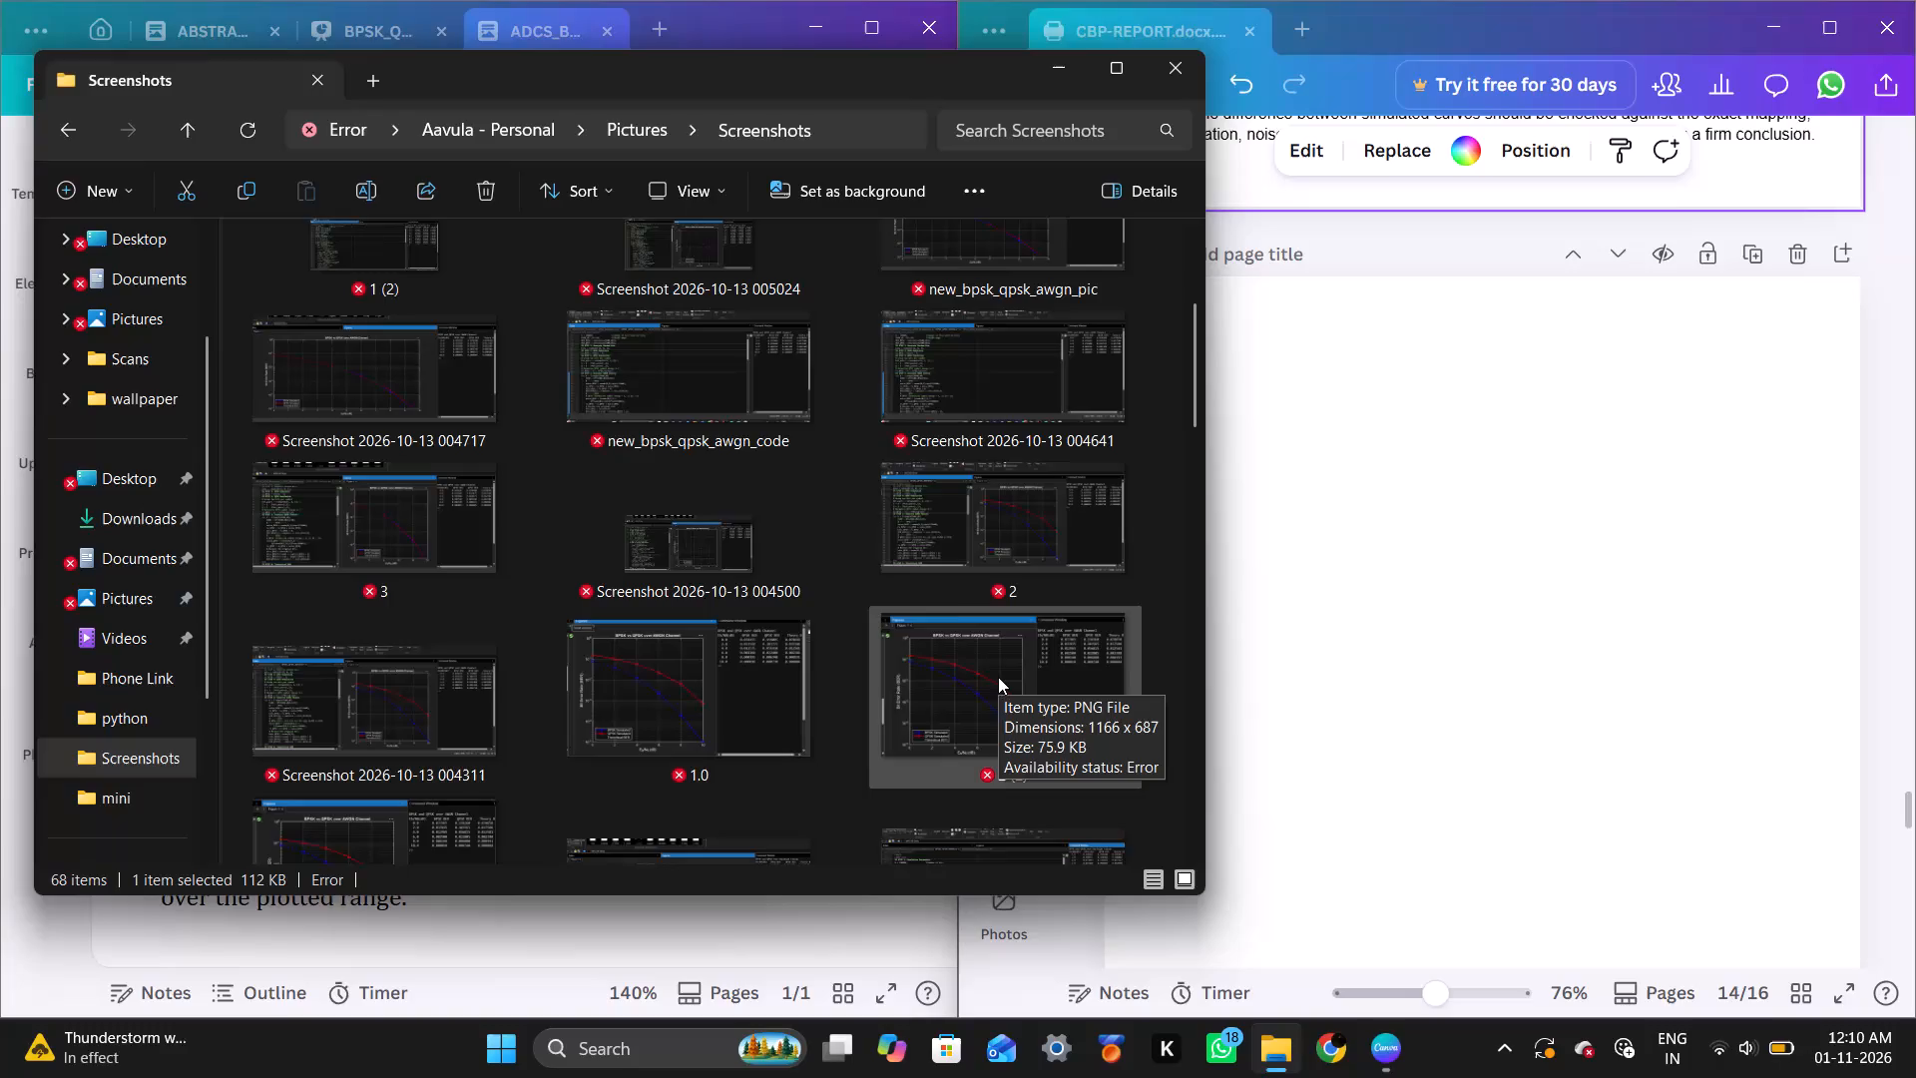
{"action": "scroll", "coordinate": [810, 647], "scroll_direction": "down", "scroll_amount": 1}
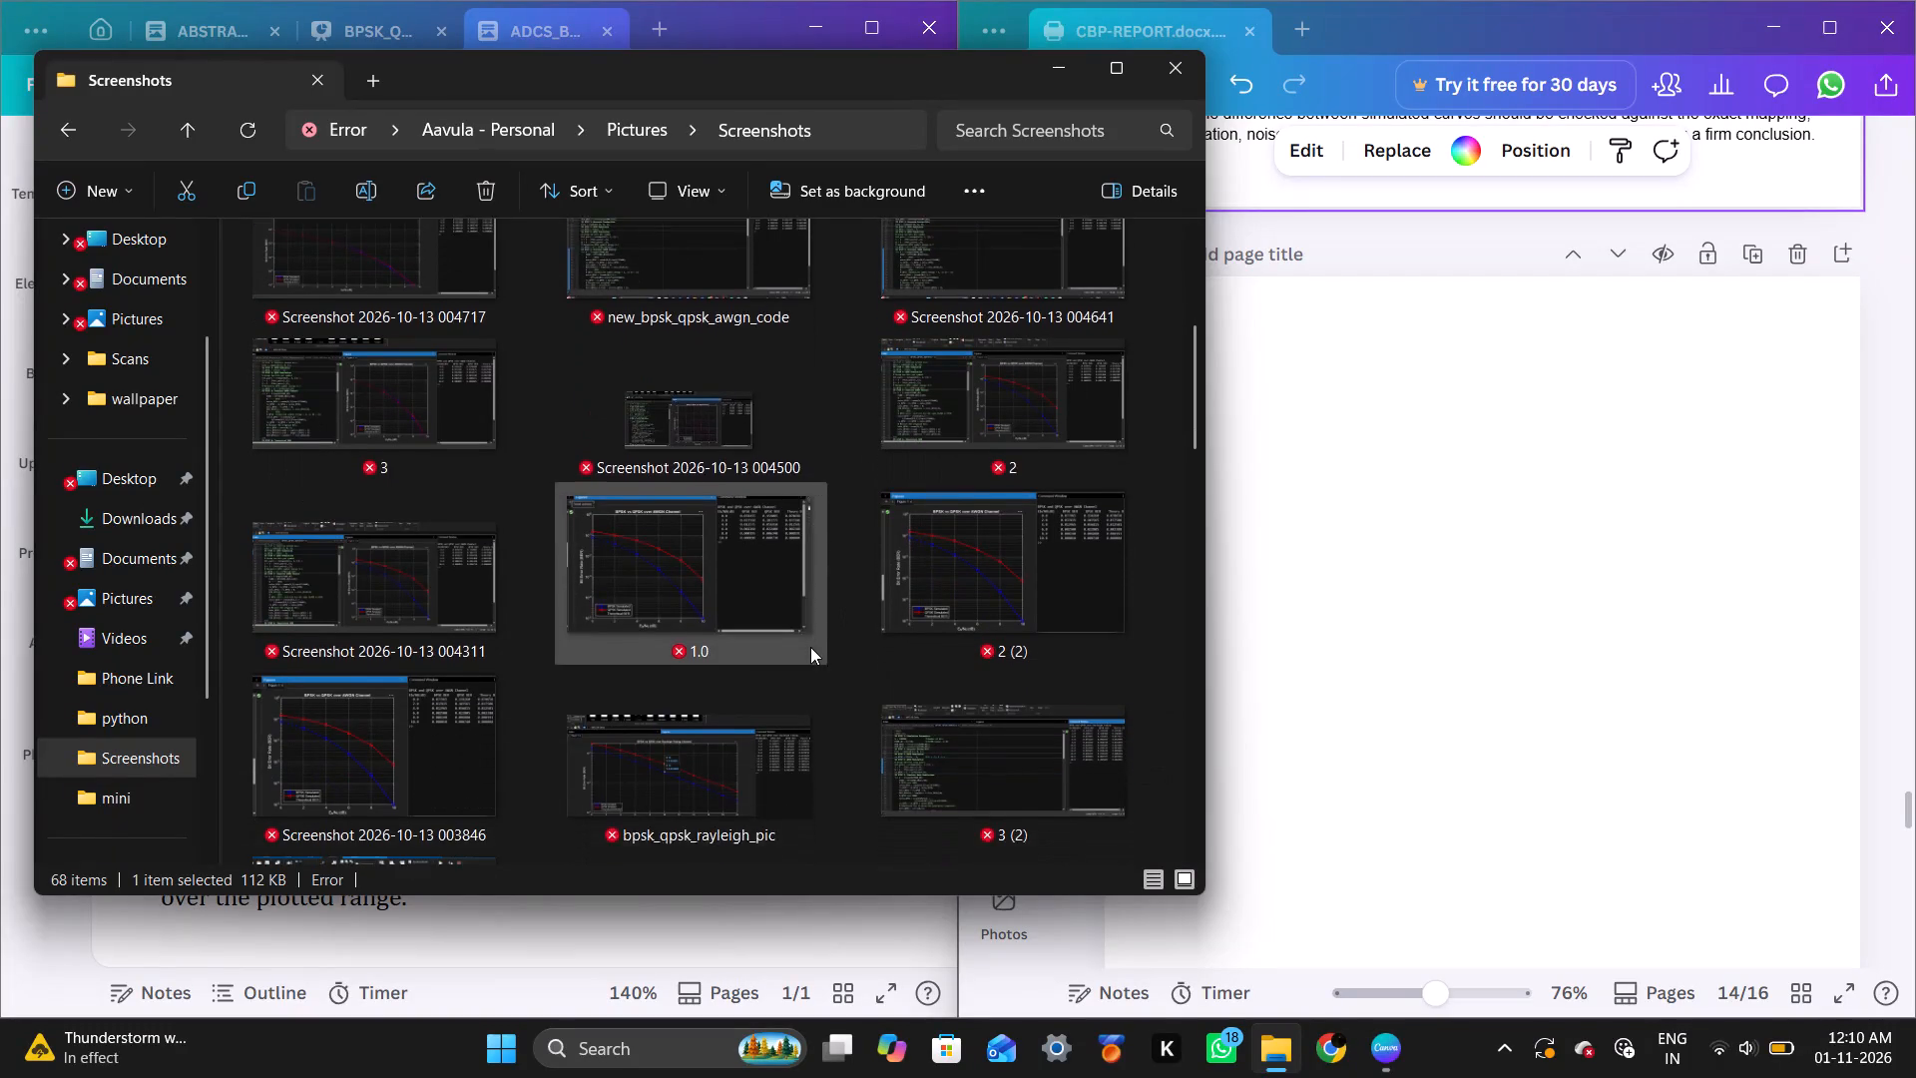
{"action": "scroll", "coordinate": [810, 647], "scroll_direction": "down", "scroll_amount": 2}
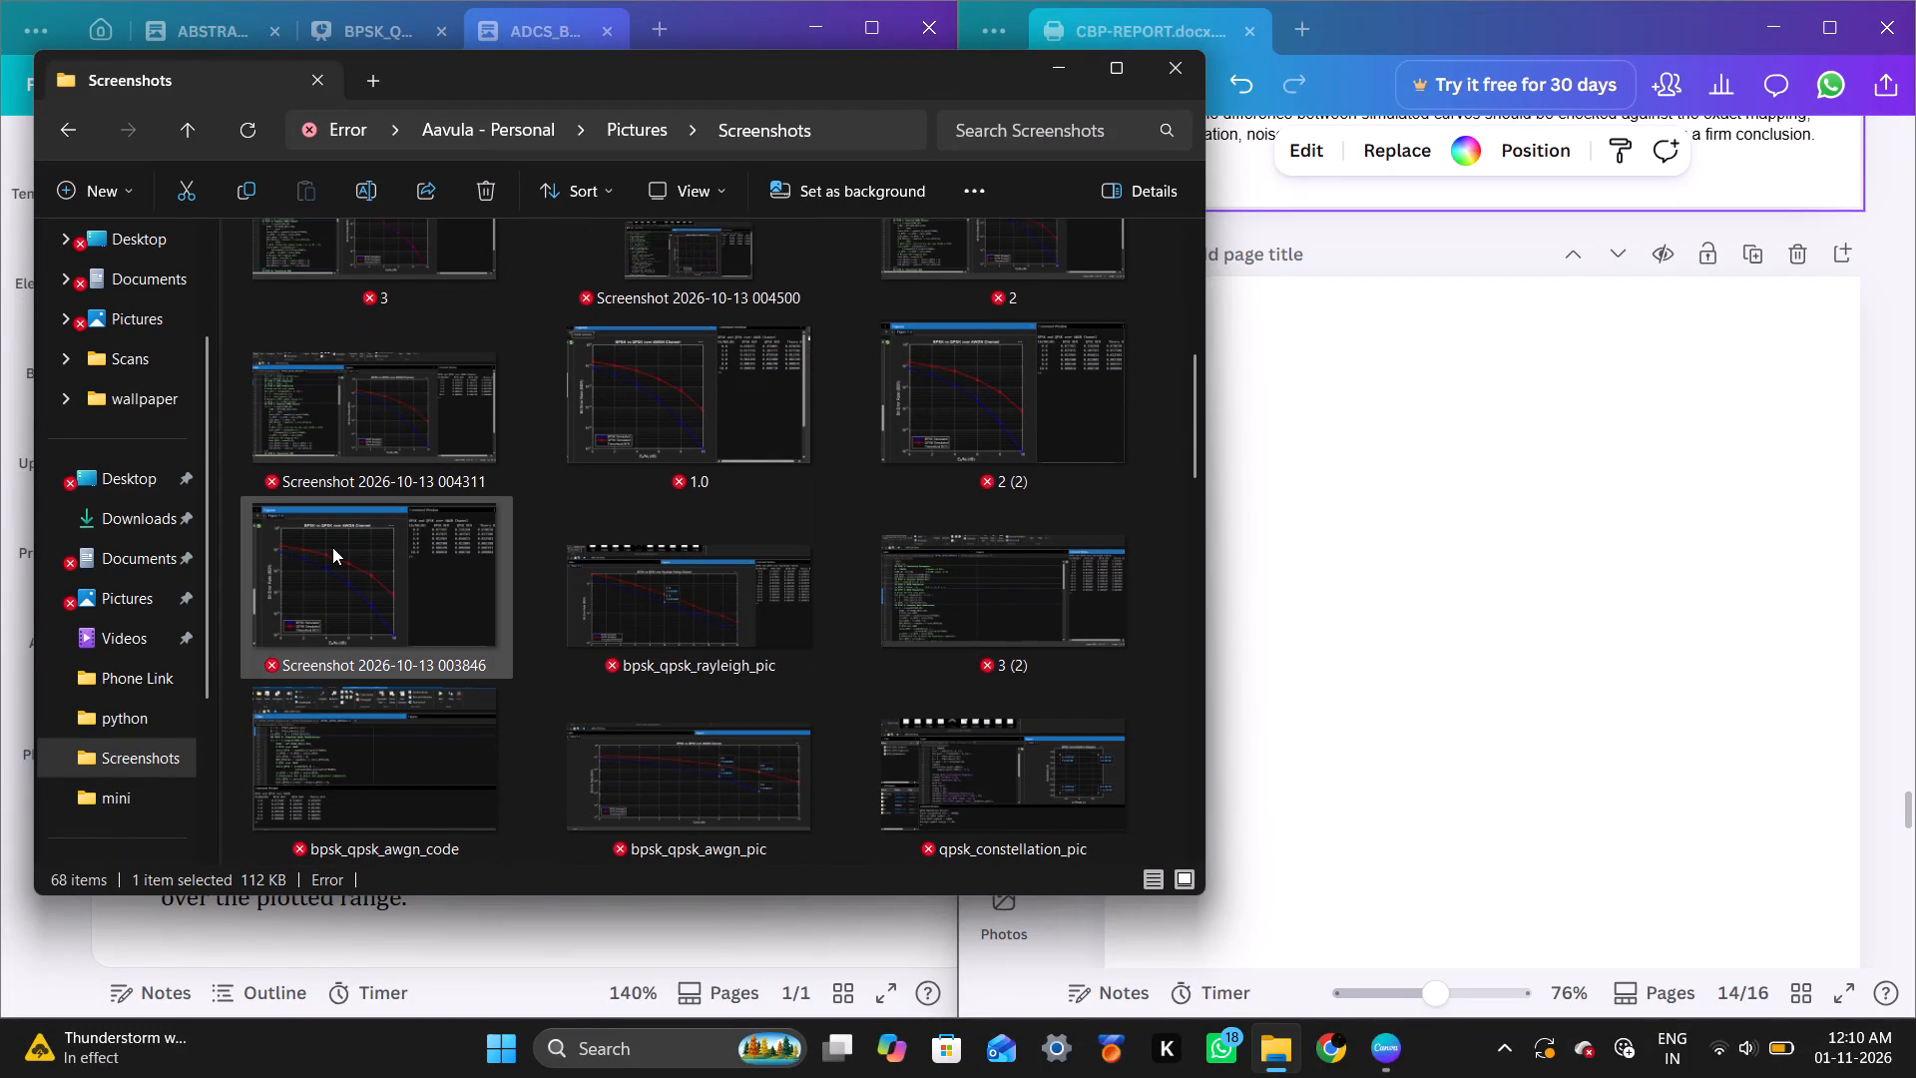
{"action": "scroll", "coordinate": [332, 547], "scroll_direction": "right", "scroll_amount": 1}
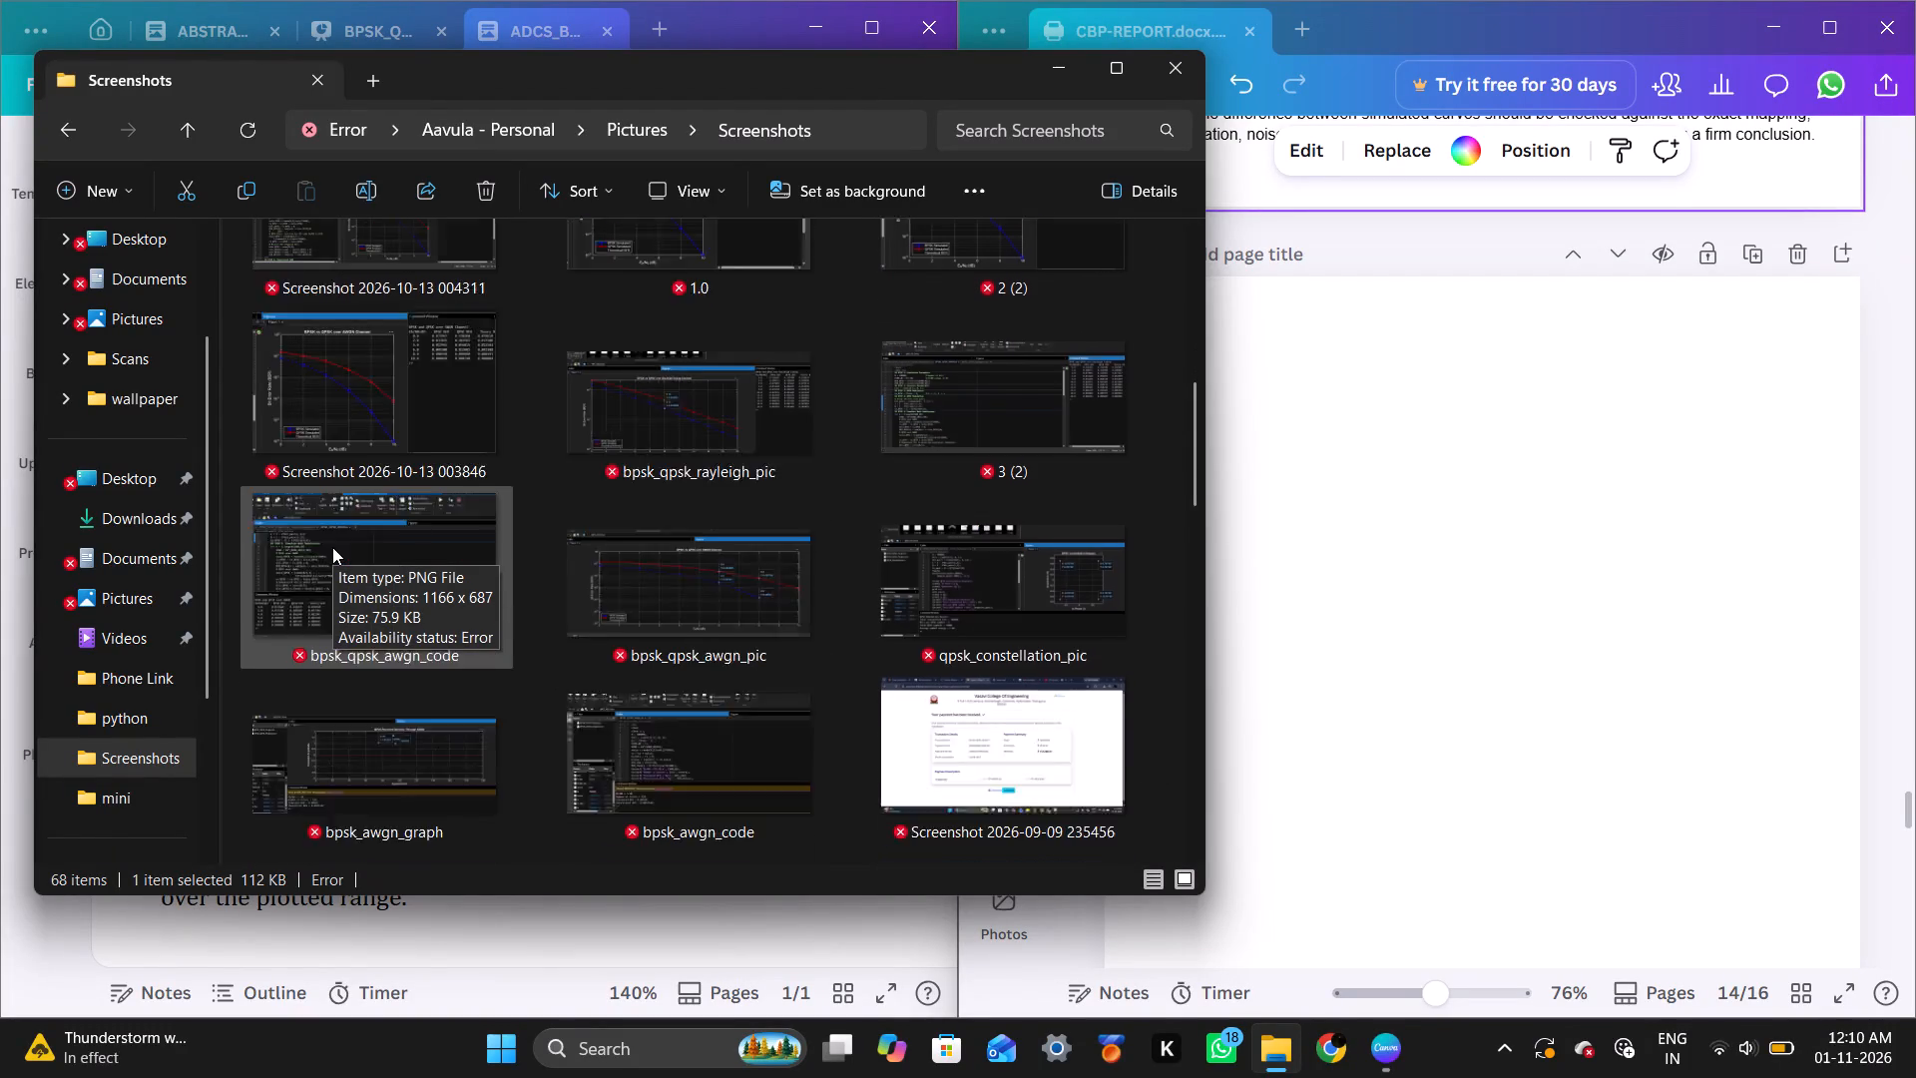
{"action": "scroll", "coordinate": [332, 547], "scroll_direction": "right", "scroll_amount": 1}
{"action": "left_click_drag", "start_coordinate": [332, 547], "coordinate": [556, 547]}
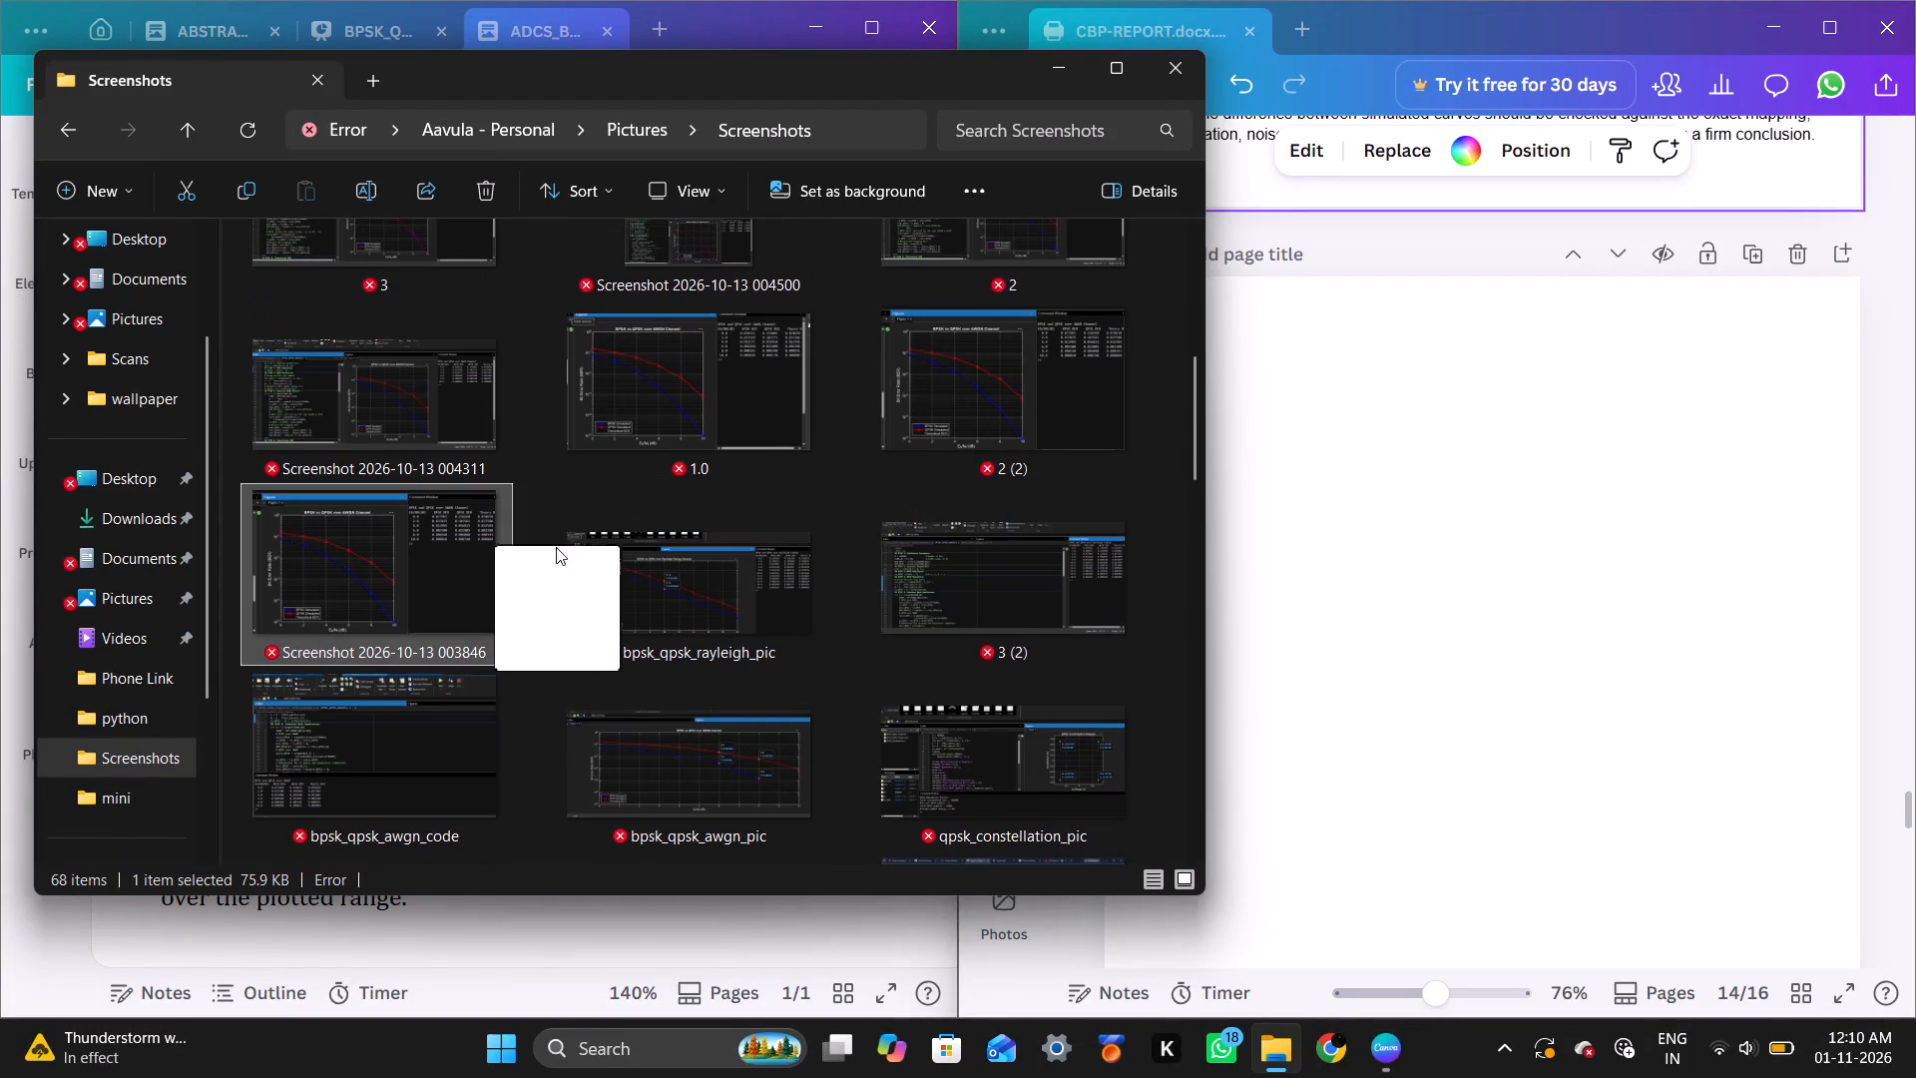
{"action": "left_click_drag", "start_coordinate": [556, 547], "coordinate": [1327, 539]}
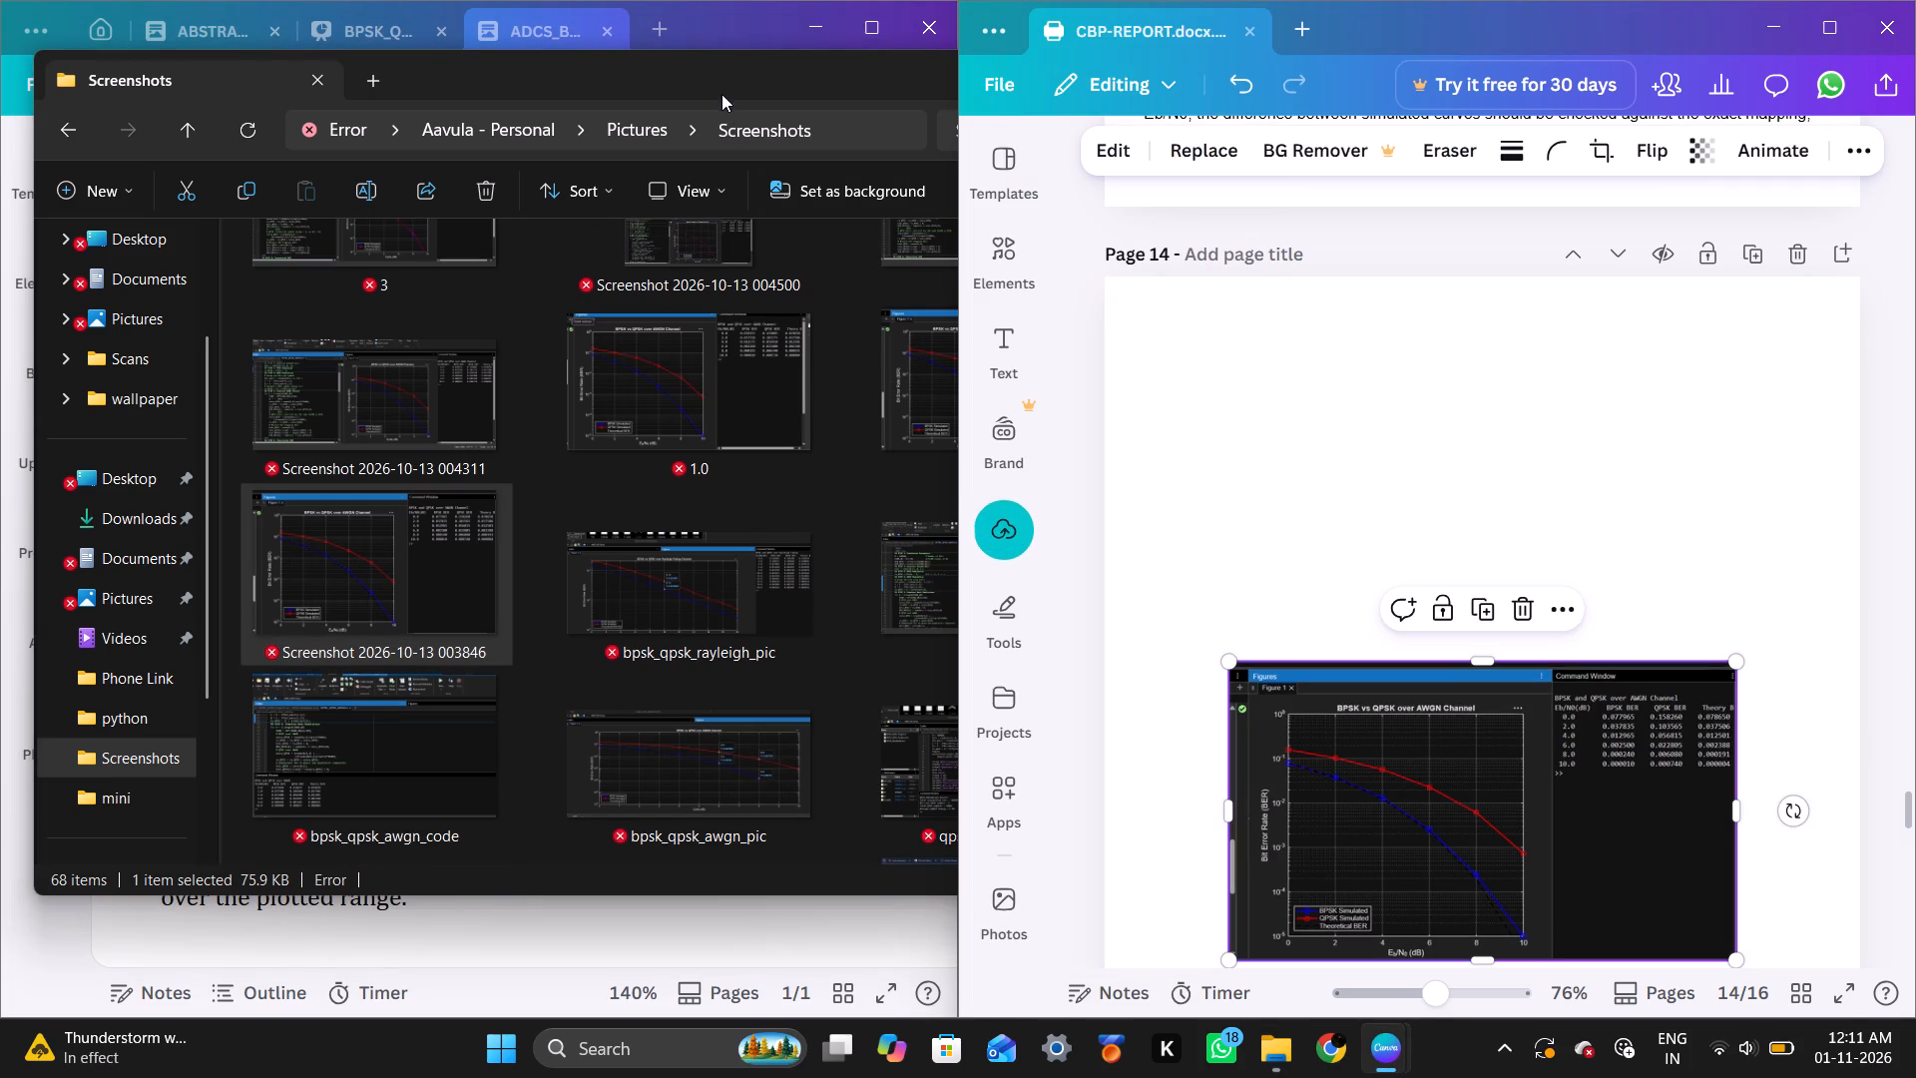
Using the reference document's AWGN results figure as a guide, enlarge the inserted AWGN image and place it near the top of page 14.
{"action": "left_click_drag", "start_coordinate": [718, 74], "coordinate": [720, 814]}
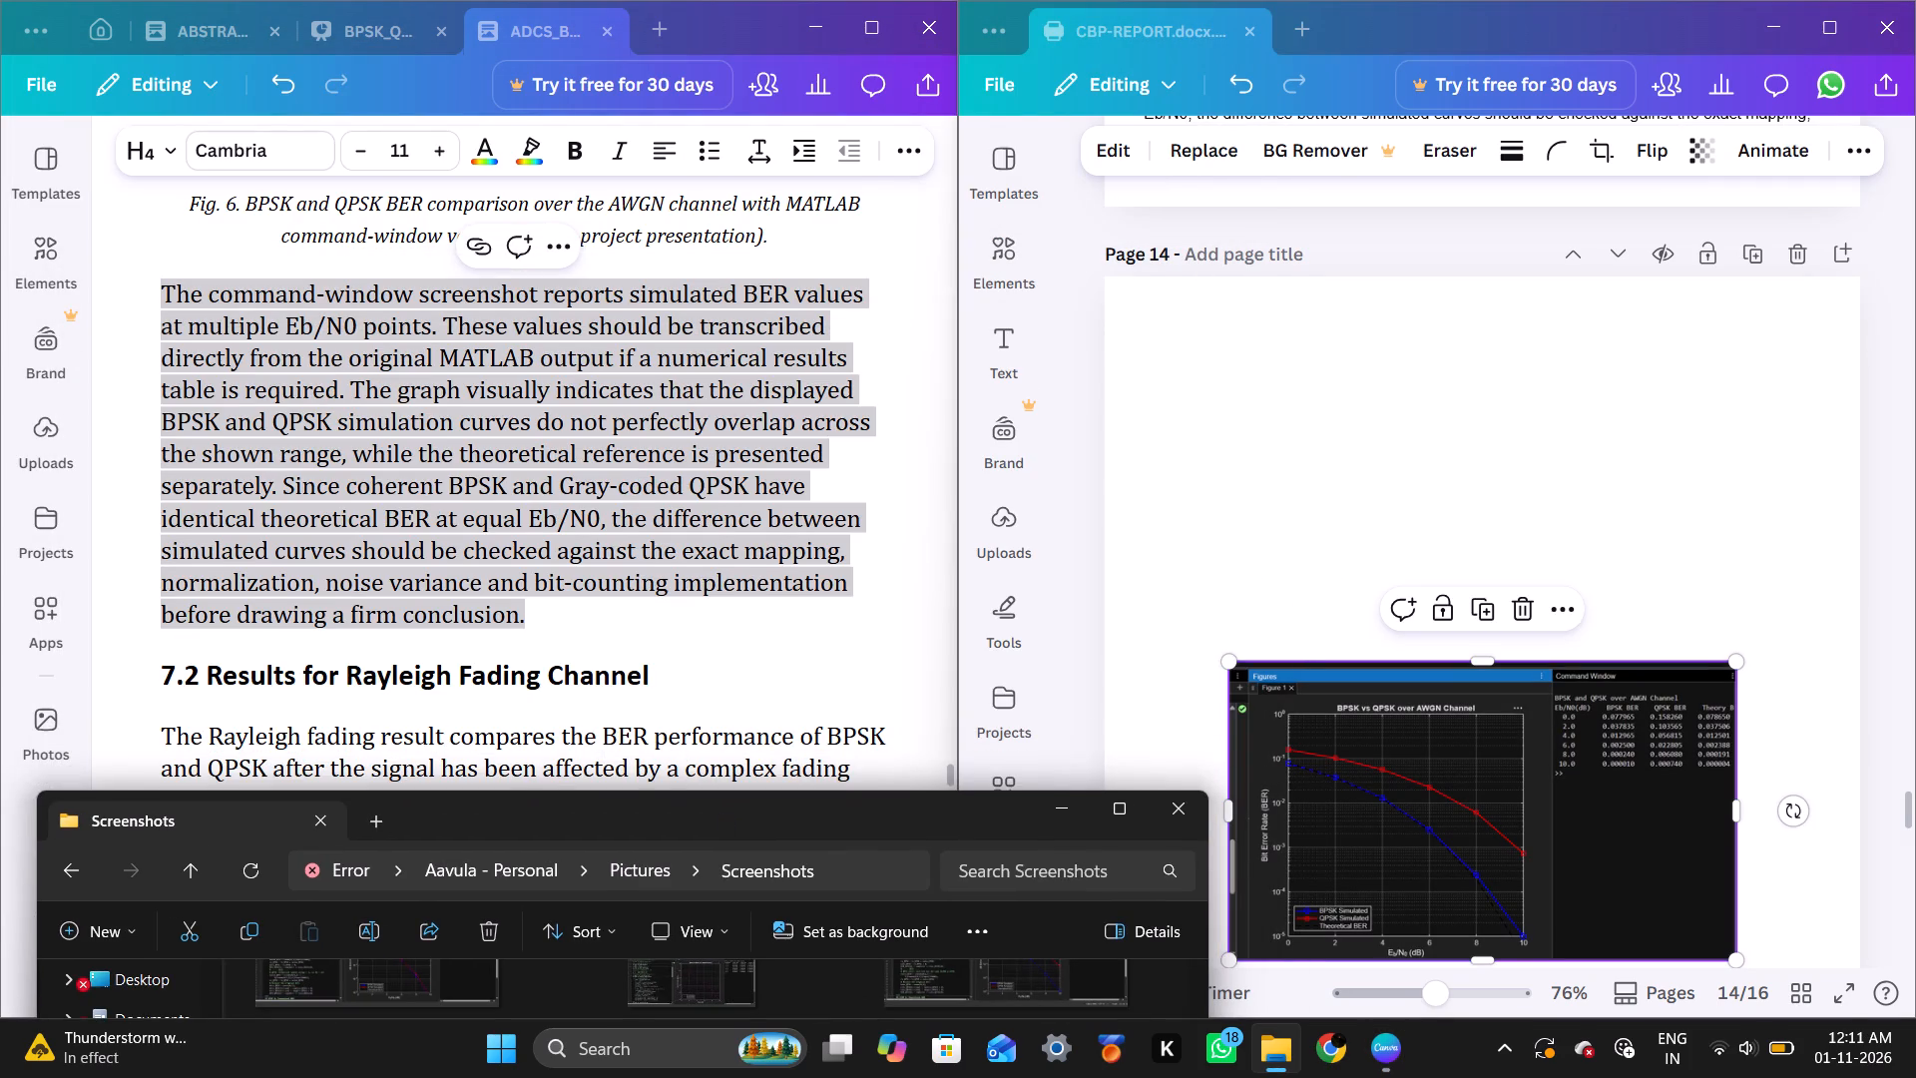
{"action": "scroll", "coordinate": [658, 486], "scroll_direction": "up", "scroll_amount": 4}
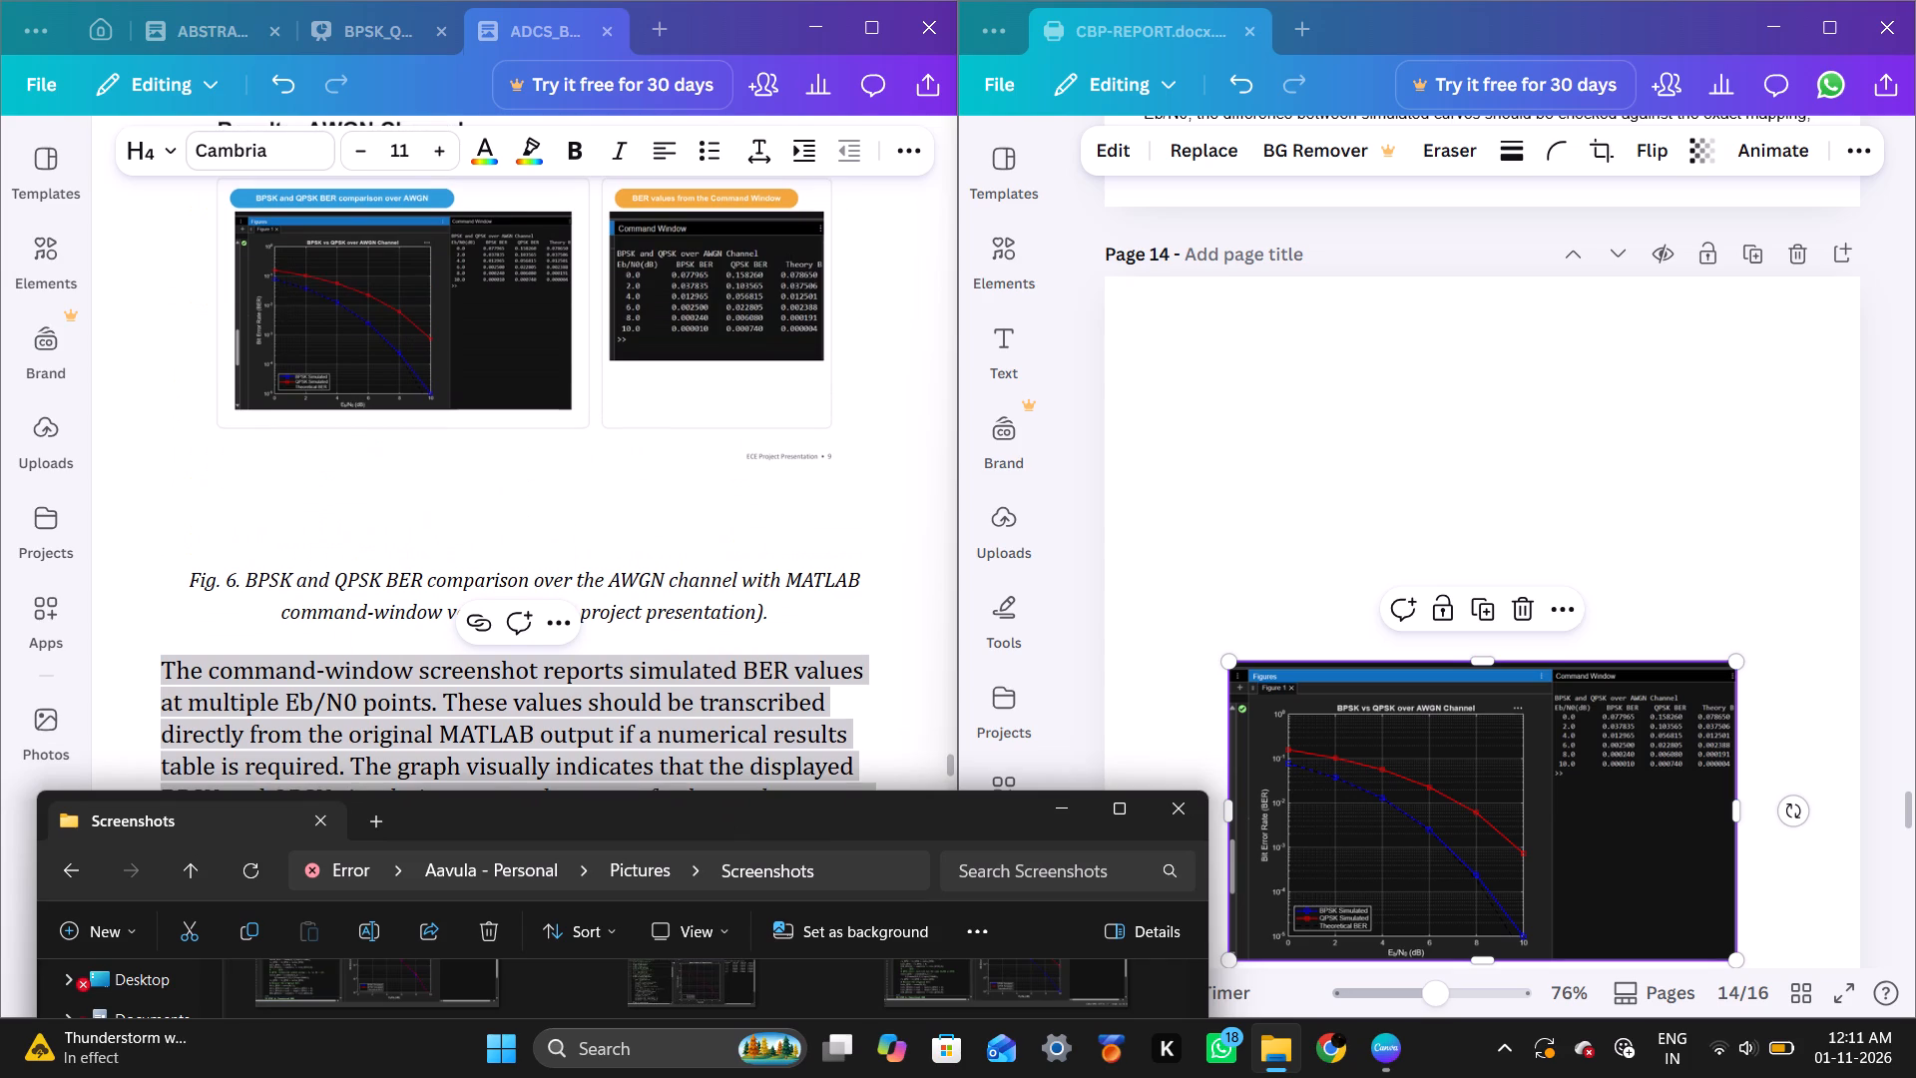
{"action": "scroll", "coordinate": [658, 486], "scroll_direction": "up", "scroll_amount": 1}
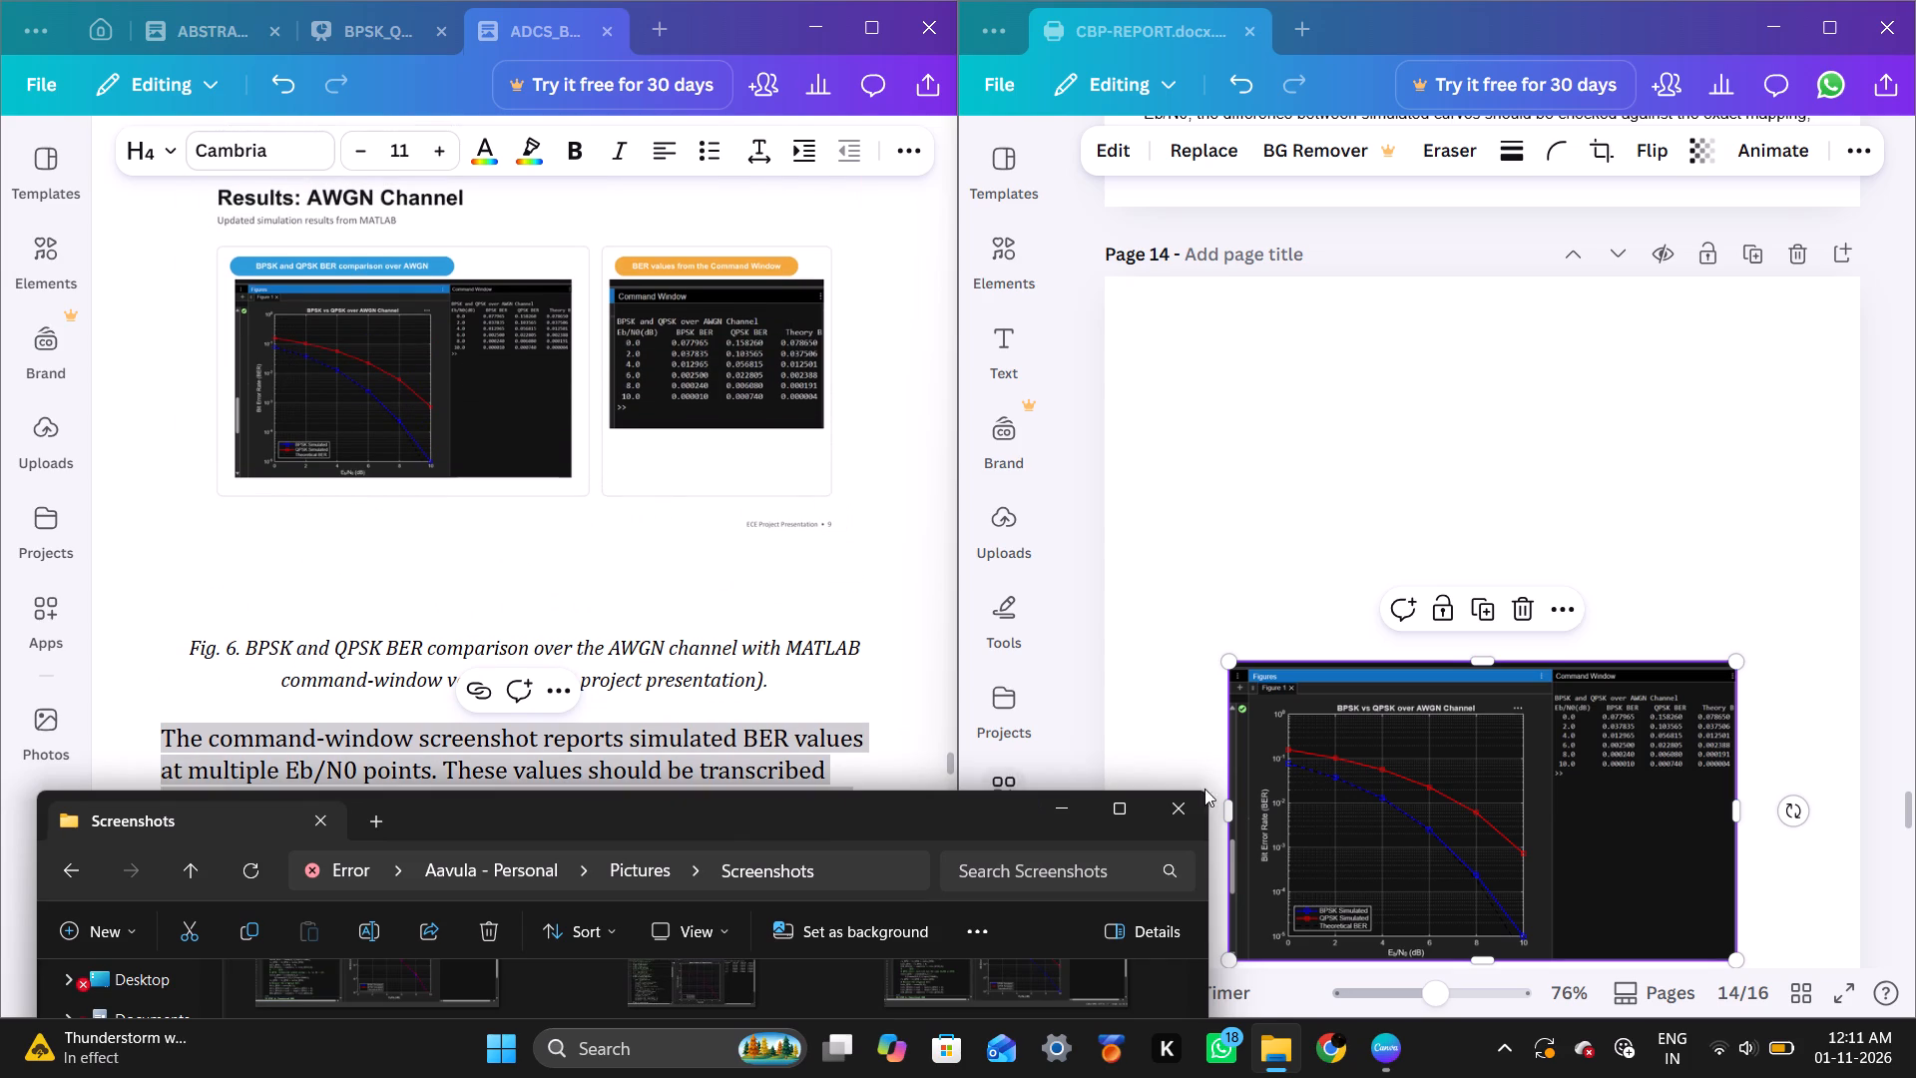
{"action": "left_click_drag", "start_coordinate": [1395, 795], "coordinate": [1374, 452]}
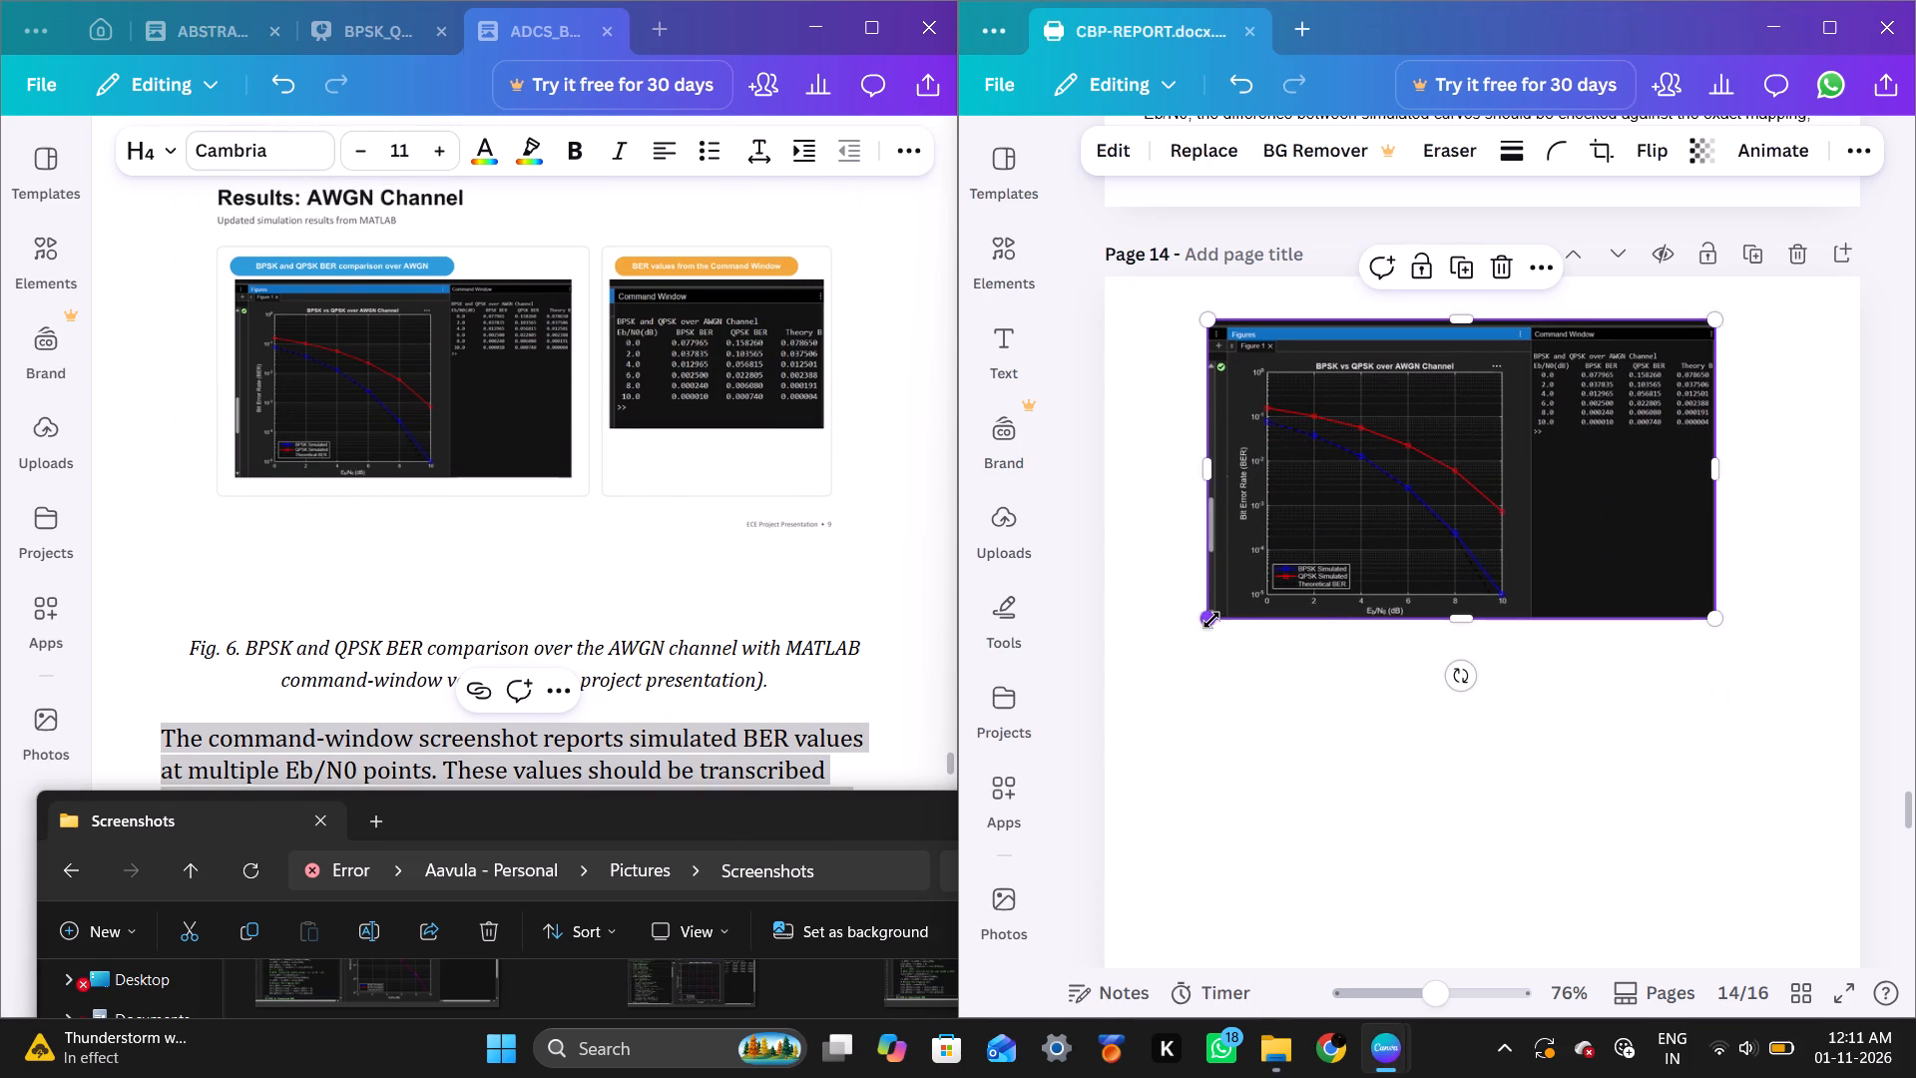
{"action": "left_click_drag", "start_coordinate": [1211, 616], "coordinate": [1124, 724]}
{"action": "left_click", "coordinate": [1770, 850]}
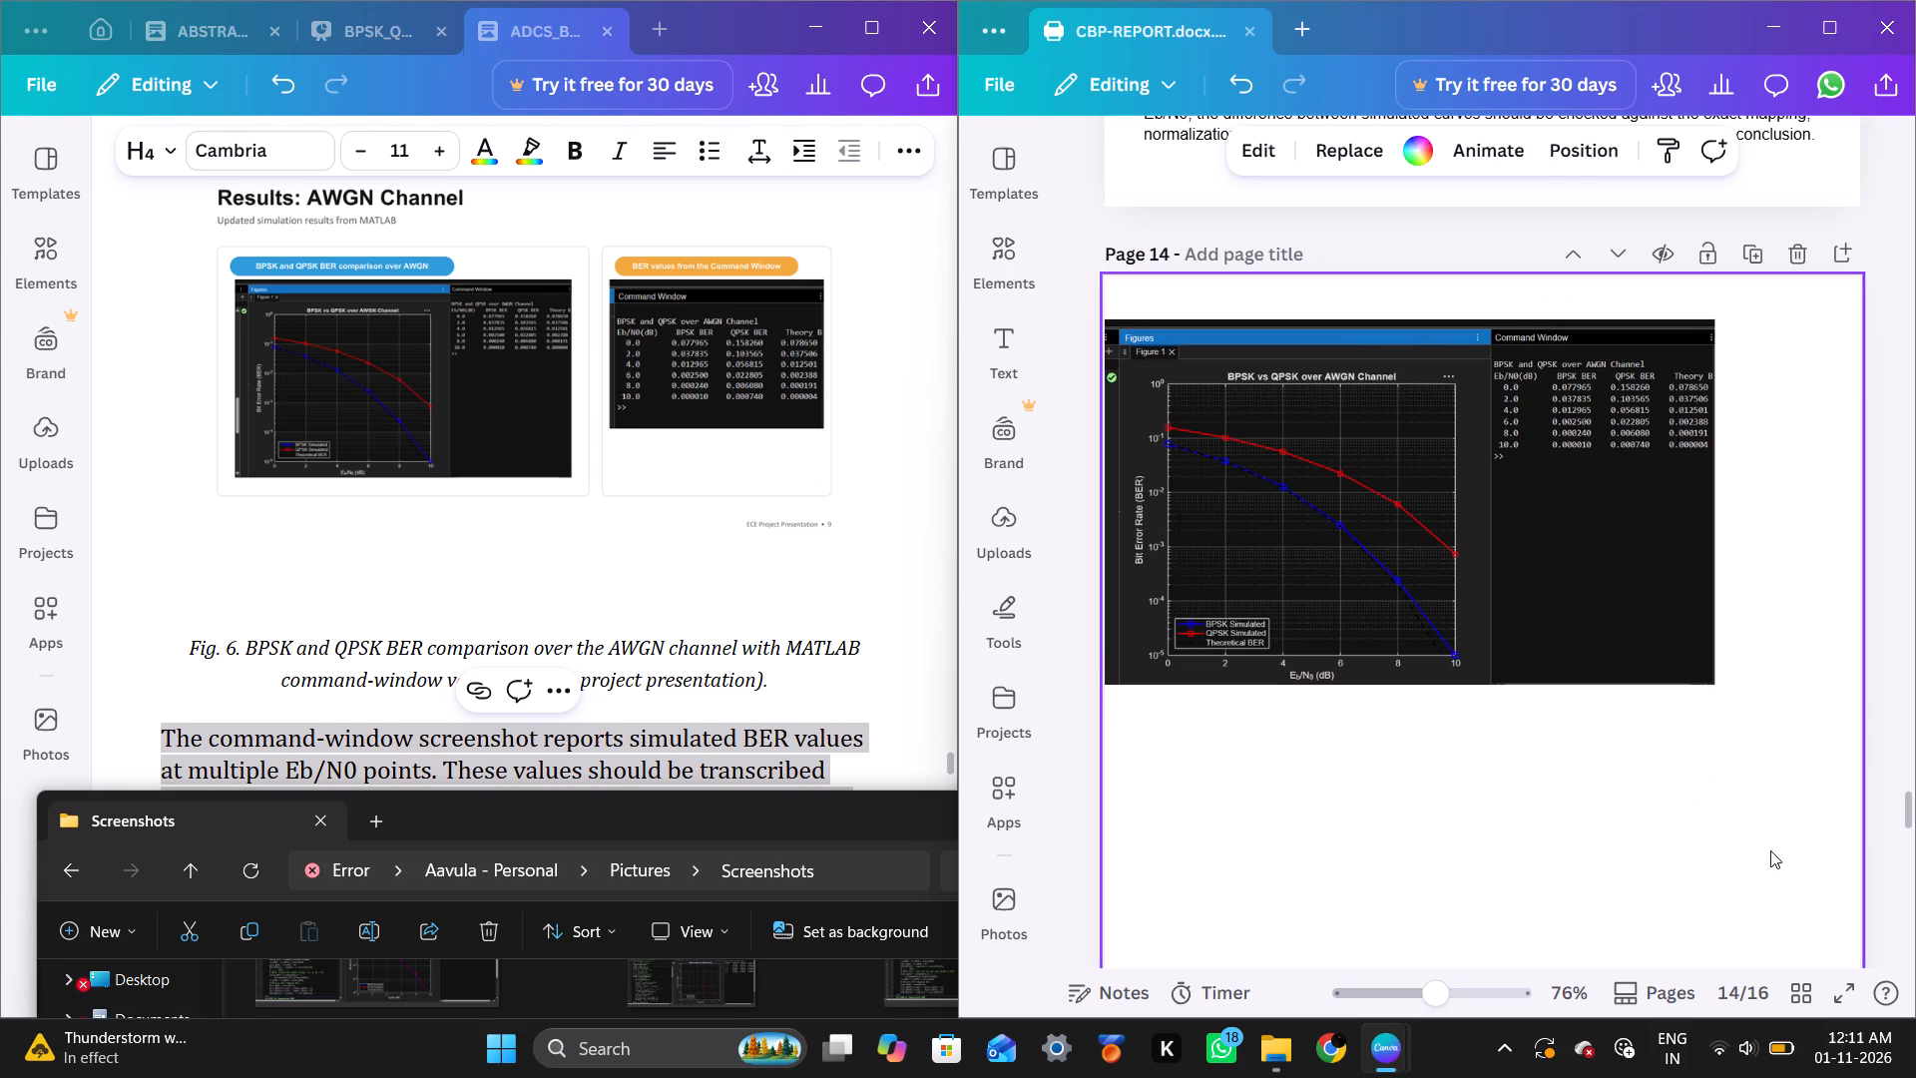
{"action": "left_click_drag", "start_coordinate": [1391, 585], "coordinate": [1457, 554]}
Swap the result images between pages: the Rayleigh graph and its command-window image onto page 14, the AWGN image onto page 13.
{"action": "scroll", "coordinate": [1457, 554], "scroll_direction": "up", "scroll_amount": 3}
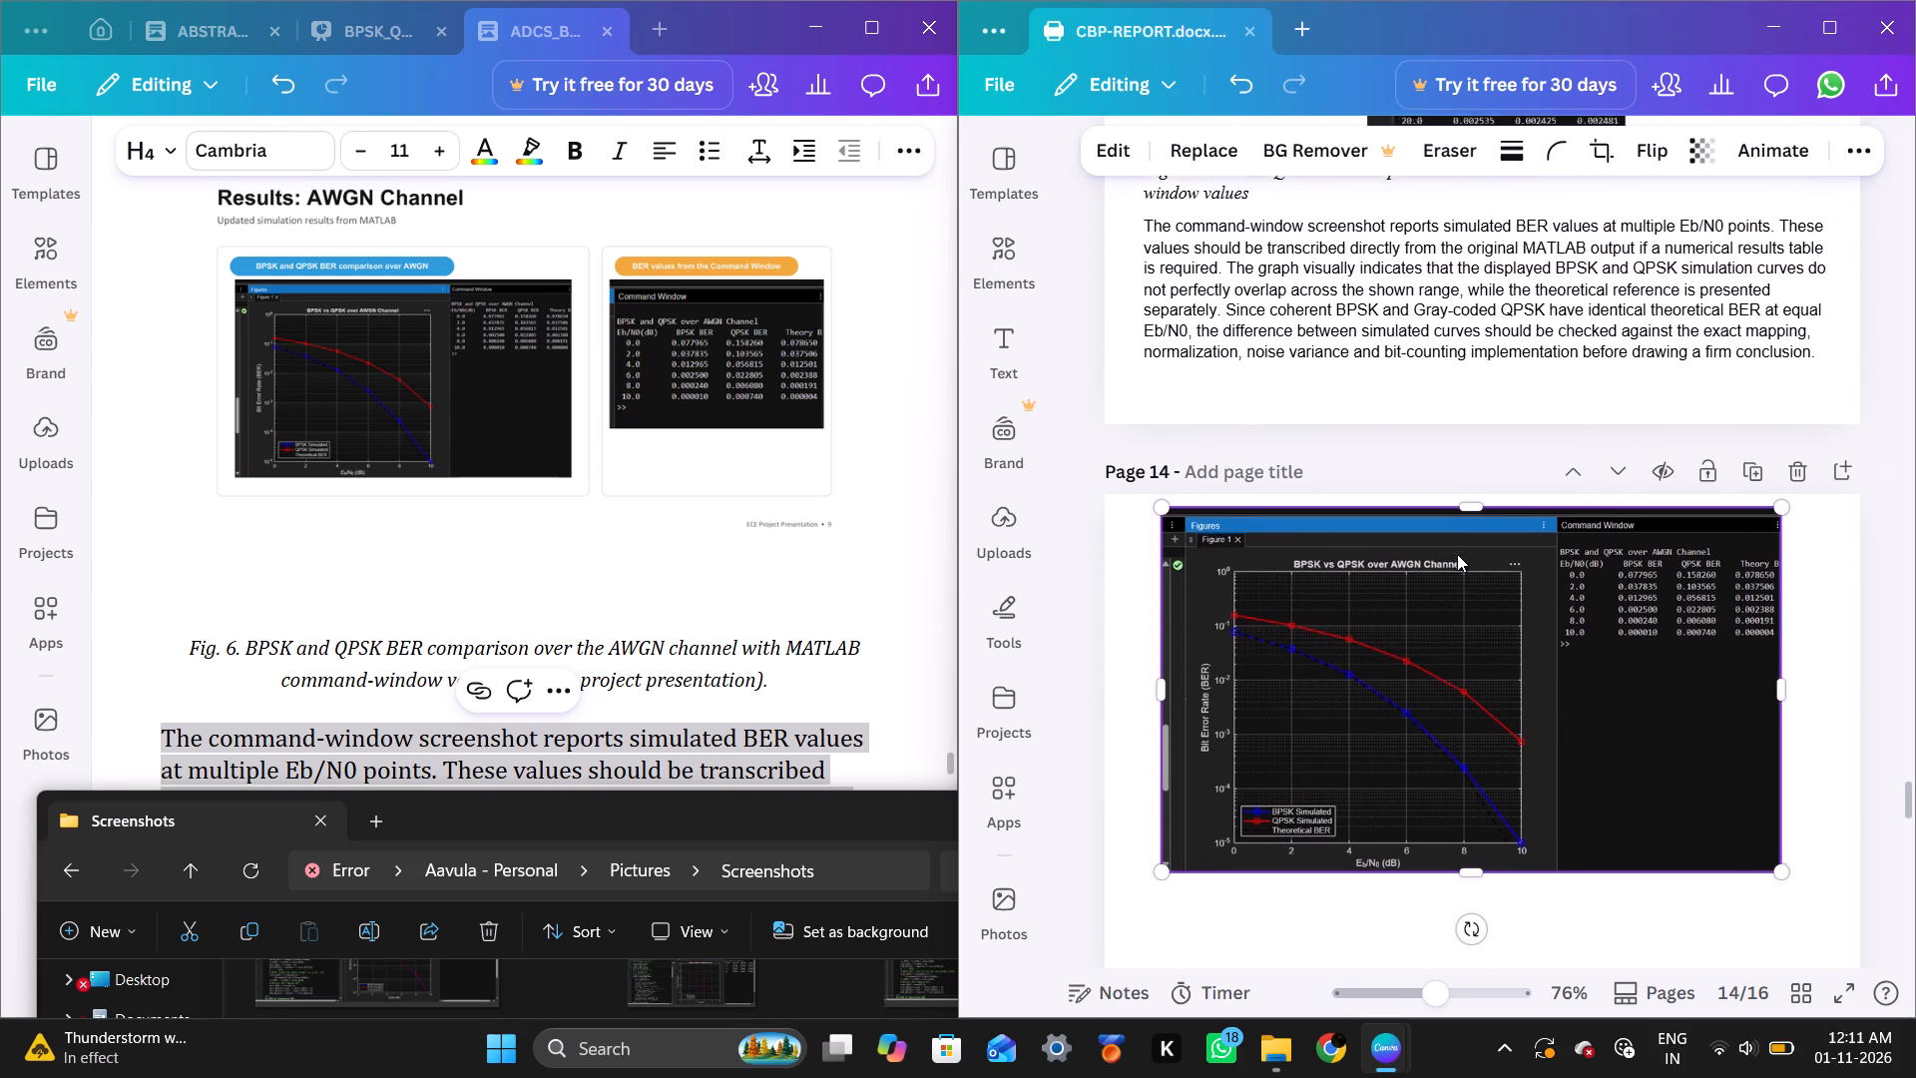
{"action": "scroll", "coordinate": [1457, 554], "scroll_direction": "up", "scroll_amount": 1}
{"action": "left_click_drag", "start_coordinate": [1486, 659], "coordinate": [1443, 360]}
{"action": "scroll", "coordinate": [1443, 360], "scroll_direction": "up", "scroll_amount": 1}
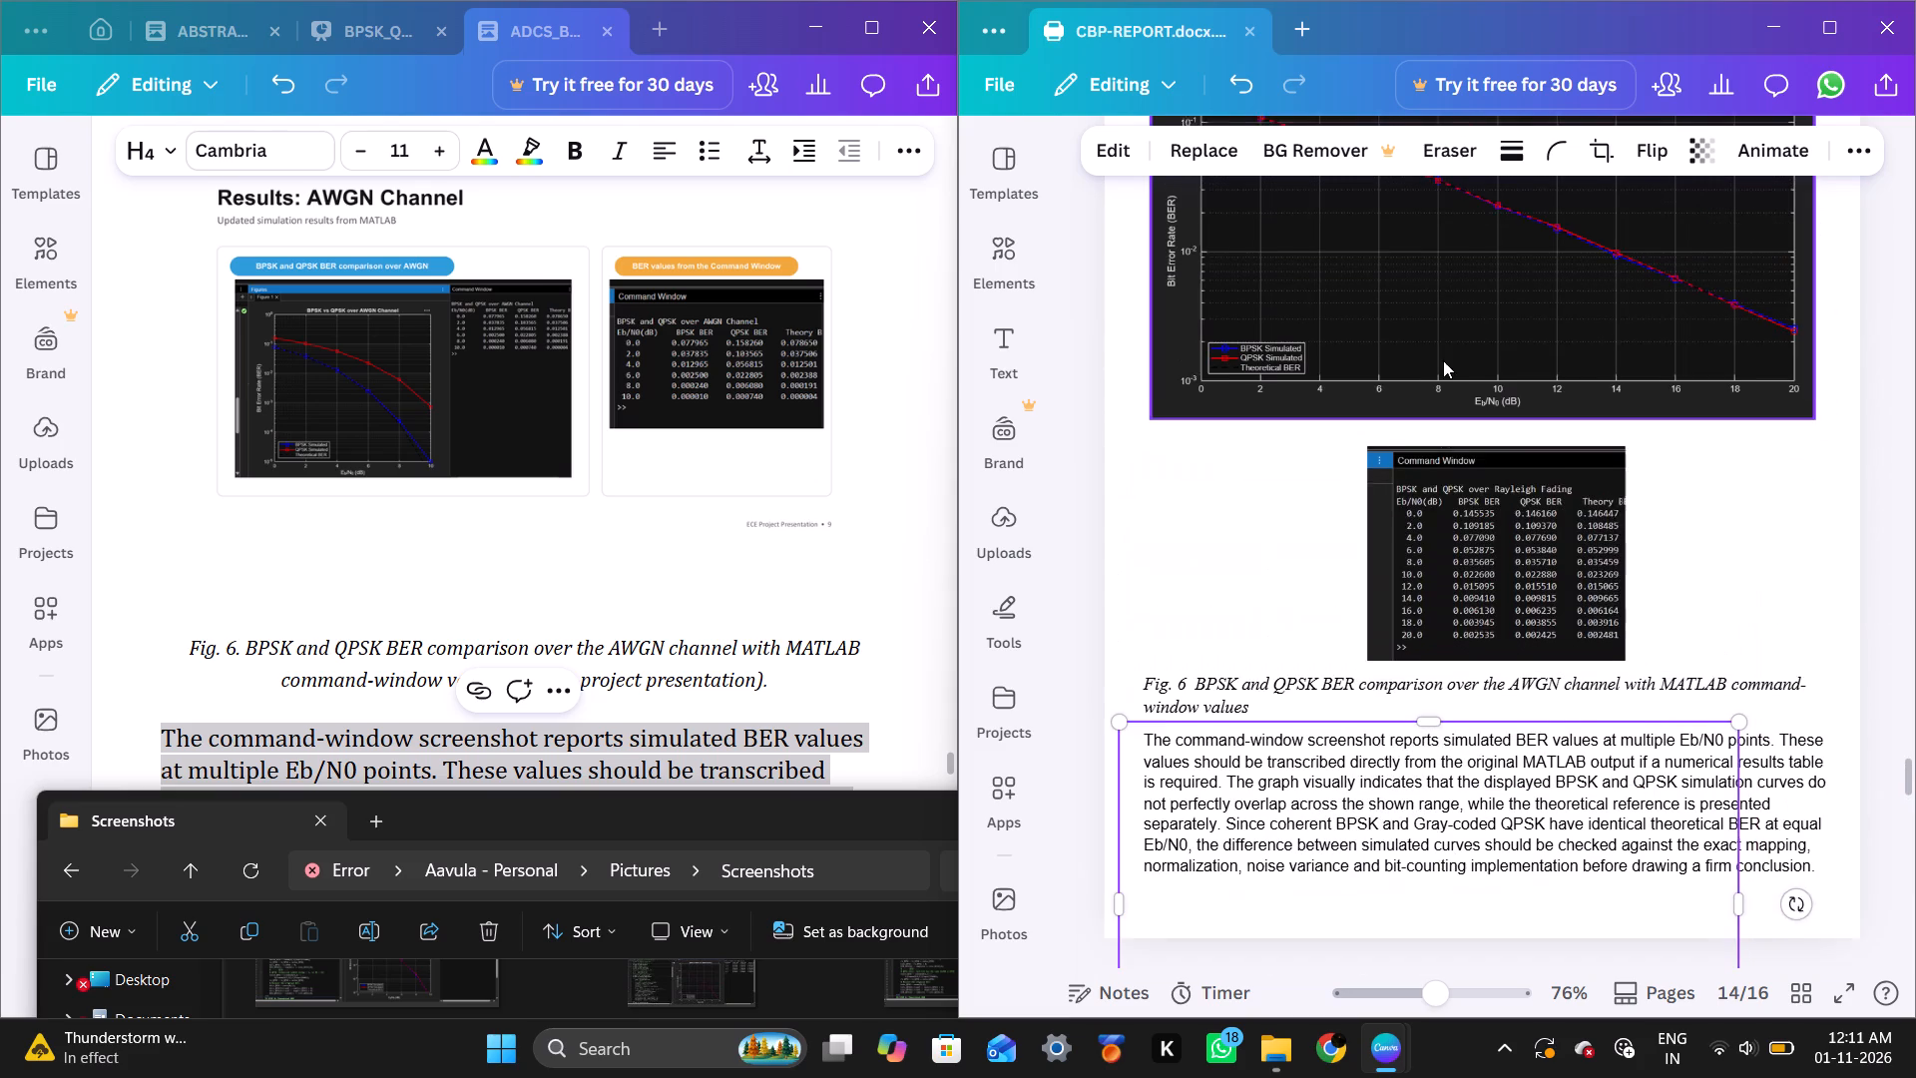
{"action": "scroll", "coordinate": [1443, 360], "scroll_direction": "up", "scroll_amount": 1}
{"action": "scroll", "coordinate": [1477, 518], "scroll_direction": "down", "scroll_amount": 1}
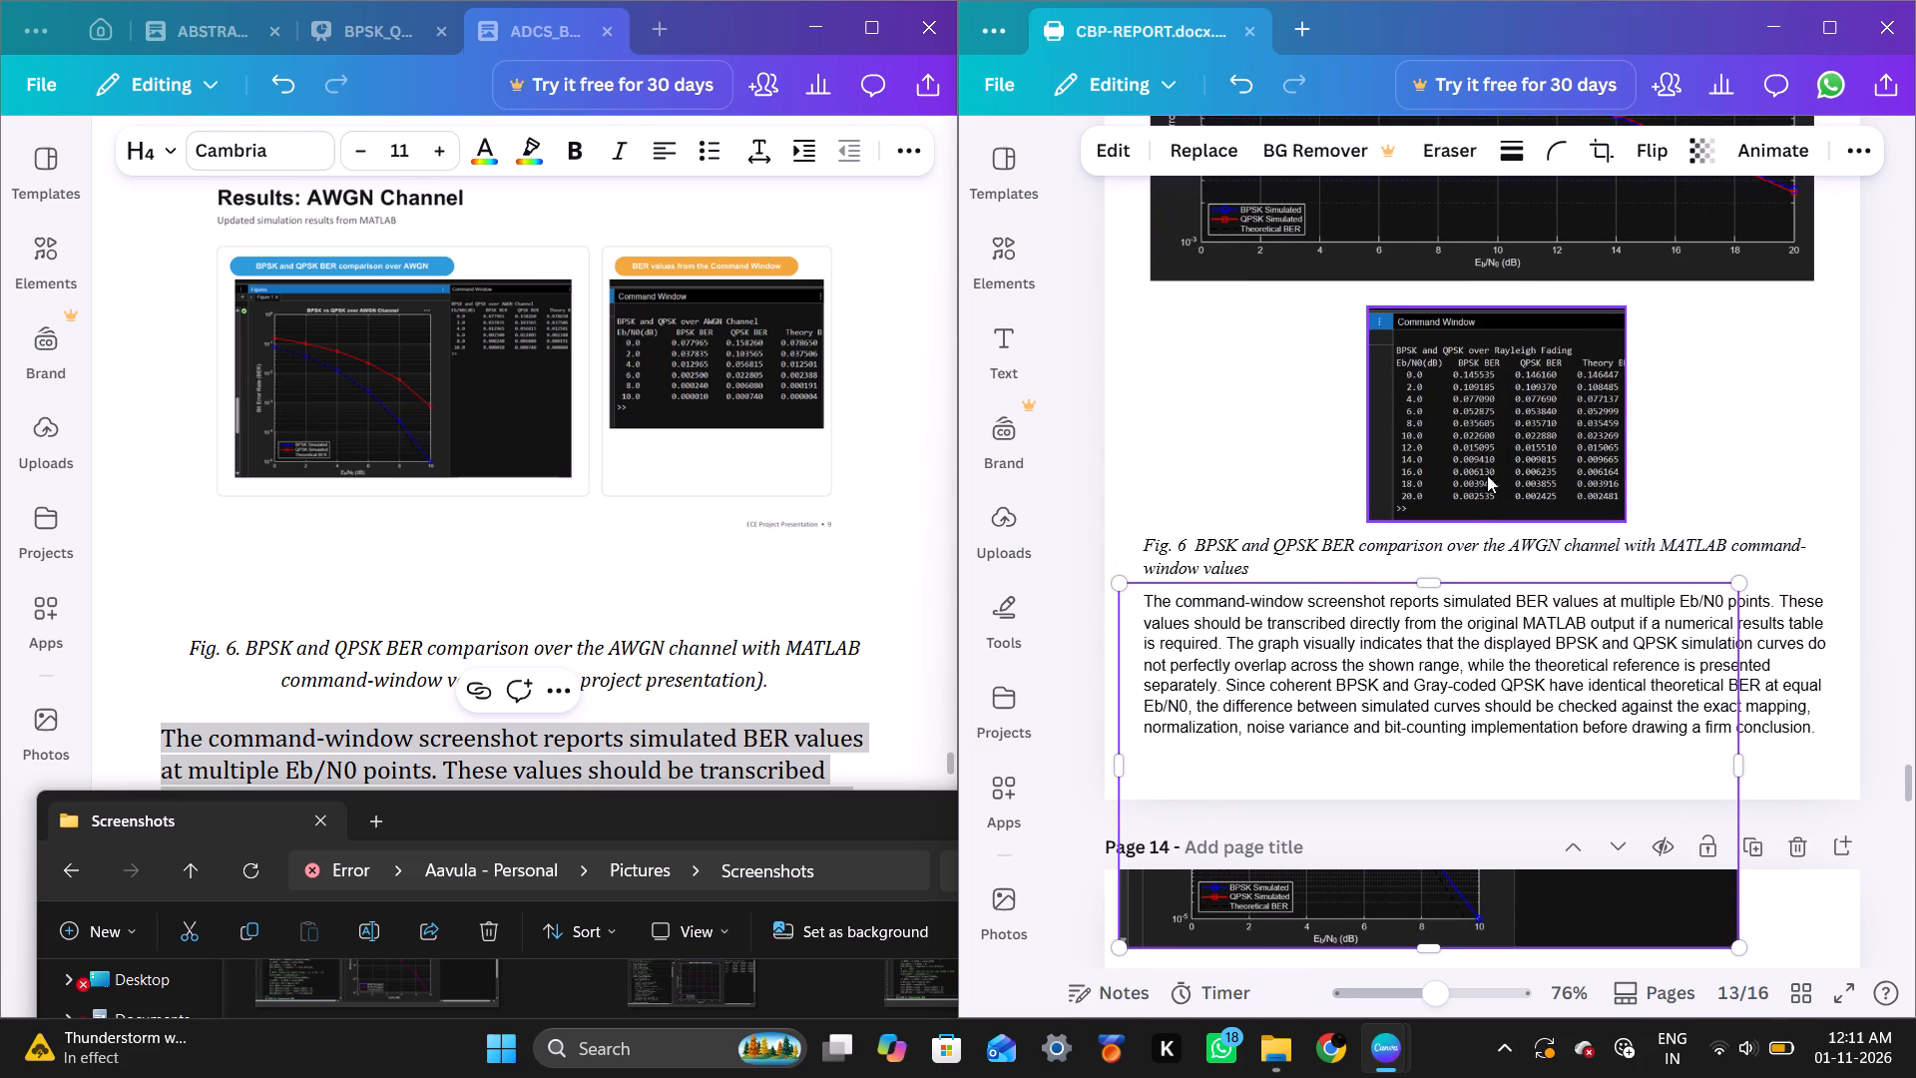
{"action": "left_click_drag", "start_coordinate": [1486, 452], "coordinate": [1693, 1077]}
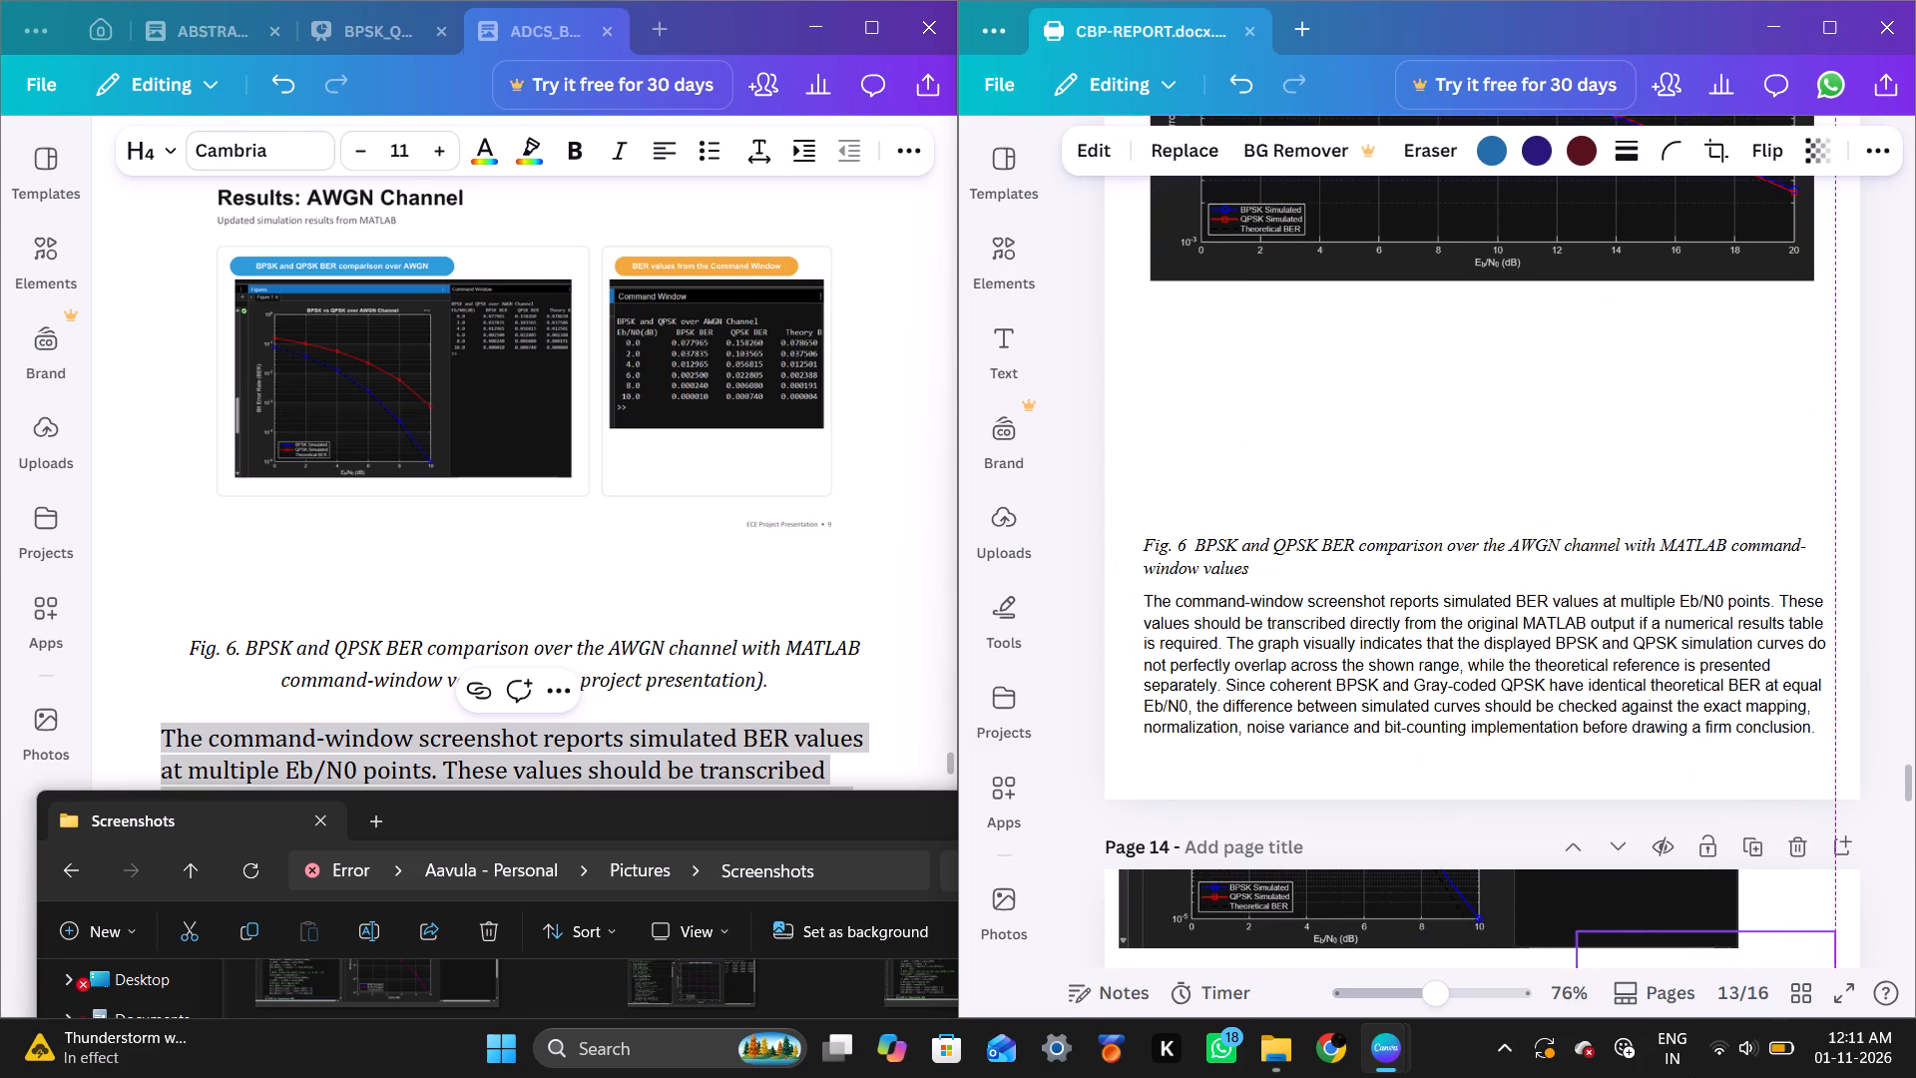
{"action": "left_click_drag", "start_coordinate": [1478, 226], "coordinate": [1431, 1077]}
{"action": "left_click_drag", "start_coordinate": [1436, 906], "coordinate": [1461, 651]}
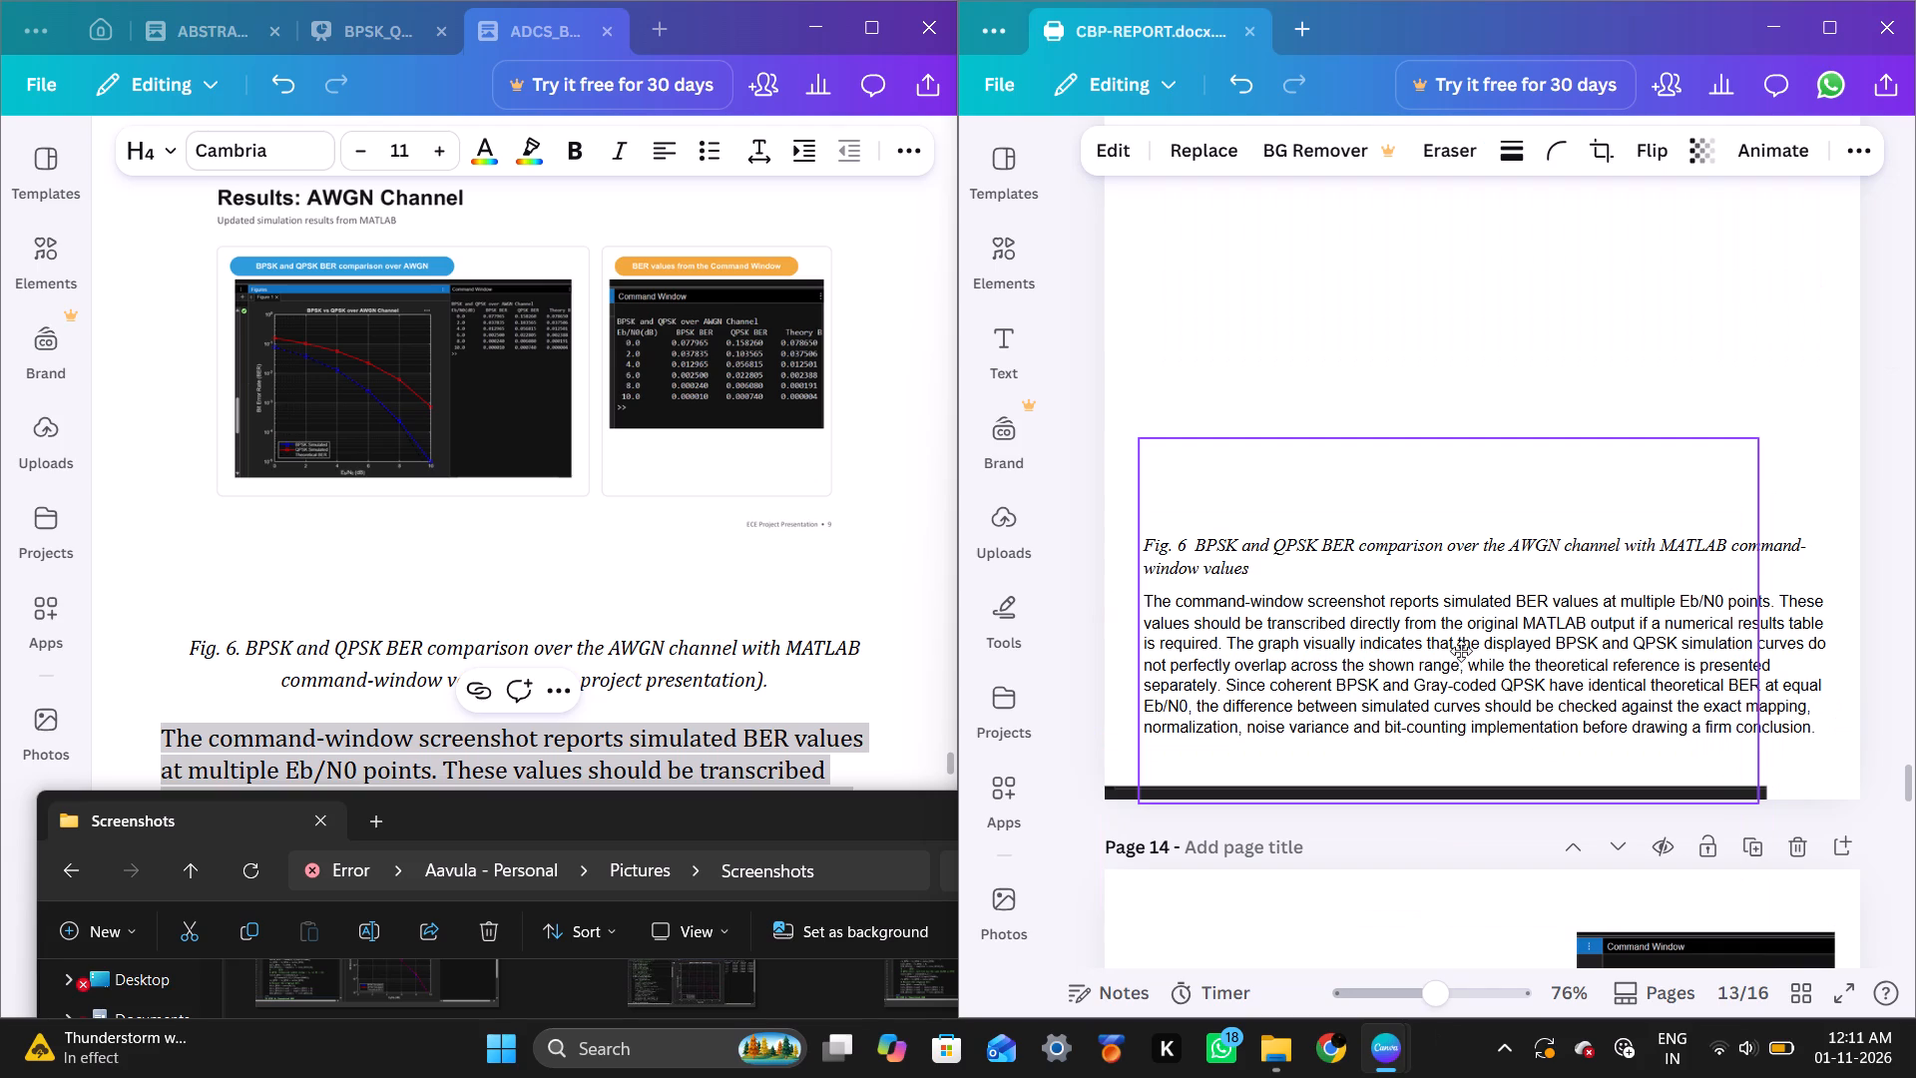
{"action": "left_click_drag", "start_coordinate": [1461, 651], "coordinate": [1472, 491]}
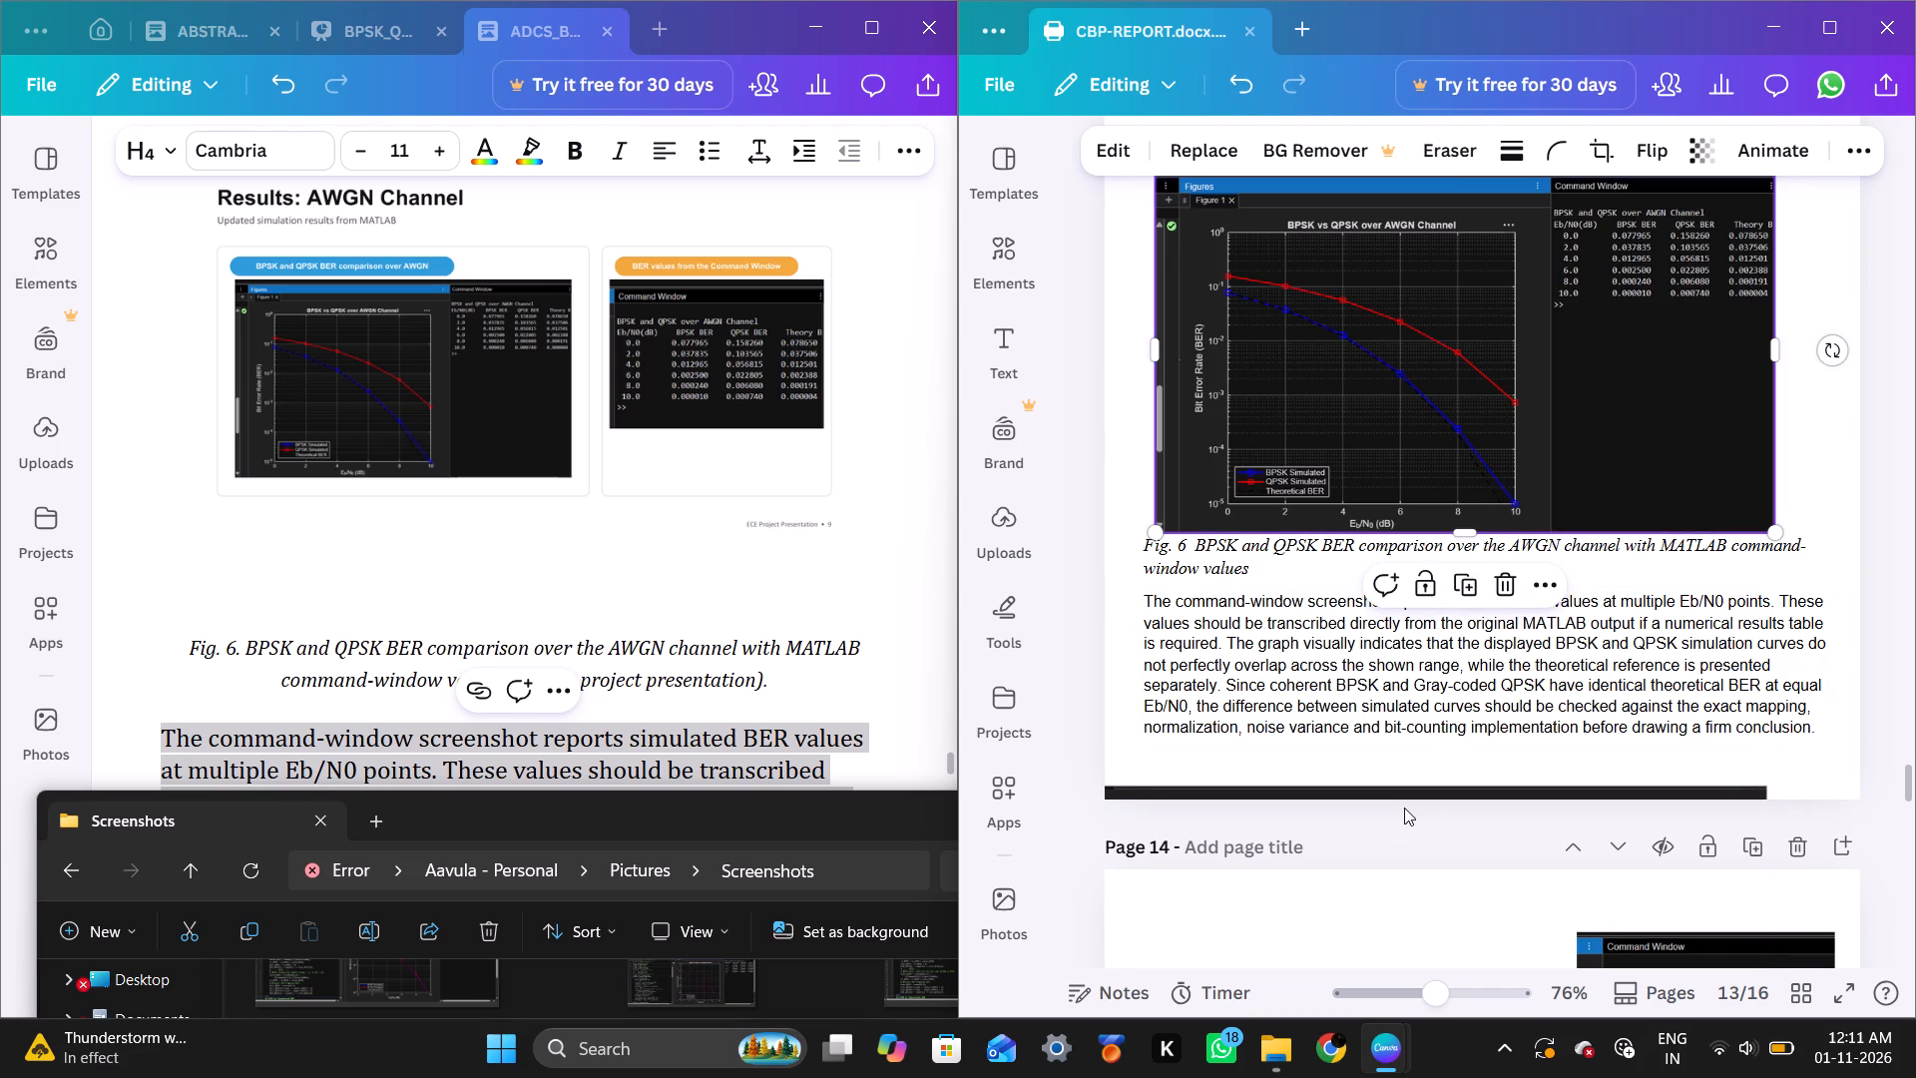
{"action": "left_click_drag", "start_coordinate": [1404, 787], "coordinate": [1413, 957]}
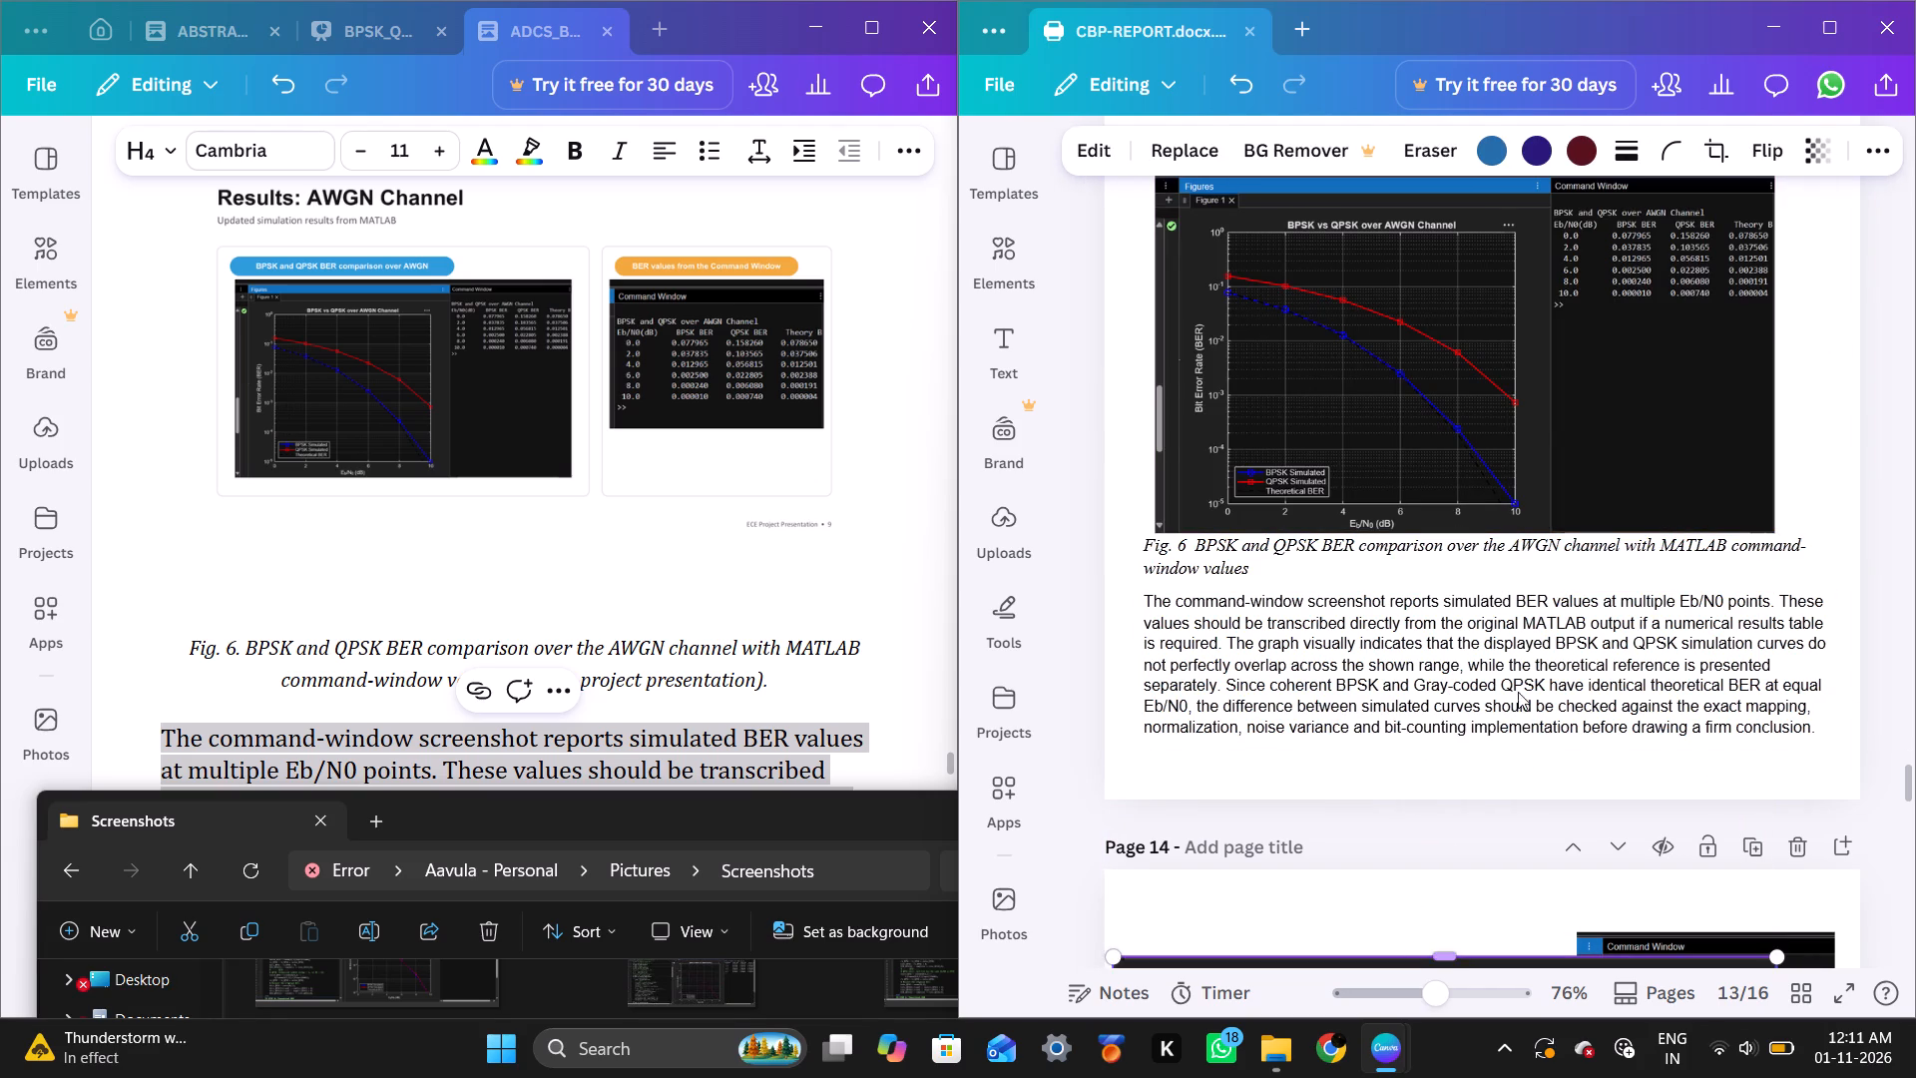
Position the AWGN image directly beneath the 7.1 introductory paragraph on page 13 and enlarge it slightly.
{"action": "scroll", "coordinate": [1545, 500], "scroll_direction": "up", "scroll_amount": 3}
{"action": "left_click_drag", "start_coordinate": [1535, 685], "coordinate": [1539, 580]}
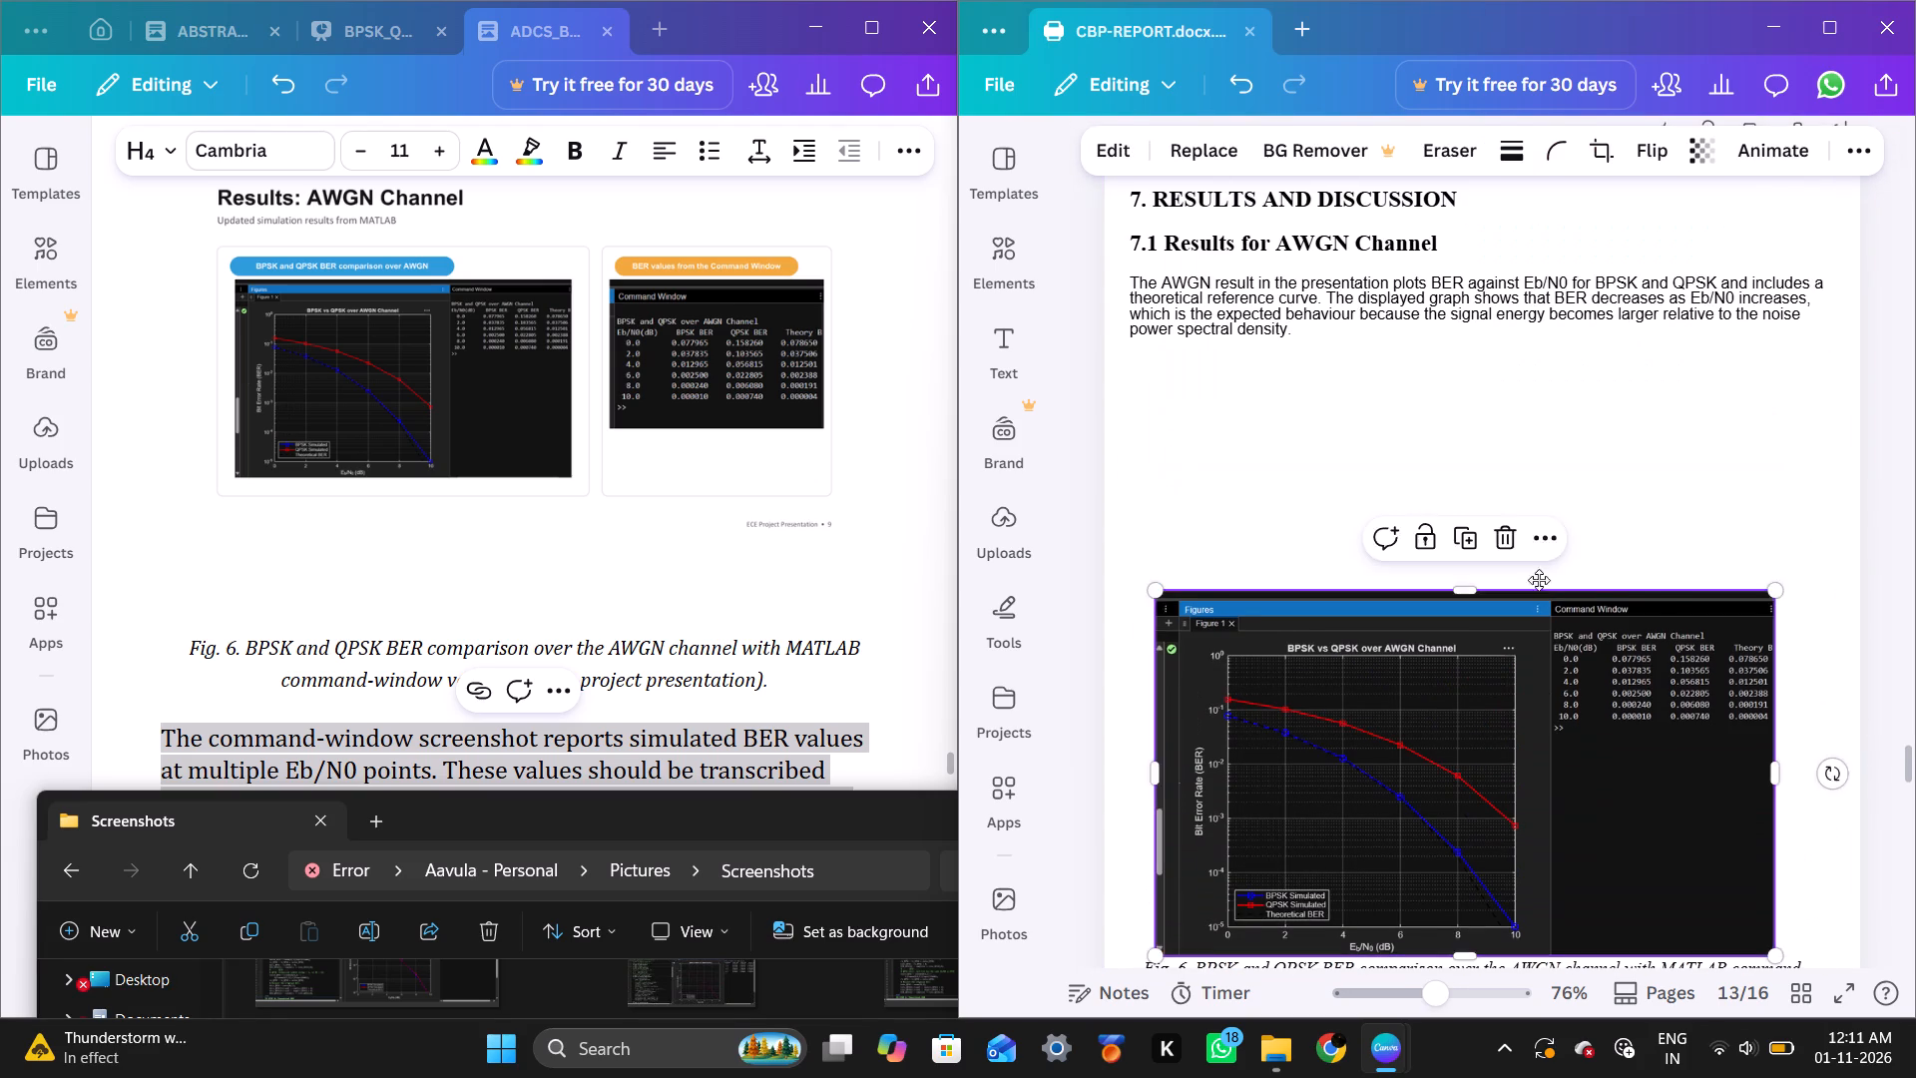
{"action": "left_click_drag", "start_coordinate": [1539, 580], "coordinate": [1538, 441]}
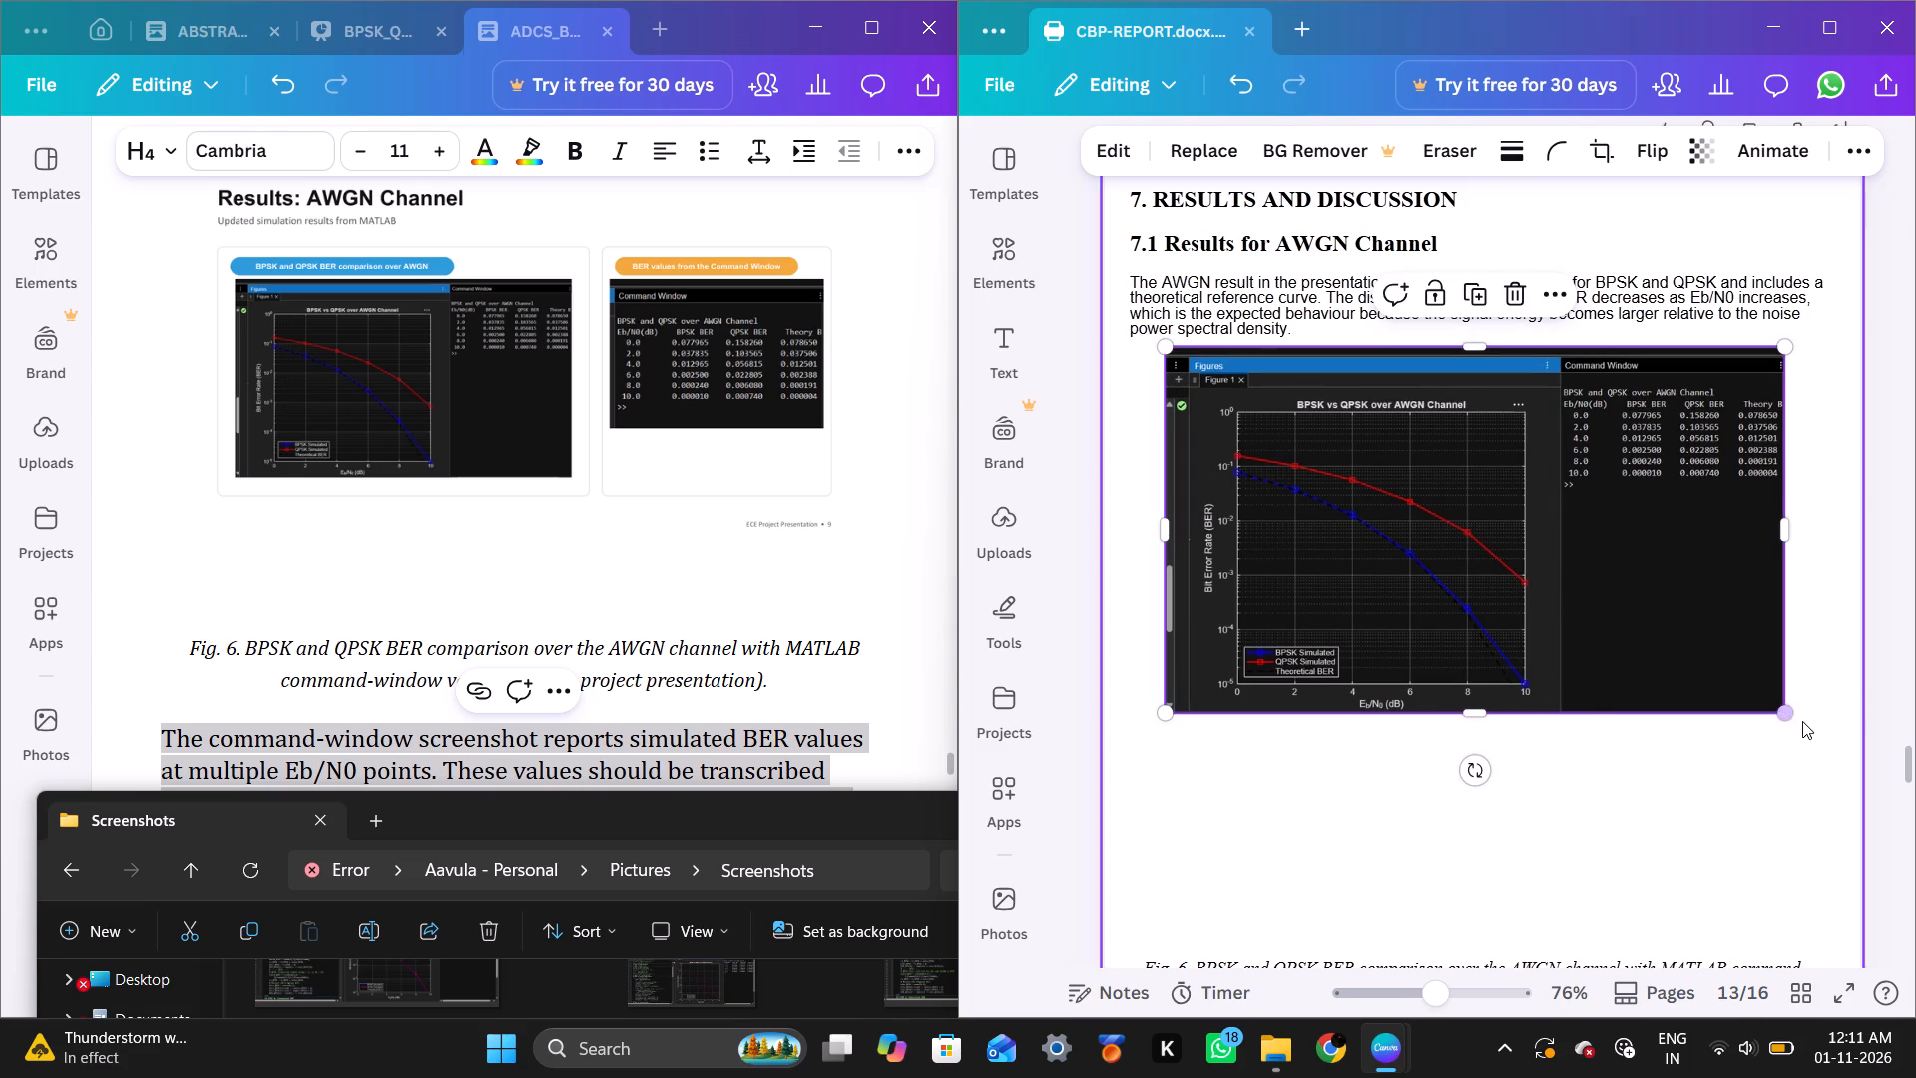
{"action": "left_click_drag", "start_coordinate": [1780, 709], "coordinate": [1807, 727]}
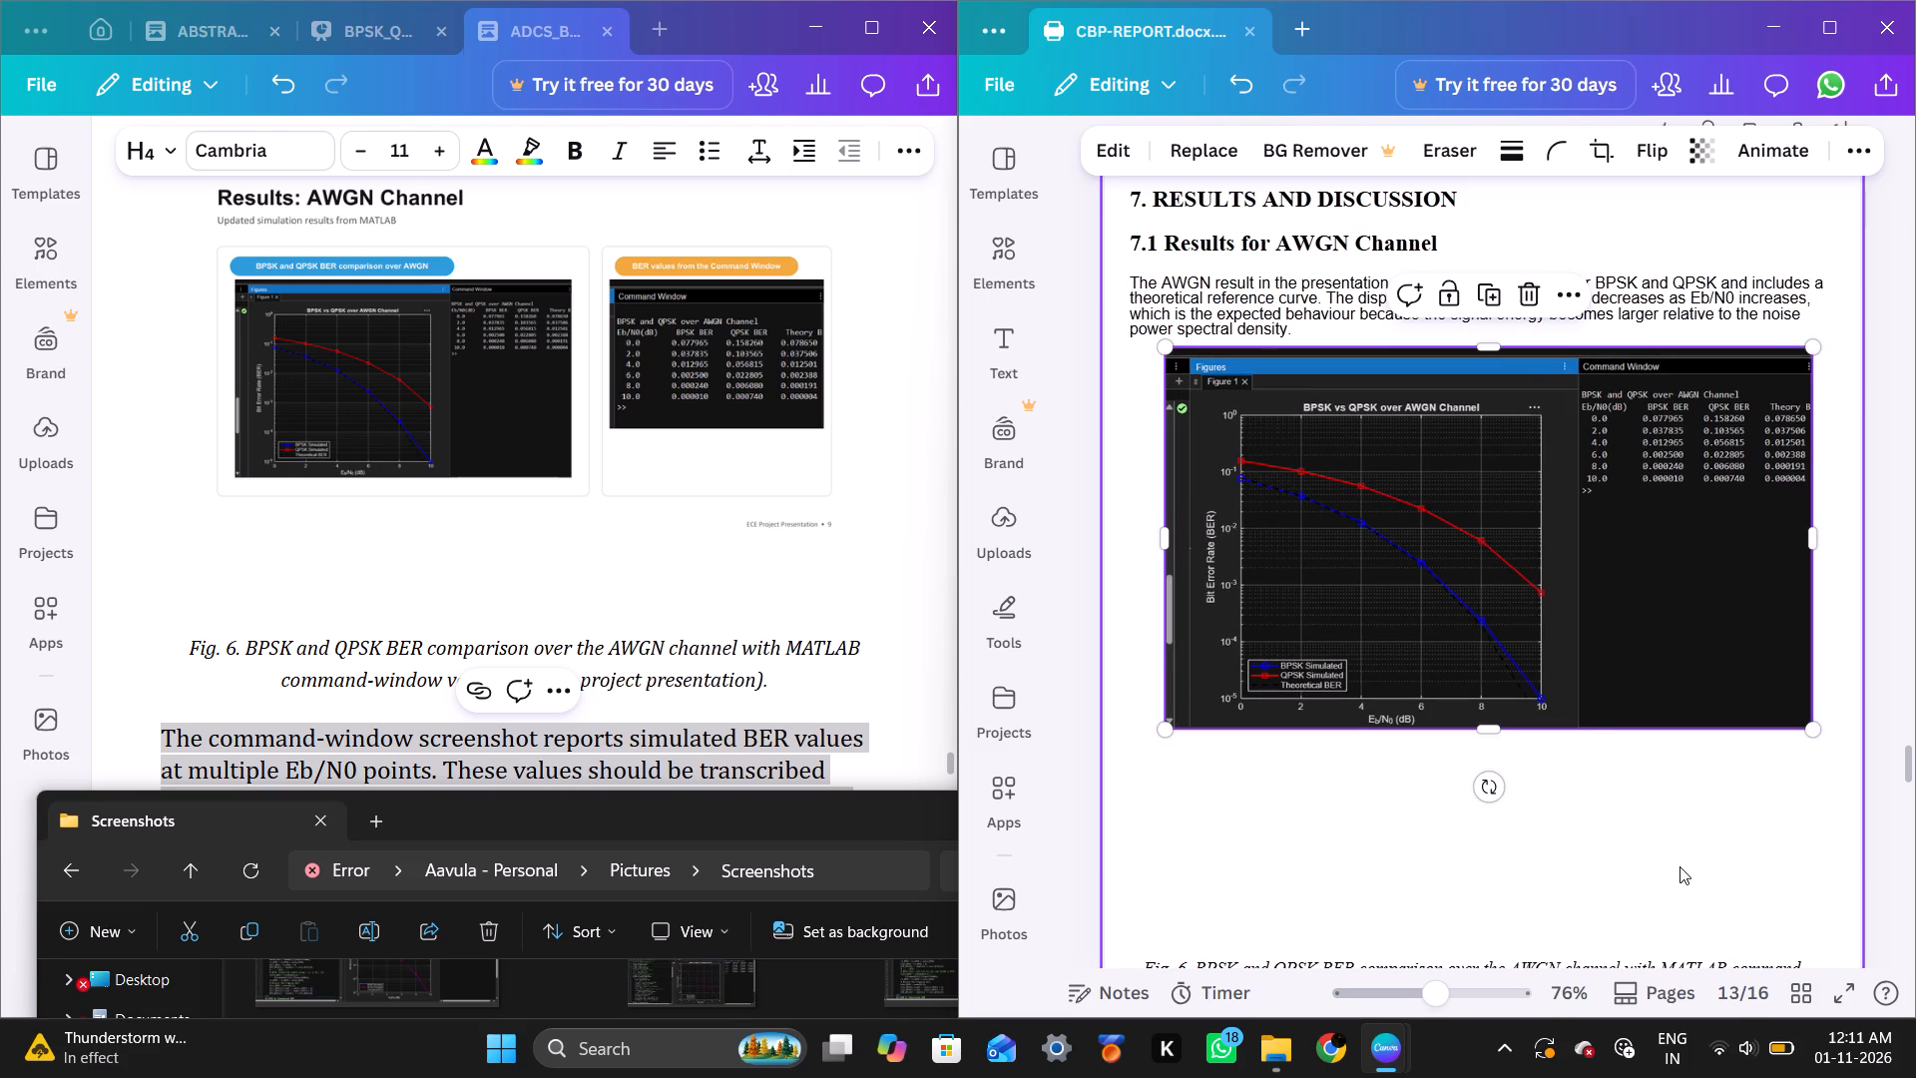
{"action": "left_click_drag", "start_coordinate": [1566, 631], "coordinate": [1548, 634]}
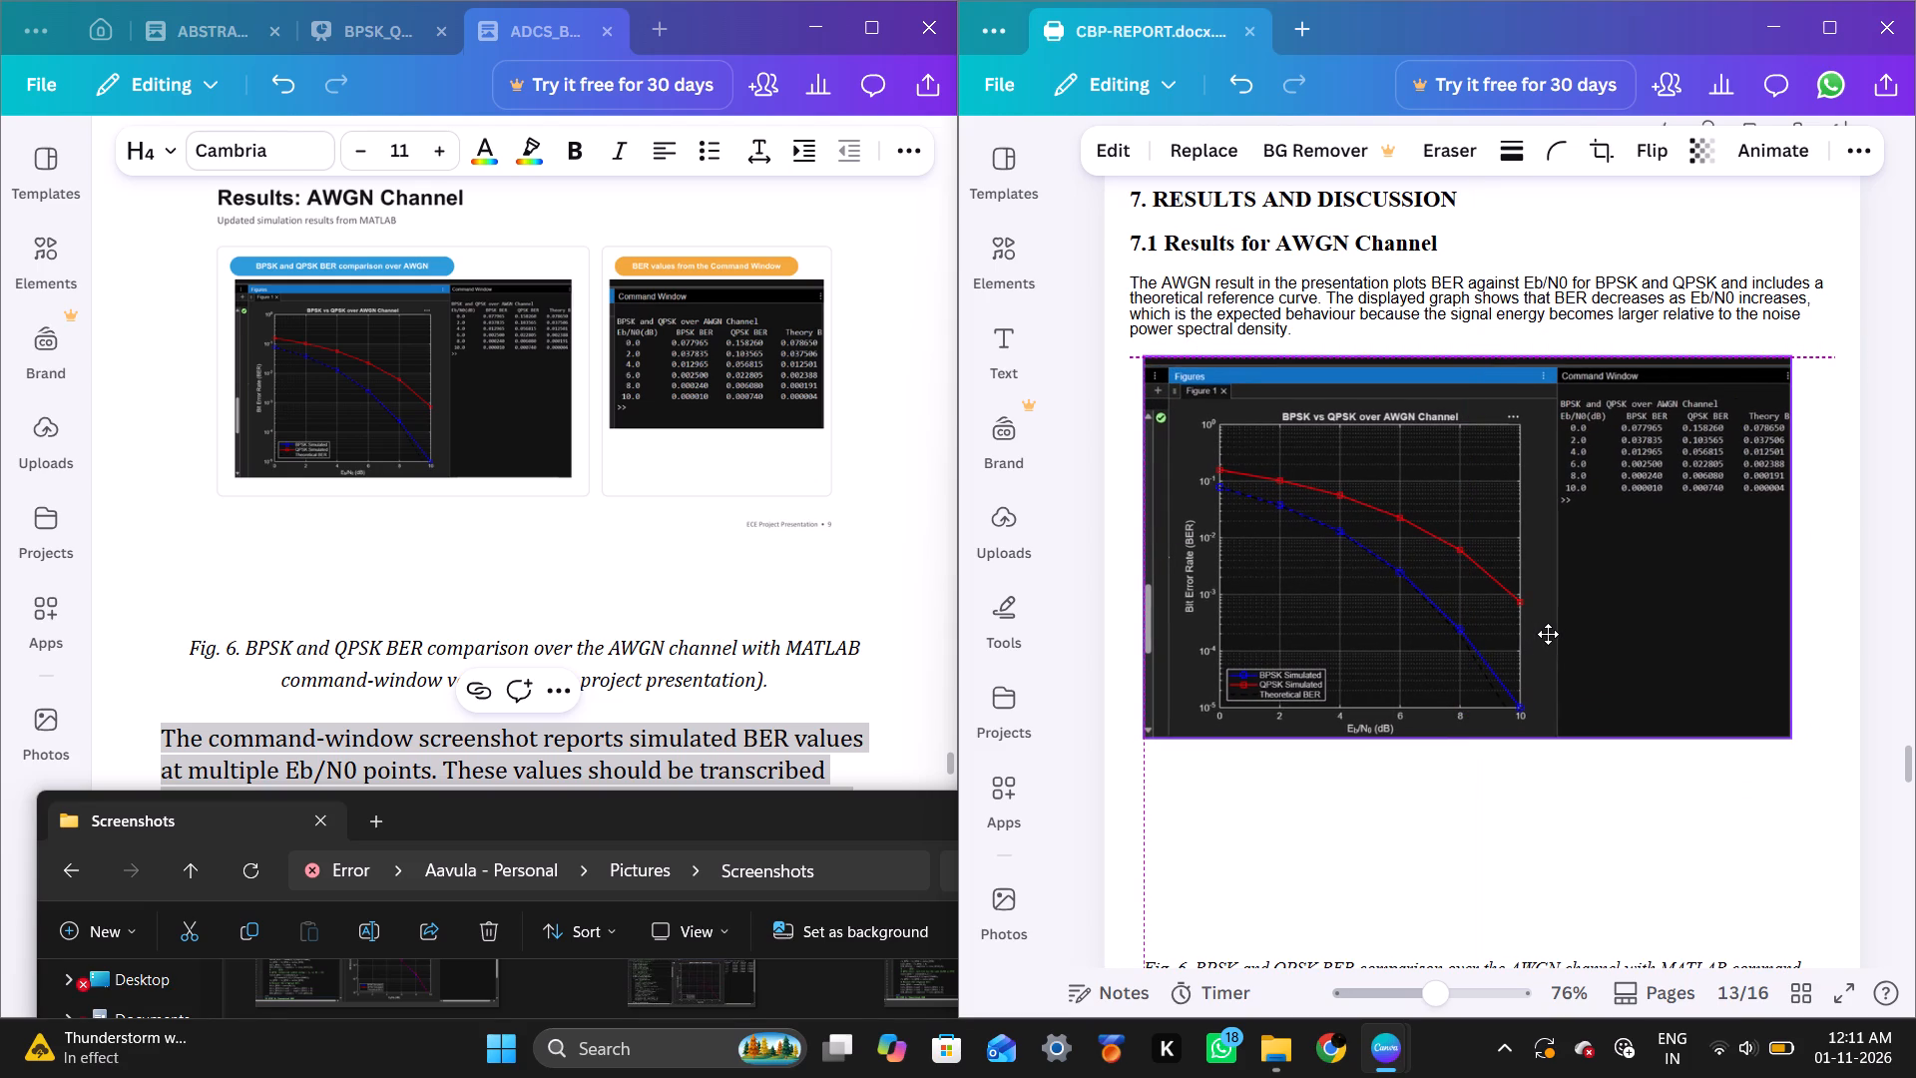
{"action": "left_click_drag", "start_coordinate": [1548, 634], "coordinate": [1557, 635]}
Move the Fig. 6 caption up beneath the AWGN image and the command-window paragraph up beneath the caption.
{"action": "scroll", "coordinate": [1557, 635], "scroll_direction": "down", "scroll_amount": 1}
{"action": "left_click_drag", "start_coordinate": [1541, 758], "coordinate": [1538, 580]}
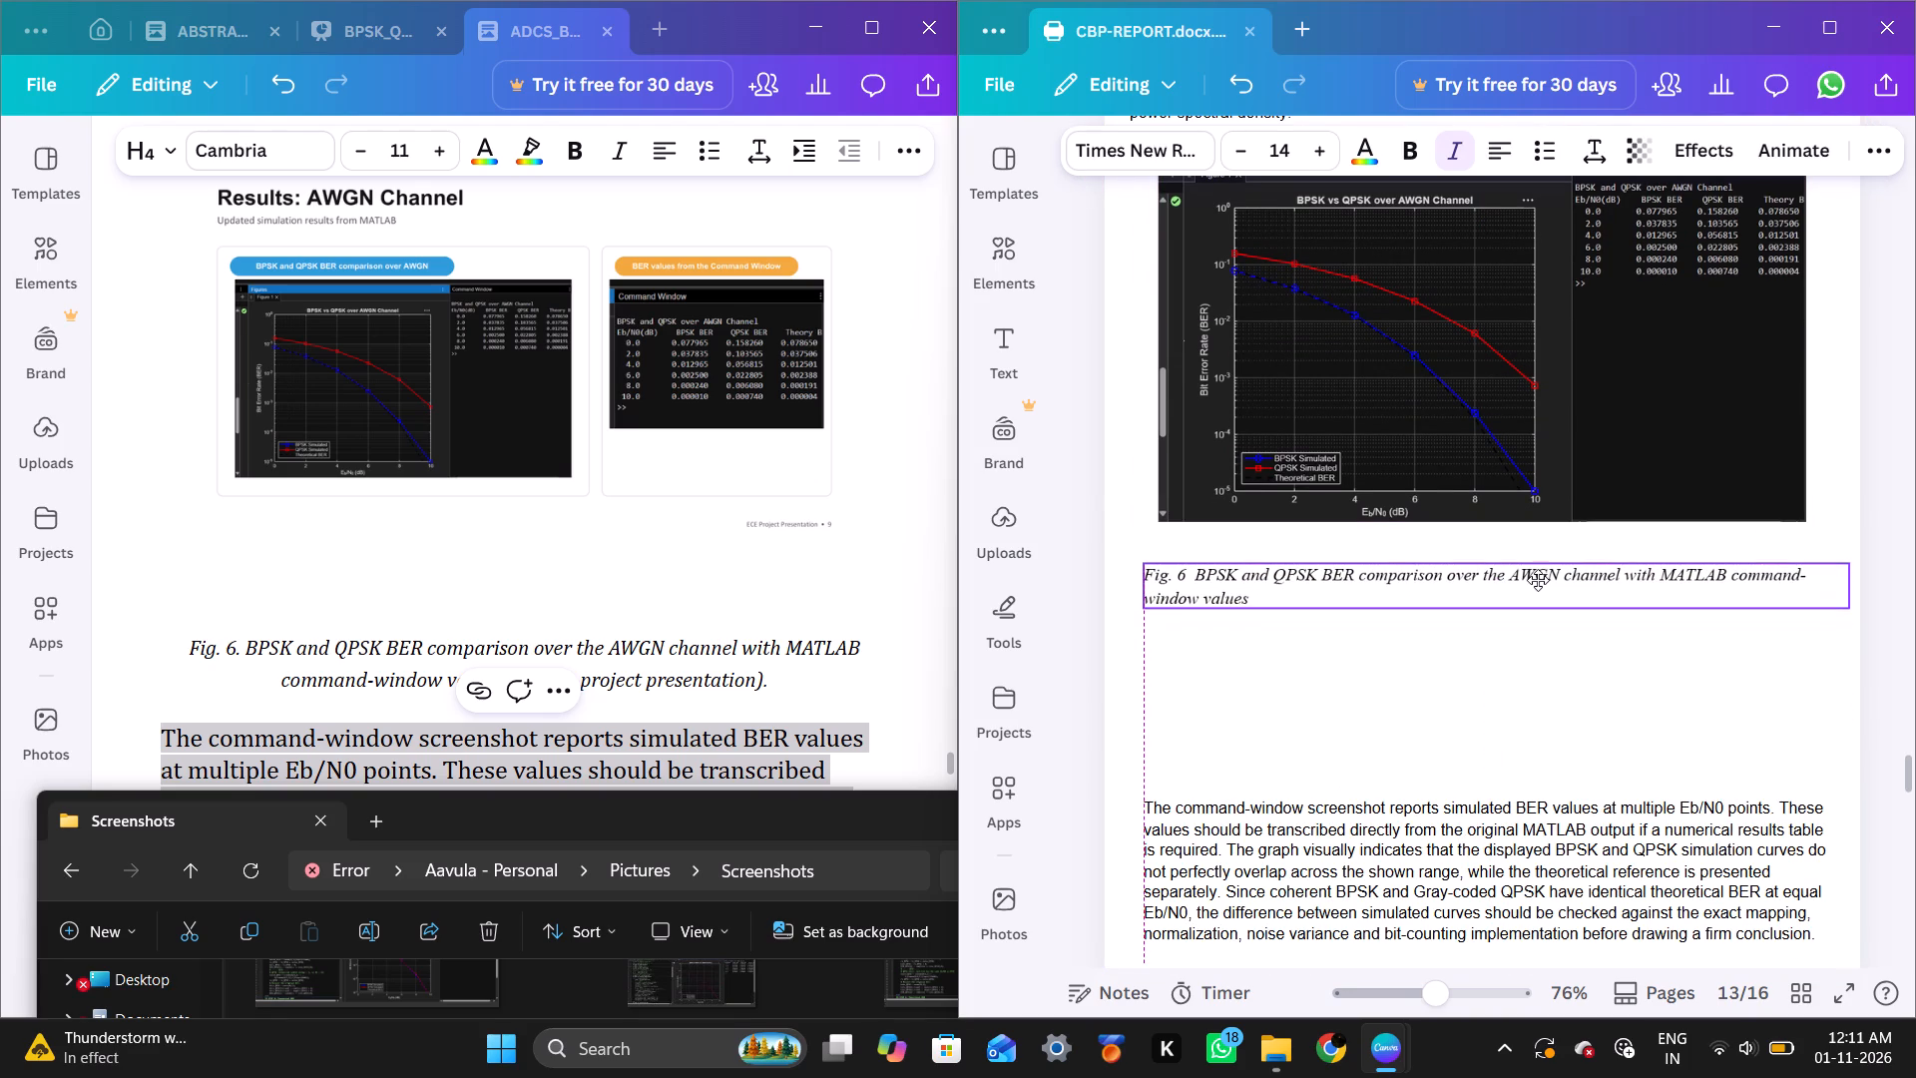
{"action": "left_click_drag", "start_coordinate": [1538, 580], "coordinate": [1537, 569]}
{"action": "left_click_drag", "start_coordinate": [1571, 851], "coordinate": [1537, 569]}
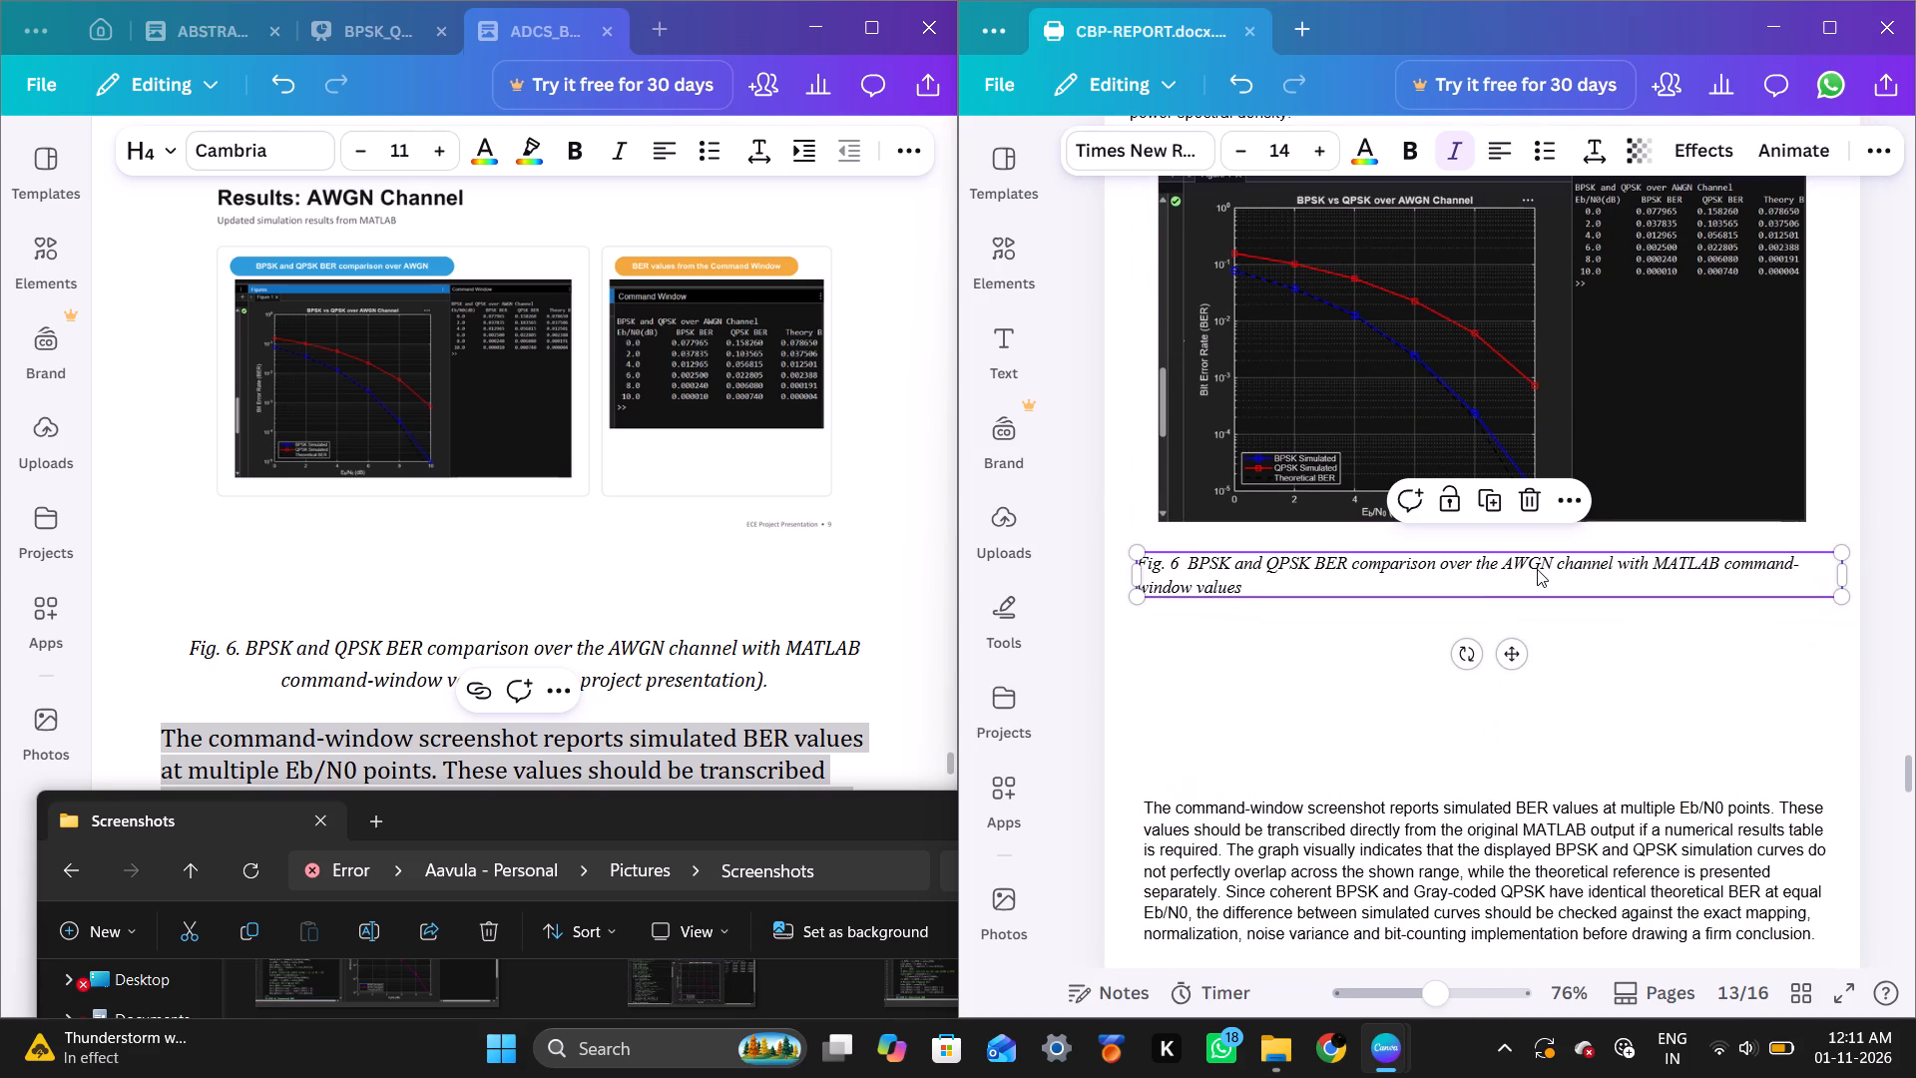
{"action": "left_click_drag", "start_coordinate": [1537, 569], "coordinate": [1558, 661]}
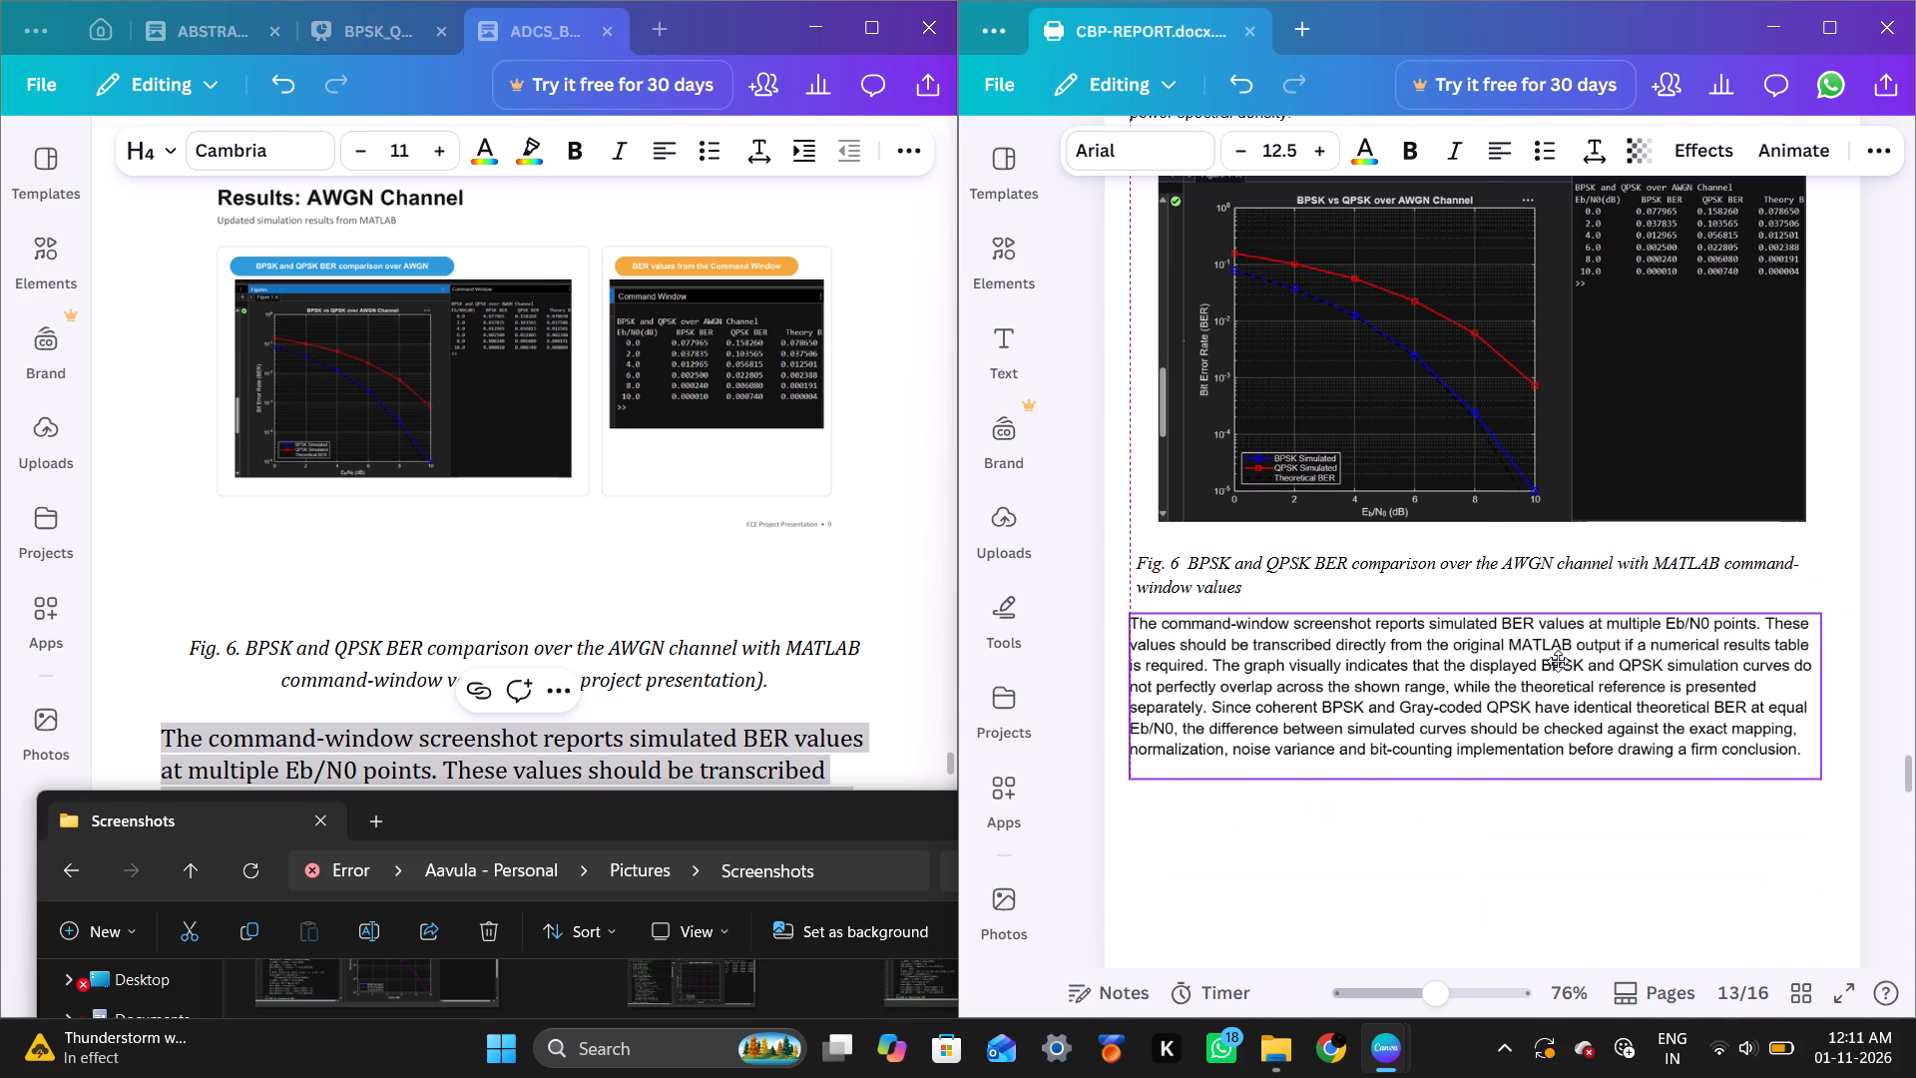
{"action": "left_click_drag", "start_coordinate": [1558, 661], "coordinate": [1565, 677]}
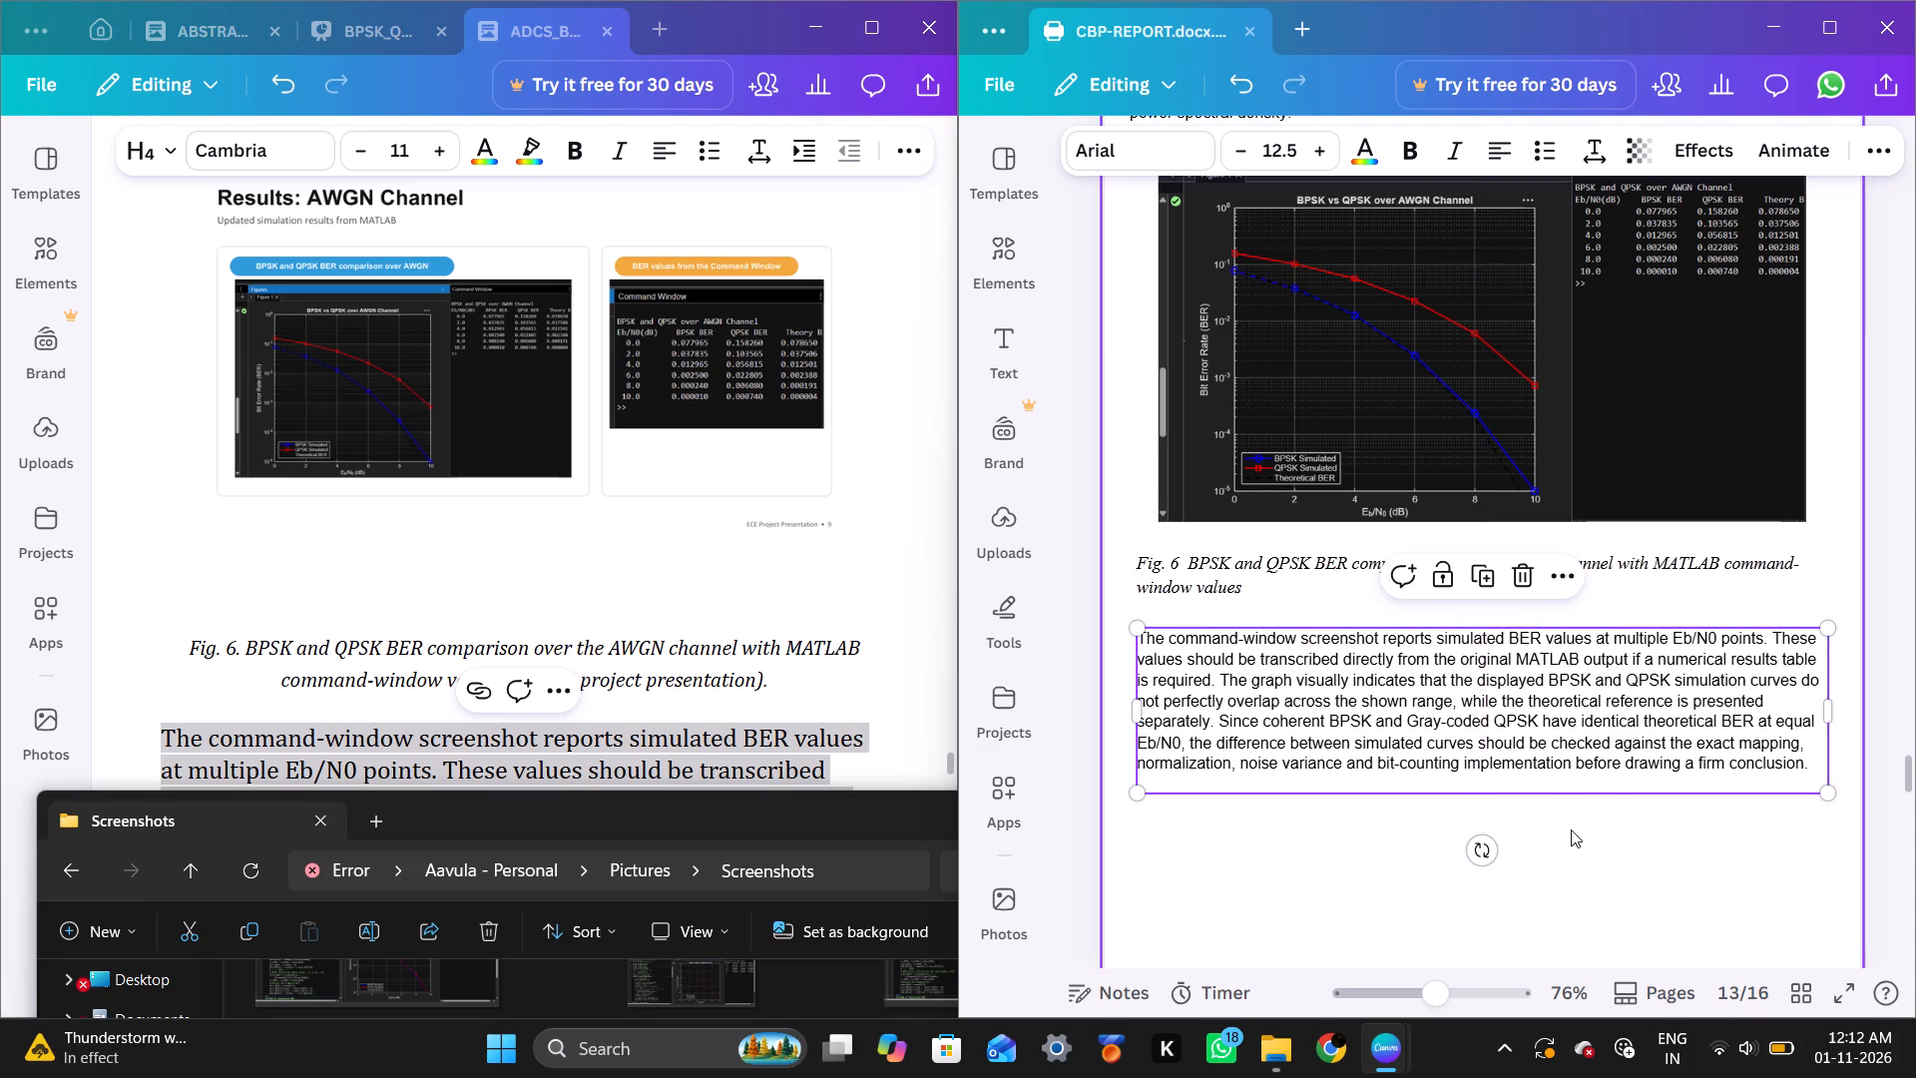
{"action": "left_click", "coordinate": [1571, 829]}
Copy the 7.2 Results for Rayleigh Fading Channel heading and its paragraph from the reference document.
{"action": "scroll", "coordinate": [1571, 829], "scroll_direction": "down", "scroll_amount": 1}
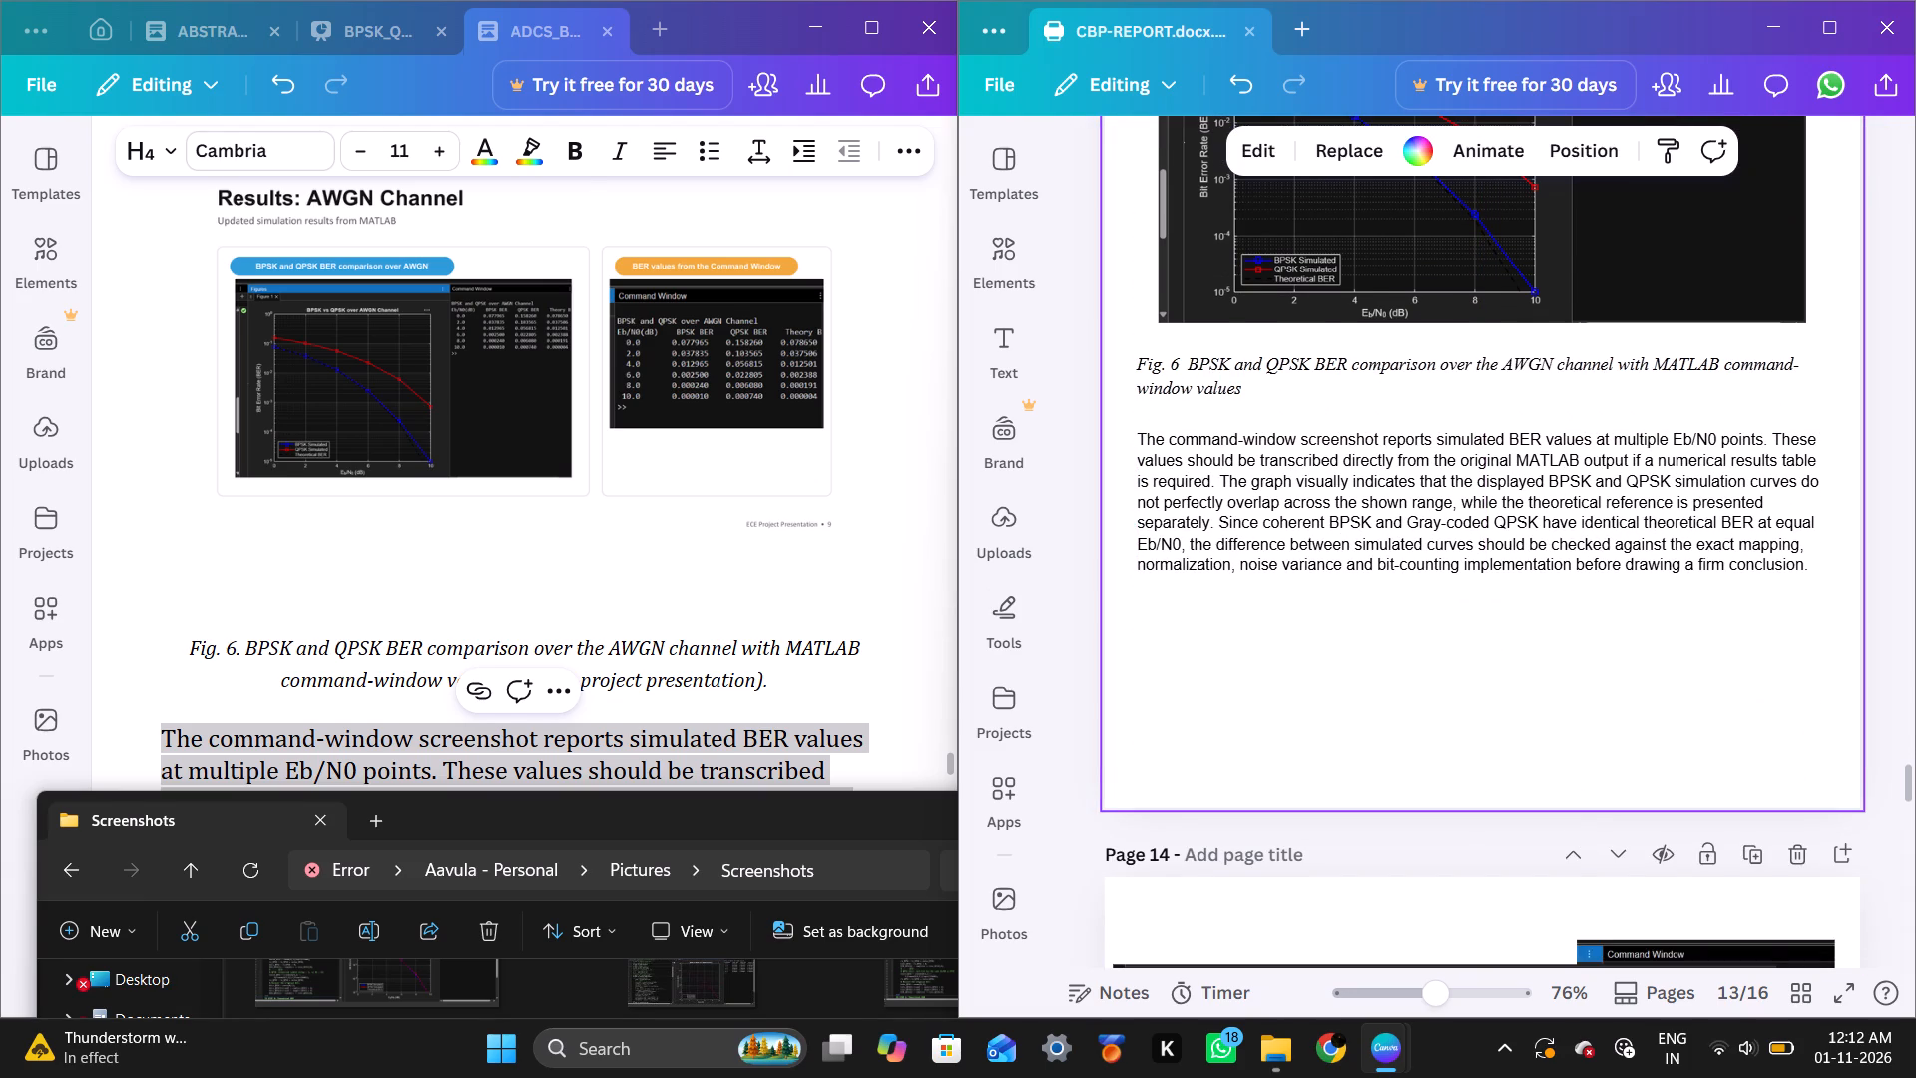
{"action": "scroll", "coordinate": [795, 601], "scroll_direction": "down", "scroll_amount": 2}
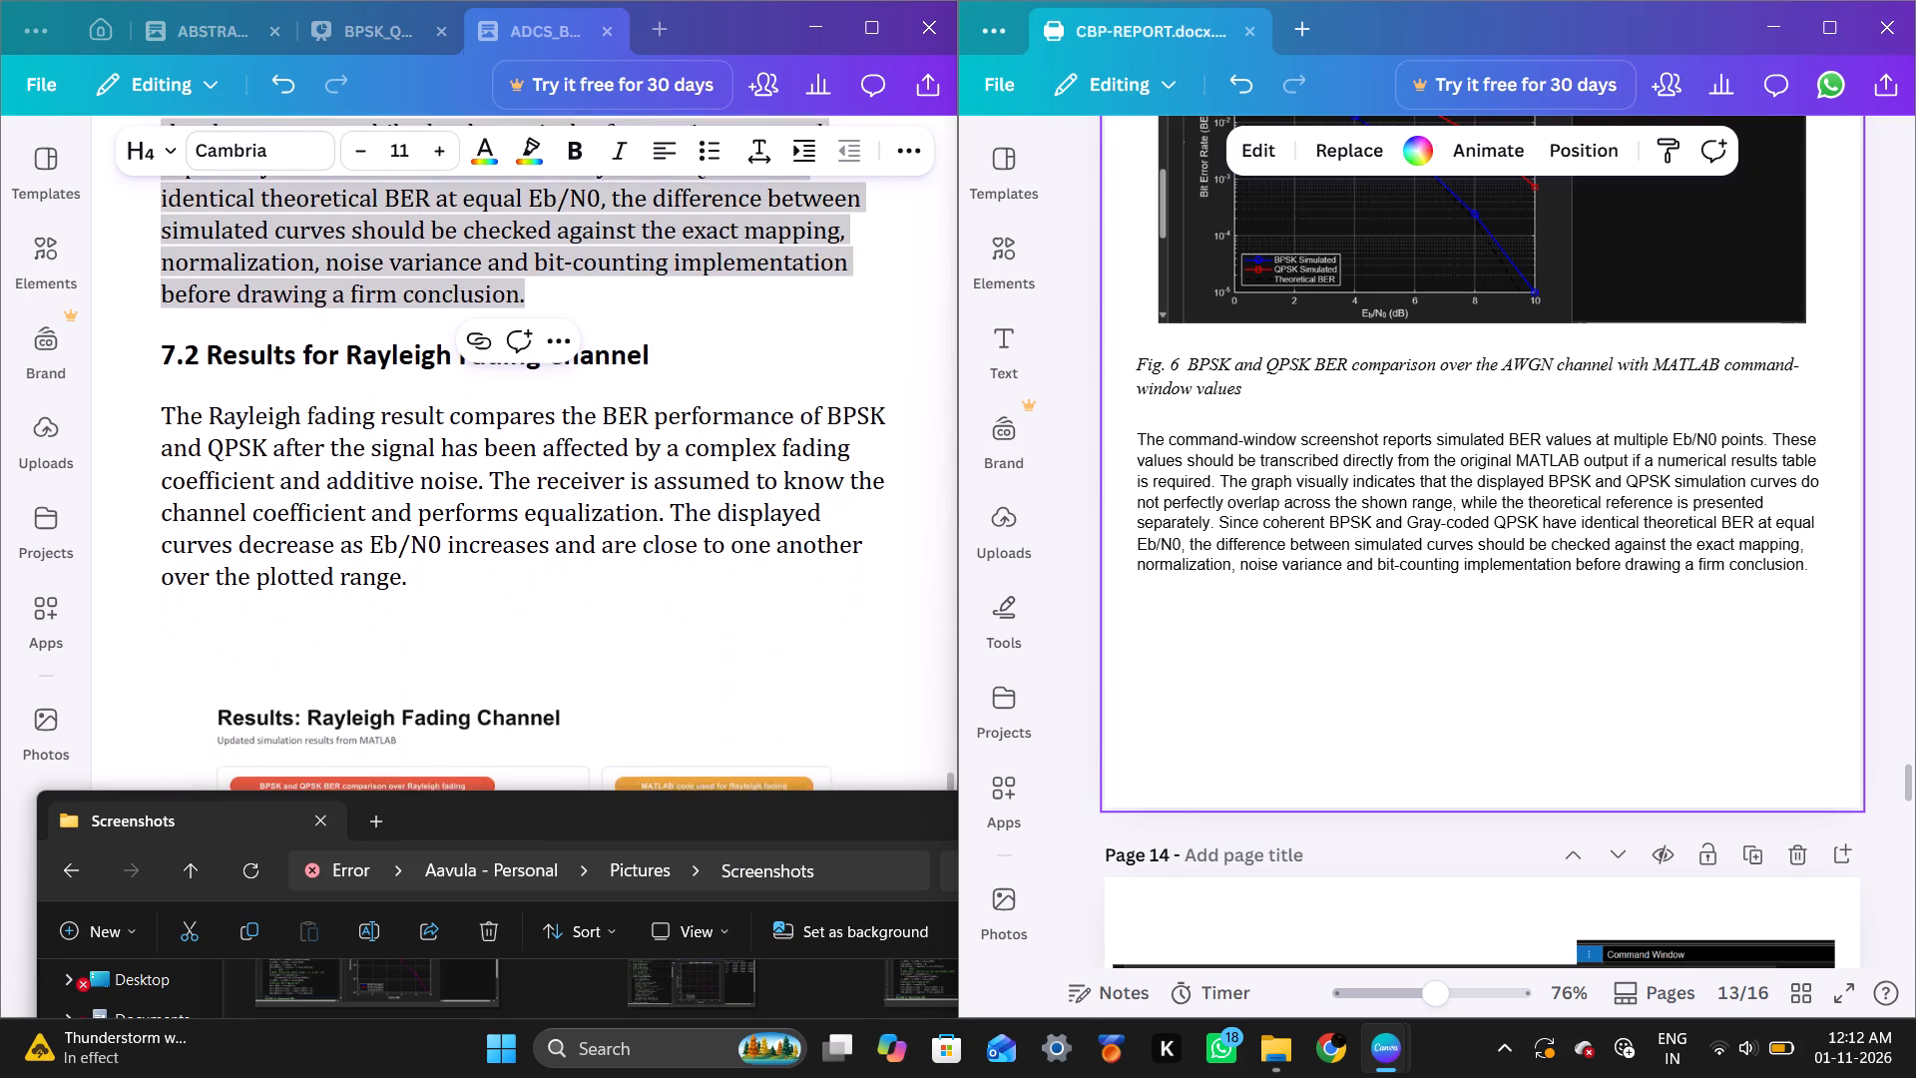
{"action": "scroll", "coordinate": [795, 601], "scroll_direction": "down", "scroll_amount": 1}
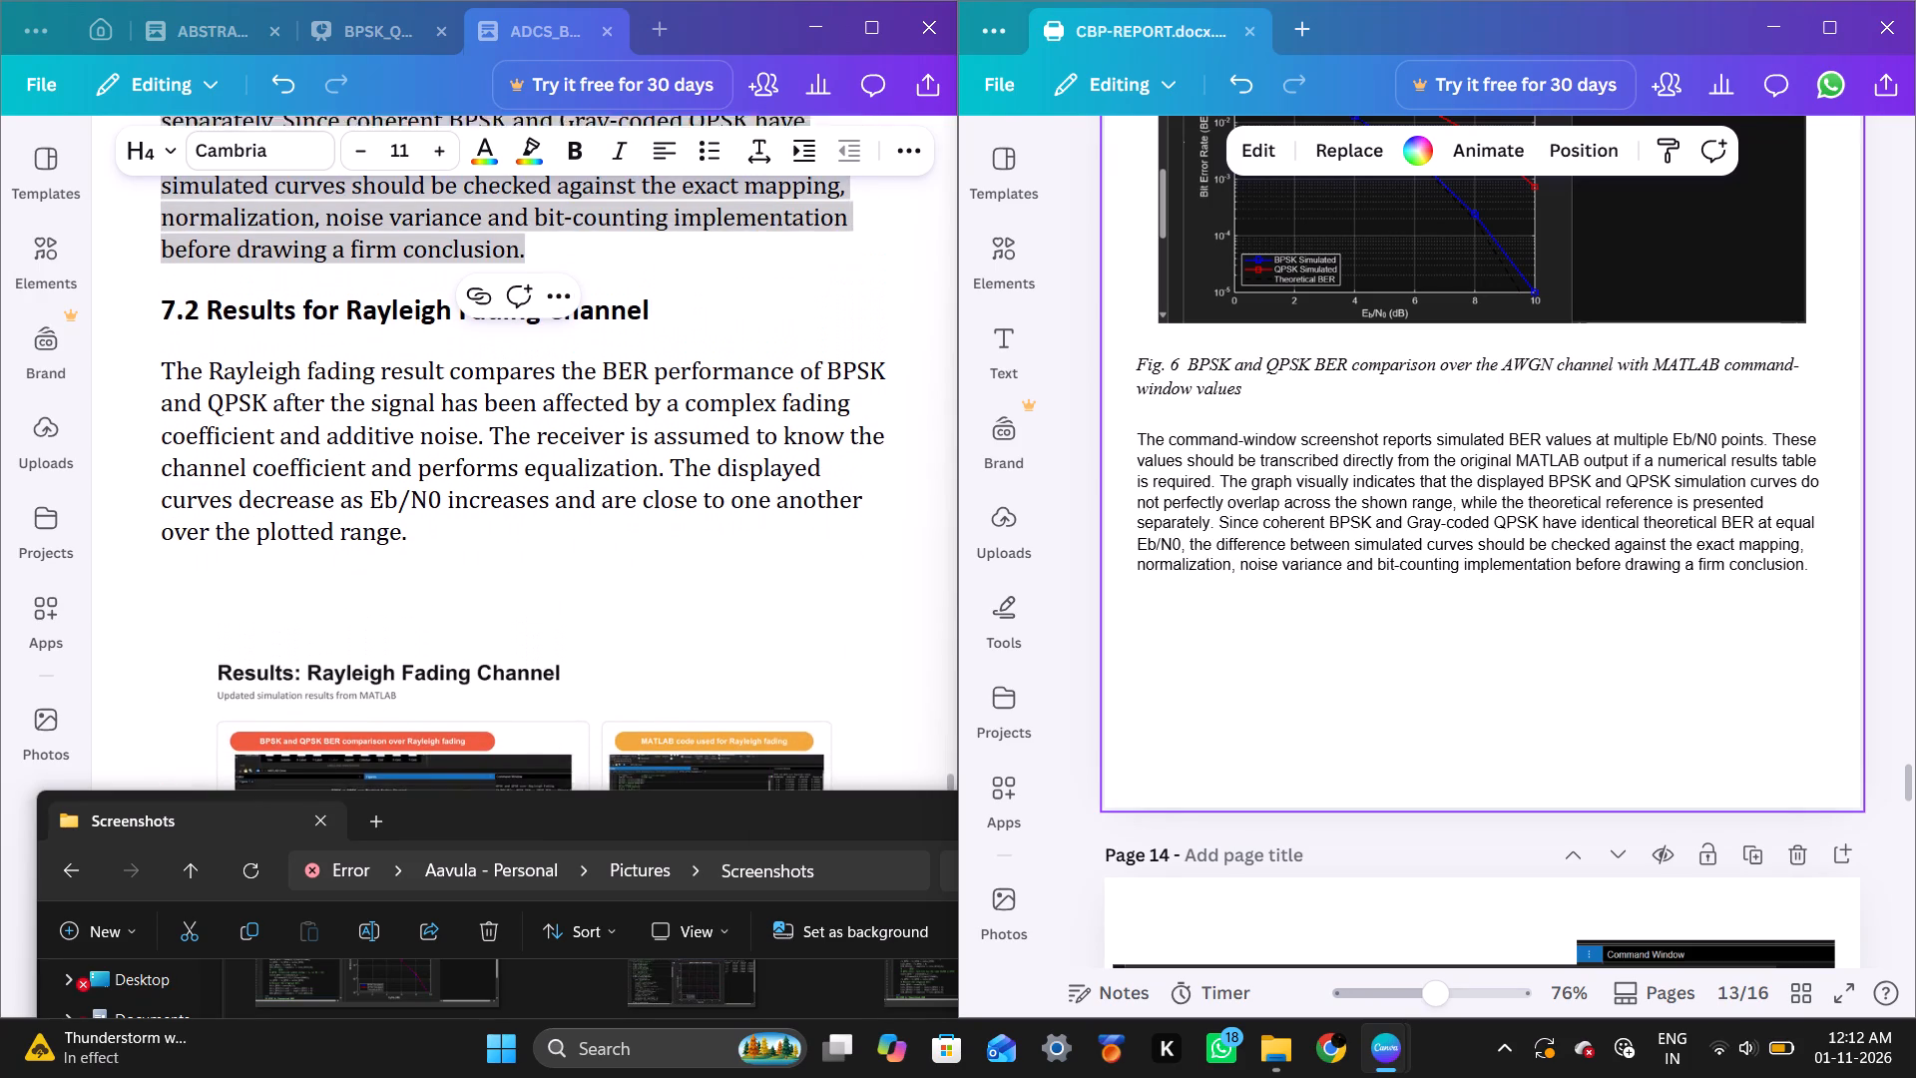
{"action": "scroll", "coordinate": [795, 601], "scroll_direction": "down", "scroll_amount": 1}
{"action": "scroll", "coordinate": [1441, 552], "scroll_direction": "up", "scroll_amount": 2}
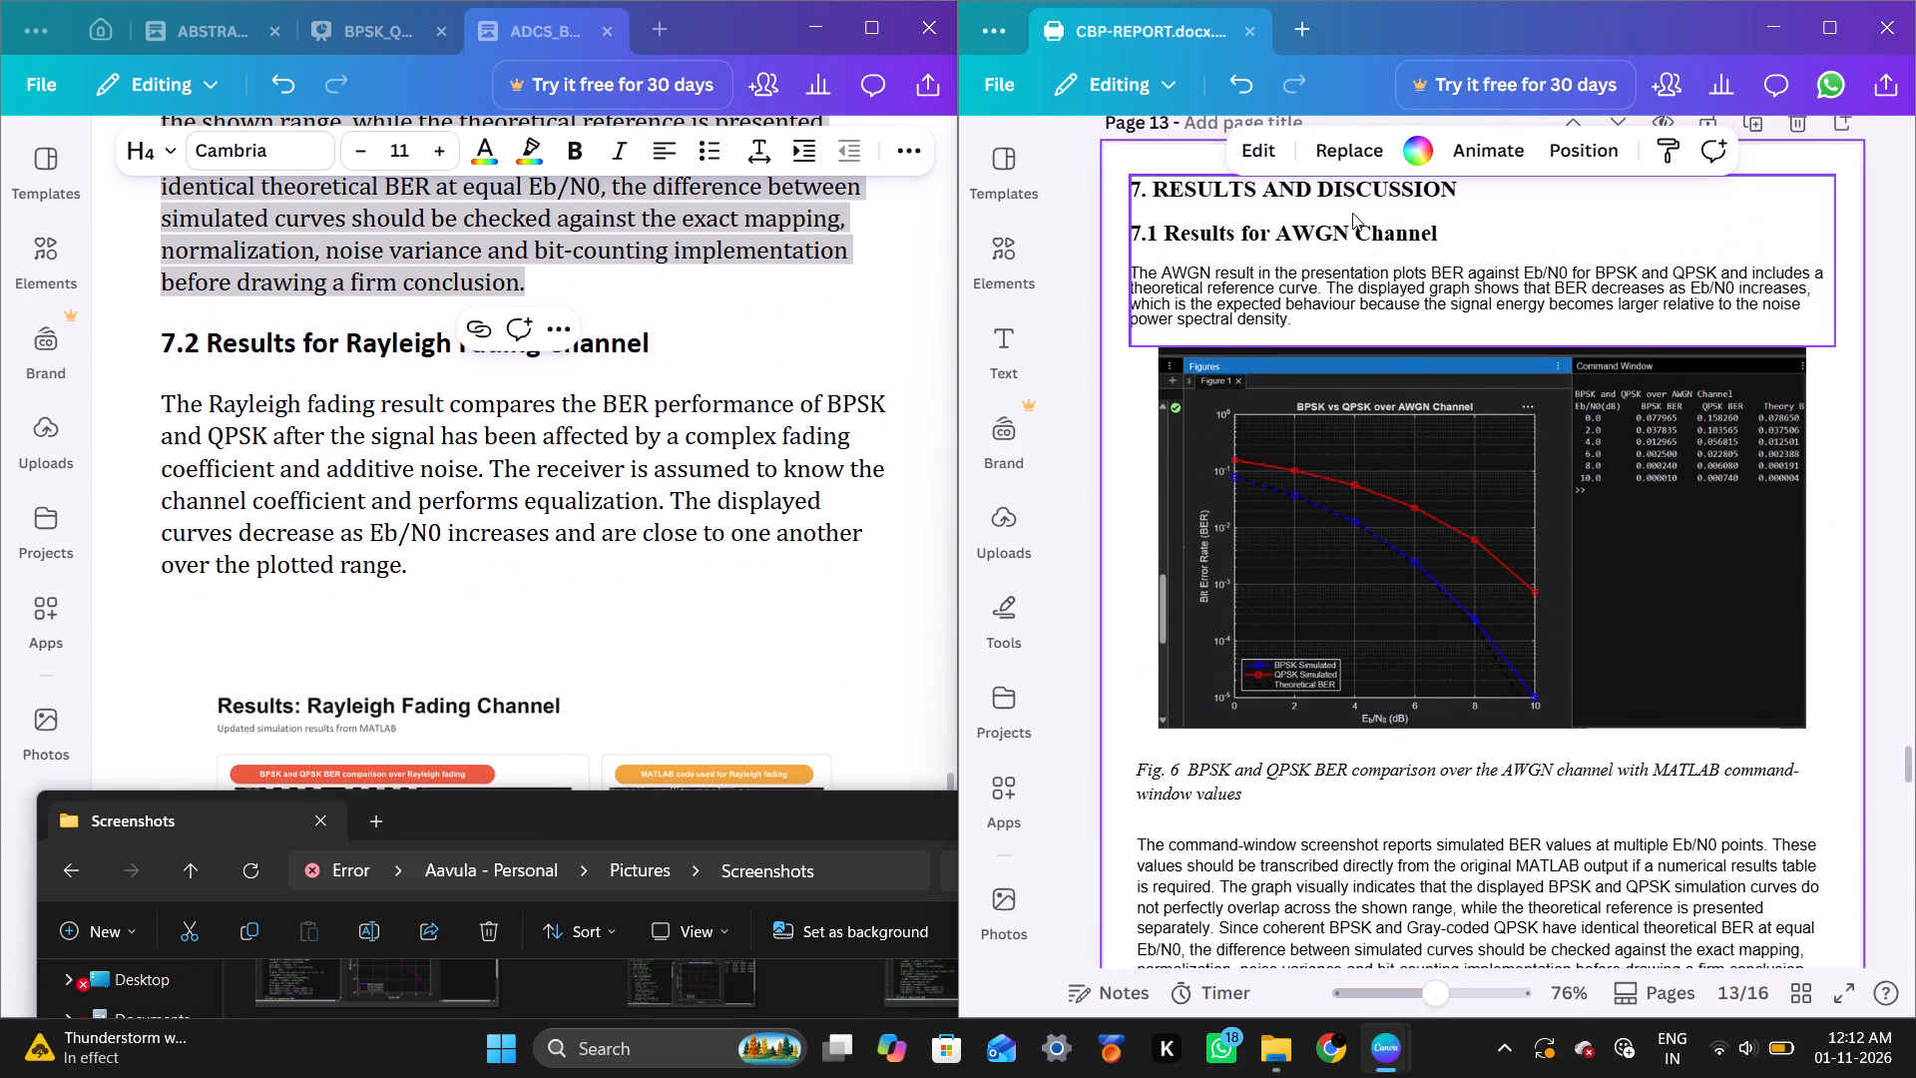
{"action": "left_click", "coordinate": [1344, 208]}
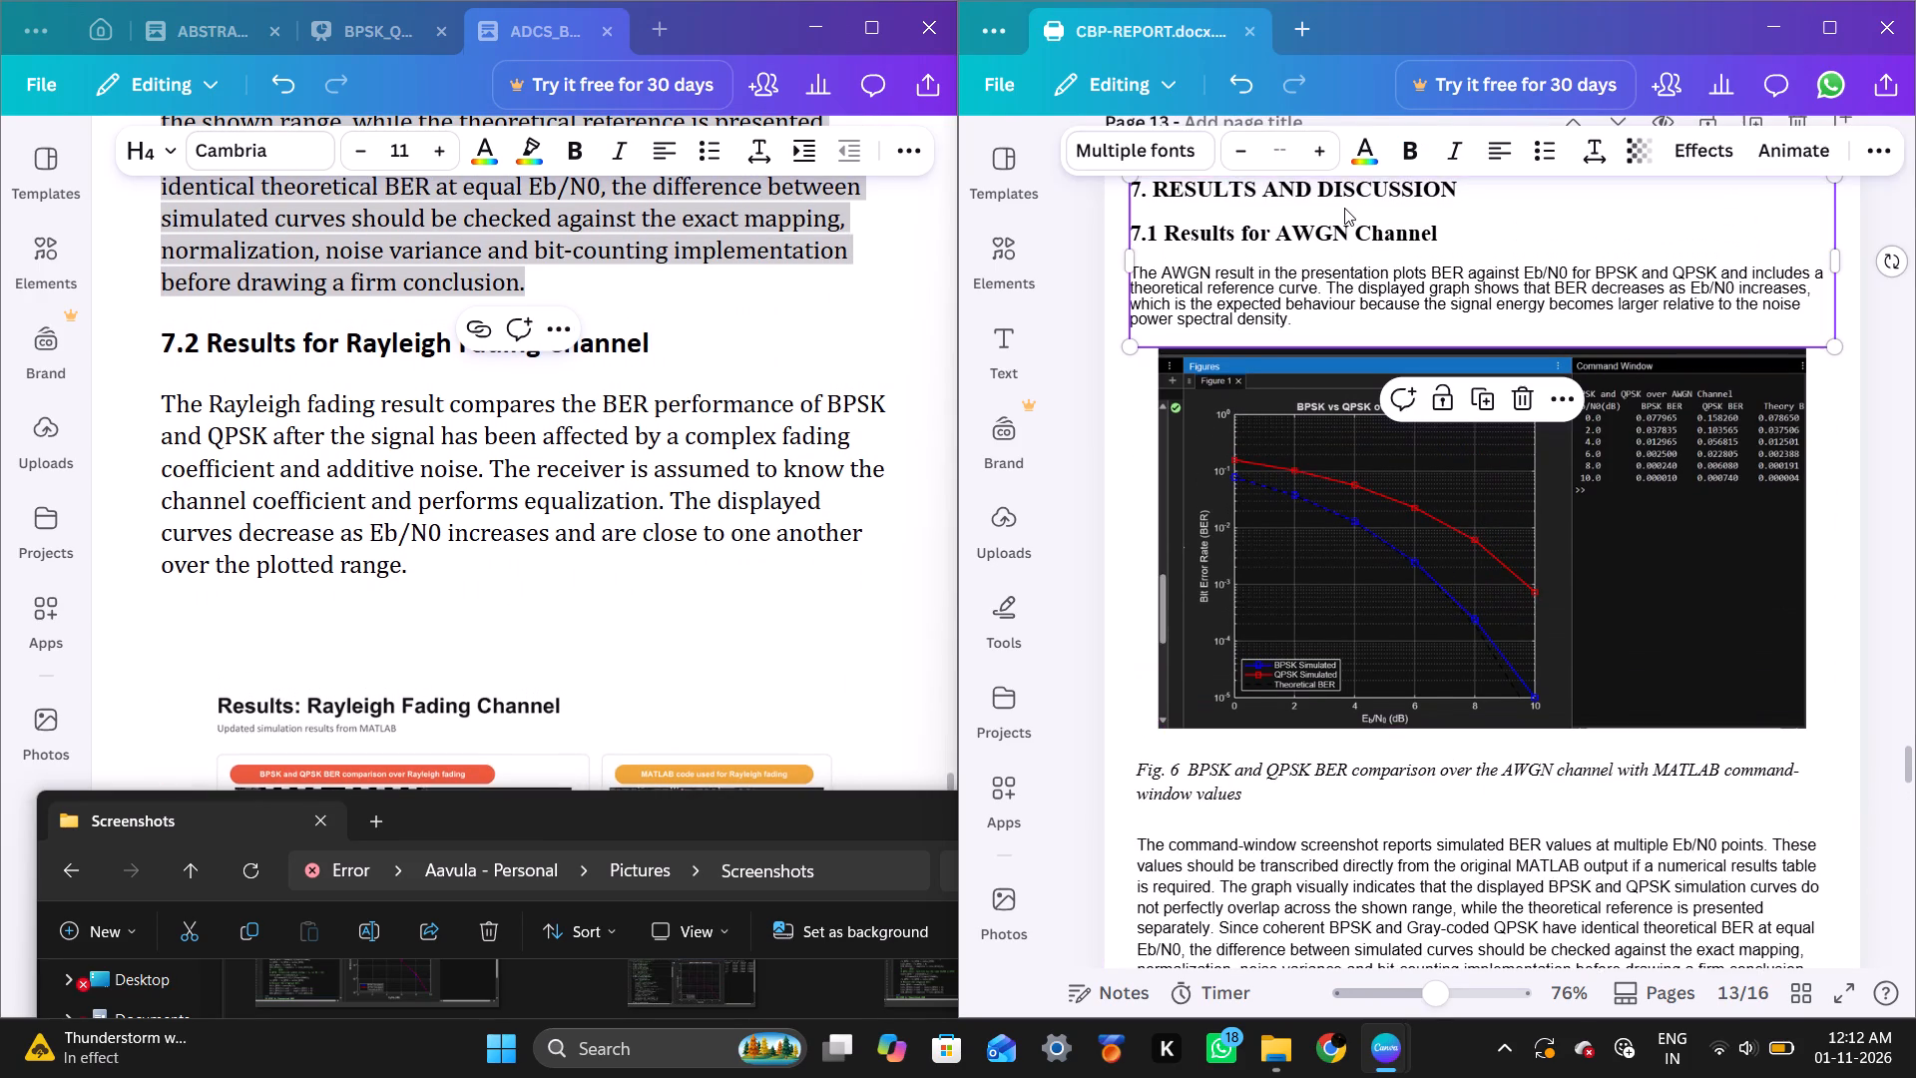
{"action": "left_click_drag", "start_coordinate": [495, 579], "coordinate": [149, 335]}
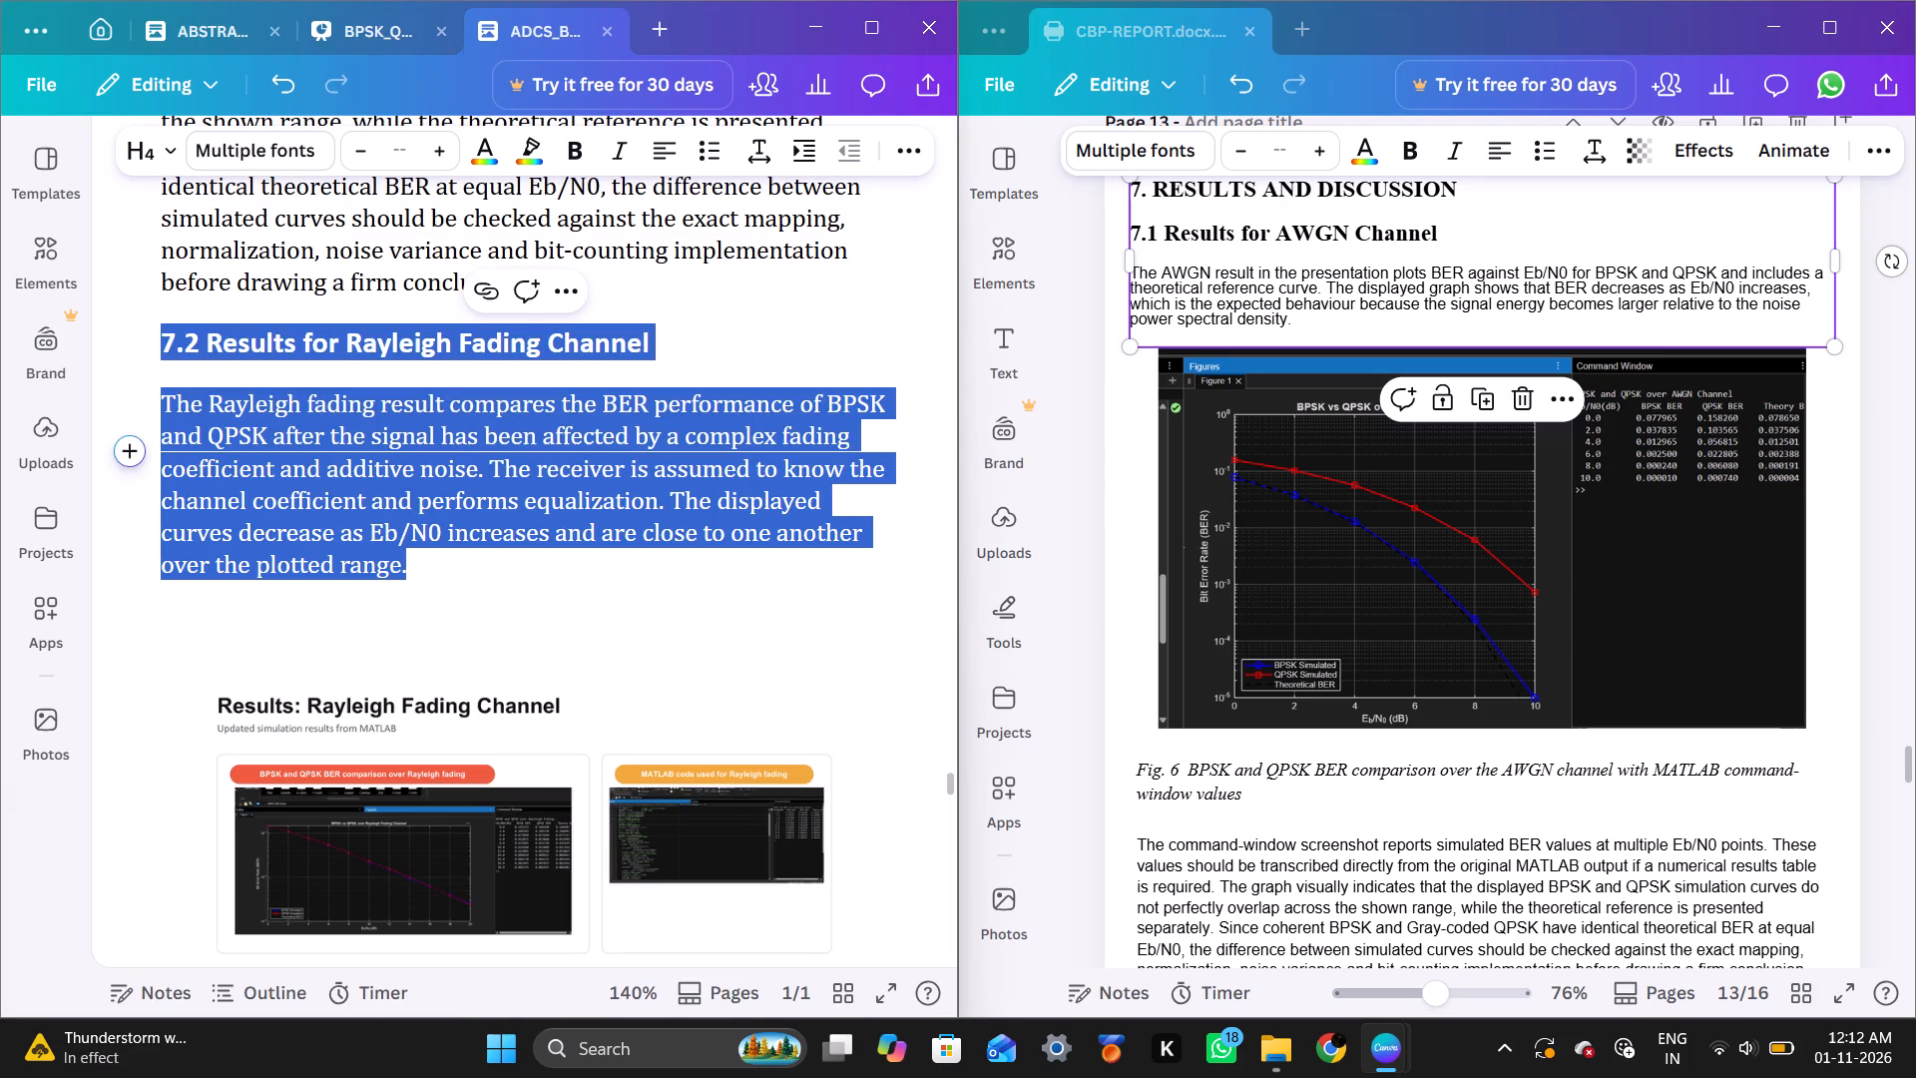
{"action": "key", "text": "ctrl+c"}
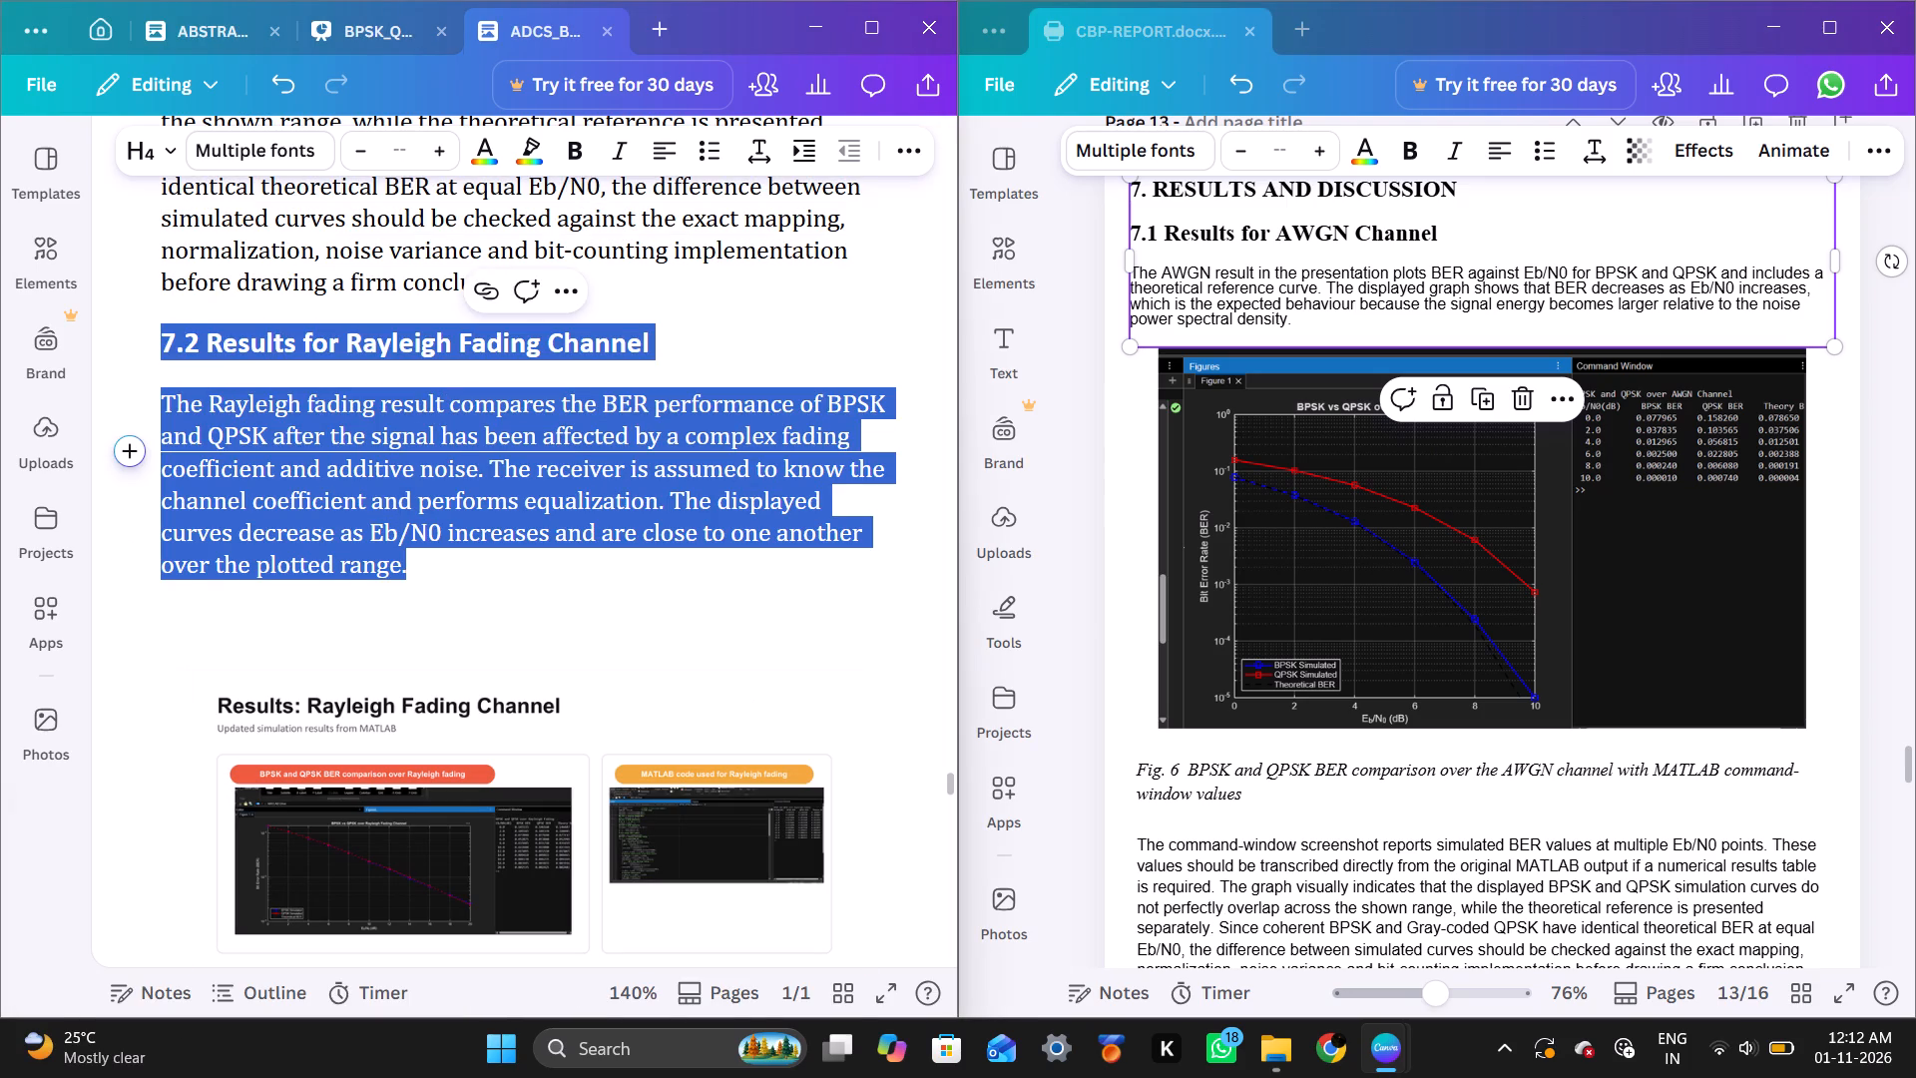
Duplicate the text box with the 7. Results and Discussion heading and 7.1 text on page 13 of the report.
{"action": "left_click", "coordinate": [903, 622]}
{"action": "left_click", "coordinate": [1455, 289]}
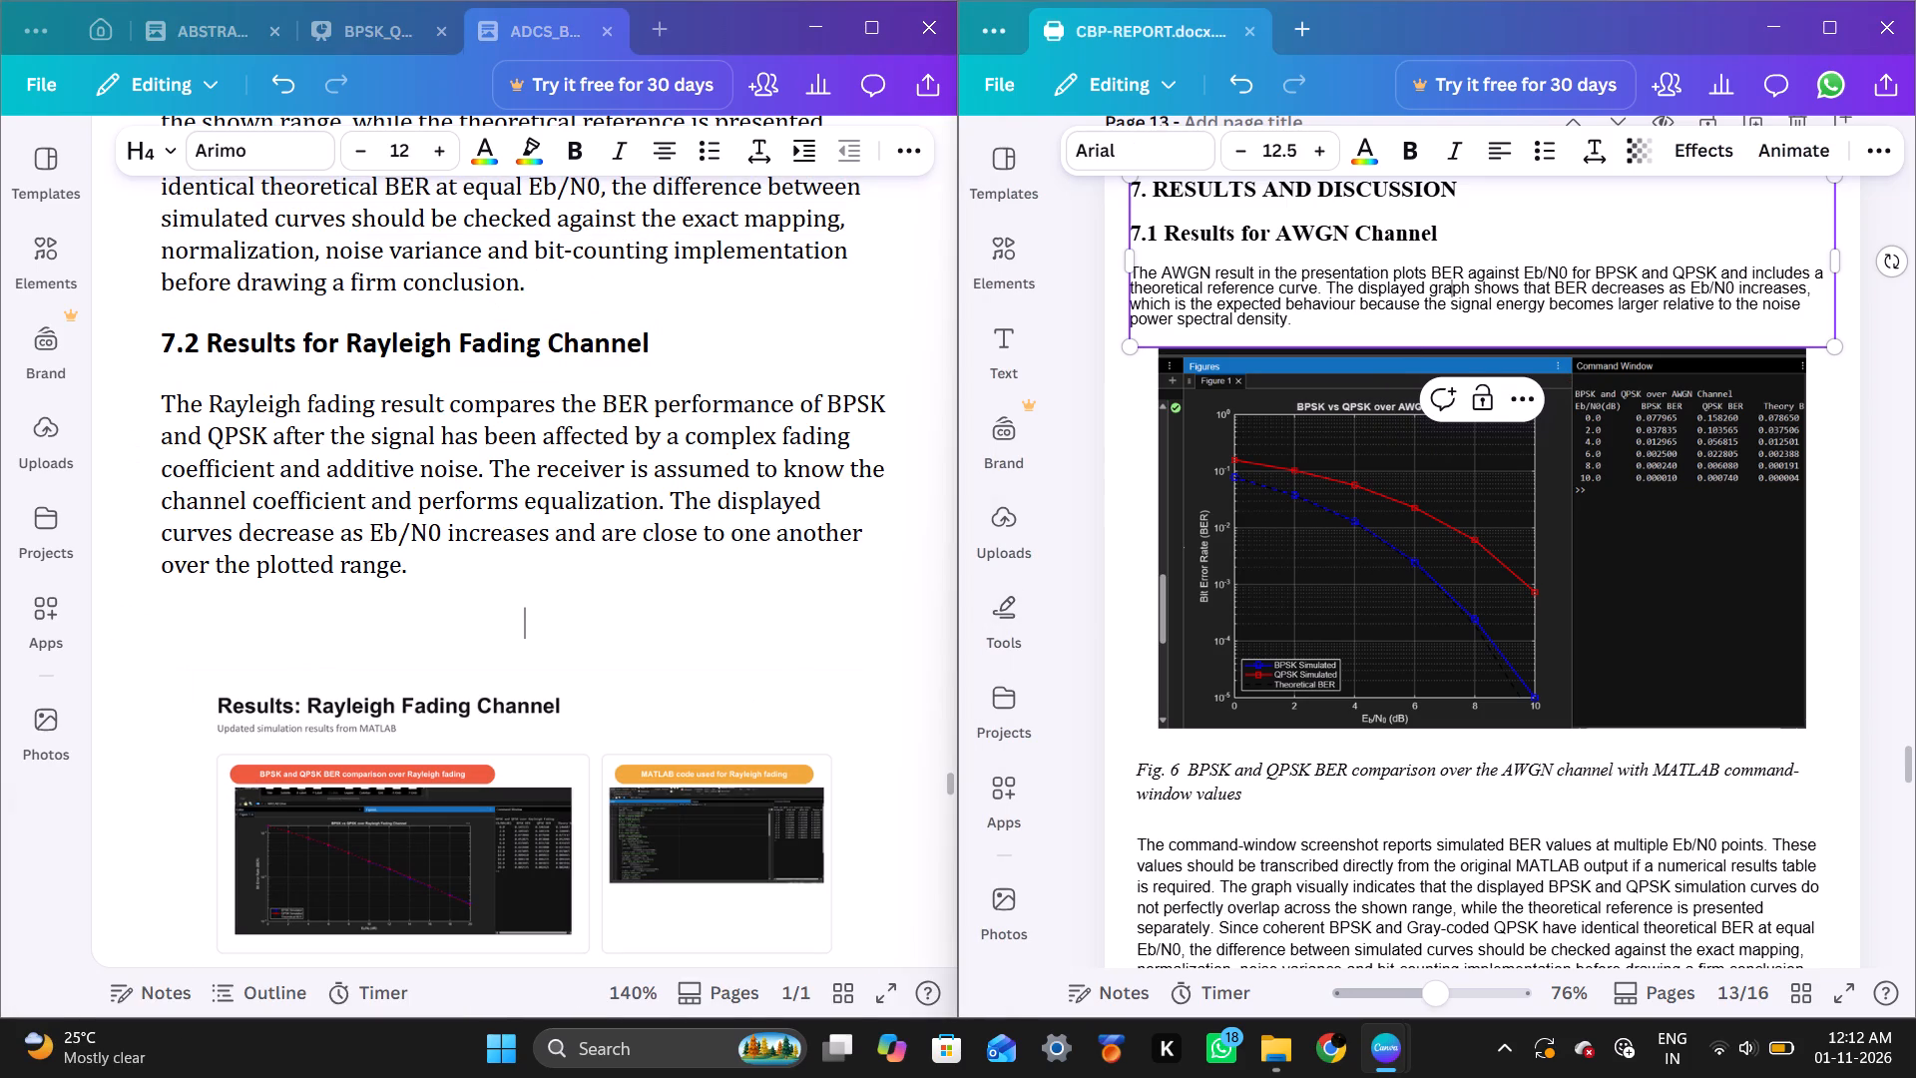
{"action": "left_click", "coordinate": [1122, 405]}
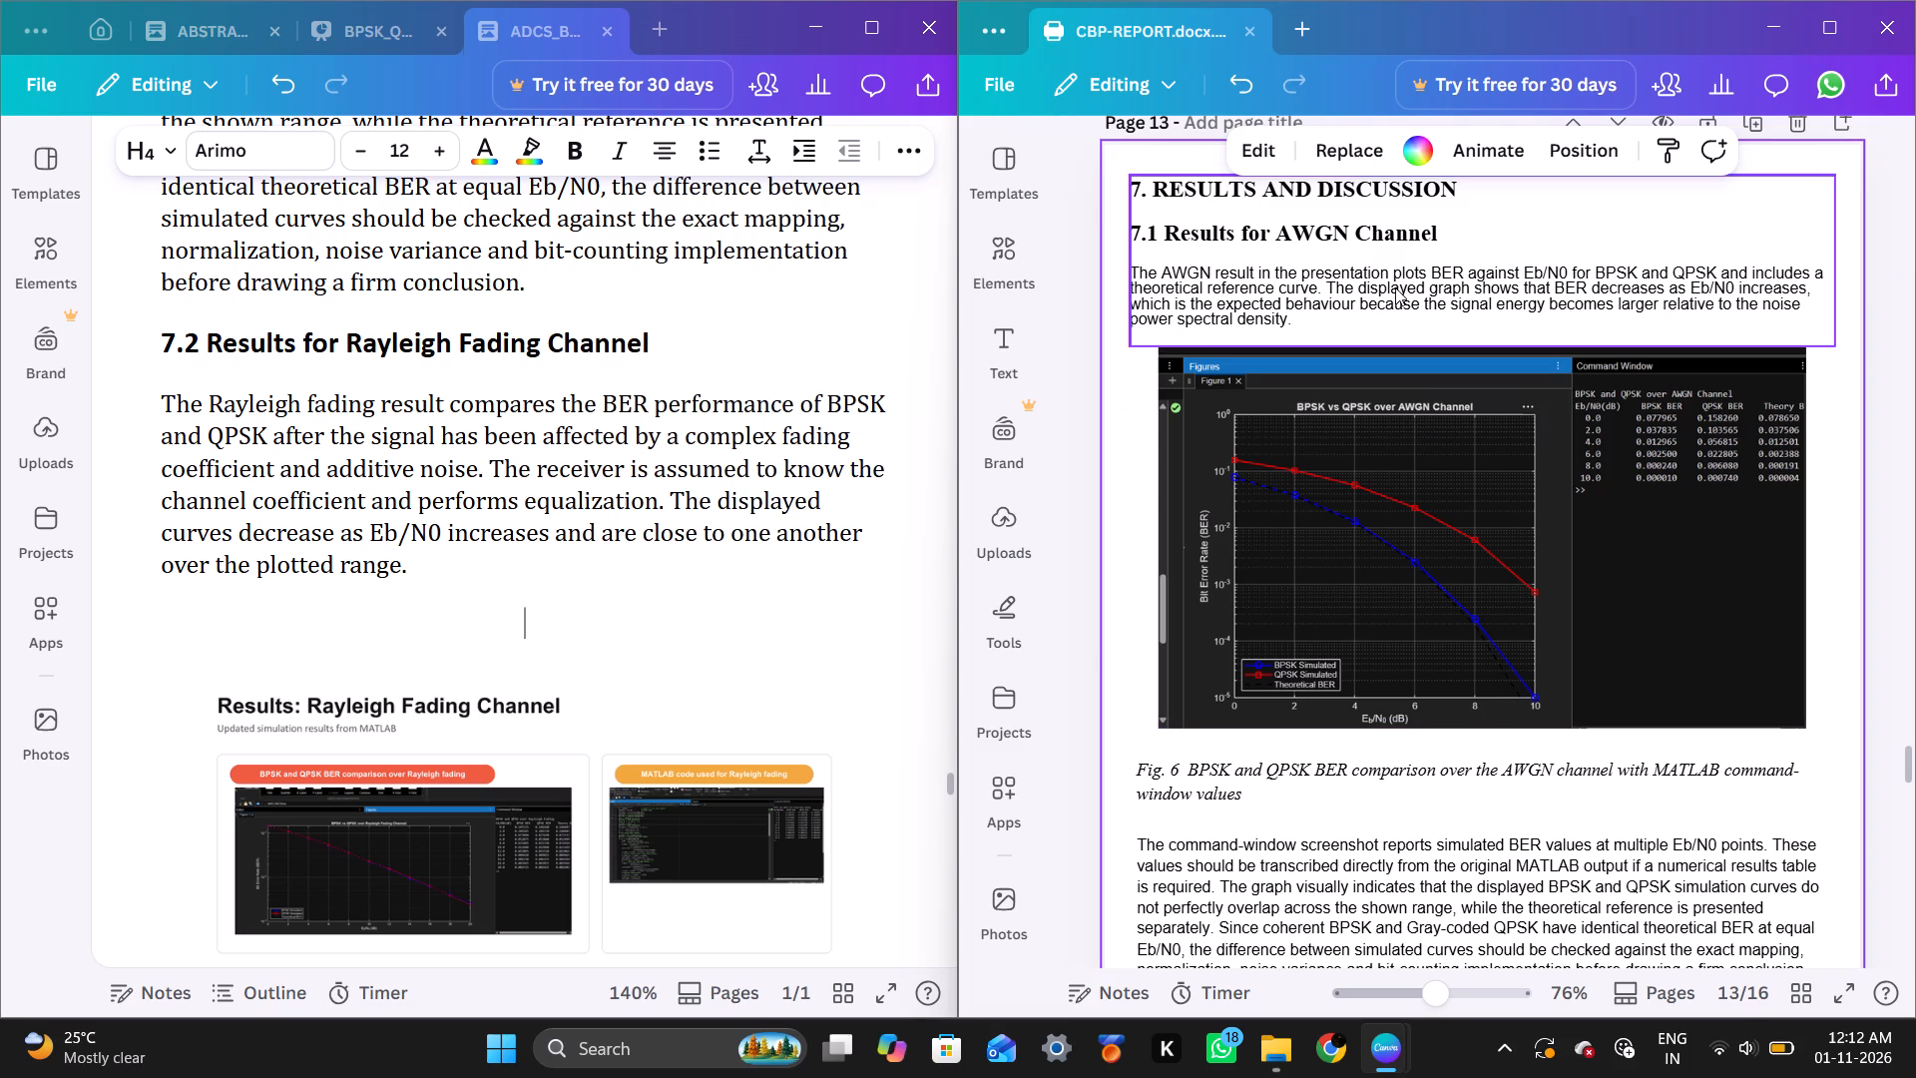
{"action": "left_click", "coordinate": [1395, 287]}
{"action": "left_click", "coordinate": [1479, 413]}
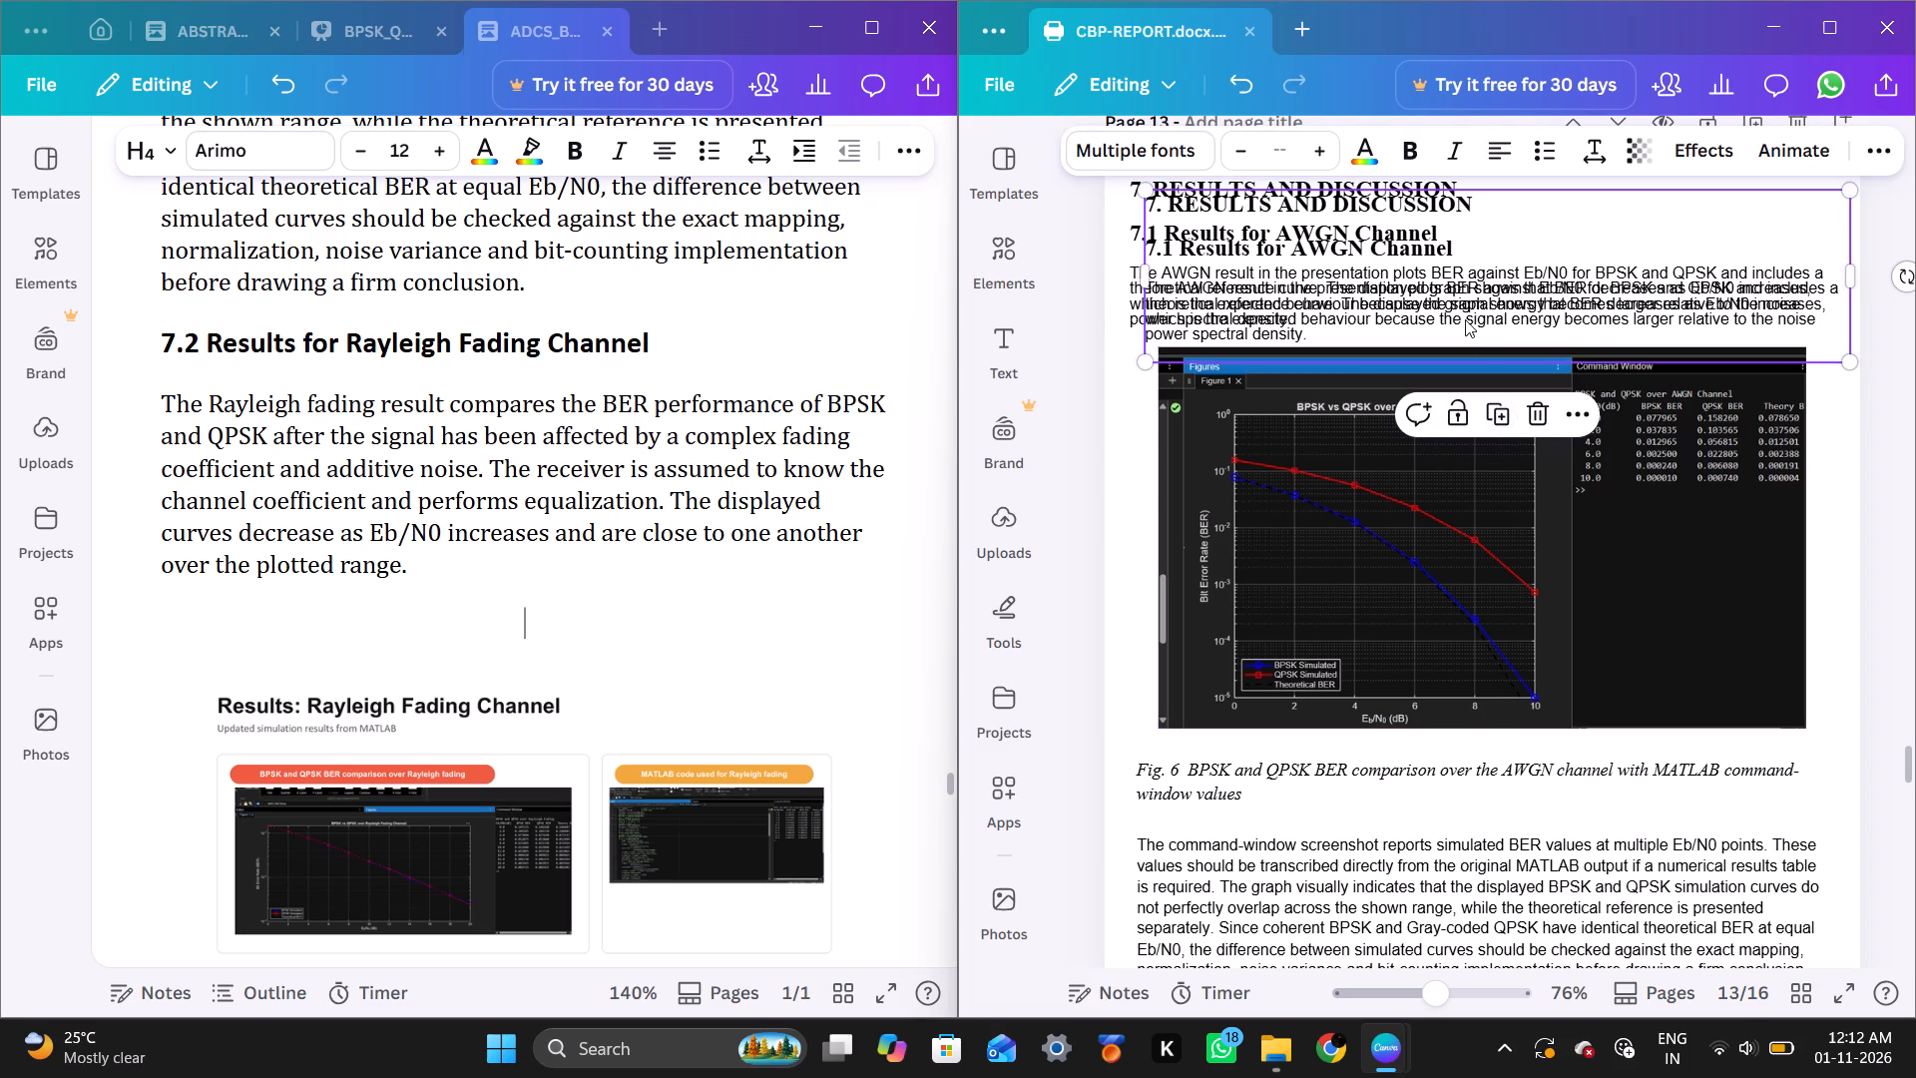
Move the duplicated Results and Discussion text box down to the end of page 13, near the bottom of the command-window paragraph.
{"action": "left_click_drag", "start_coordinate": [1465, 319], "coordinate": [1475, 879]}
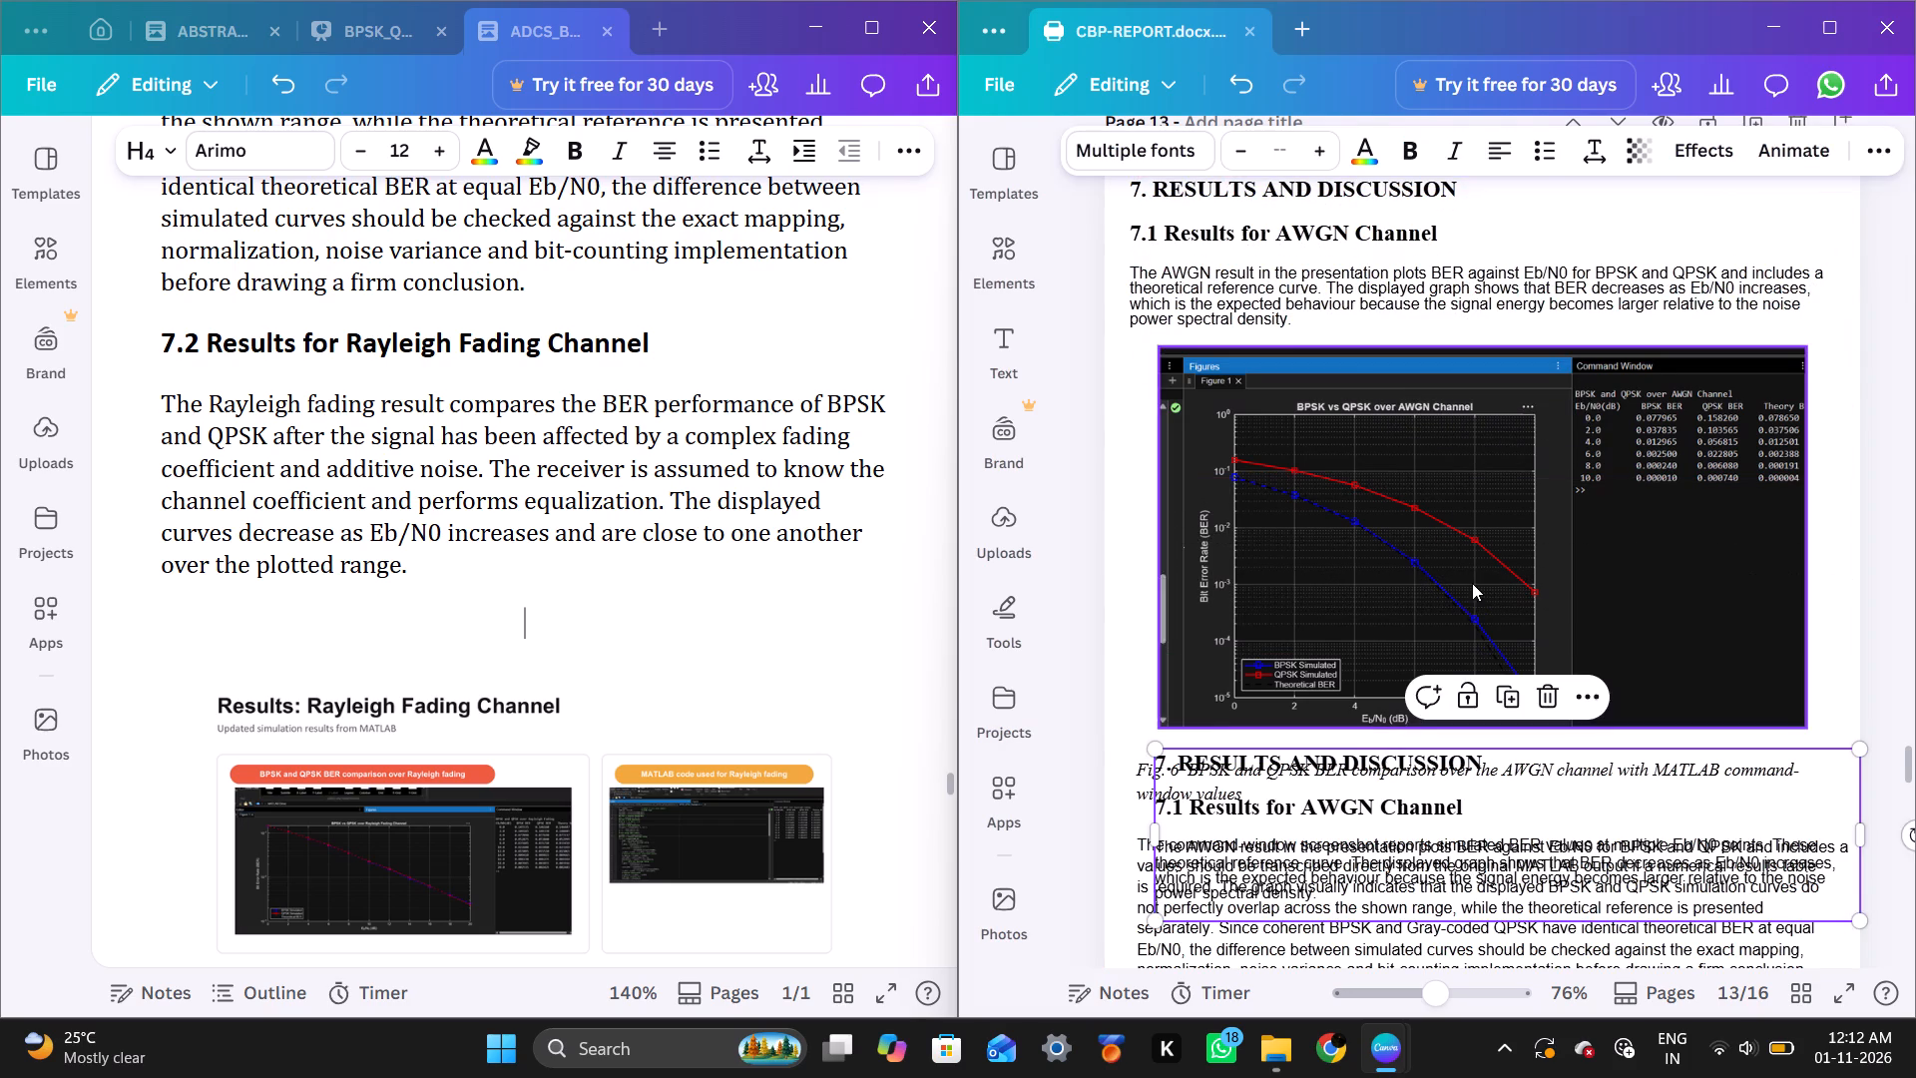
{"action": "scroll", "coordinate": [1472, 583], "scroll_direction": "down", "scroll_amount": 3}
{"action": "left_click_drag", "start_coordinate": [1500, 475], "coordinate": [1505, 616]}
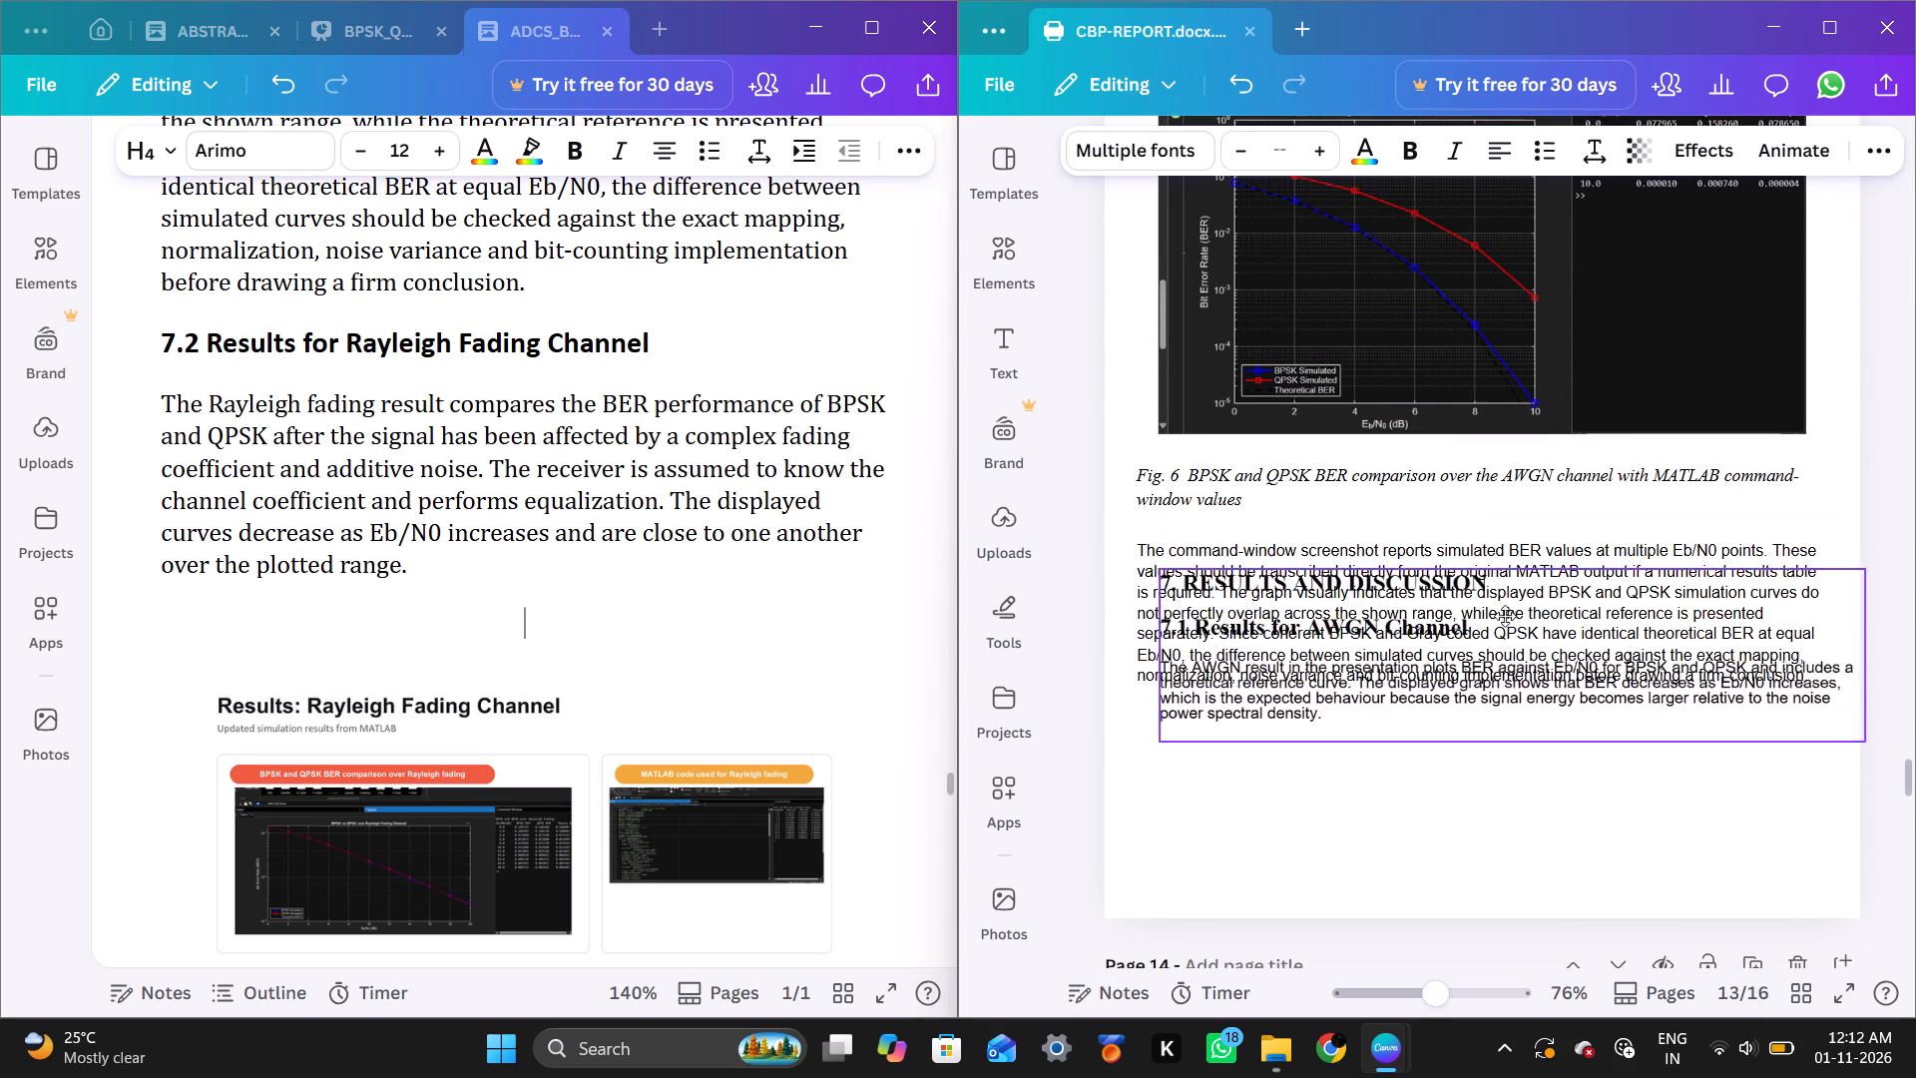
{"action": "left_click_drag", "start_coordinate": [1505, 616], "coordinate": [1487, 693]}
Replace the duplicate's text with the copied 7.2 Rayleigh heading and paragraph, and place the box clear below the command-window paragraph.
{"action": "double_click", "coordinate": [1482, 783]}
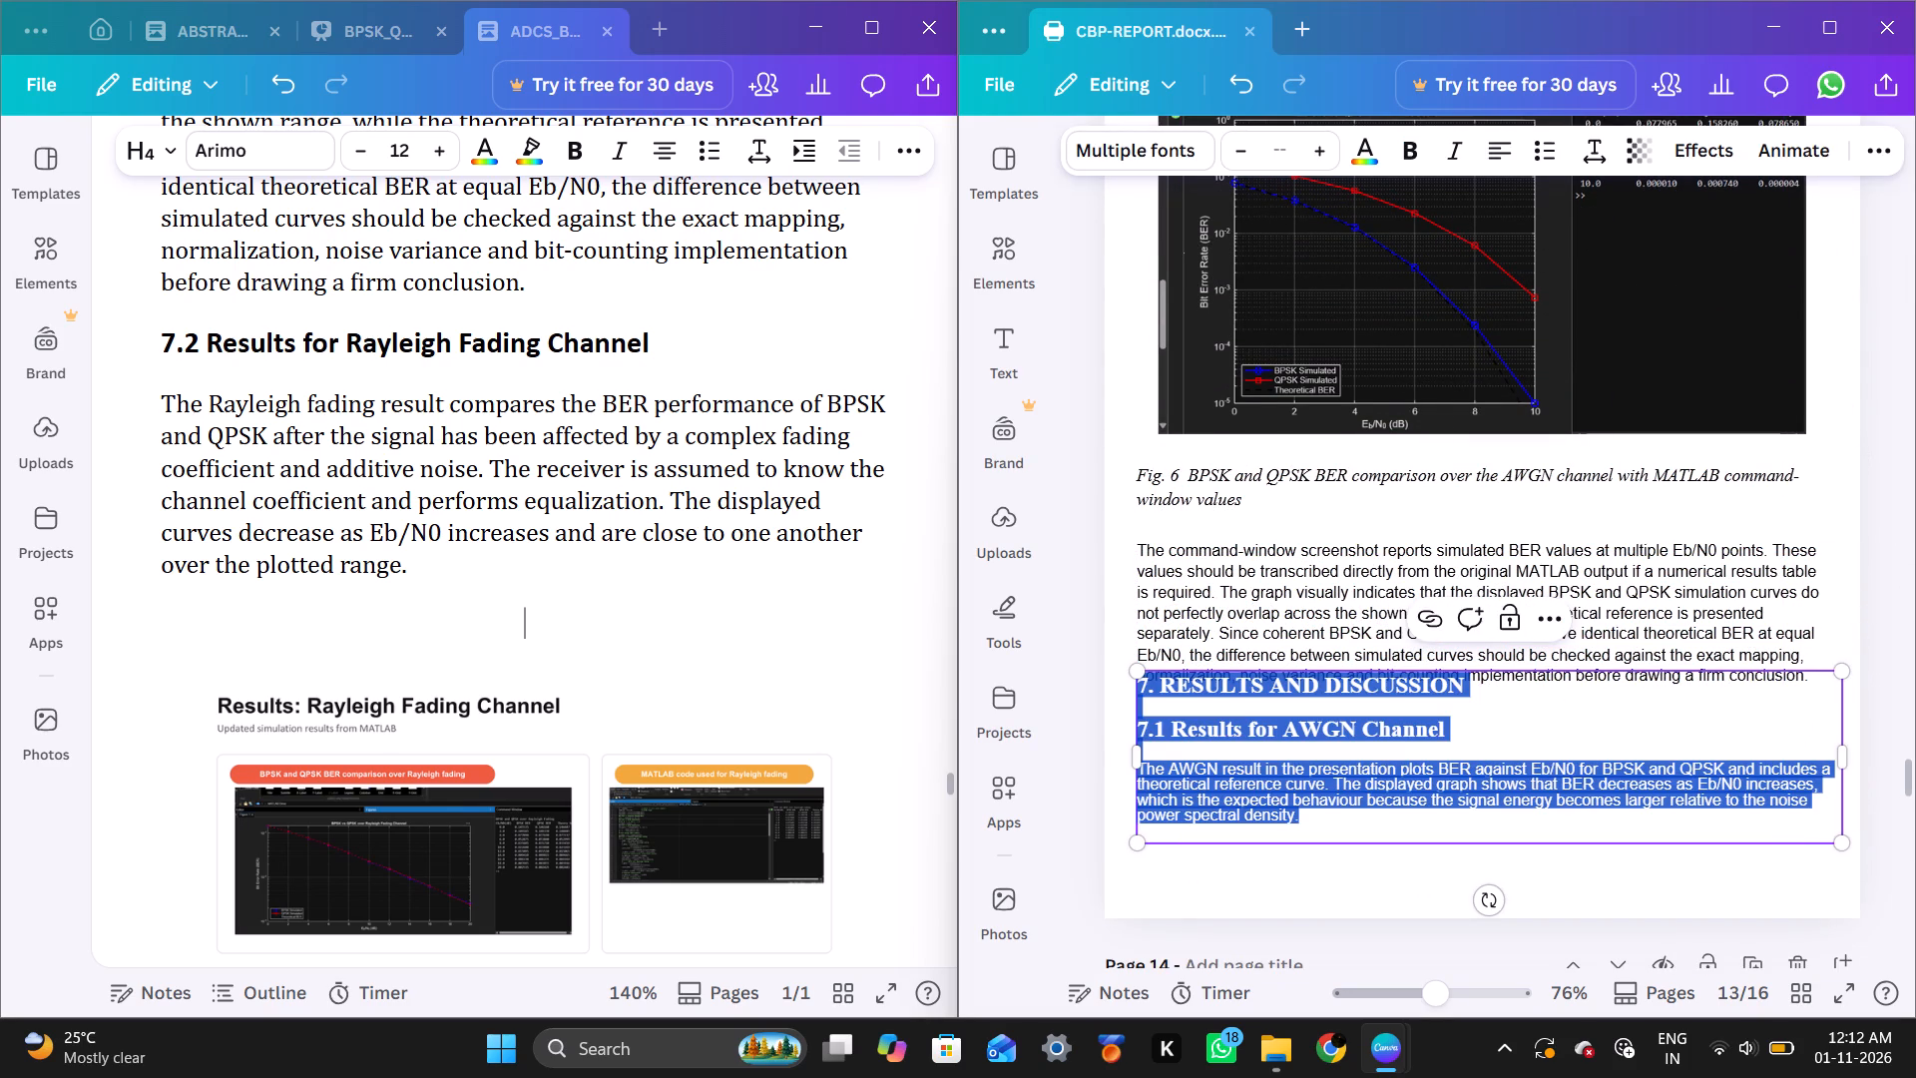
{"action": "key", "text": "ctrl+v"}
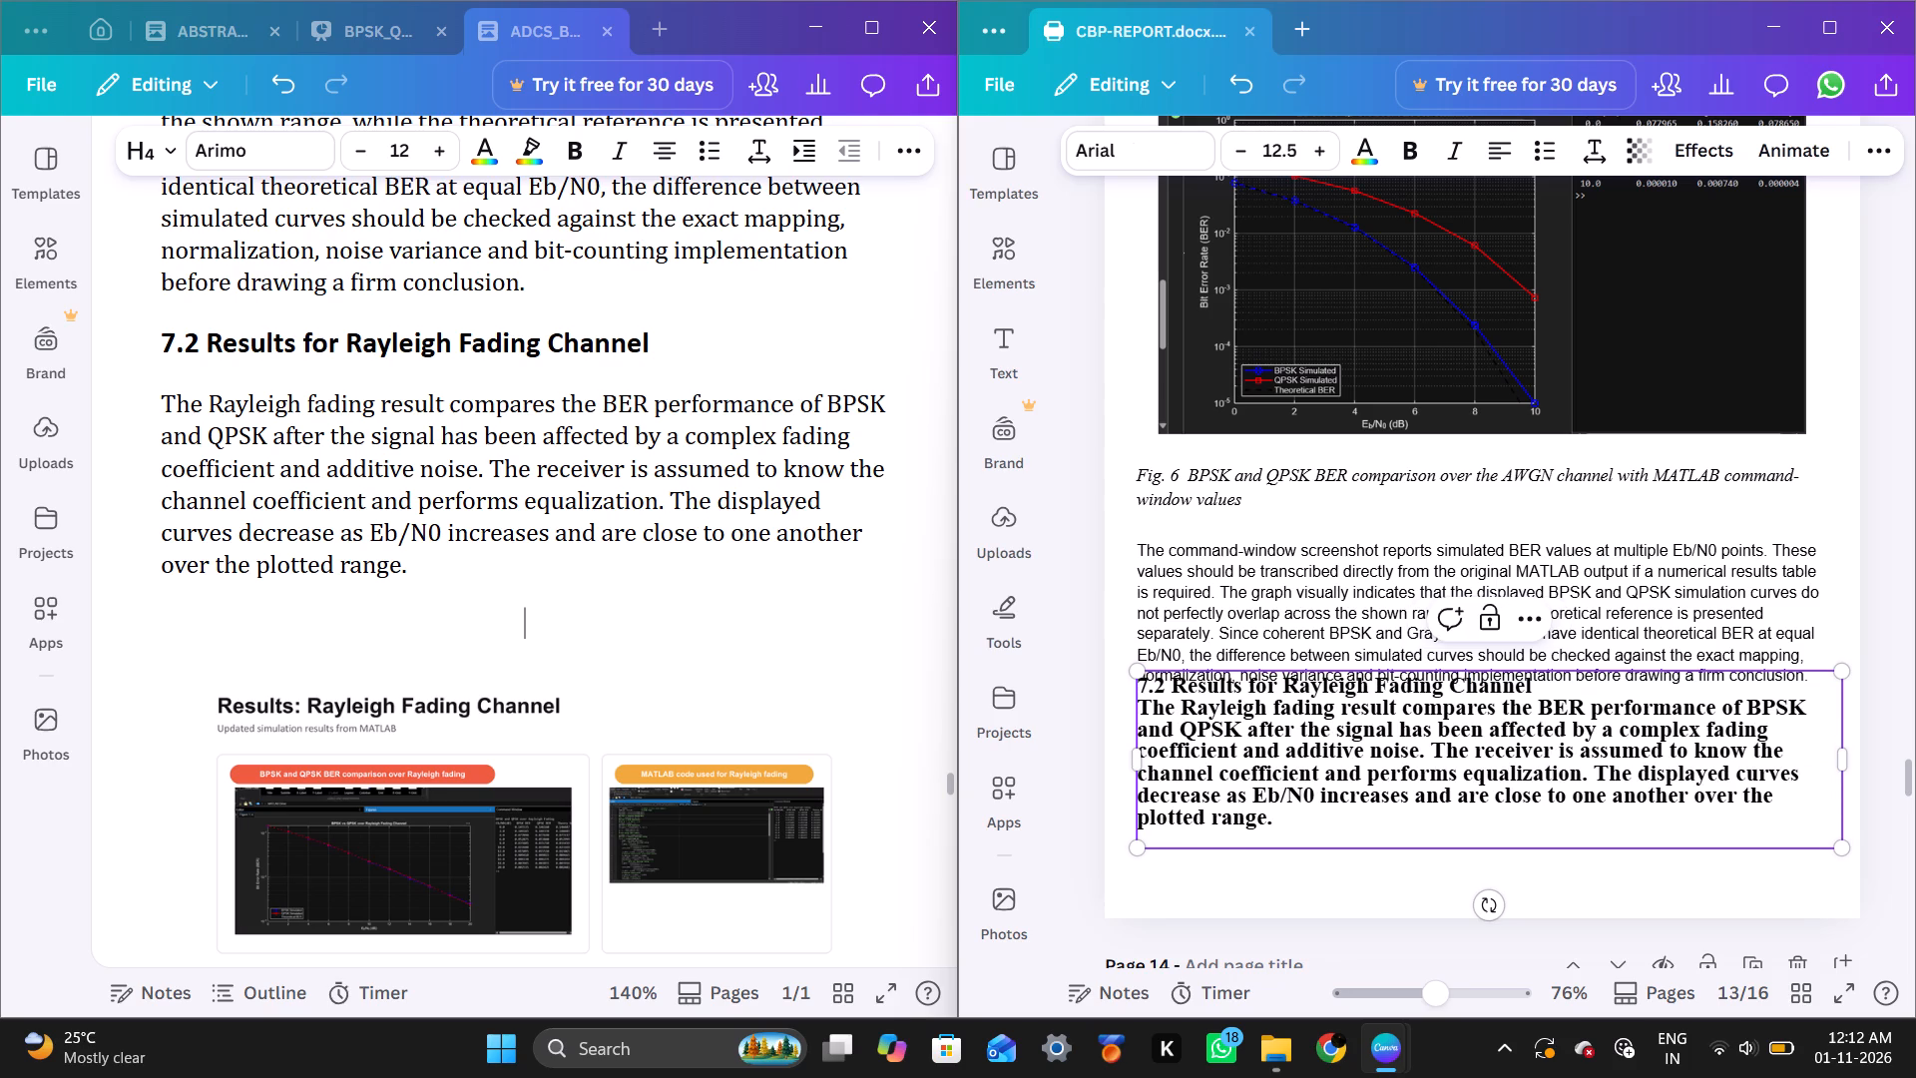
{"action": "left_click", "coordinate": [1383, 828]}
{"action": "left_click", "coordinate": [1375, 872]}
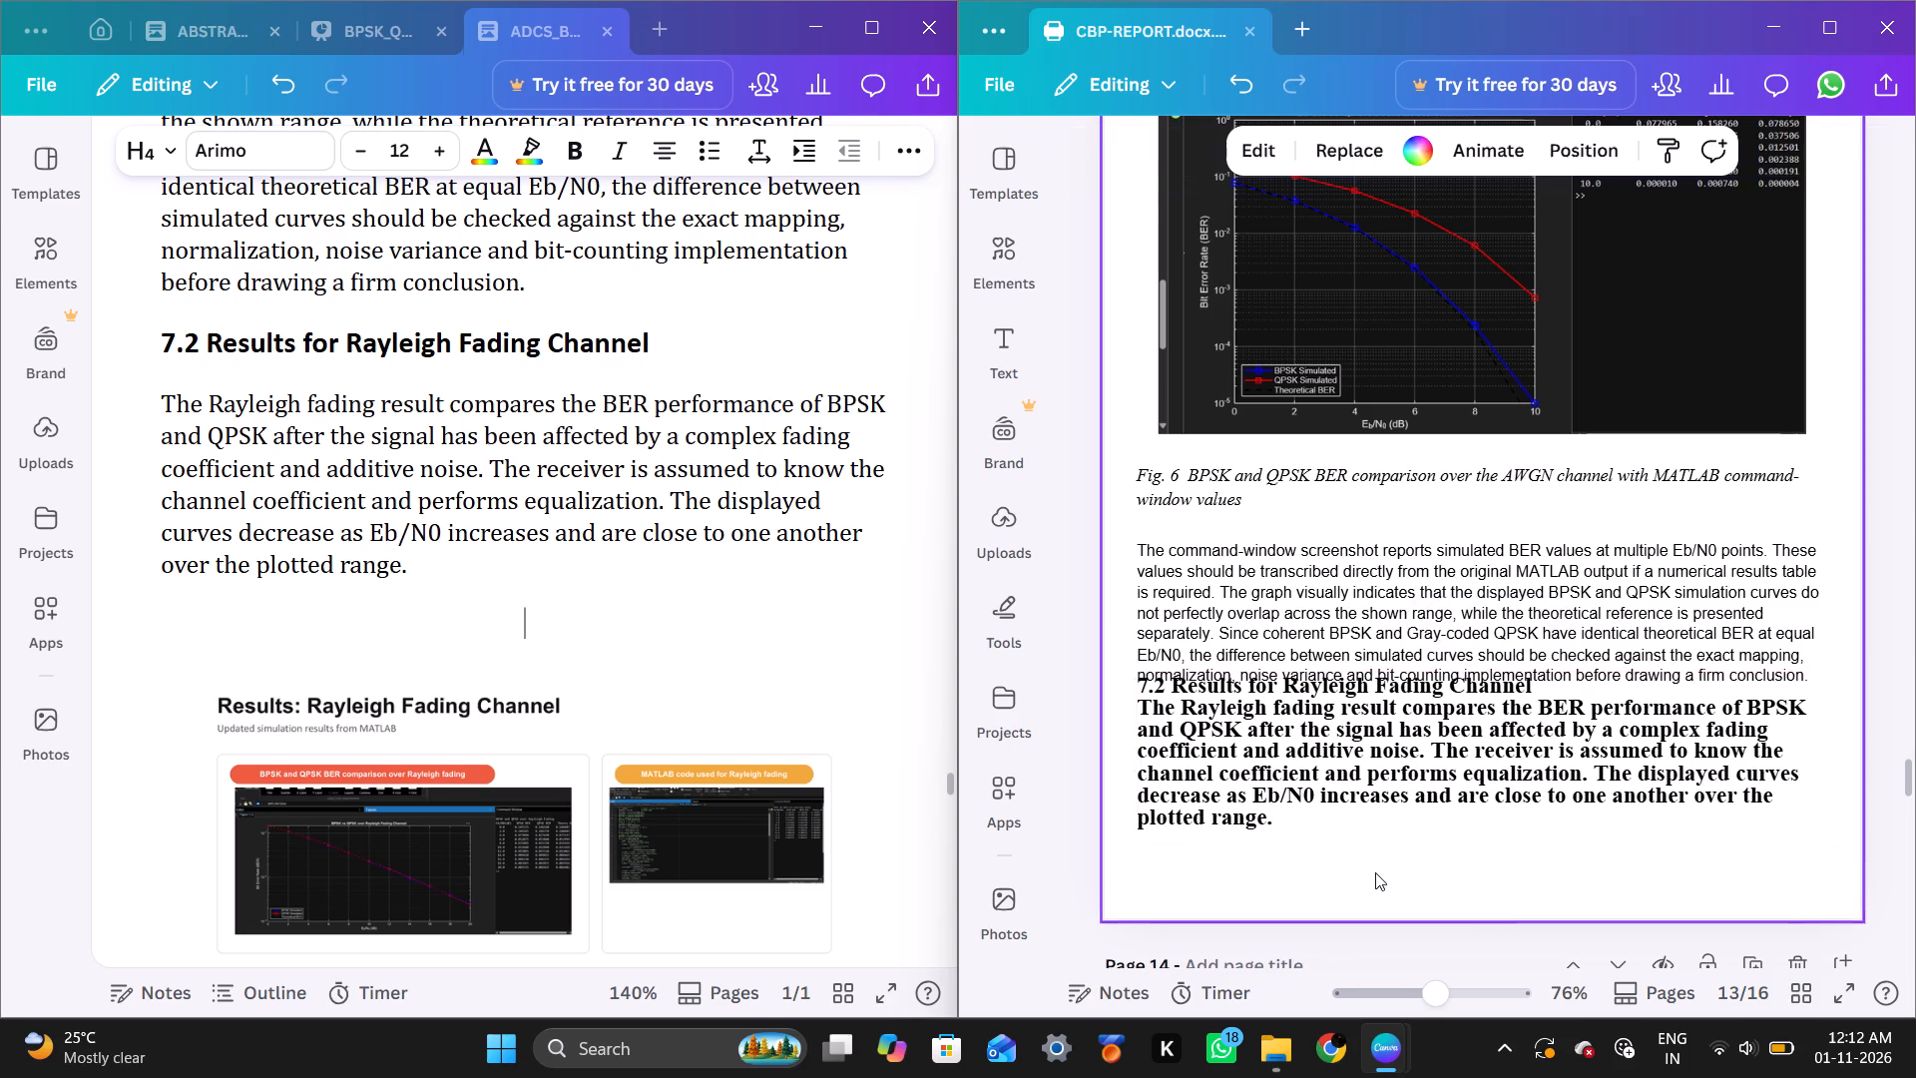
{"action": "left_click_drag", "start_coordinate": [1376, 773], "coordinate": [1376, 823]}
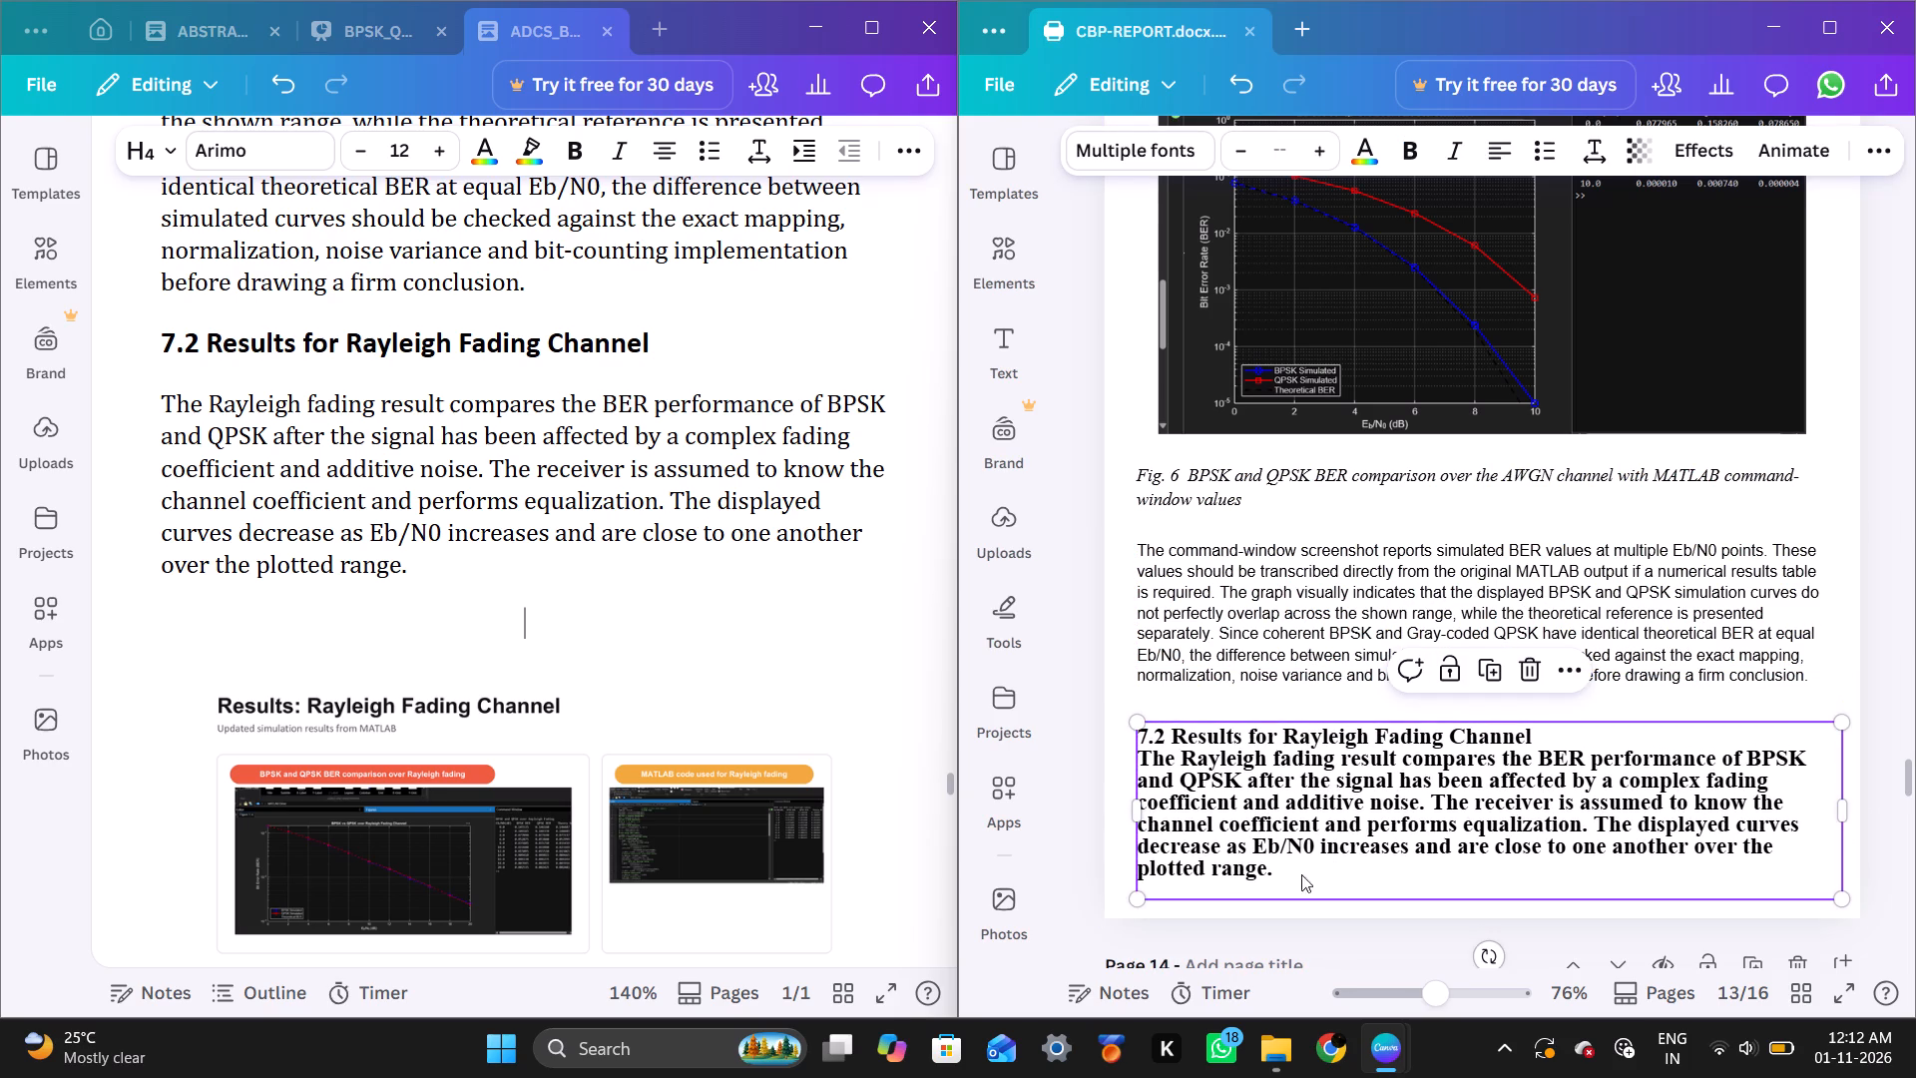
Set the 7.2 body paragraph, without its heading, to Arial at size 12.5.
{"action": "left_click", "coordinate": [1294, 876]}
{"action": "left_click_drag", "start_coordinate": [1294, 876], "coordinate": [1164, 777]}
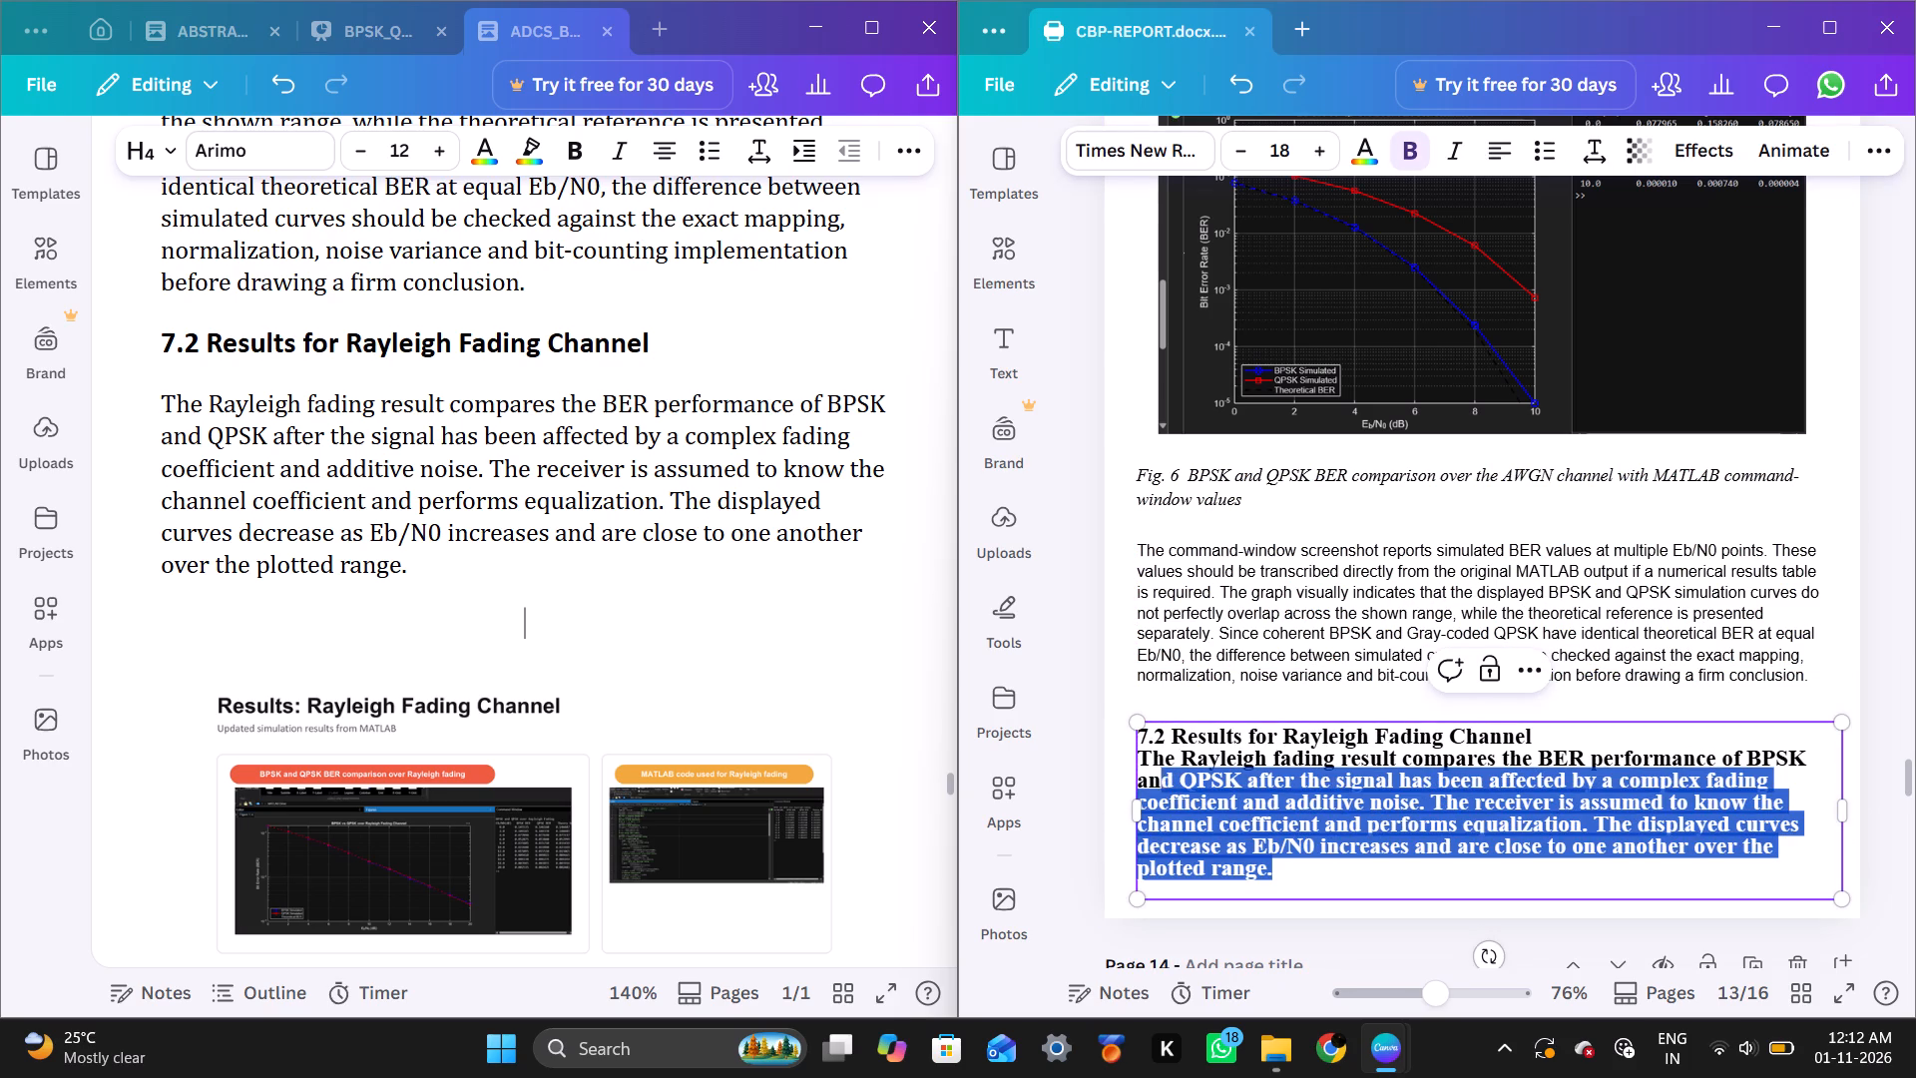
{"action": "left_click_drag", "start_coordinate": [1164, 777], "coordinate": [1139, 758]}
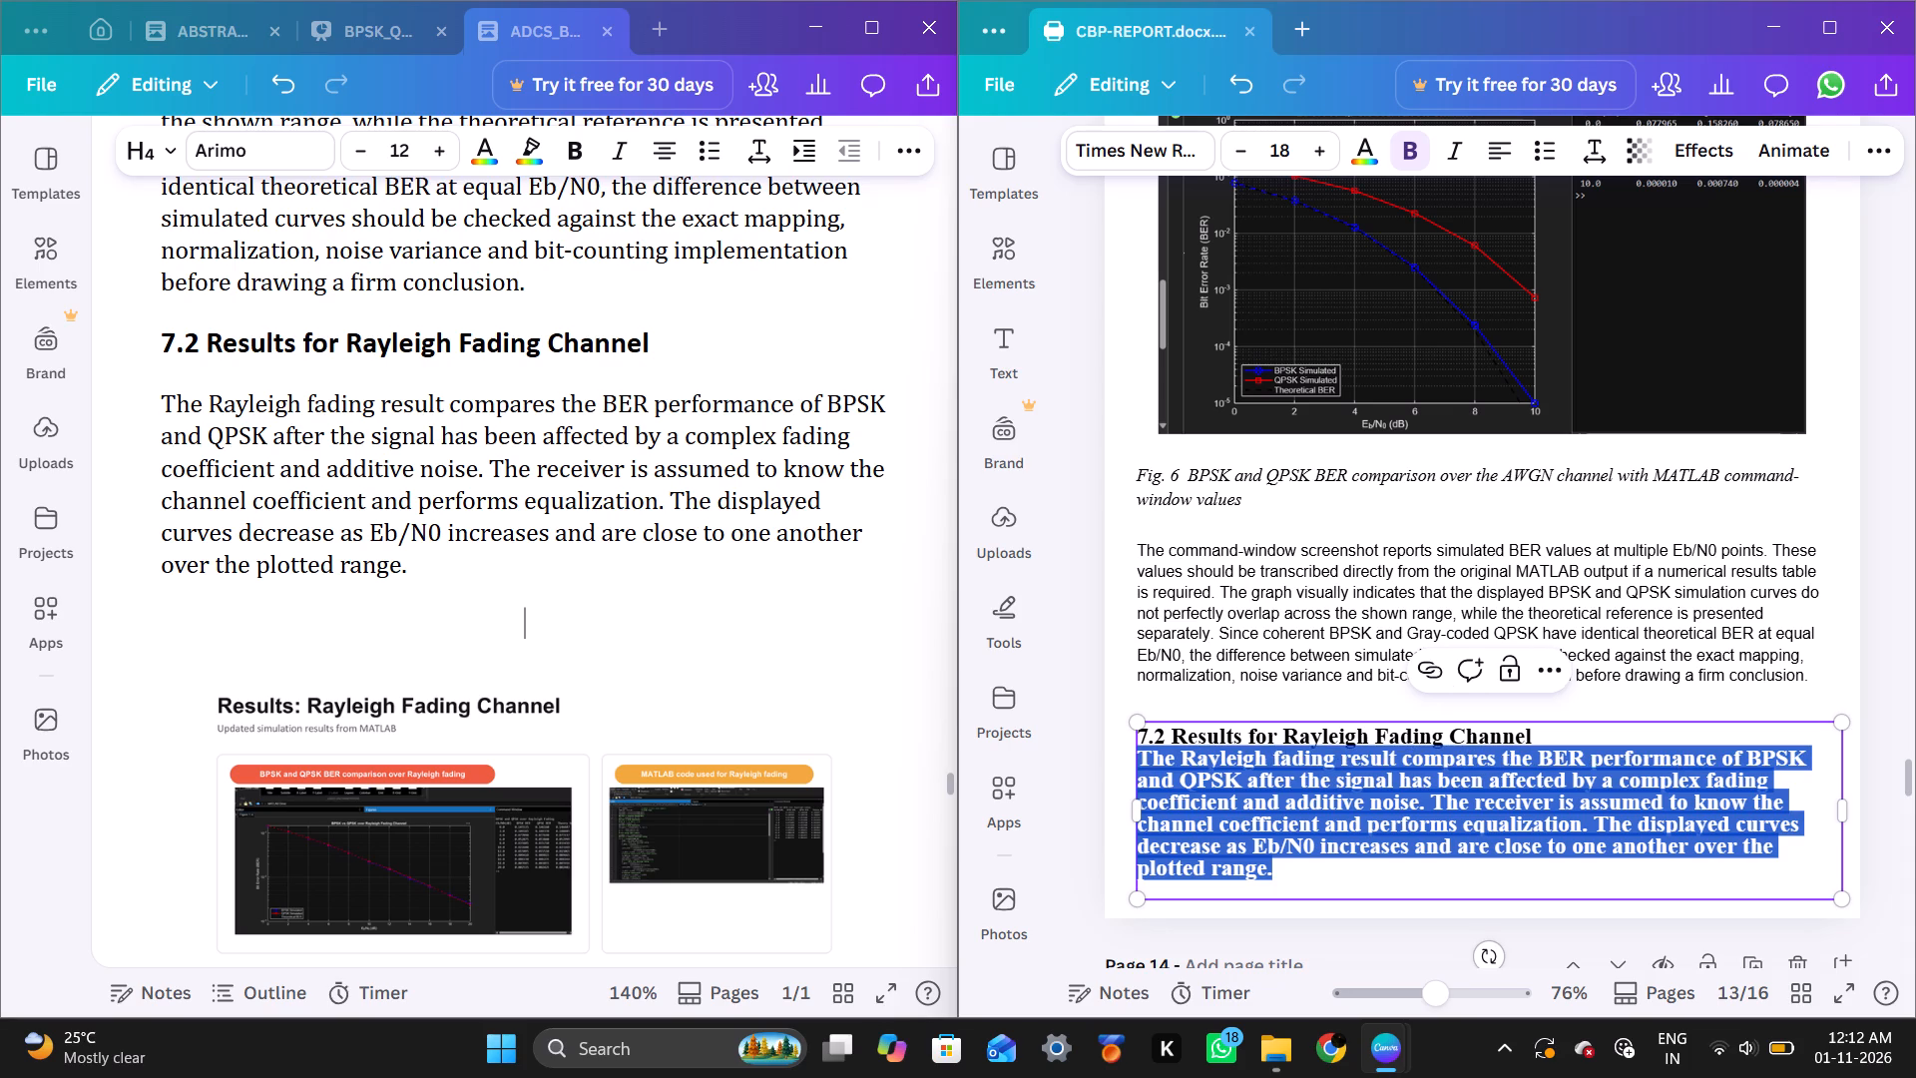
{"action": "left_click", "coordinate": [1189, 148]}
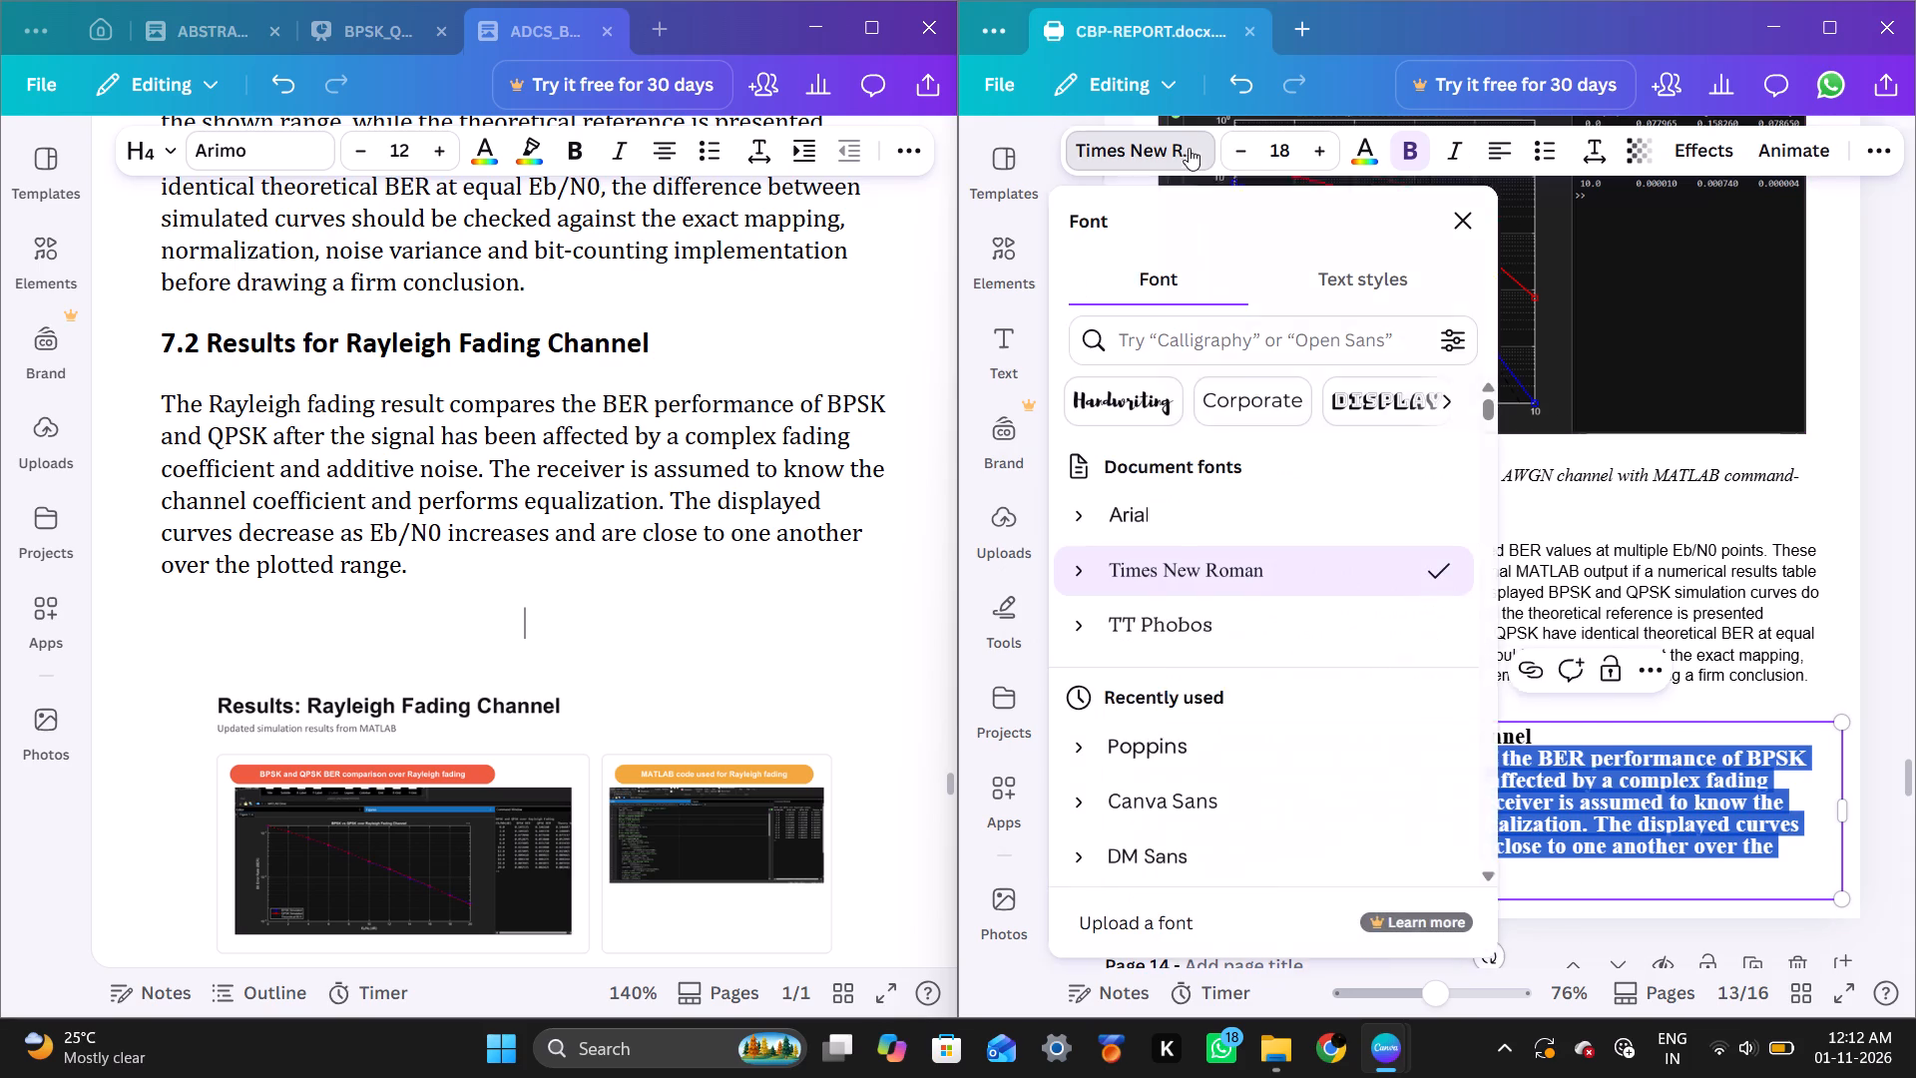
{"action": "left_click", "coordinate": [1221, 502]}
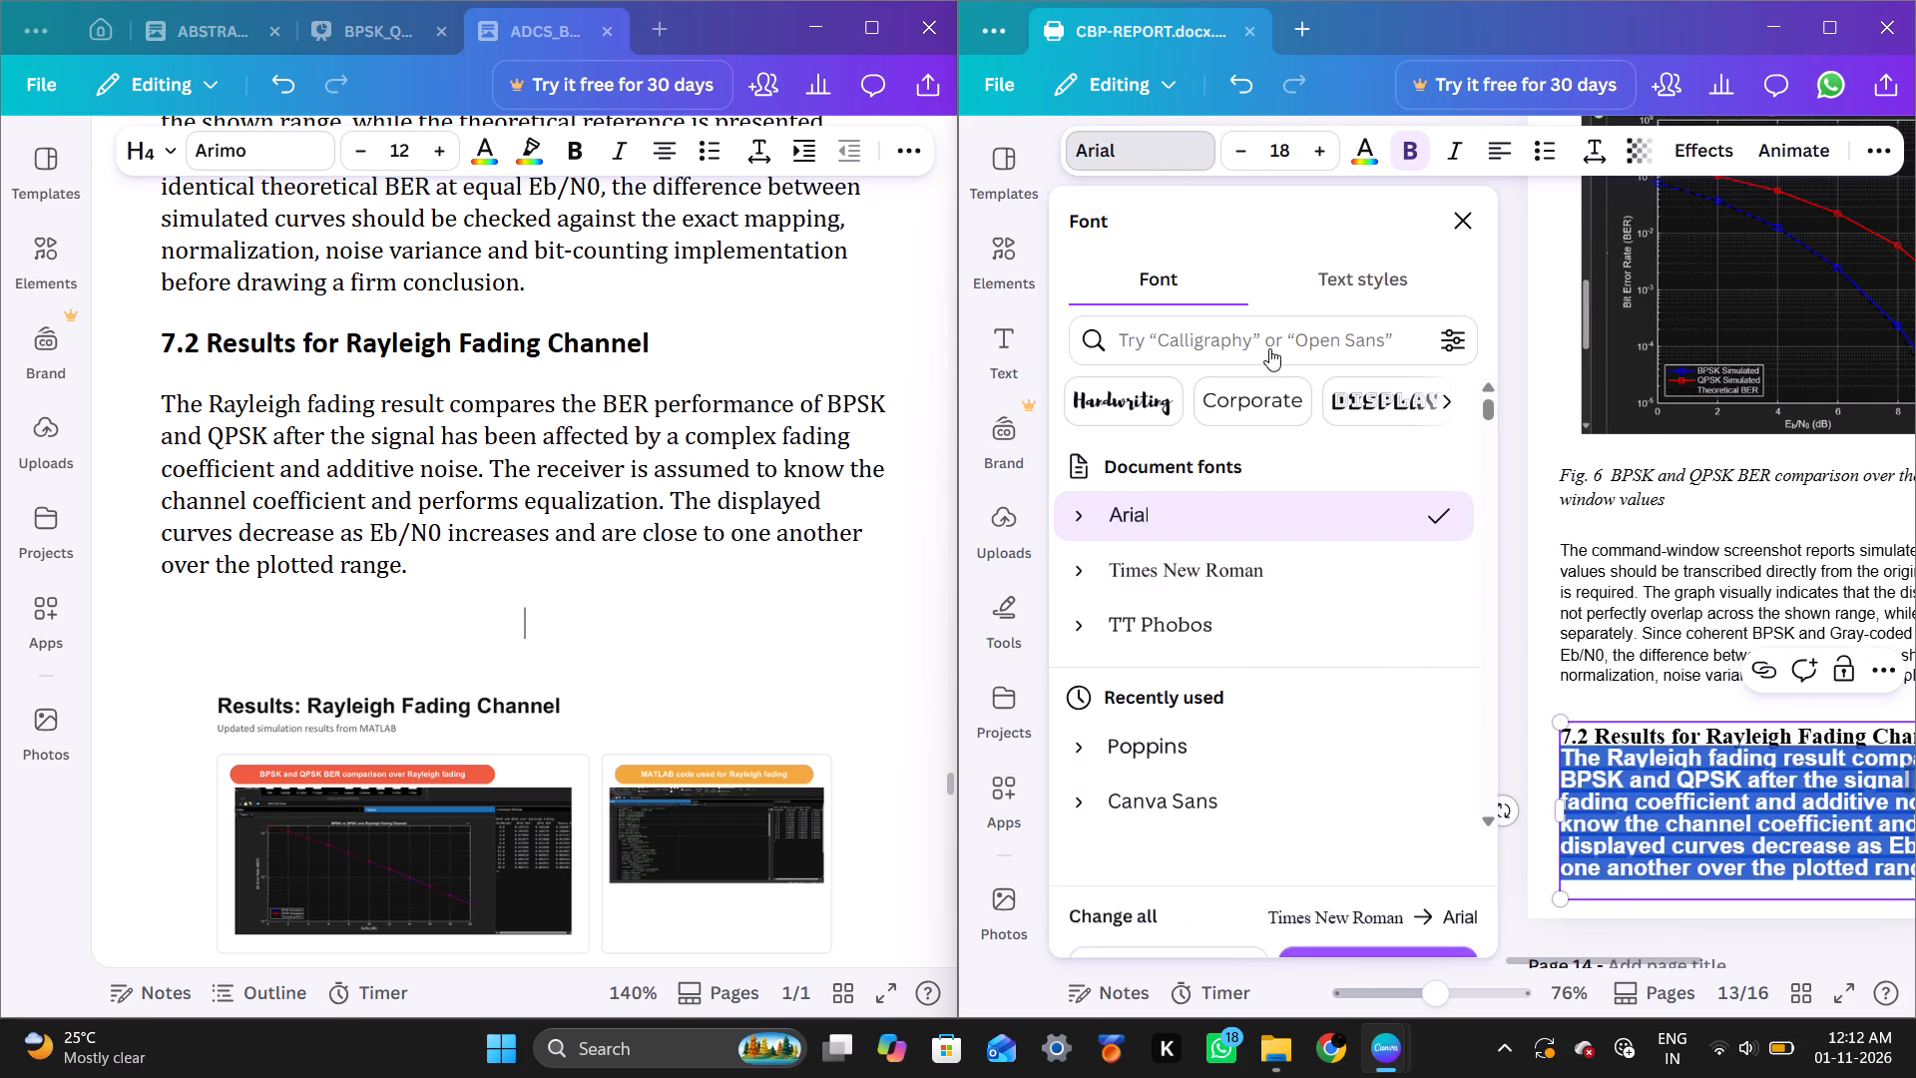
{"action": "left_click", "coordinate": [1269, 140]}
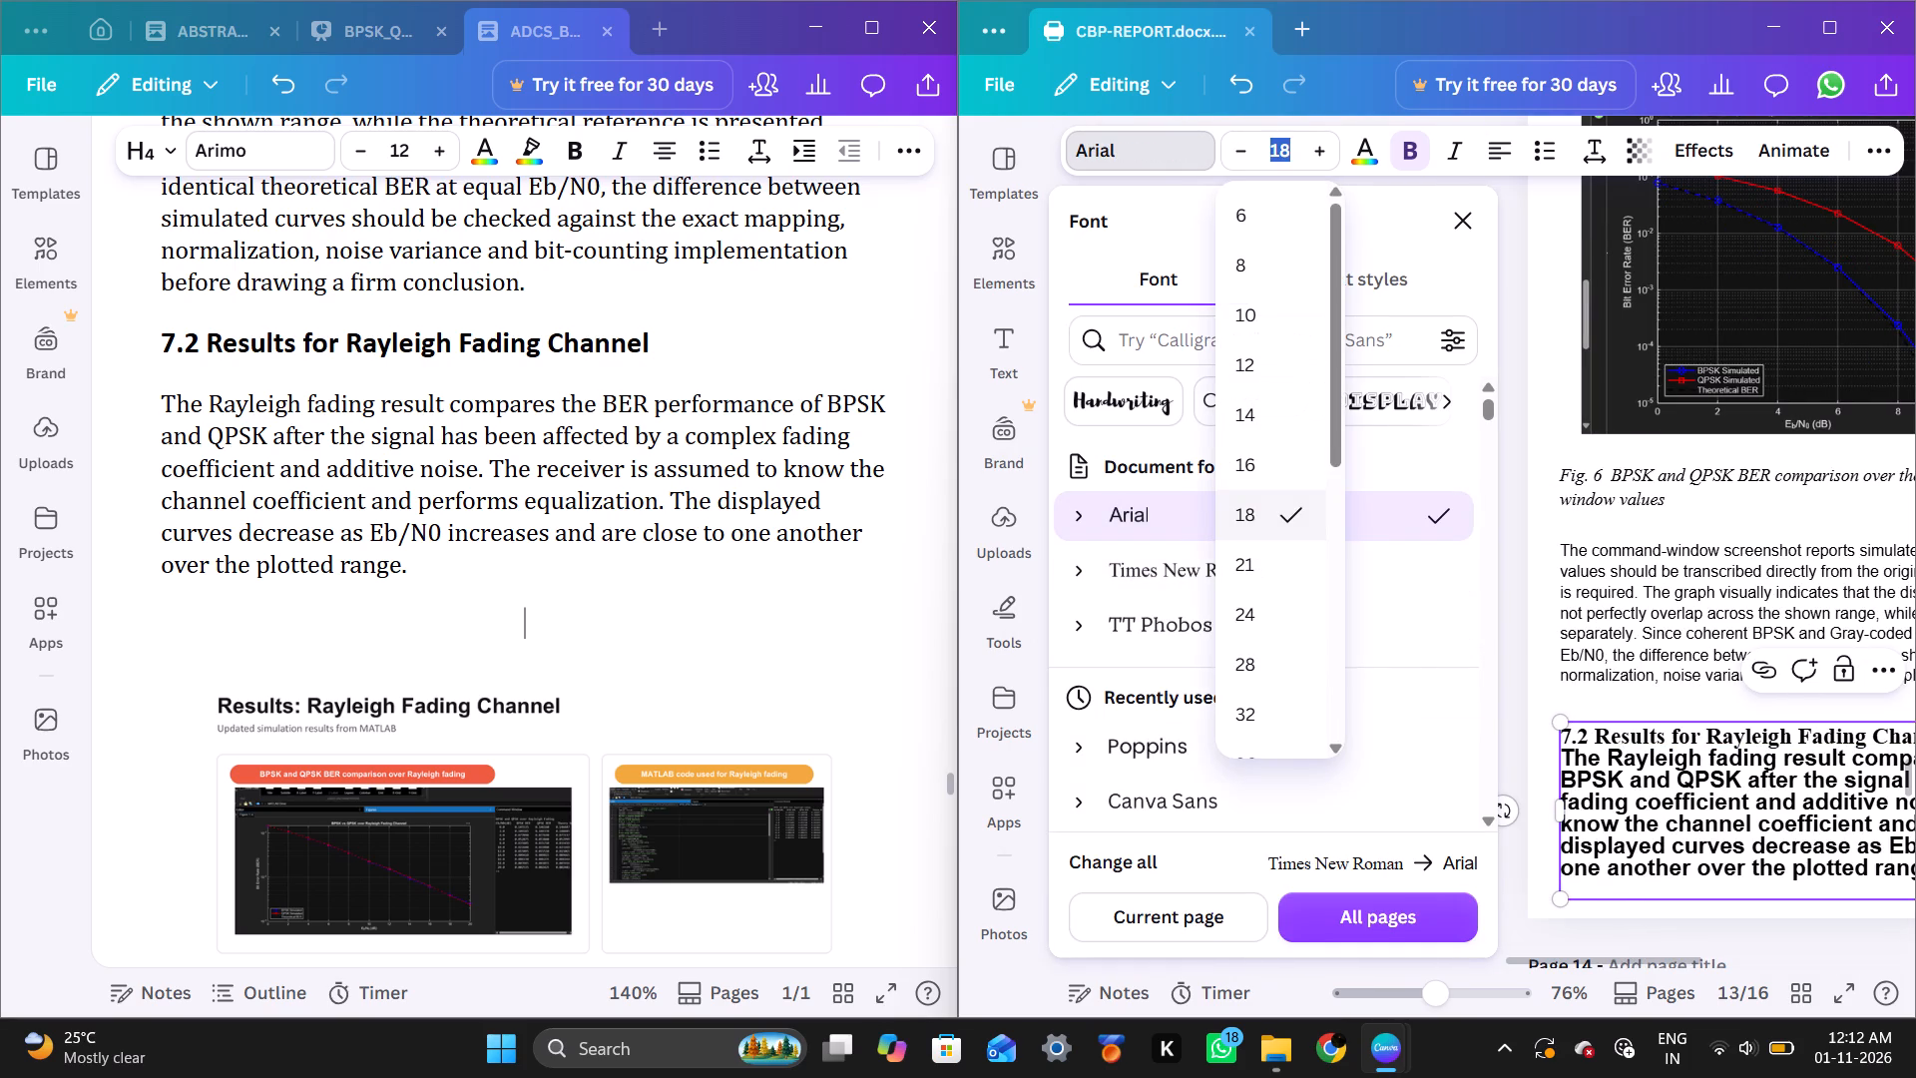
{"action": "type", "text": "12.5"}
{"action": "key", "text": "Return"}
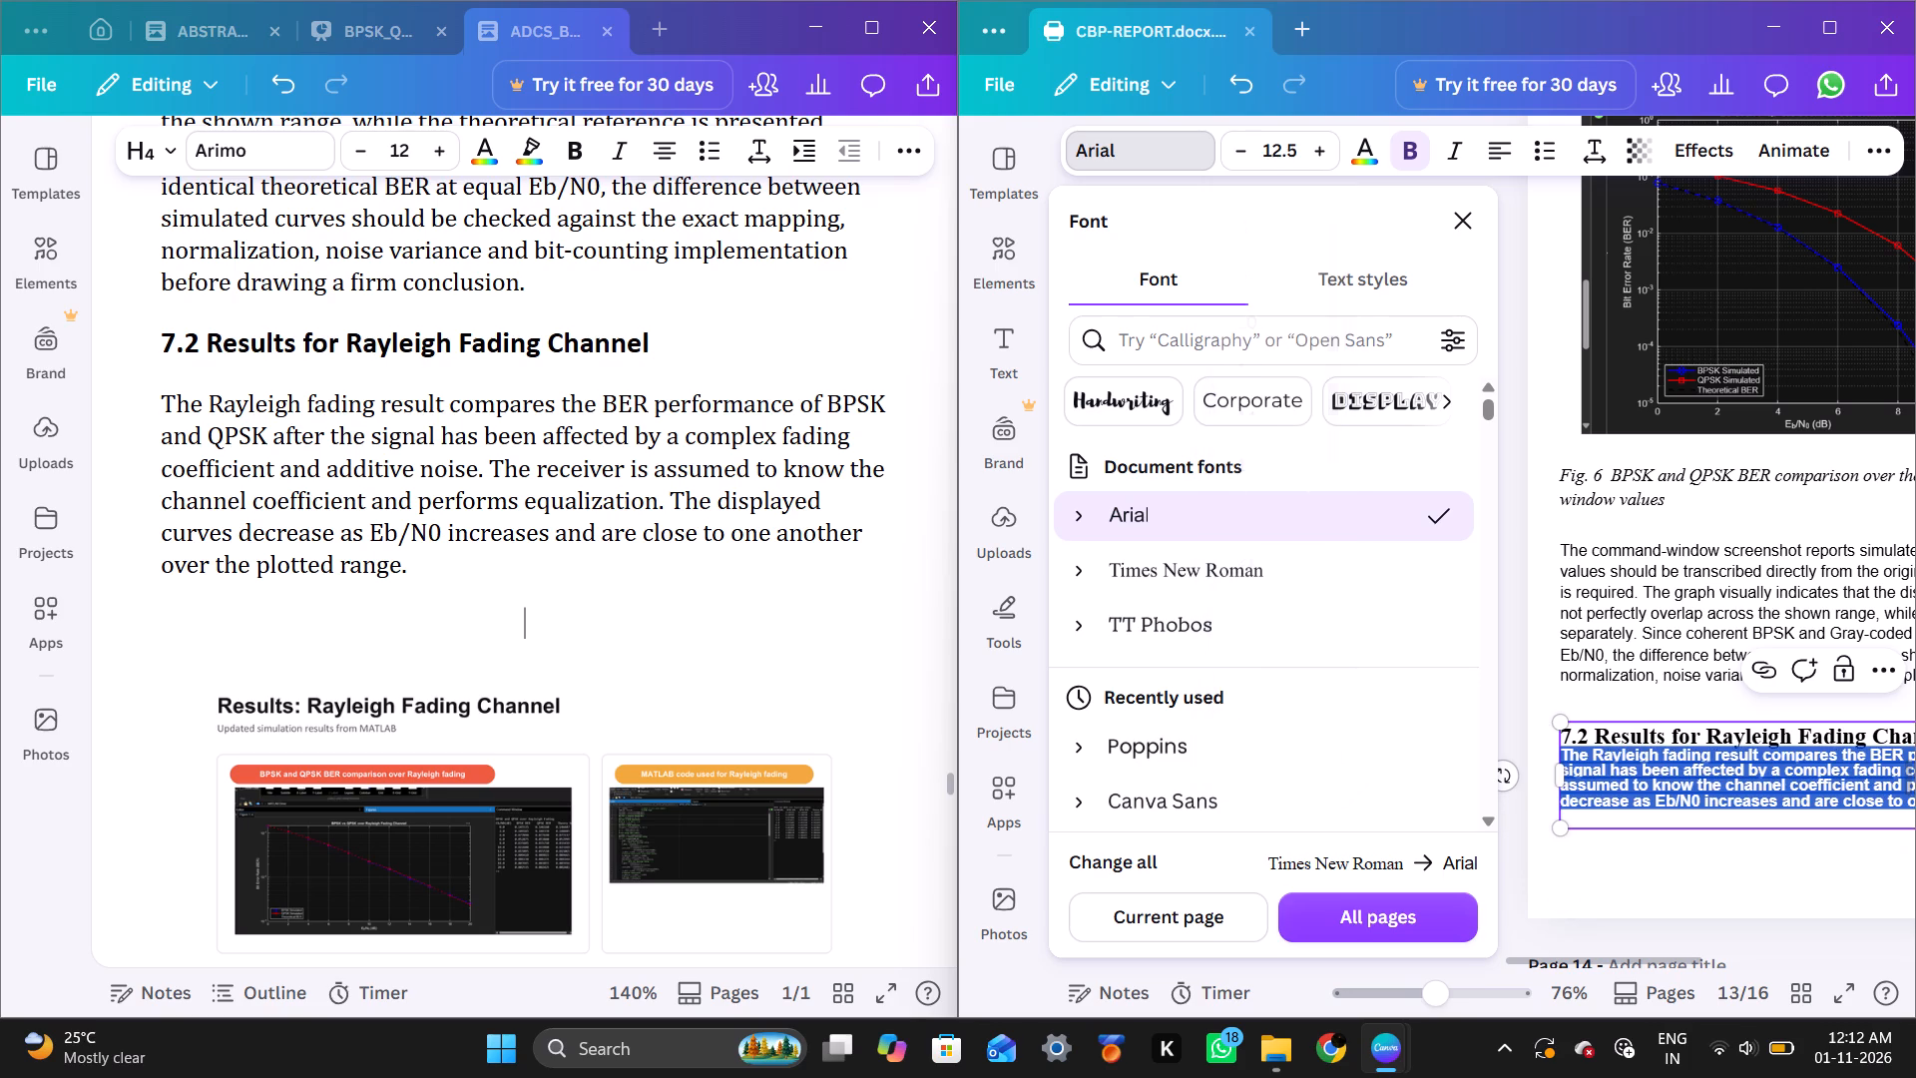
{"action": "left_click", "coordinate": [1647, 854]}
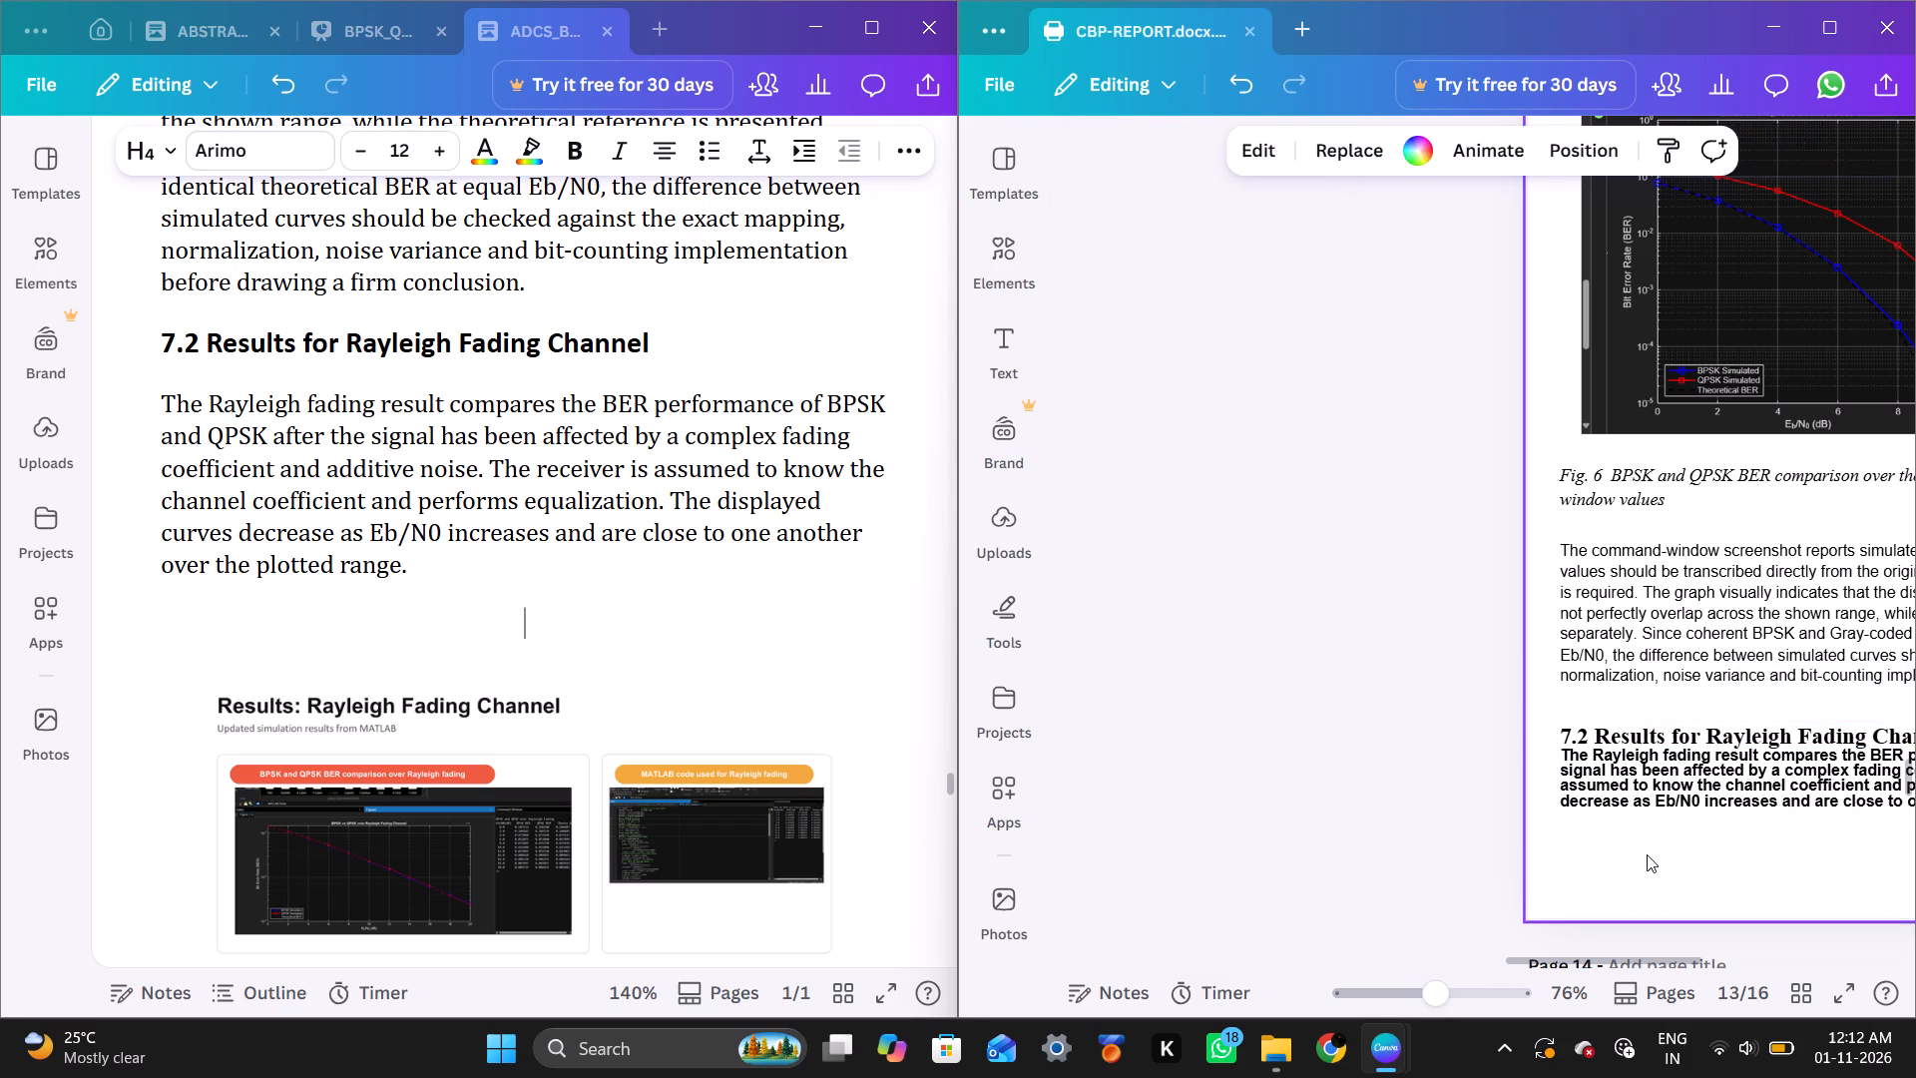
Remove the bold formatting from the 7.2 body paragraph, leaving out its heading.
{"action": "double_click", "coordinate": [1673, 808]}
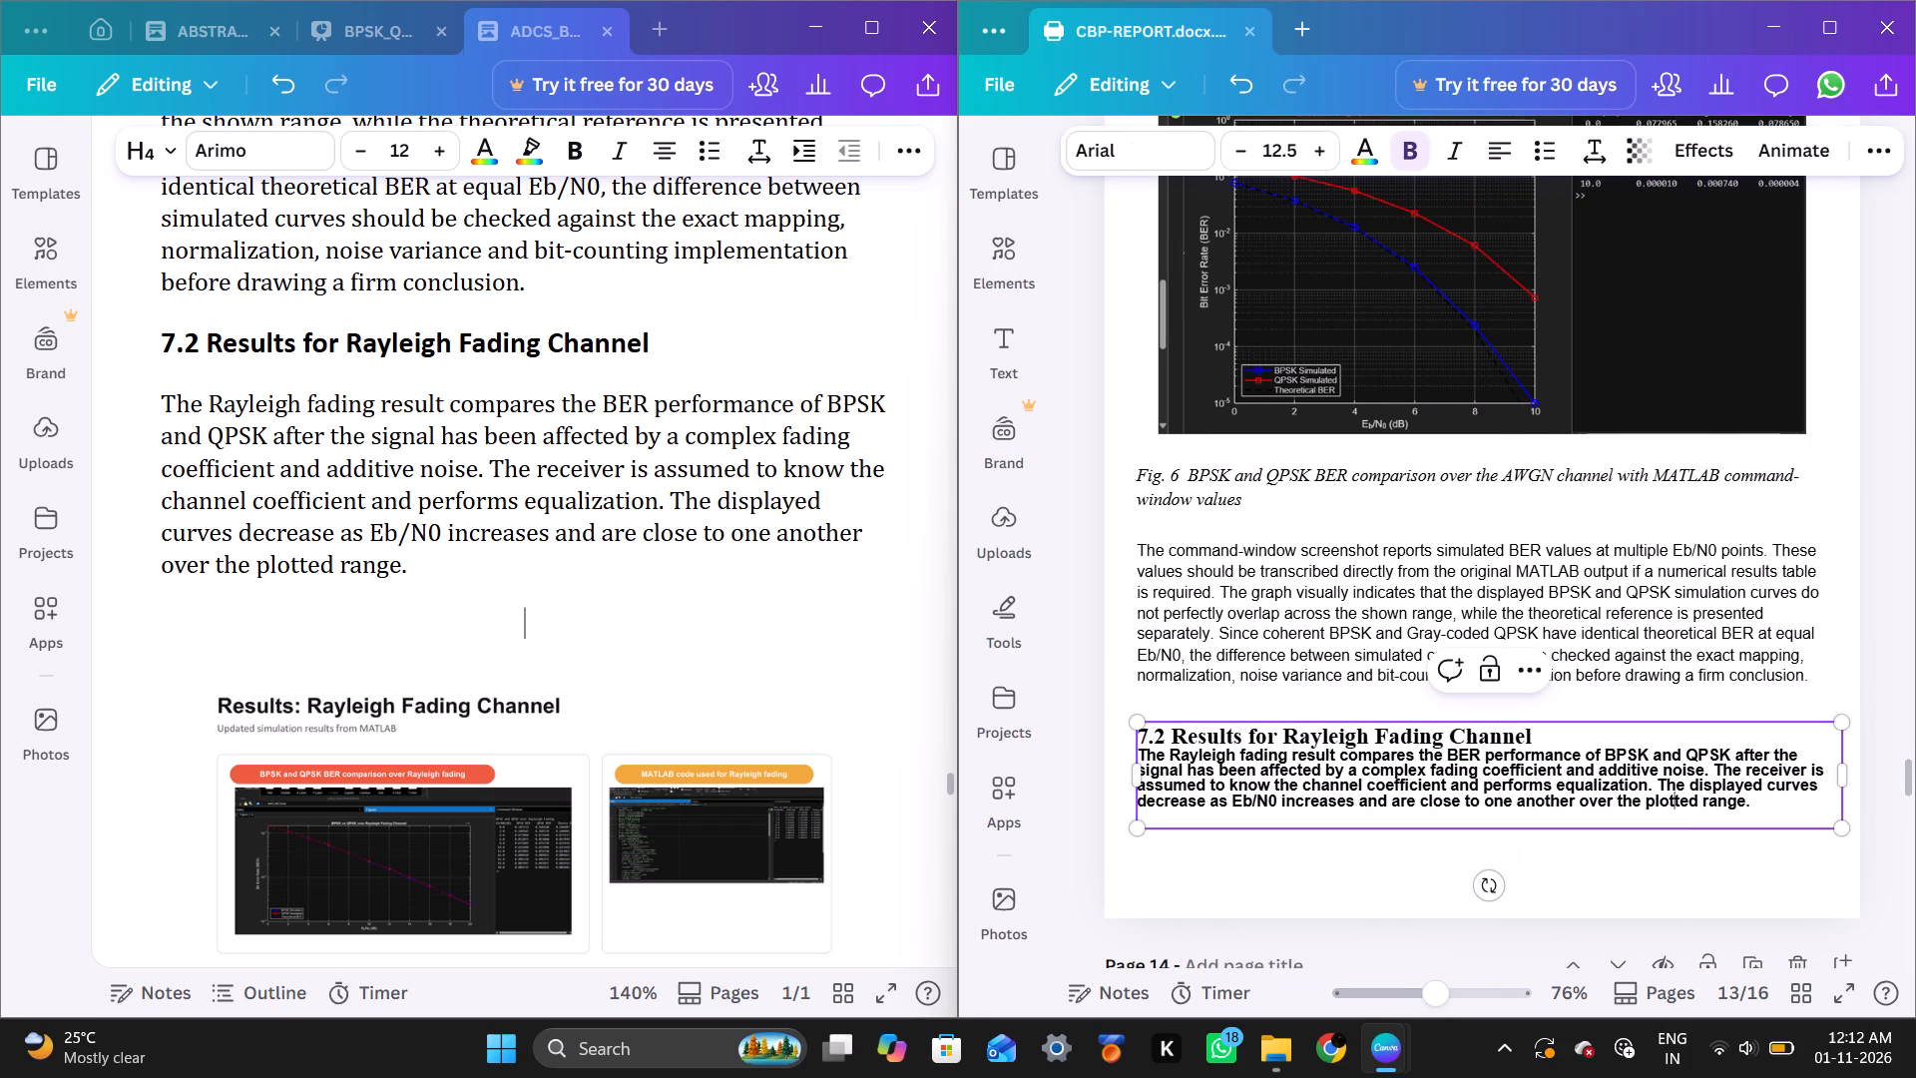
{"action": "left_click_drag", "start_coordinate": [1765, 799], "coordinate": [1252, 748]}
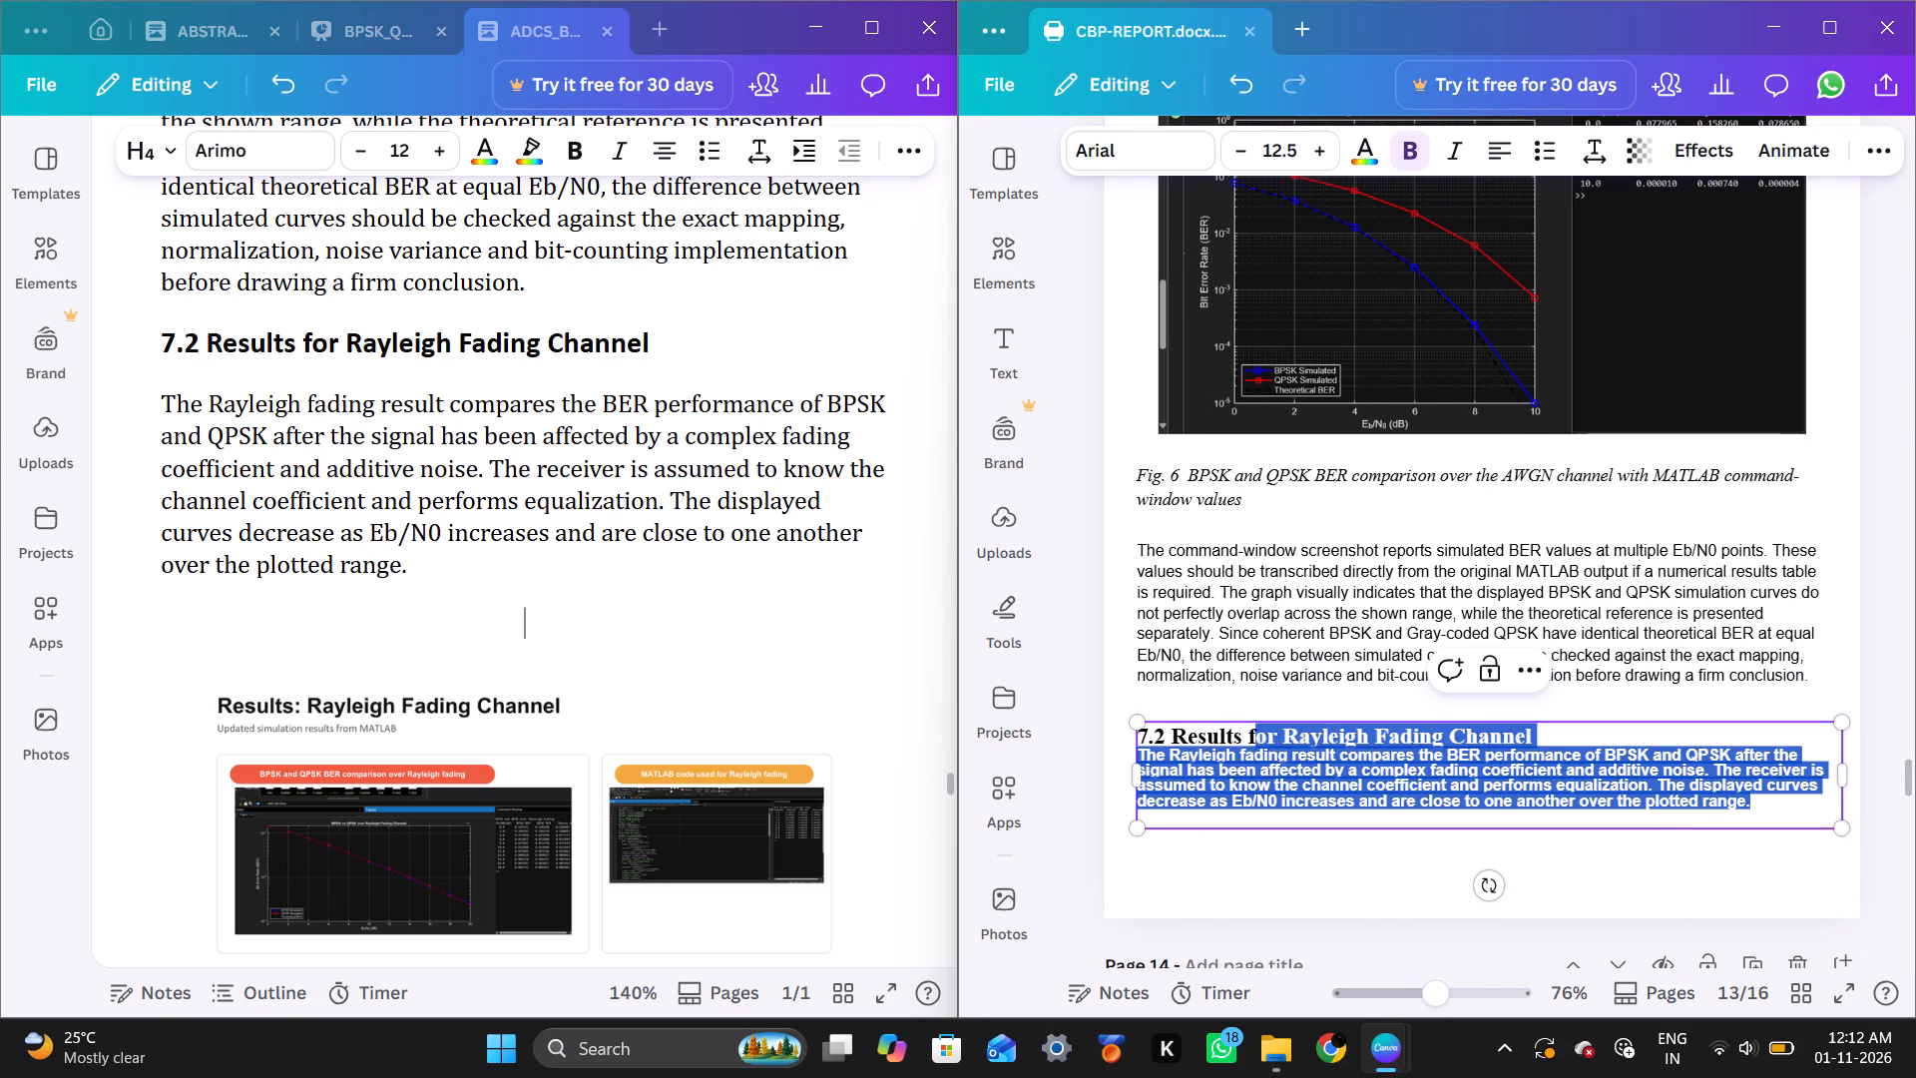
{"action": "left_click_drag", "start_coordinate": [1252, 748], "coordinate": [1136, 758]}
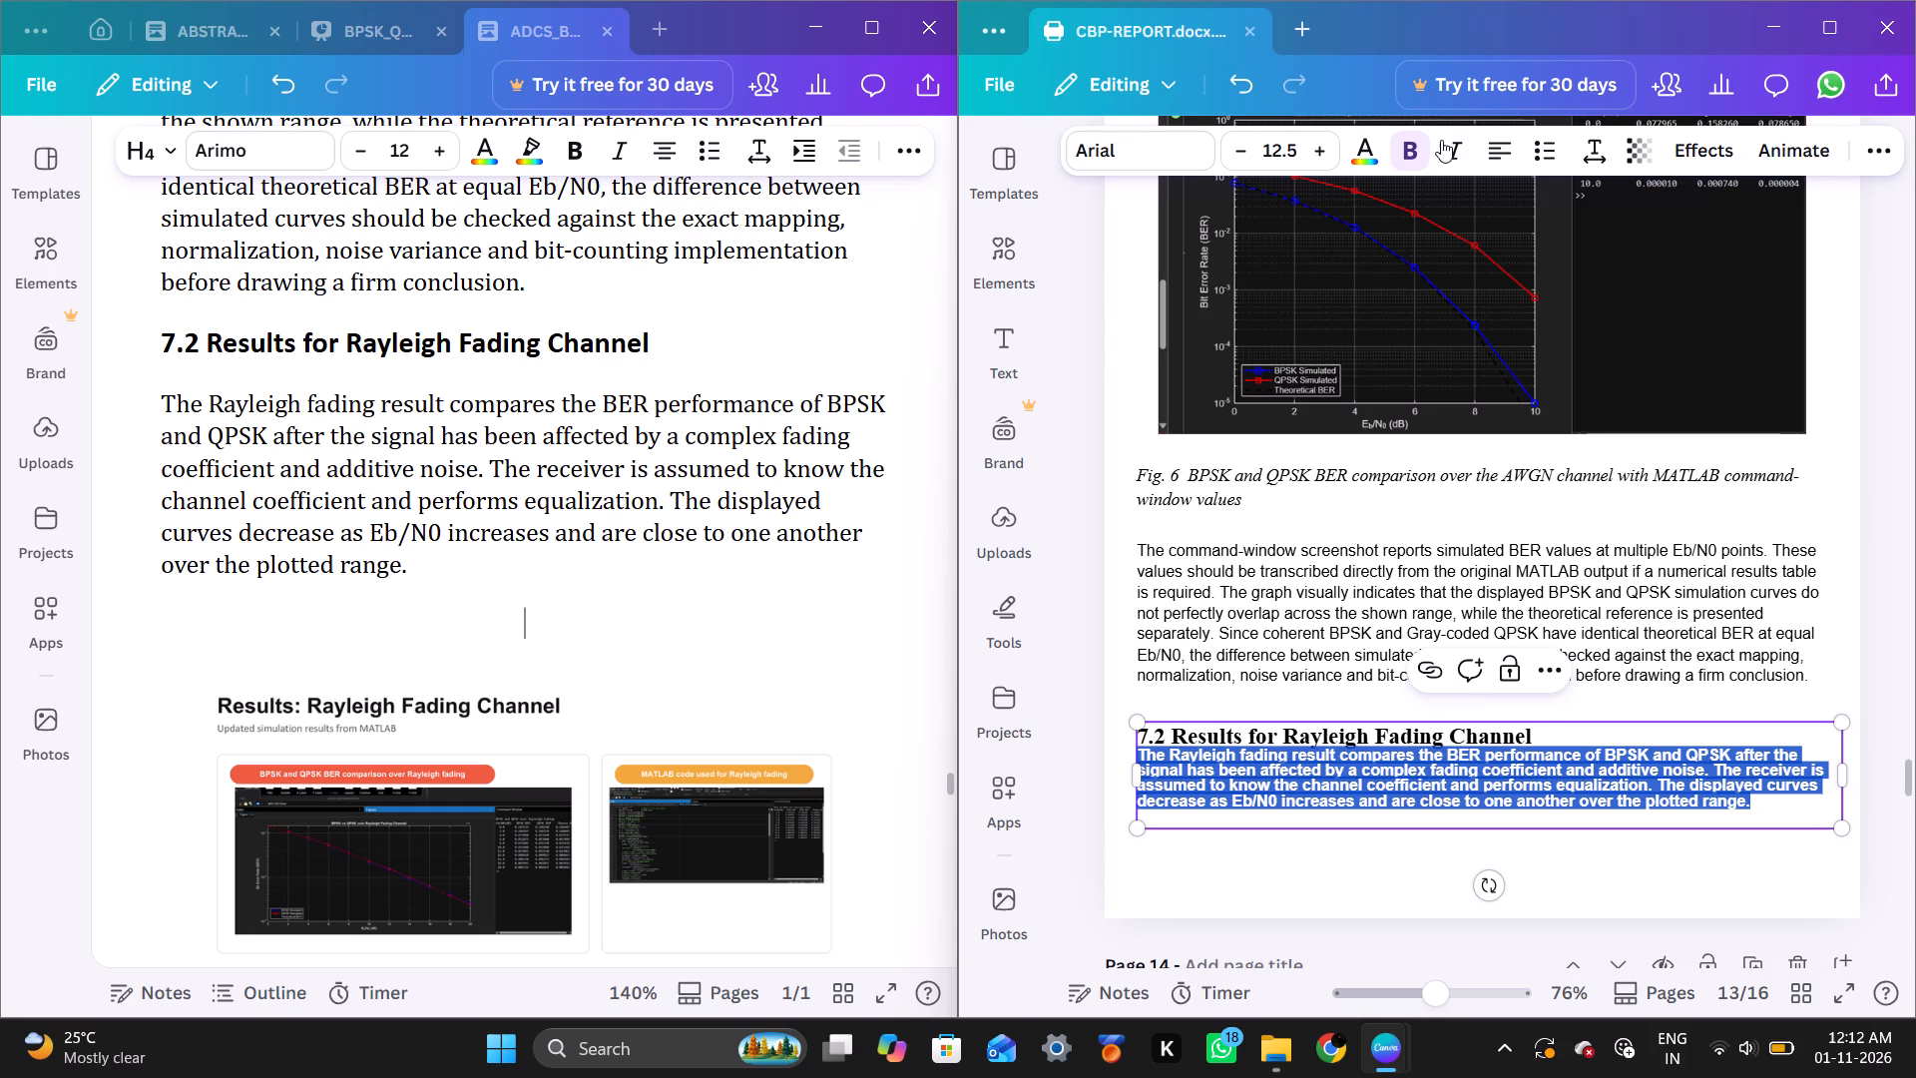
{"action": "left_click", "coordinate": [1419, 146]}
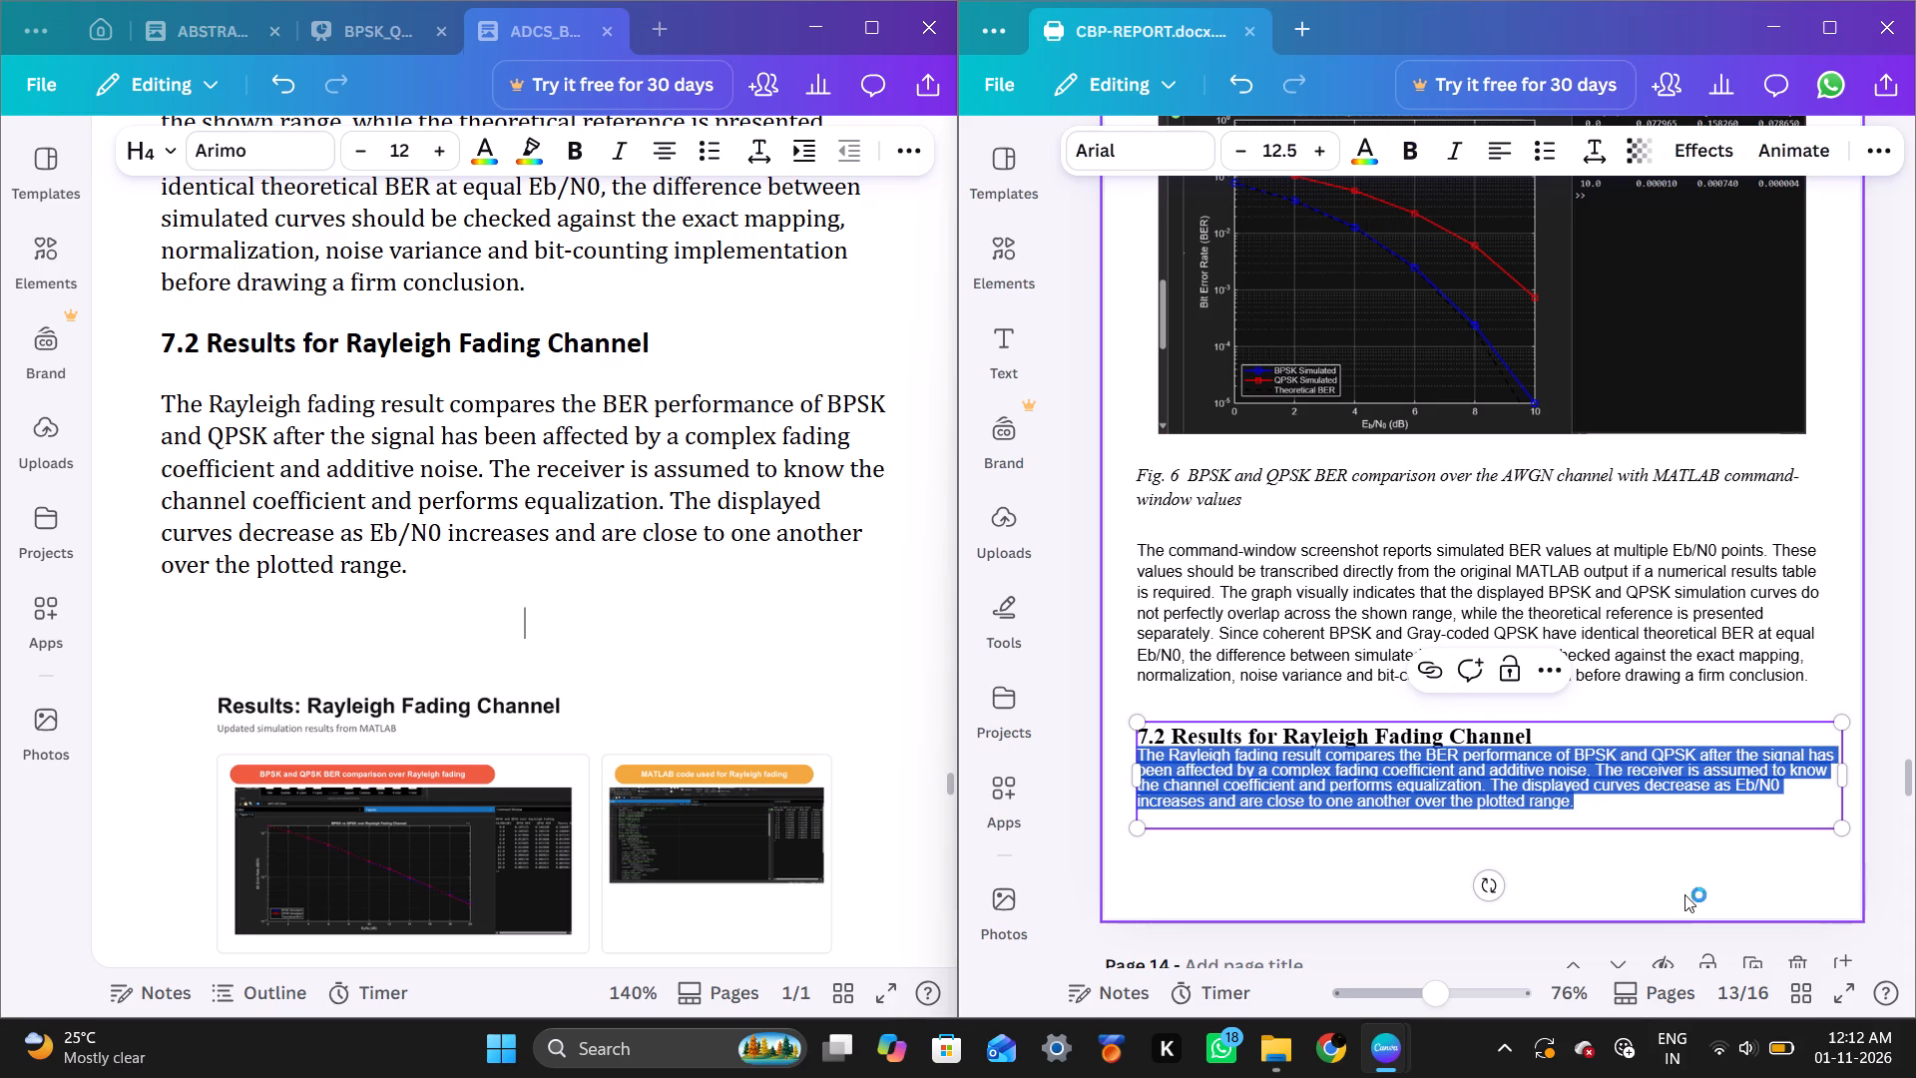
{"action": "left_click", "coordinate": [1684, 894]}
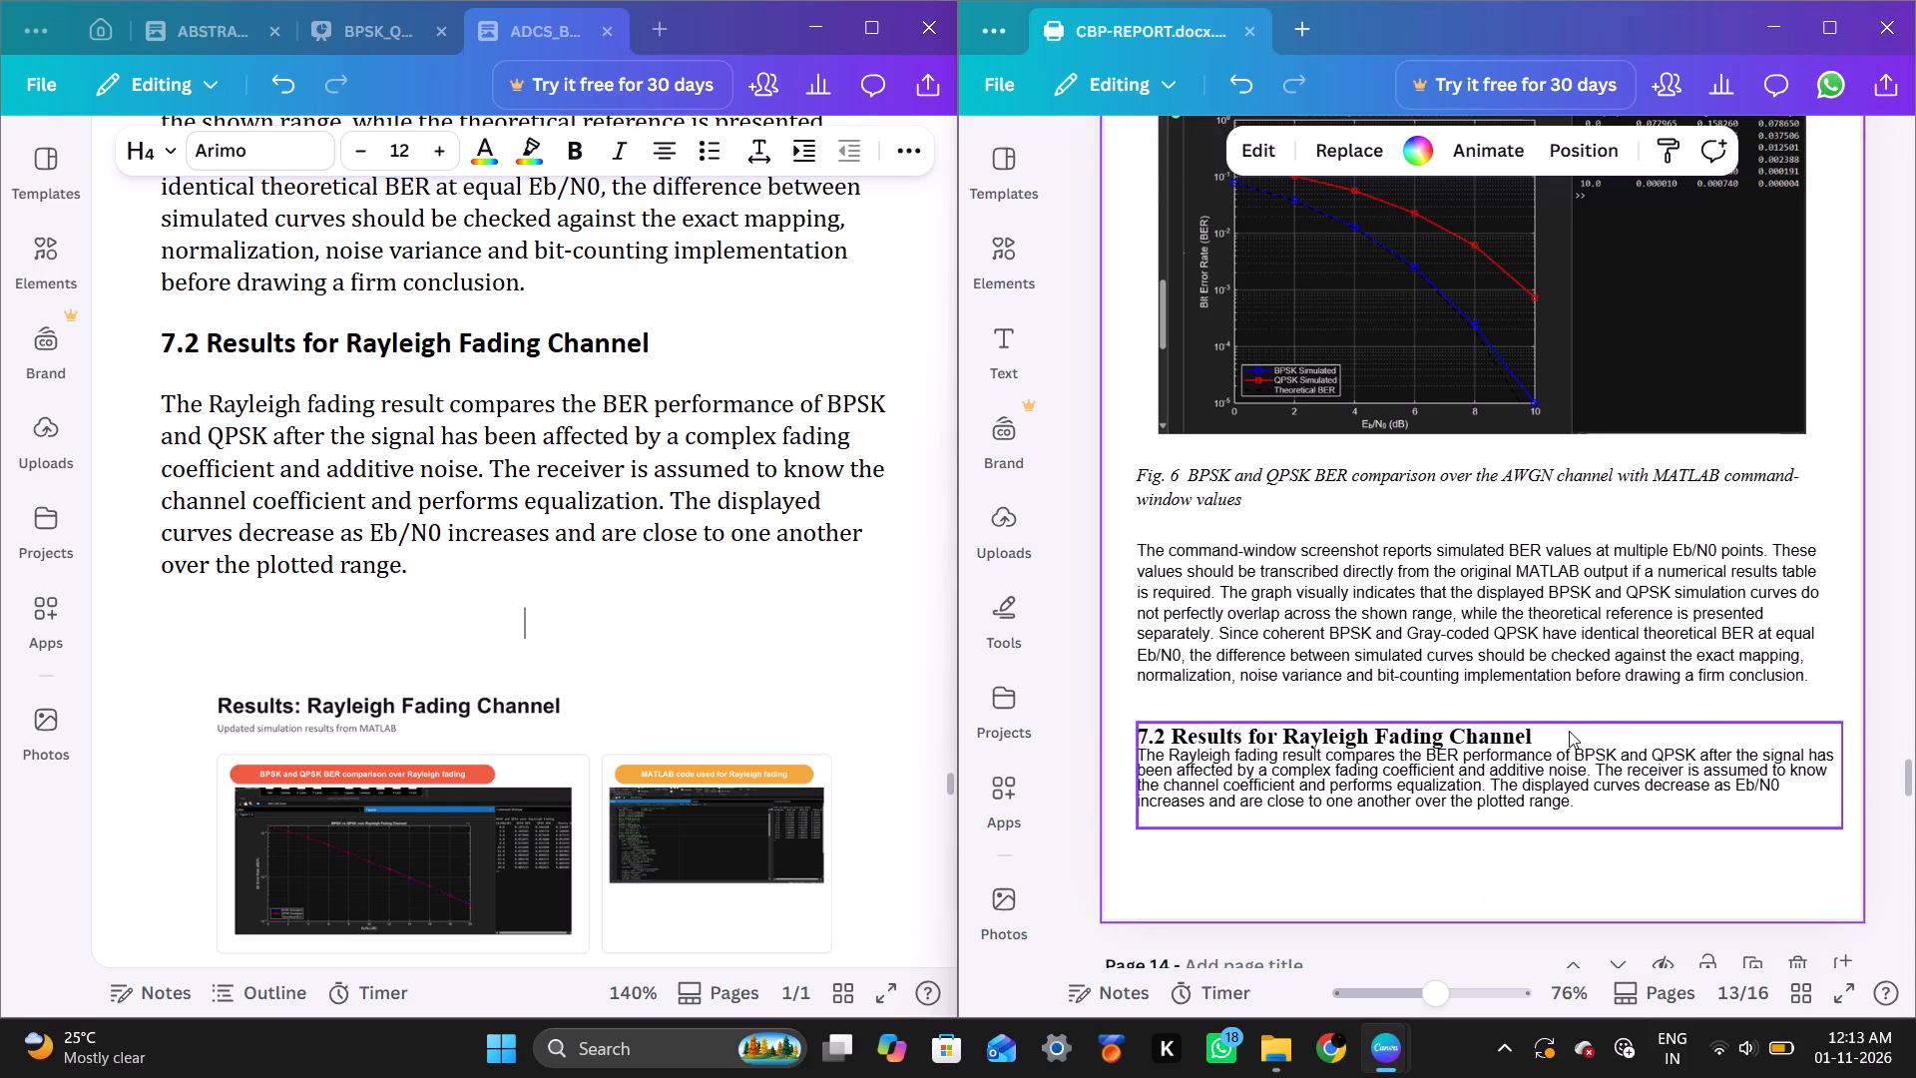
Insert a blank line between the 7.2 Results for Rayleigh Fading Channel heading and its paragraph.
{"action": "left_click", "coordinate": [1569, 731]}
{"action": "left_click", "coordinate": [1569, 731]}
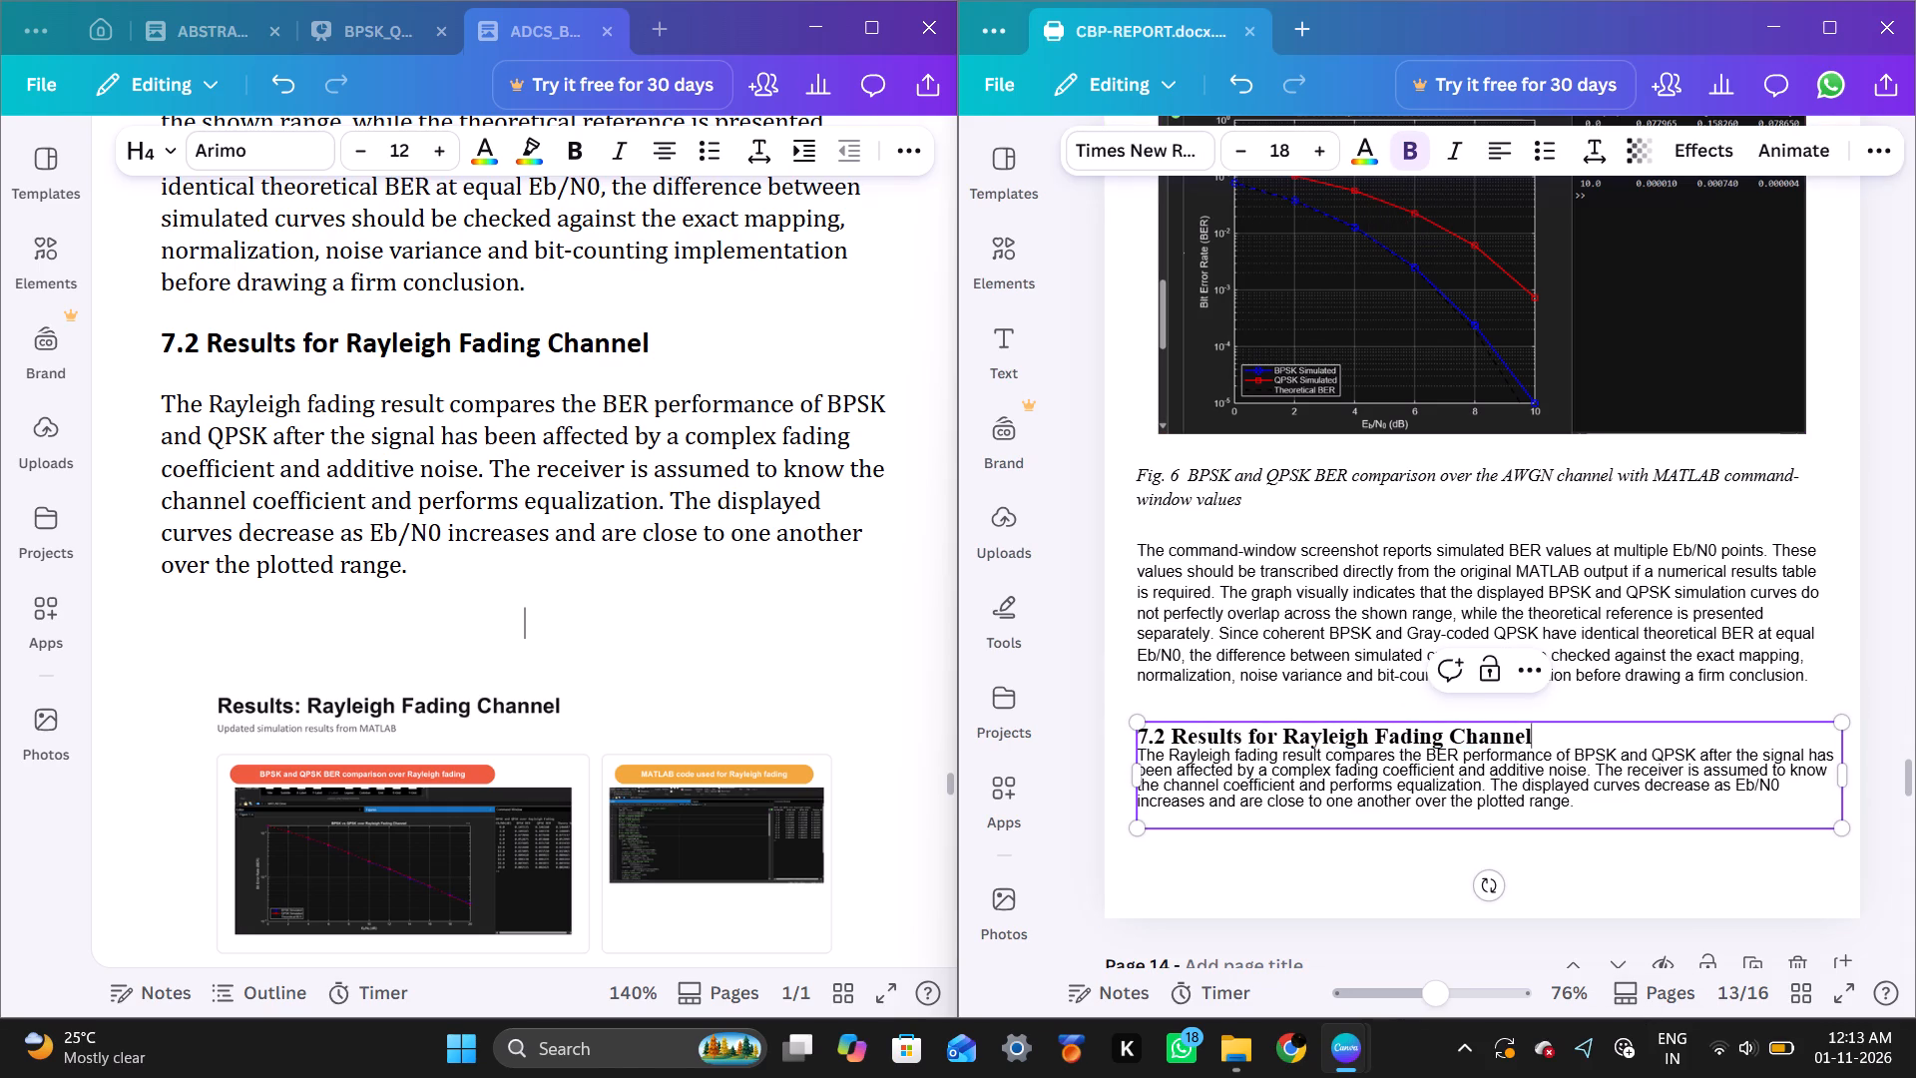
{"action": "key", "text": "Return"}
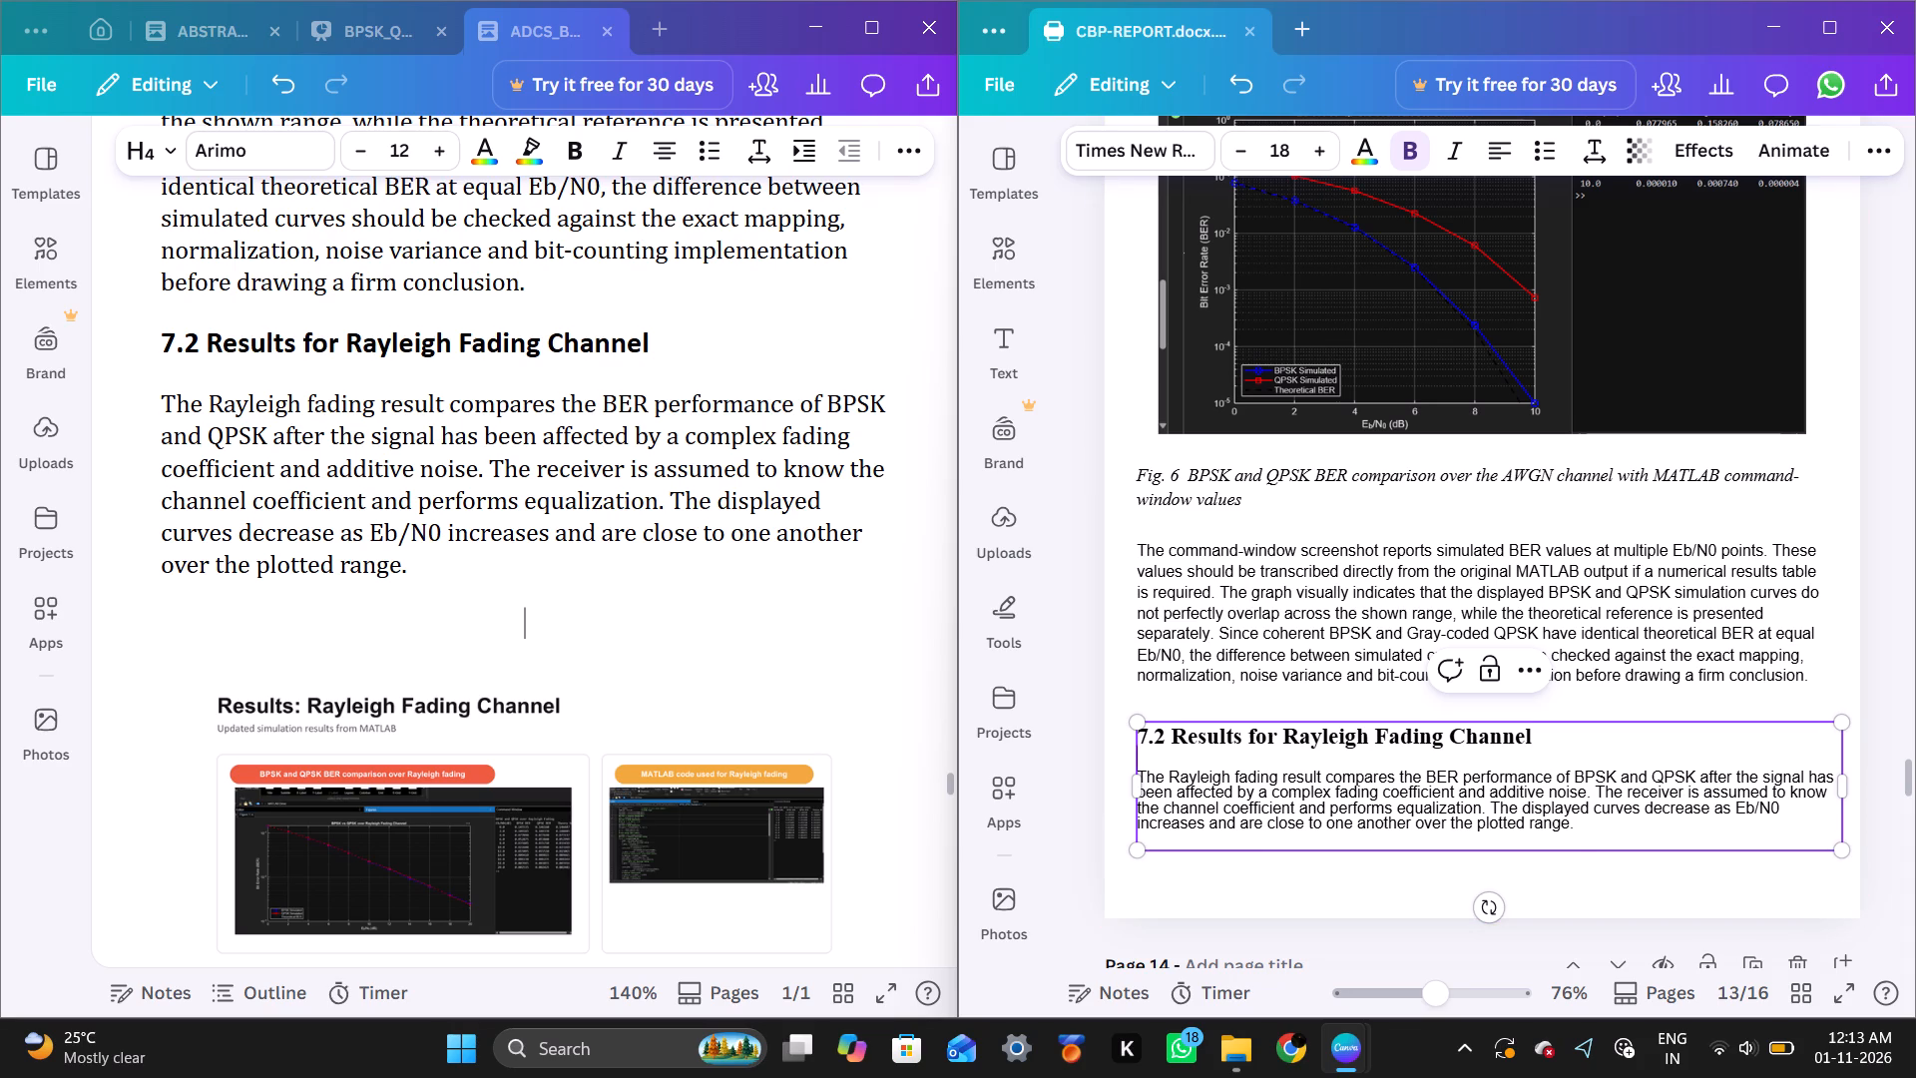
Set the line spacing of the 7.2 body paragraph to 1.18.
{"action": "left_click", "coordinate": [1580, 816]}
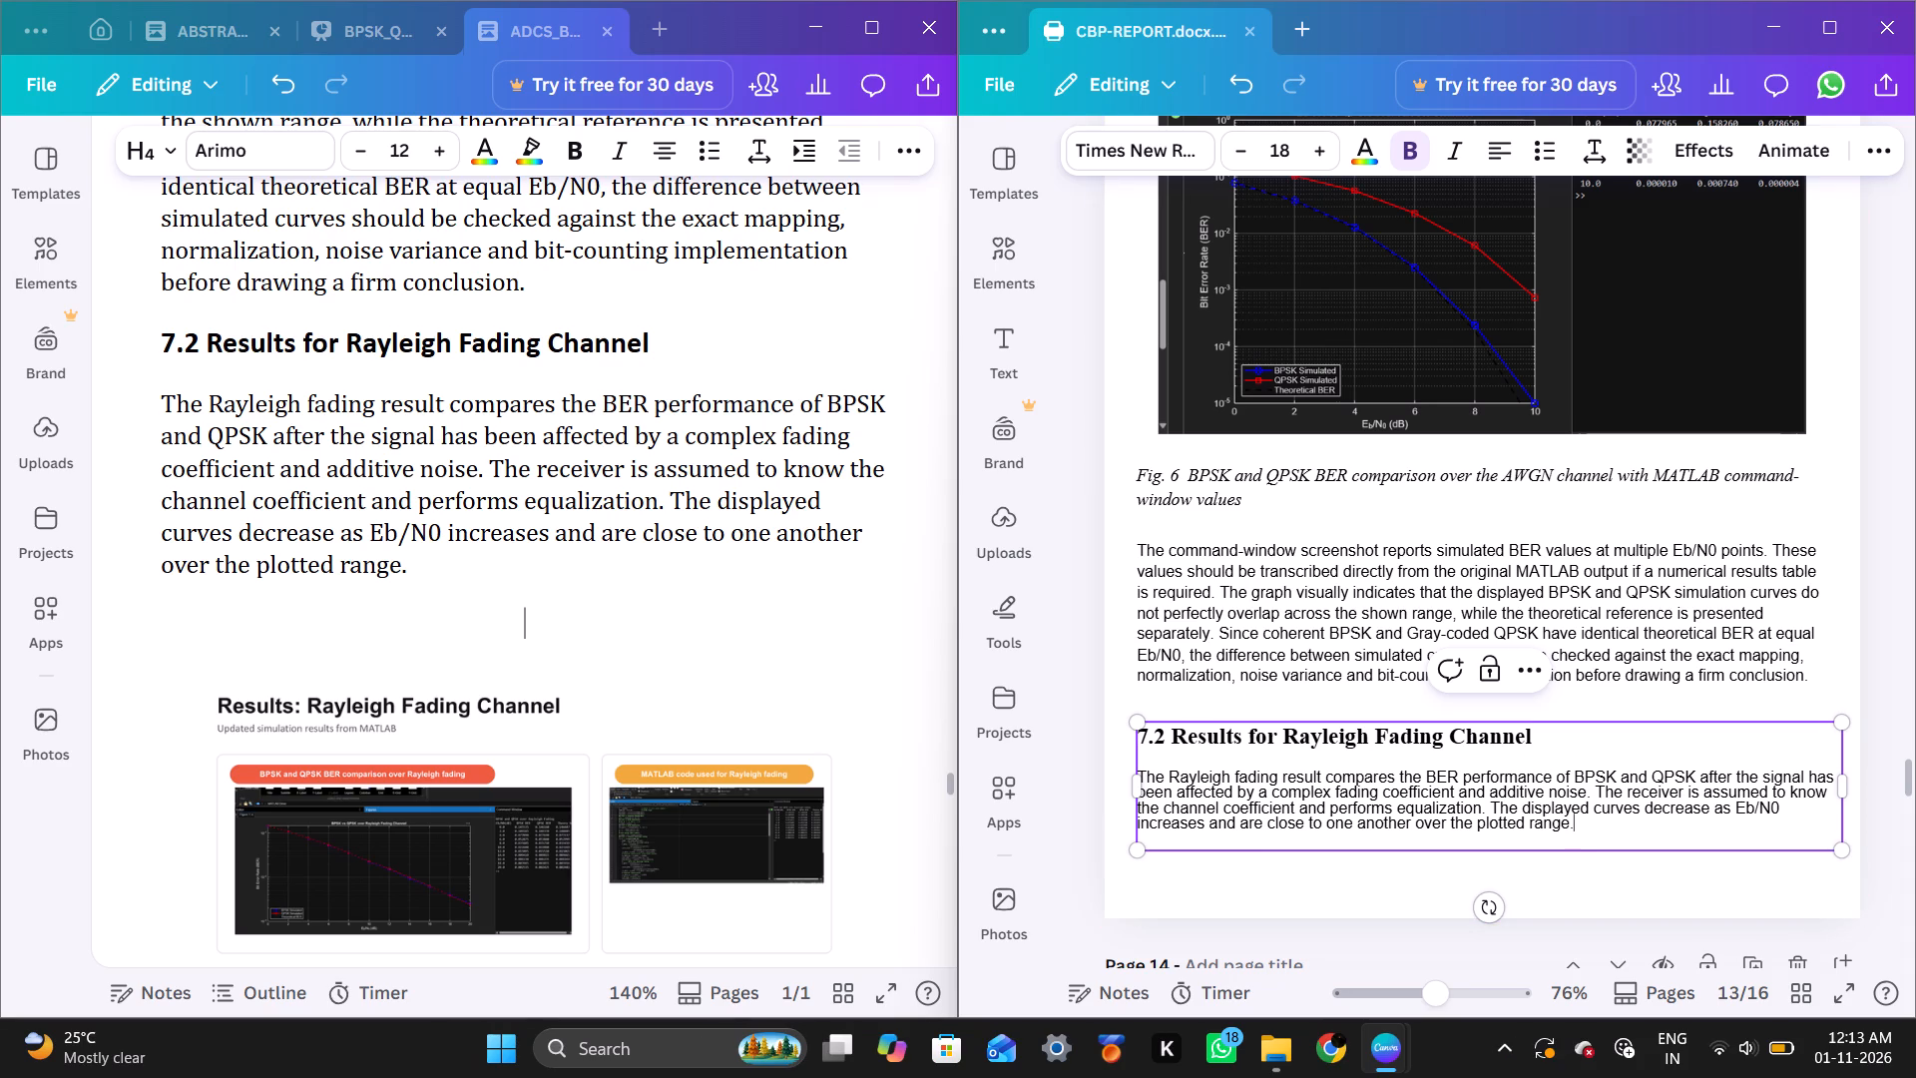
{"action": "left_click_drag", "start_coordinate": [1580, 816], "coordinate": [1168, 769]}
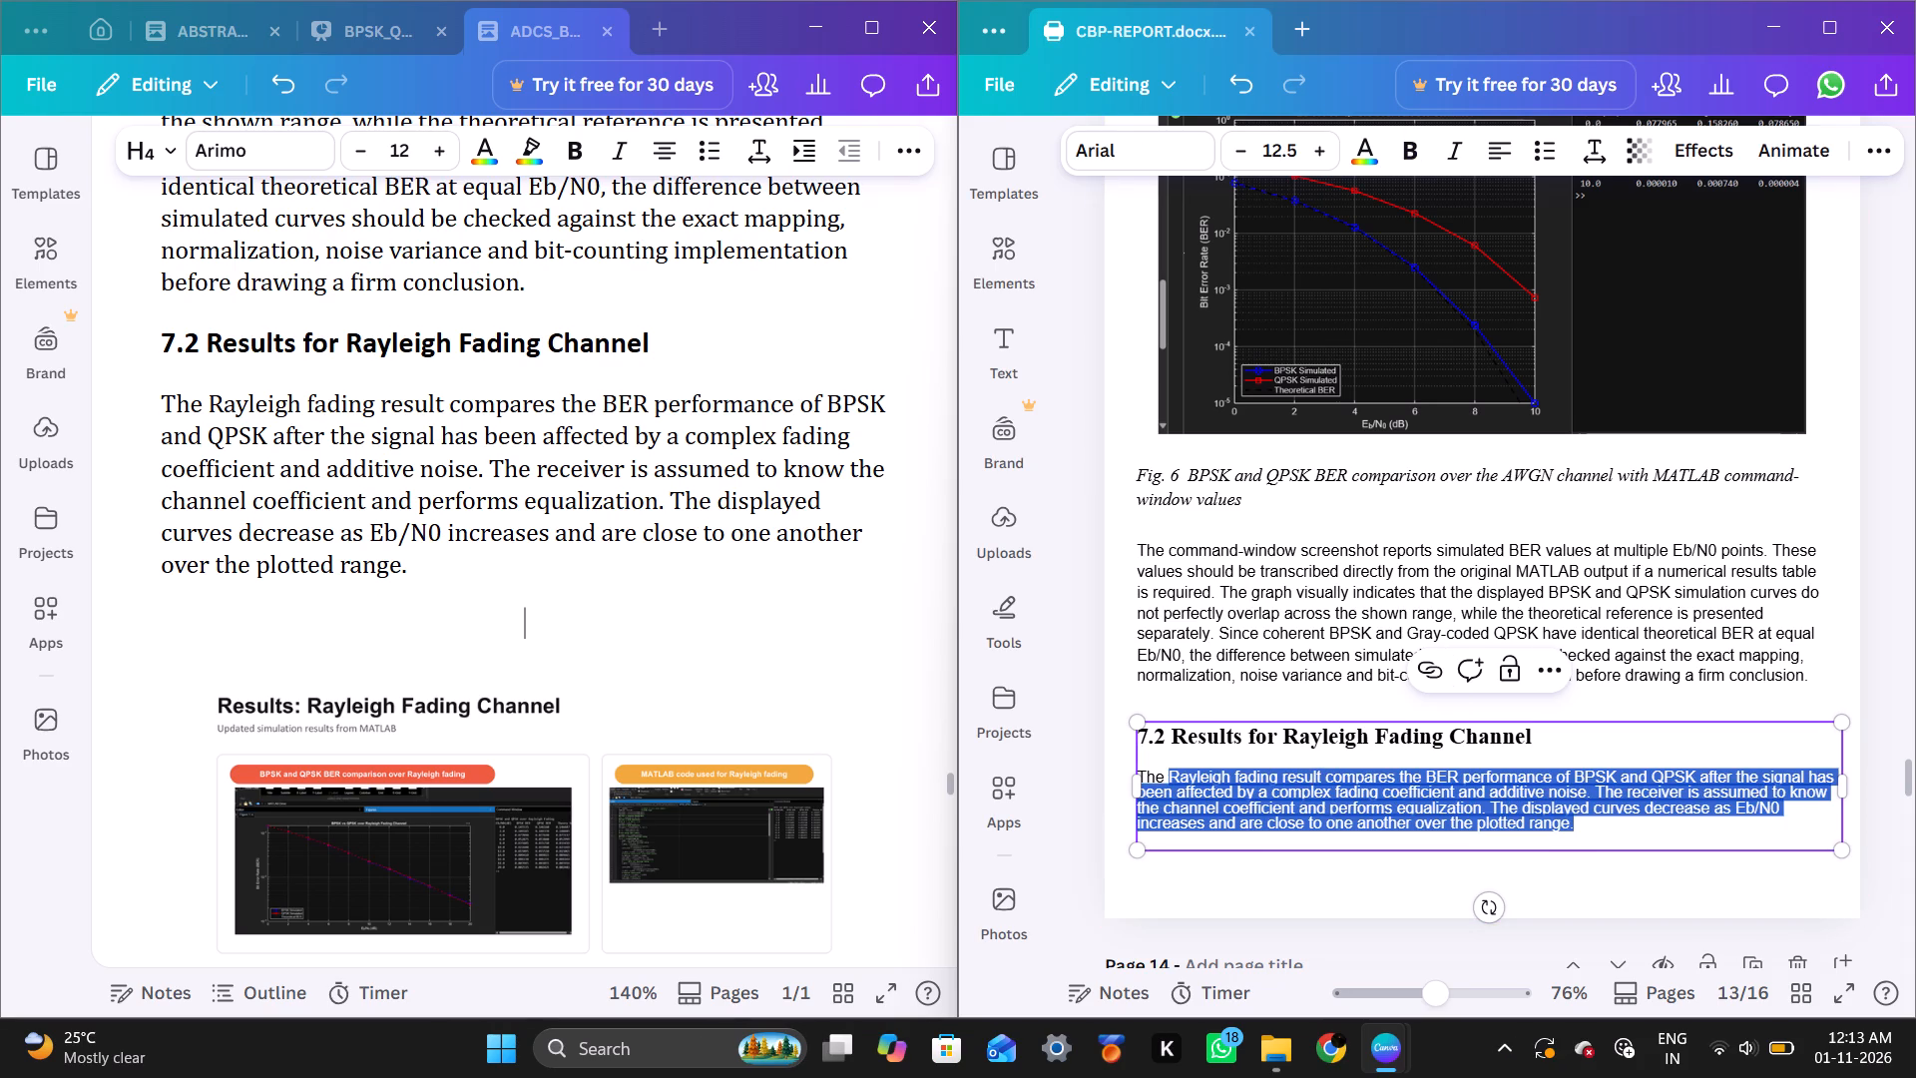
{"action": "left_click_drag", "start_coordinate": [1602, 832], "coordinate": [1560, 825]}
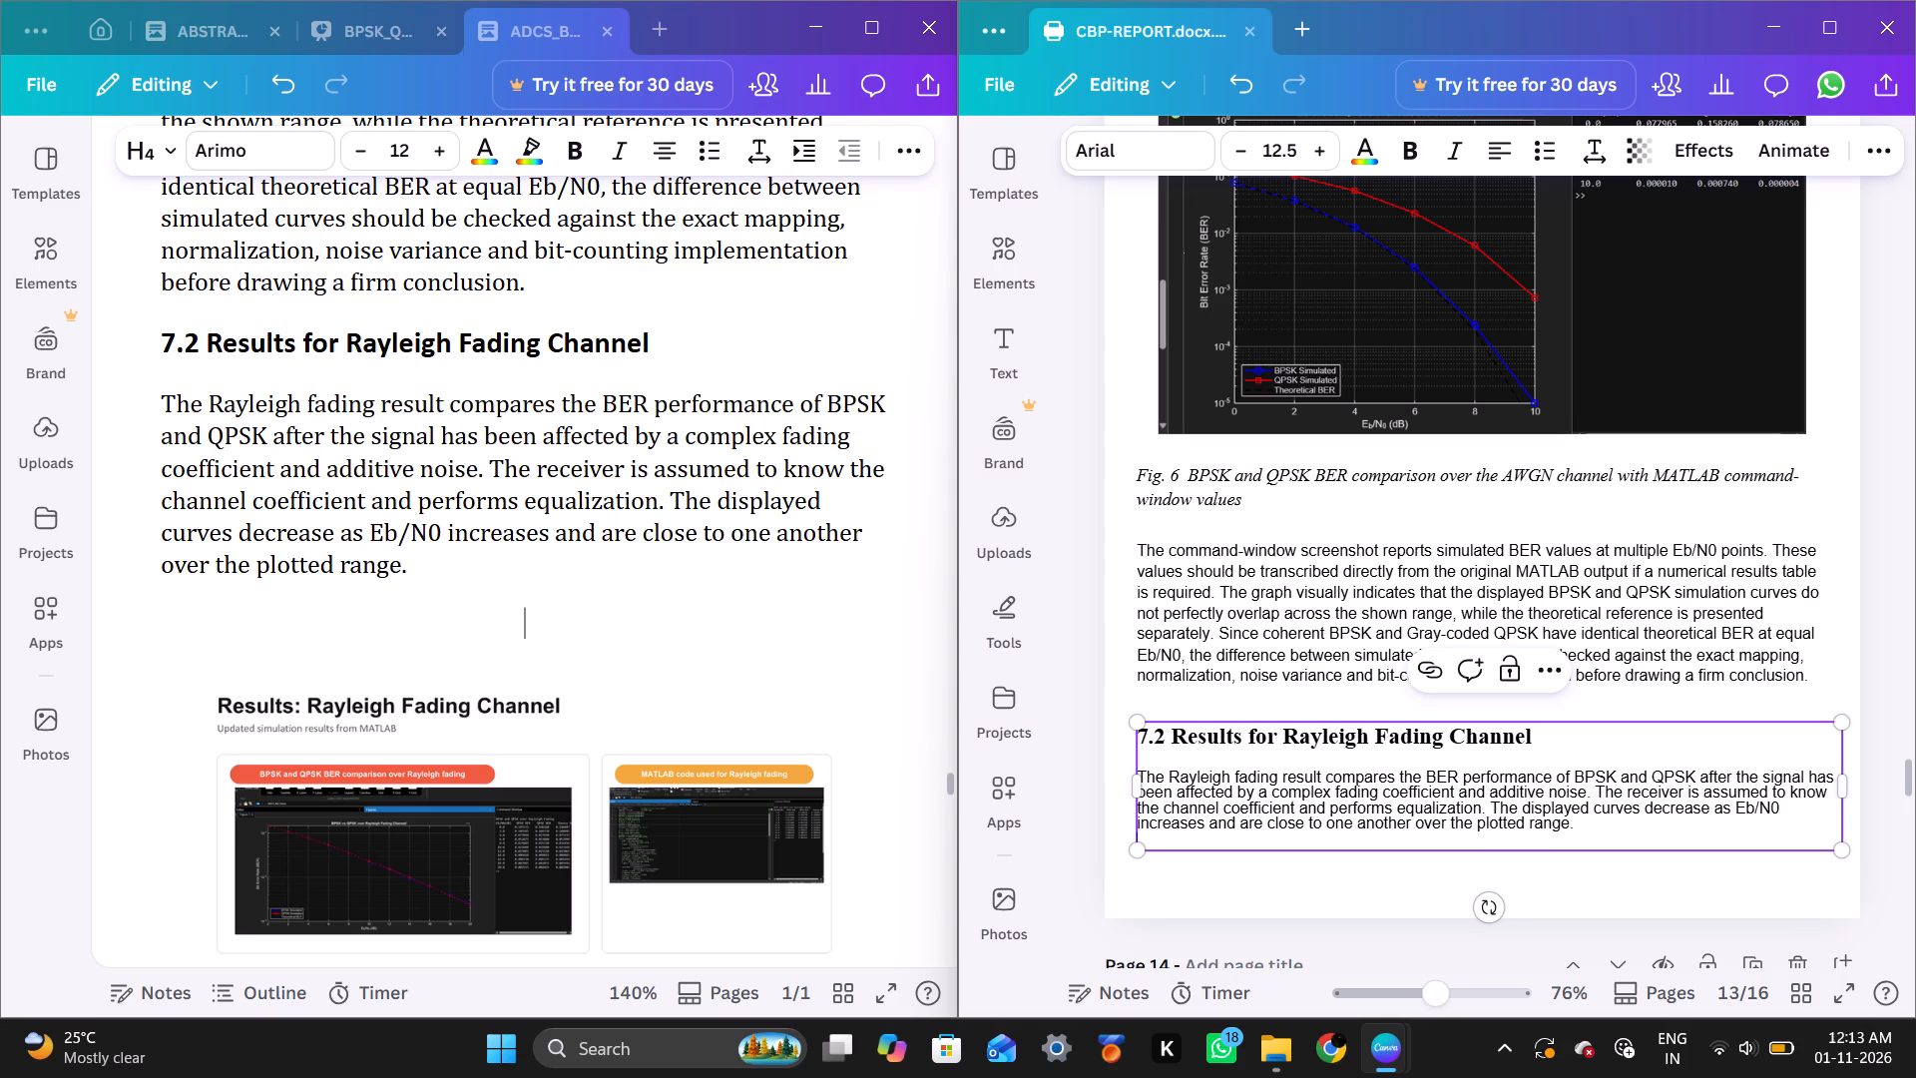
{"action": "left_click_drag", "start_coordinate": [1560, 825], "coordinate": [1092, 770]}
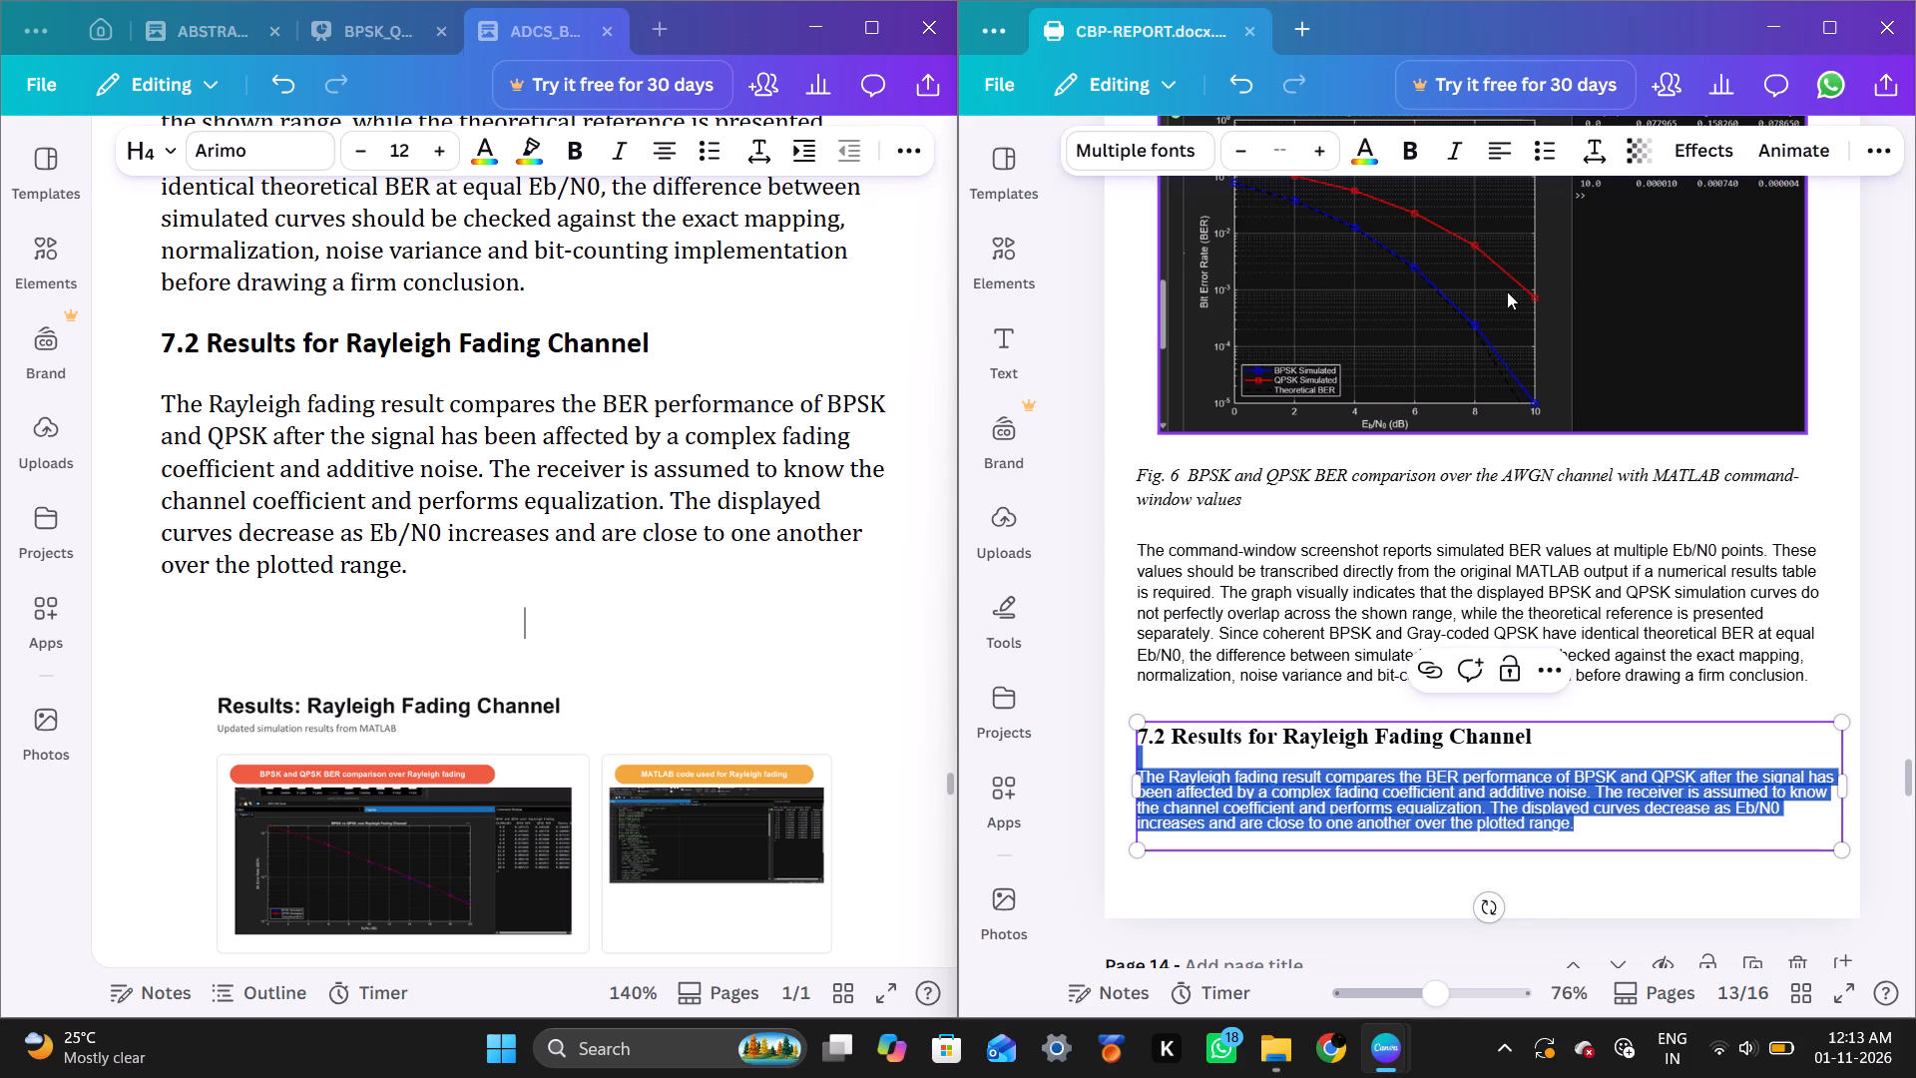
{"action": "left_click", "coordinate": [1594, 165]}
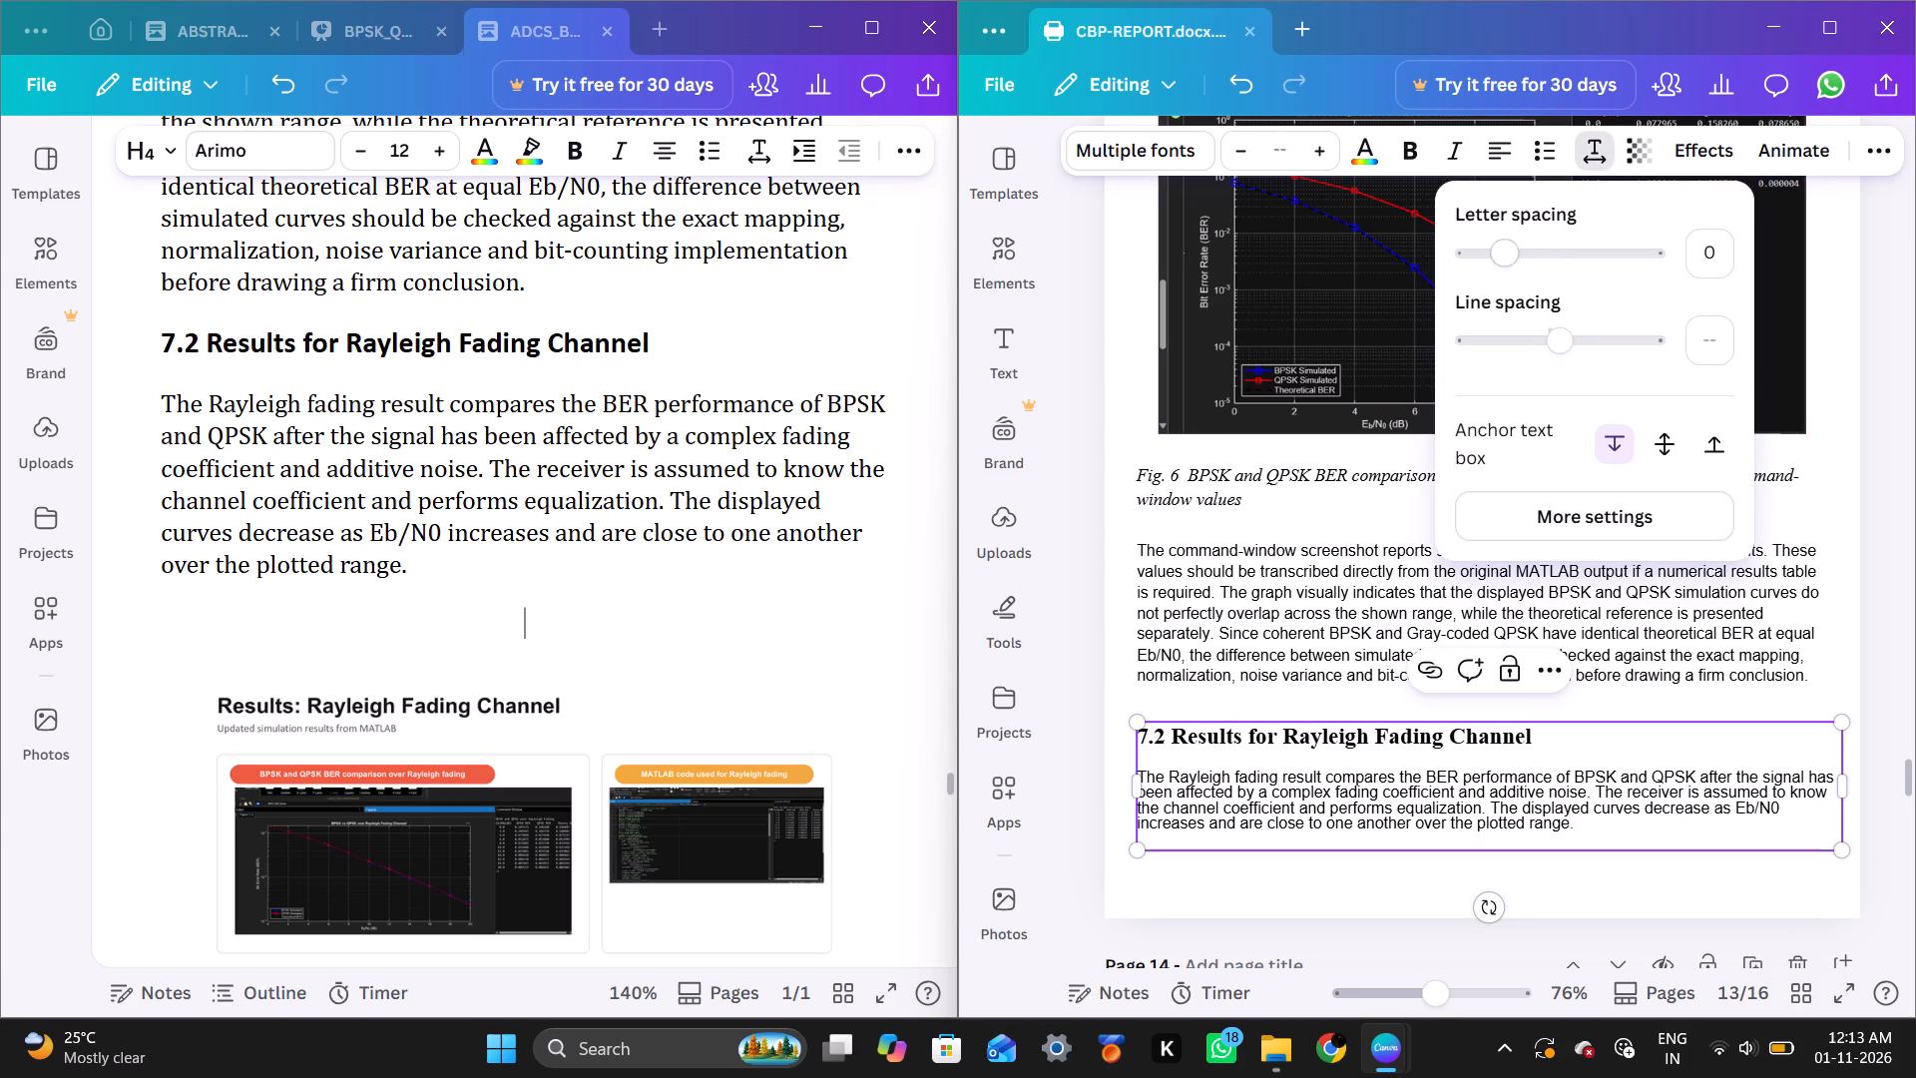
{"action": "left_click_drag", "start_coordinate": [1557, 323], "coordinate": [1573, 332]}
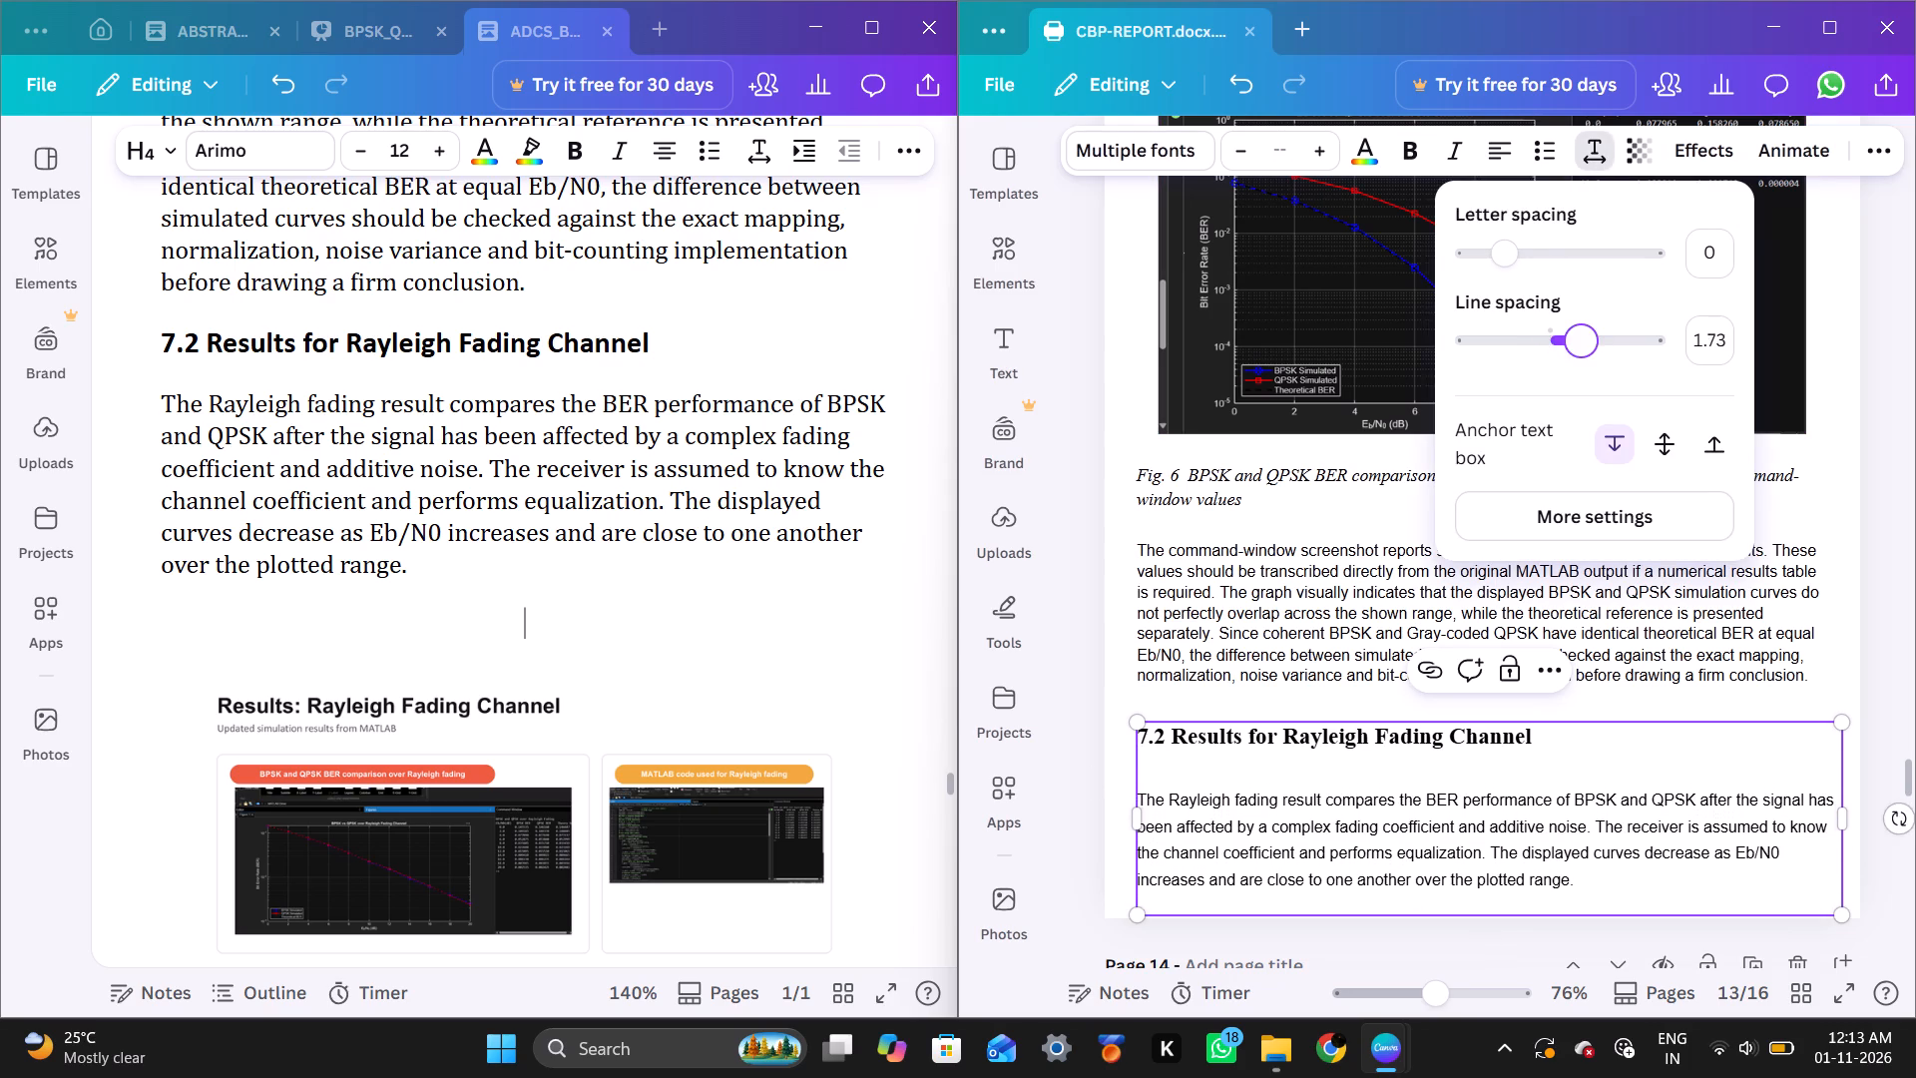
{"action": "left_click_drag", "start_coordinate": [1573, 332], "coordinate": [1529, 349]}
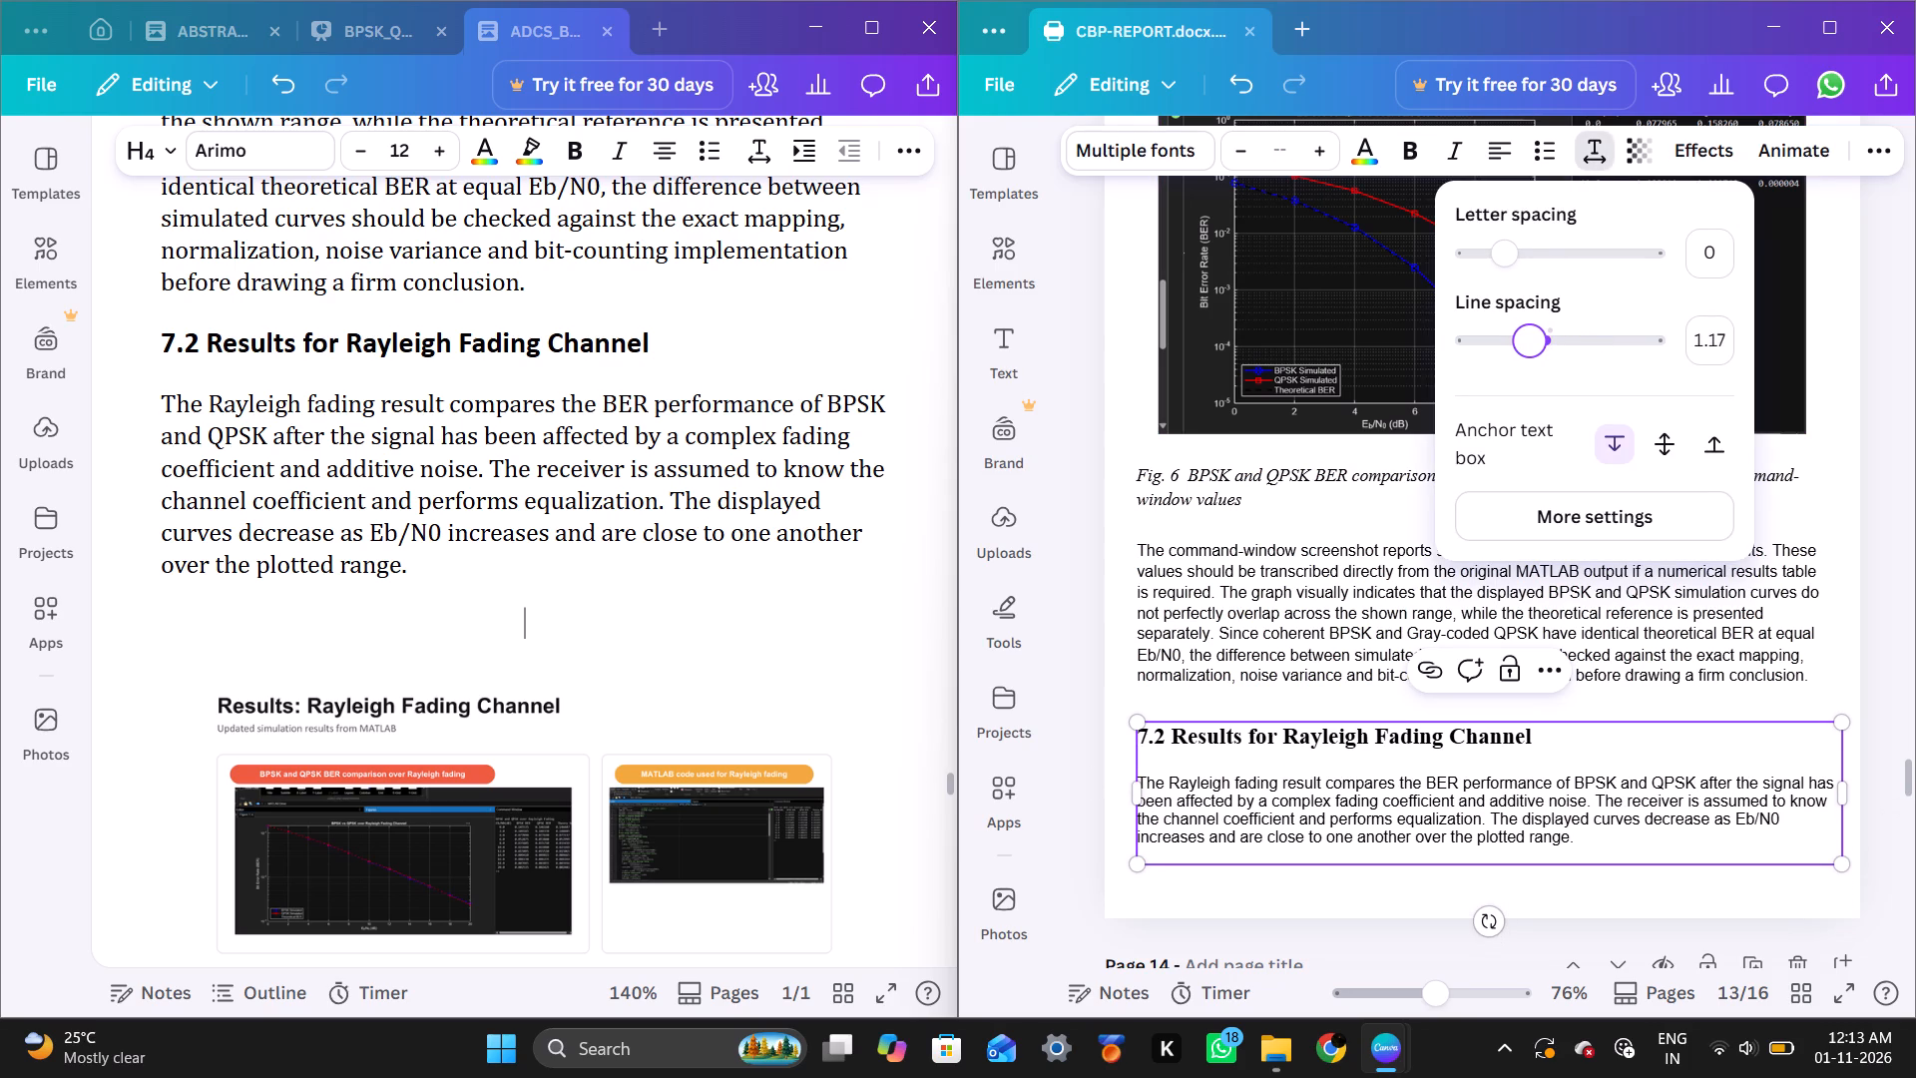
{"action": "left_click_drag", "start_coordinate": [1529, 349], "coordinate": [1530, 349]}
{"action": "left_click", "coordinate": [1701, 902]}
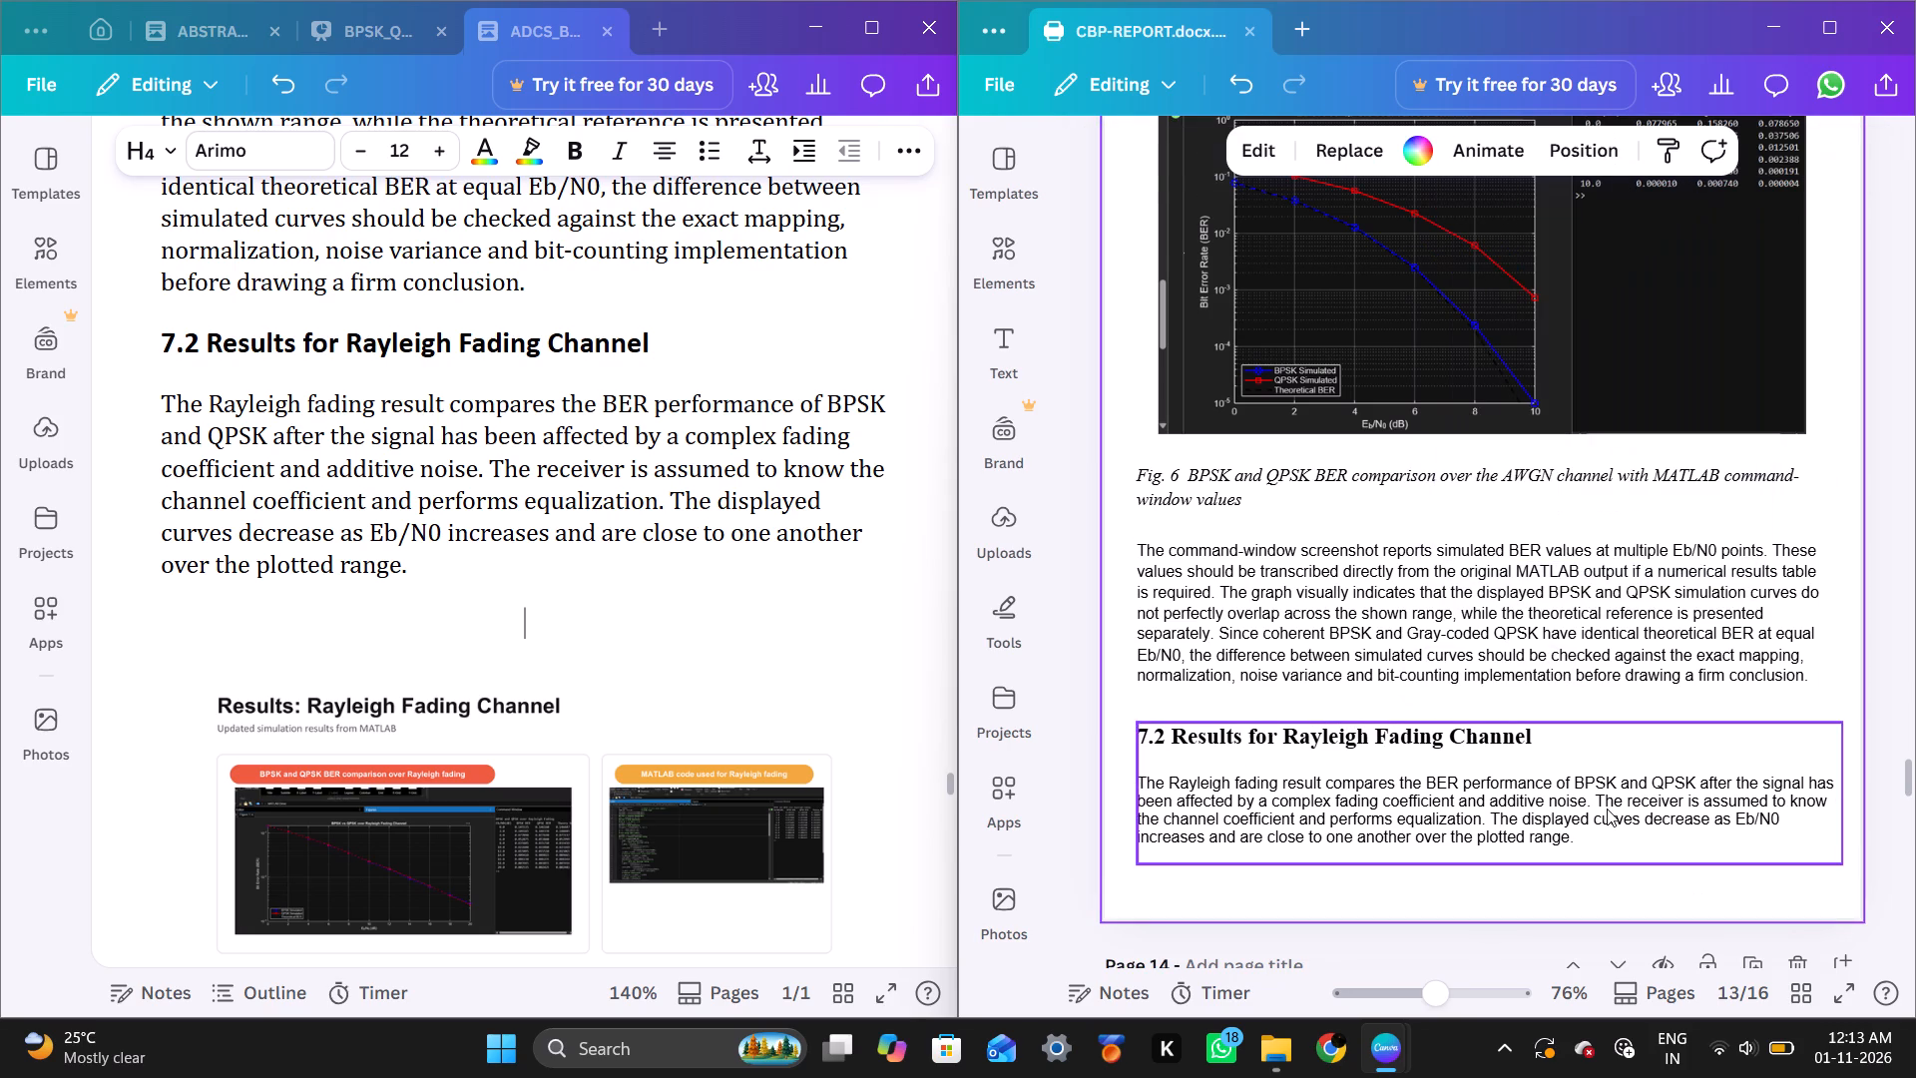
Move the 7.2 text box up slightly so it sits directly beneath the command-window paragraph.
{"action": "left_click_drag", "start_coordinate": [1607, 808], "coordinate": [1602, 789]}
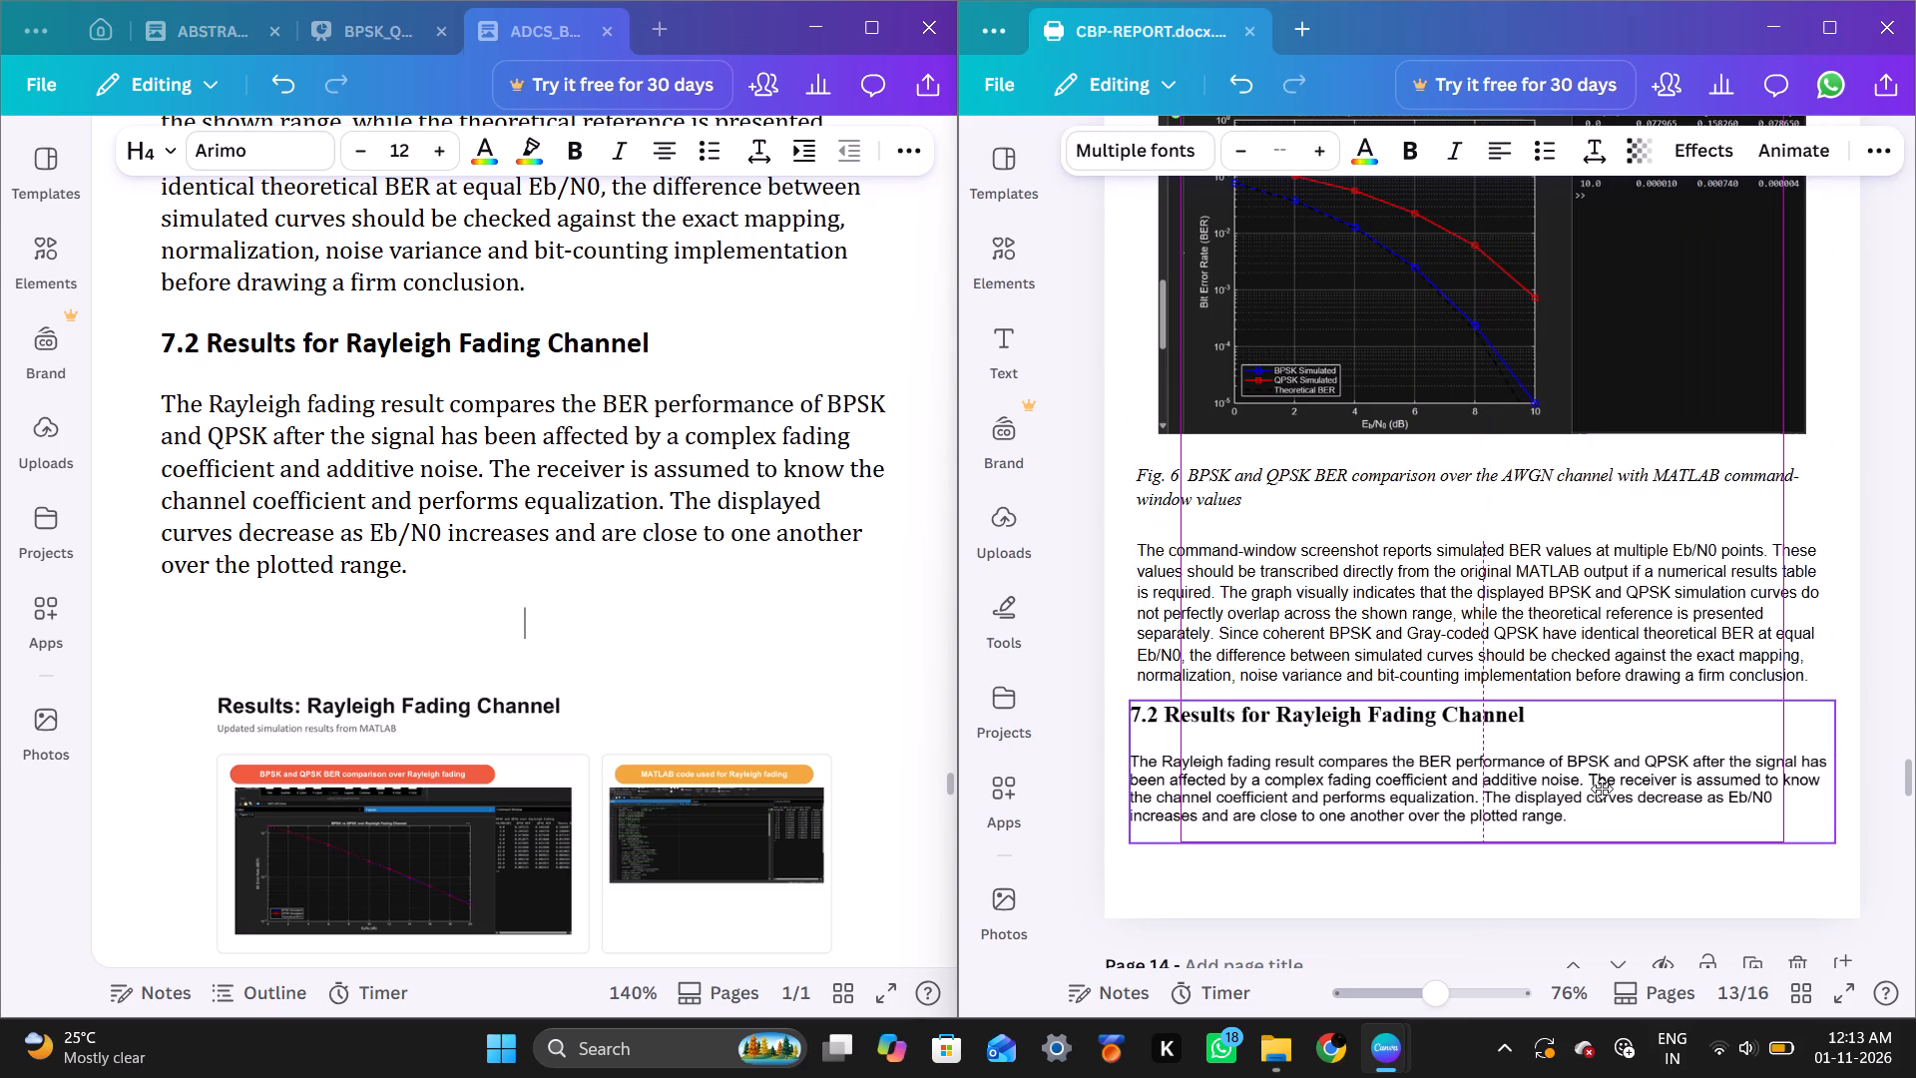
{"action": "left_click_drag", "start_coordinate": [1602, 789], "coordinate": [1603, 790]}
{"action": "left_click", "coordinate": [1633, 864]}
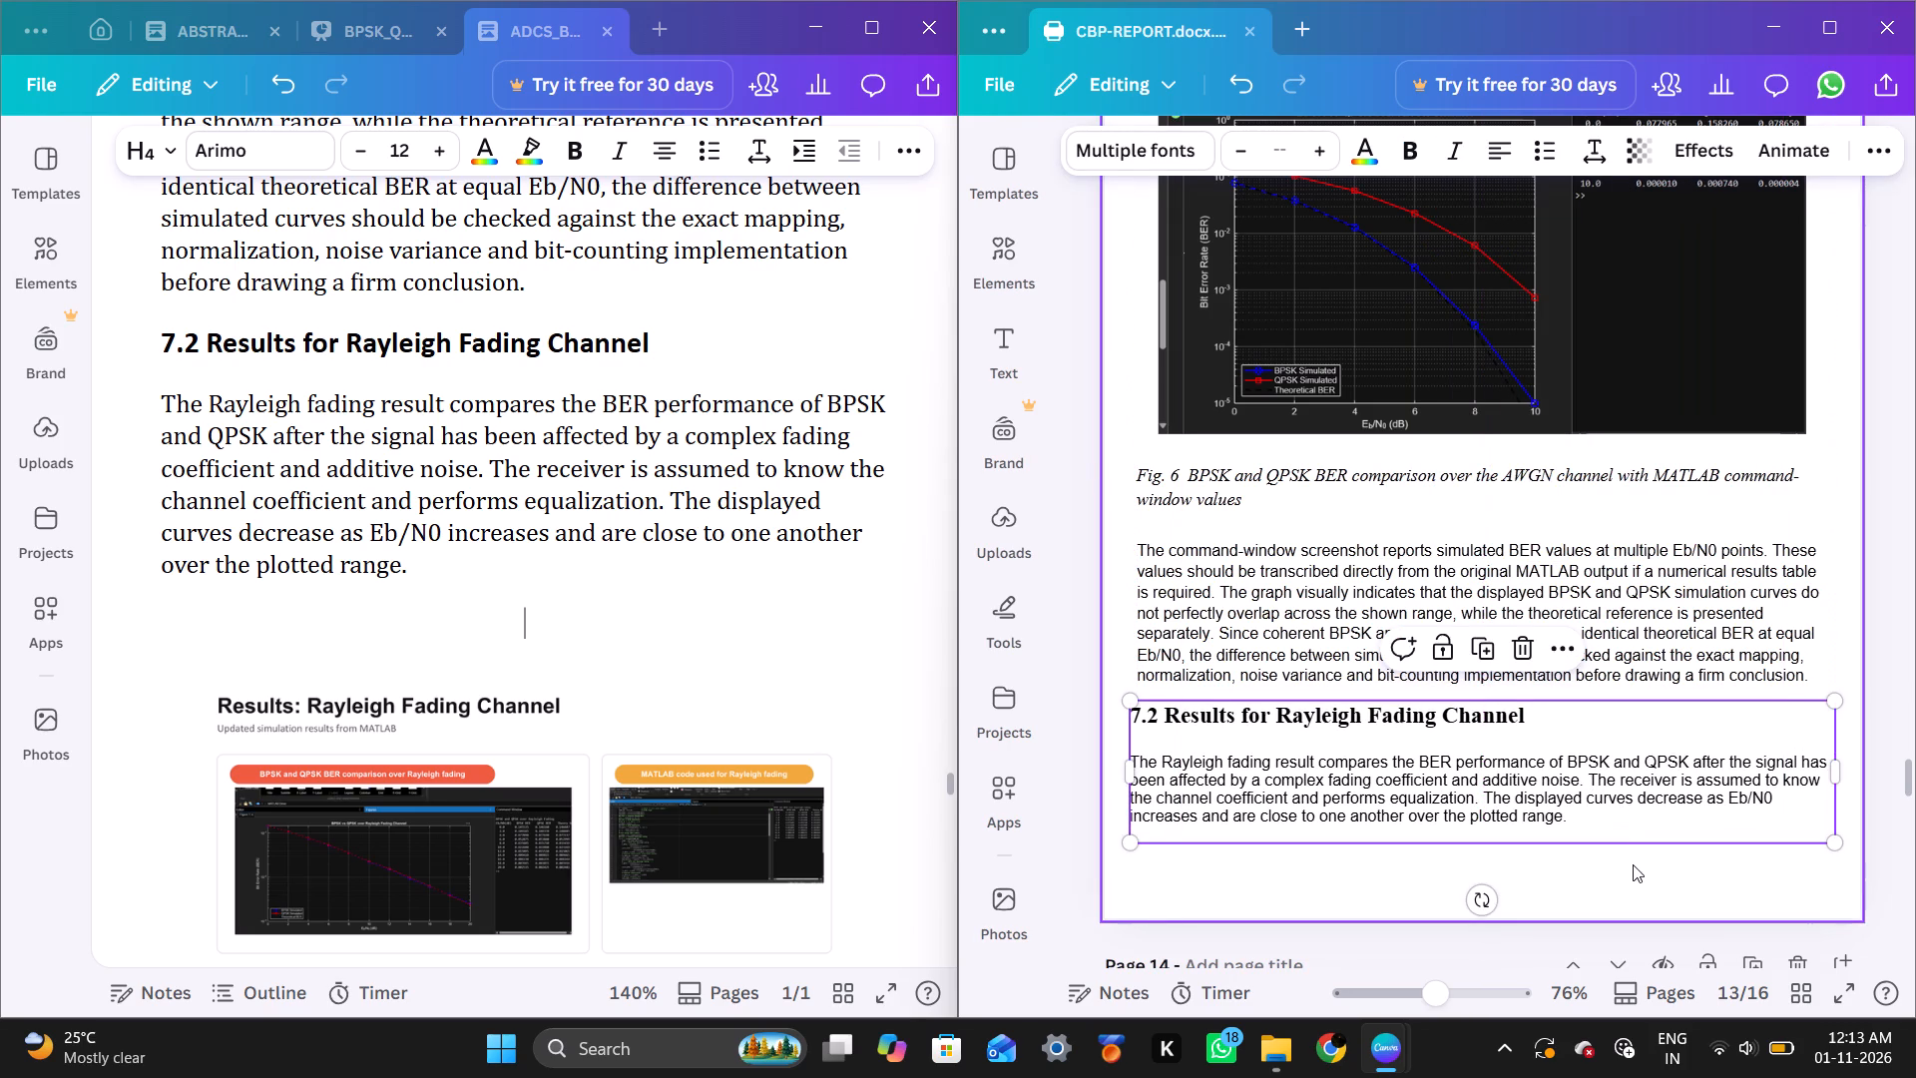
Separate the overlapping Rayleigh images on page 14, moving the graph to the page top and the command-window image well below it.
{"action": "scroll", "coordinate": [1633, 864], "scroll_direction": "down", "scroll_amount": 5}
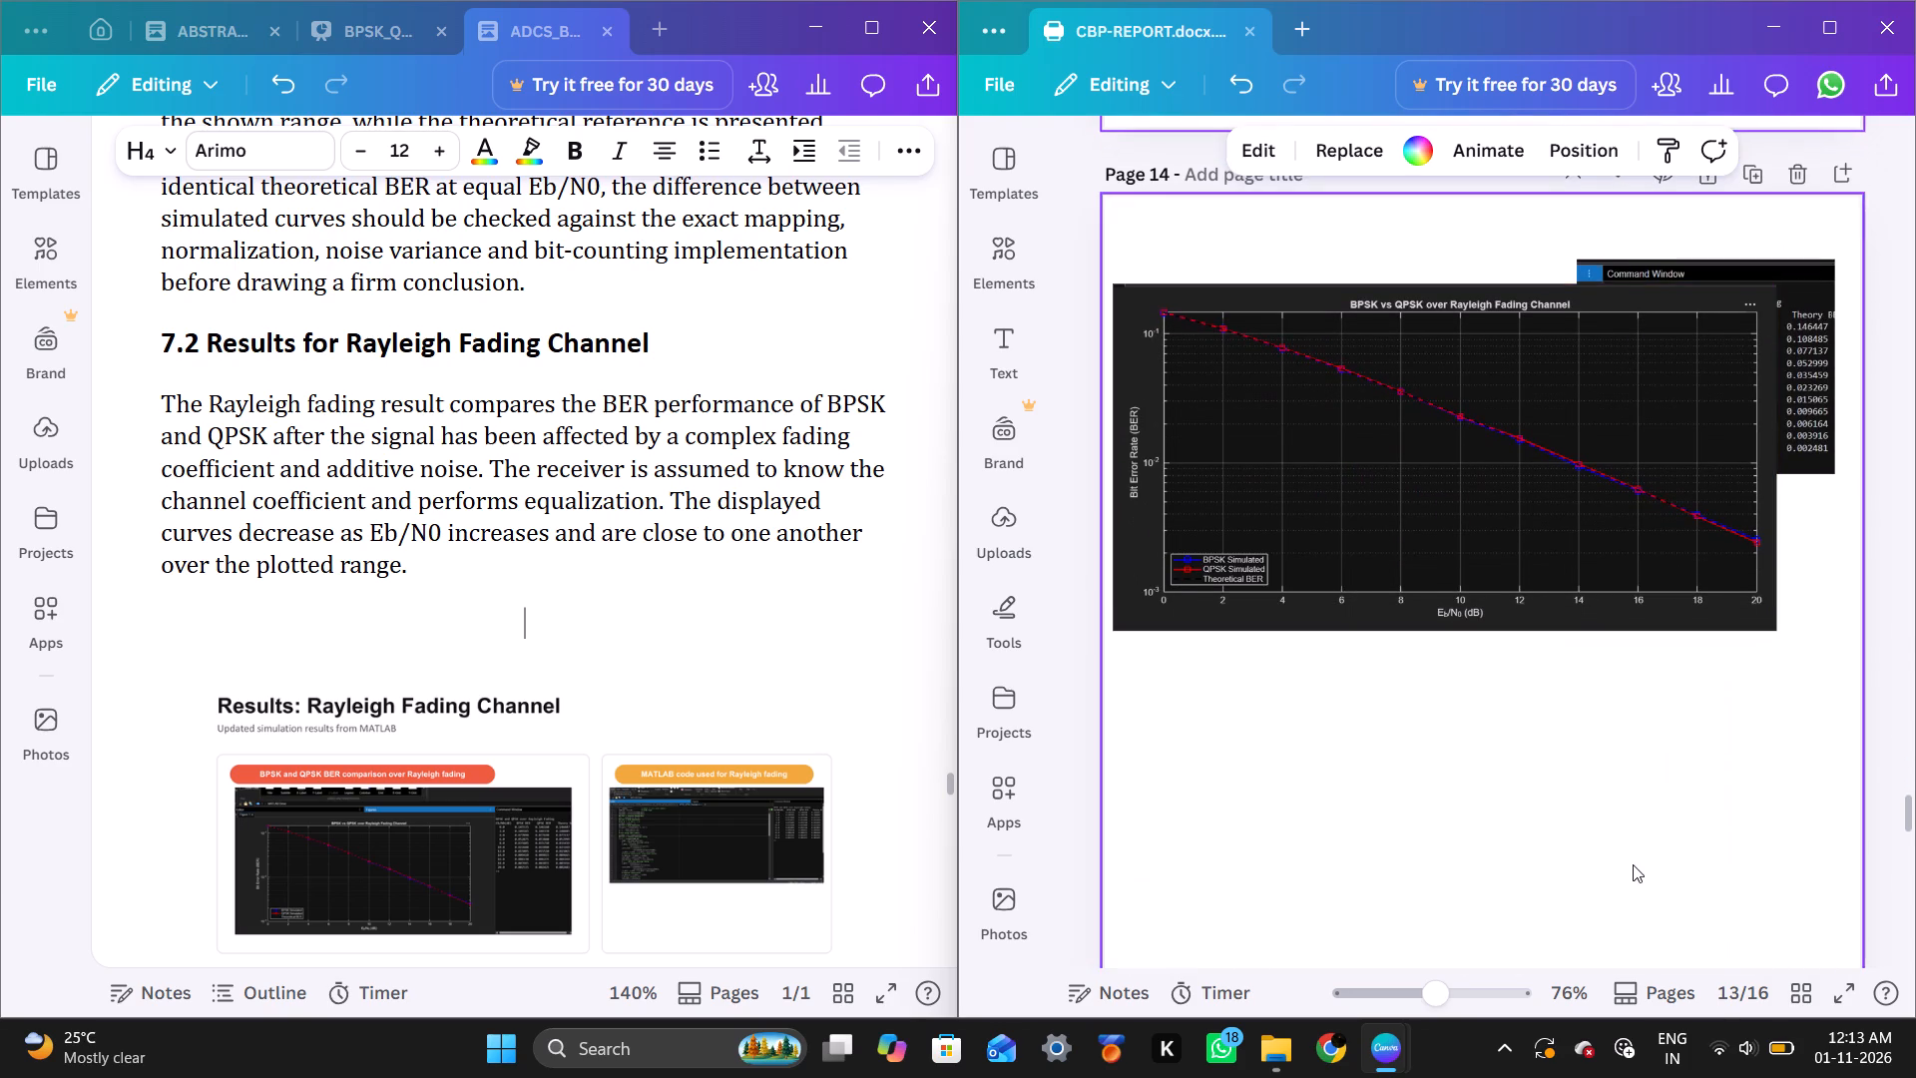
{"action": "left_click_drag", "start_coordinate": [1570, 541], "coordinate": [1591, 463]}
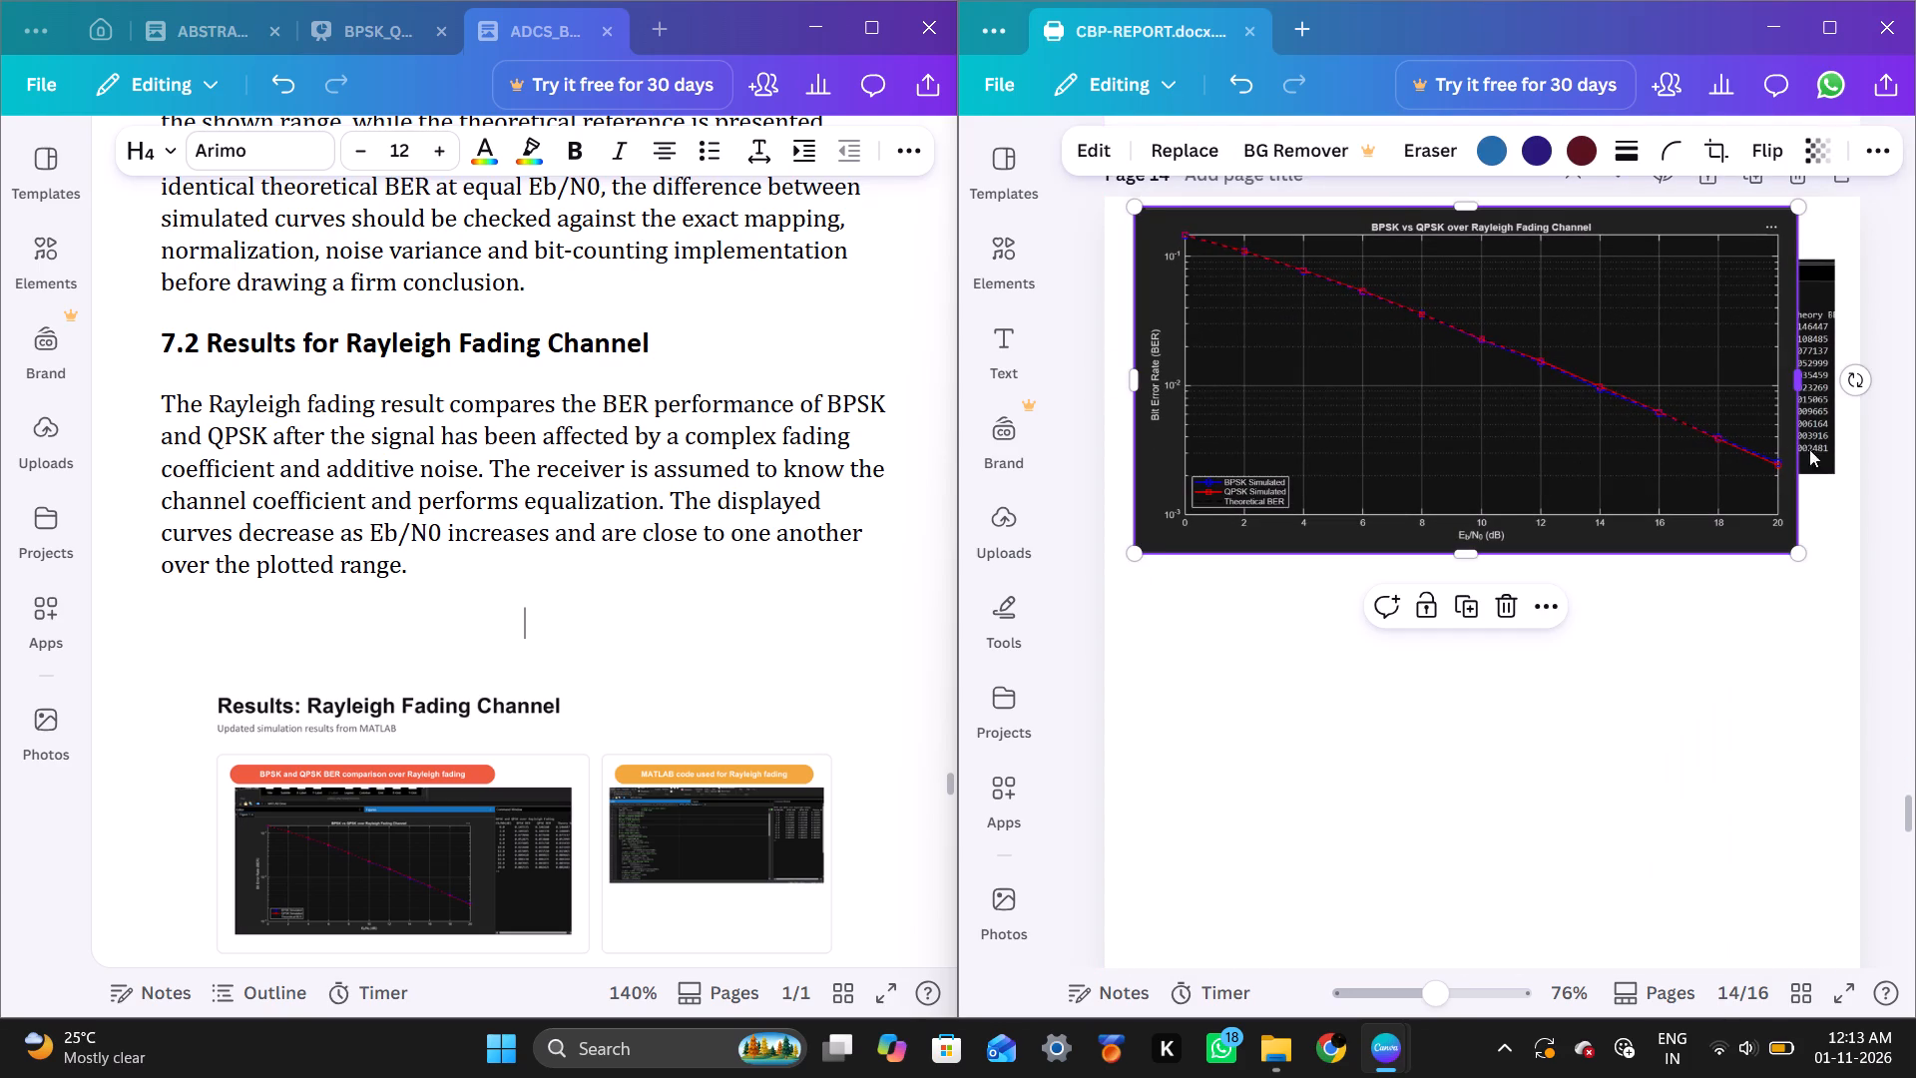
{"action": "left_click", "coordinate": [1837, 421]}
{"action": "left_click_drag", "start_coordinate": [1820, 426], "coordinate": [1750, 890]}
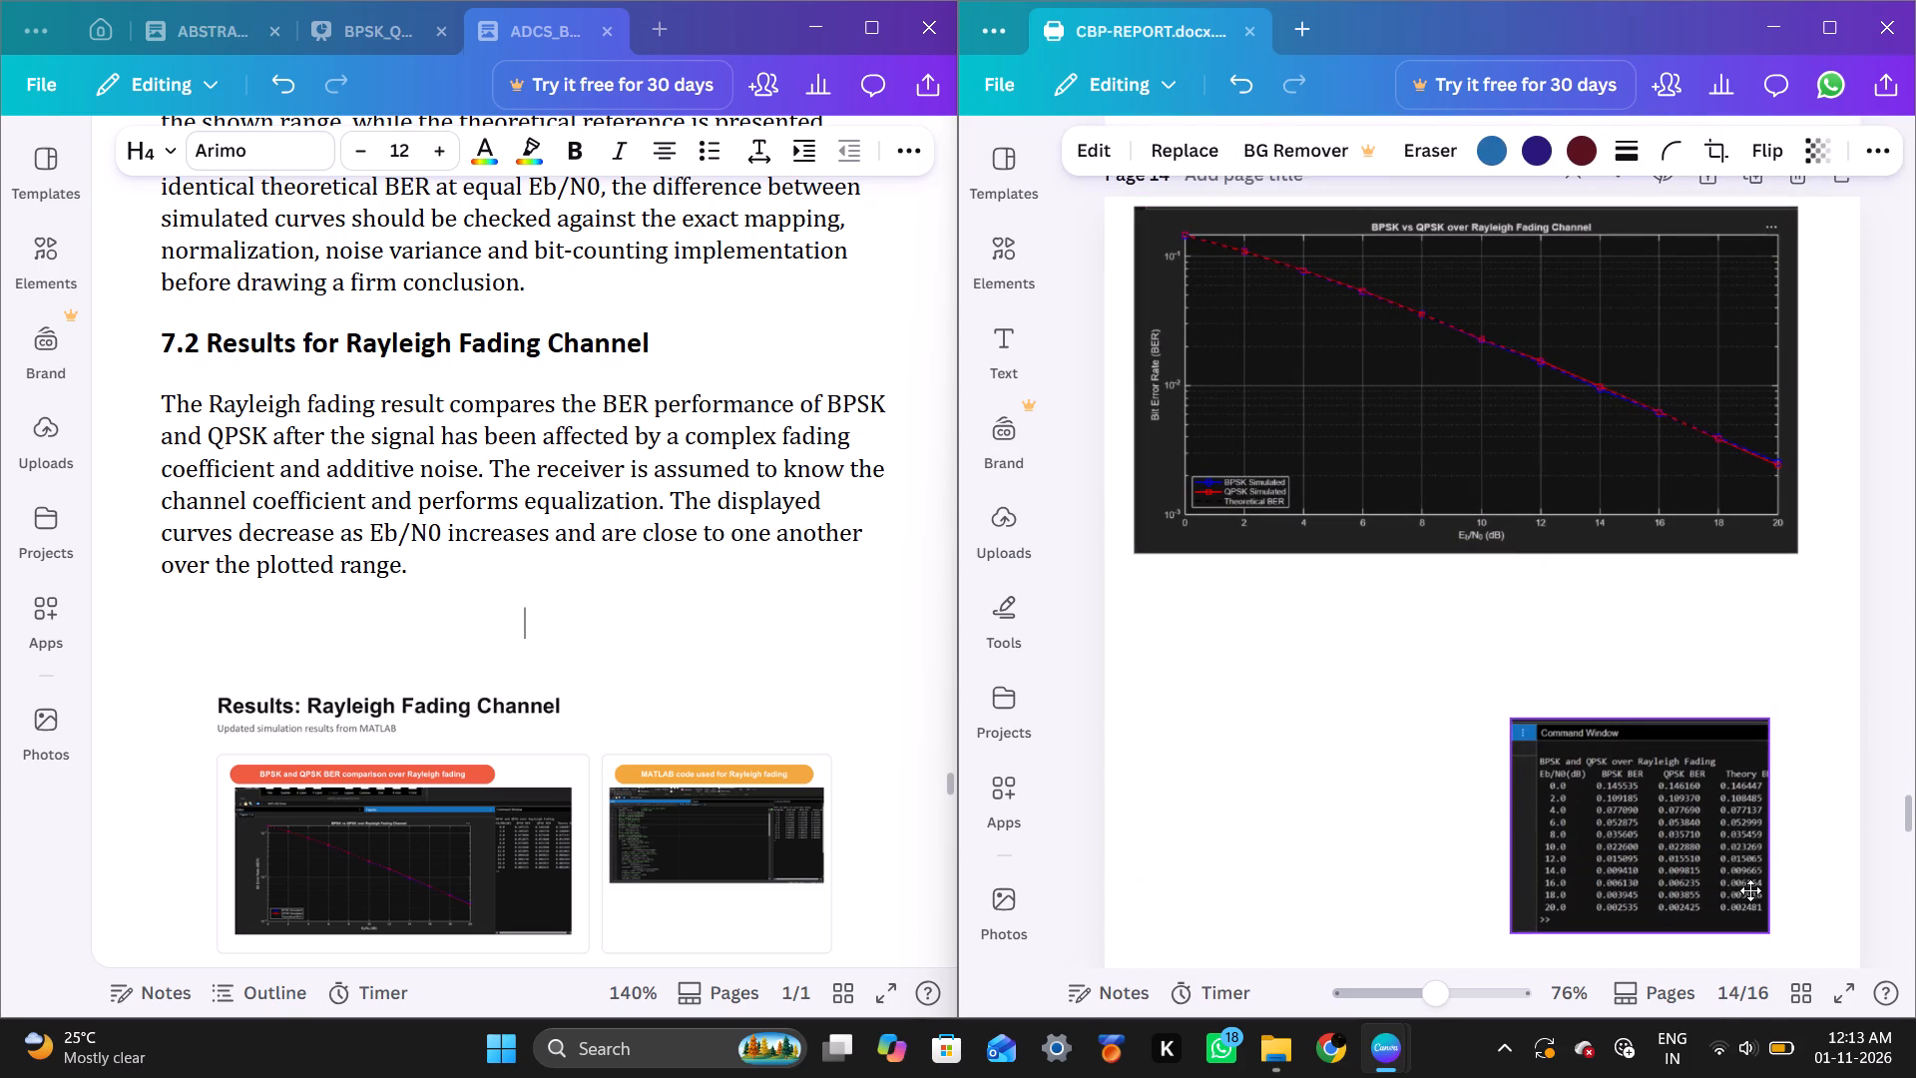
{"action": "left_click_drag", "start_coordinate": [1750, 890], "coordinate": [1727, 862]}
Fine-tune the Rayleigh graph's edges and shift it slightly down and right so it sits centred near the top of page 14.
{"action": "left_click", "coordinate": [1580, 424]}
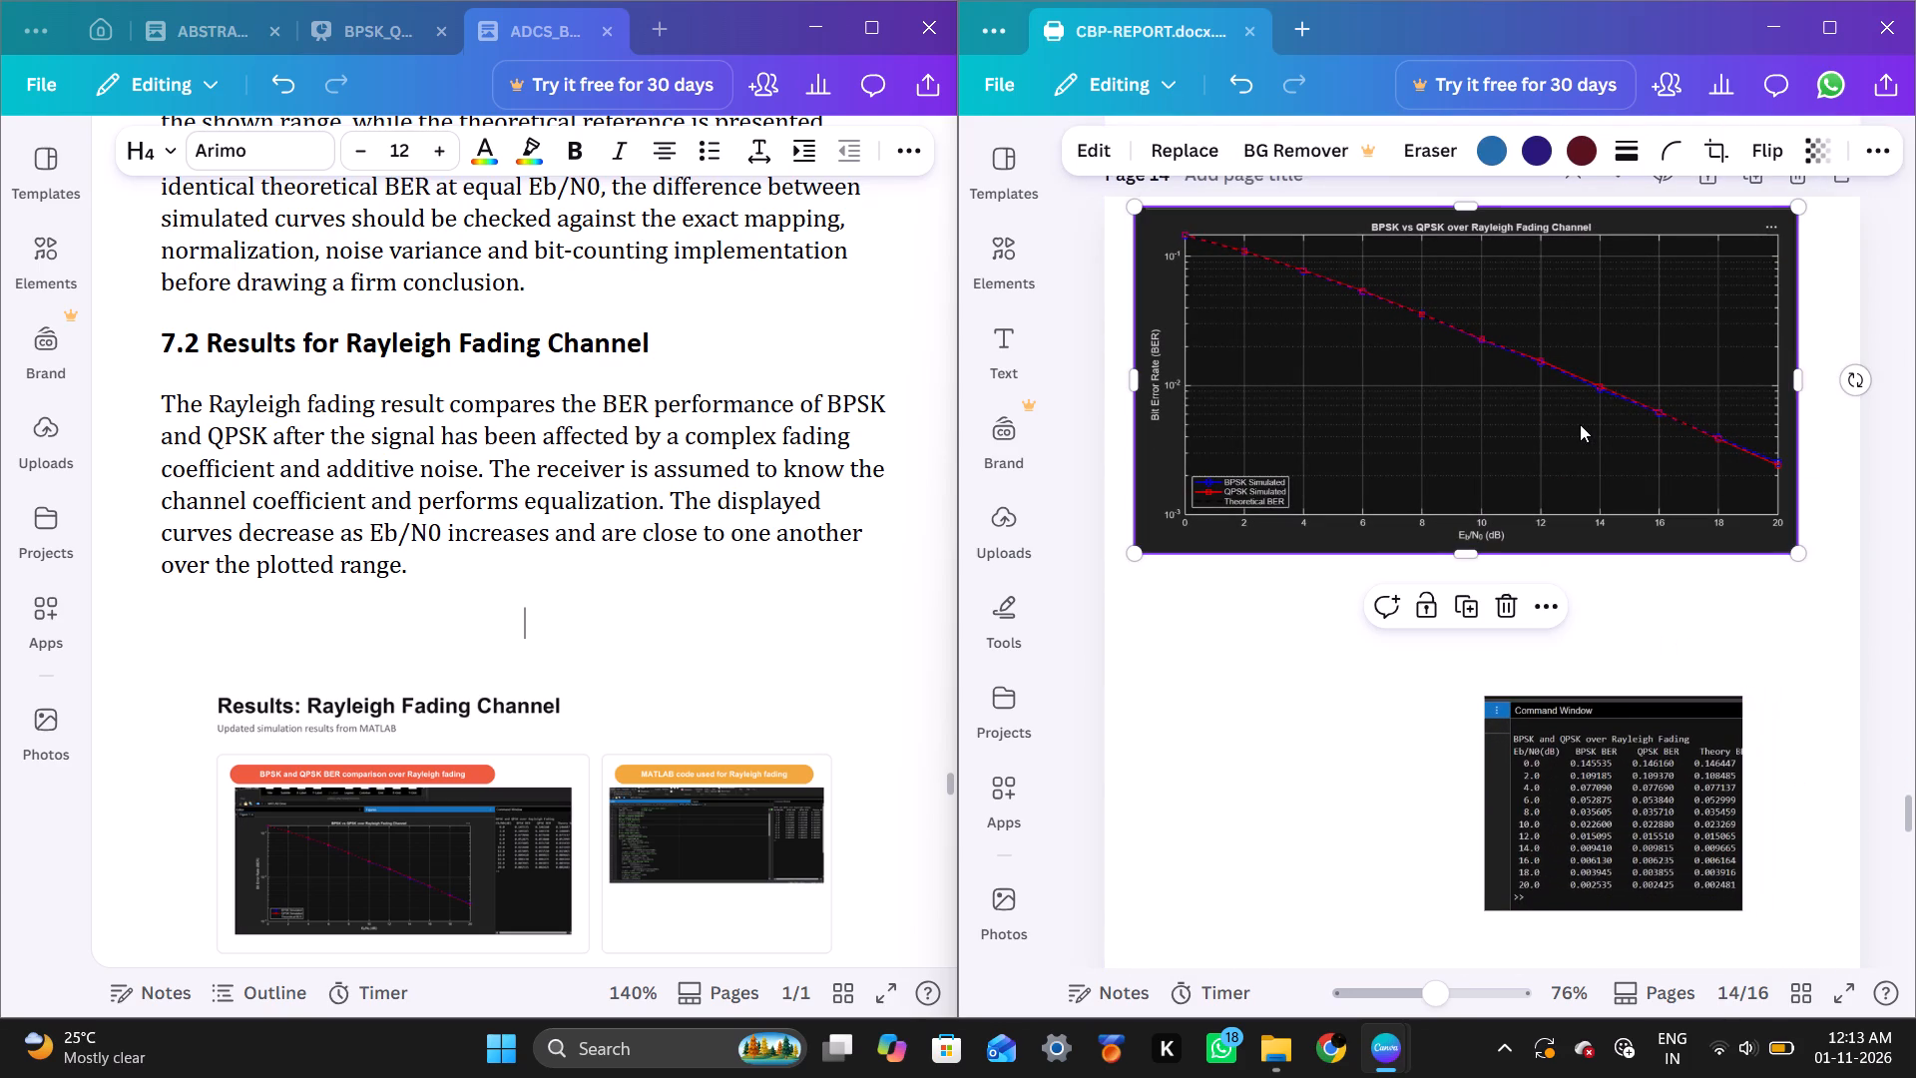
{"action": "scroll", "coordinate": [793, 587], "scroll_direction": "down", "scroll_amount": 2}
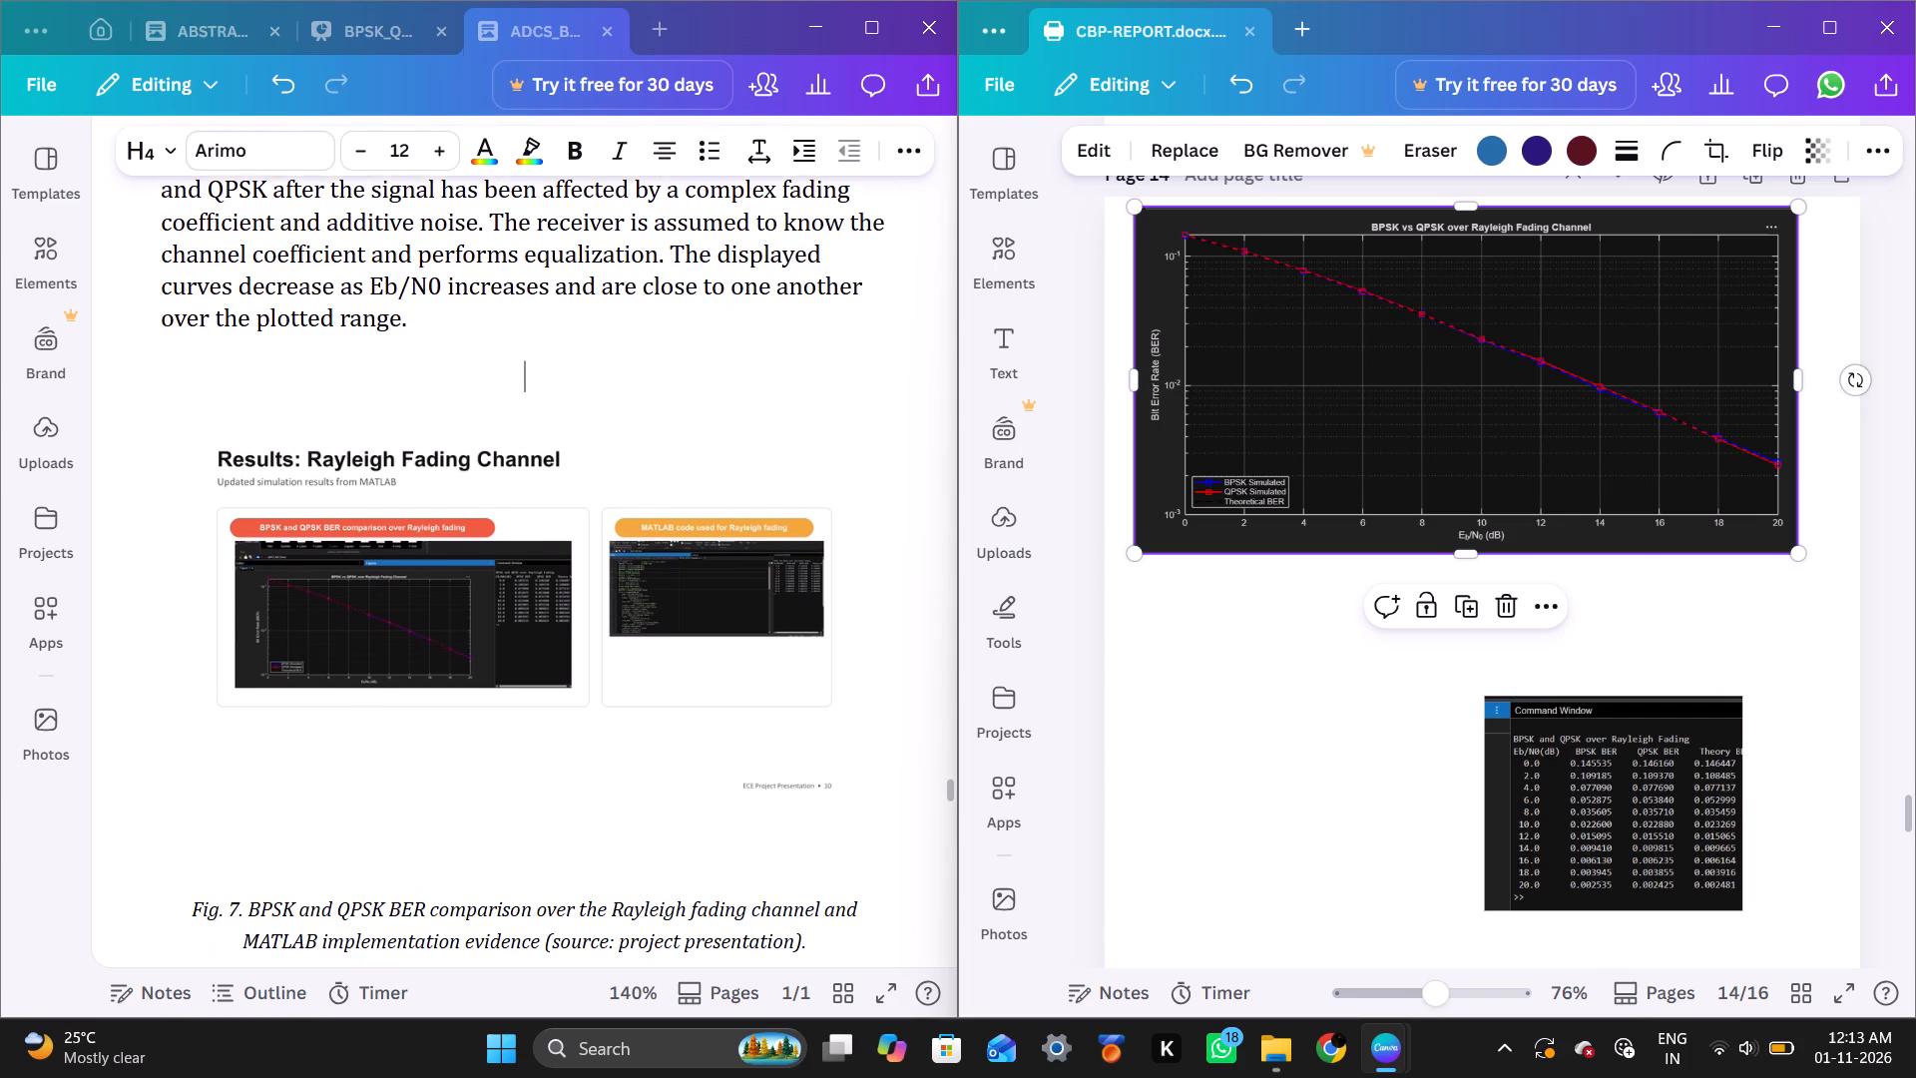
{"action": "scroll", "coordinate": [793, 587], "scroll_direction": "down", "scroll_amount": 1}
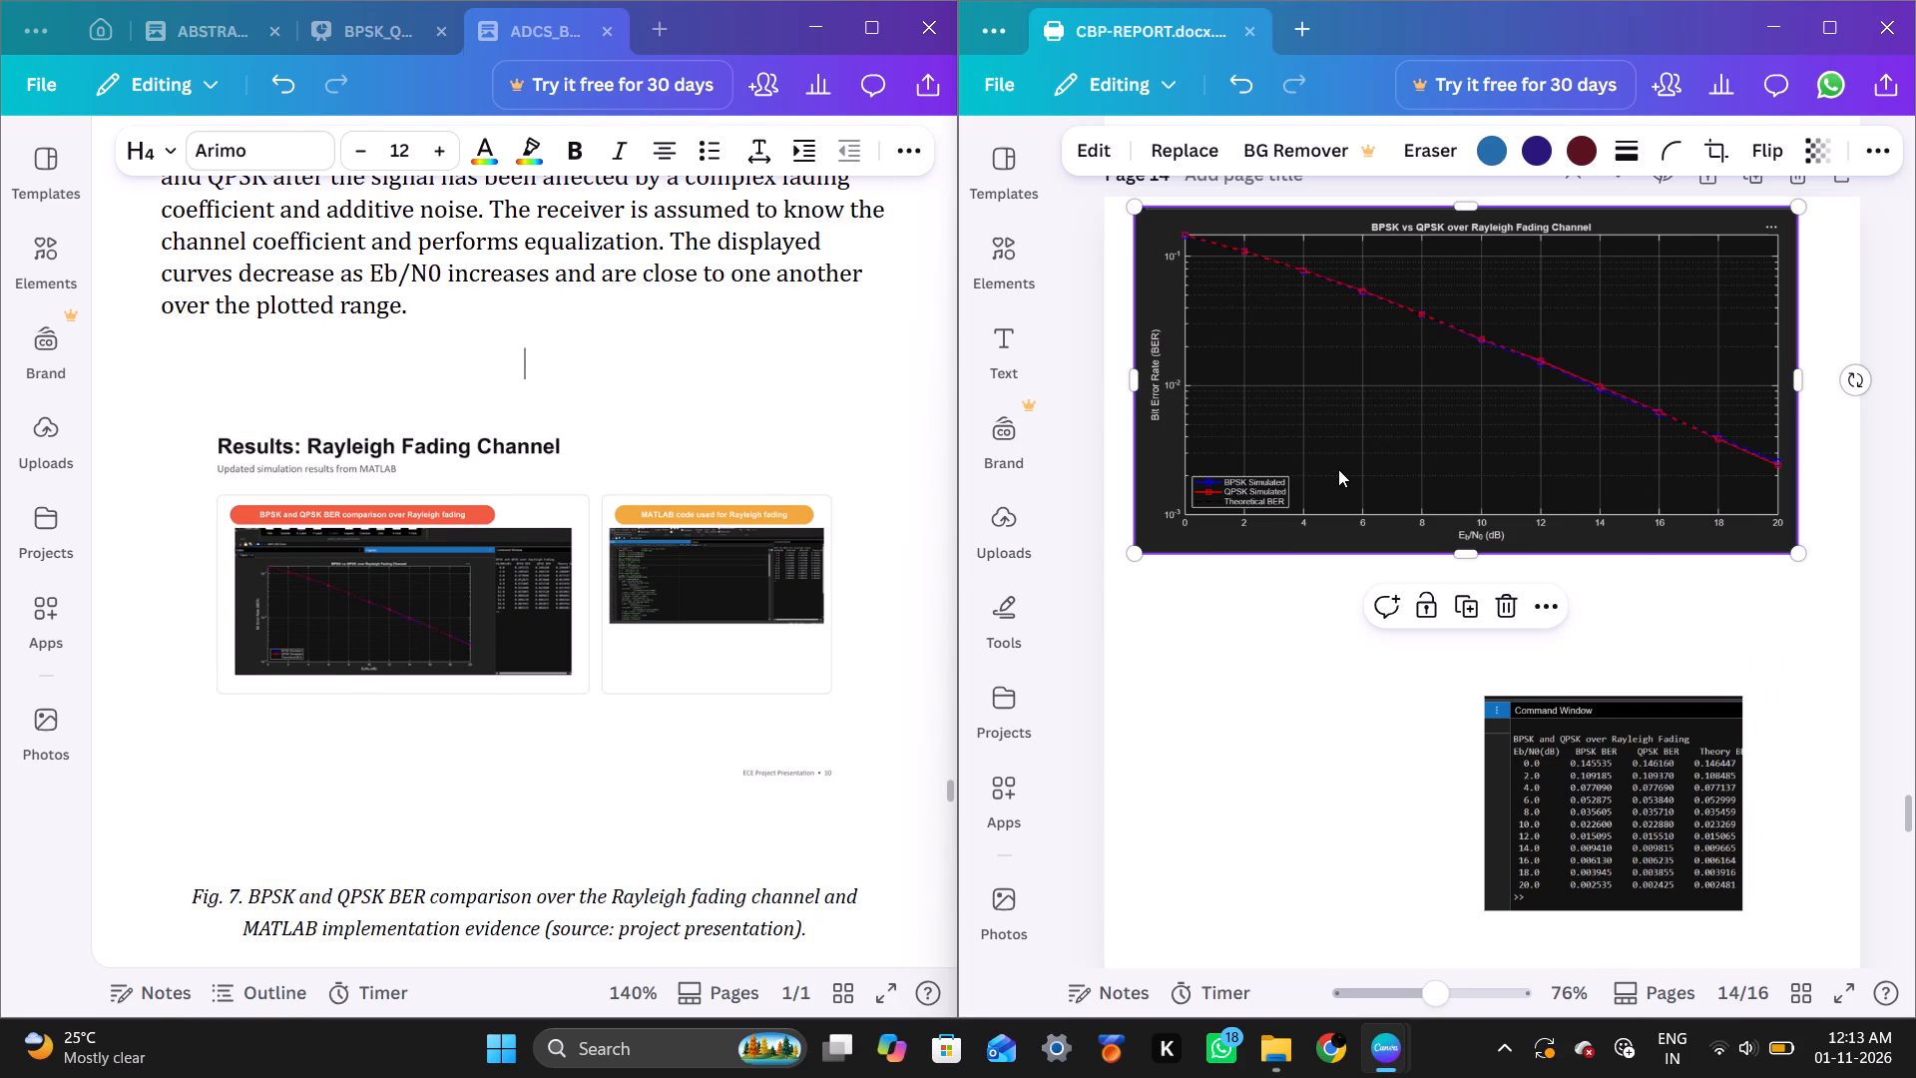
{"action": "left_click_drag", "start_coordinate": [1804, 380], "coordinate": [1811, 401]}
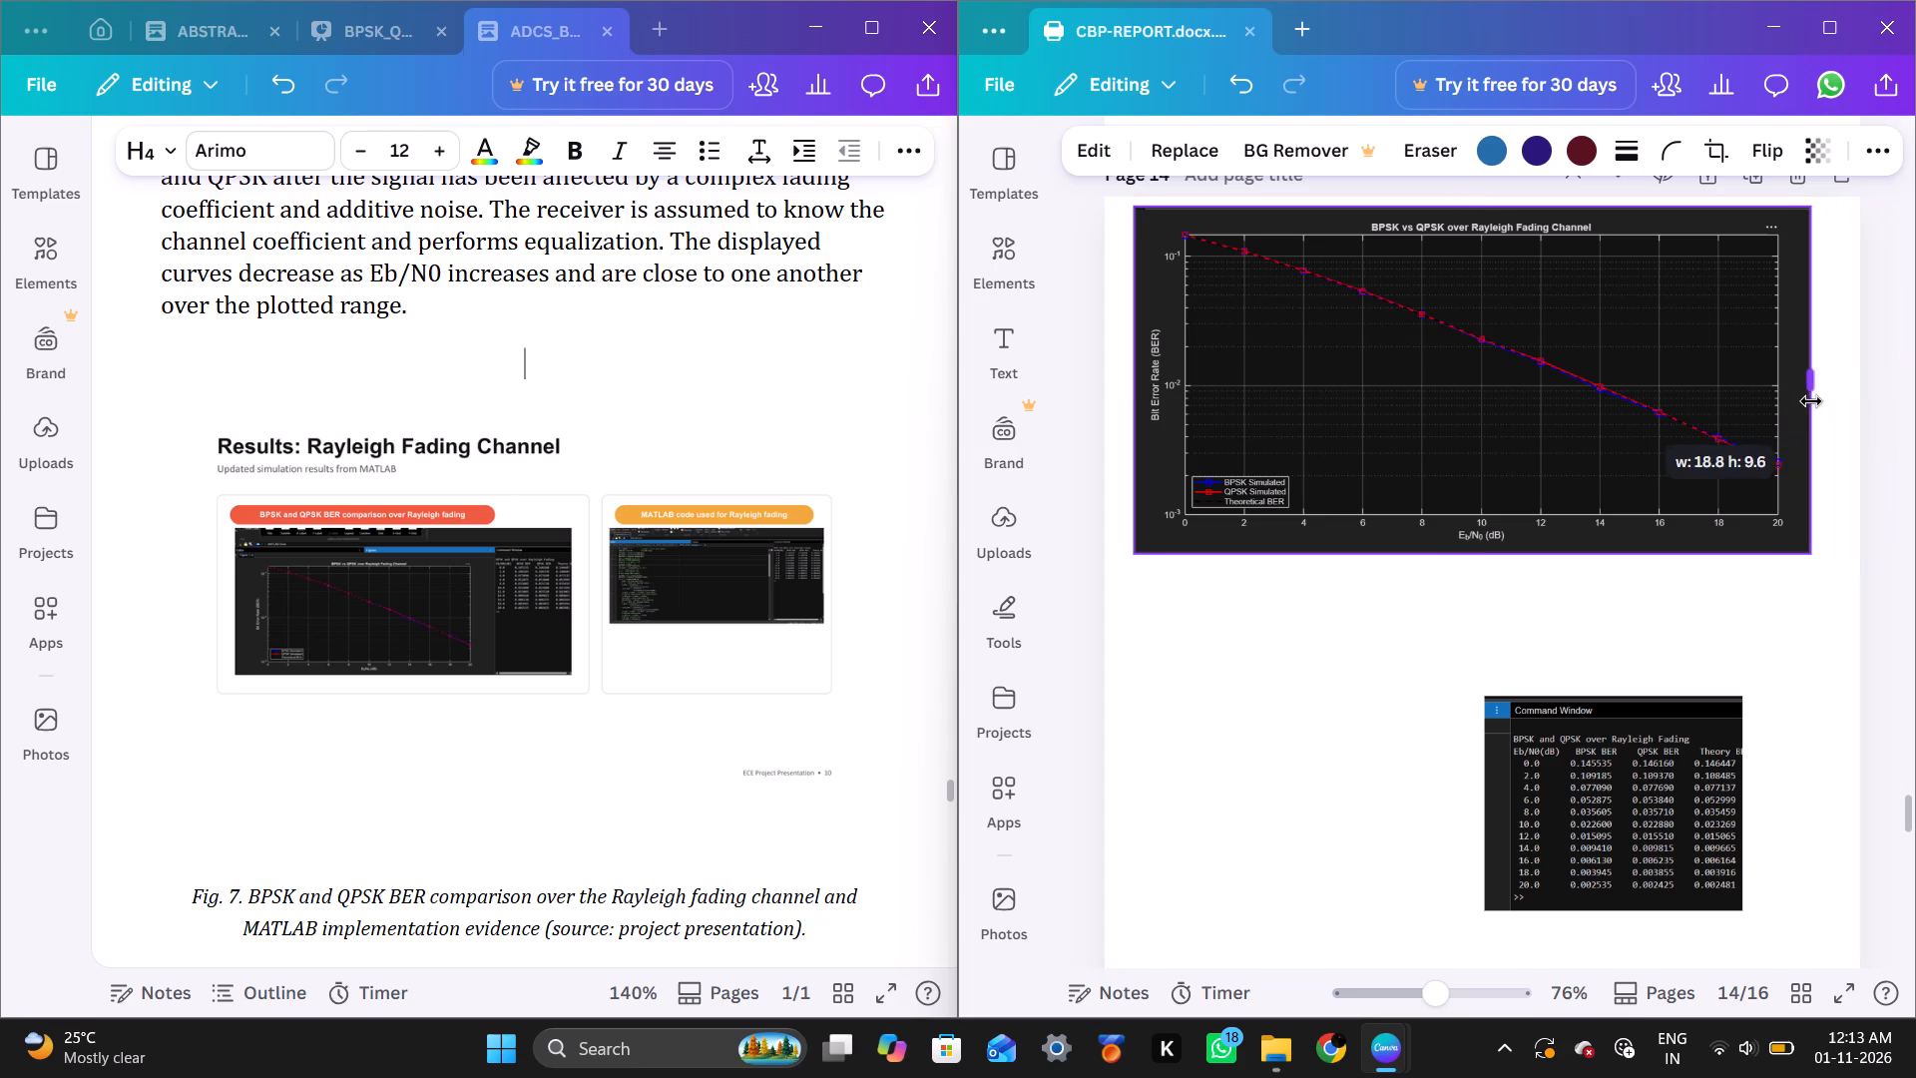
{"action": "left_click_drag", "start_coordinate": [1811, 401], "coordinate": [1803, 401]}
{"action": "left_click", "coordinate": [1467, 553]}
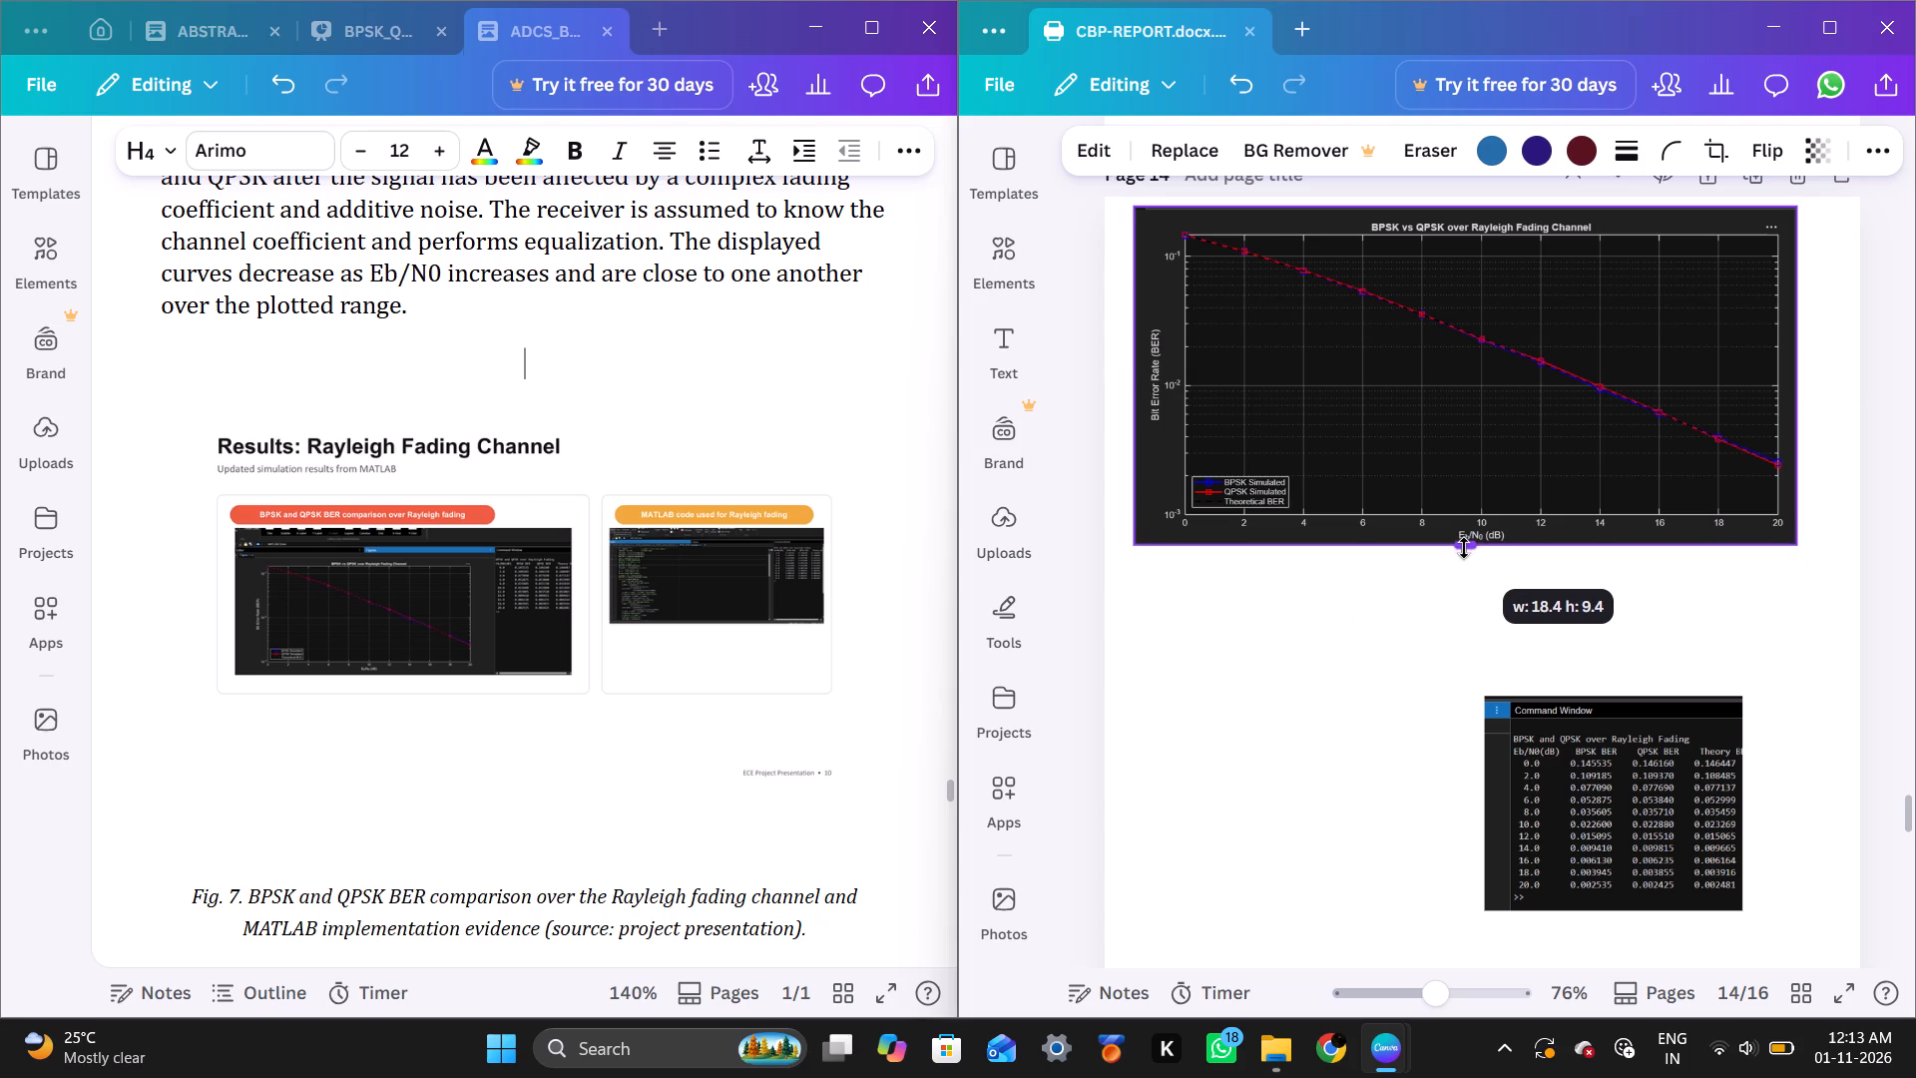
{"action": "left_click", "coordinate": [1675, 609]}
{"action": "left_click_drag", "start_coordinate": [1540, 375], "coordinate": [1543, 395]}
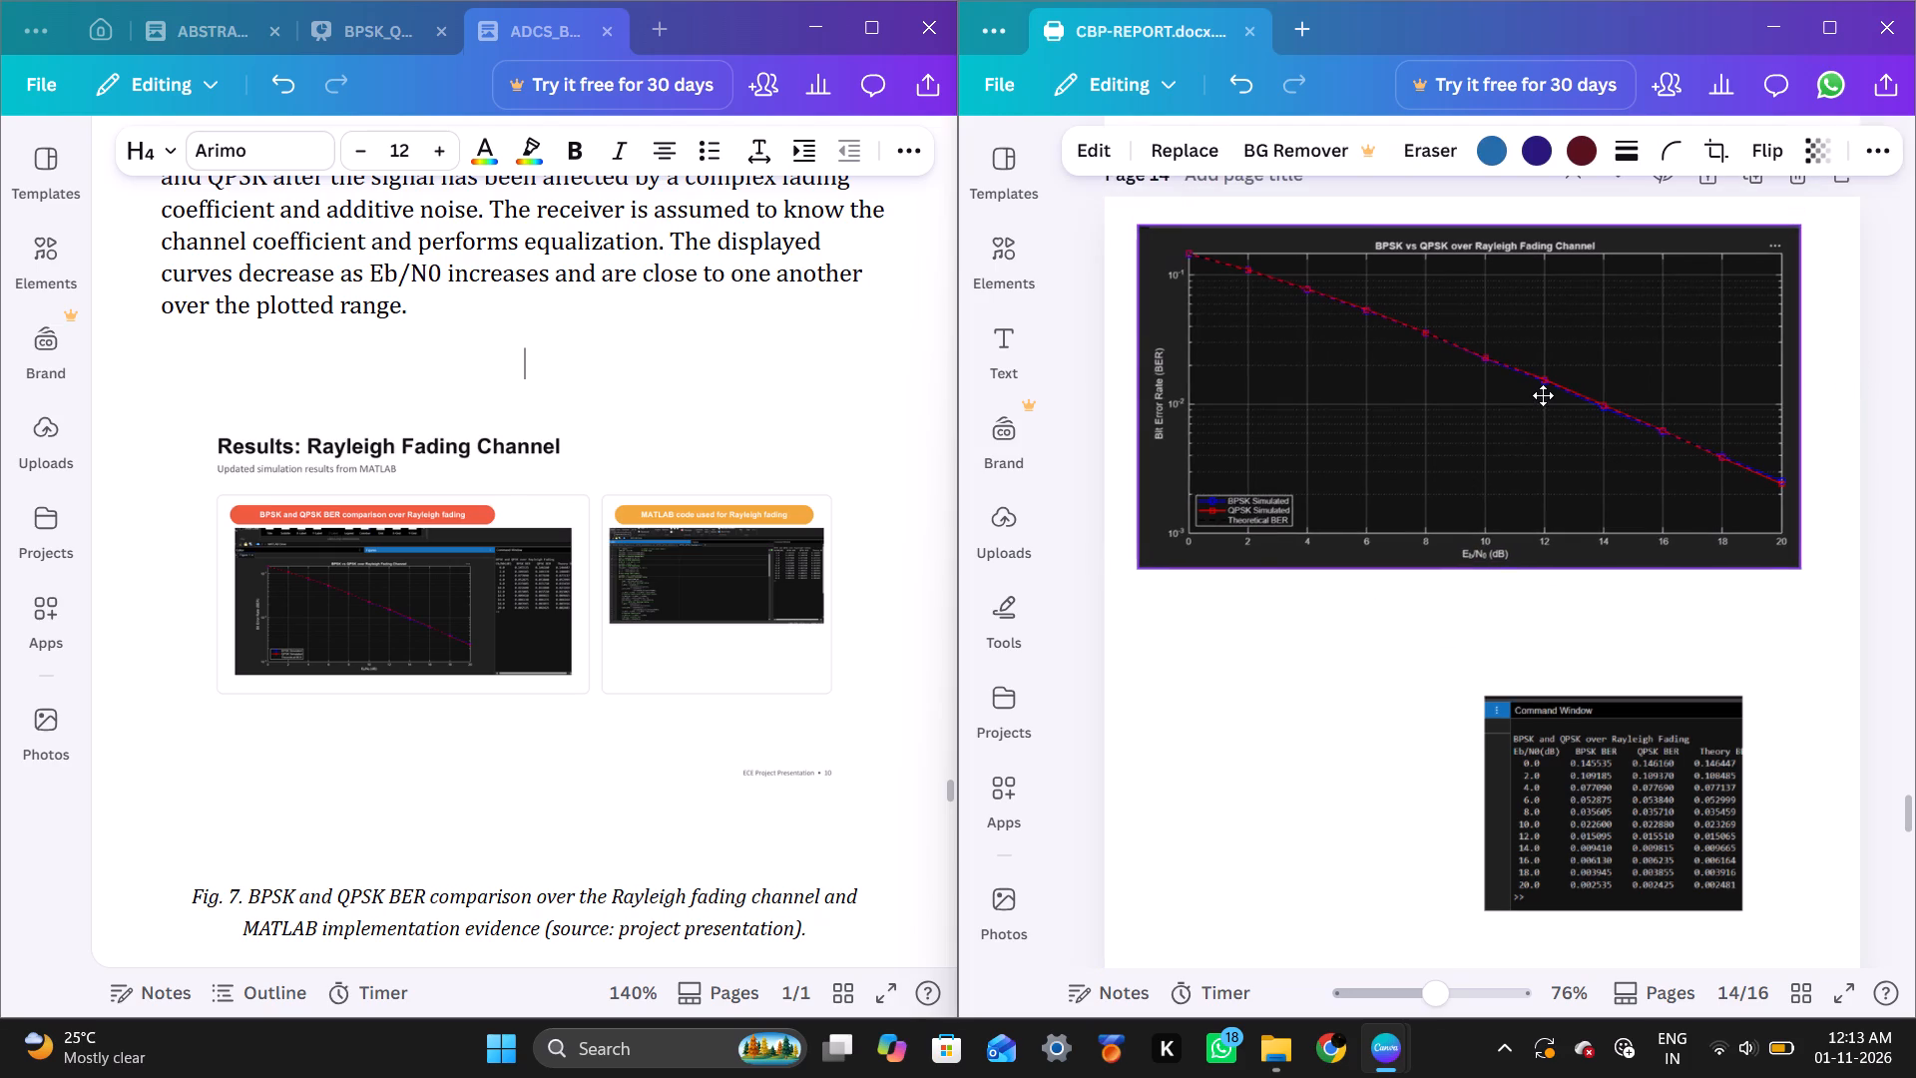
{"action": "left_click_drag", "start_coordinate": [1543, 395], "coordinate": [1553, 394]}
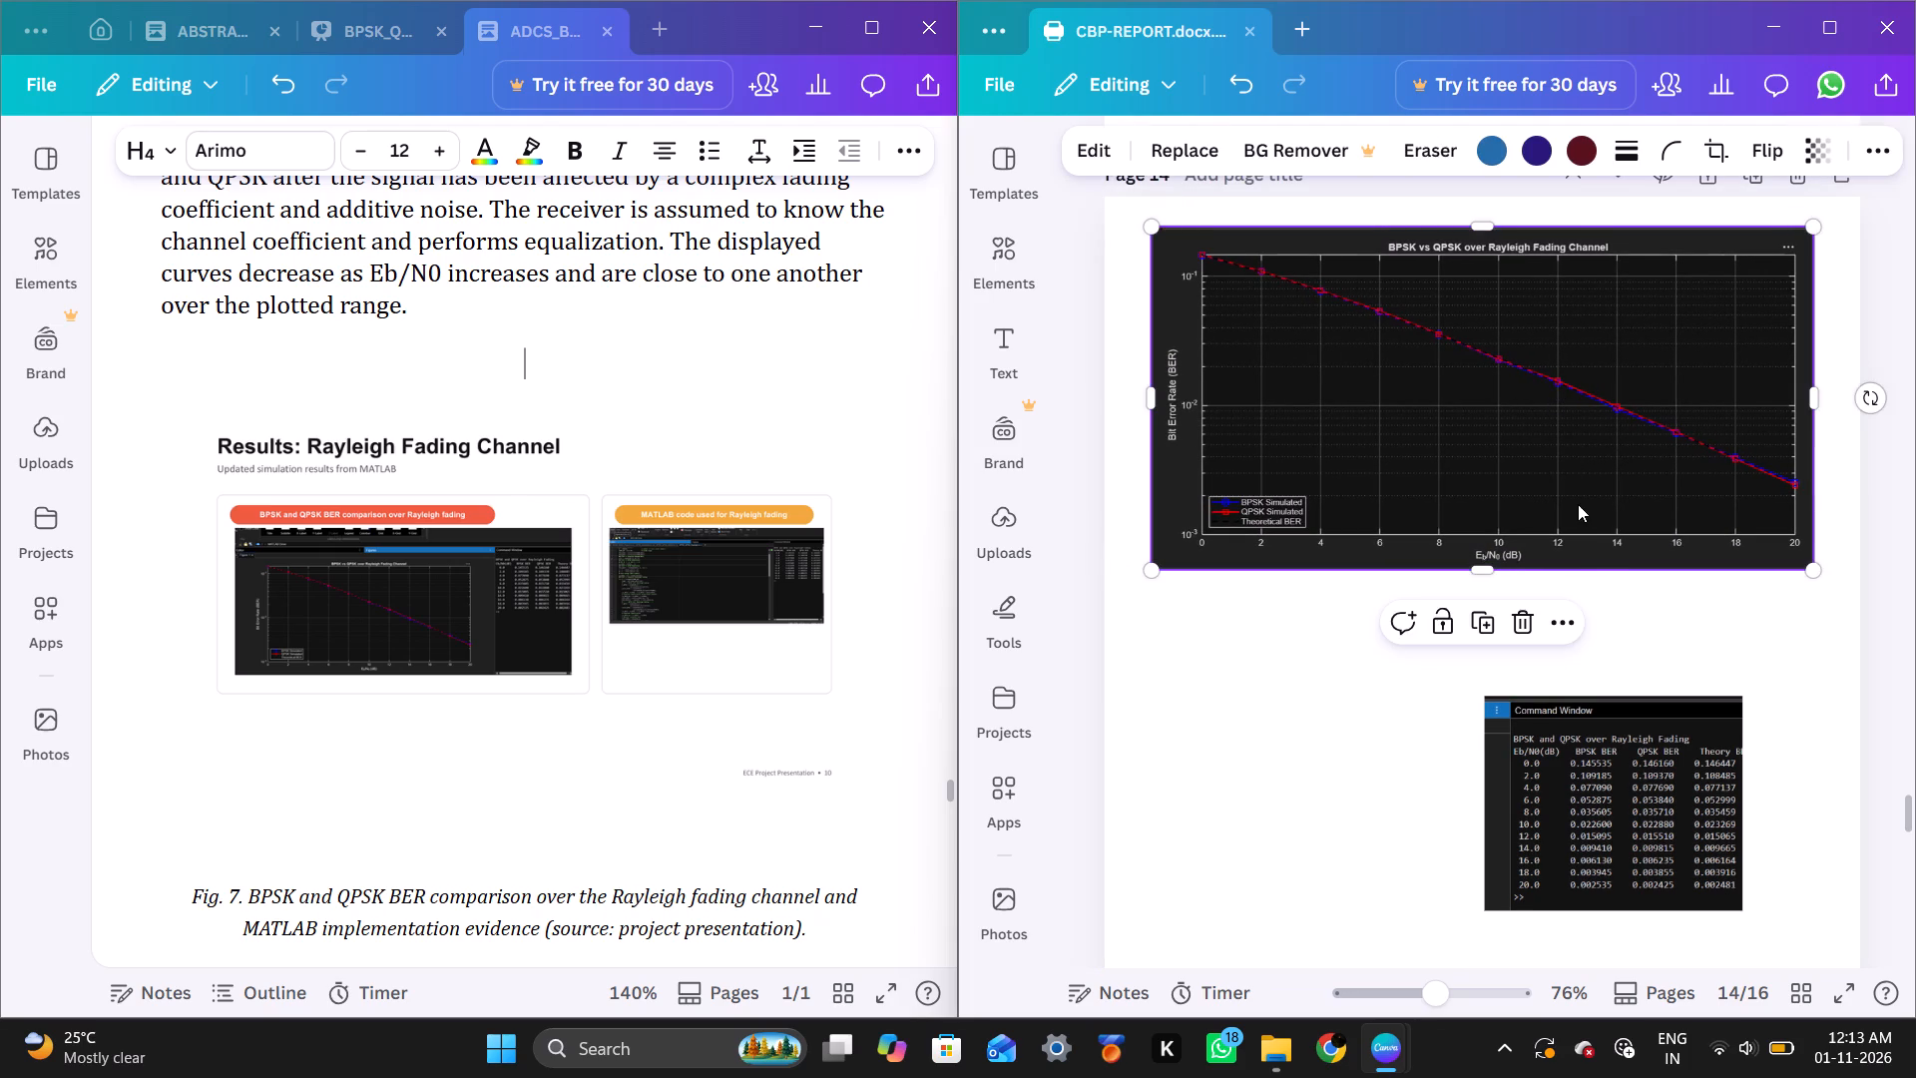
Place the Rayleigh command-window image just beneath the graph, lined up with the graph's right edge.
{"action": "scroll", "coordinate": [1578, 504], "scroll_direction": "down", "scroll_amount": 1}
{"action": "left_click_drag", "start_coordinate": [1605, 655], "coordinate": [1684, 540]}
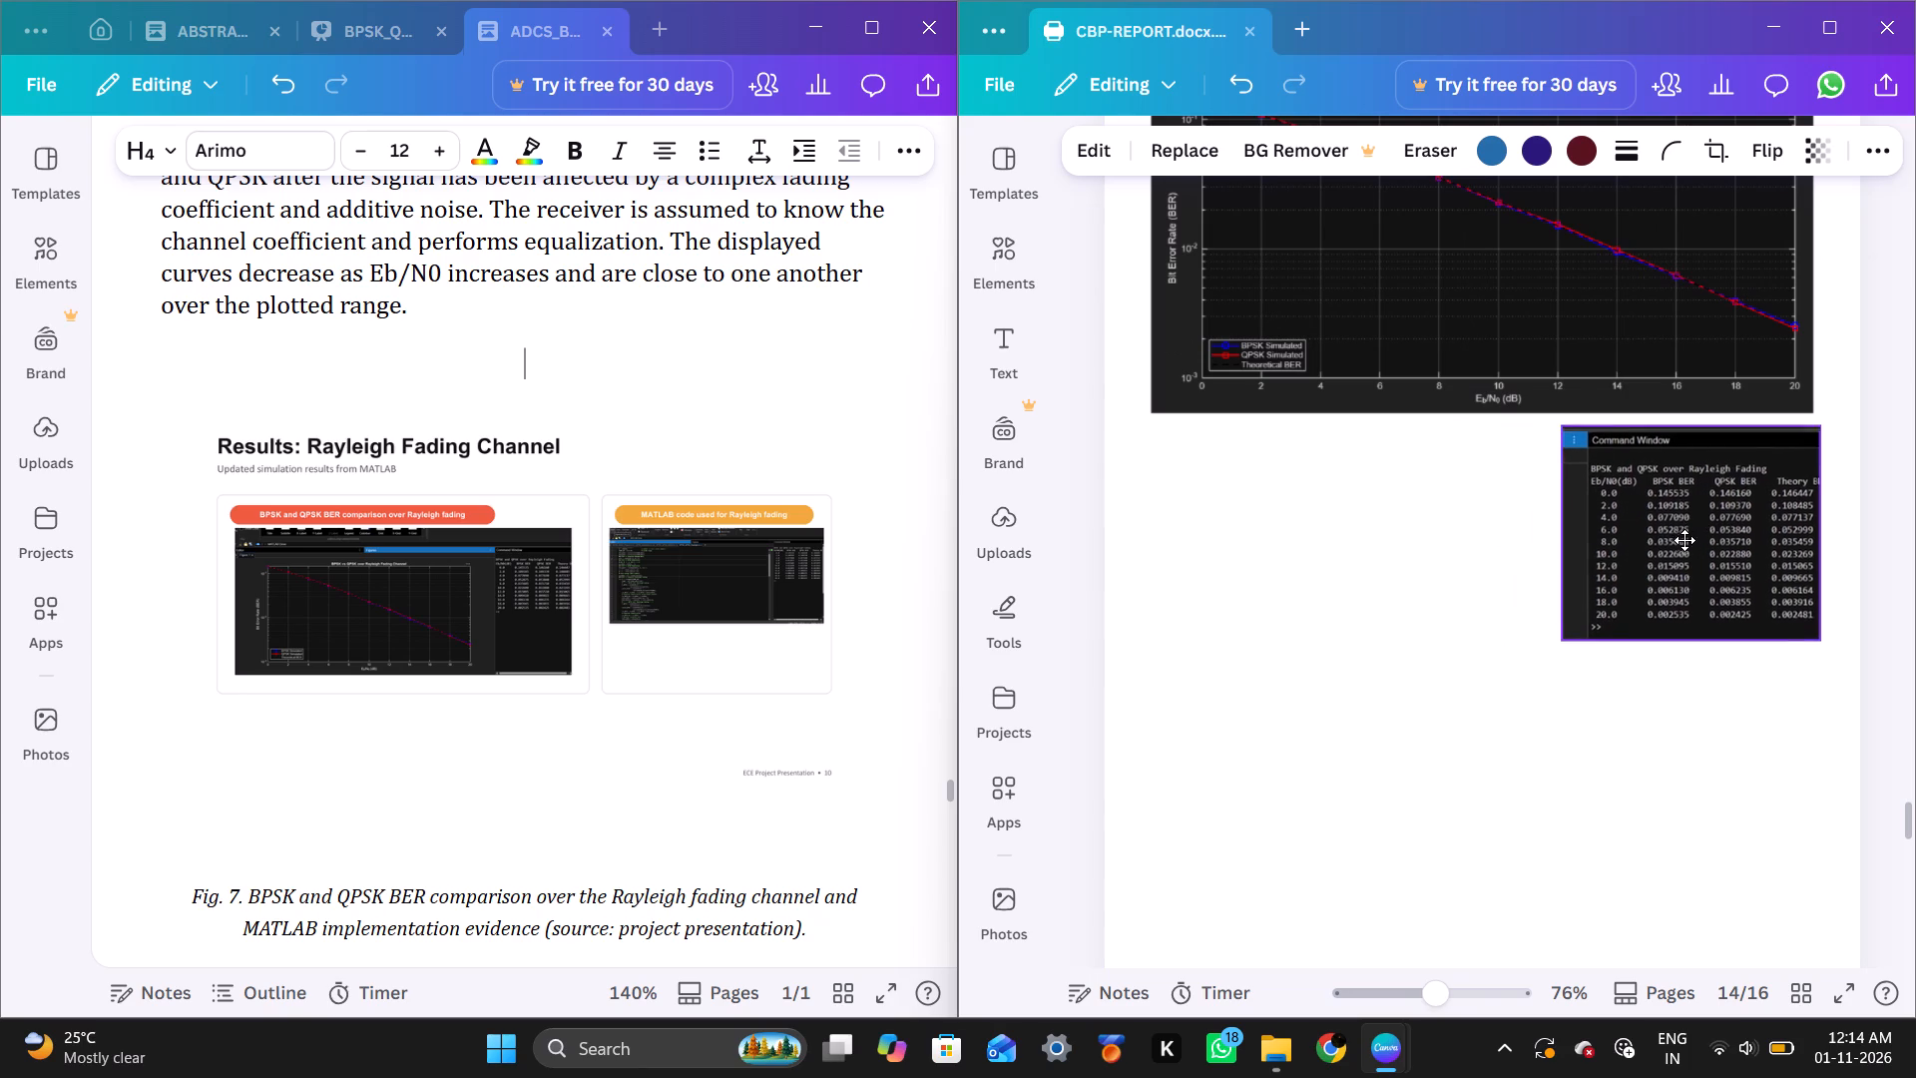
{"action": "left_click_drag", "start_coordinate": [1684, 540], "coordinate": [1680, 551]}
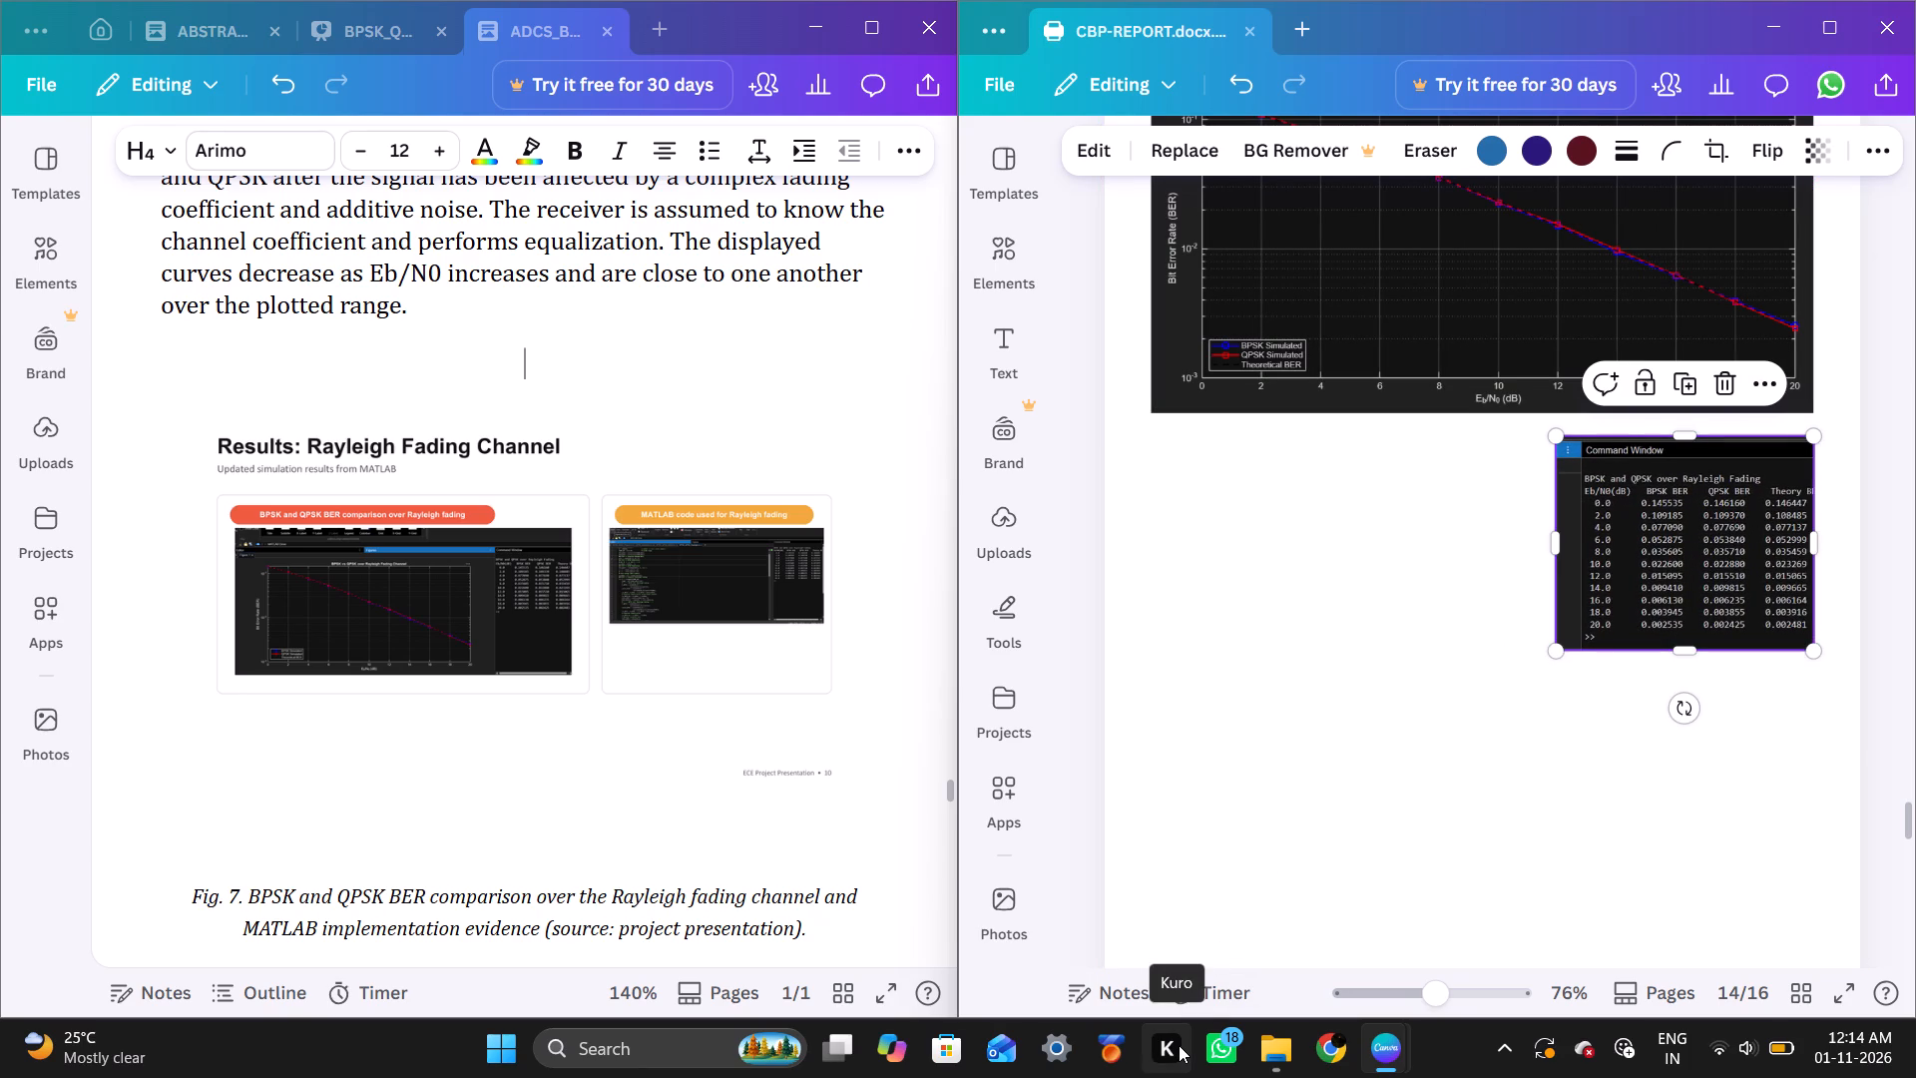
Bring up the Screenshots folder in File Explorer and preview the image 3 (2).
{"action": "left_click", "coordinate": [1279, 1061]}
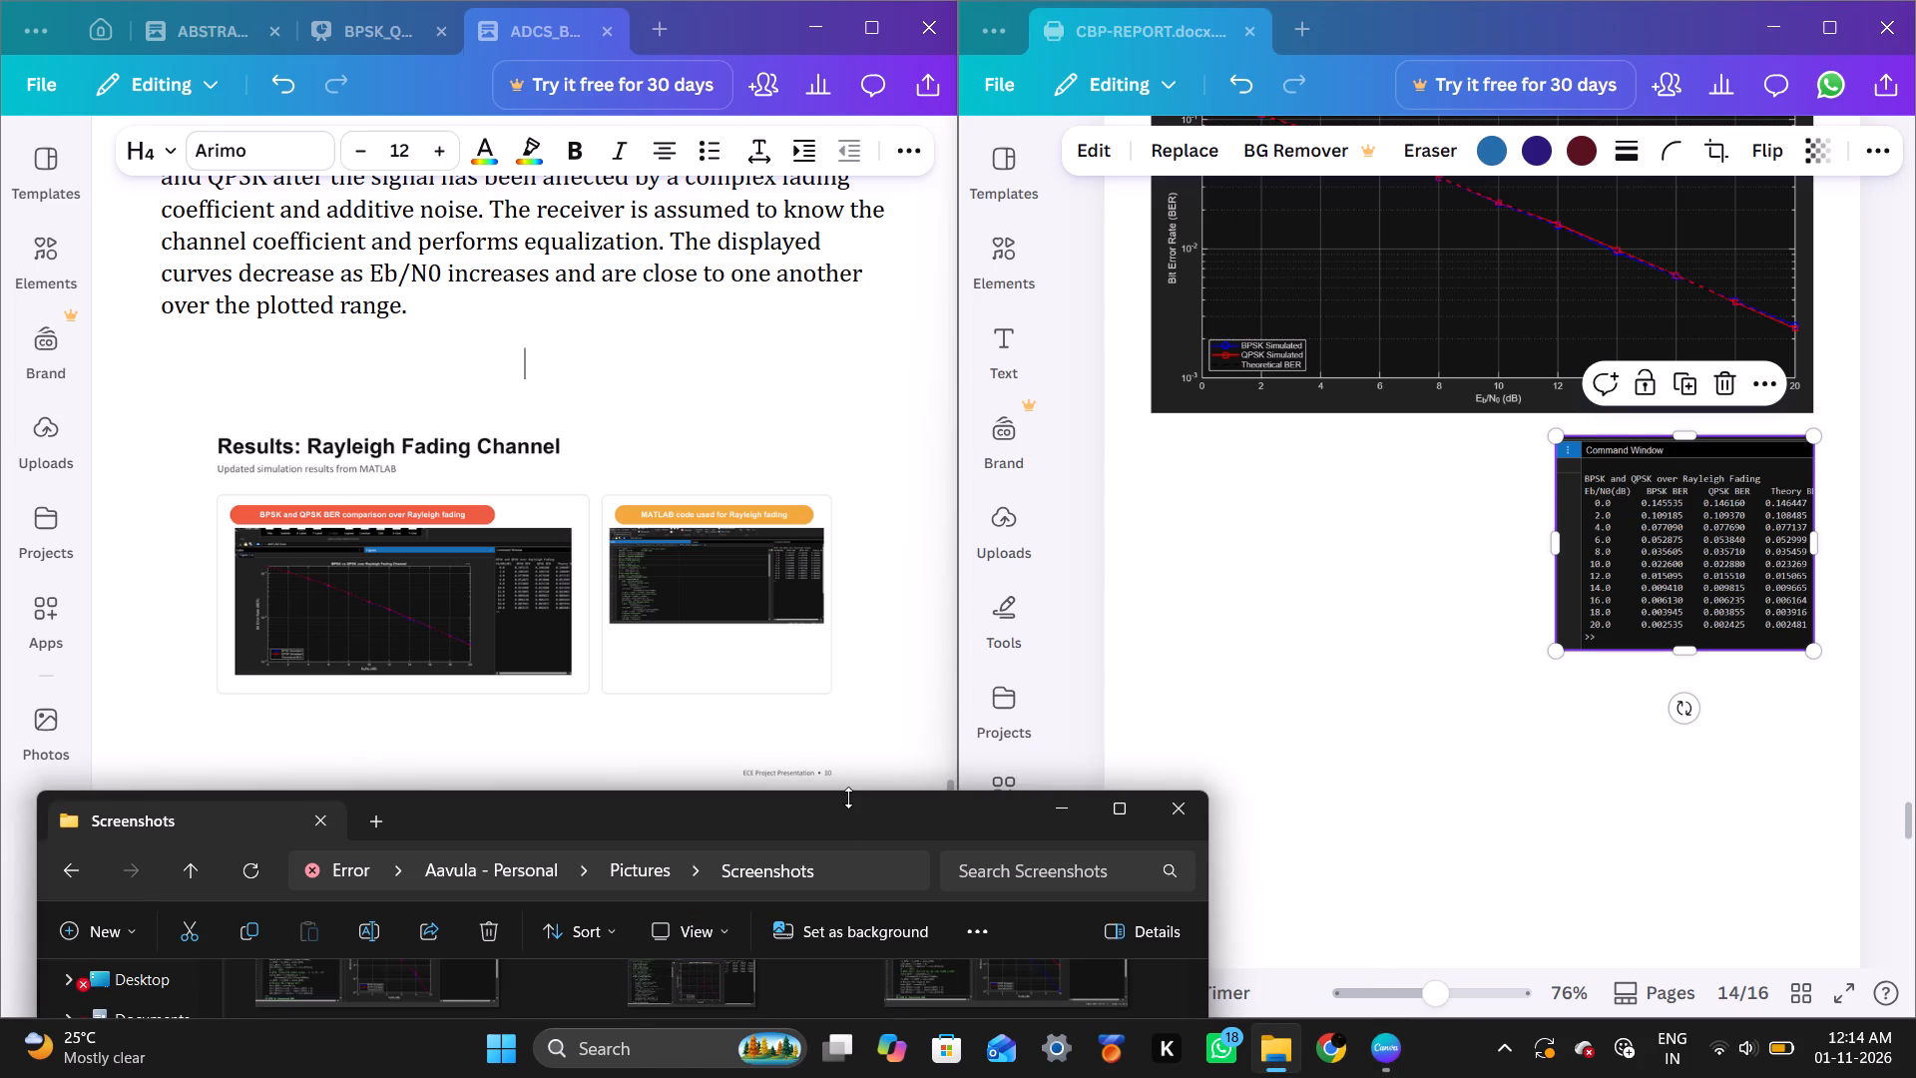
{"action": "left_click_drag", "start_coordinate": [854, 812], "coordinate": [864, 72]}
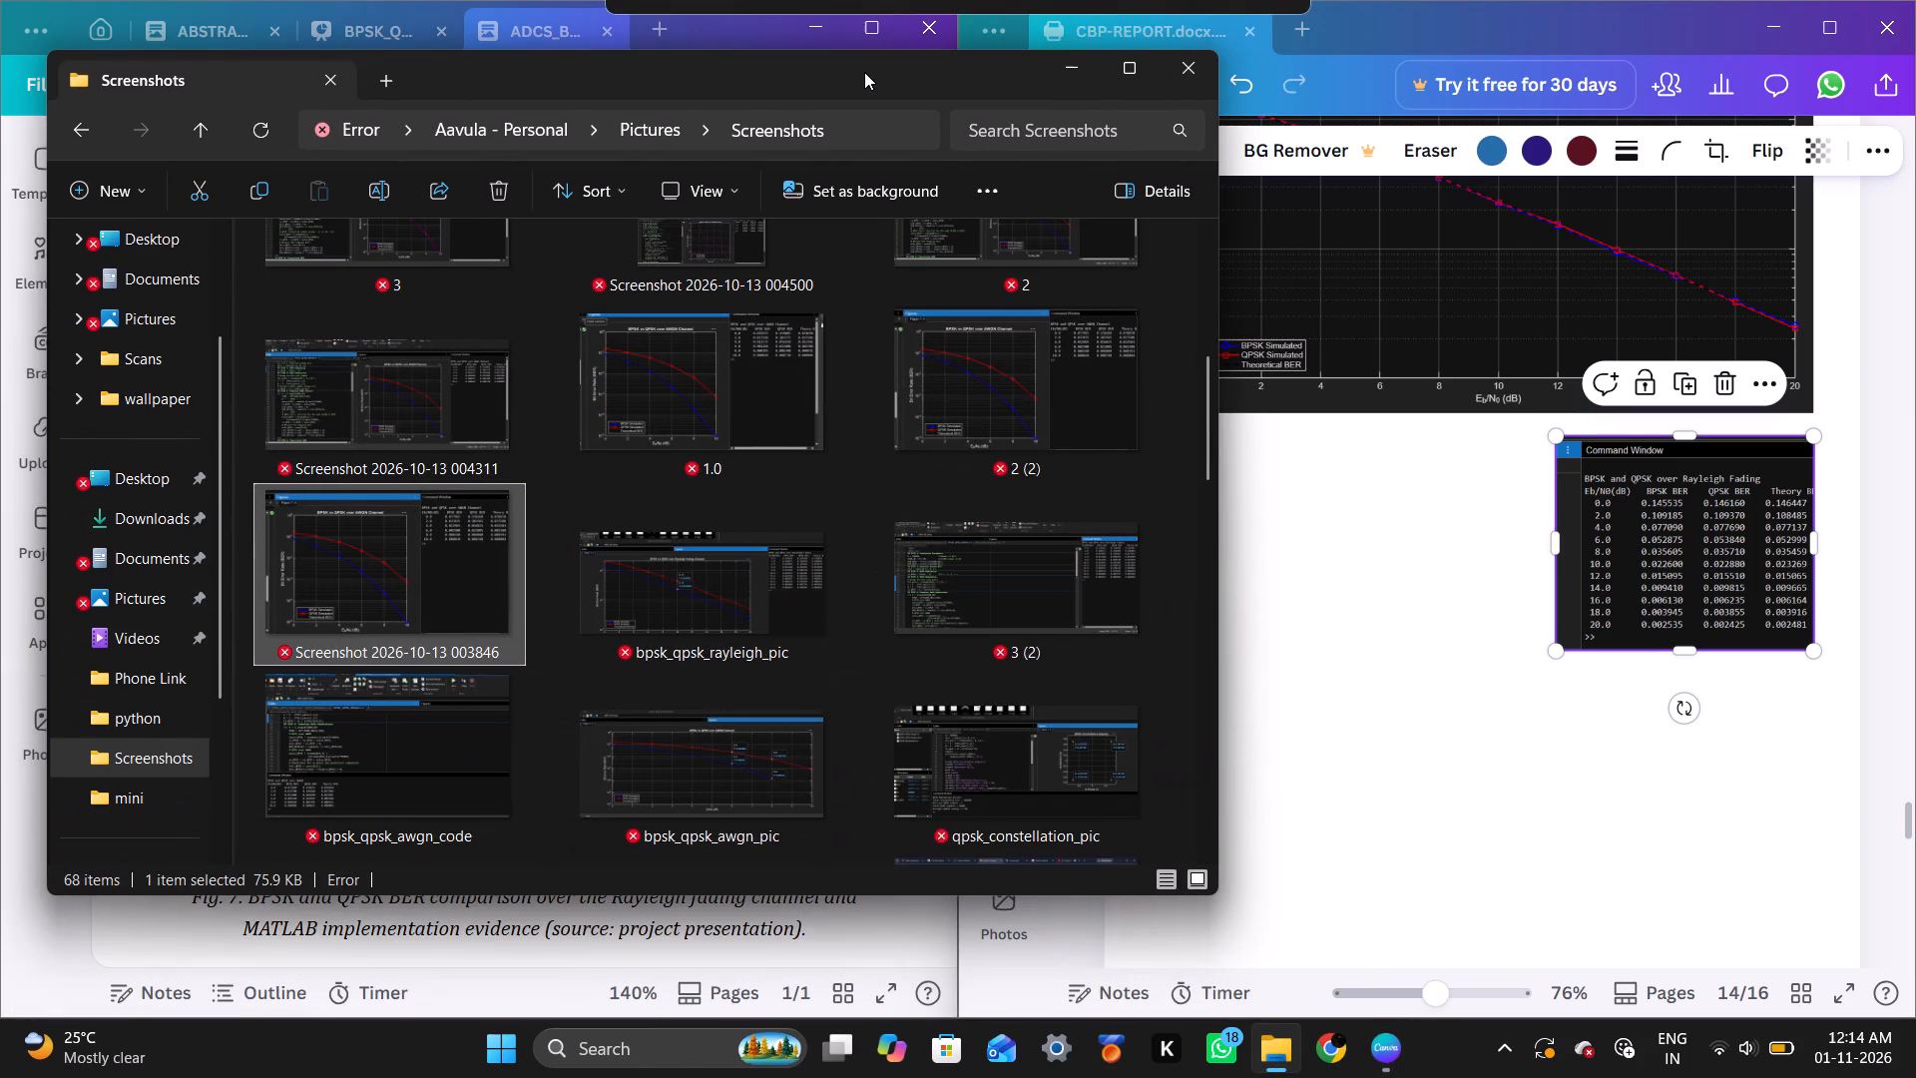
{"action": "left_click_drag", "start_coordinate": [864, 72], "coordinate": [862, 93]}
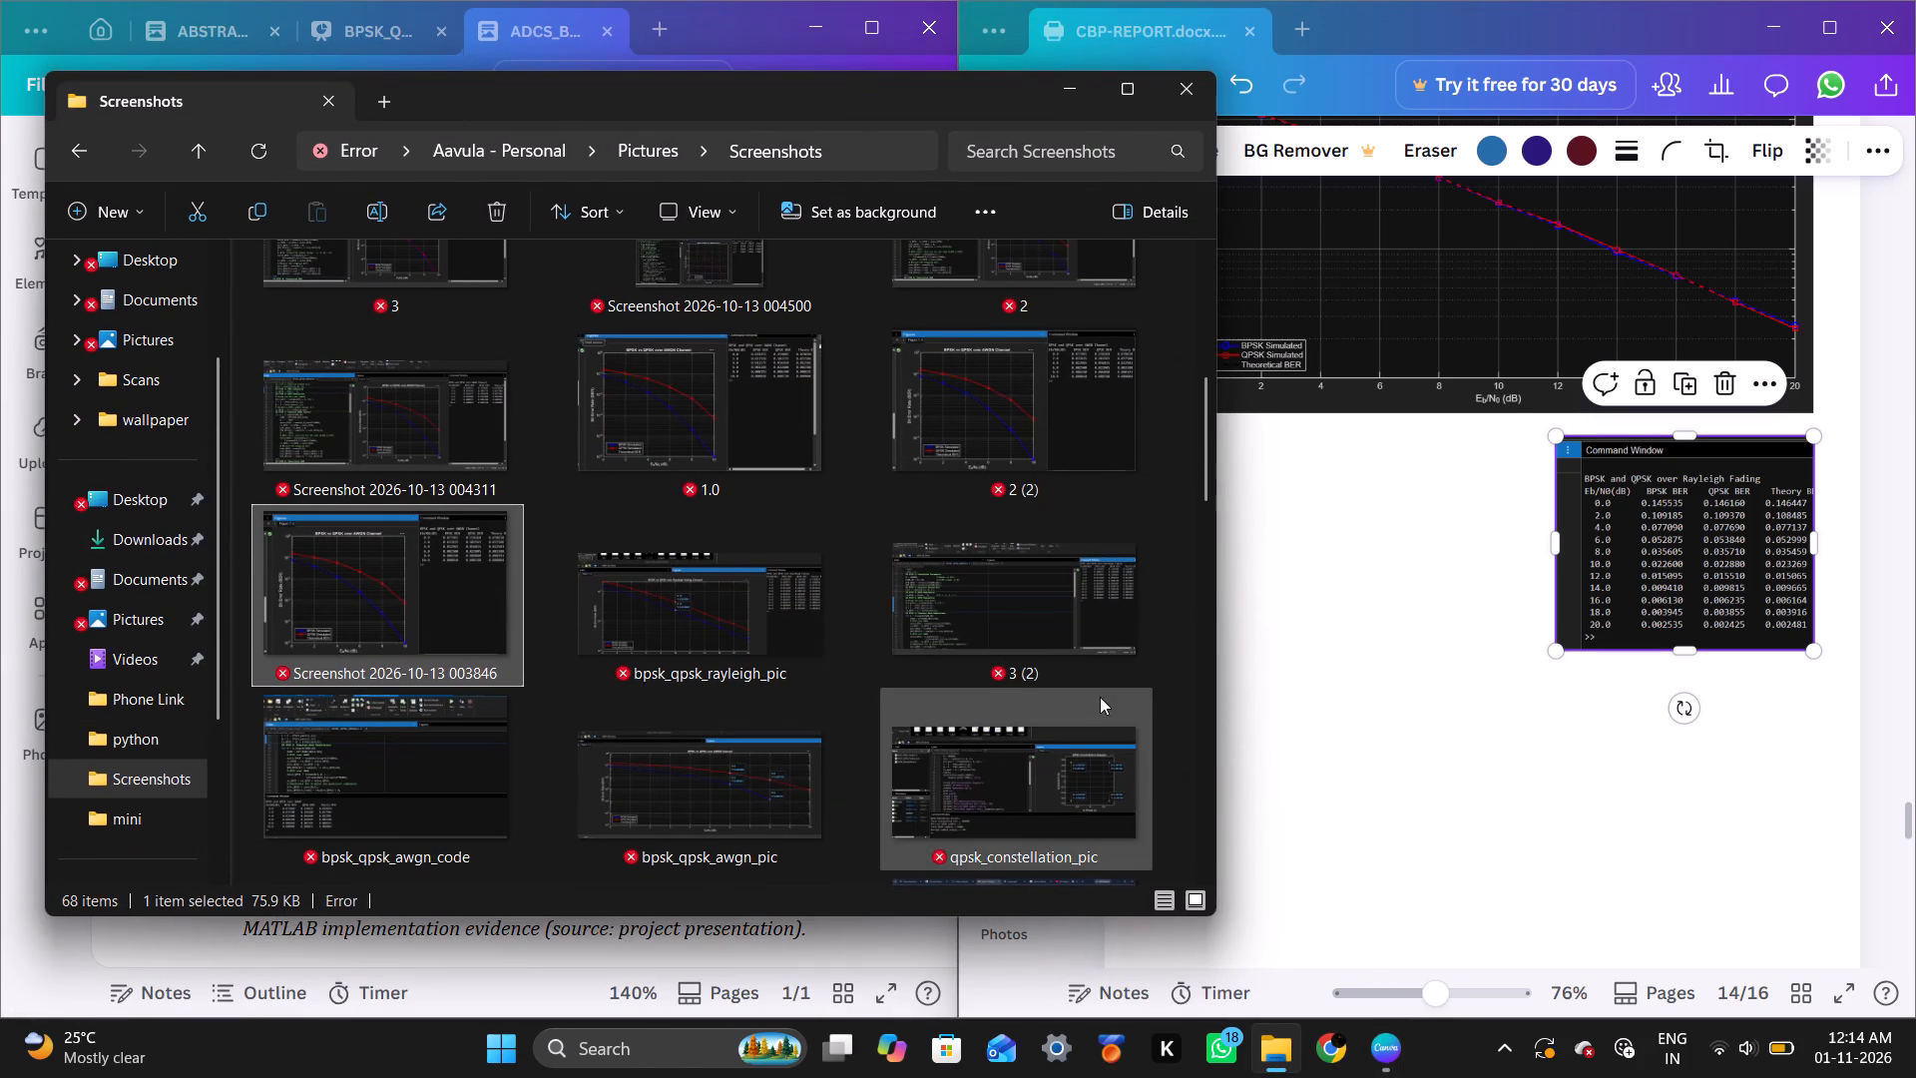
{"action": "double_click", "coordinate": [1058, 606]}
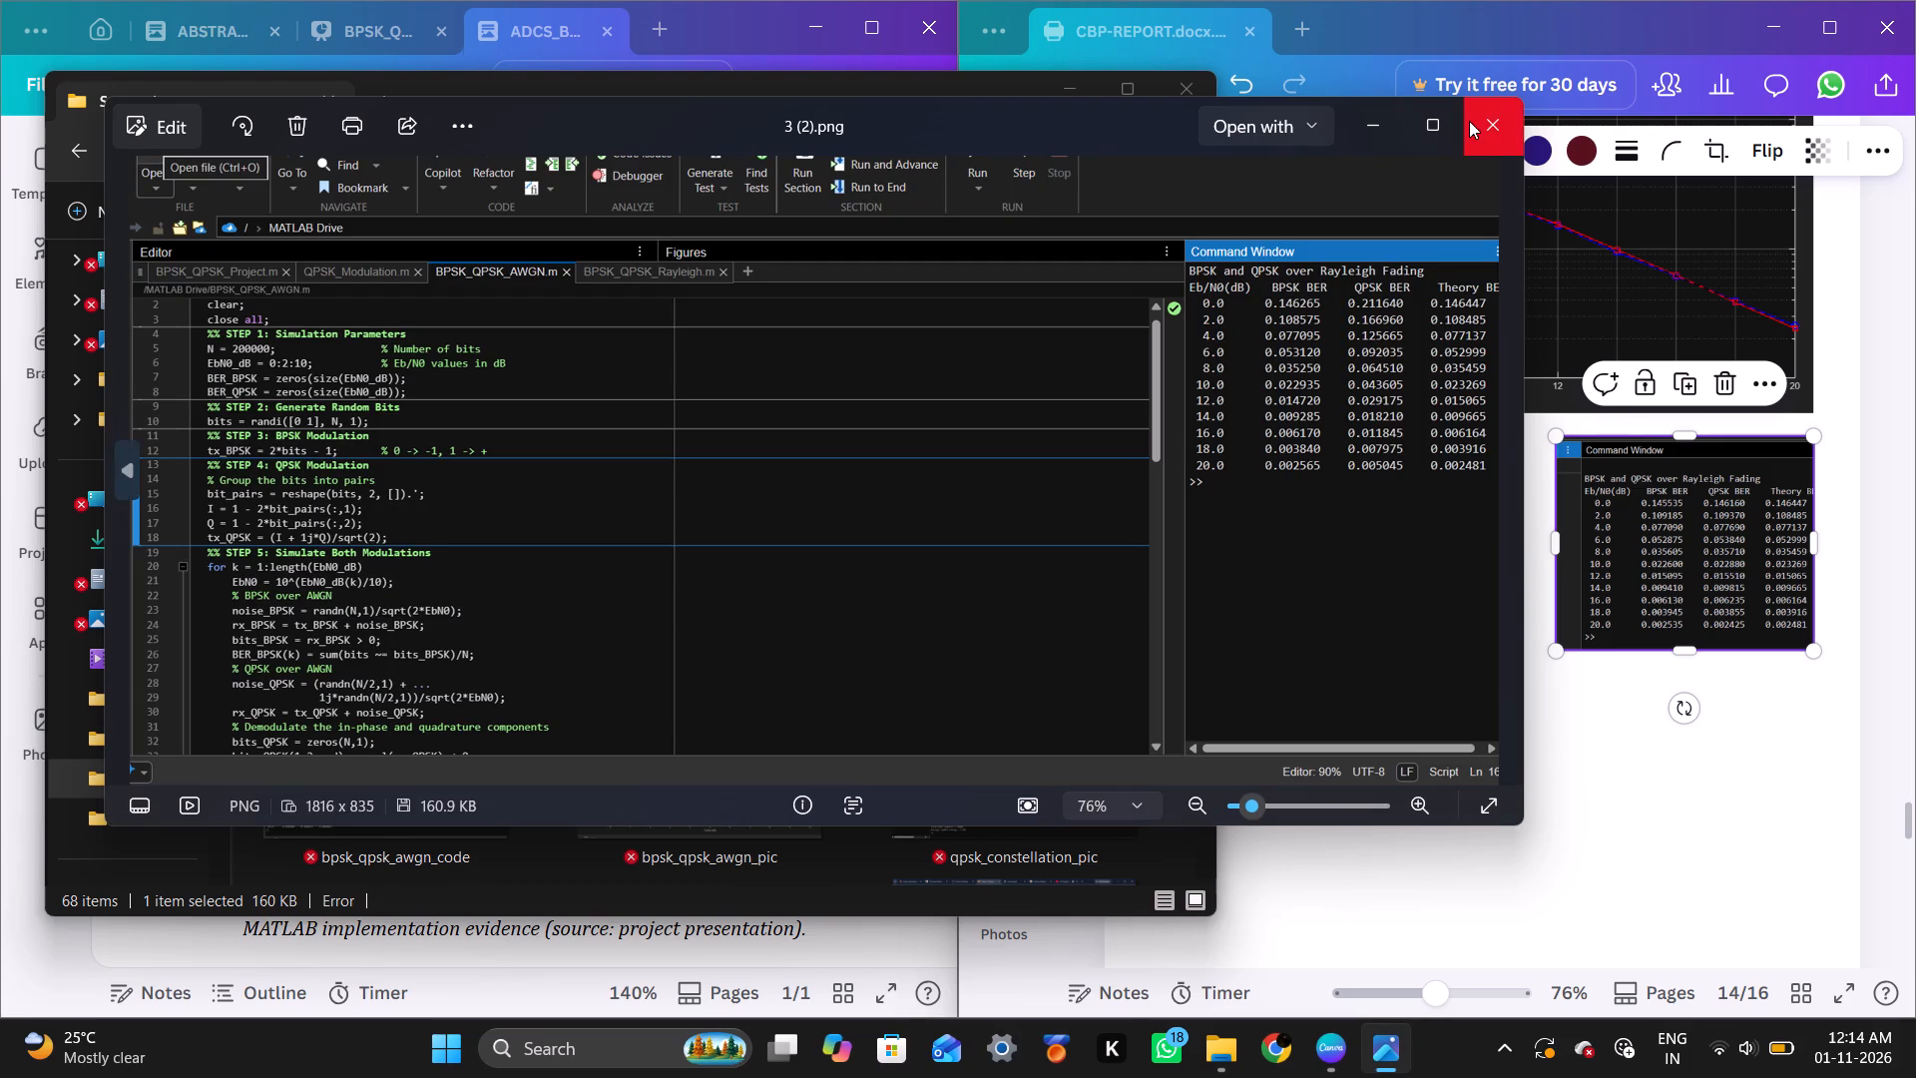
{"action": "left_click", "coordinate": [1469, 121]}
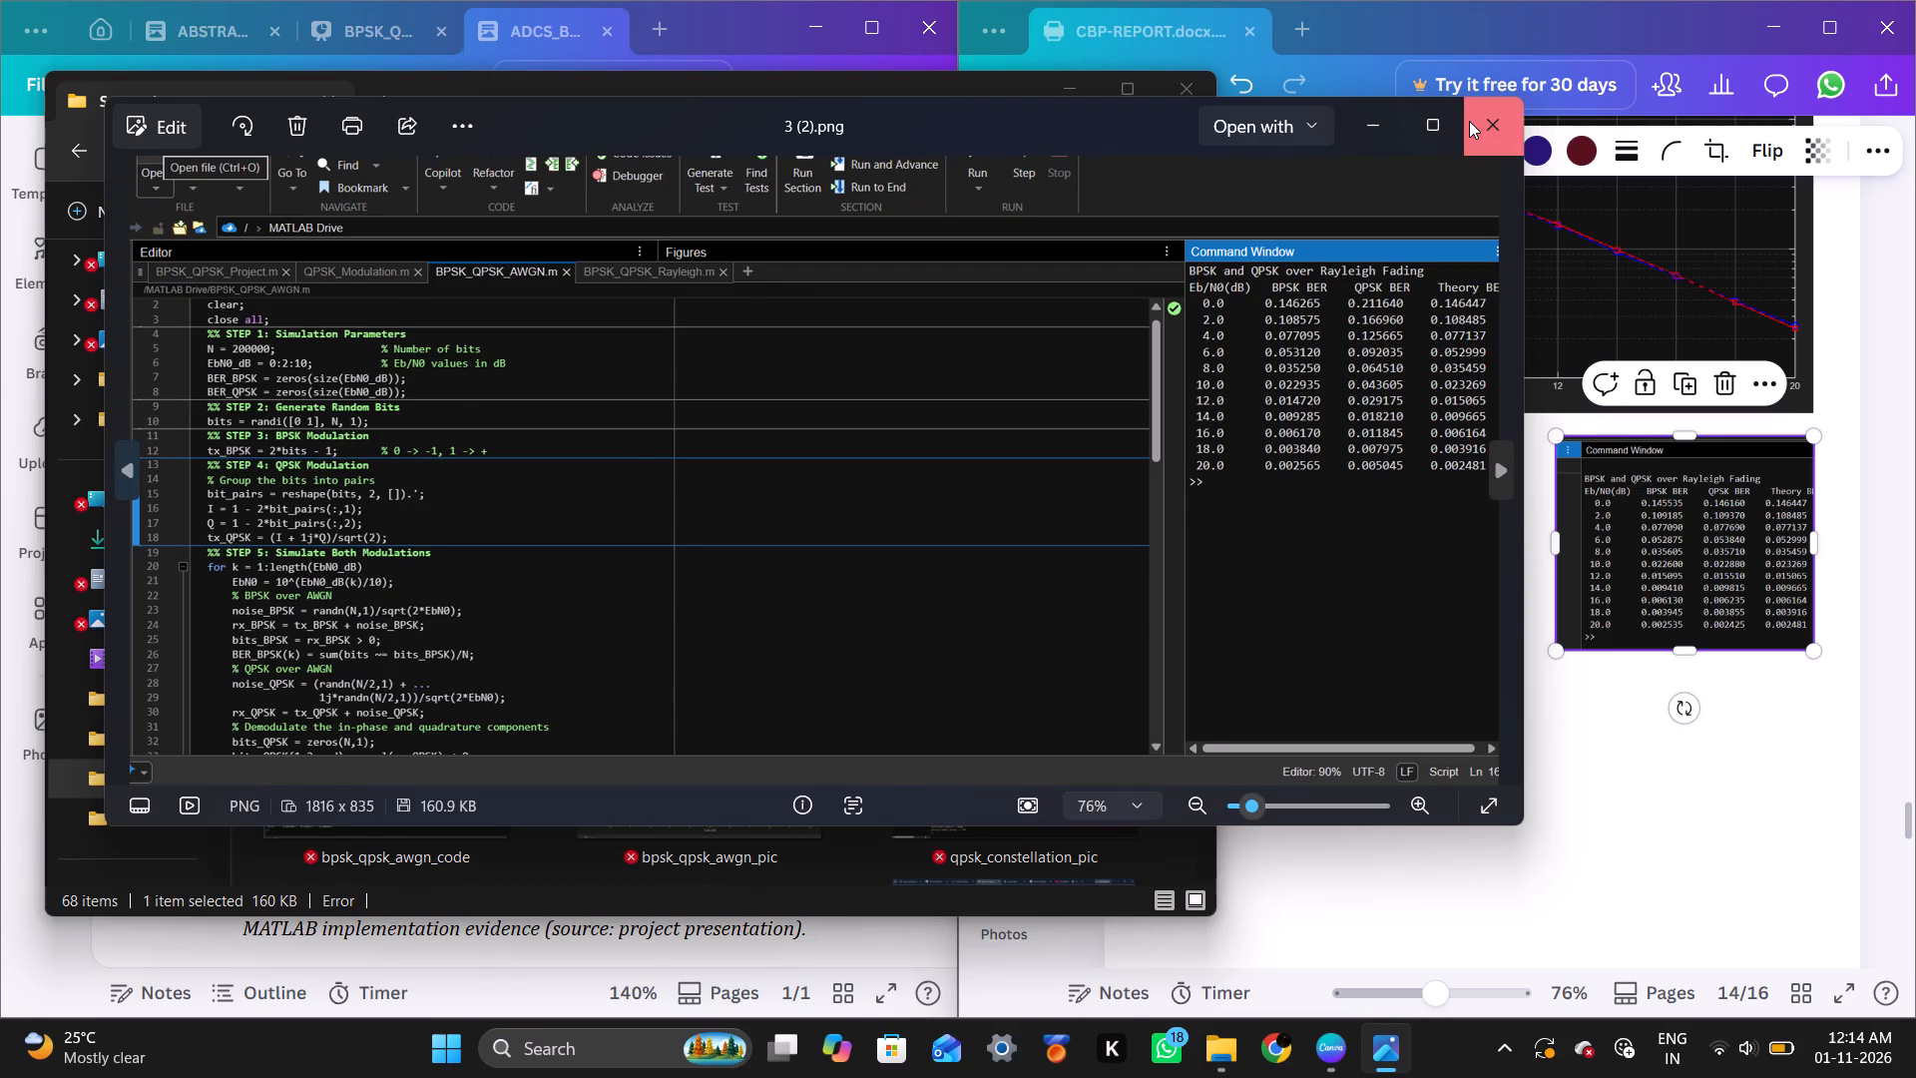
Find and preview new_bpsk_qpsk_rayleigh_code in the Screenshots folder, and insert it on page 14 of the report below the Rayleigh graph.
{"action": "scroll", "coordinate": [942, 540], "scroll_direction": "down", "scroll_amount": 1}
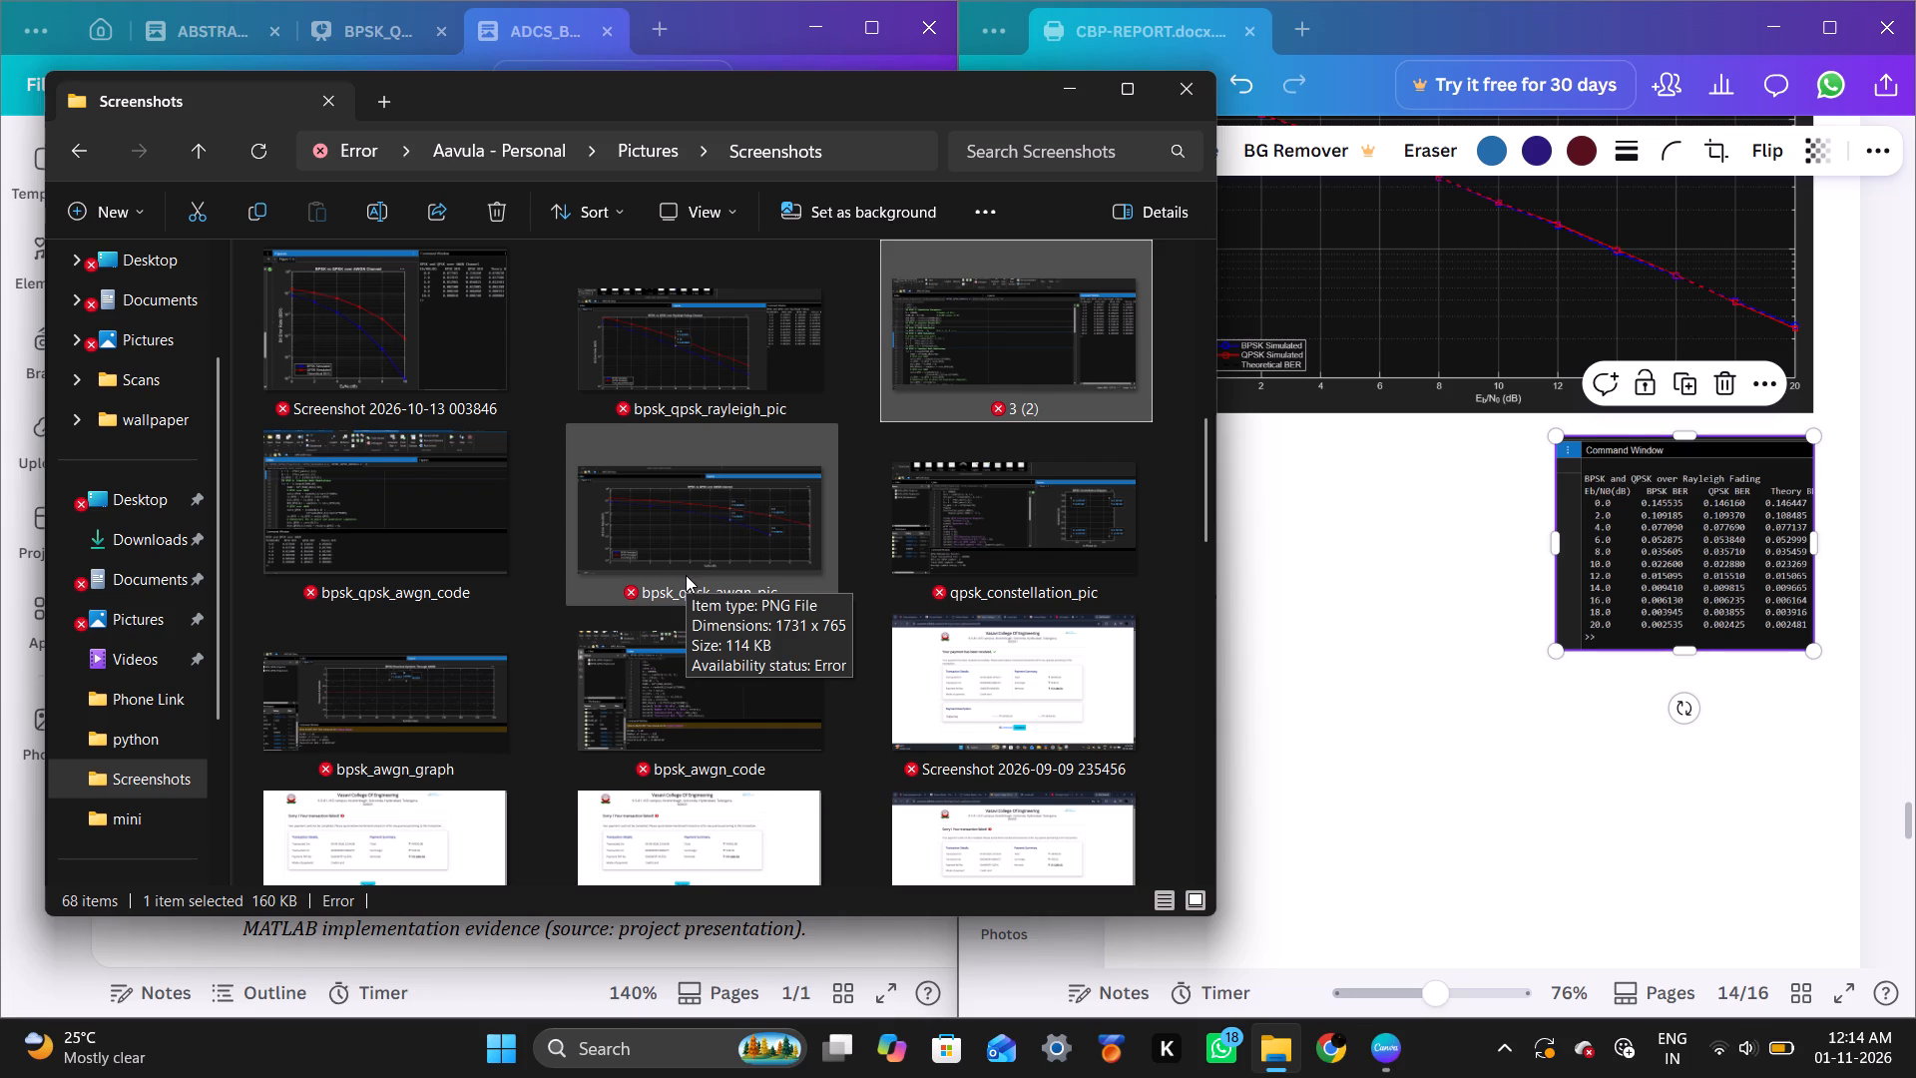
{"action": "scroll", "coordinate": [686, 575], "scroll_direction": "up", "scroll_amount": 2}
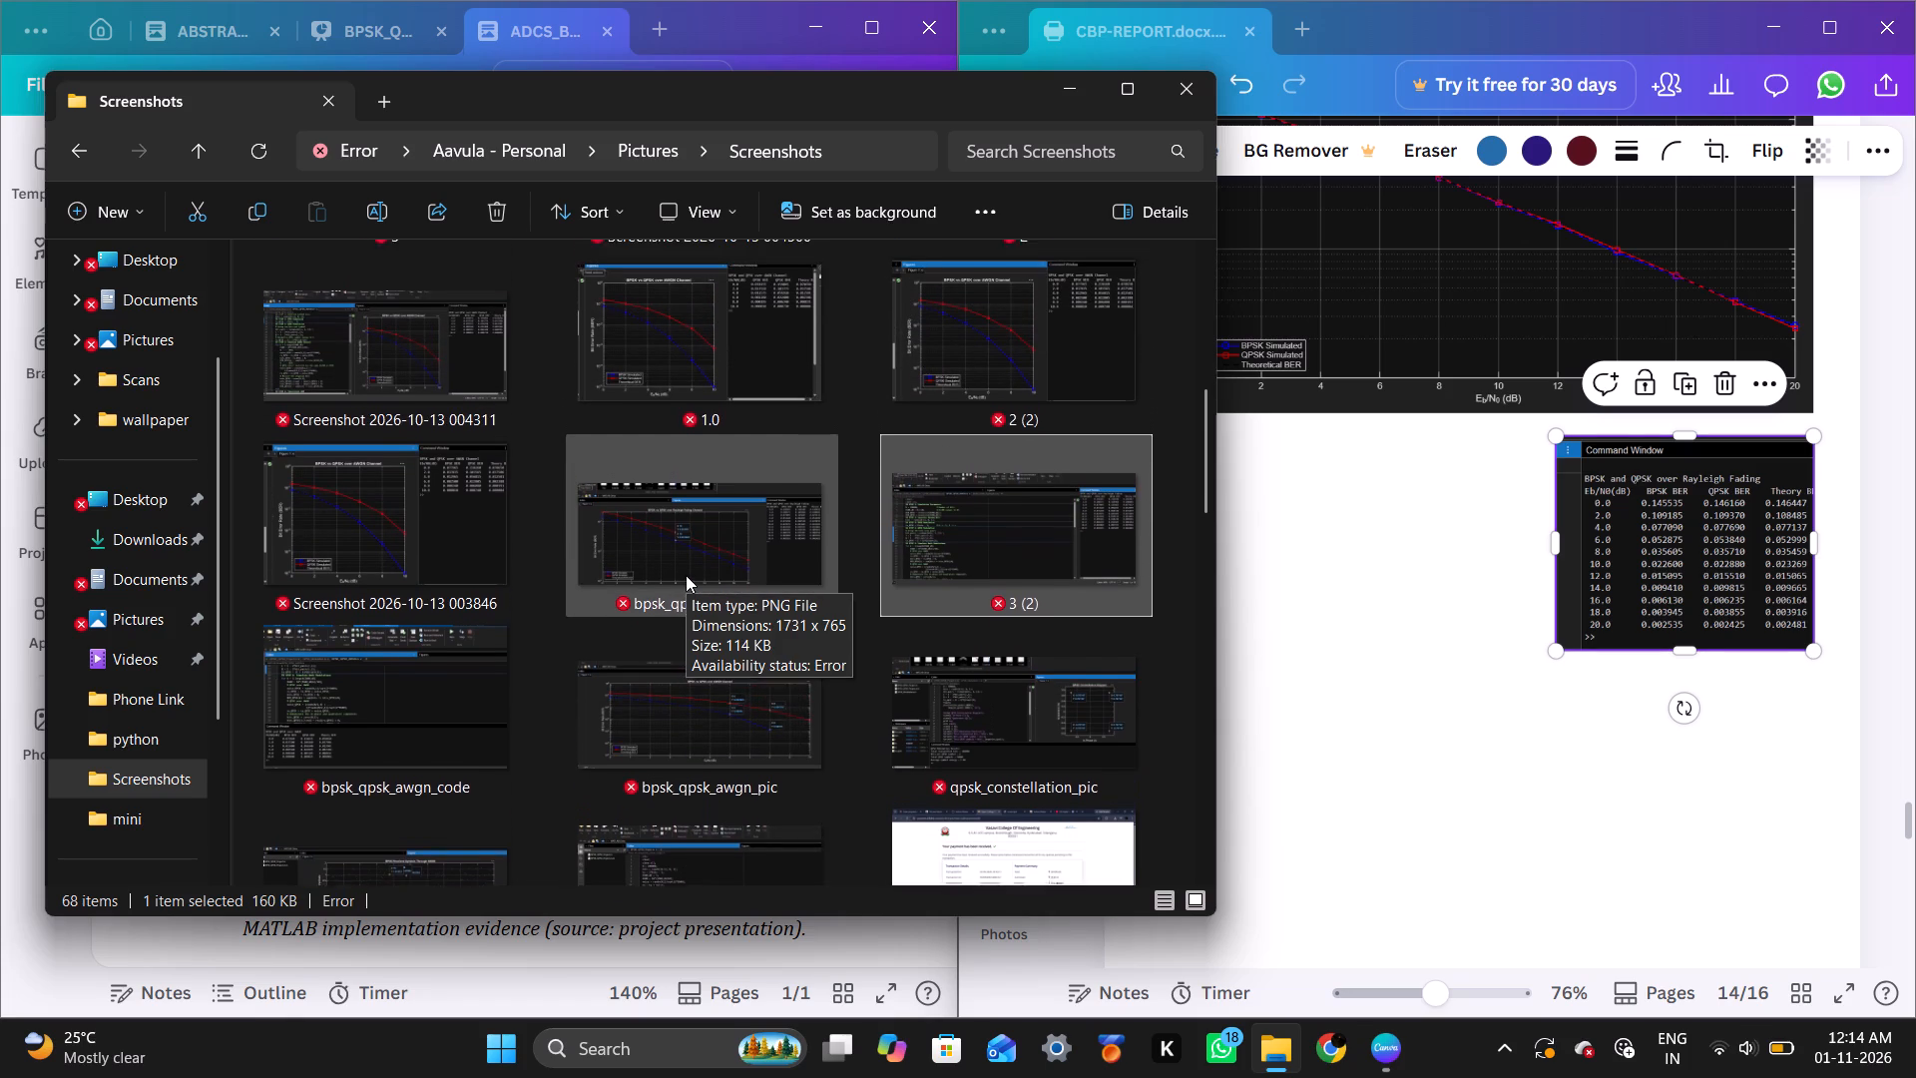
{"action": "scroll", "coordinate": [686, 575], "scroll_direction": "up", "scroll_amount": 3}
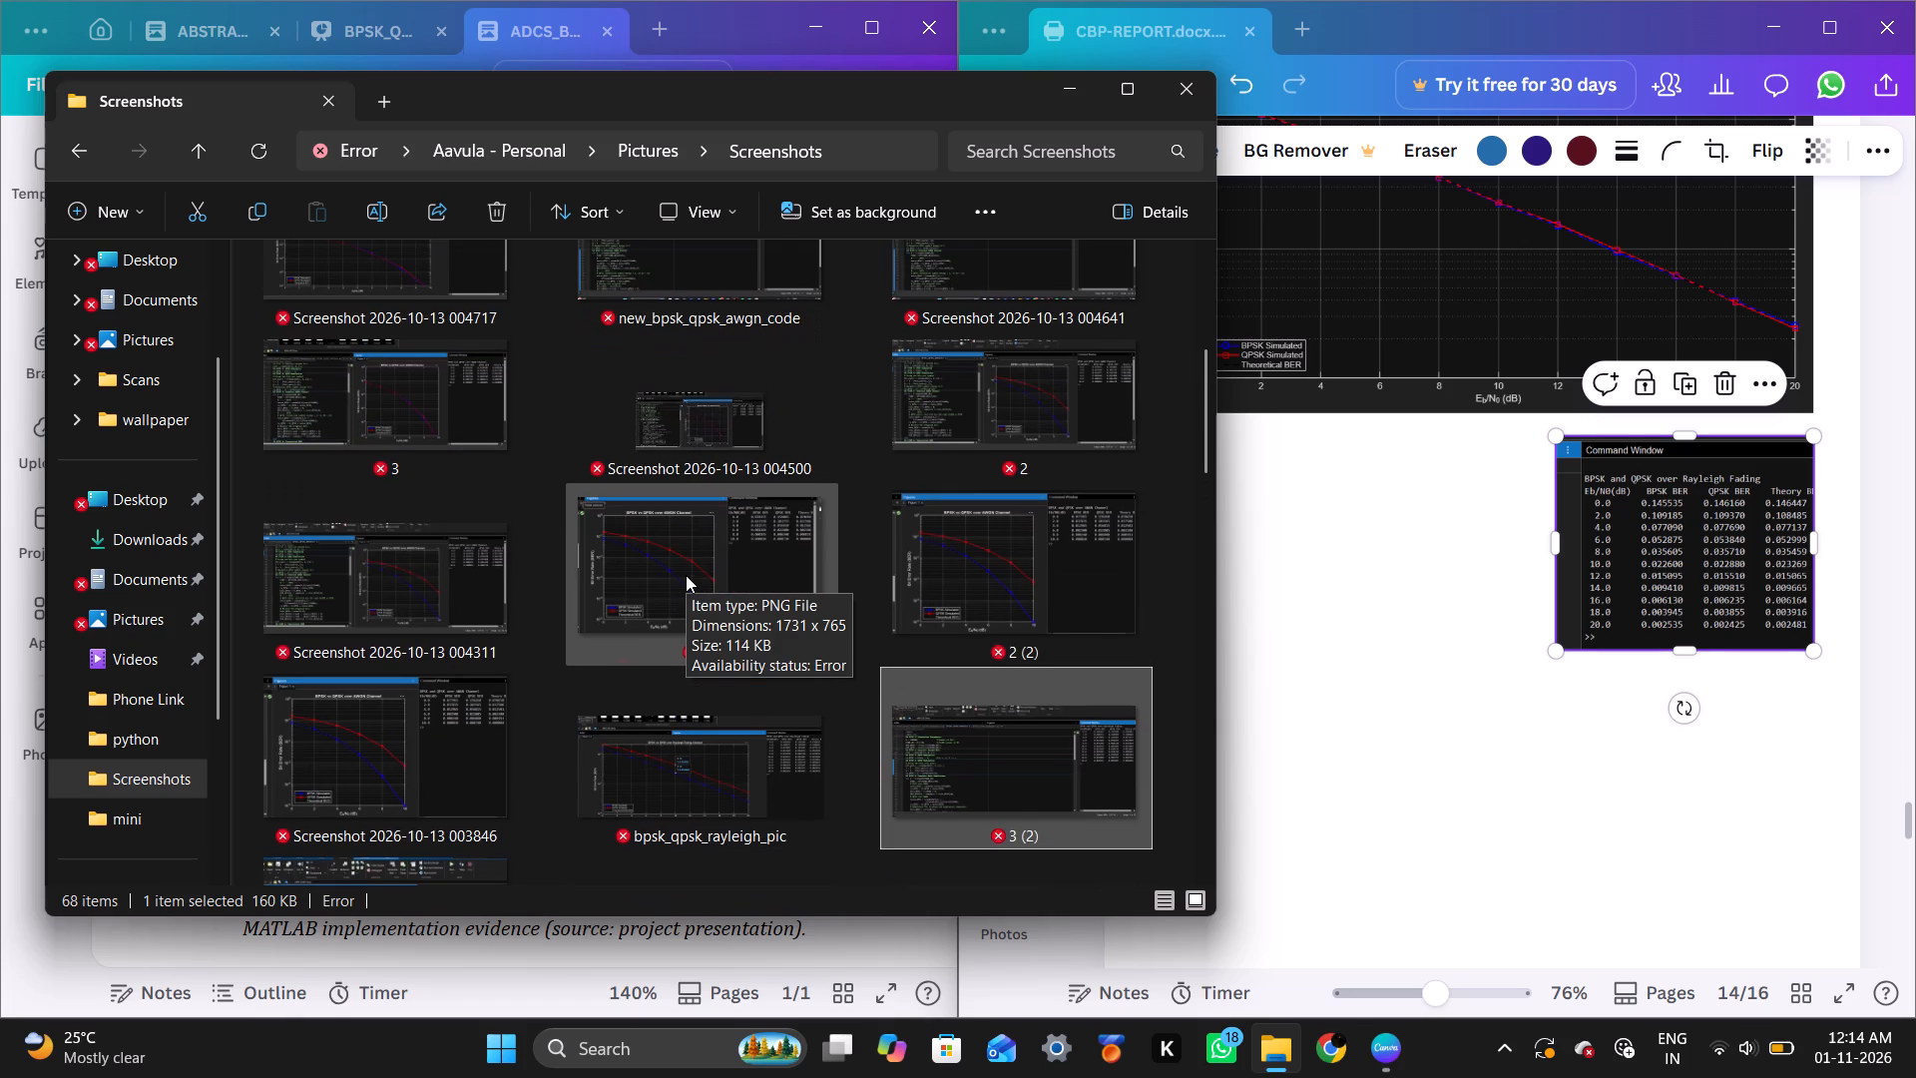
{"action": "scroll", "coordinate": [686, 575], "scroll_direction": "up", "scroll_amount": 1}
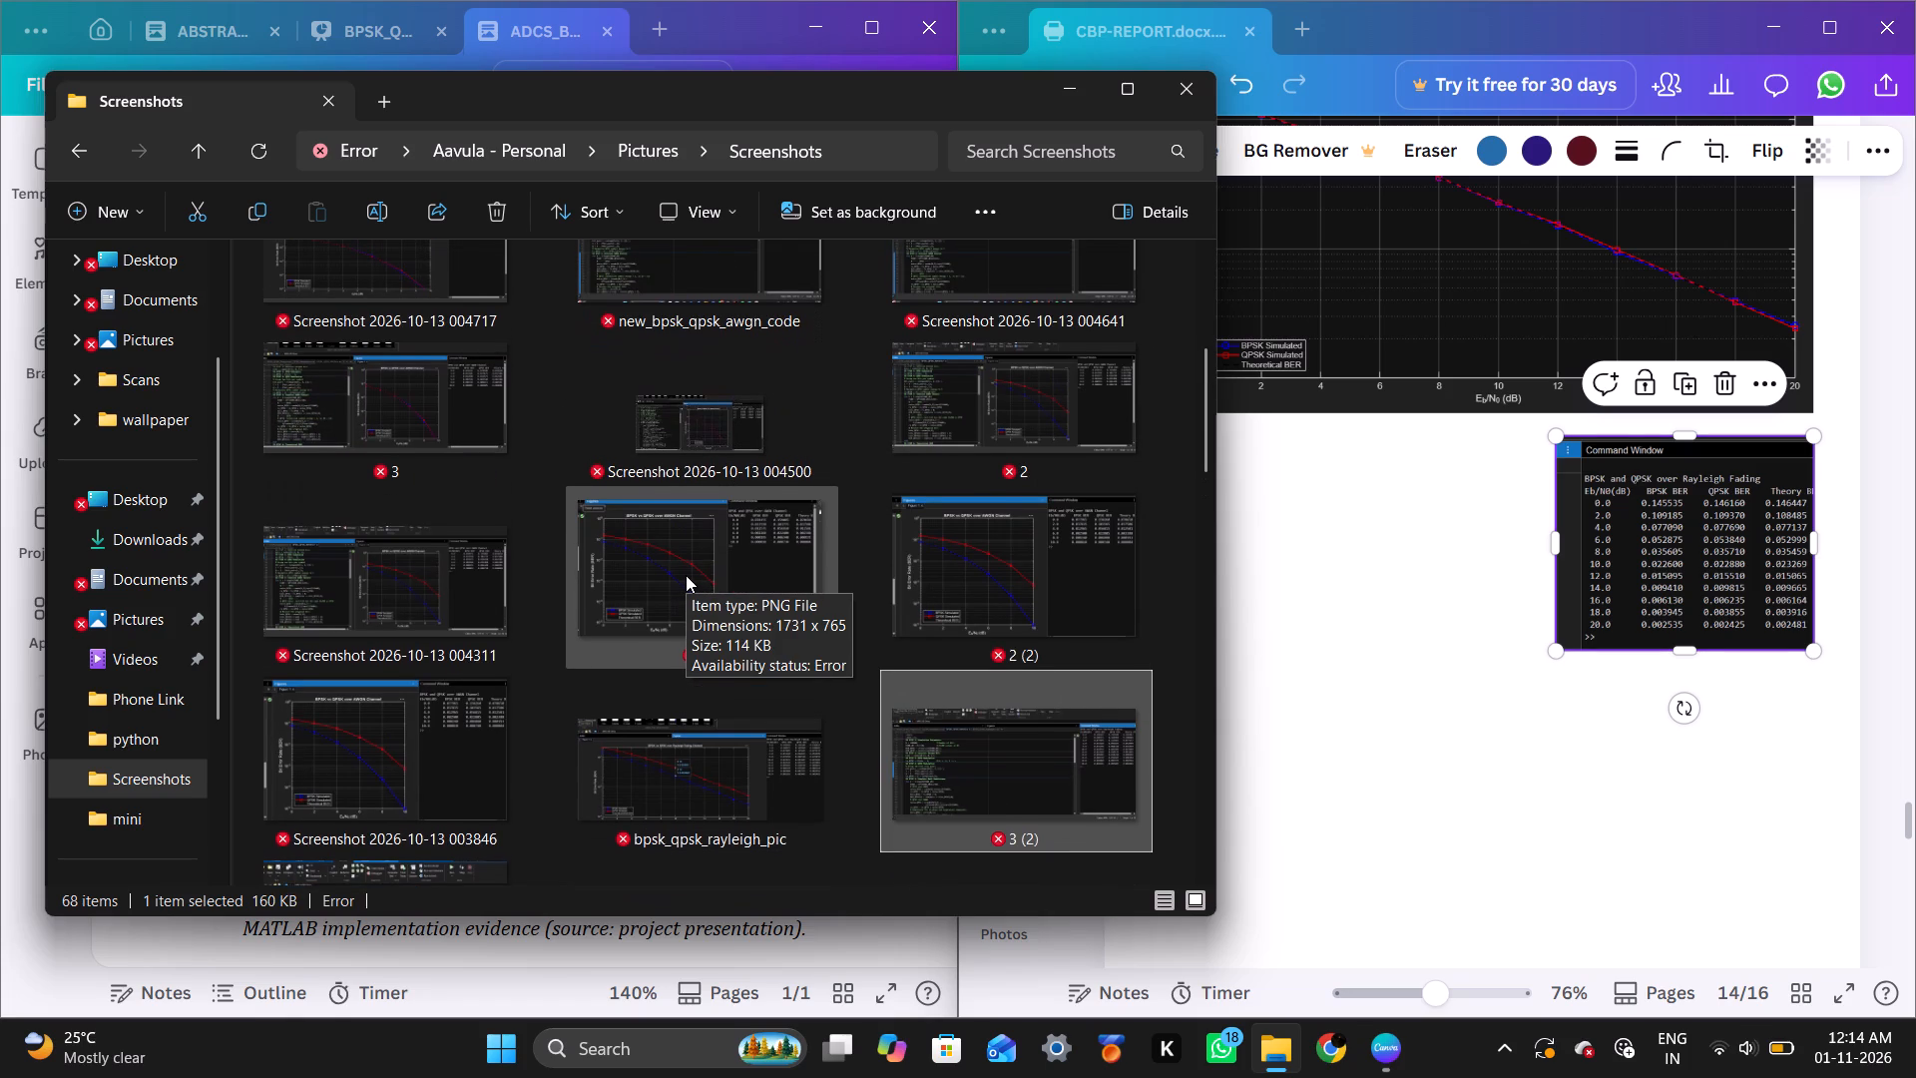
{"action": "scroll", "coordinate": [686, 575], "scroll_direction": "up", "scroll_amount": 1}
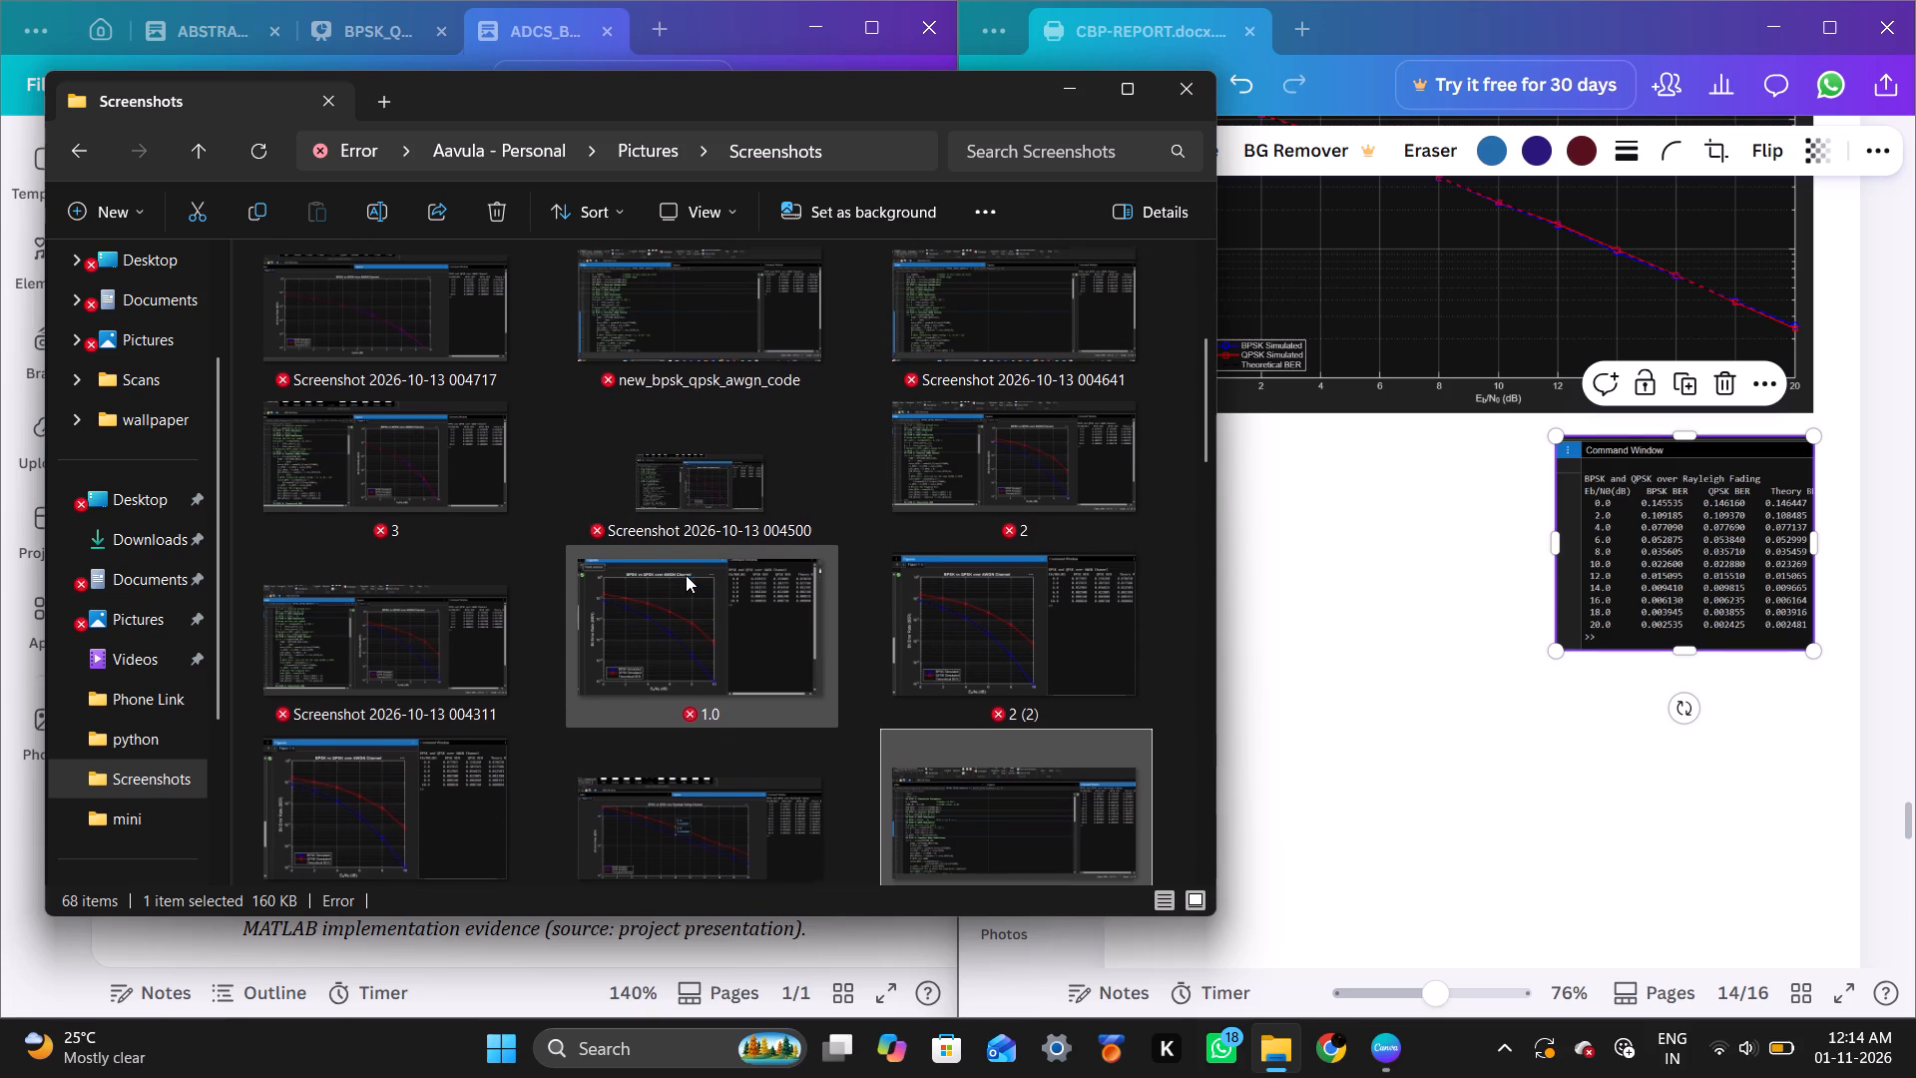
{"action": "scroll", "coordinate": [686, 575], "scroll_direction": "up", "scroll_amount": 2}
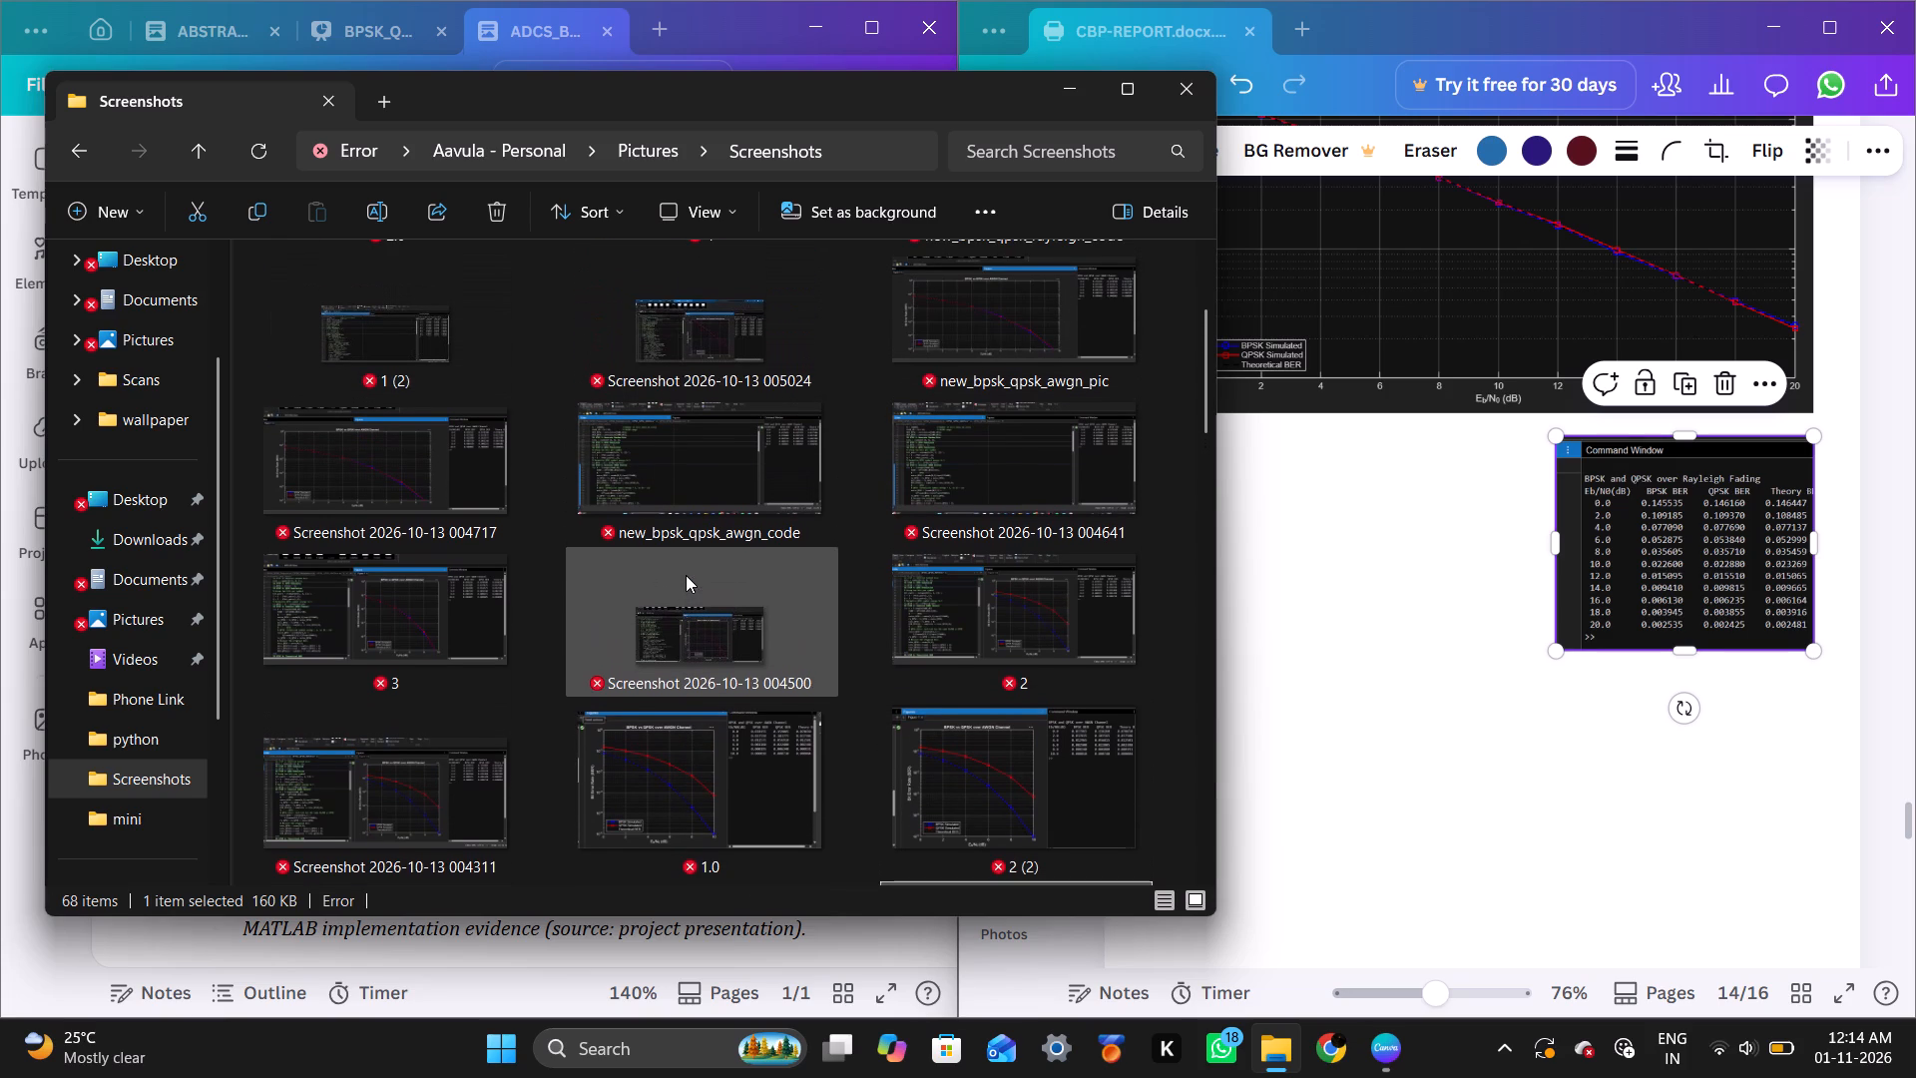
{"action": "scroll", "coordinate": [776, 404], "scroll_direction": "up", "scroll_amount": 1}
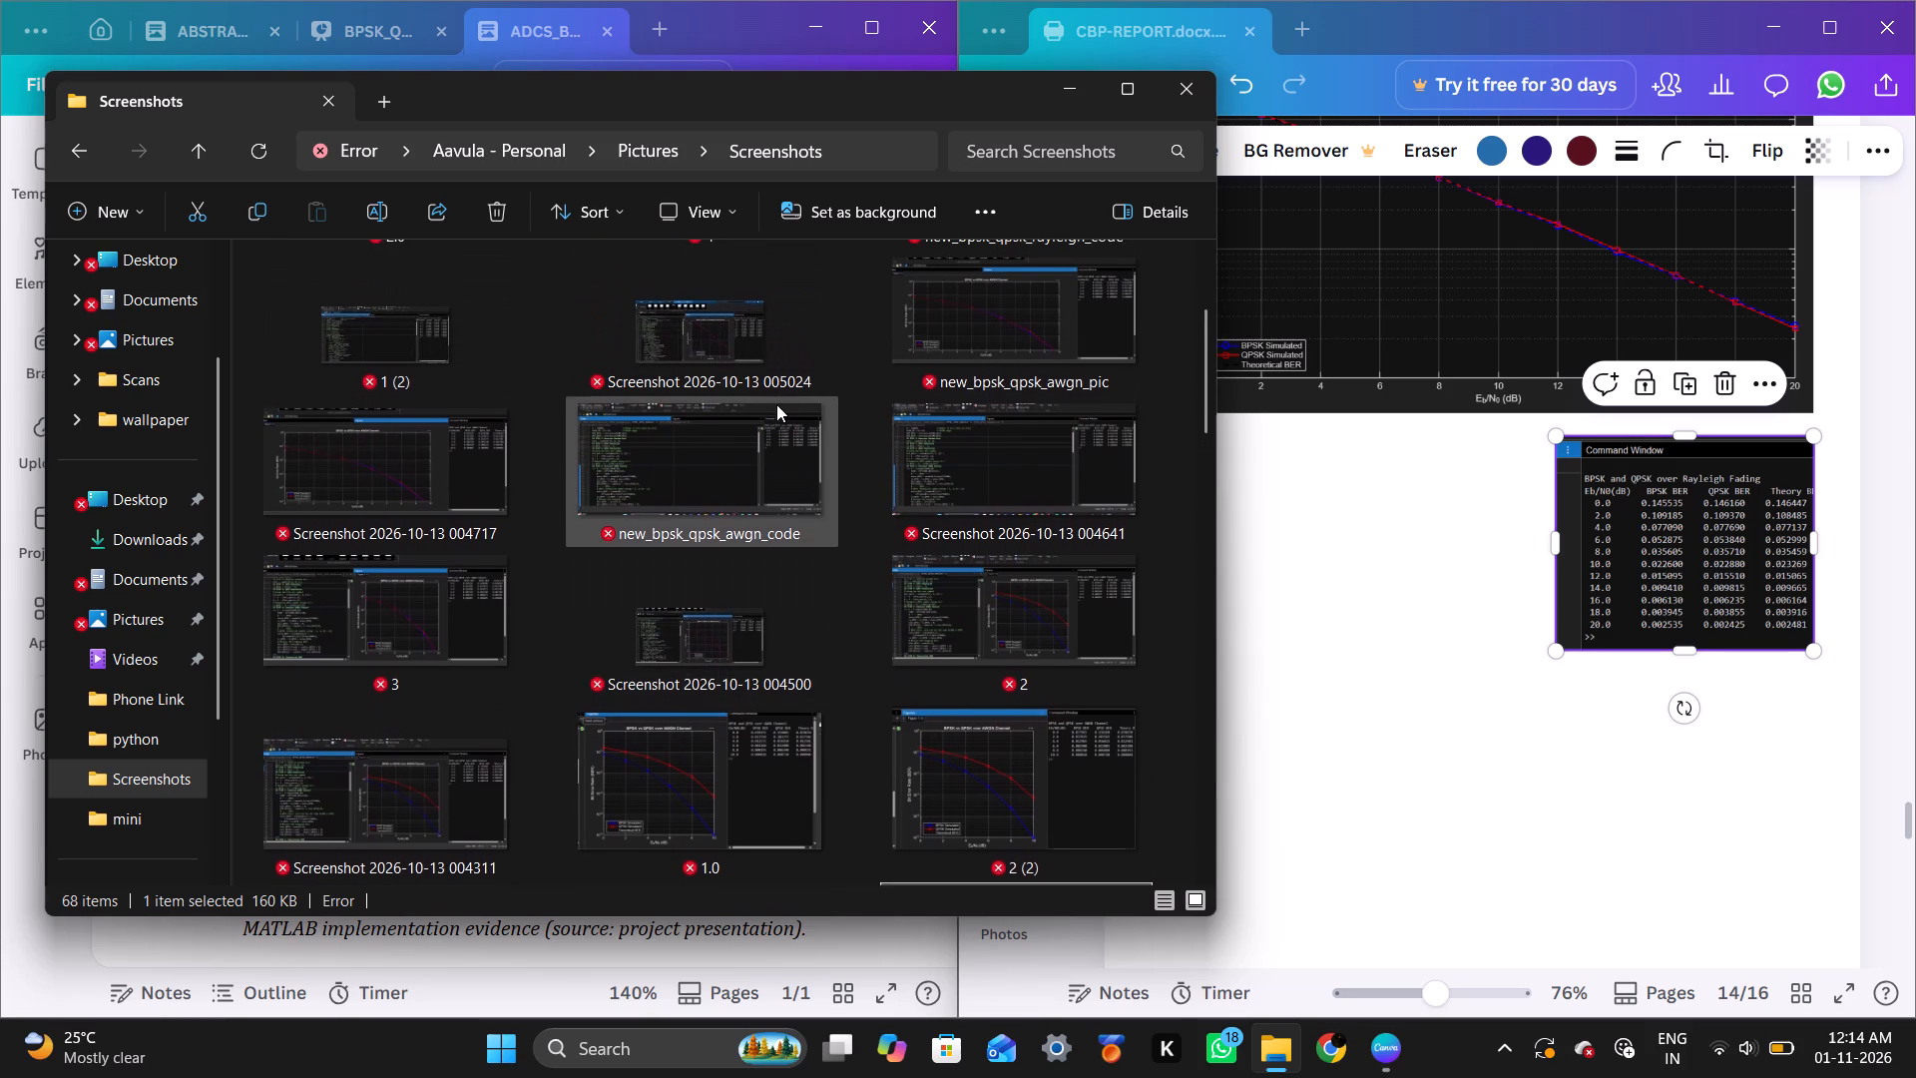
{"action": "scroll", "coordinate": [776, 404], "scroll_direction": "up", "scroll_amount": 2}
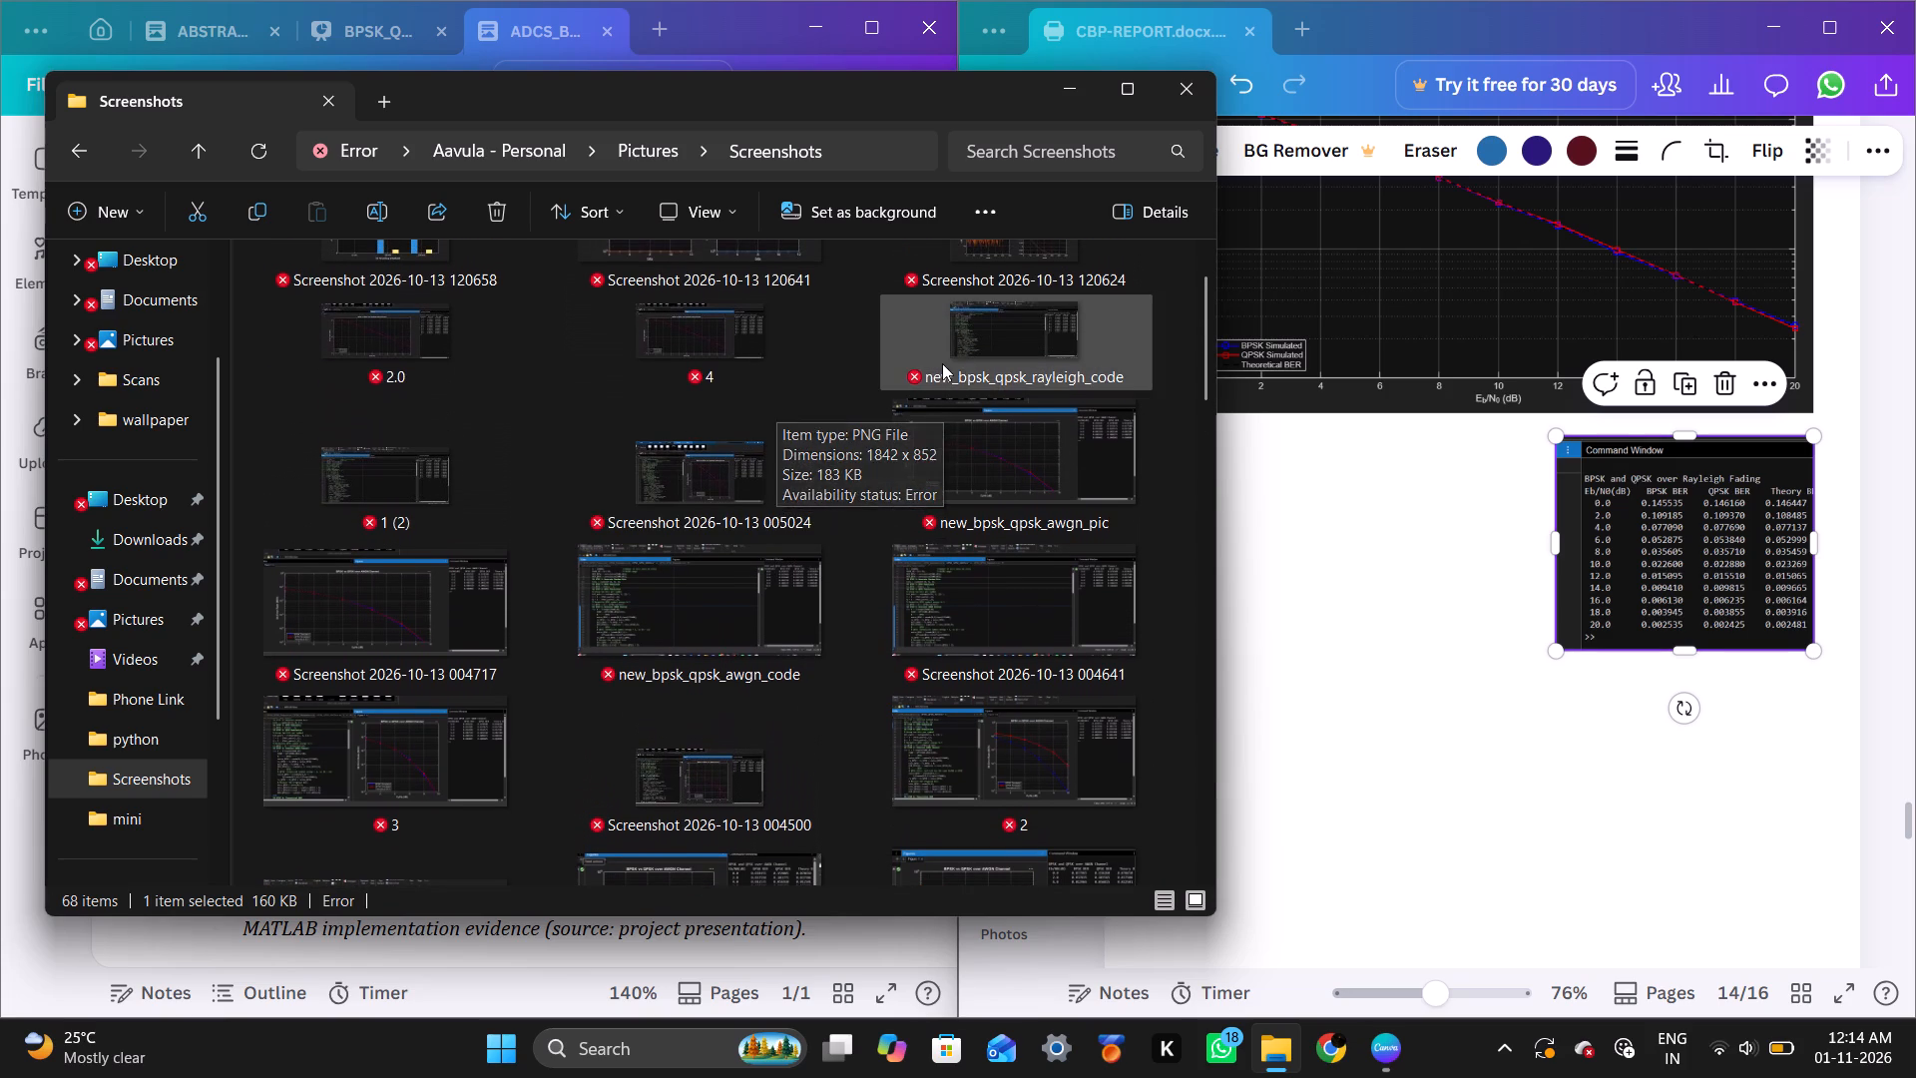
{"action": "double_click", "coordinate": [961, 352]}
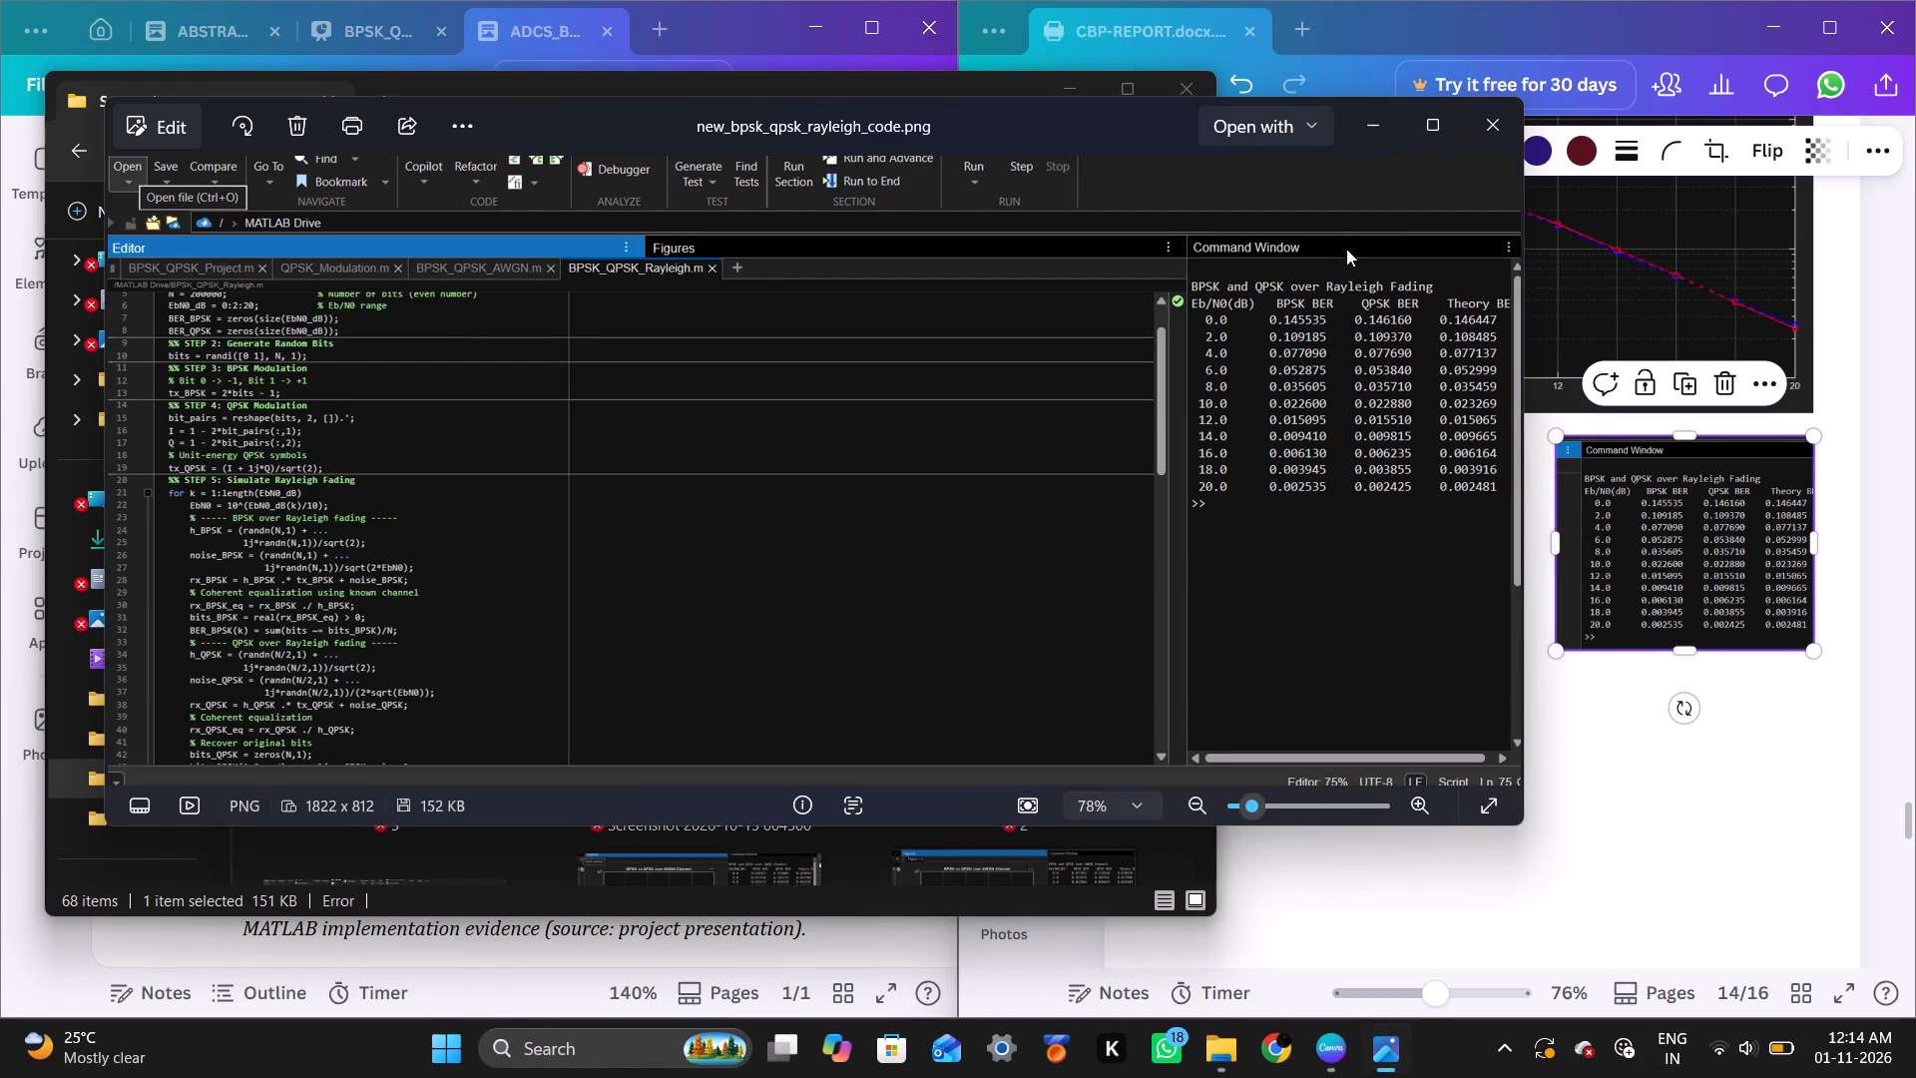
{"action": "left_click", "coordinate": [1476, 107]}
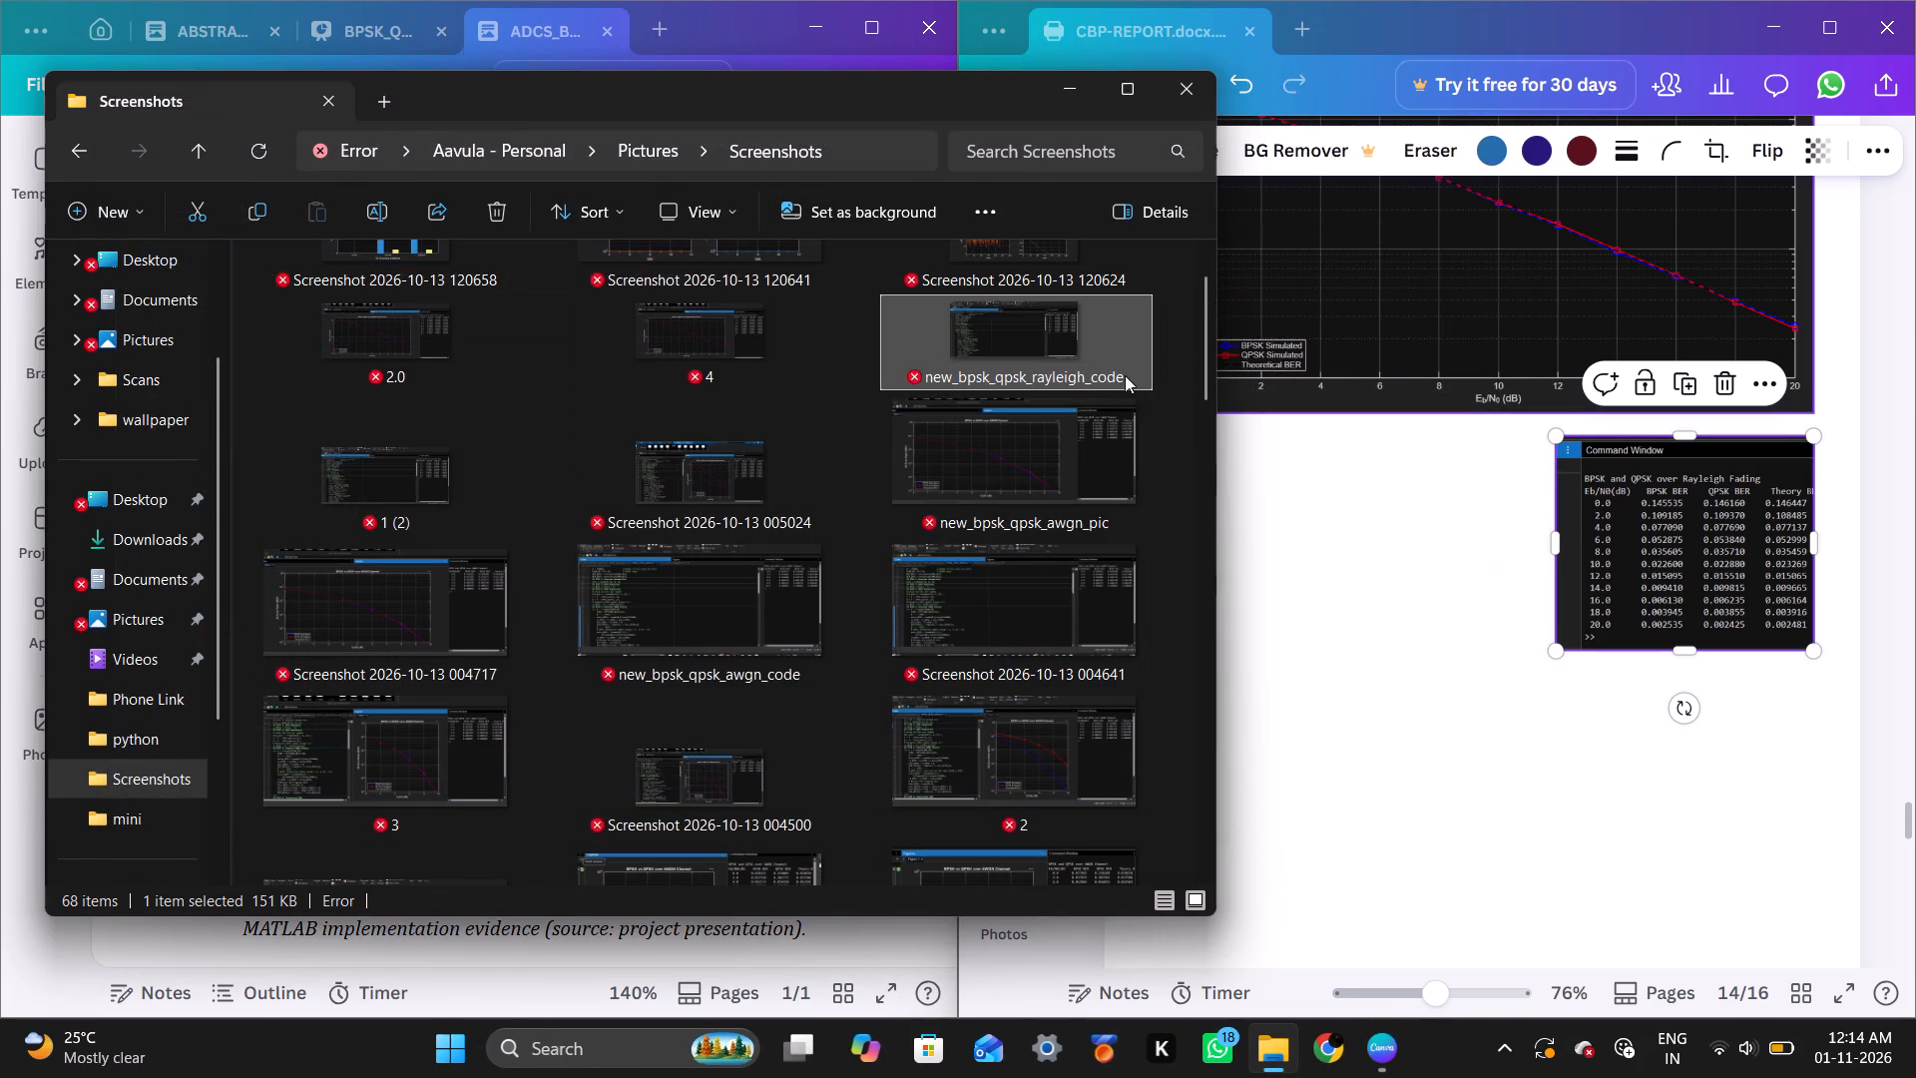
{"action": "left_click_drag", "start_coordinate": [1044, 352], "coordinate": [1370, 613]}
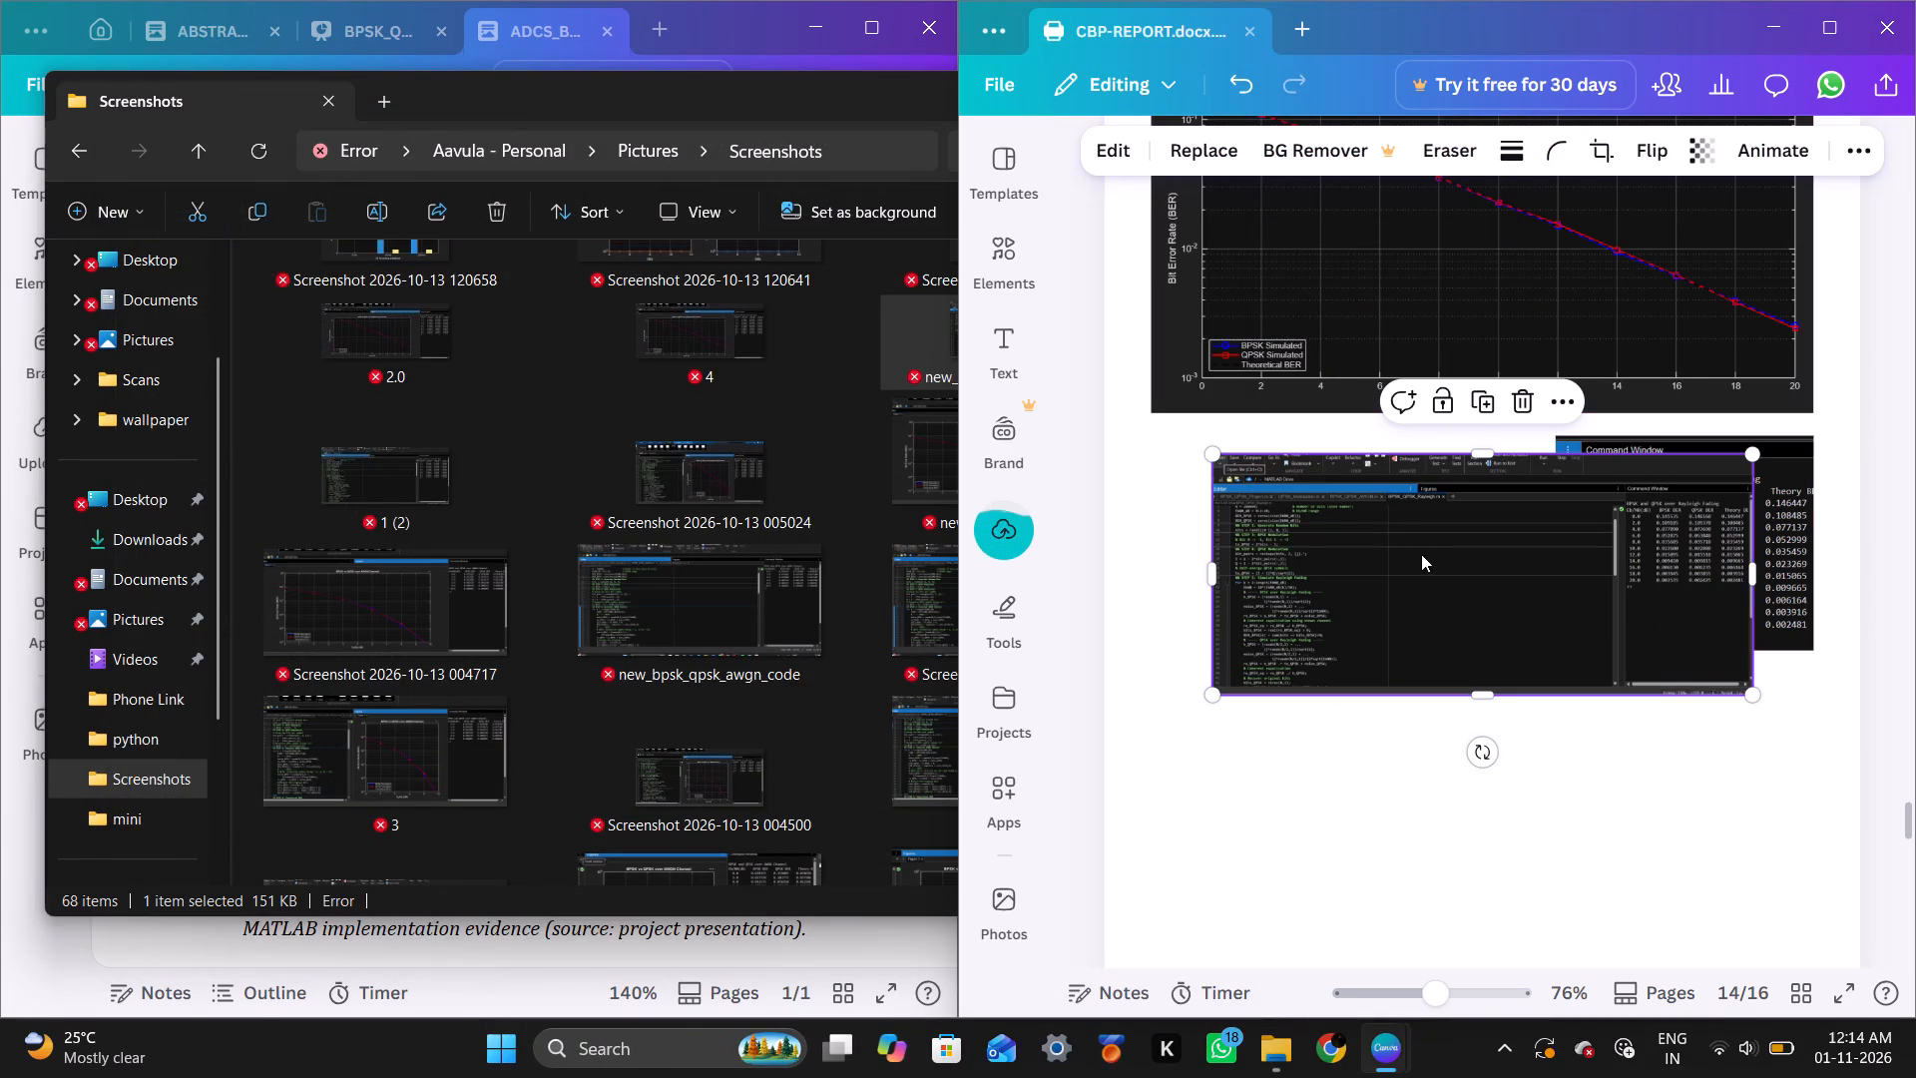
Crop the Rayleigh code screenshot to its editor area, about 8.3 by 5.7, and enlarge it proportionally to about 10.9 high.
{"action": "left_click_drag", "start_coordinate": [1752, 576], "coordinate": [1511, 588]}
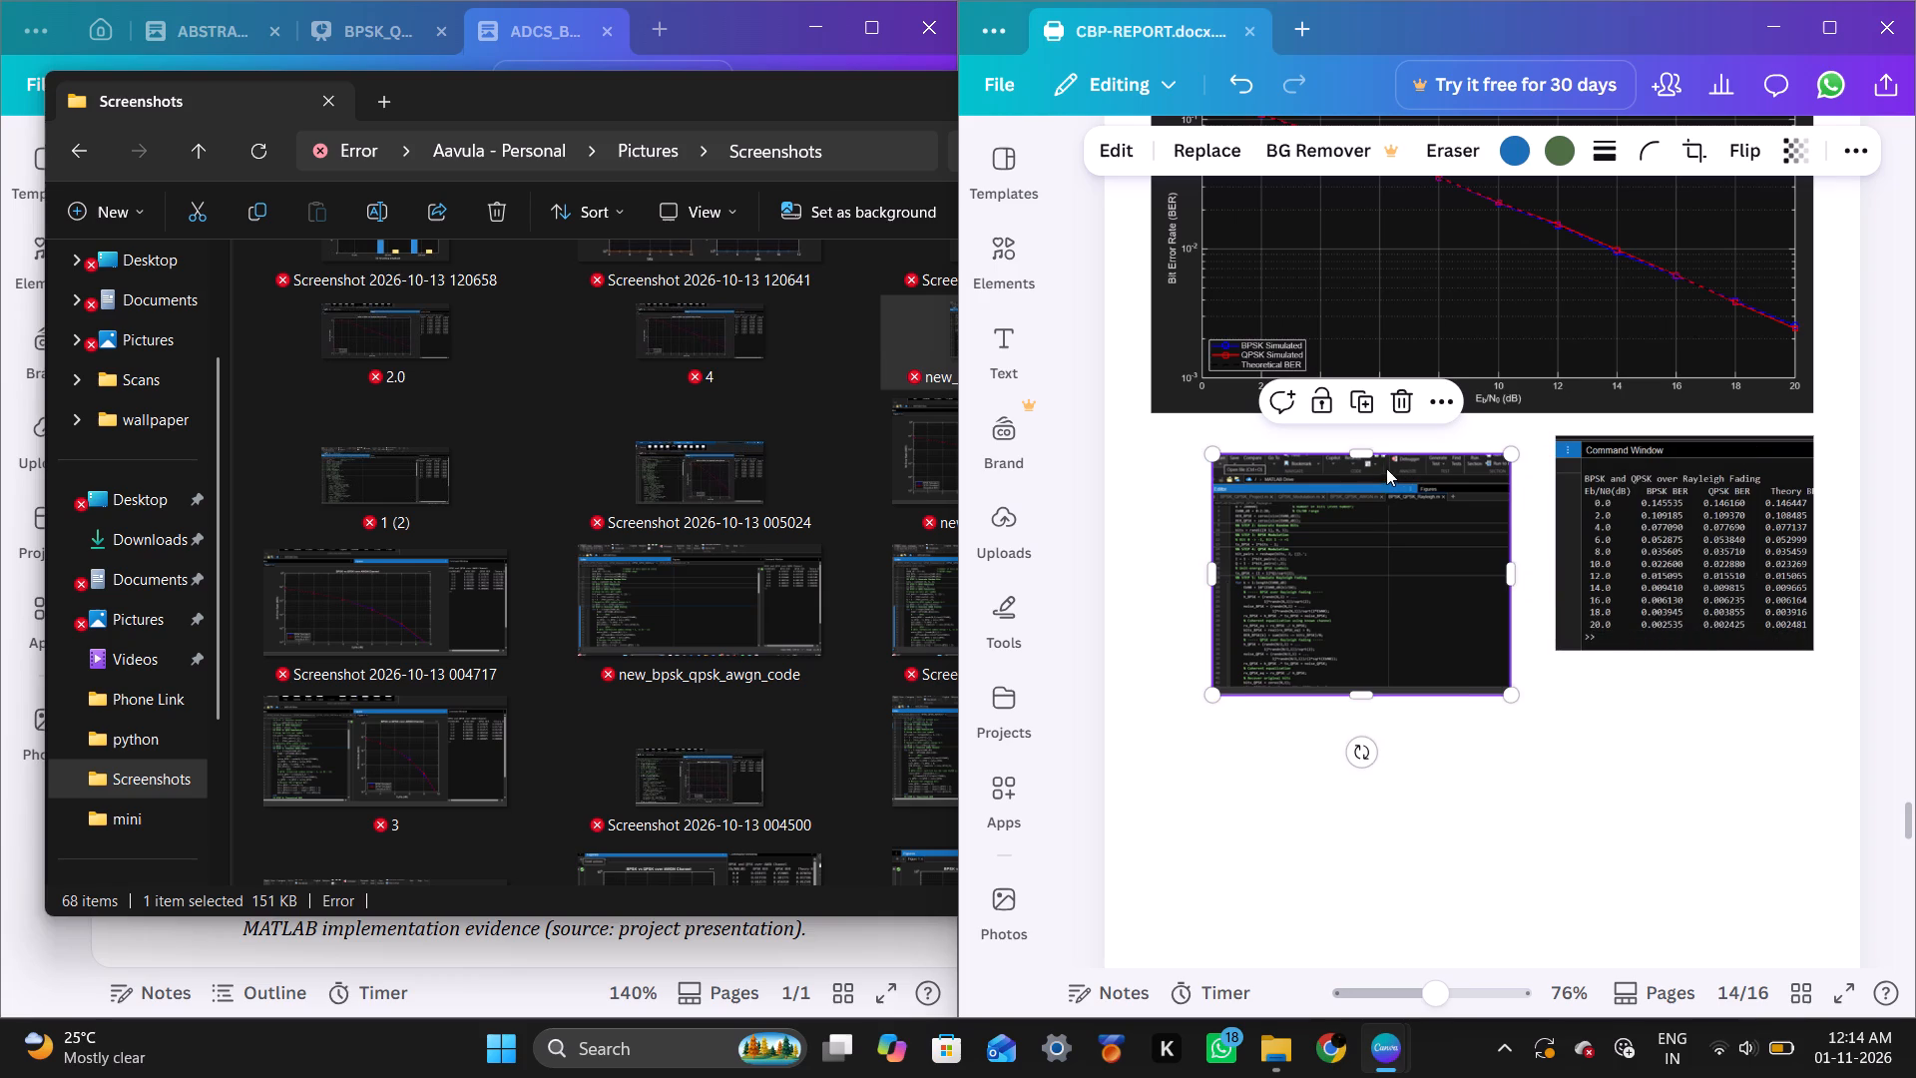
{"action": "left_click_drag", "start_coordinate": [1358, 457], "coordinate": [1358, 494]}
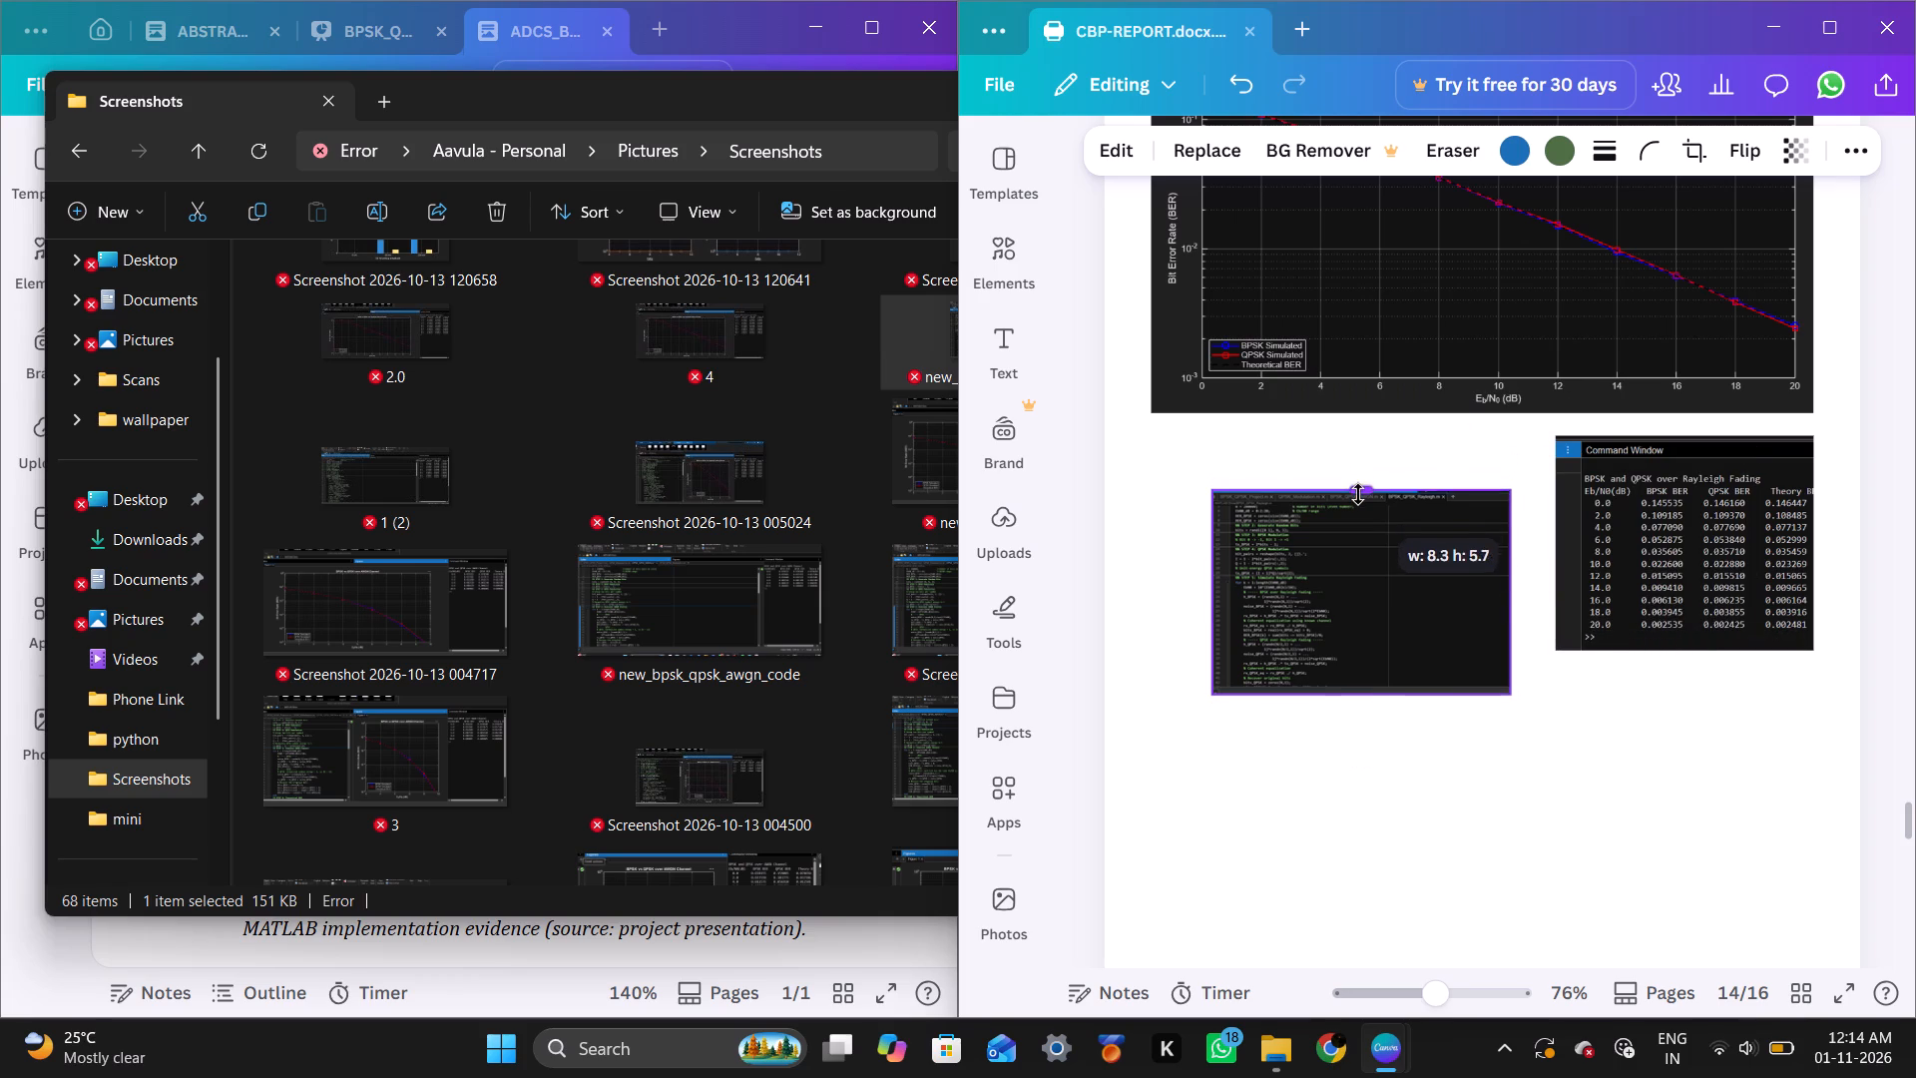
{"action": "left_click_drag", "start_coordinate": [1519, 695], "coordinate": [1639, 788]}
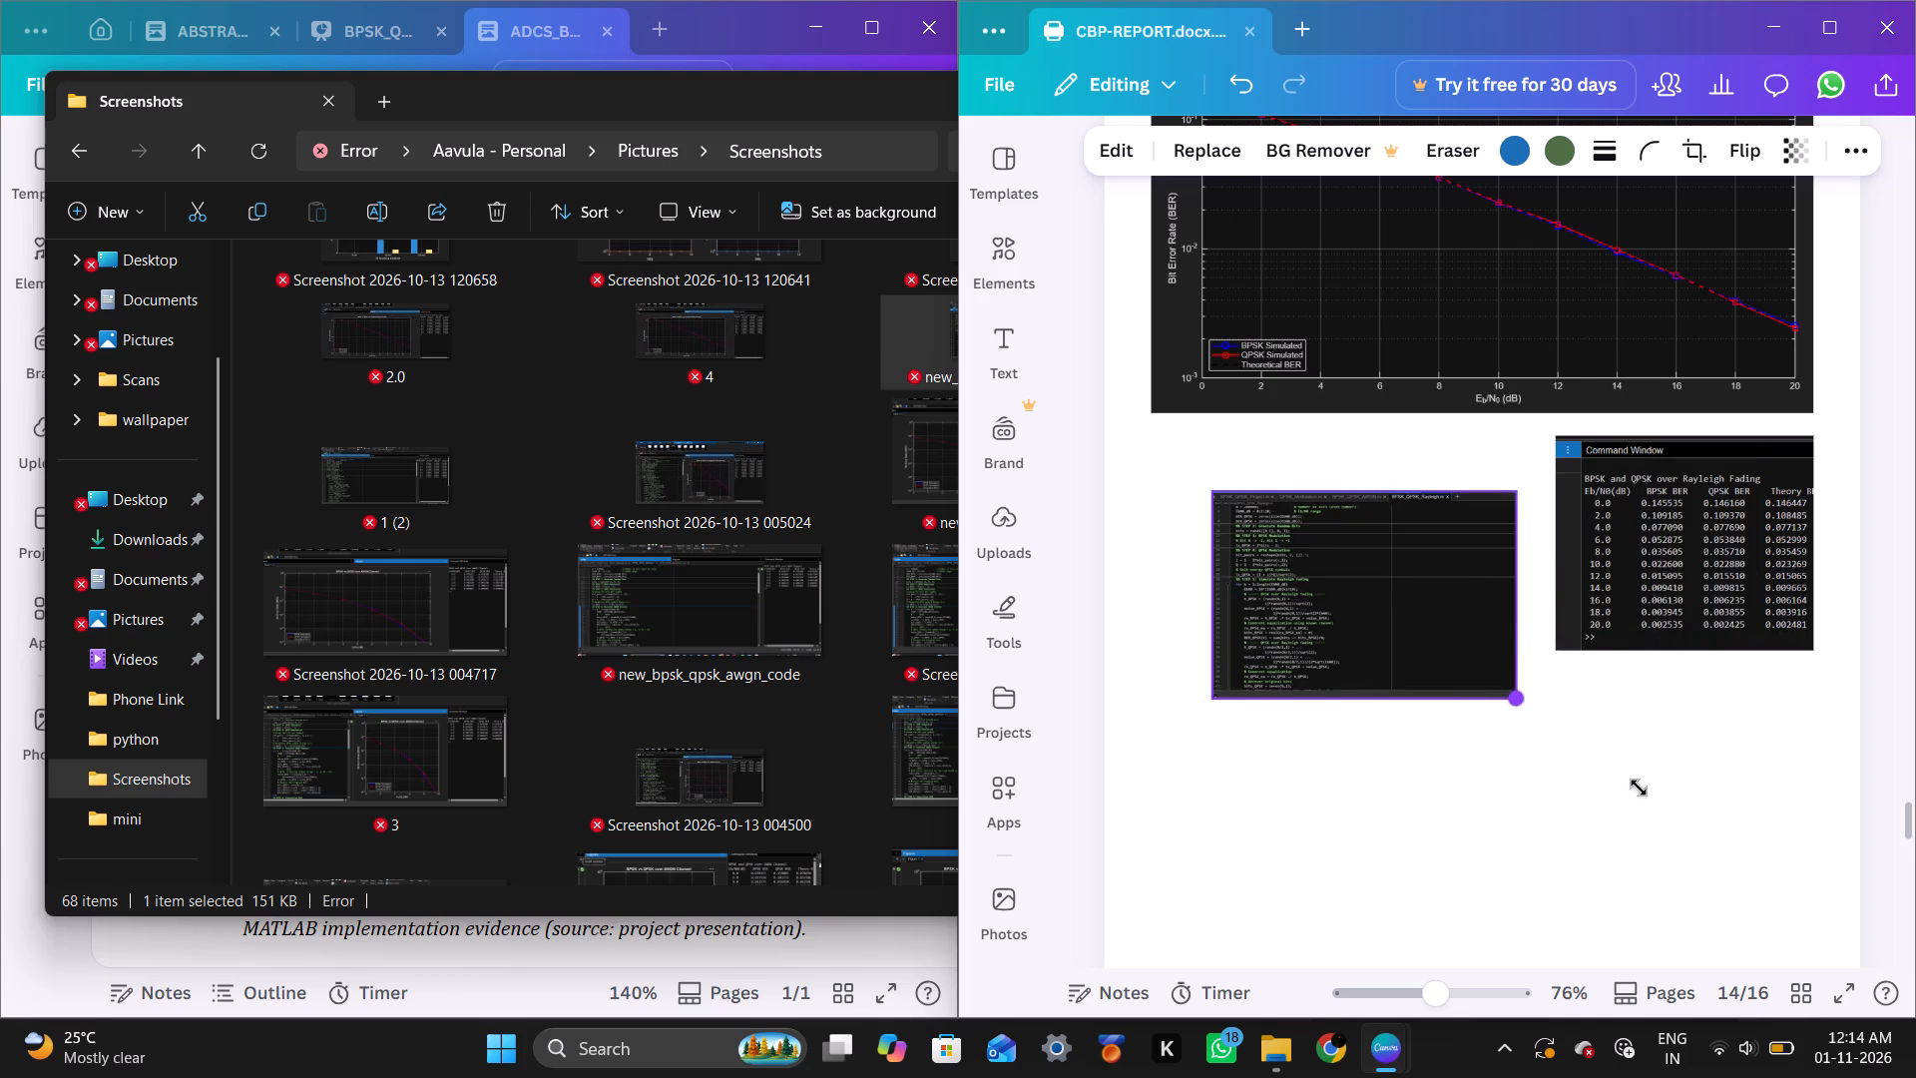
{"action": "left_click_drag", "start_coordinate": [1639, 788], "coordinate": [1776, 910]}
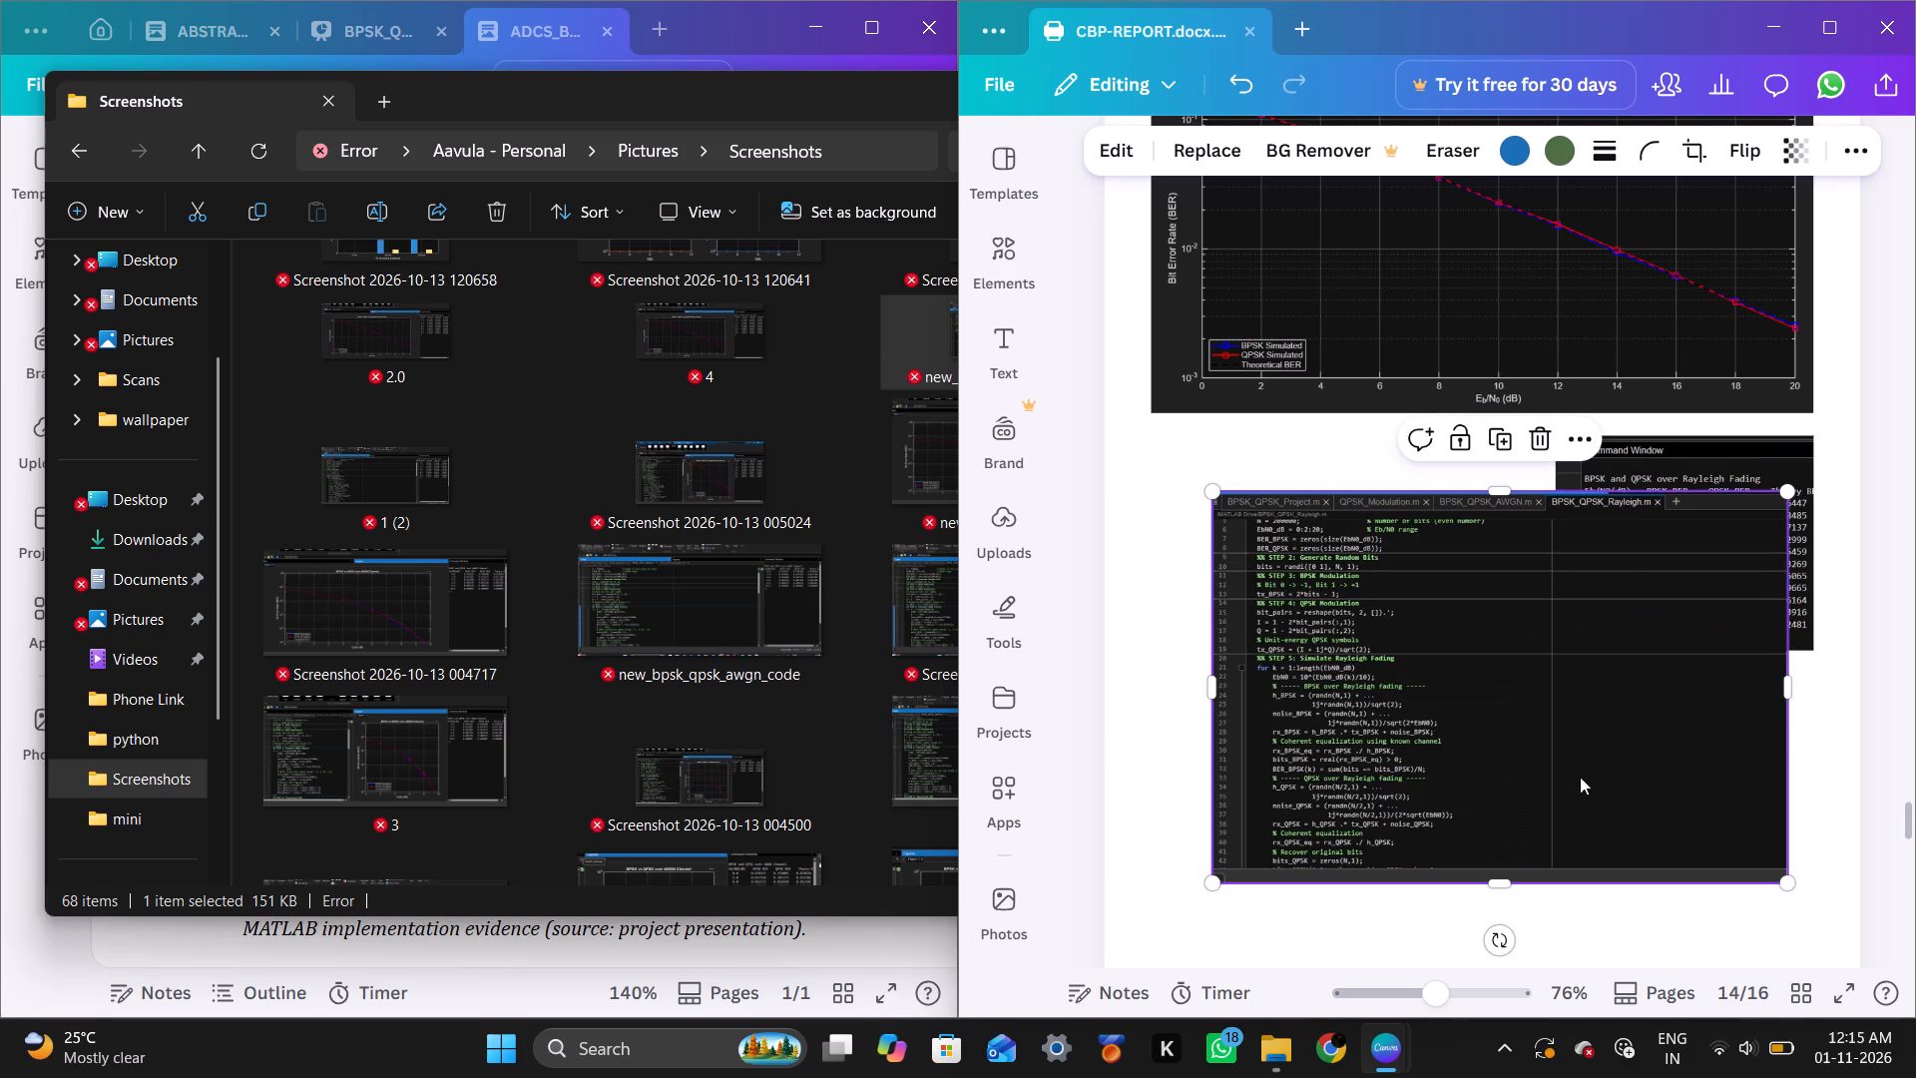
Crop the empty right side of the enlarged Rayleigh code image, keeping the code lines and the 10.9 height.
{"action": "left_click_drag", "start_coordinate": [1788, 687], "coordinate": [1709, 695]}
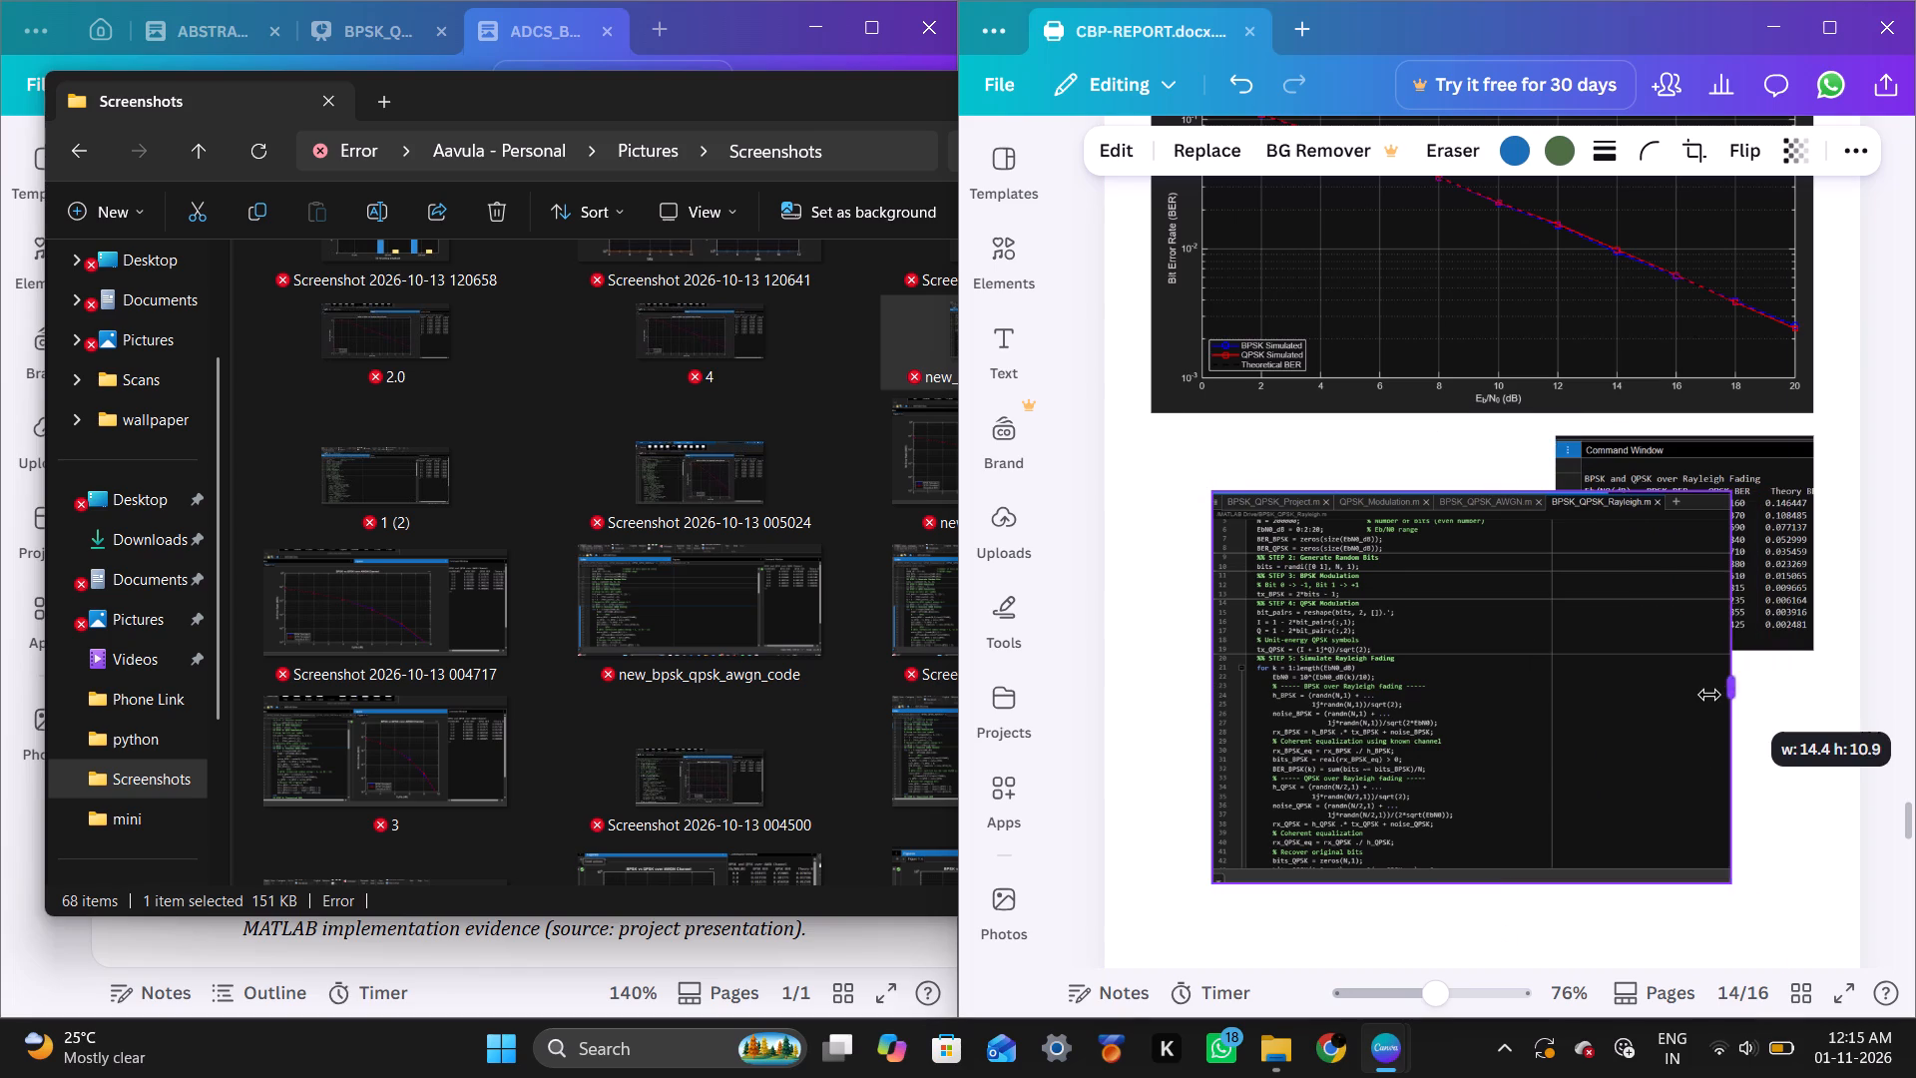
{"action": "left_click_drag", "start_coordinate": [1709, 695], "coordinate": [1633, 706]}
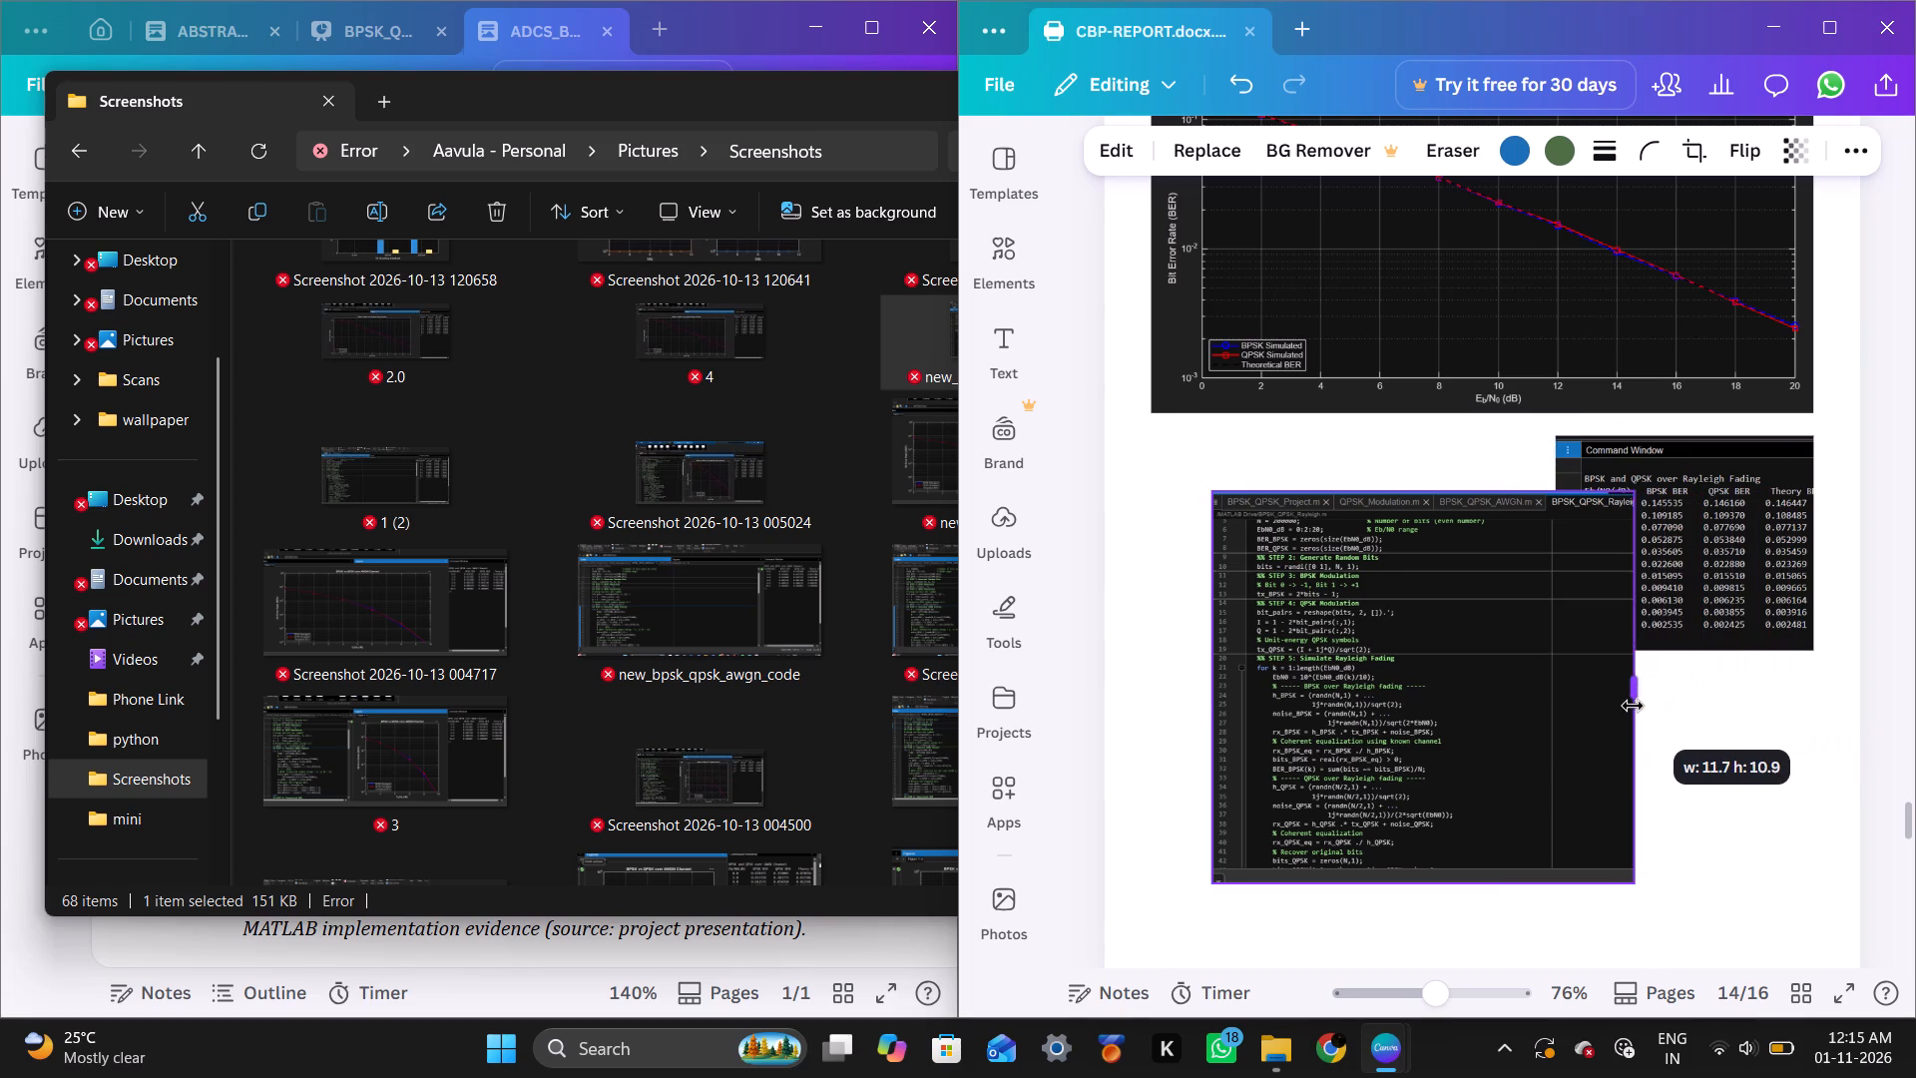
{"action": "left_click_drag", "start_coordinate": [1633, 706], "coordinate": [1617, 715]}
{"action": "left_click", "coordinate": [1693, 739]}
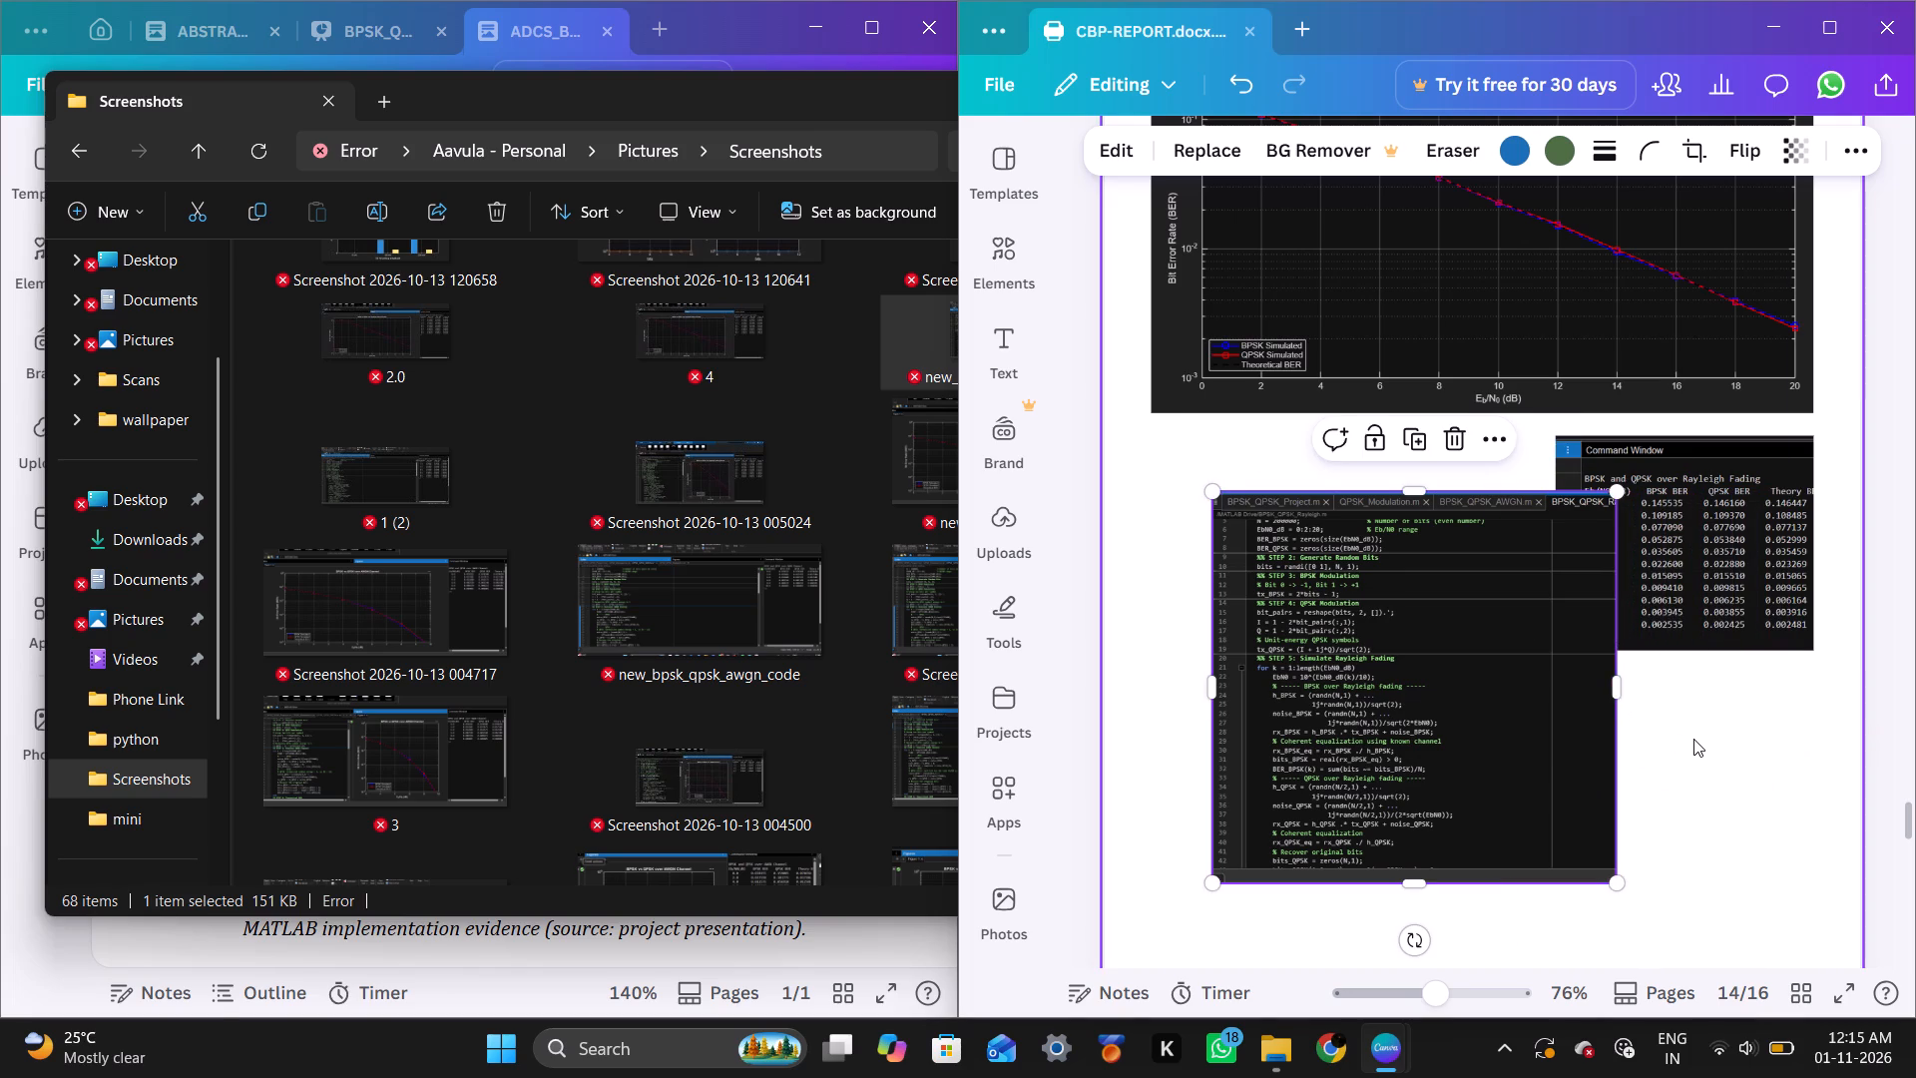
Slightly shrink the Rayleigh command-window image and place the code image beside it, tops level and aligned with the graph's left edge.
{"action": "left_click_drag", "start_coordinate": [1442, 749], "coordinate": [1377, 715]}
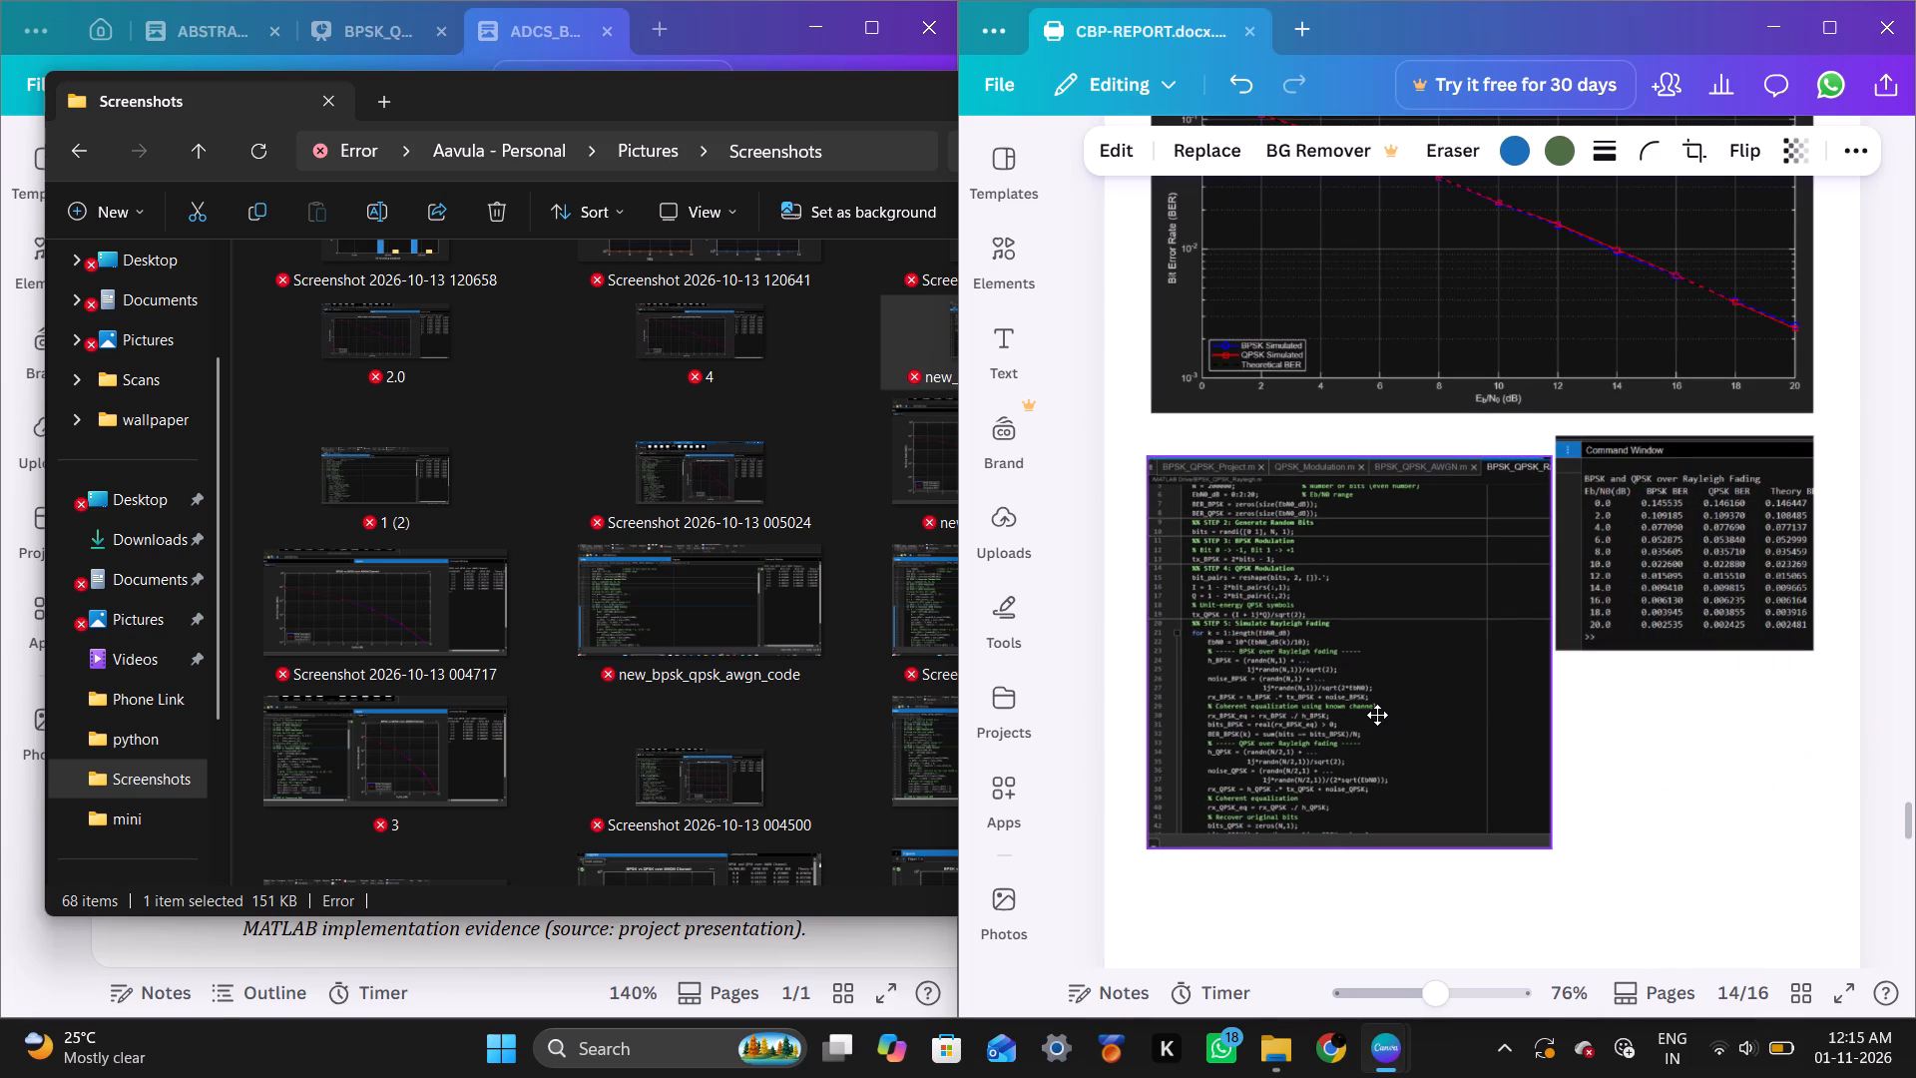
{"action": "left_click_drag", "start_coordinate": [1377, 715], "coordinate": [1367, 698]}
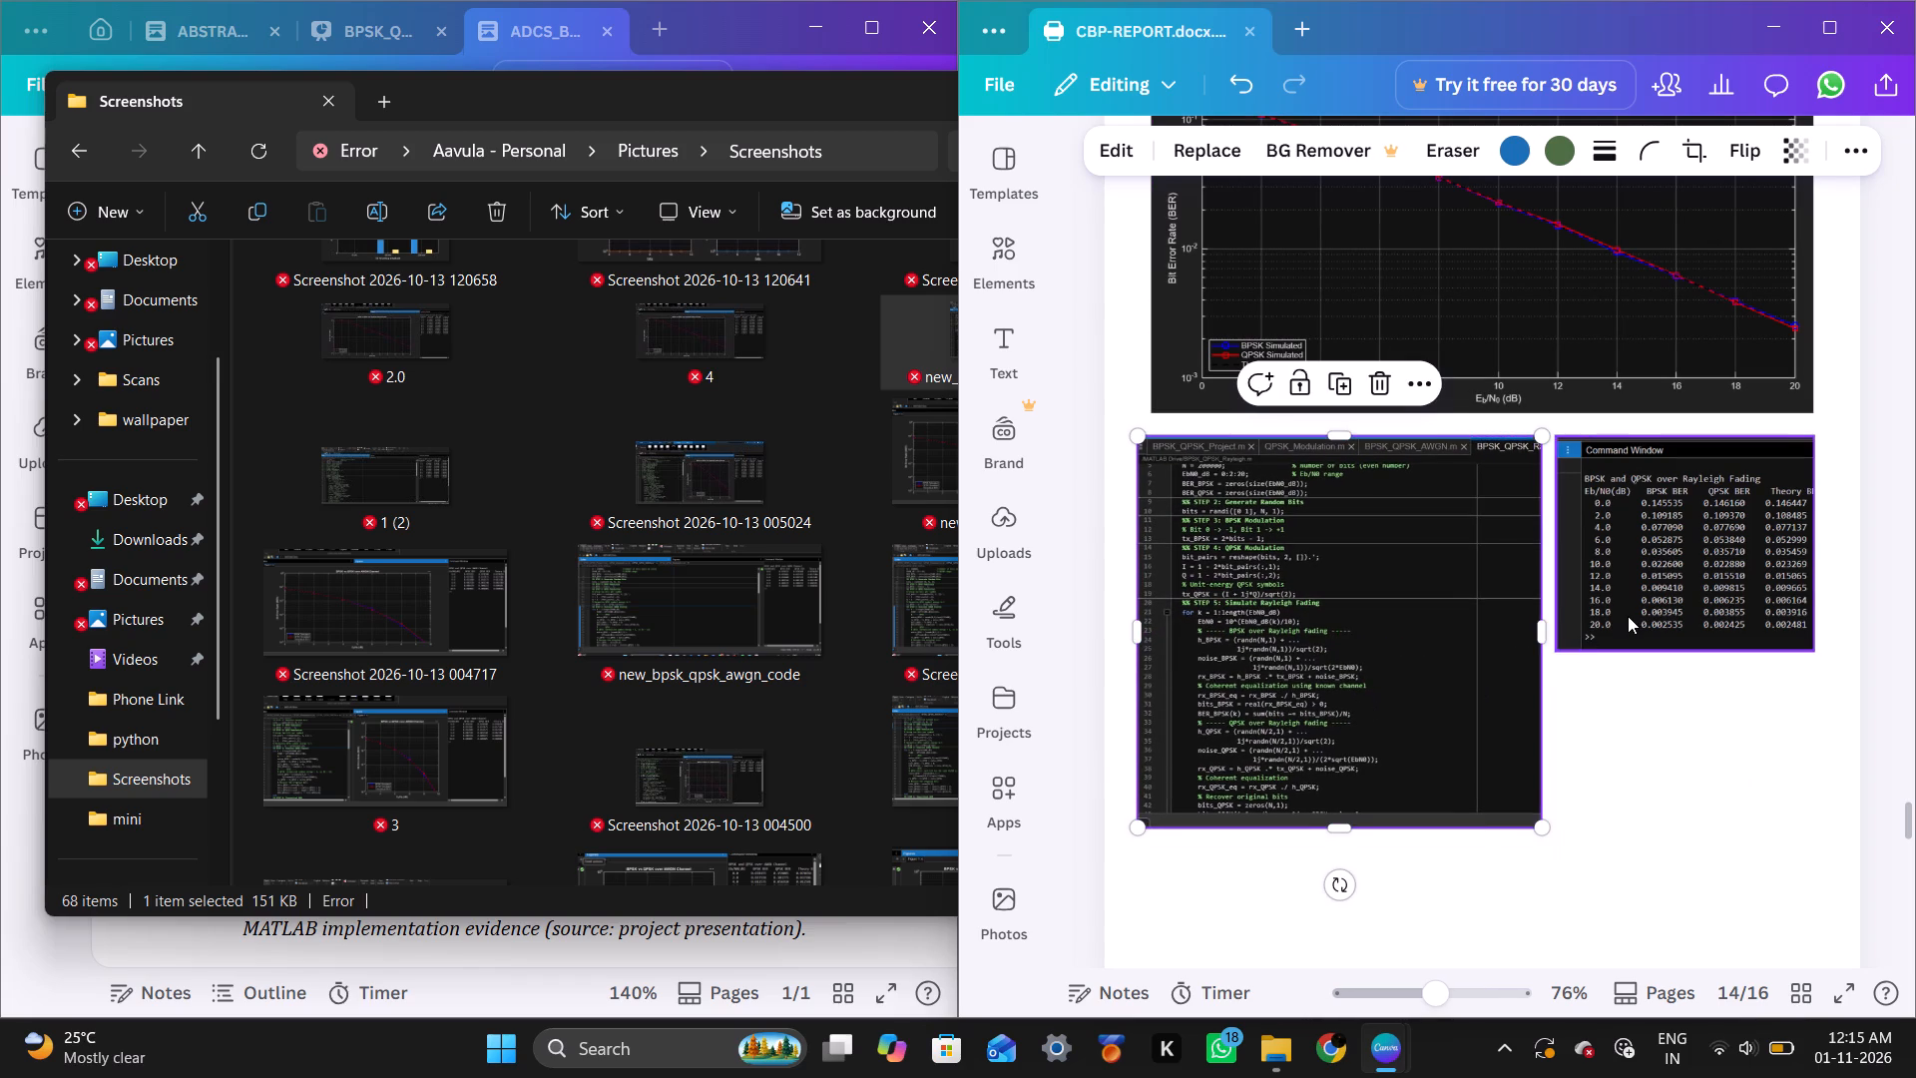
{"action": "left_click", "coordinate": [1674, 624]}
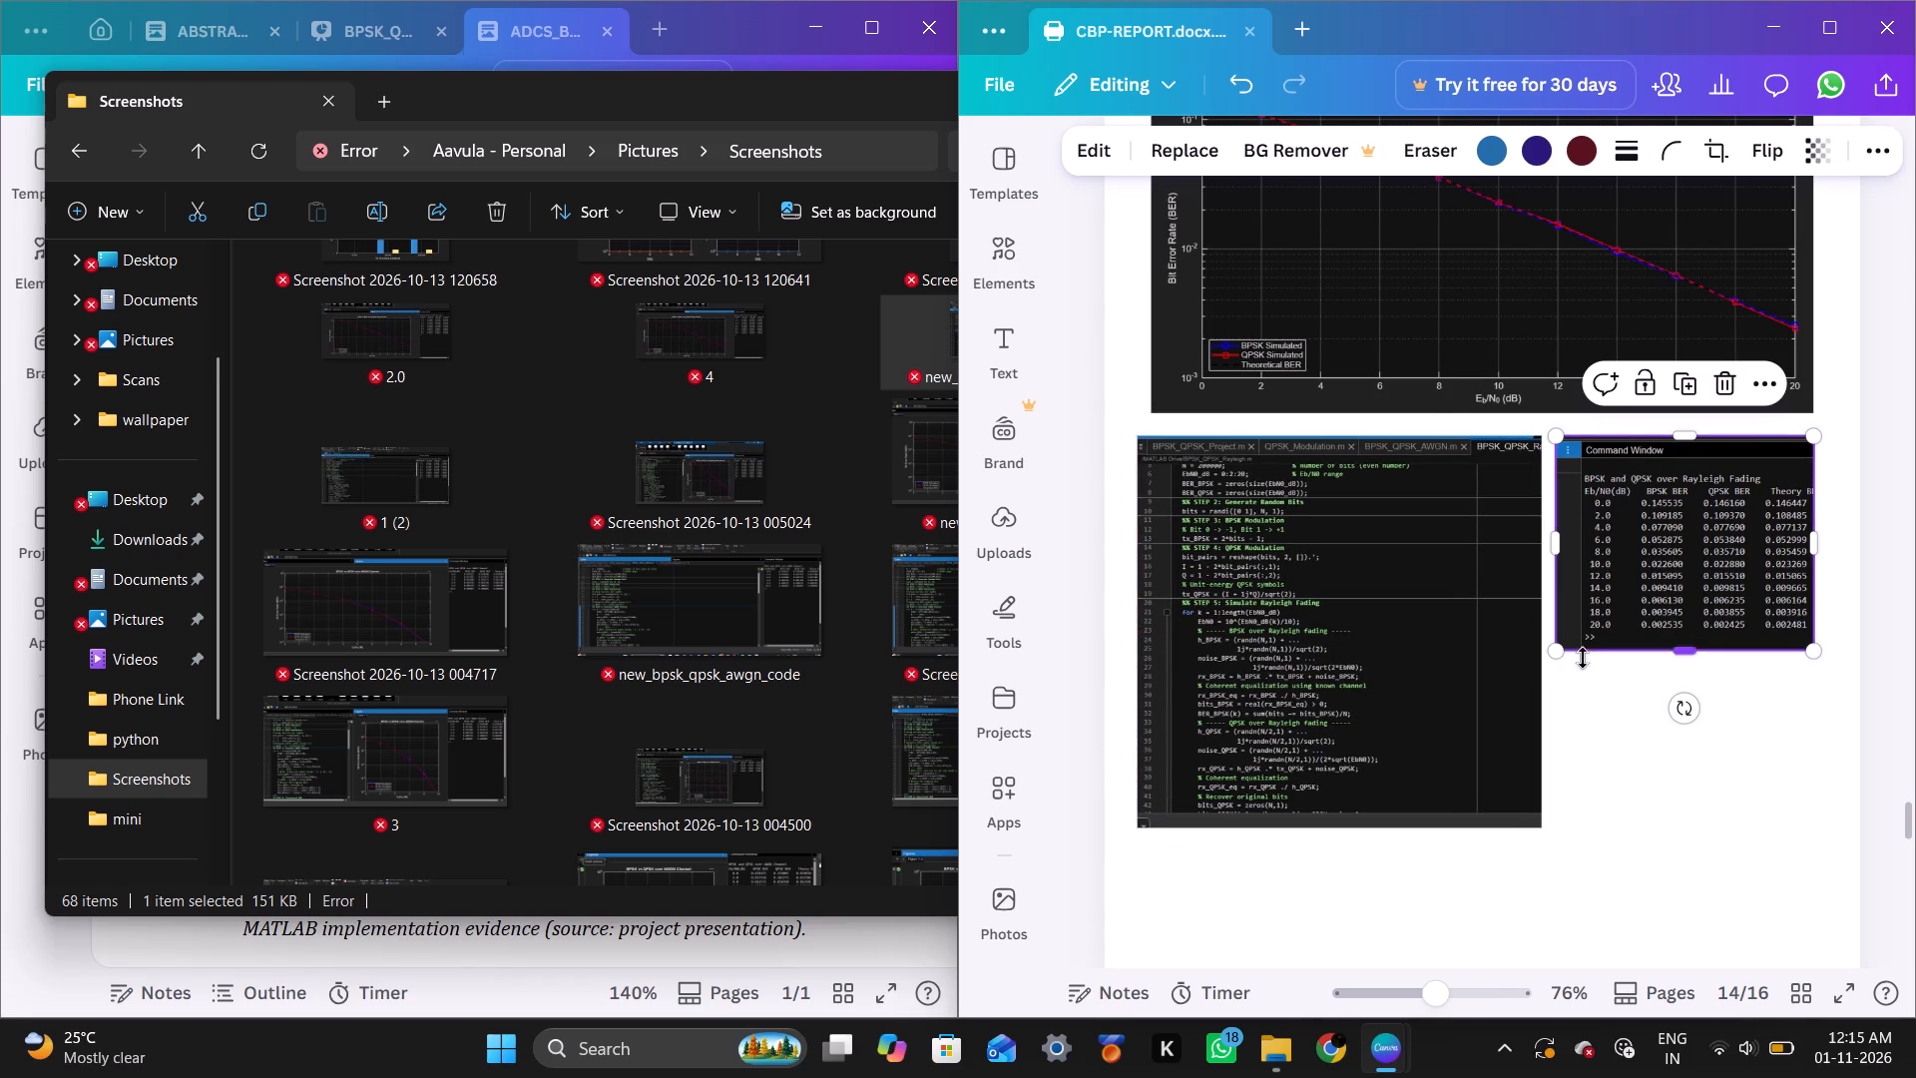
{"action": "left_click_drag", "start_coordinate": [1561, 654], "coordinate": [1578, 642]}
{"action": "left_click", "coordinate": [1598, 678]}
{"action": "left_click_drag", "start_coordinate": [1442, 654], "coordinate": [1466, 654]}
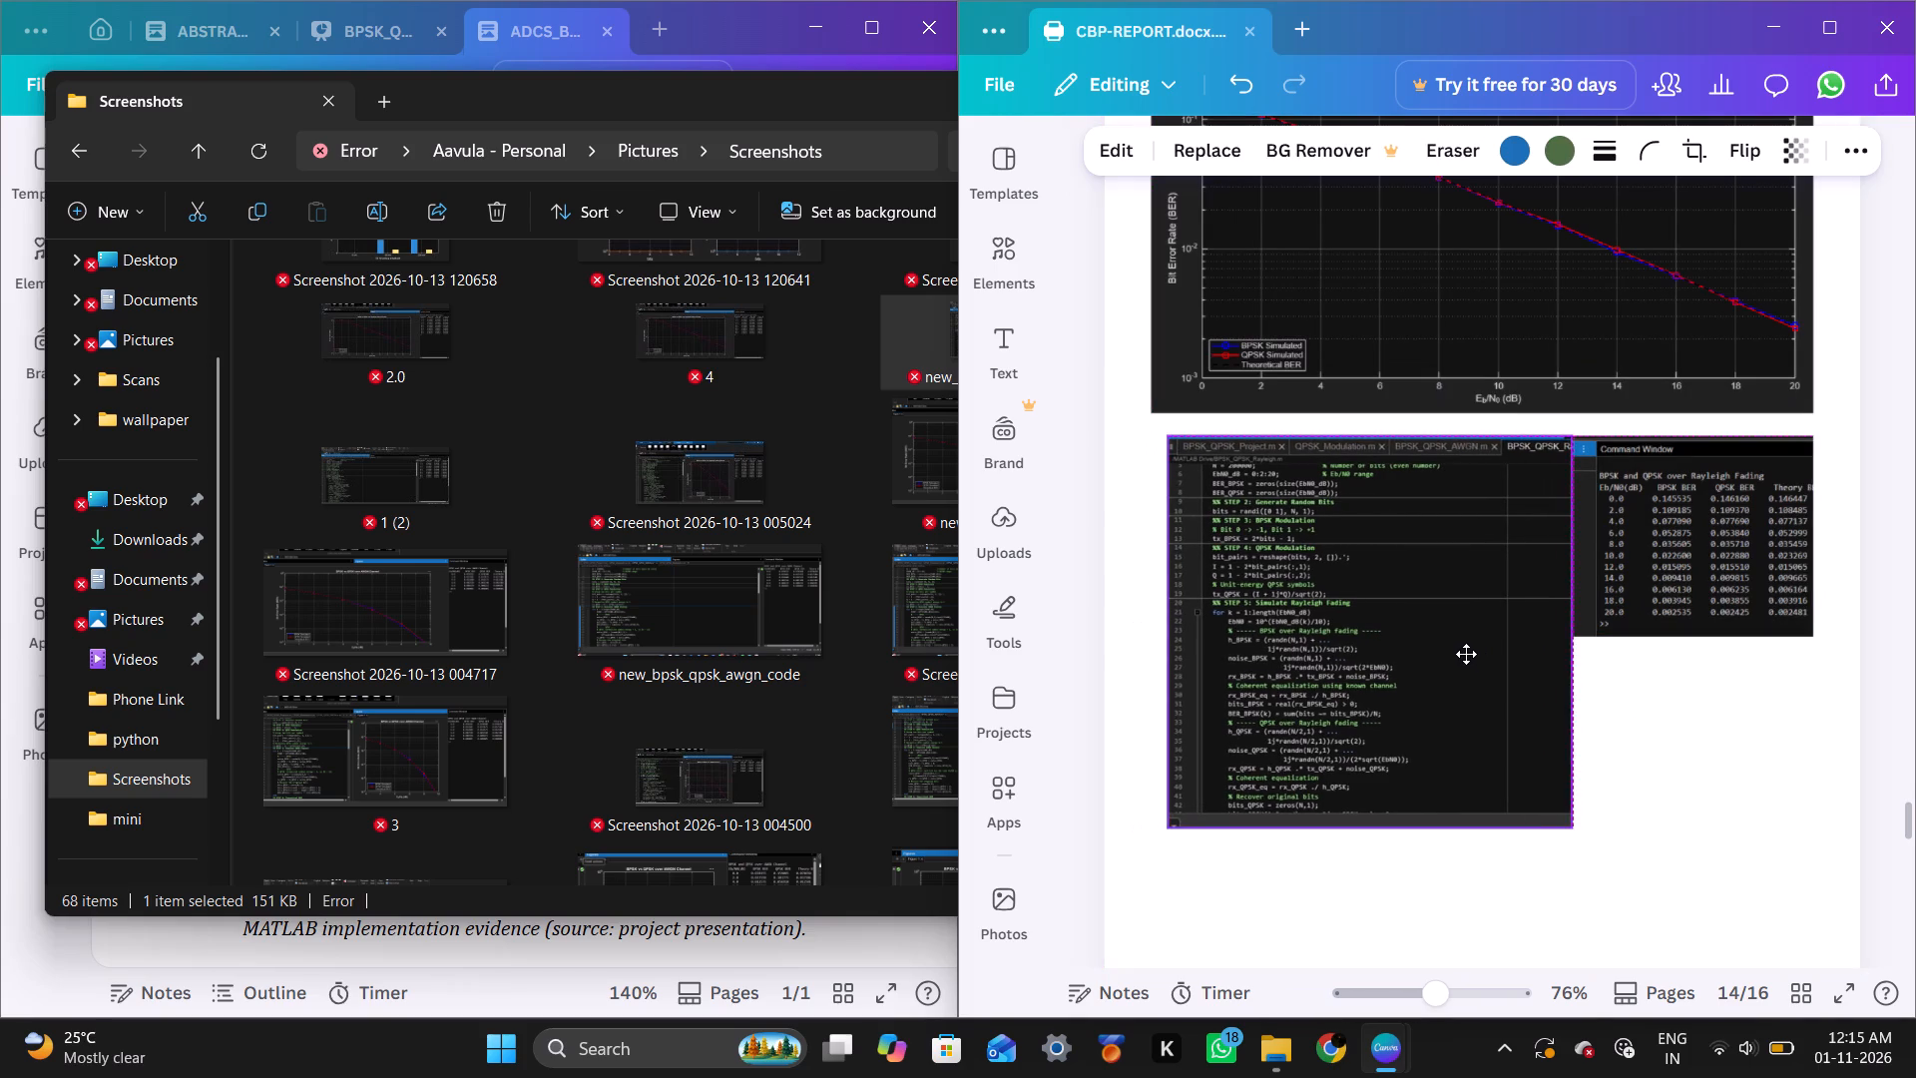
{"action": "left_click_drag", "start_coordinate": [1466, 654], "coordinate": [1463, 654]}
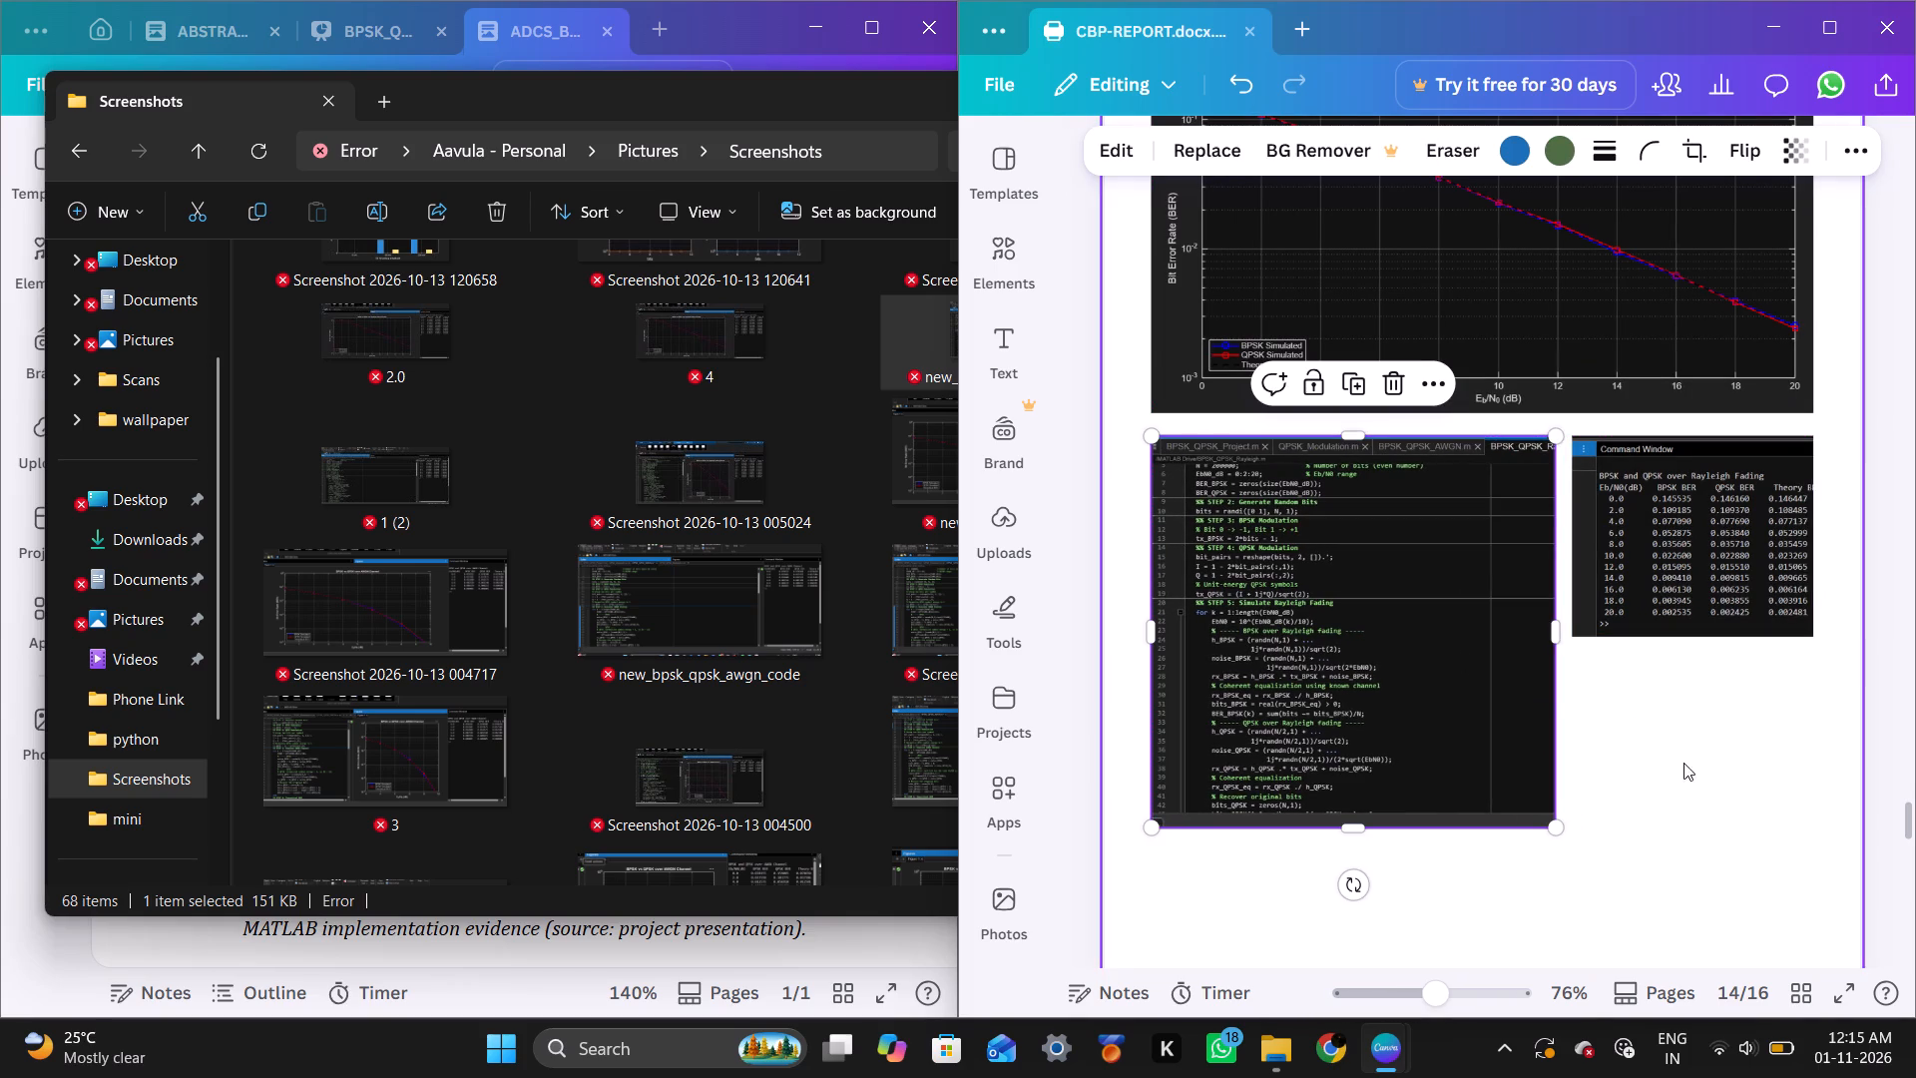
{"action": "left_click", "coordinate": [1706, 777]}
Minimise the File Explorer window and copy the two-line Fig. 7 caption from the reference document.
{"action": "scroll", "coordinate": [1706, 777], "scroll_direction": "down", "scroll_amount": 2}
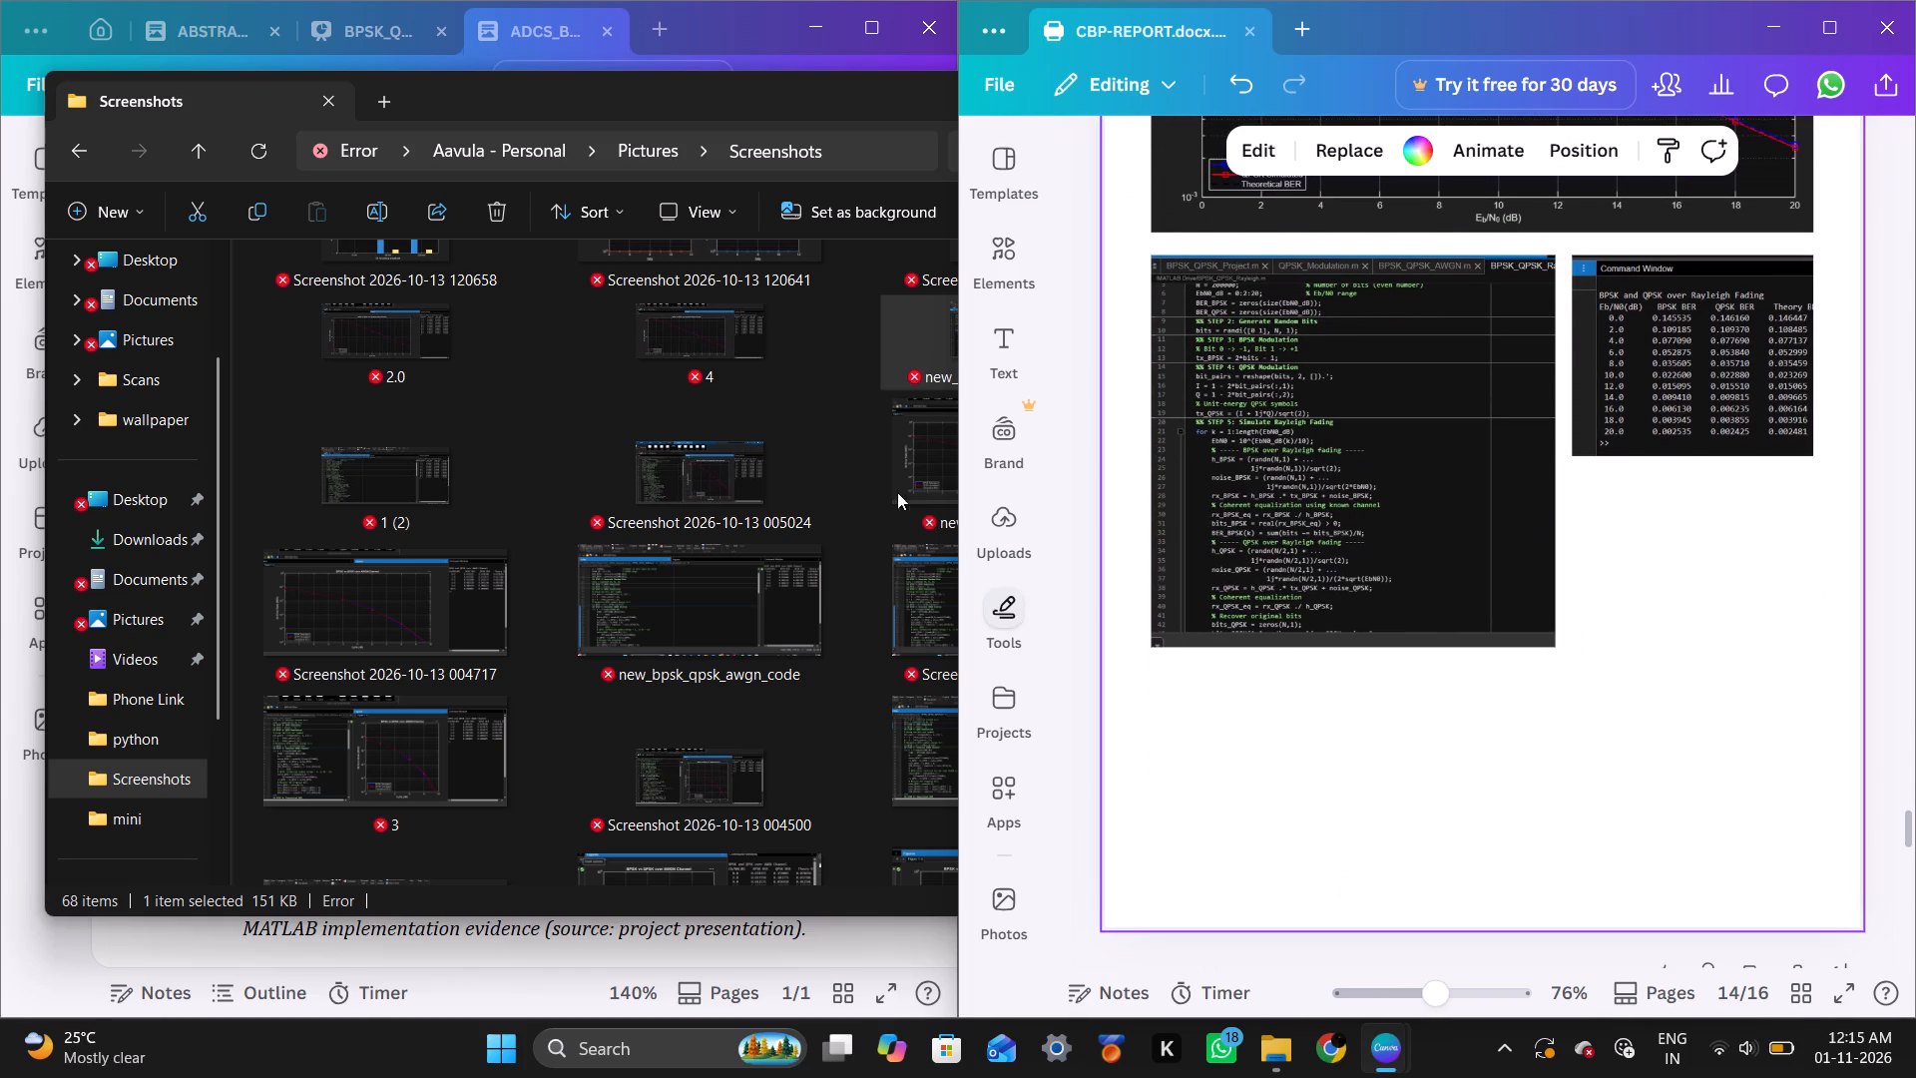
{"action": "left_click", "coordinate": [812, 107]}
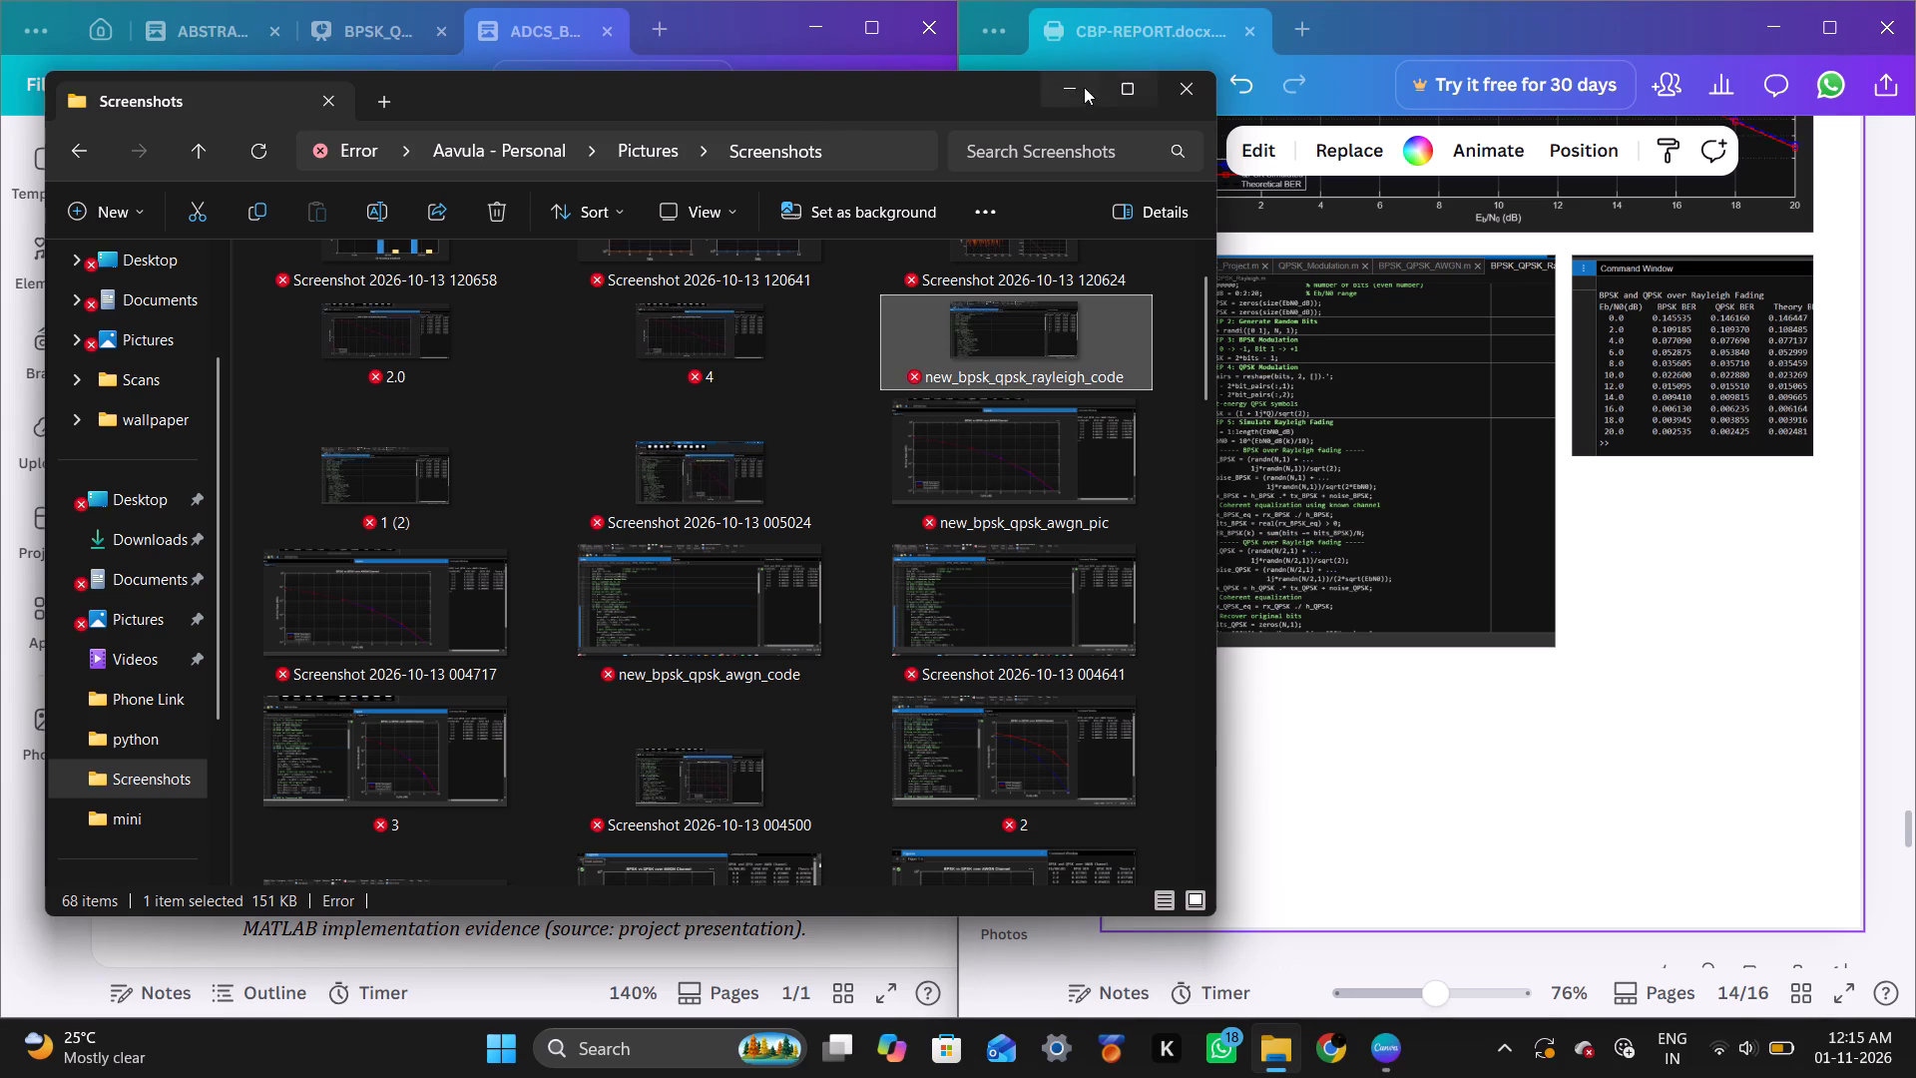
{"action": "left_click", "coordinate": [1074, 91]}
{"action": "left_click", "coordinate": [1271, 499]}
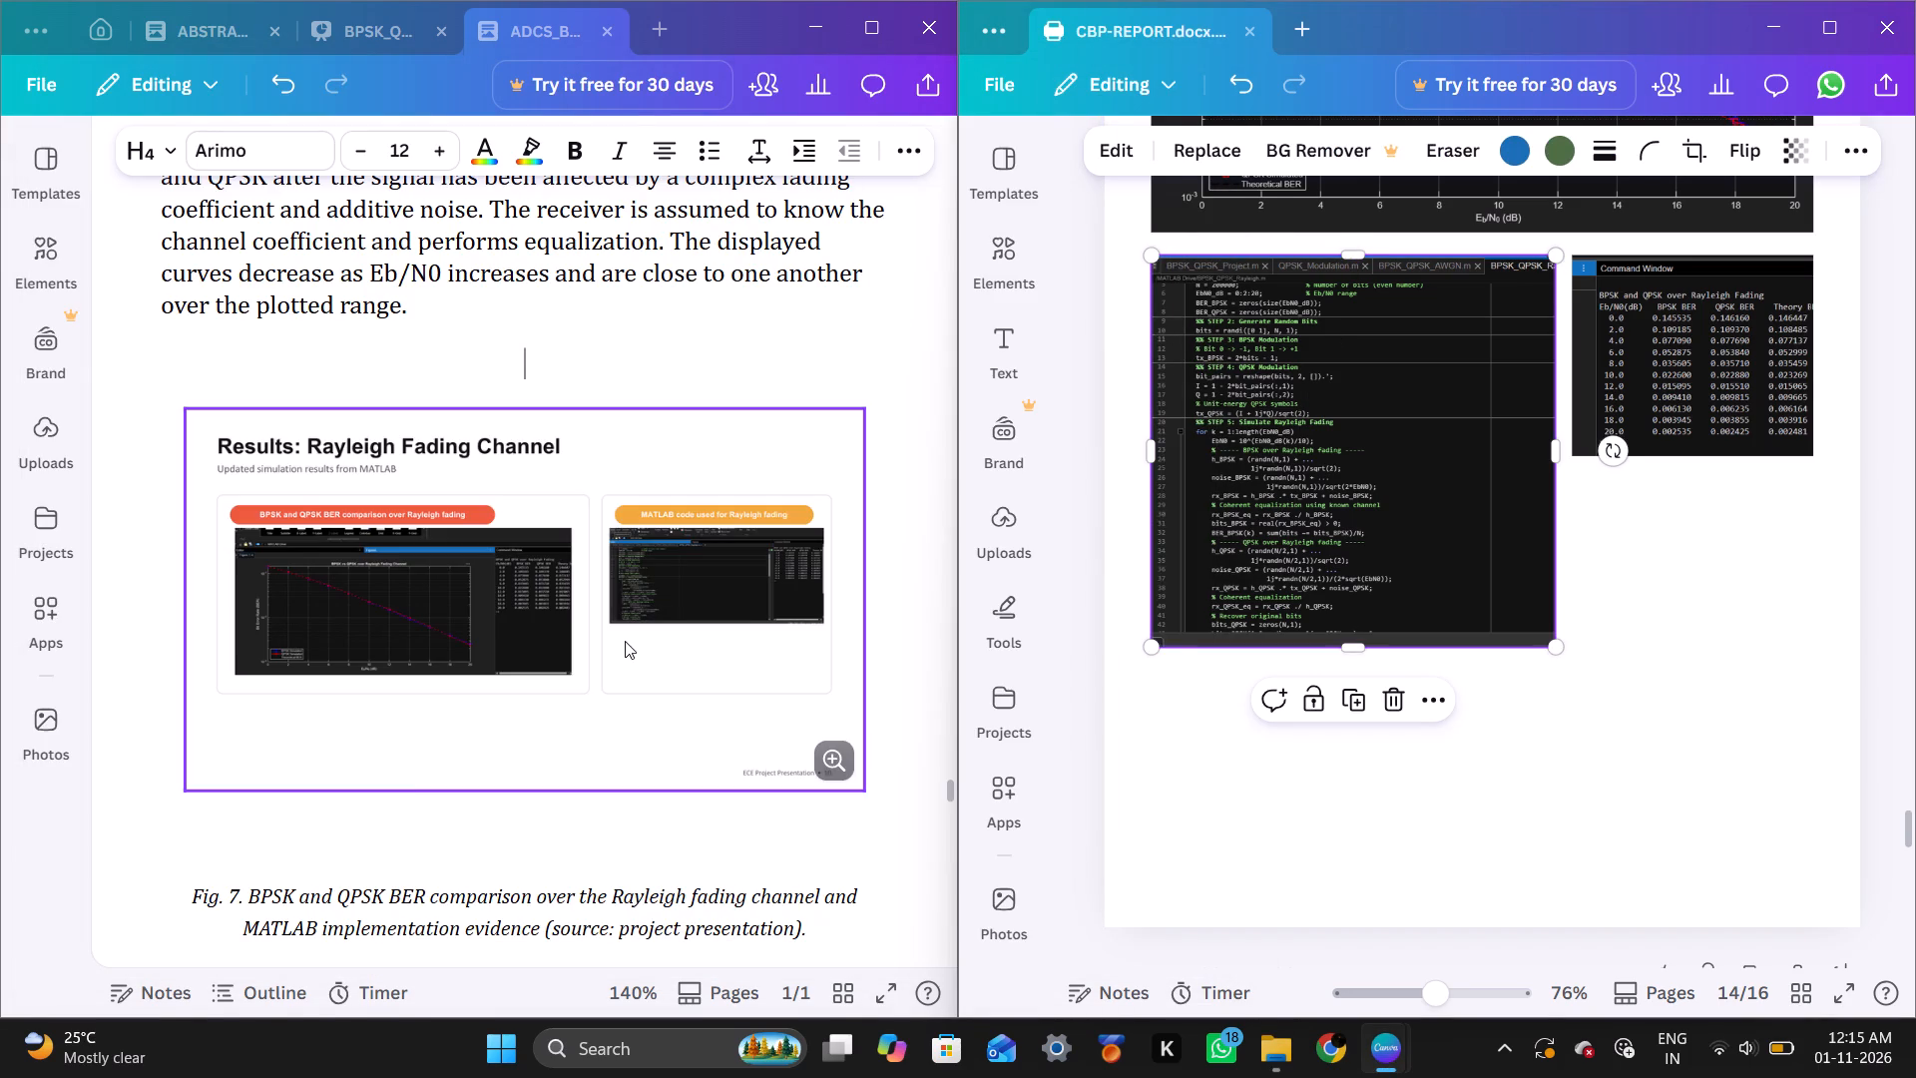
{"action": "scroll", "coordinate": [614, 675], "scroll_direction": "down", "scroll_amount": 2}
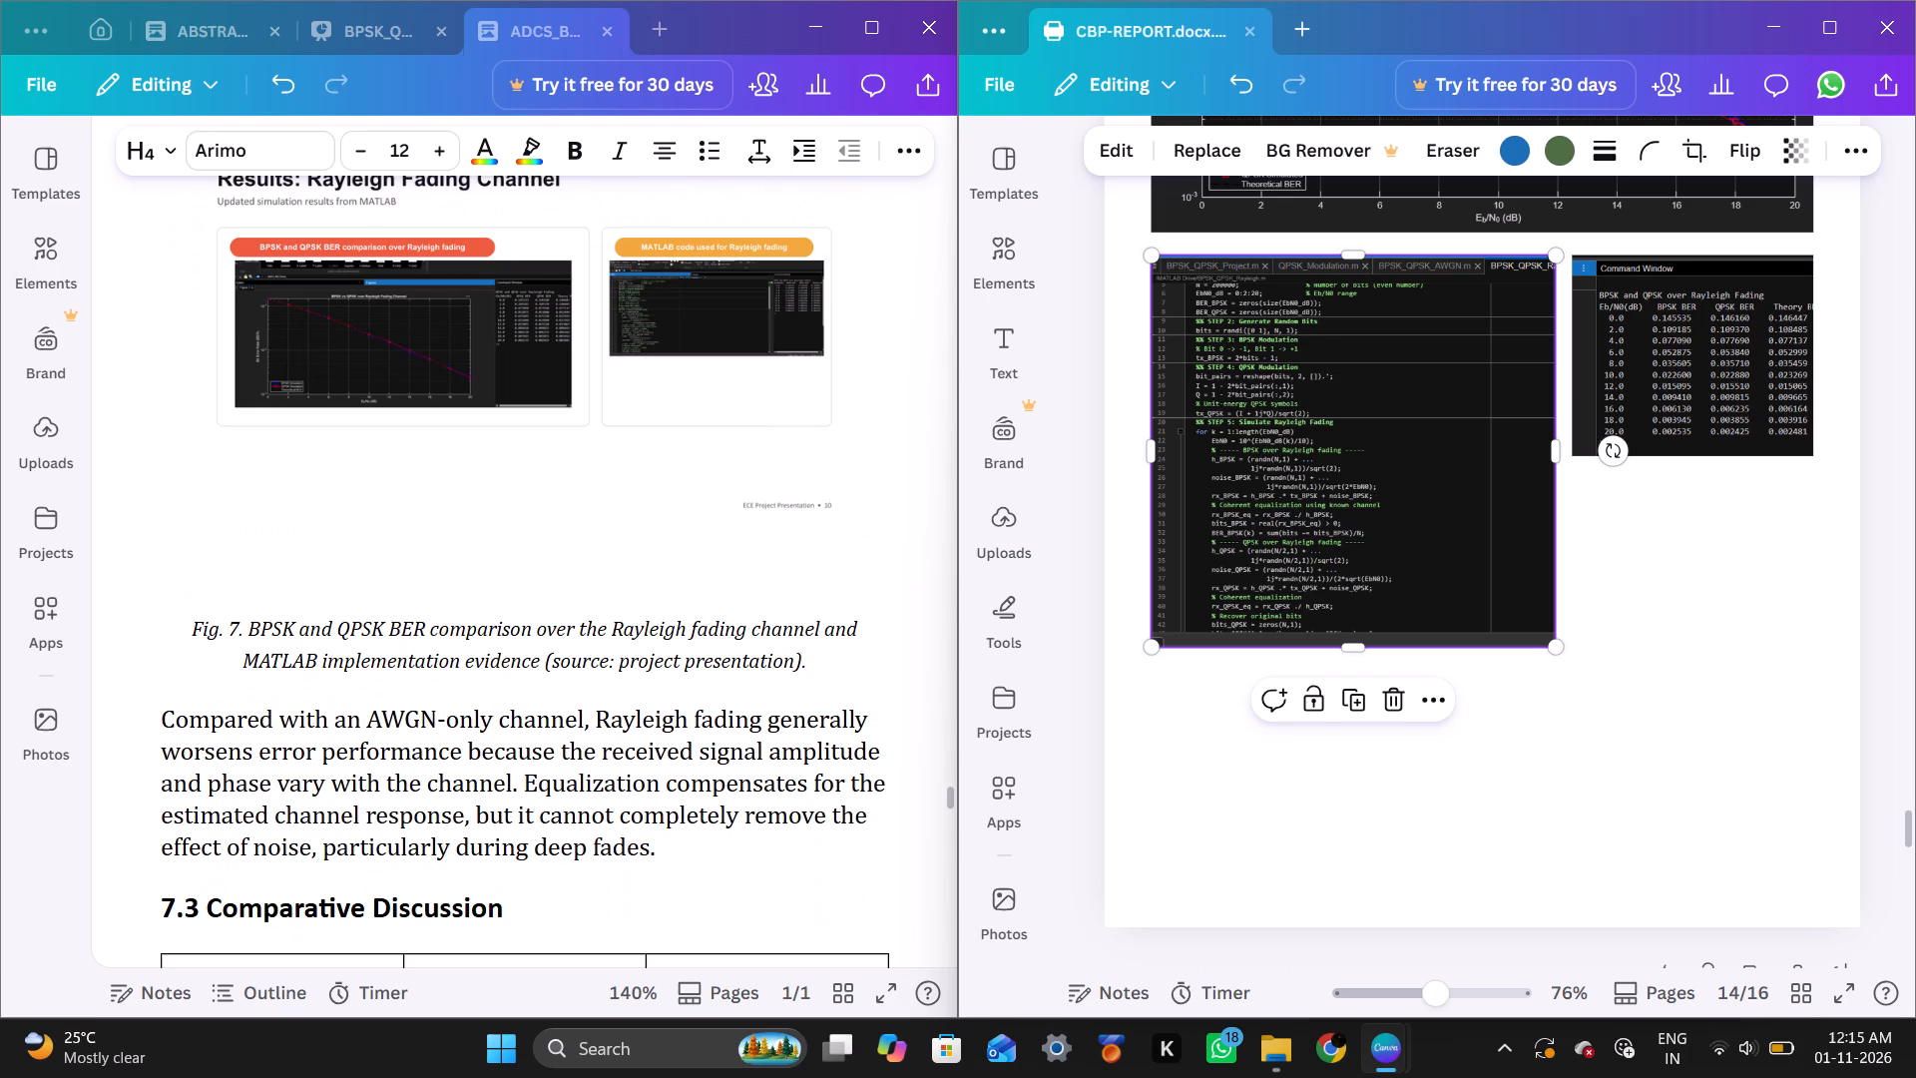
{"action": "left_click_drag", "start_coordinate": [814, 670], "coordinate": [191, 625]}
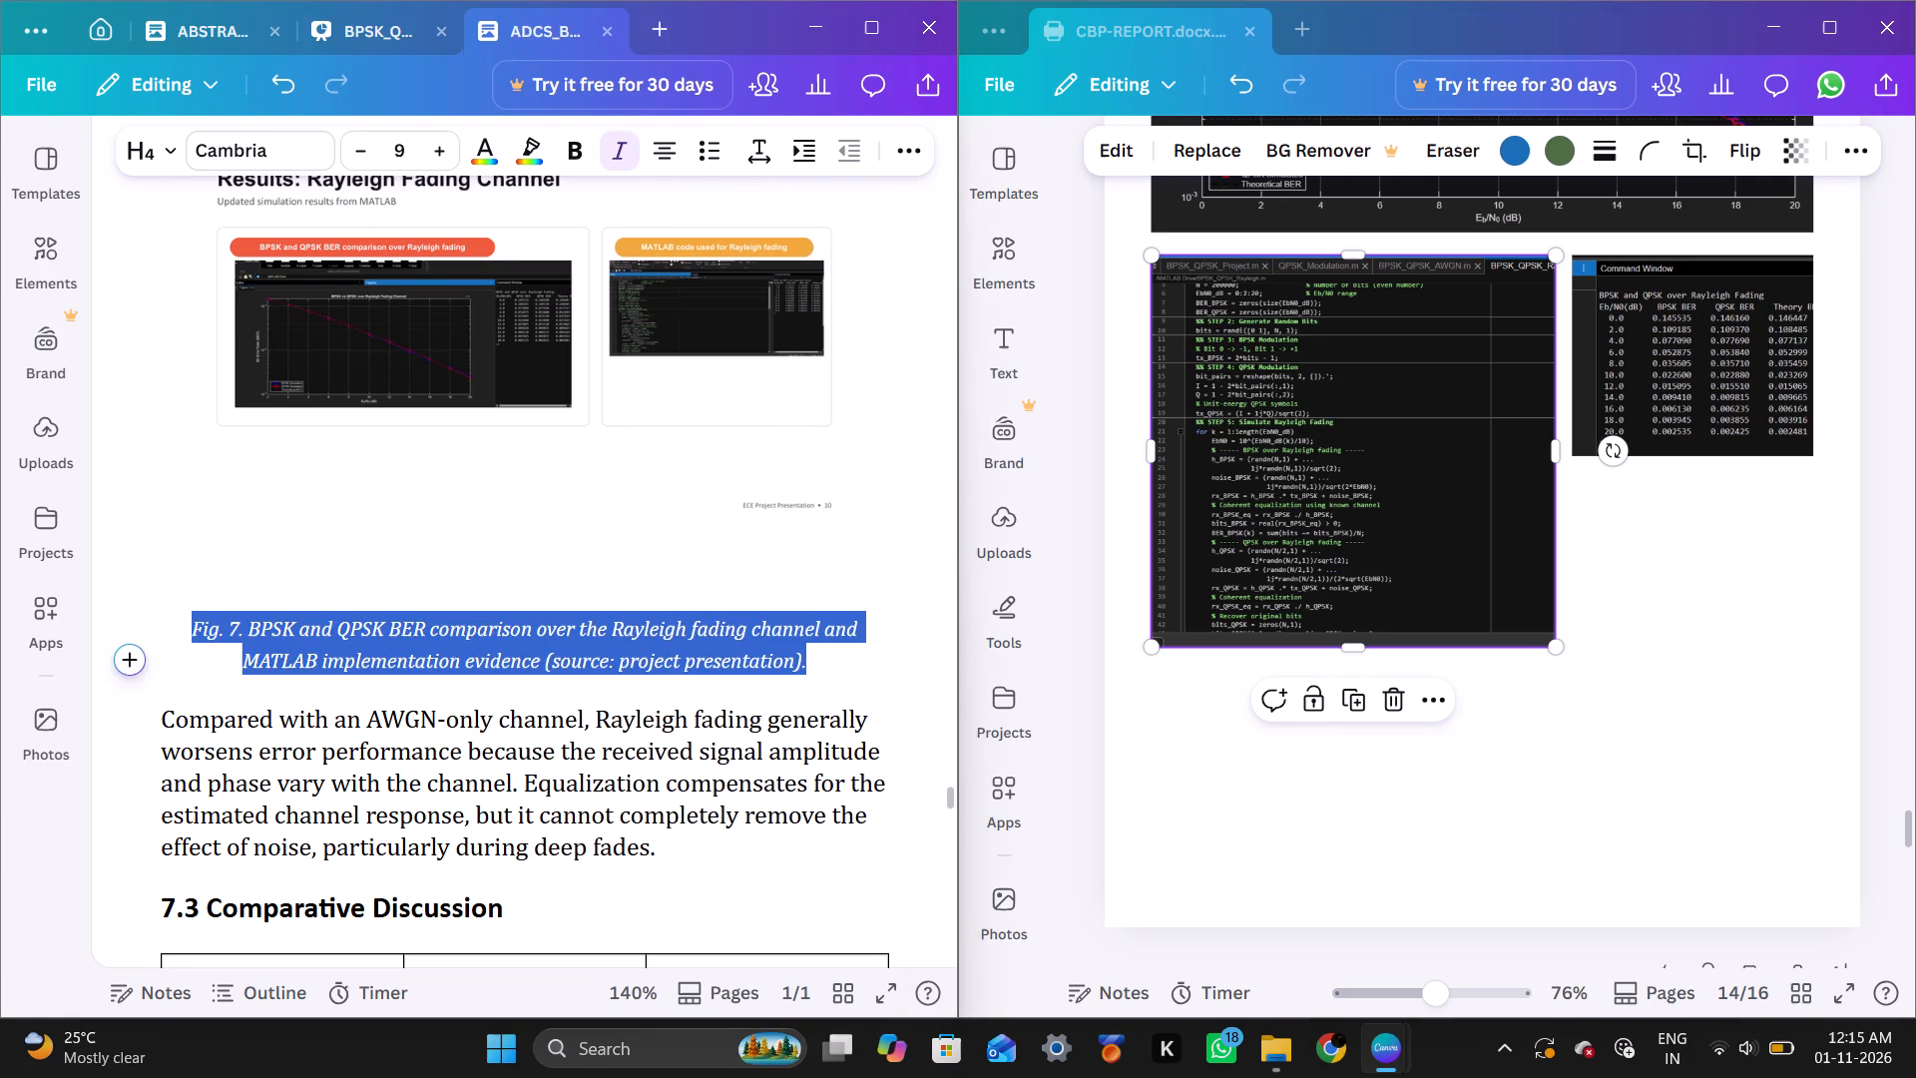
{"action": "left_click_drag", "start_coordinate": [191, 625], "coordinate": [180, 625]}
{"action": "key", "text": "ctrl+c"}
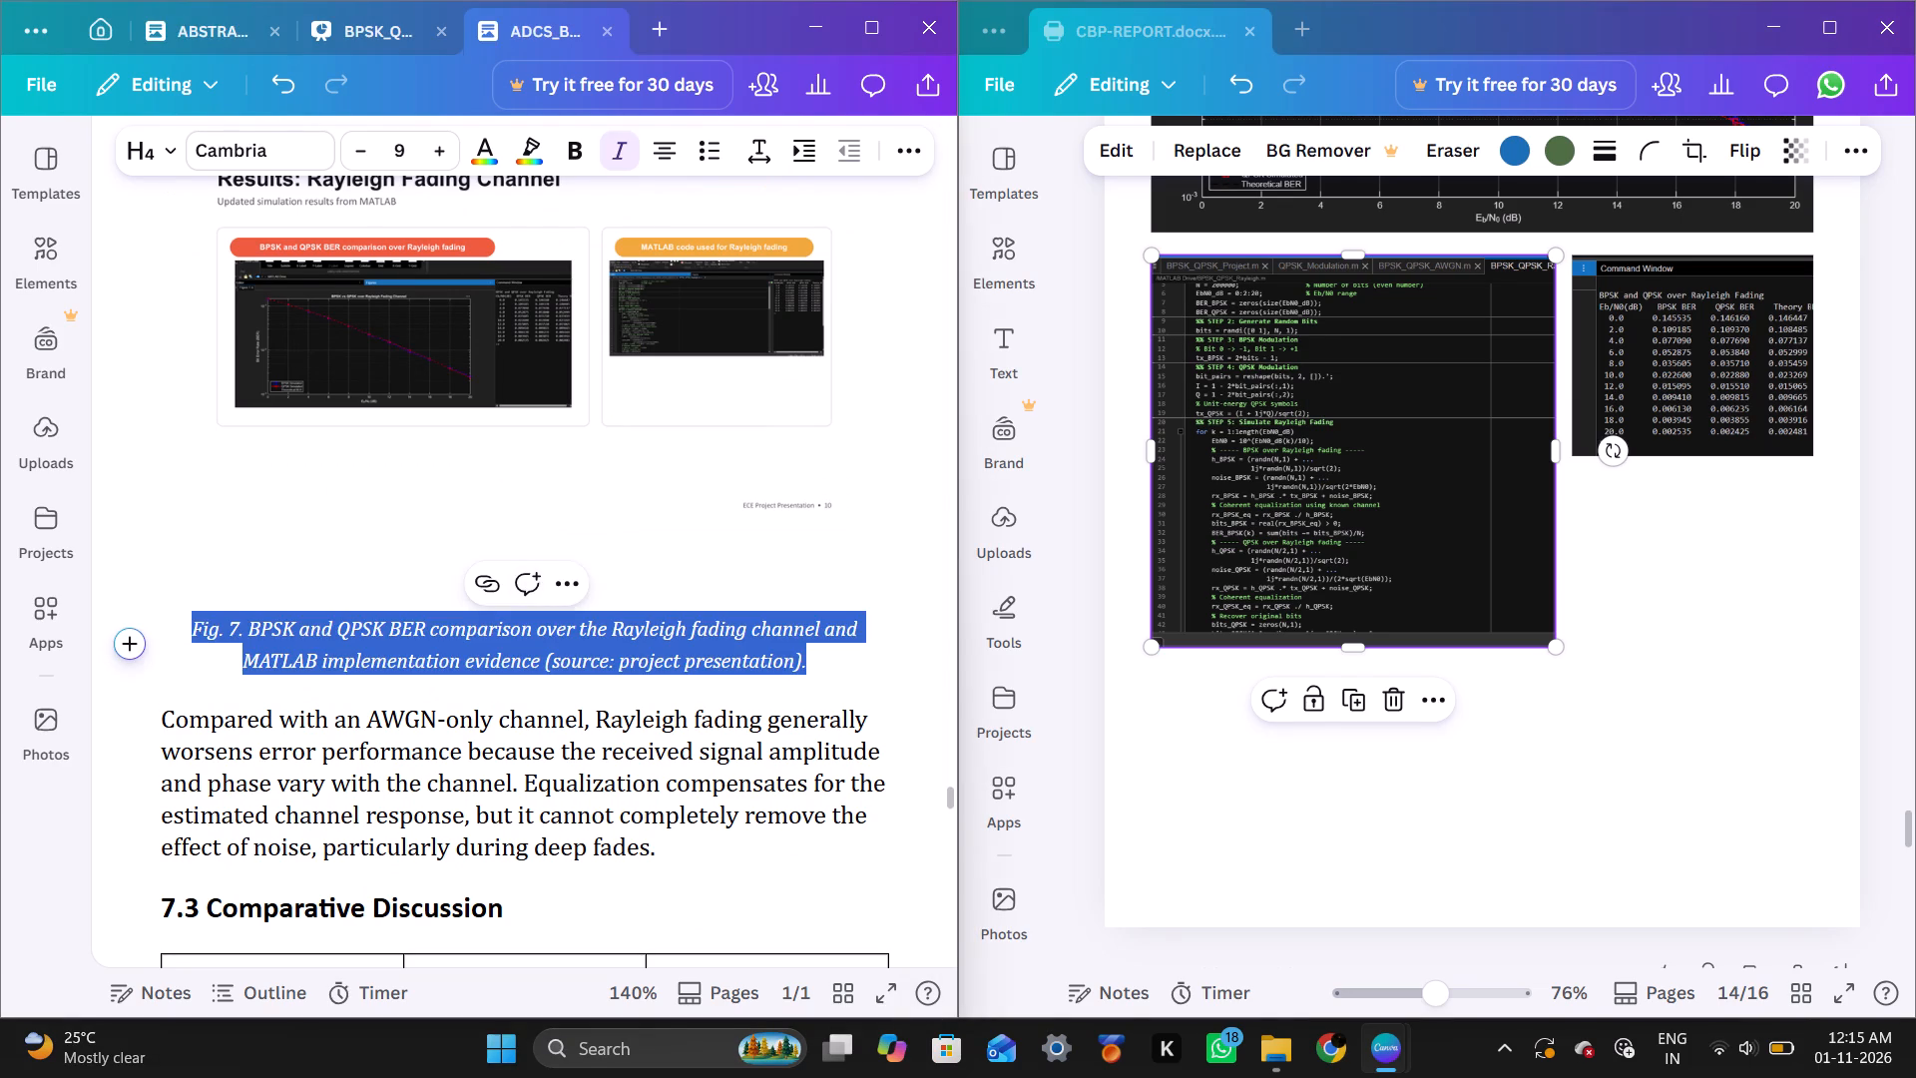
{"action": "left_click", "coordinate": [643, 559]}
Duplicate the Fig. 6 caption on page 13 and move the copy onto page 14, down past the Rayleigh graph toward the code image.
{"action": "scroll", "coordinate": [1099, 492], "scroll_direction": "up", "scroll_amount": 5}
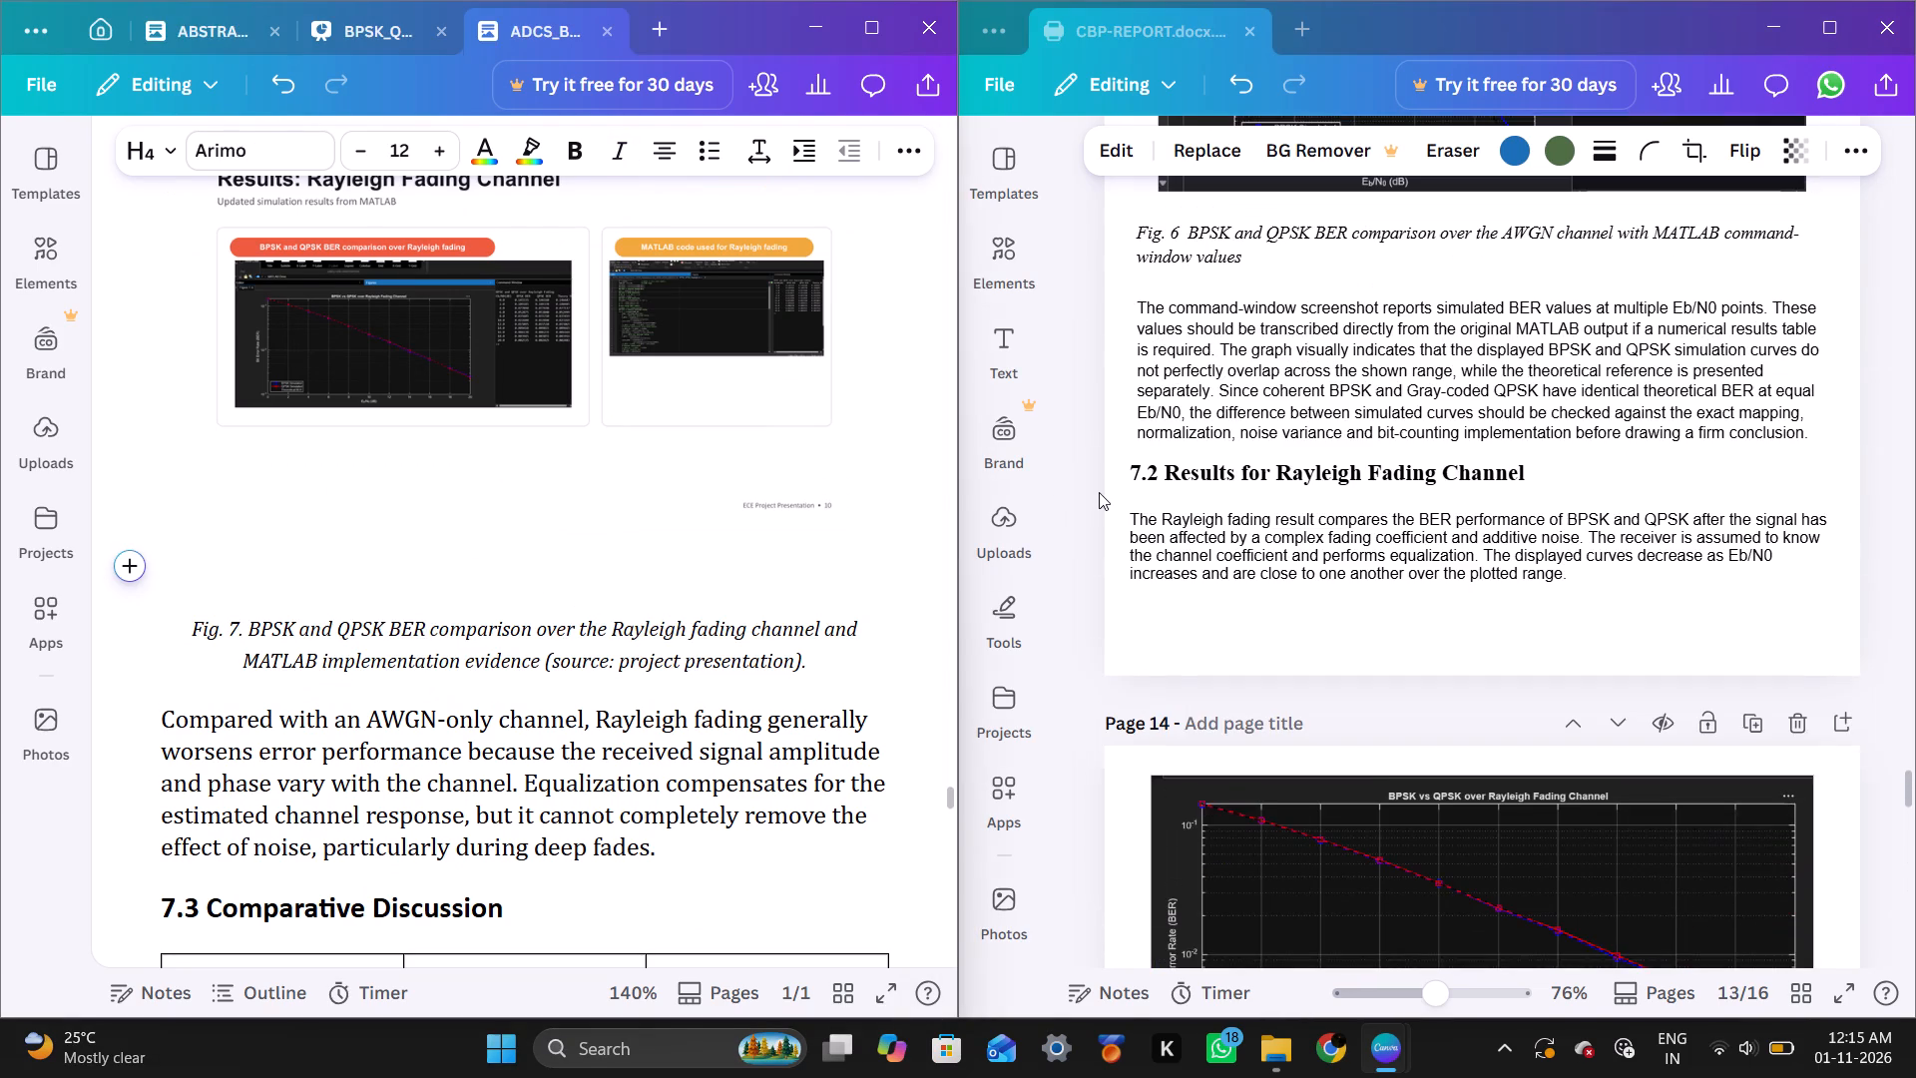
{"action": "scroll", "coordinate": [1099, 492], "scroll_direction": "up", "scroll_amount": 1}
{"action": "scroll", "coordinate": [1297, 490], "scroll_direction": "up", "scroll_amount": 1}
{"action": "left_click", "coordinate": [1284, 362]}
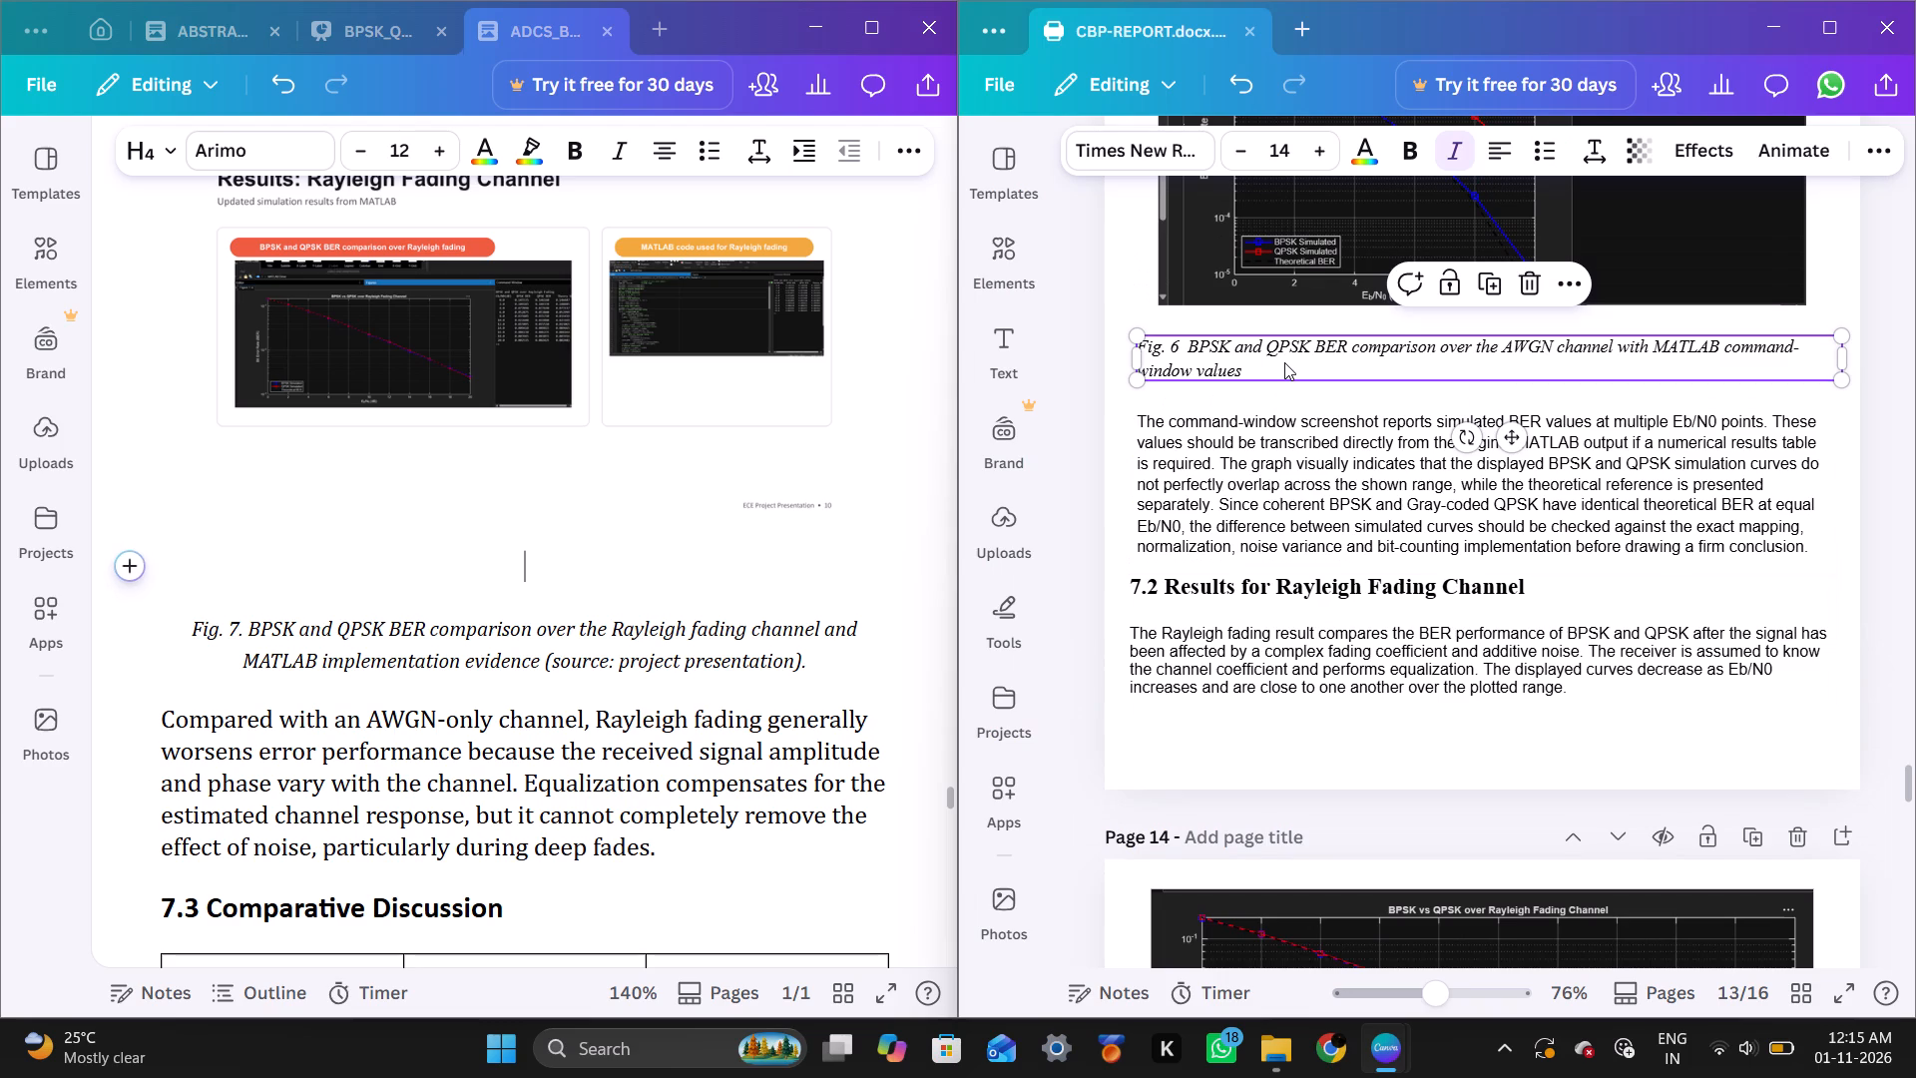
{"action": "left_click", "coordinate": [1490, 284]}
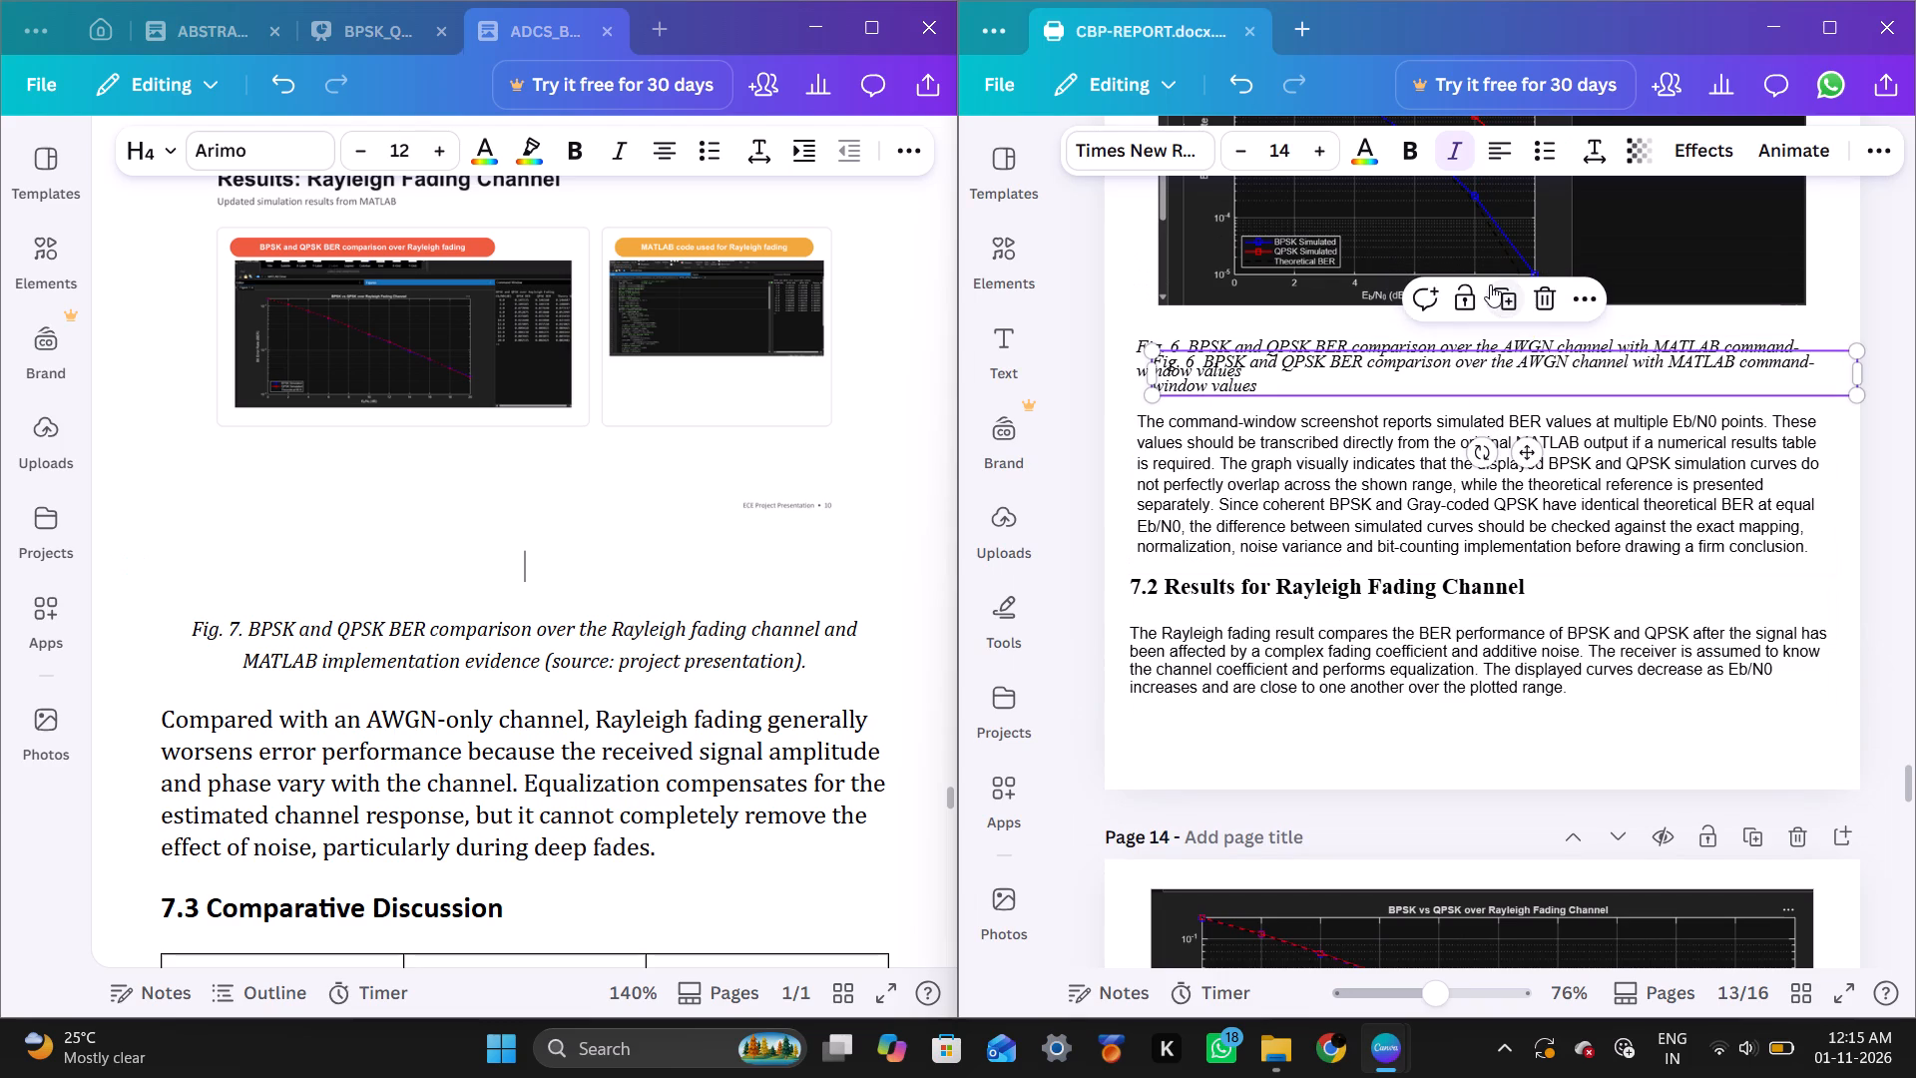
{"action": "left_click_drag", "start_coordinate": [1522, 456], "coordinate": [1525, 994]}
{"action": "scroll", "coordinate": [1525, 816], "scroll_direction": "down", "scroll_amount": 2}
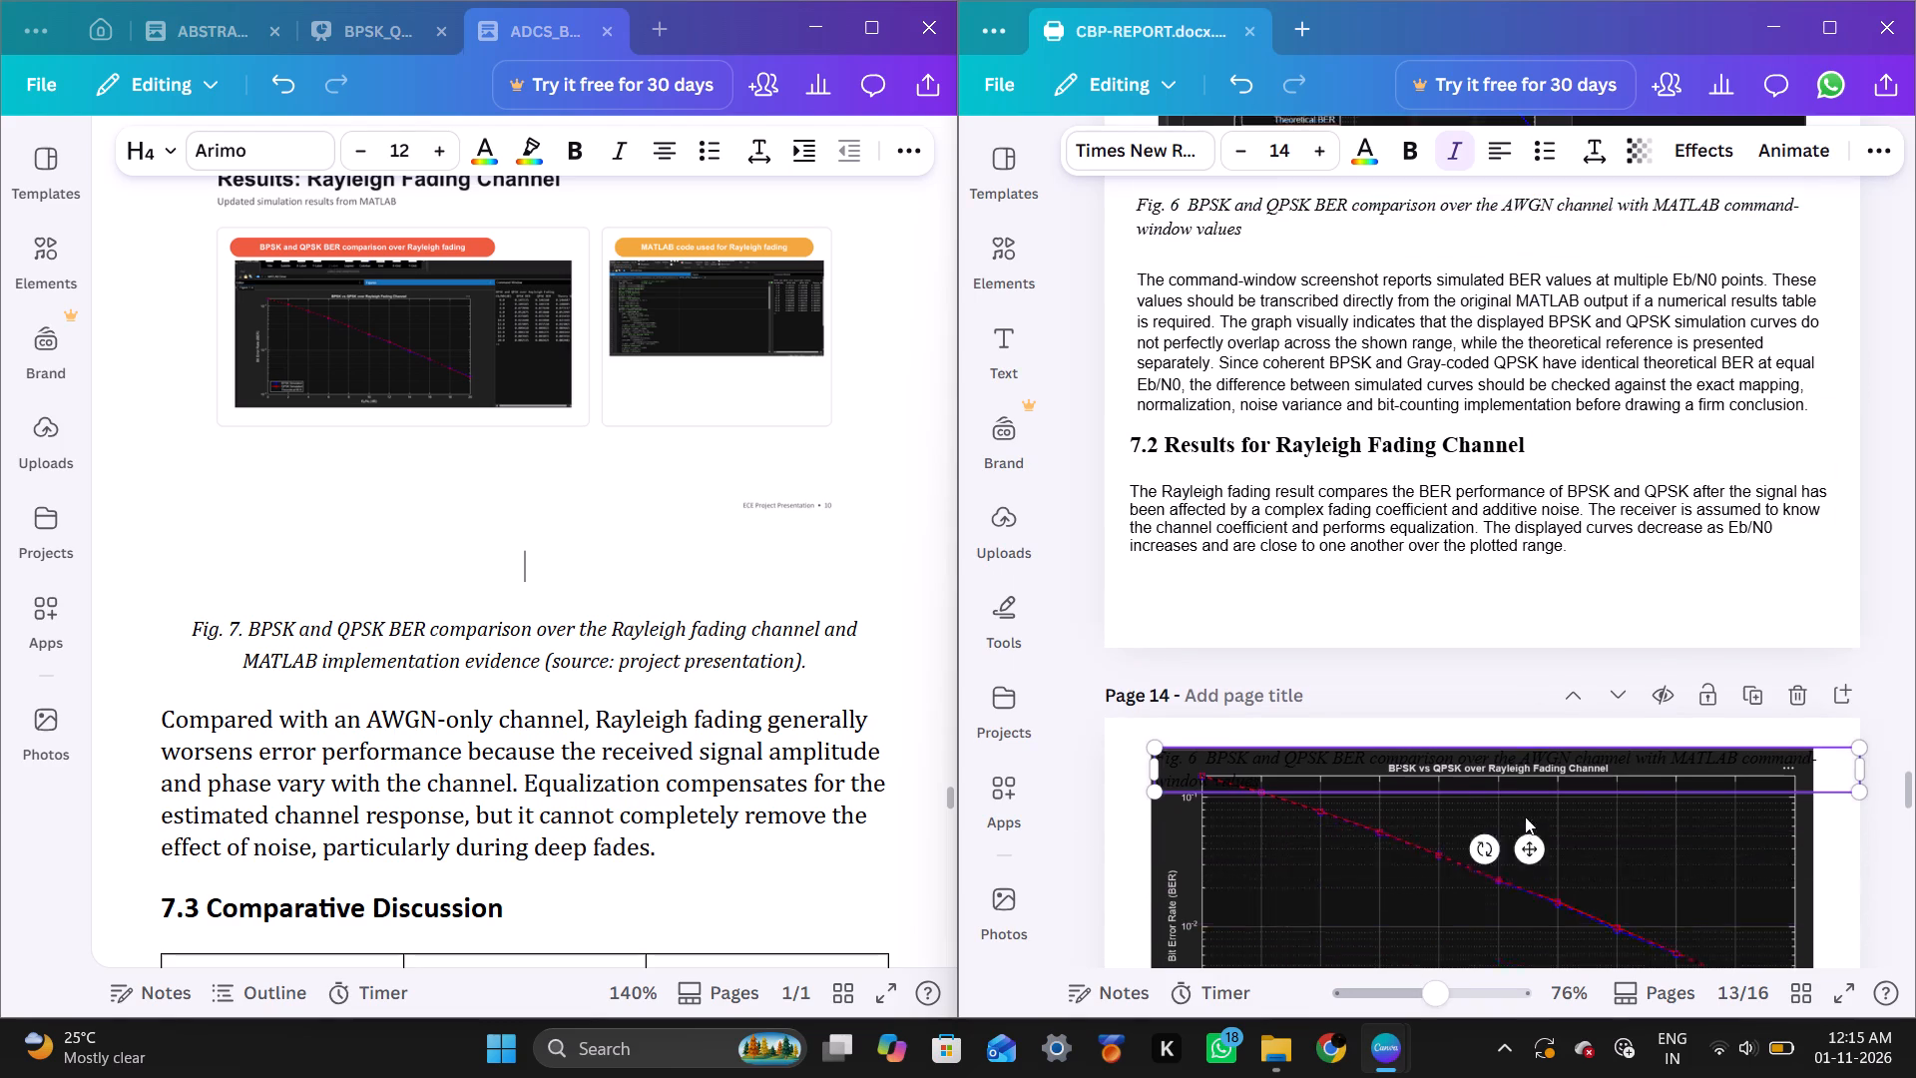
{"action": "scroll", "coordinate": [1525, 816], "scroll_direction": "down", "scroll_amount": 2}
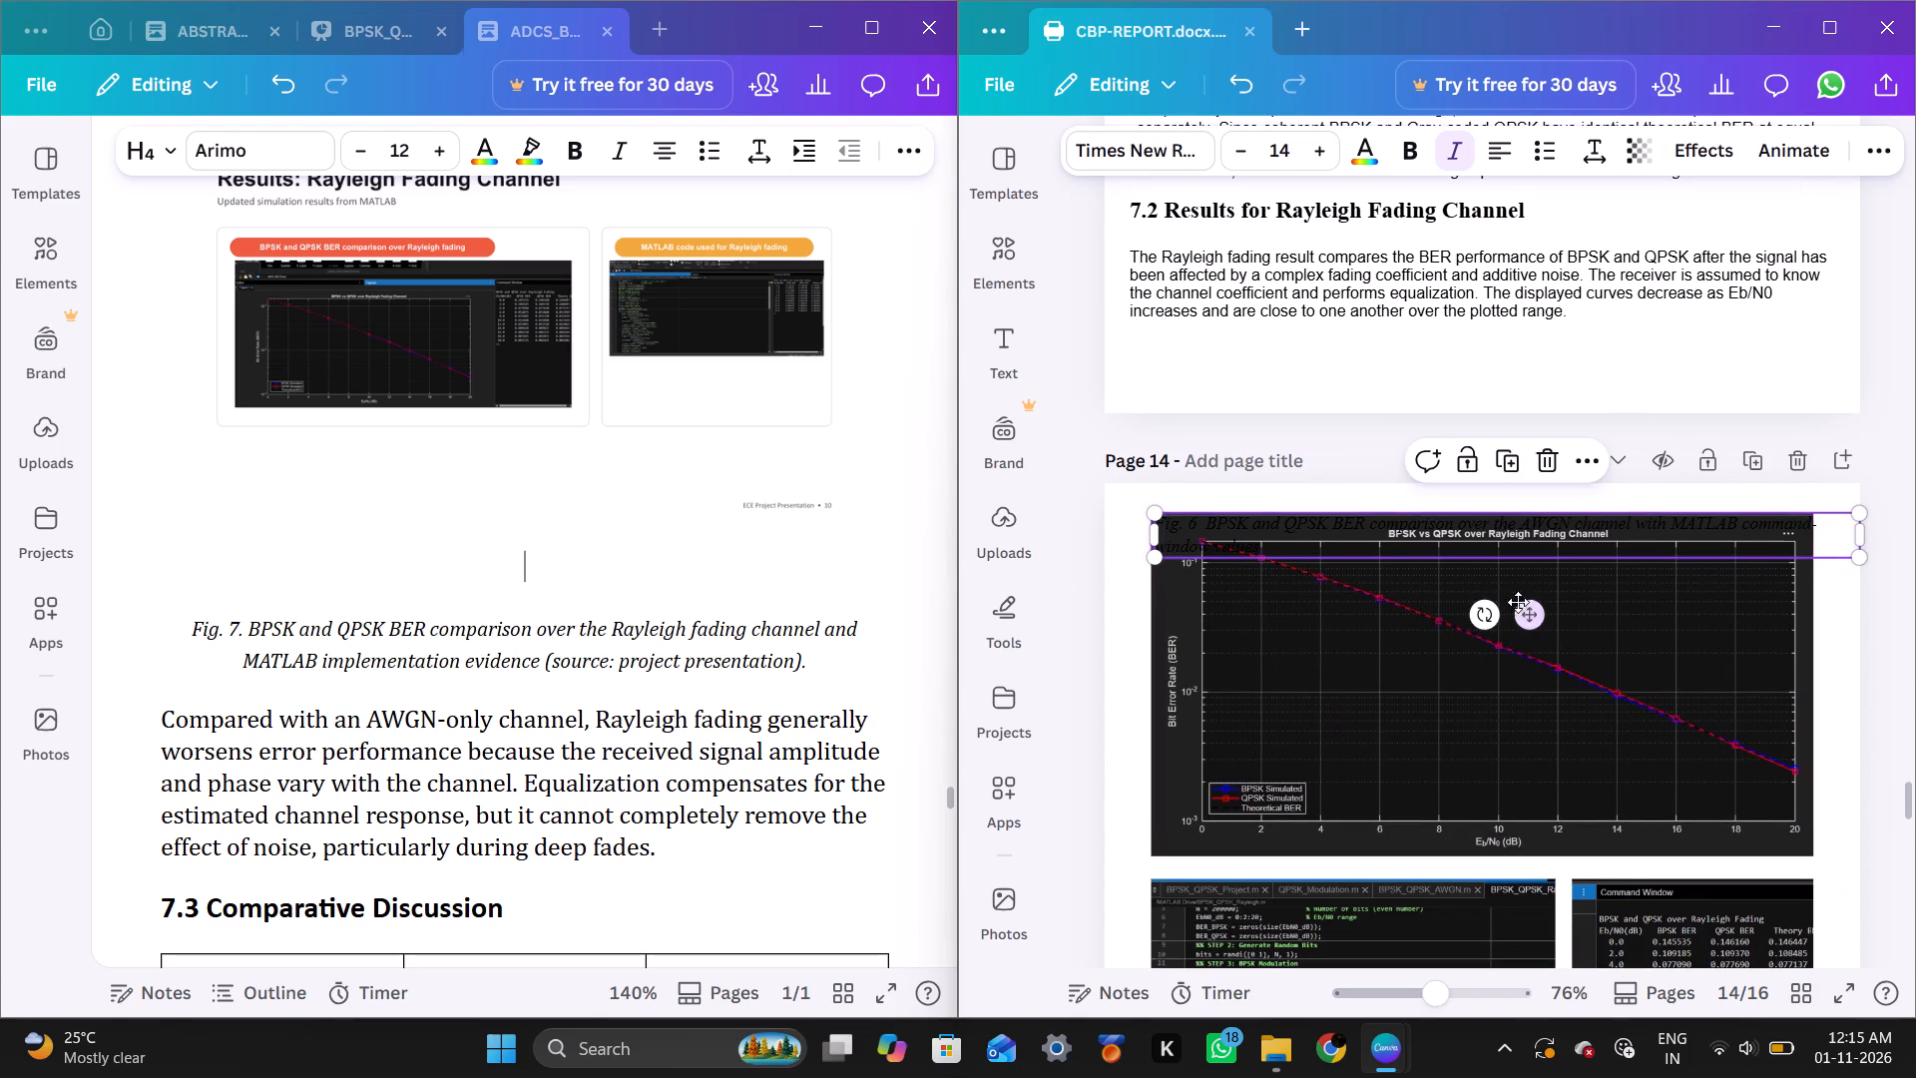
{"action": "left_click_drag", "start_coordinate": [1525, 607], "coordinate": [1549, 1076]}
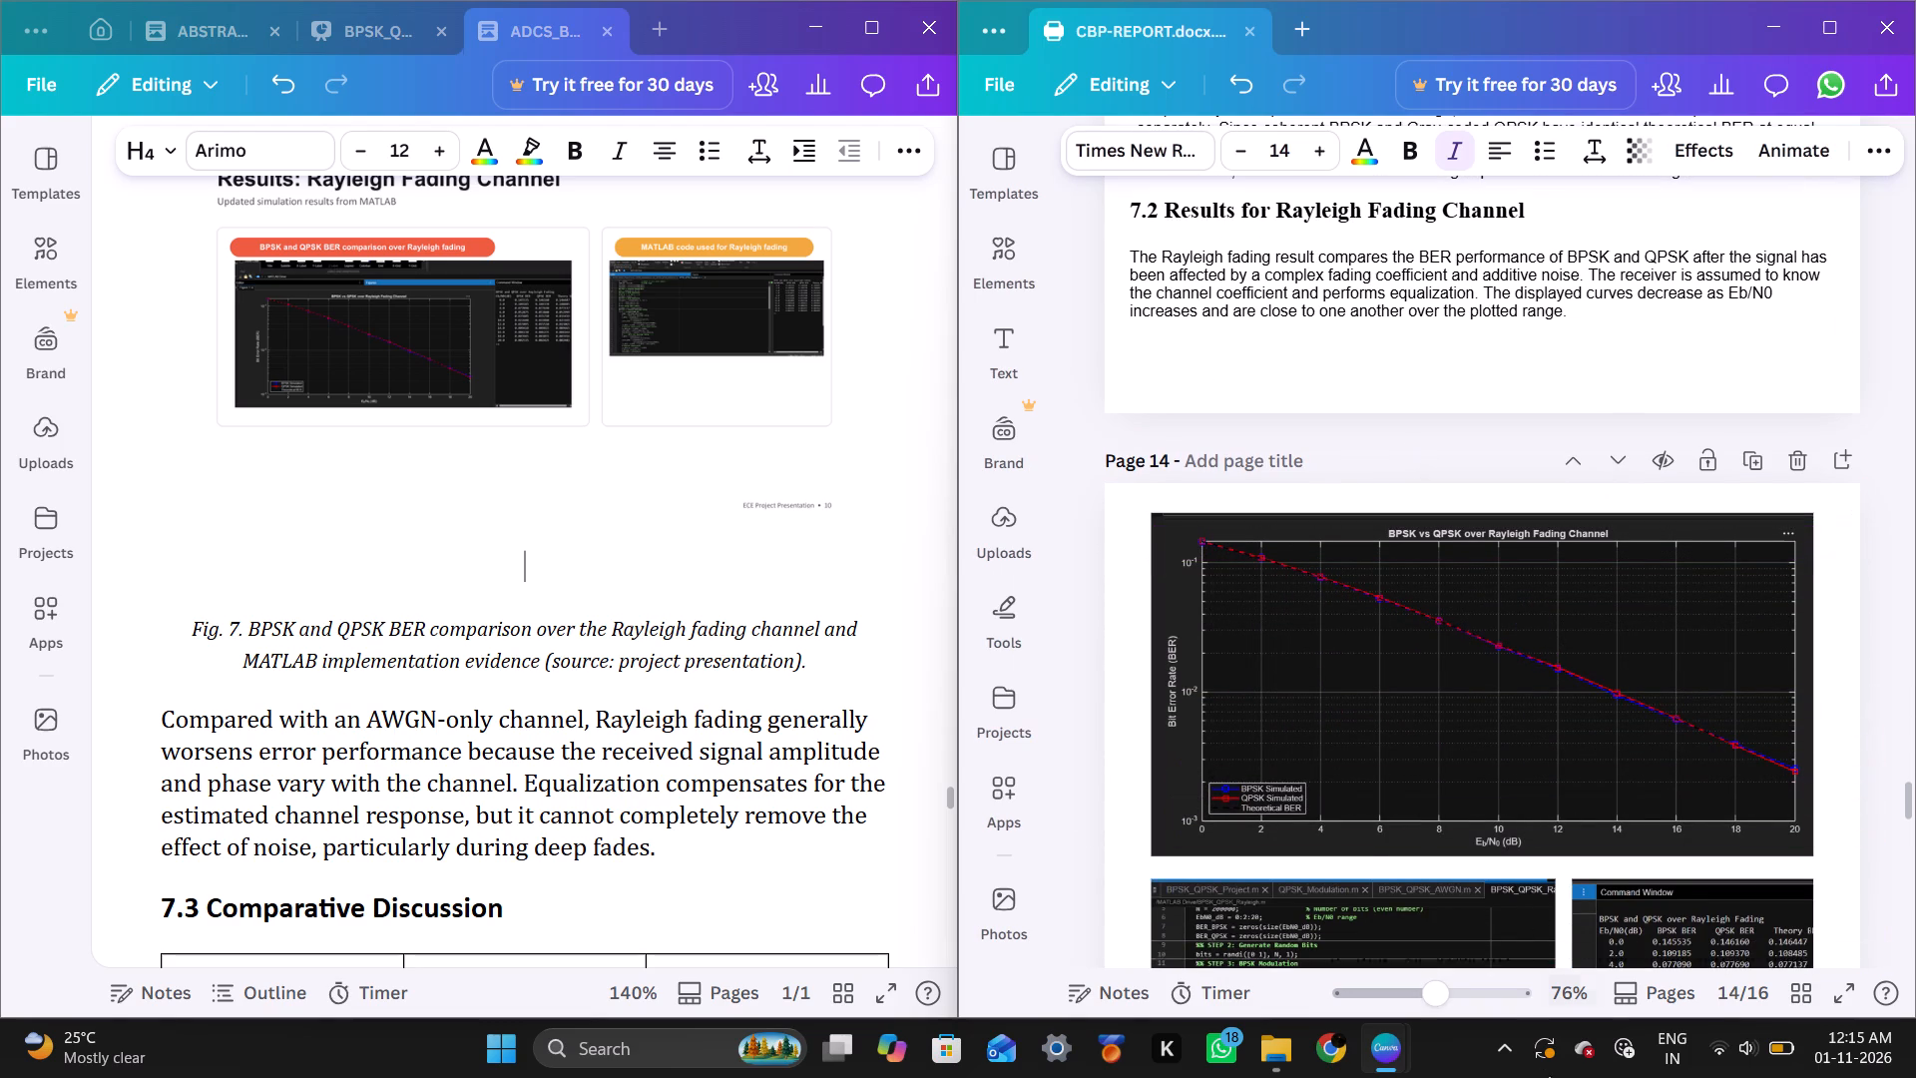
{"action": "left_click_drag", "start_coordinate": [1549, 1076], "coordinate": [1547, 1077]}
{"action": "scroll", "coordinate": [1544, 794], "scroll_direction": "down", "scroll_amount": 2}
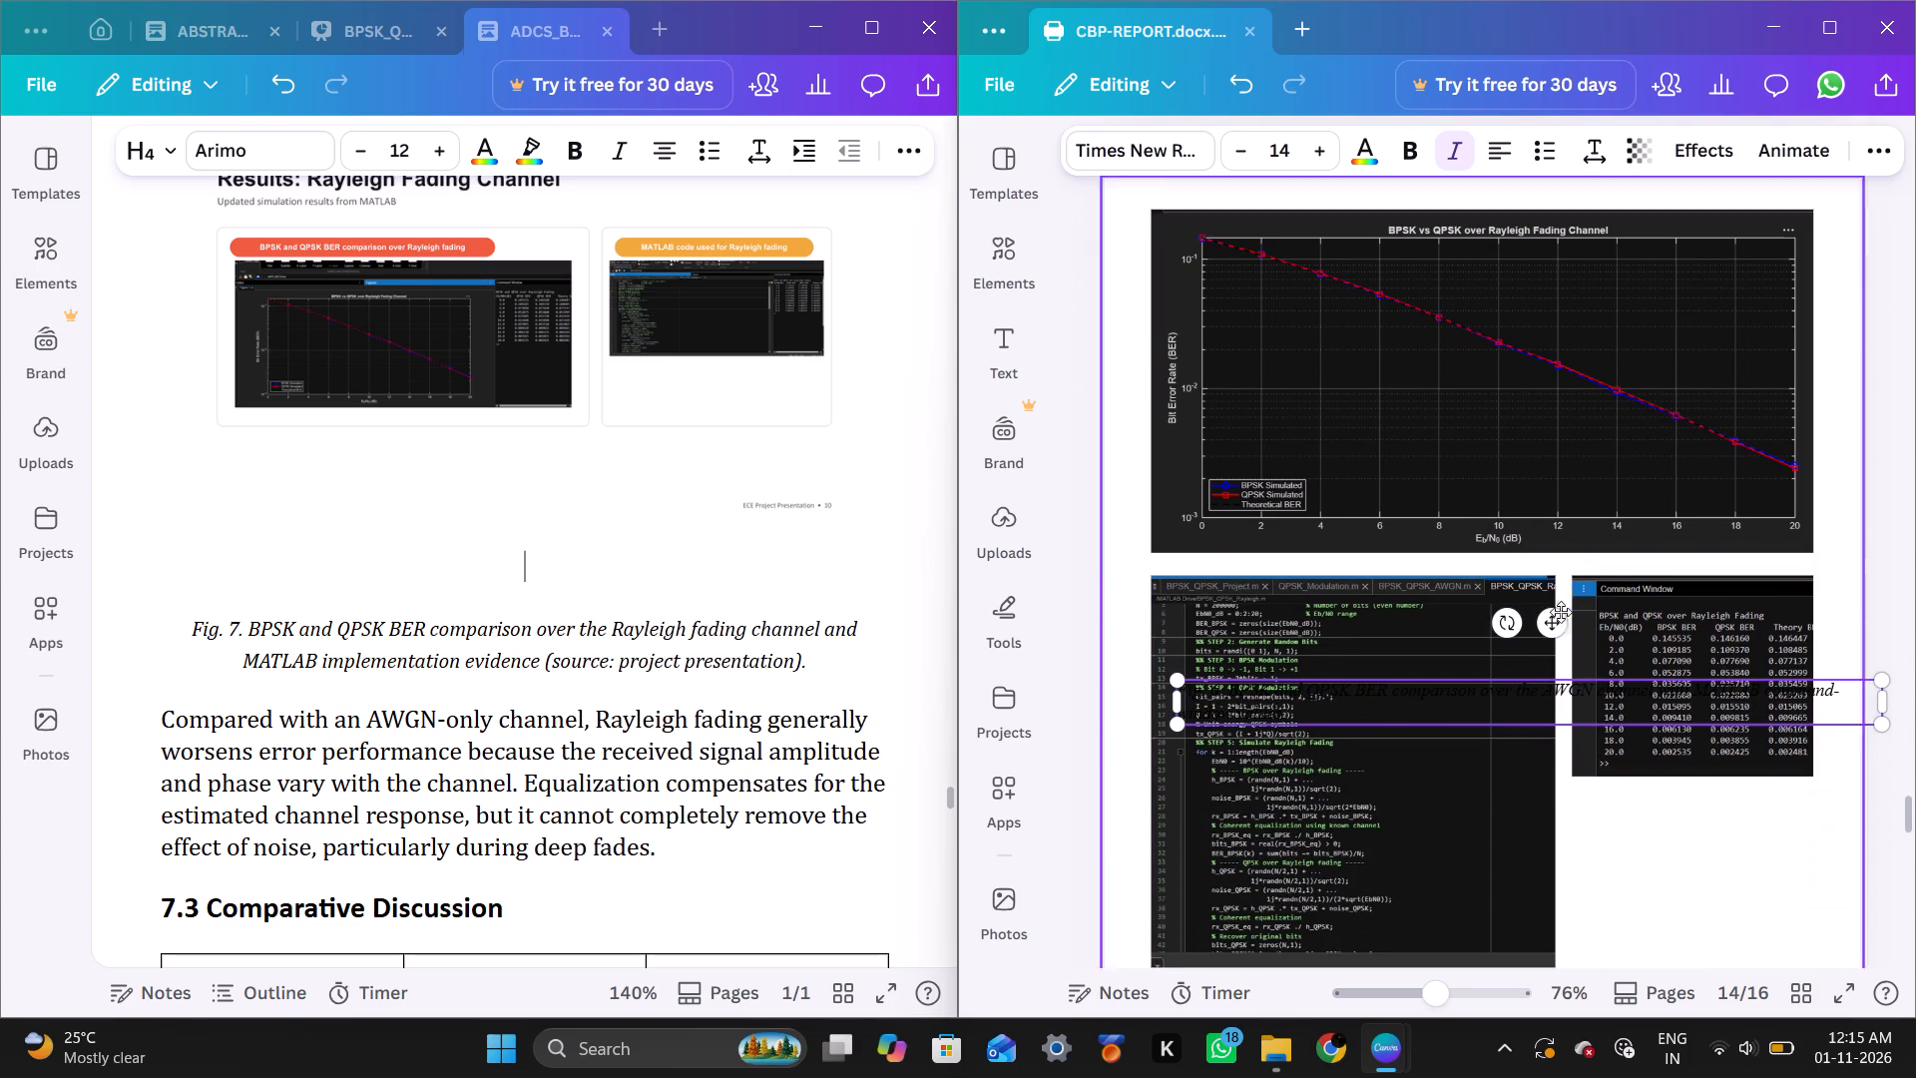
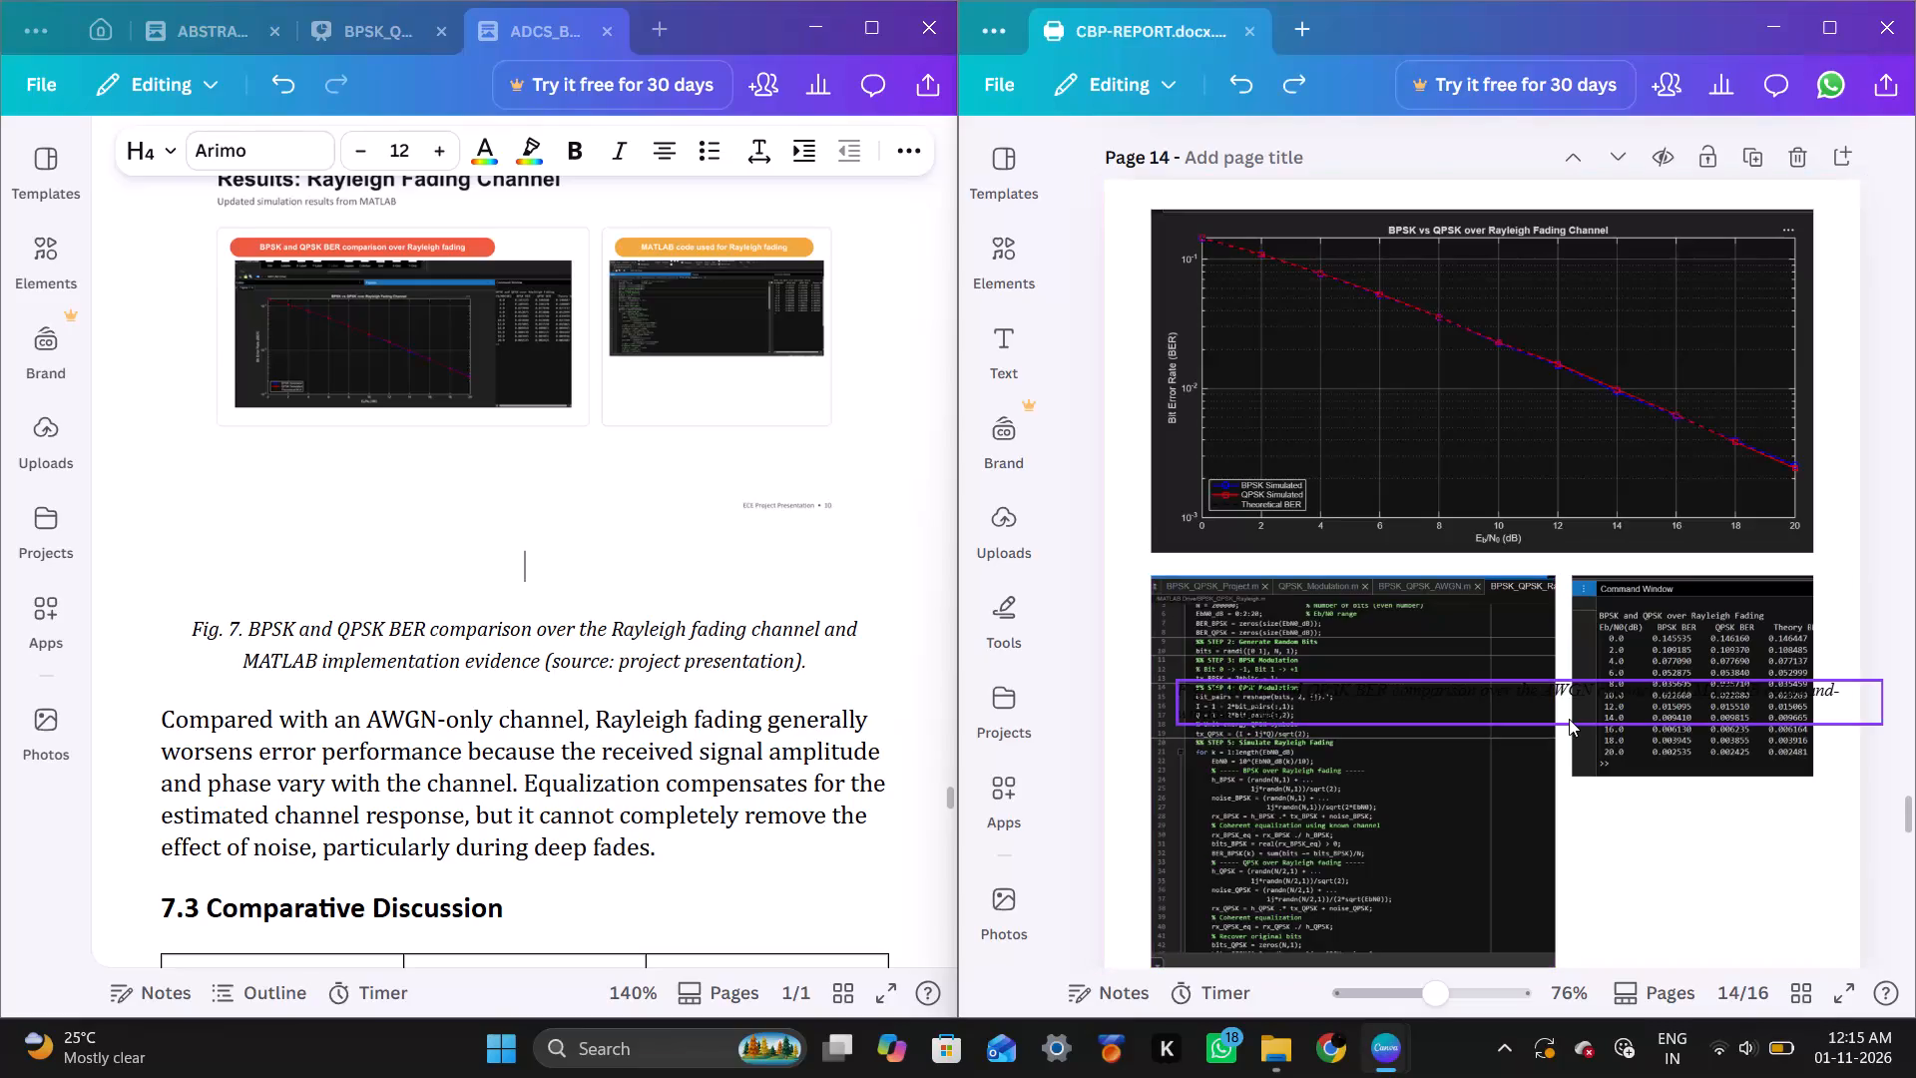
Move the duplicated caption below the Rayleigh code image on page 14 and replace its text with the copied Fig. 7 caption.
{"action": "left_click_drag", "start_coordinate": [1569, 708], "coordinate": [1576, 1030]}
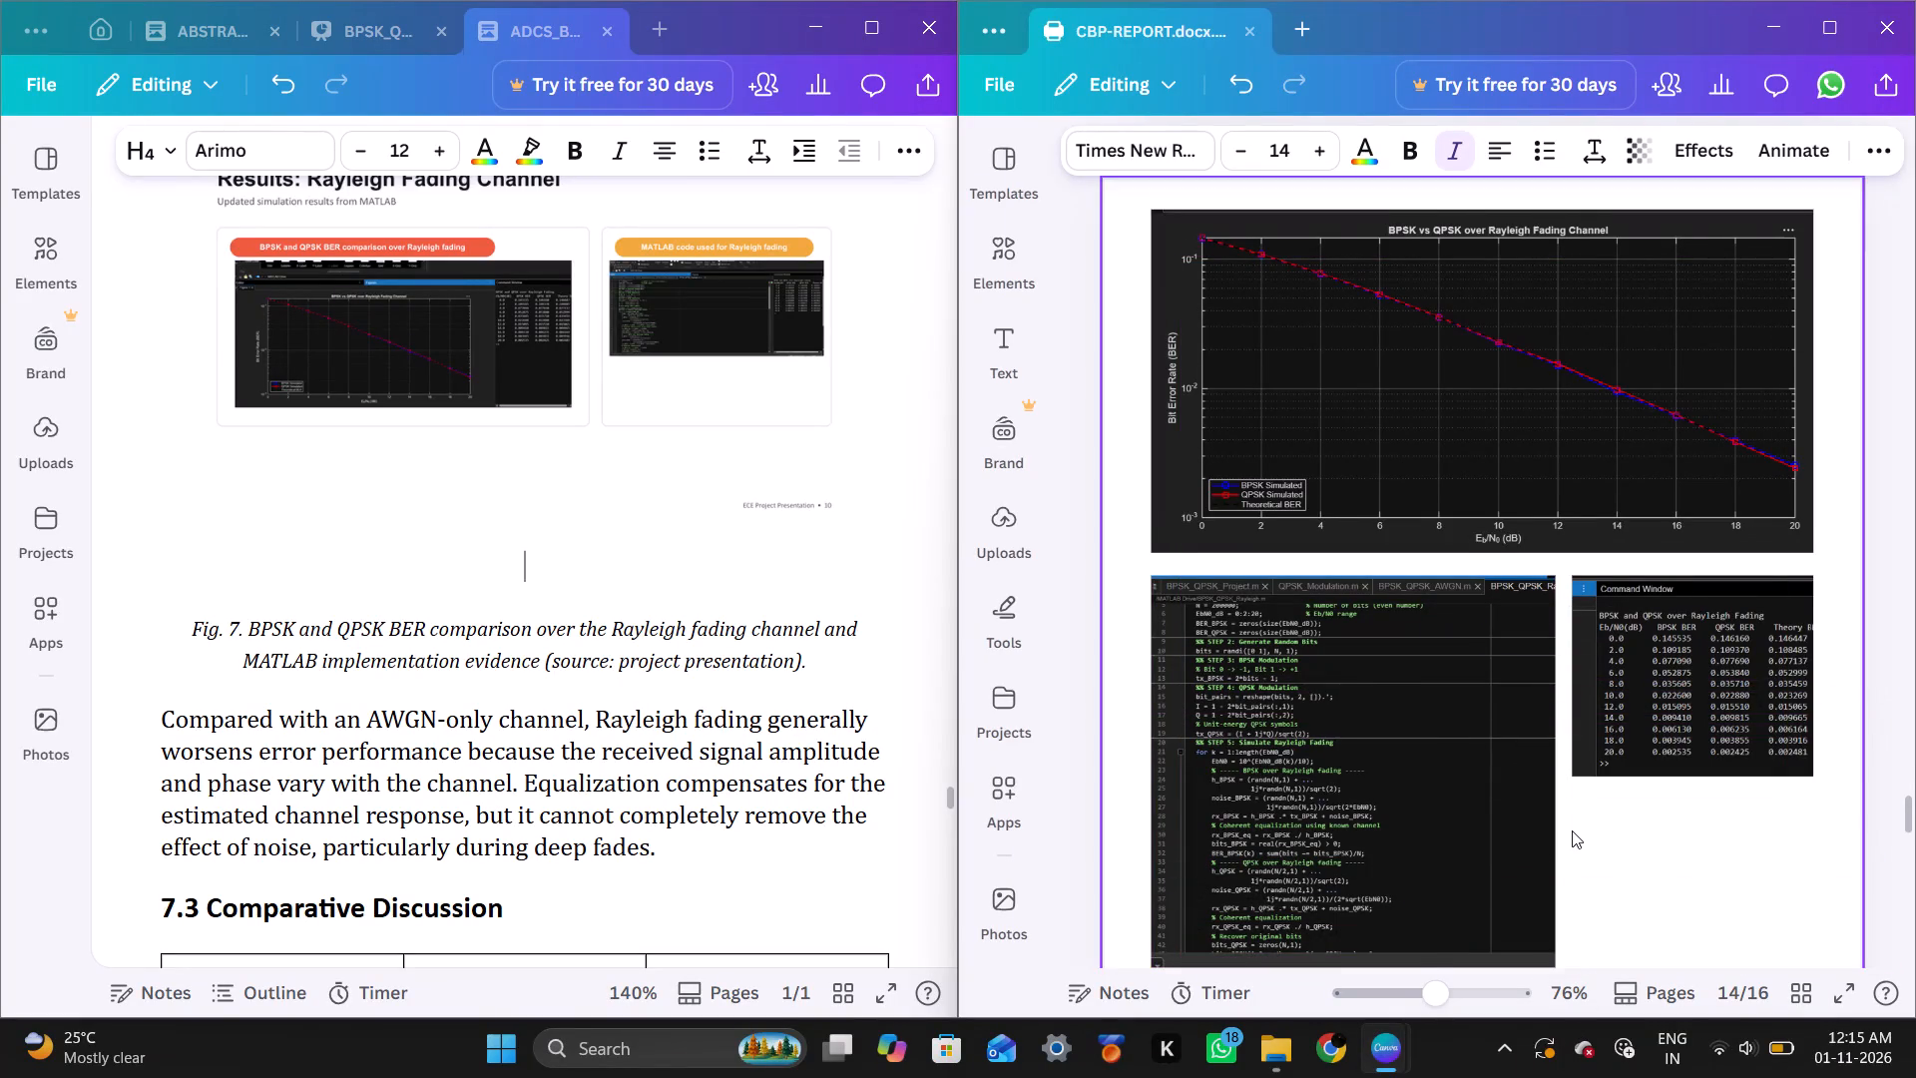
{"action": "scroll", "coordinate": [1572, 830], "scroll_direction": "down", "scroll_amount": 2}
{"action": "double_click", "coordinate": [1498, 723]}
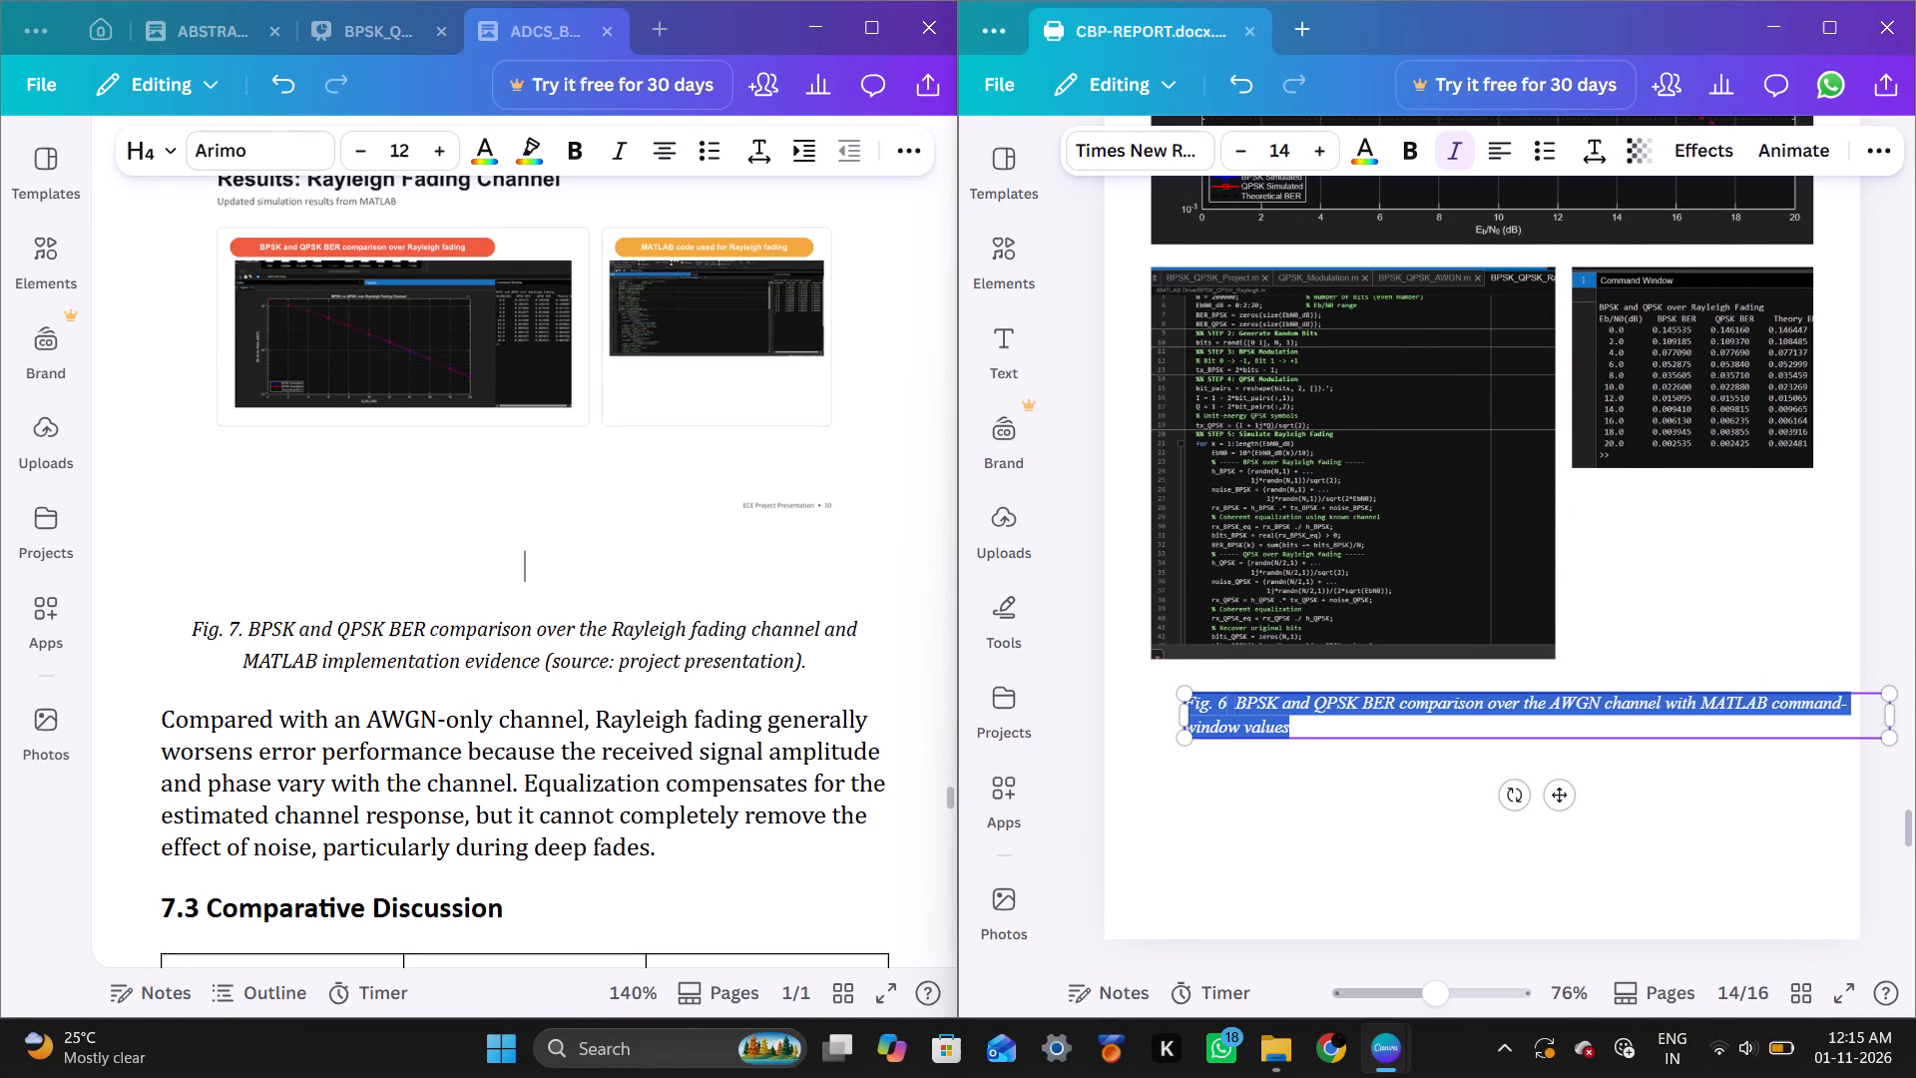
{"action": "key", "text": "ctrl+v"}
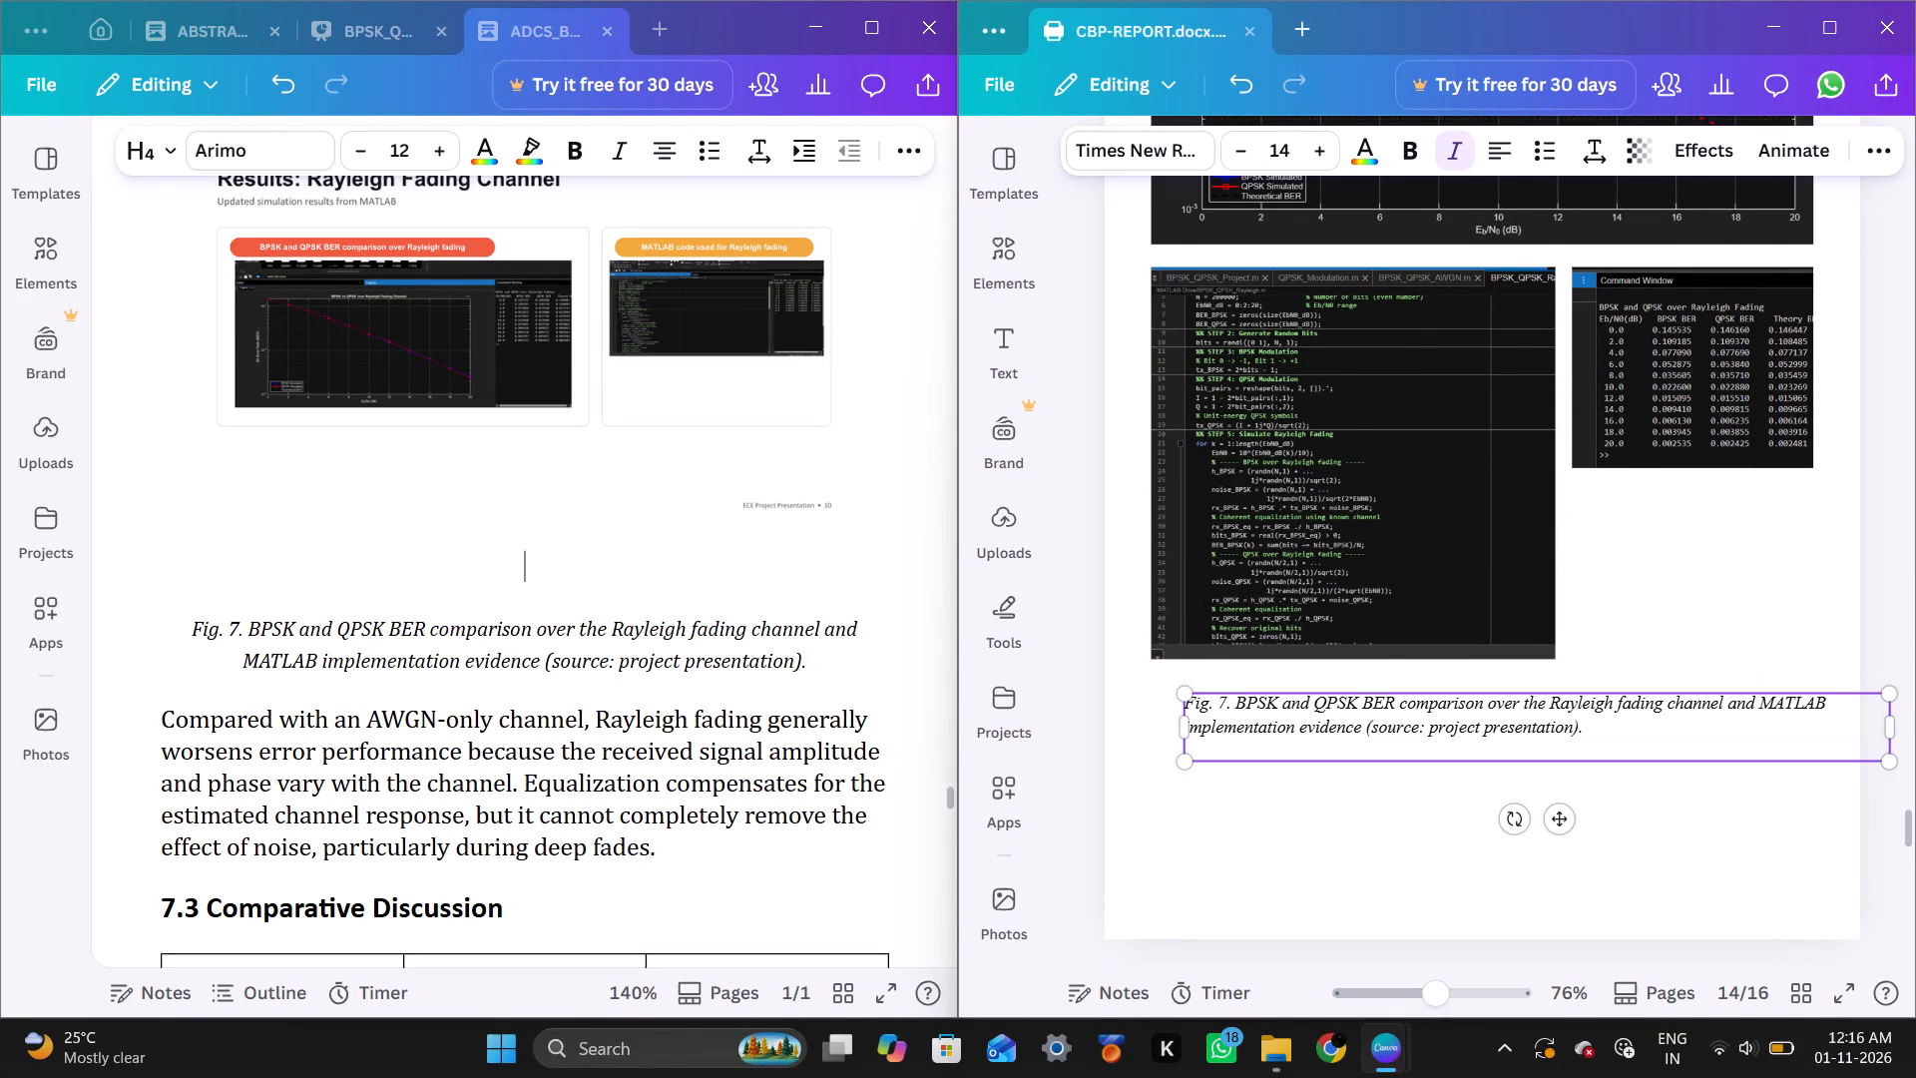
Remove the ending "(source: project presentation)." from the Fig. 7 caption, leaving it ending at "implementation evidence".
{"action": "left_click", "coordinate": [1542, 743]}
{"action": "key", "text": "BackSpace"}
{"action": "key", "text": "BackSpace"}
{"action": "key", "text": "BackSpace"}
{"action": "key", "text": "BackSpace"}
{"action": "key", "text": "BackSpace"}
{"action": "key", "text": "BackSpace"}
{"action": "key", "text": "BackSpace"}
{"action": "key", "text": "BackSpace"}
{"action": "key", "text": "BackSpace"}
{"action": "key", "text": "BackSpace"}
{"action": "key", "text": "BackSpace"}
{"action": "key", "text": "BackSpace"}
{"action": "key", "text": "BackSpace"}
{"action": "key", "text": "BackSpace"}
{"action": "key", "text": "BackSpace"}
{"action": "key", "text": "BackSpace"}
{"action": "key", "text": "BackSpace"}
{"action": "key", "text": "BackSpace"}
{"action": "key", "text": "BackSpace"}
{"action": "key", "text": "BackSpace"}
{"action": "key", "text": "BackSpace"}
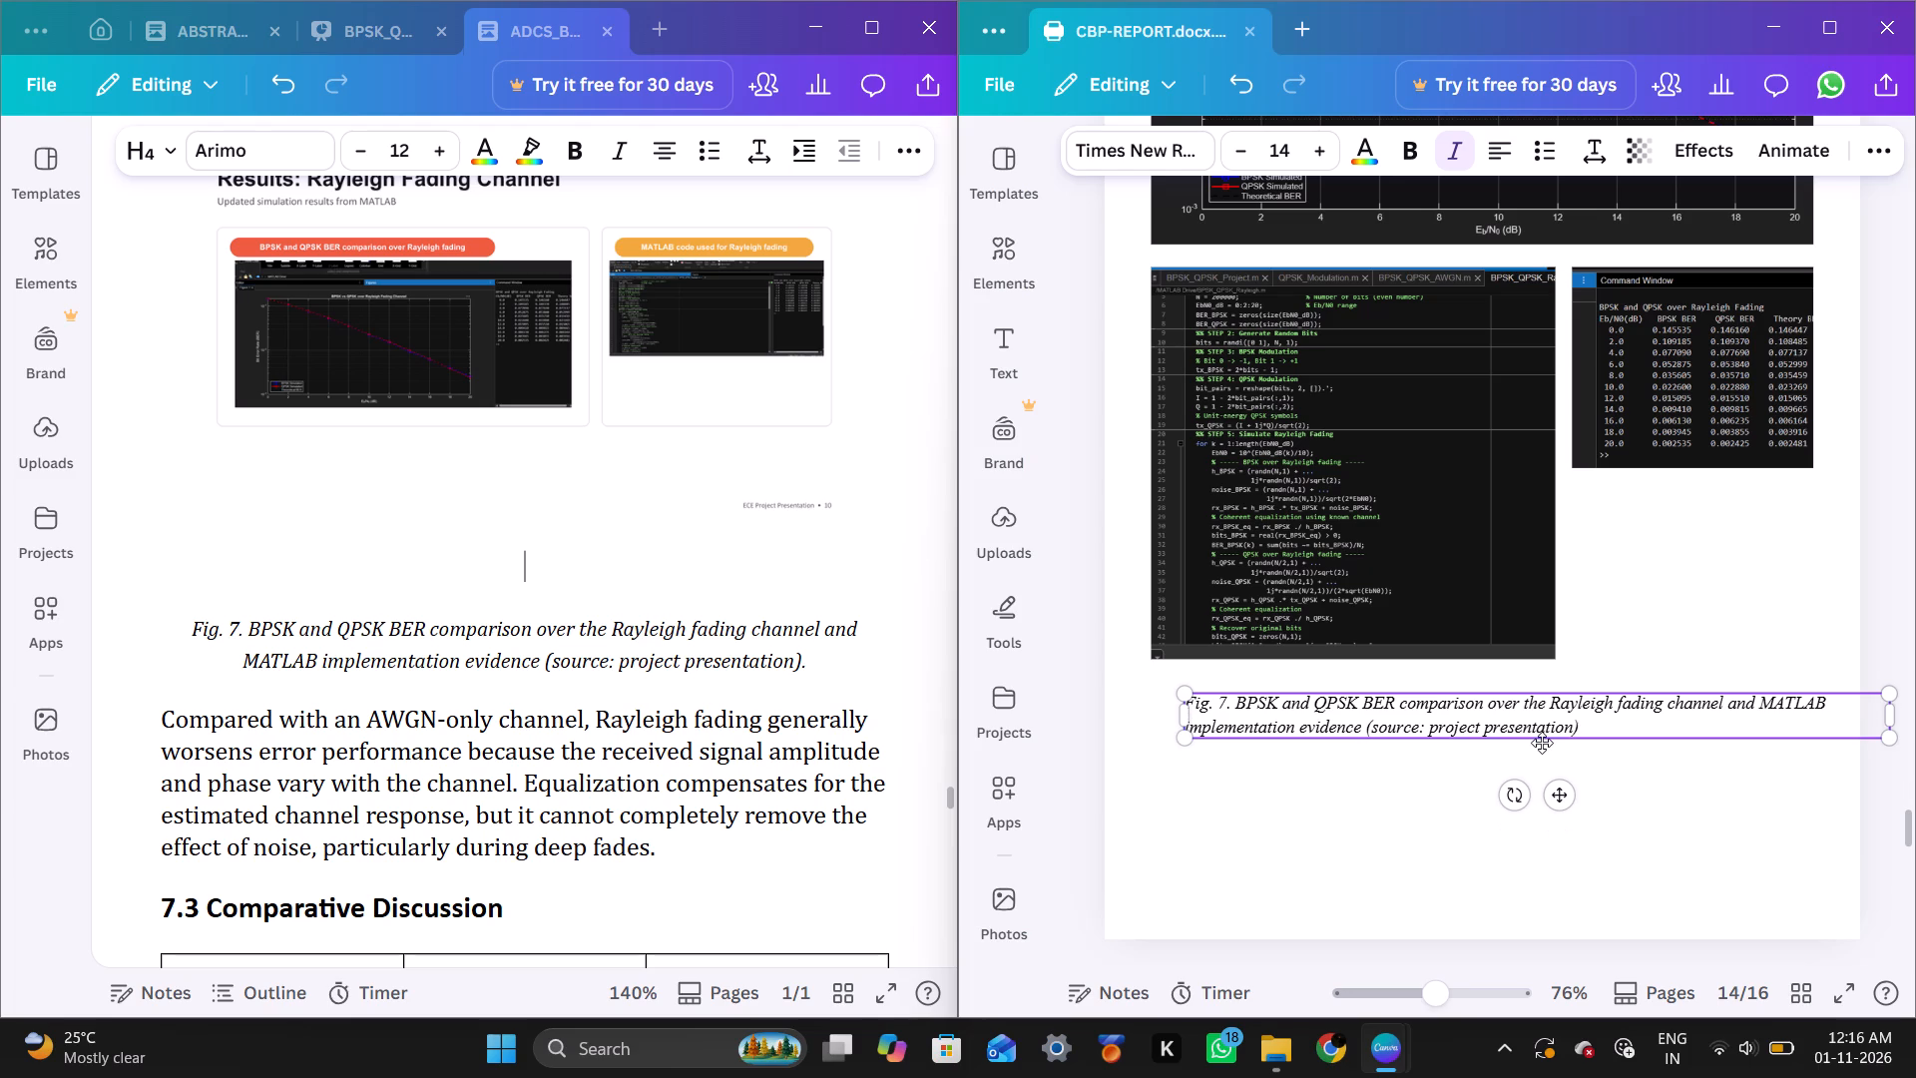
{"action": "key", "text": "BackSpace"}
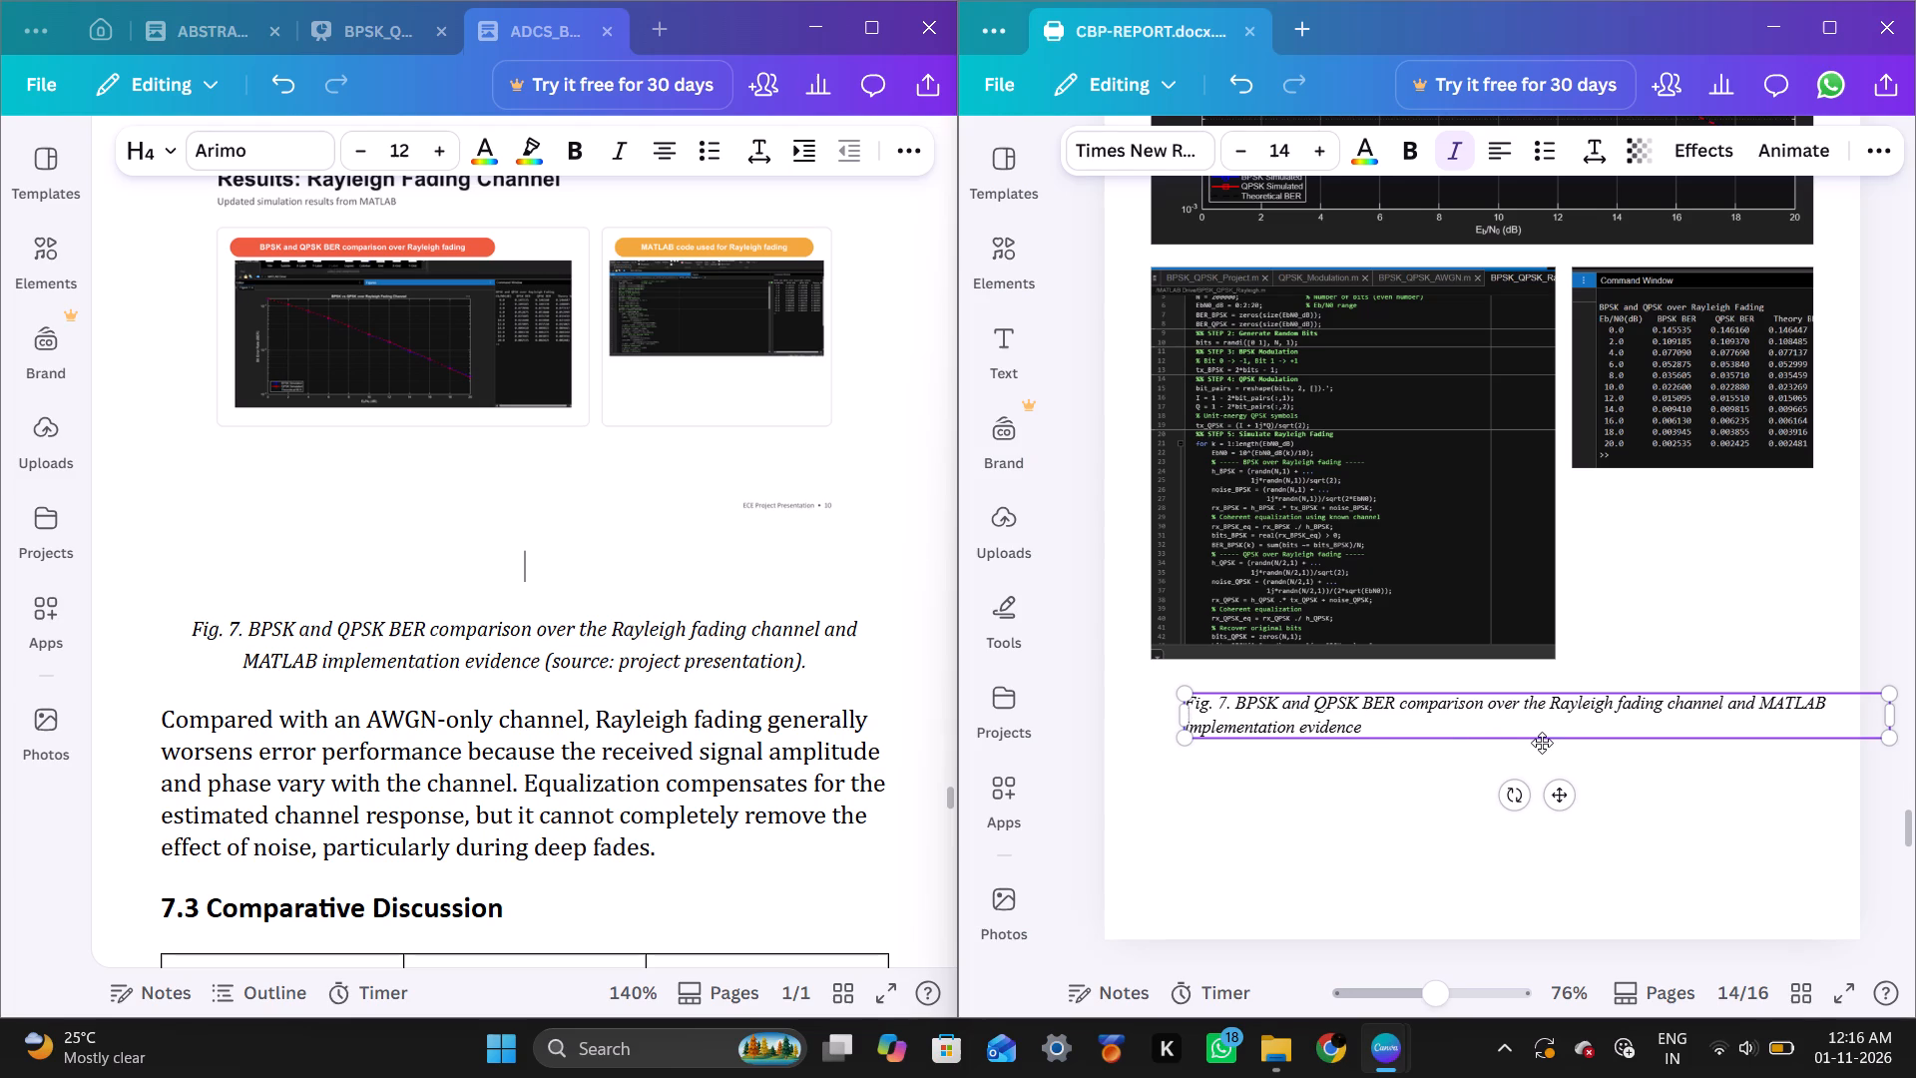
{"action": "key", "text": "BackSpace"}
{"action": "left_click", "coordinate": [1683, 659]}
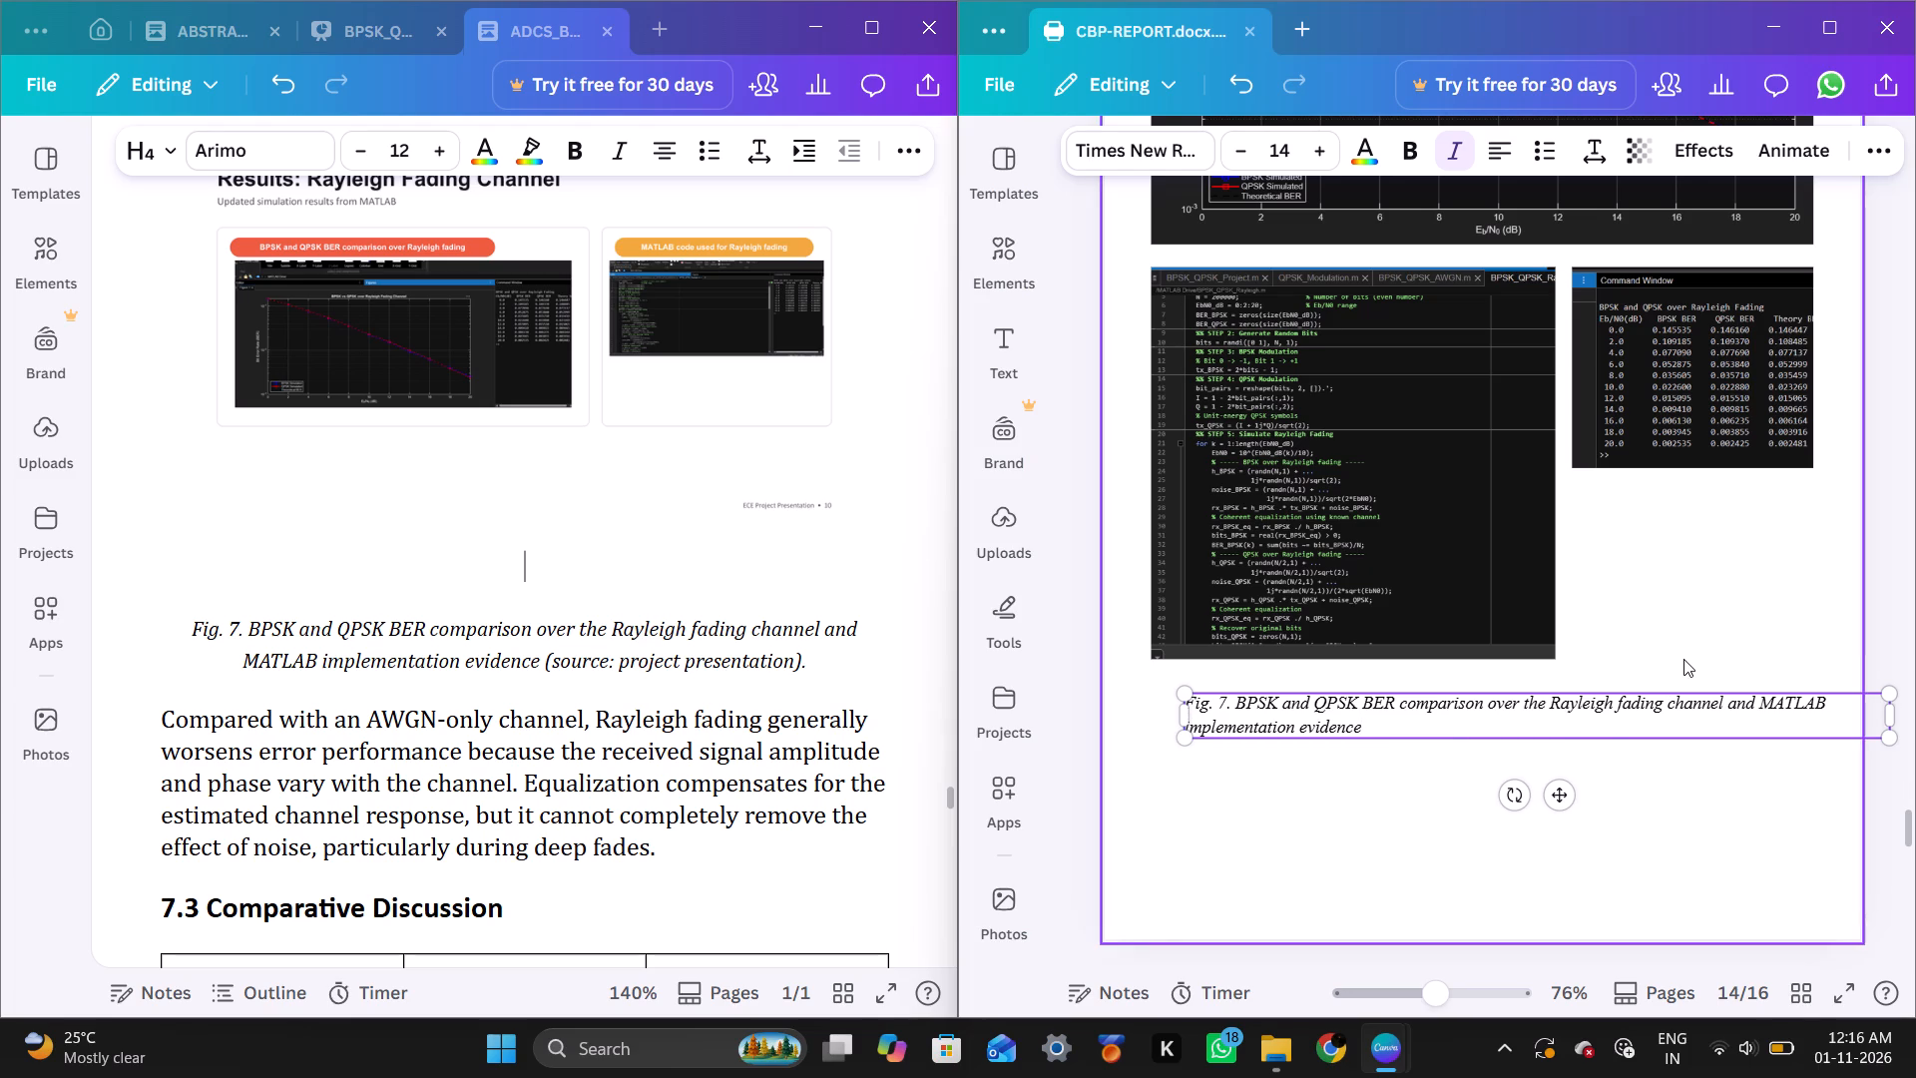
Position the Fig. 7 caption just beneath the Rayleigh code image, starting near the image's left edge.
{"action": "left_click_drag", "start_coordinate": [1659, 698], "coordinate": [1592, 686]}
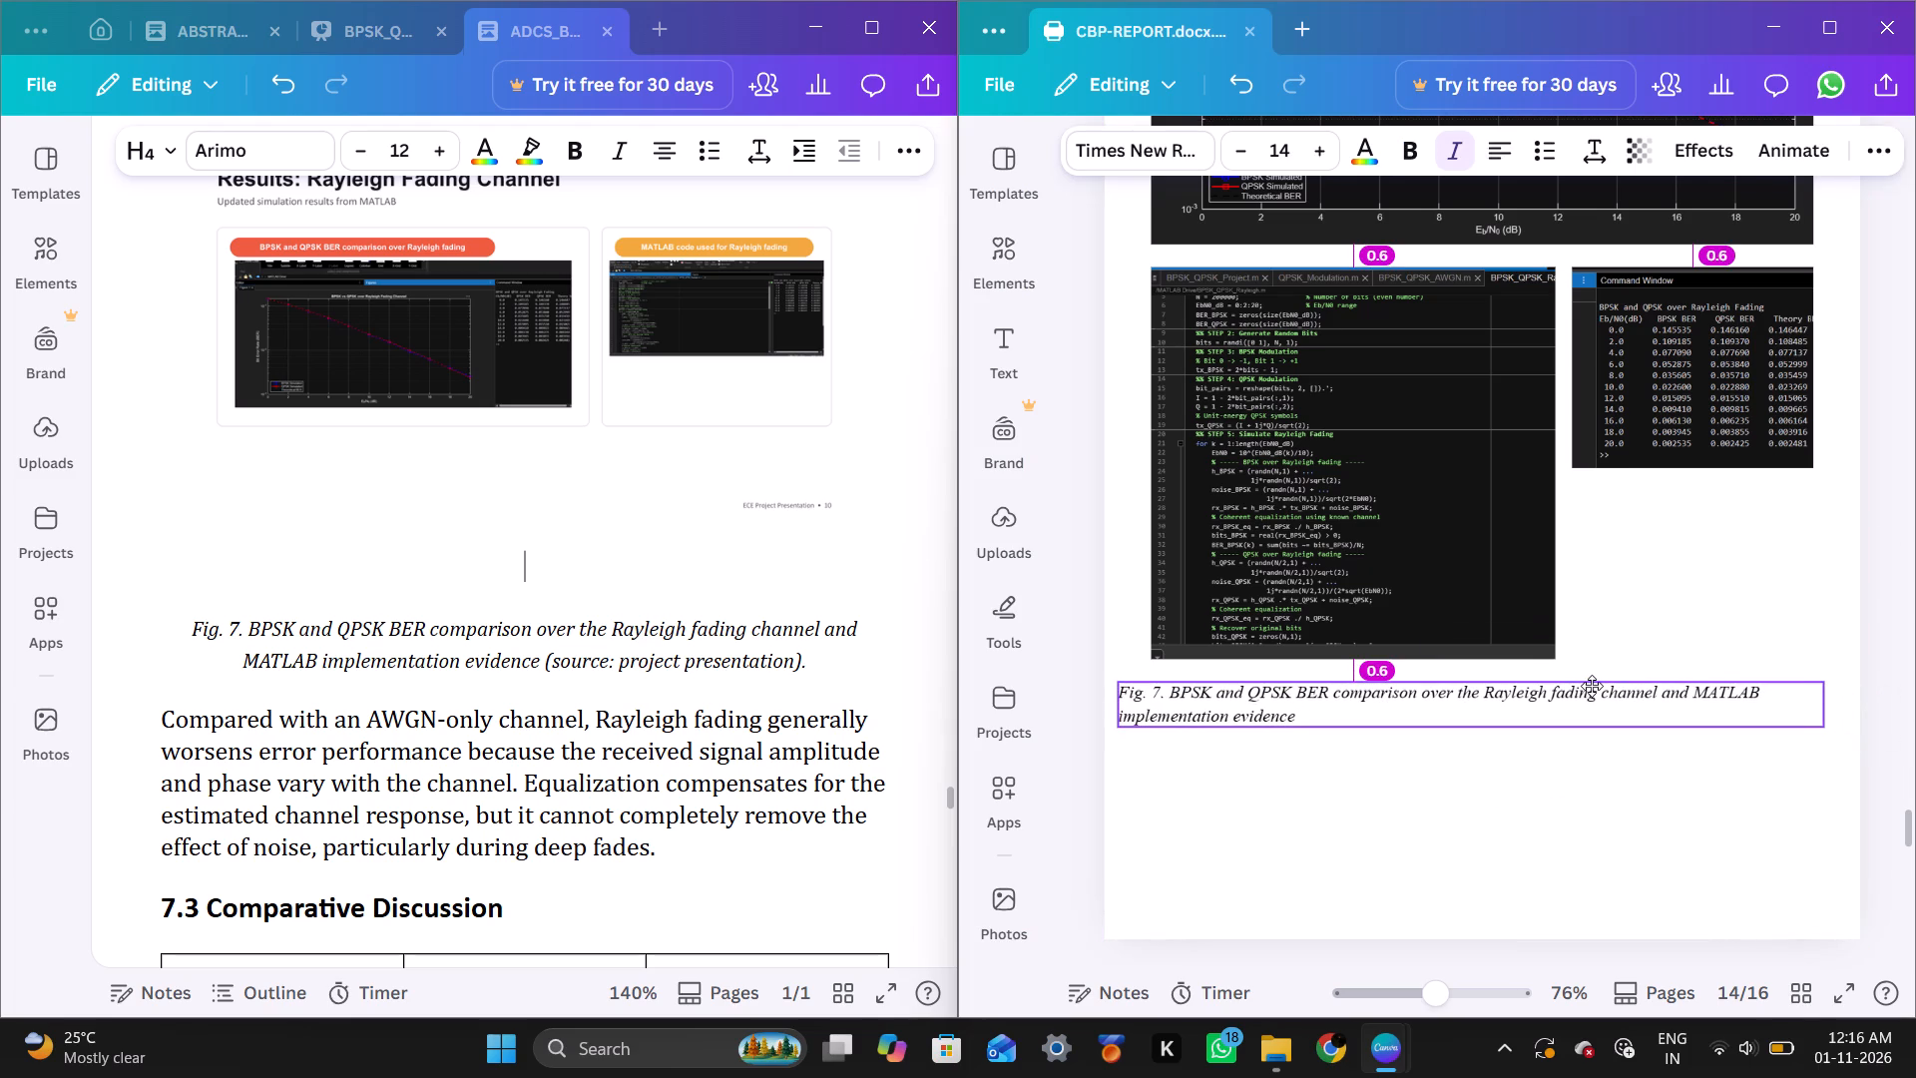
{"action": "left_click_drag", "start_coordinate": [1592, 686], "coordinate": [1604, 682]}
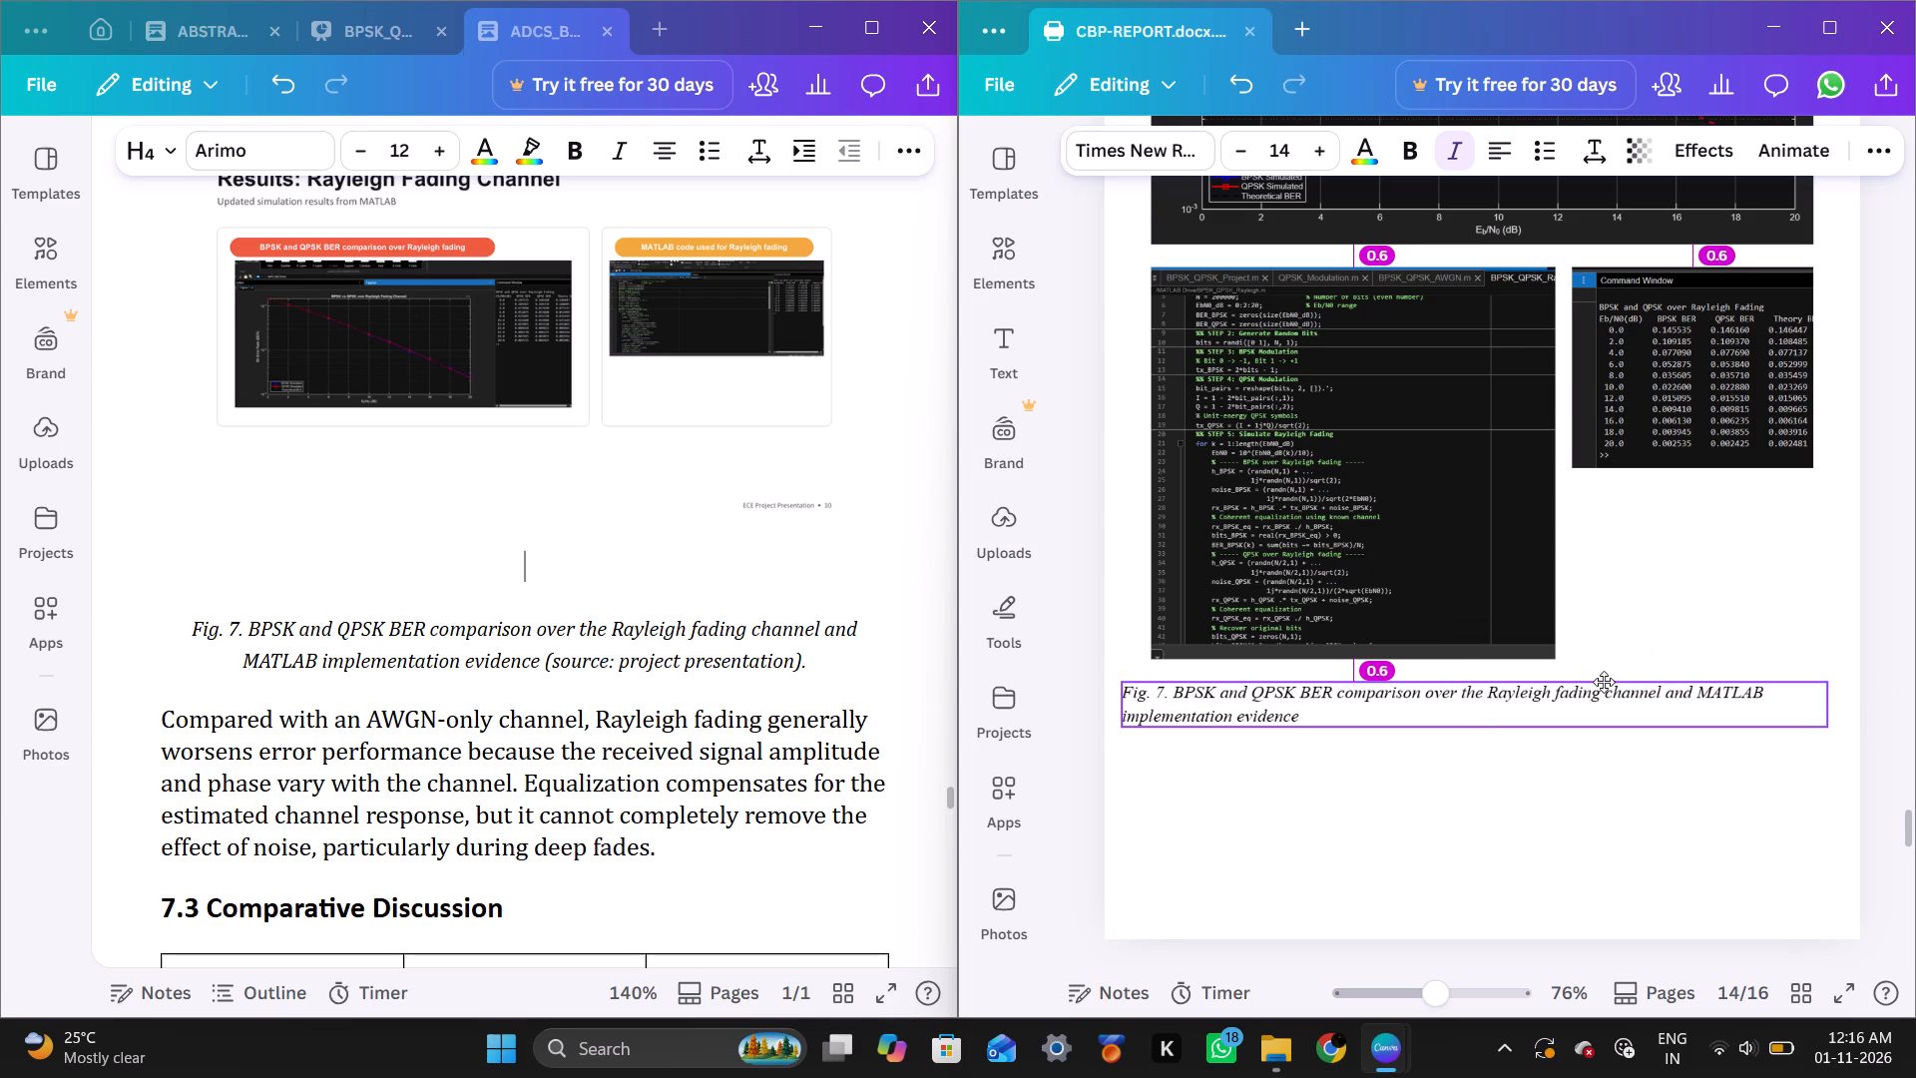
{"action": "left_click_drag", "start_coordinate": [1604, 682], "coordinate": [1605, 675]}
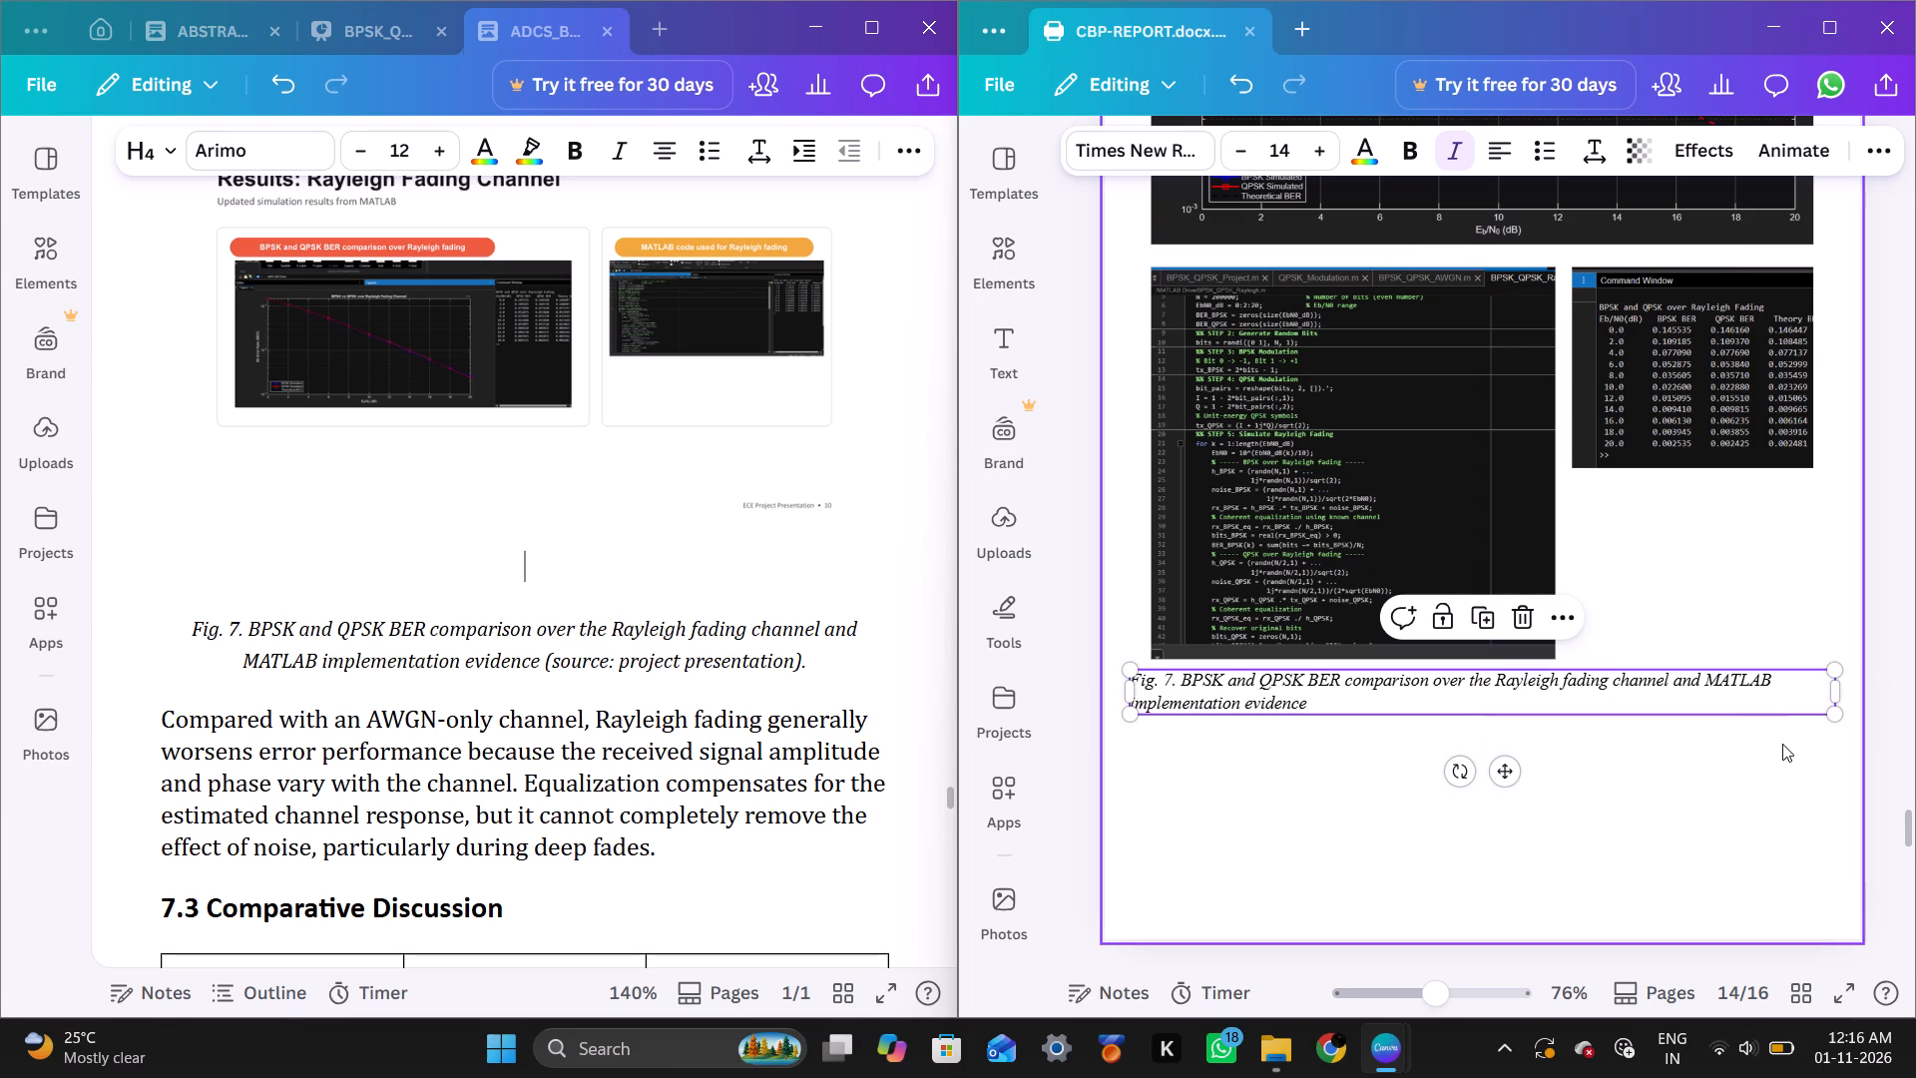
{"action": "left_click", "coordinate": [1782, 744]}
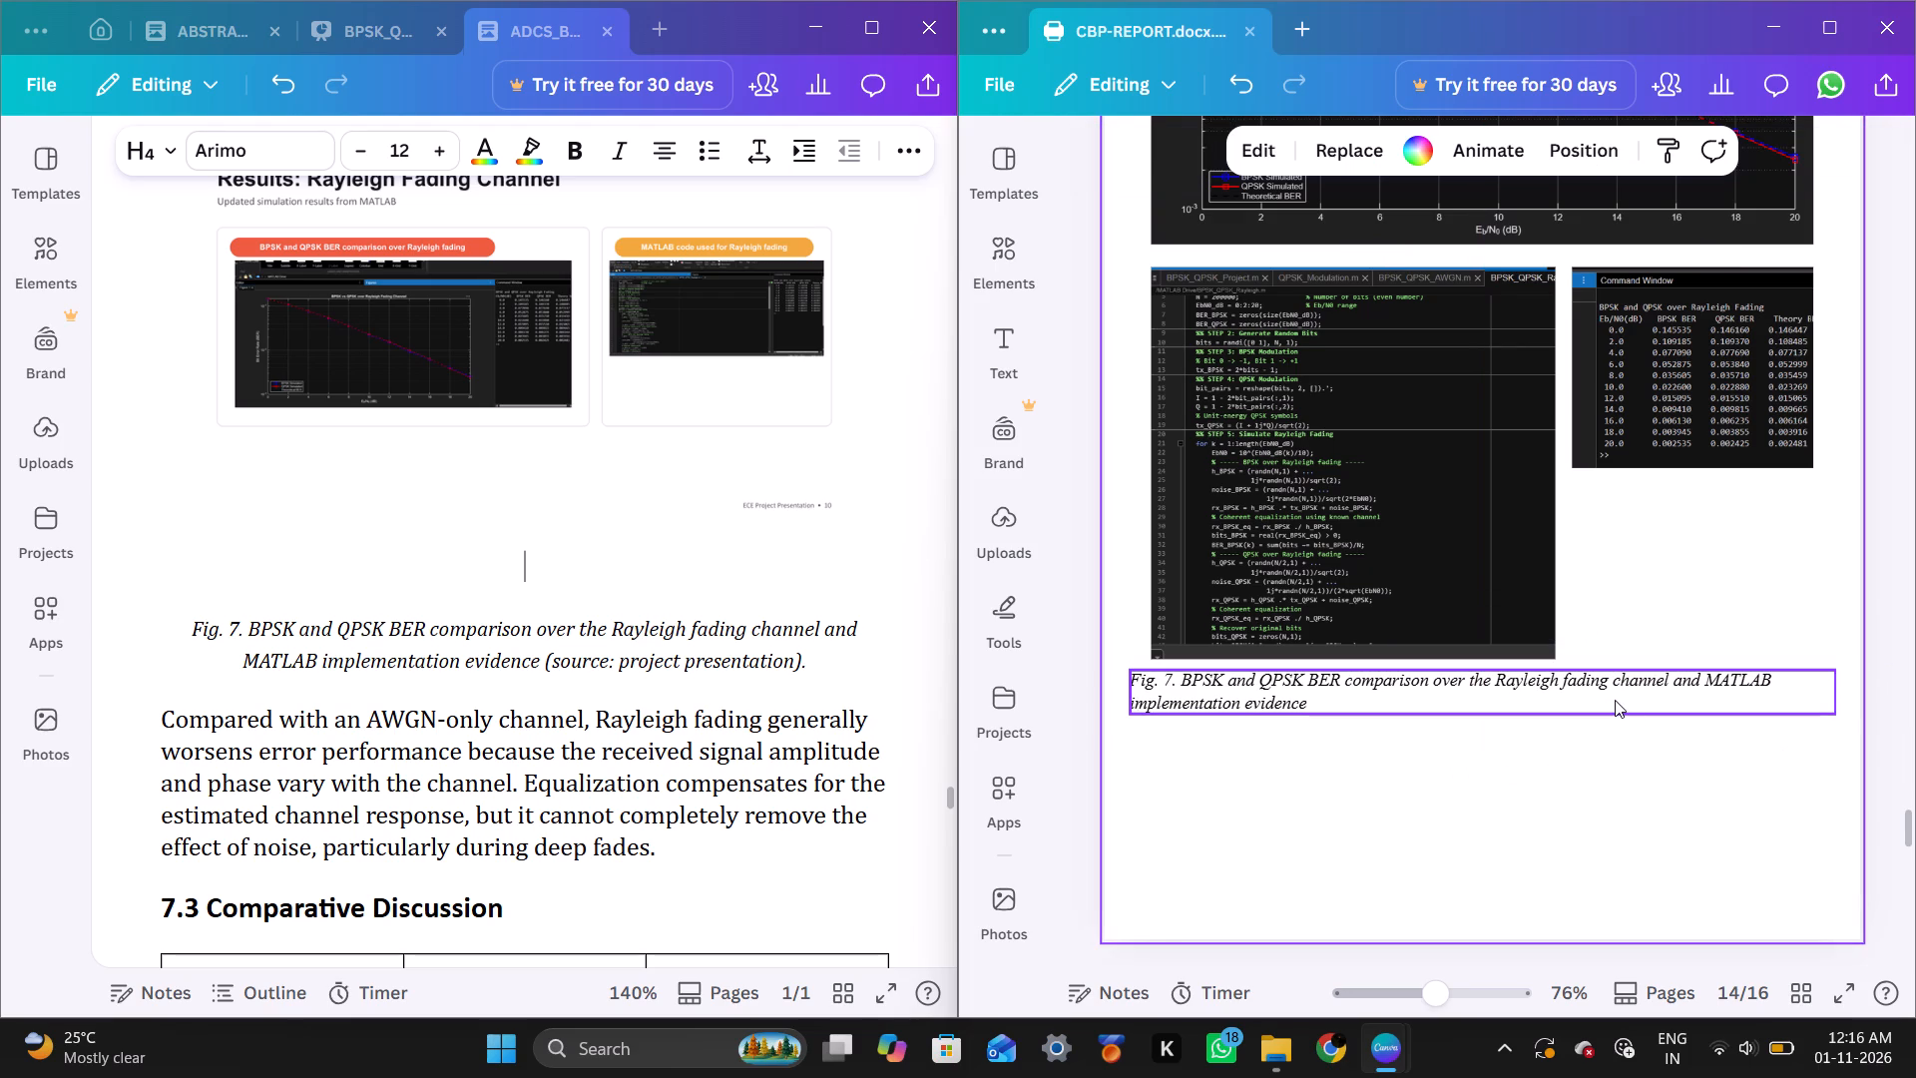
{"action": "left_click_drag", "start_coordinate": [1615, 700], "coordinate": [1624, 705]}
{"action": "left_click", "coordinate": [1654, 778]}
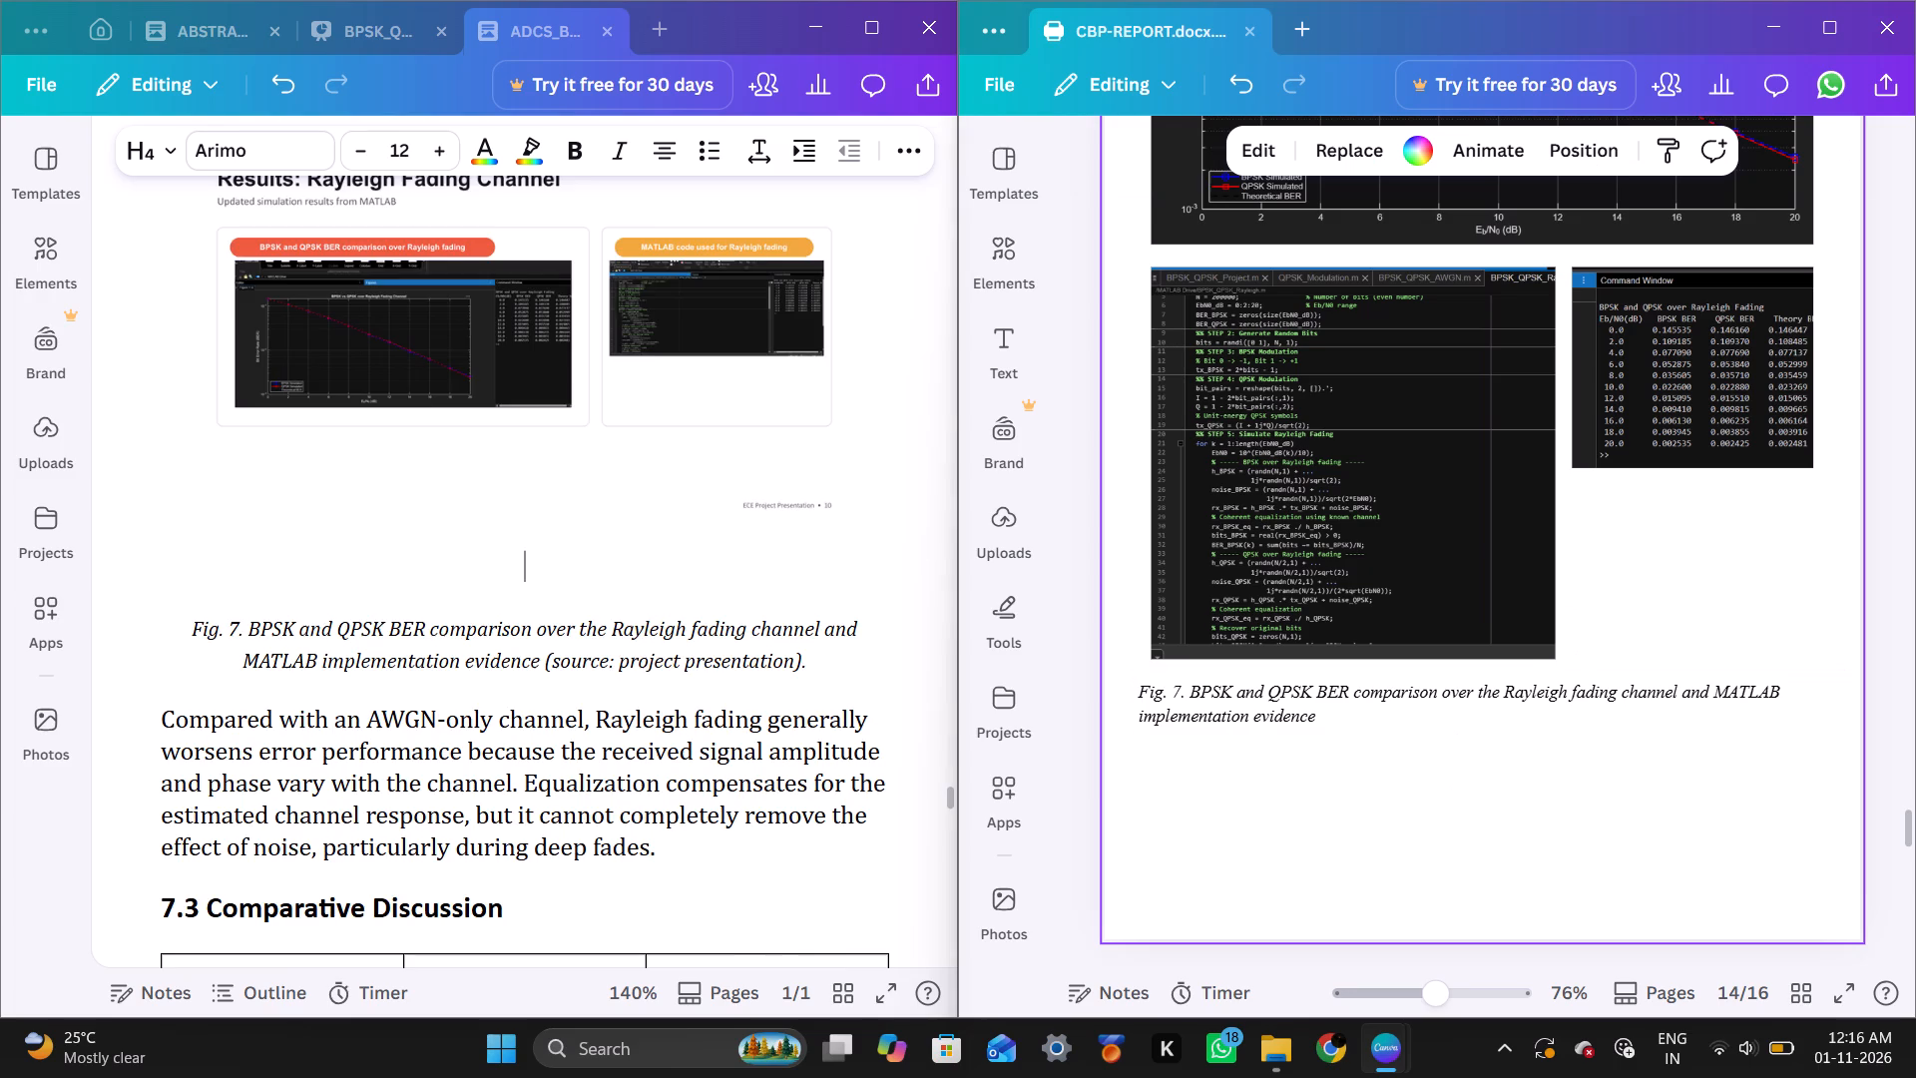
Copy the reference document's paragraph below Fig. 7, from "Compared with an AWGN-only channel" to "during deep fades.".
{"action": "scroll", "coordinate": [571, 707], "scroll_direction": "down", "scroll_amount": 2}
{"action": "left_click_drag", "start_coordinate": [705, 623], "coordinate": [299, 537]}
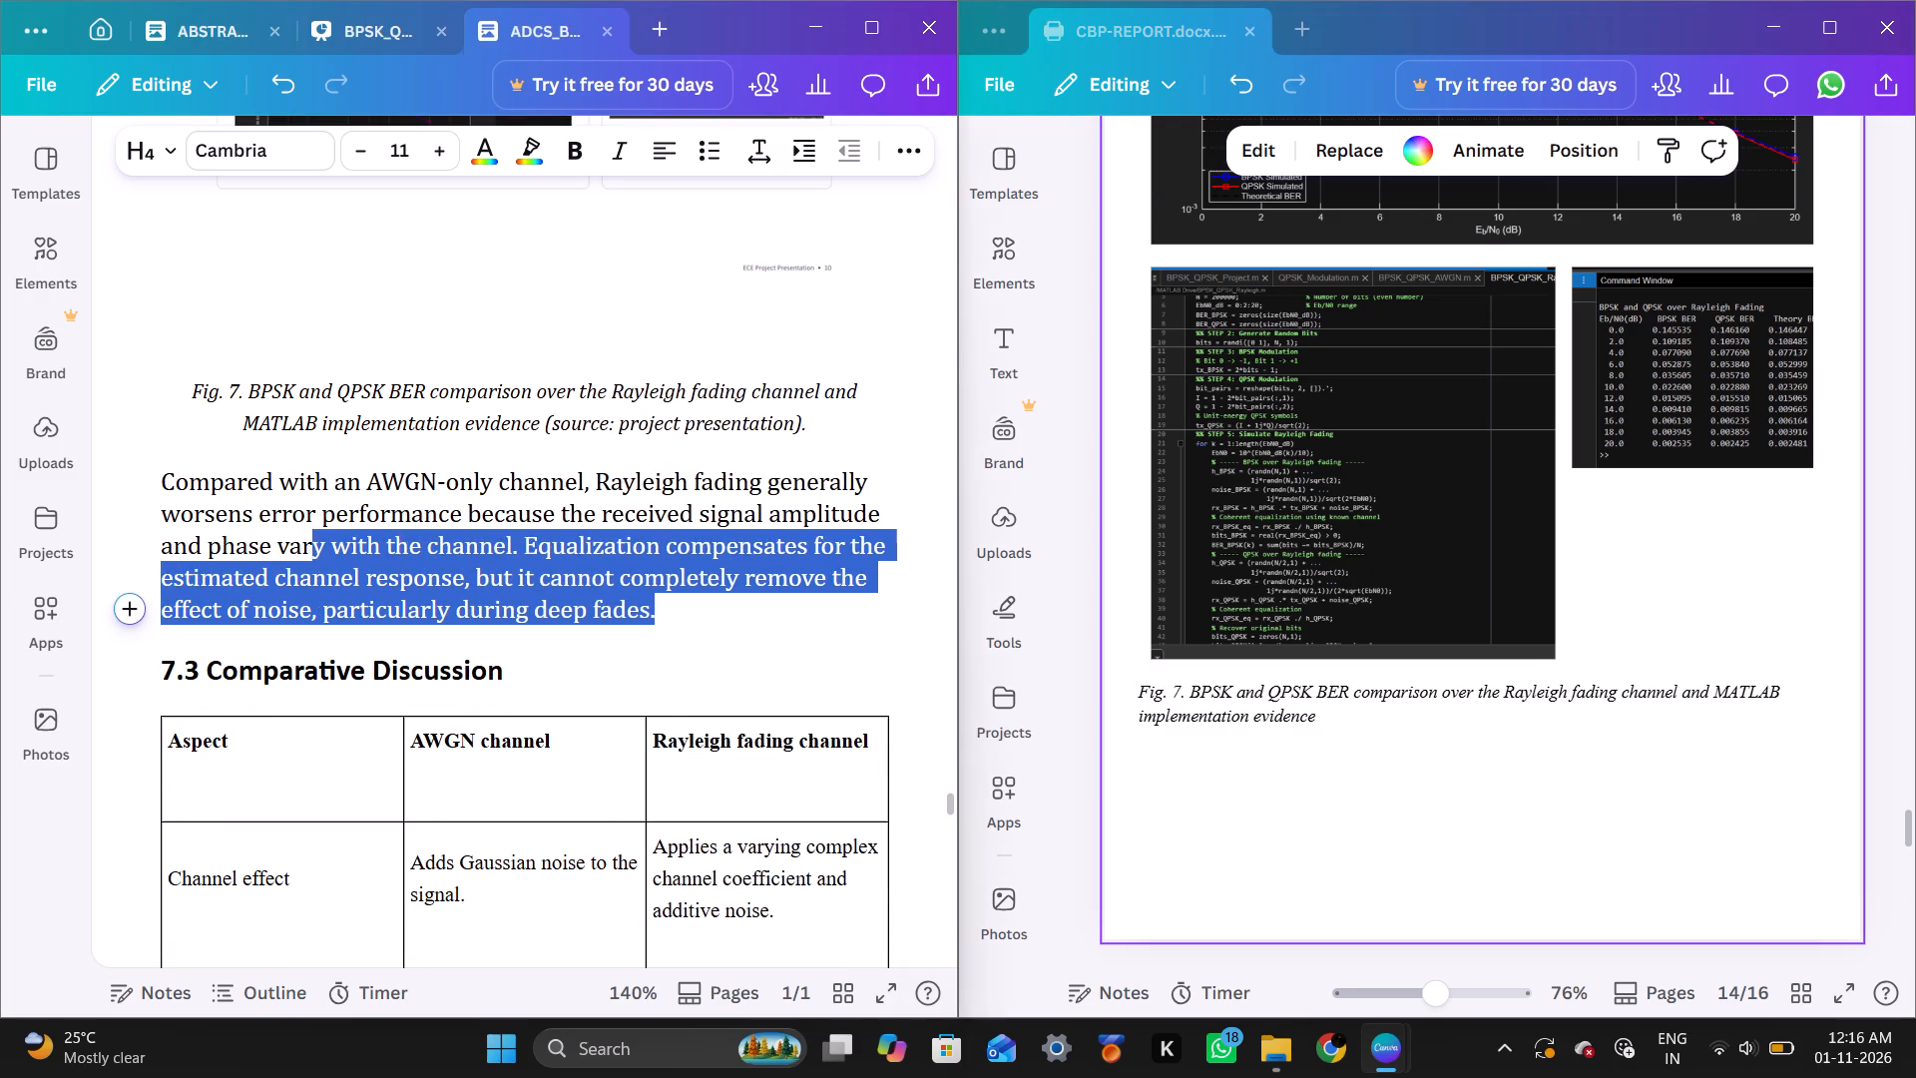
{"action": "left_click_drag", "start_coordinate": [299, 537], "coordinate": [154, 475]}
{"action": "key", "text": "ctrl+c"}
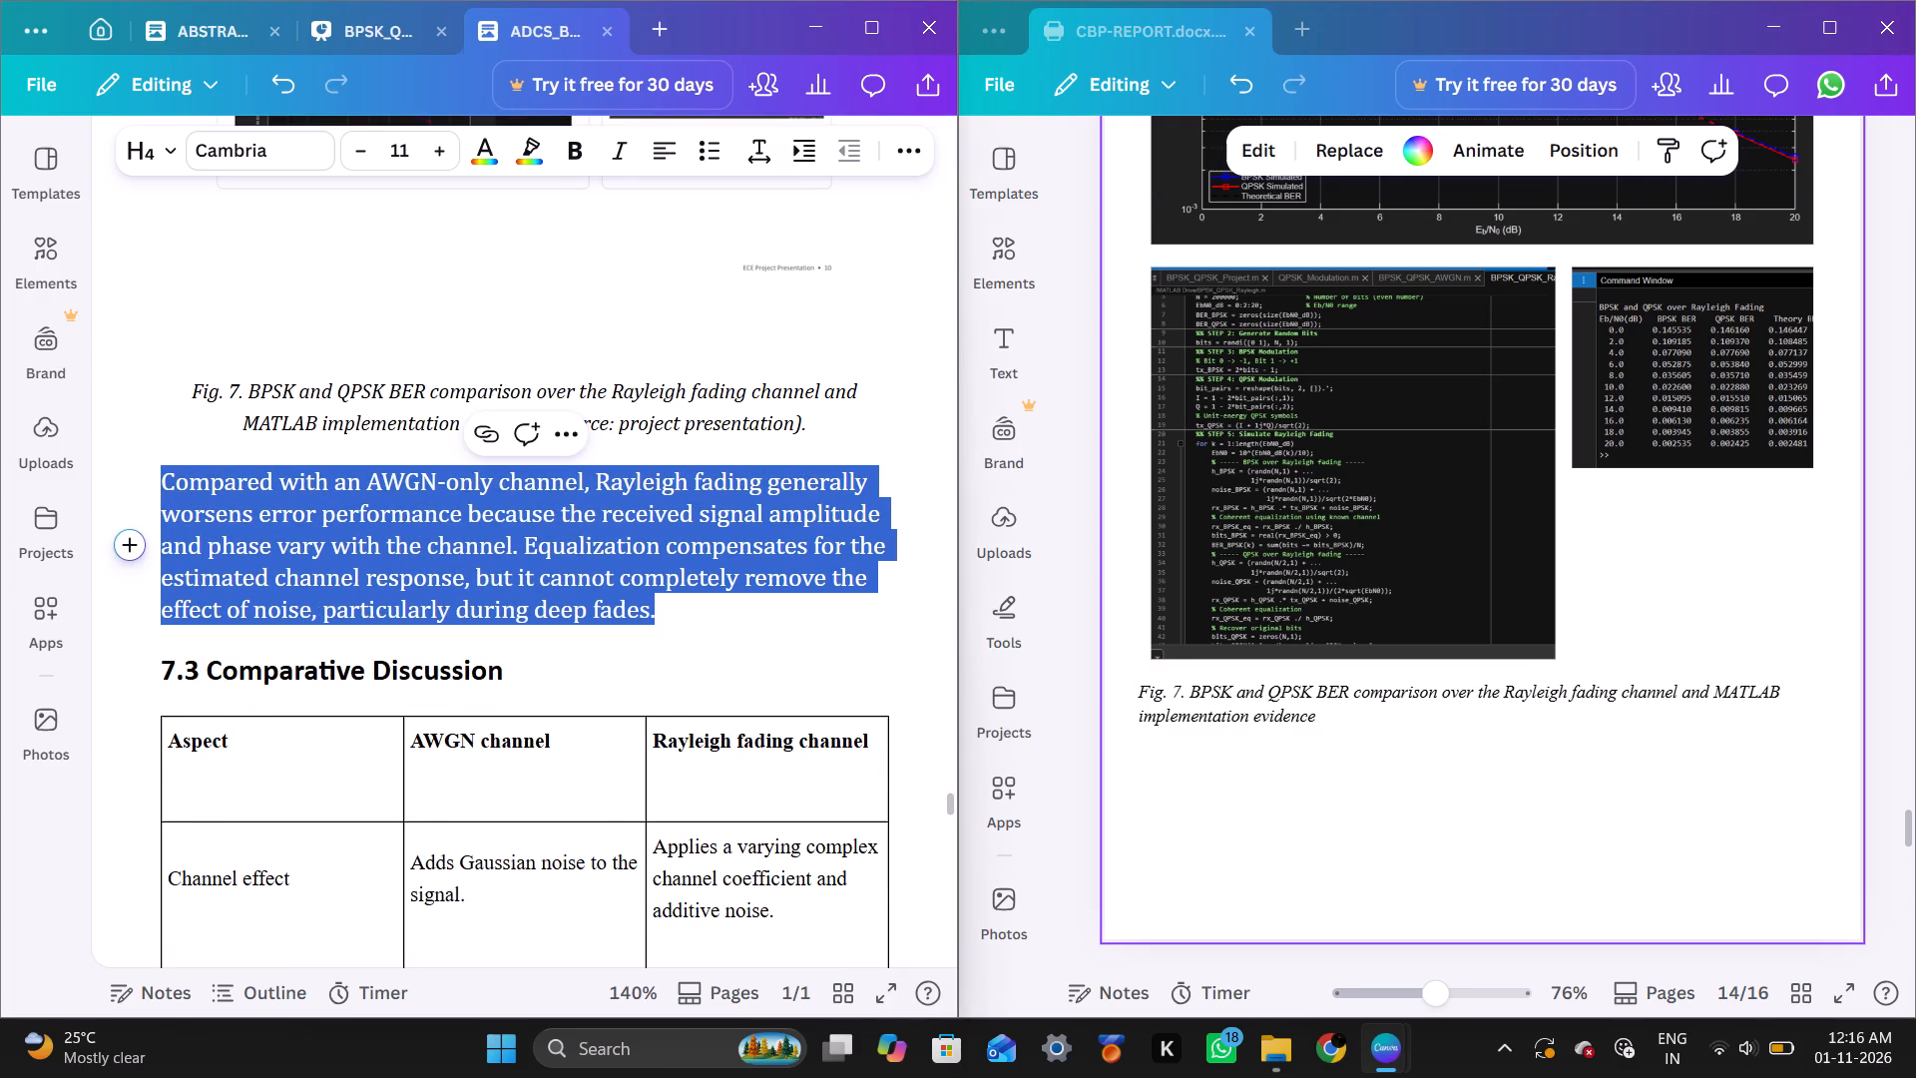
Duplicate the Fig. 7 caption on page 14 and place the copy directly below it, aligned with its left edge.
{"action": "left_click", "coordinate": [1193, 769]}
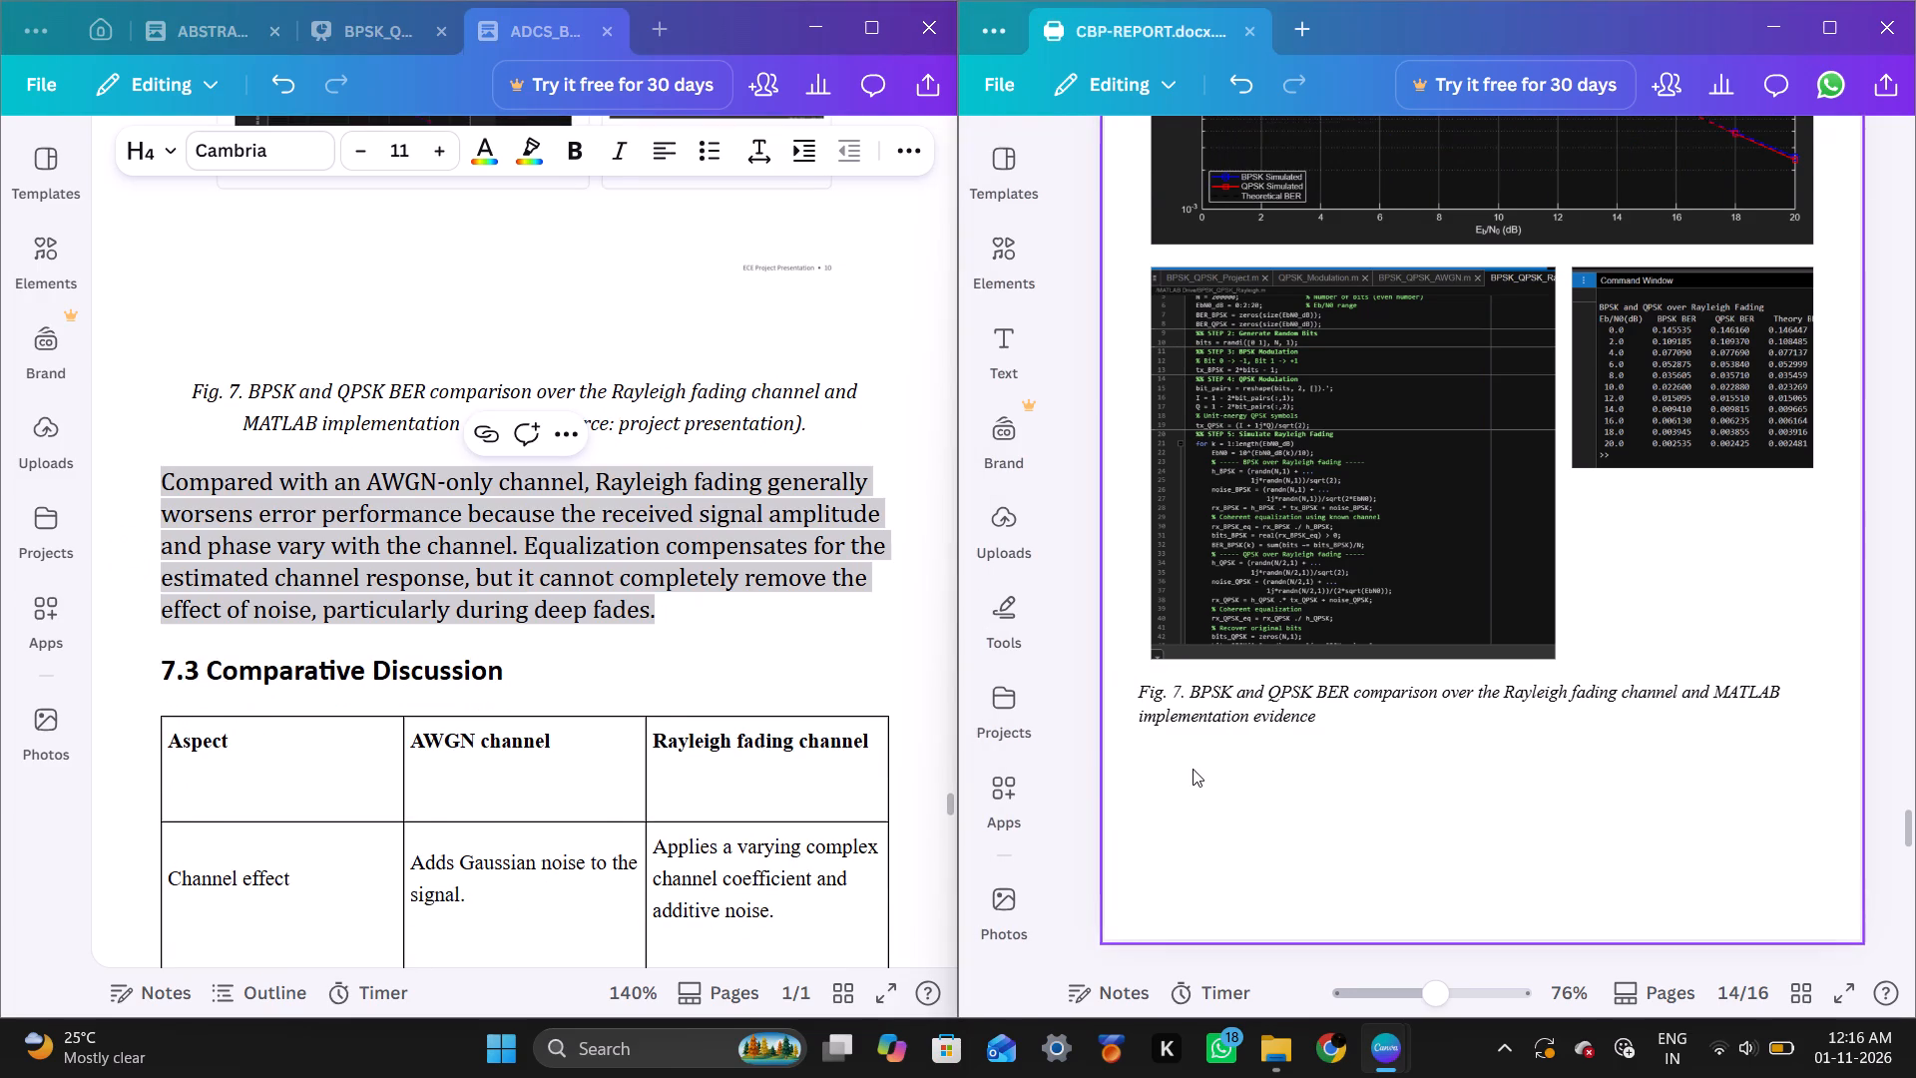
{"action": "left_click", "coordinate": [1327, 719]}
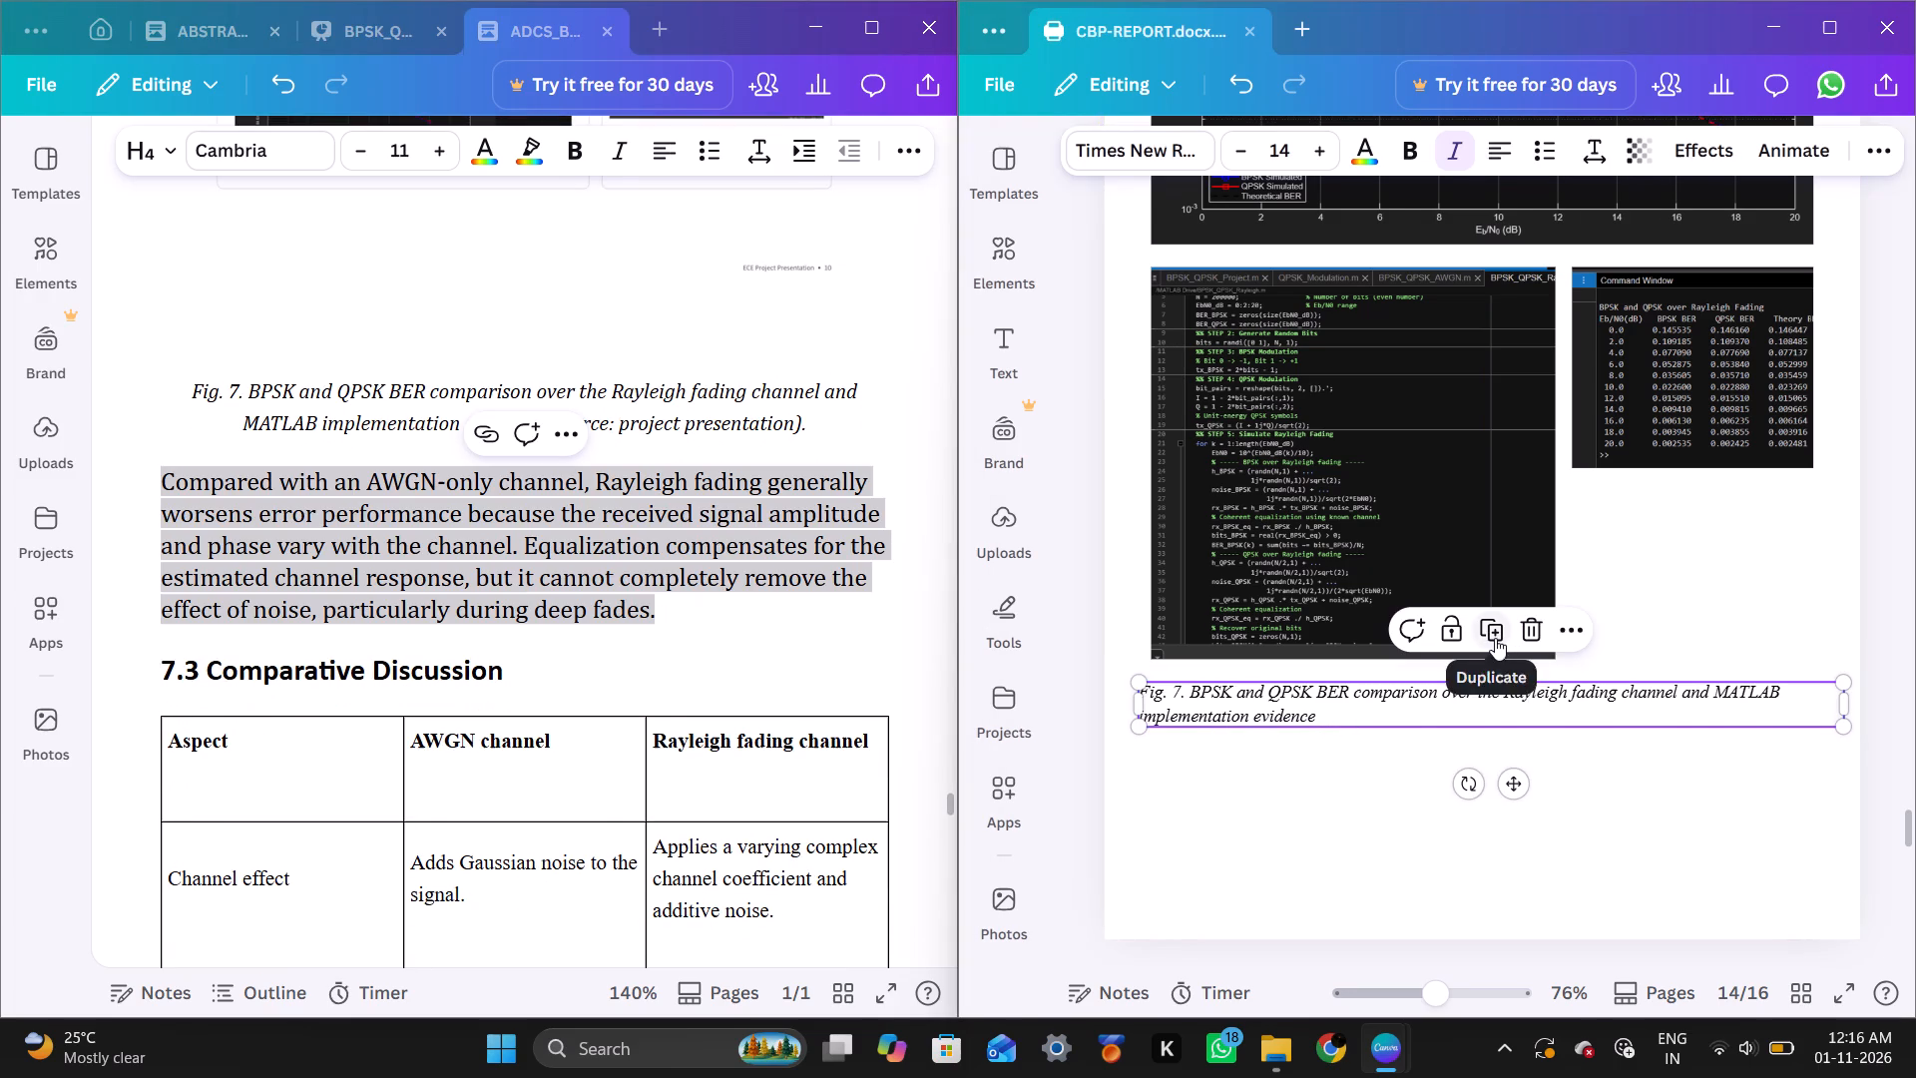
{"action": "left_click", "coordinate": [1495, 638]}
{"action": "left_click_drag", "start_coordinate": [1521, 801], "coordinate": [1521, 803]}
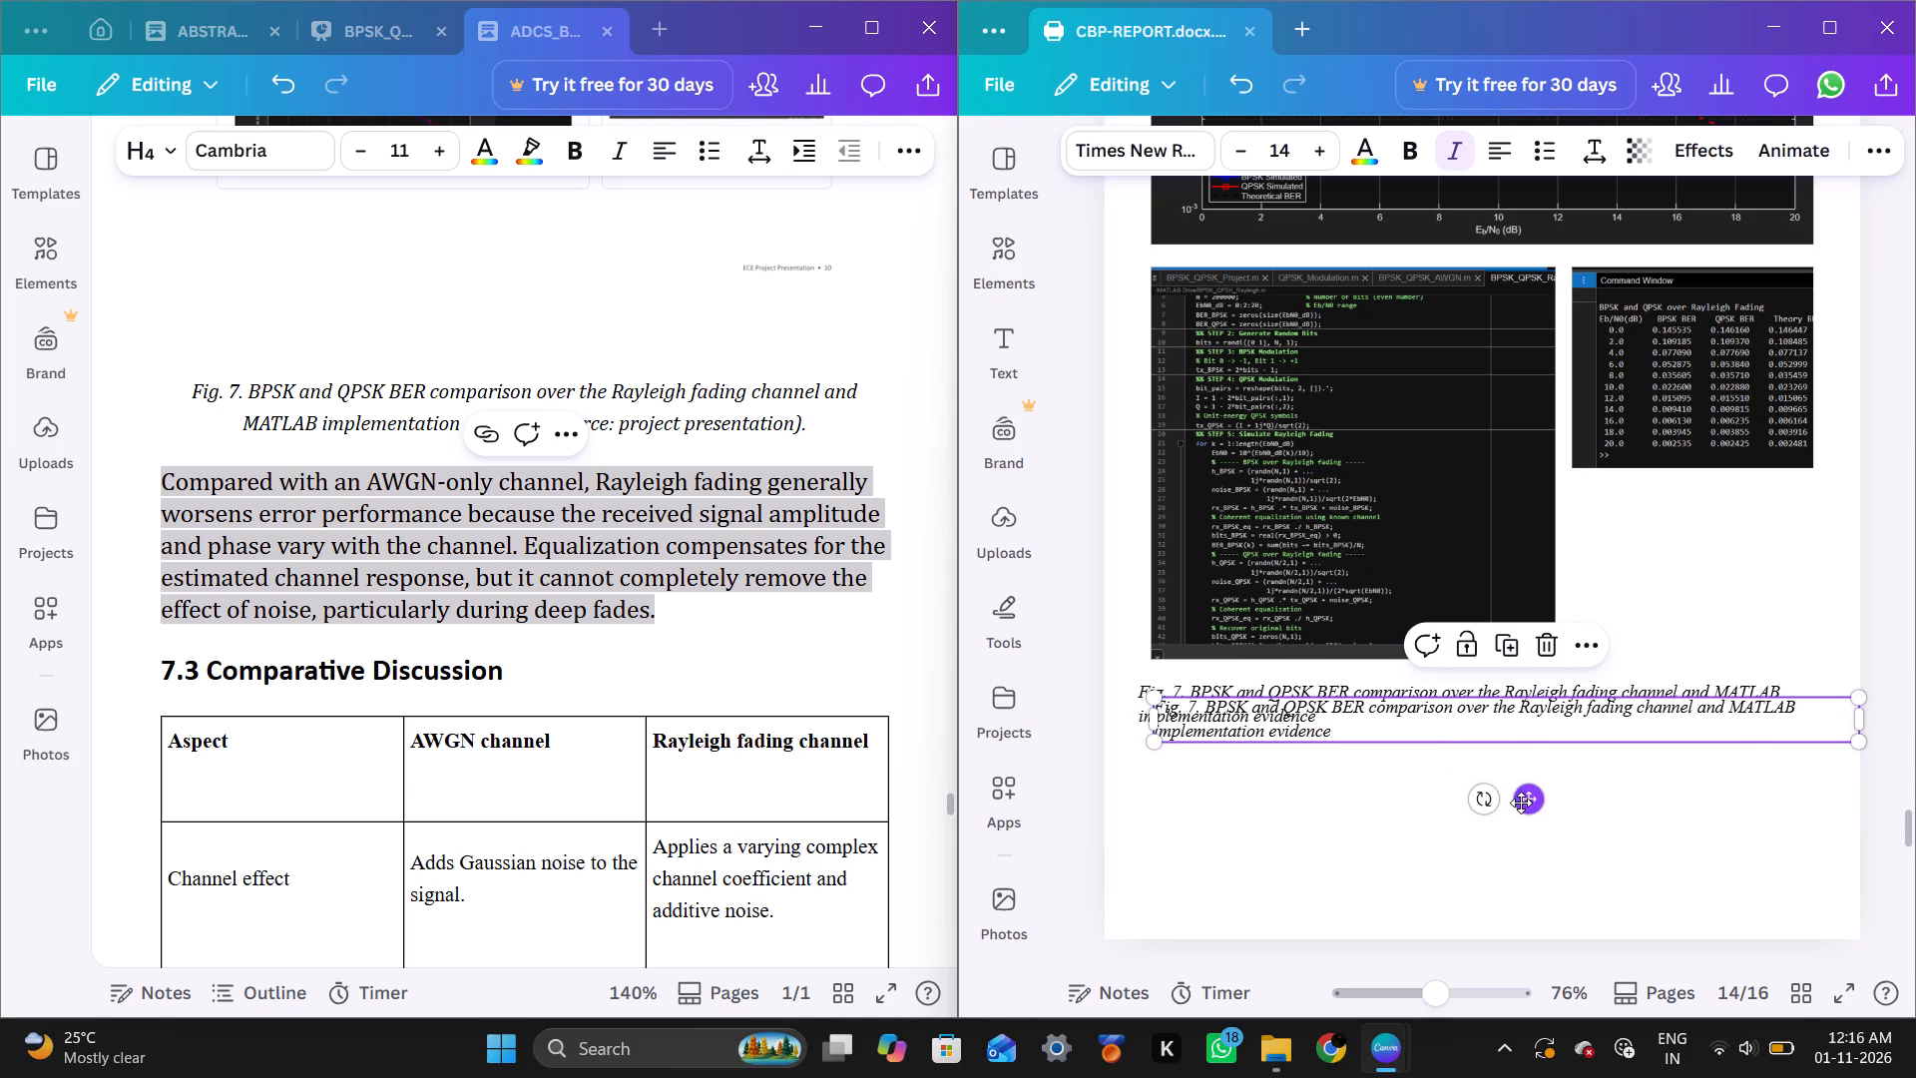
{"action": "left_click_drag", "start_coordinate": [1521, 803], "coordinate": [1506, 852]}
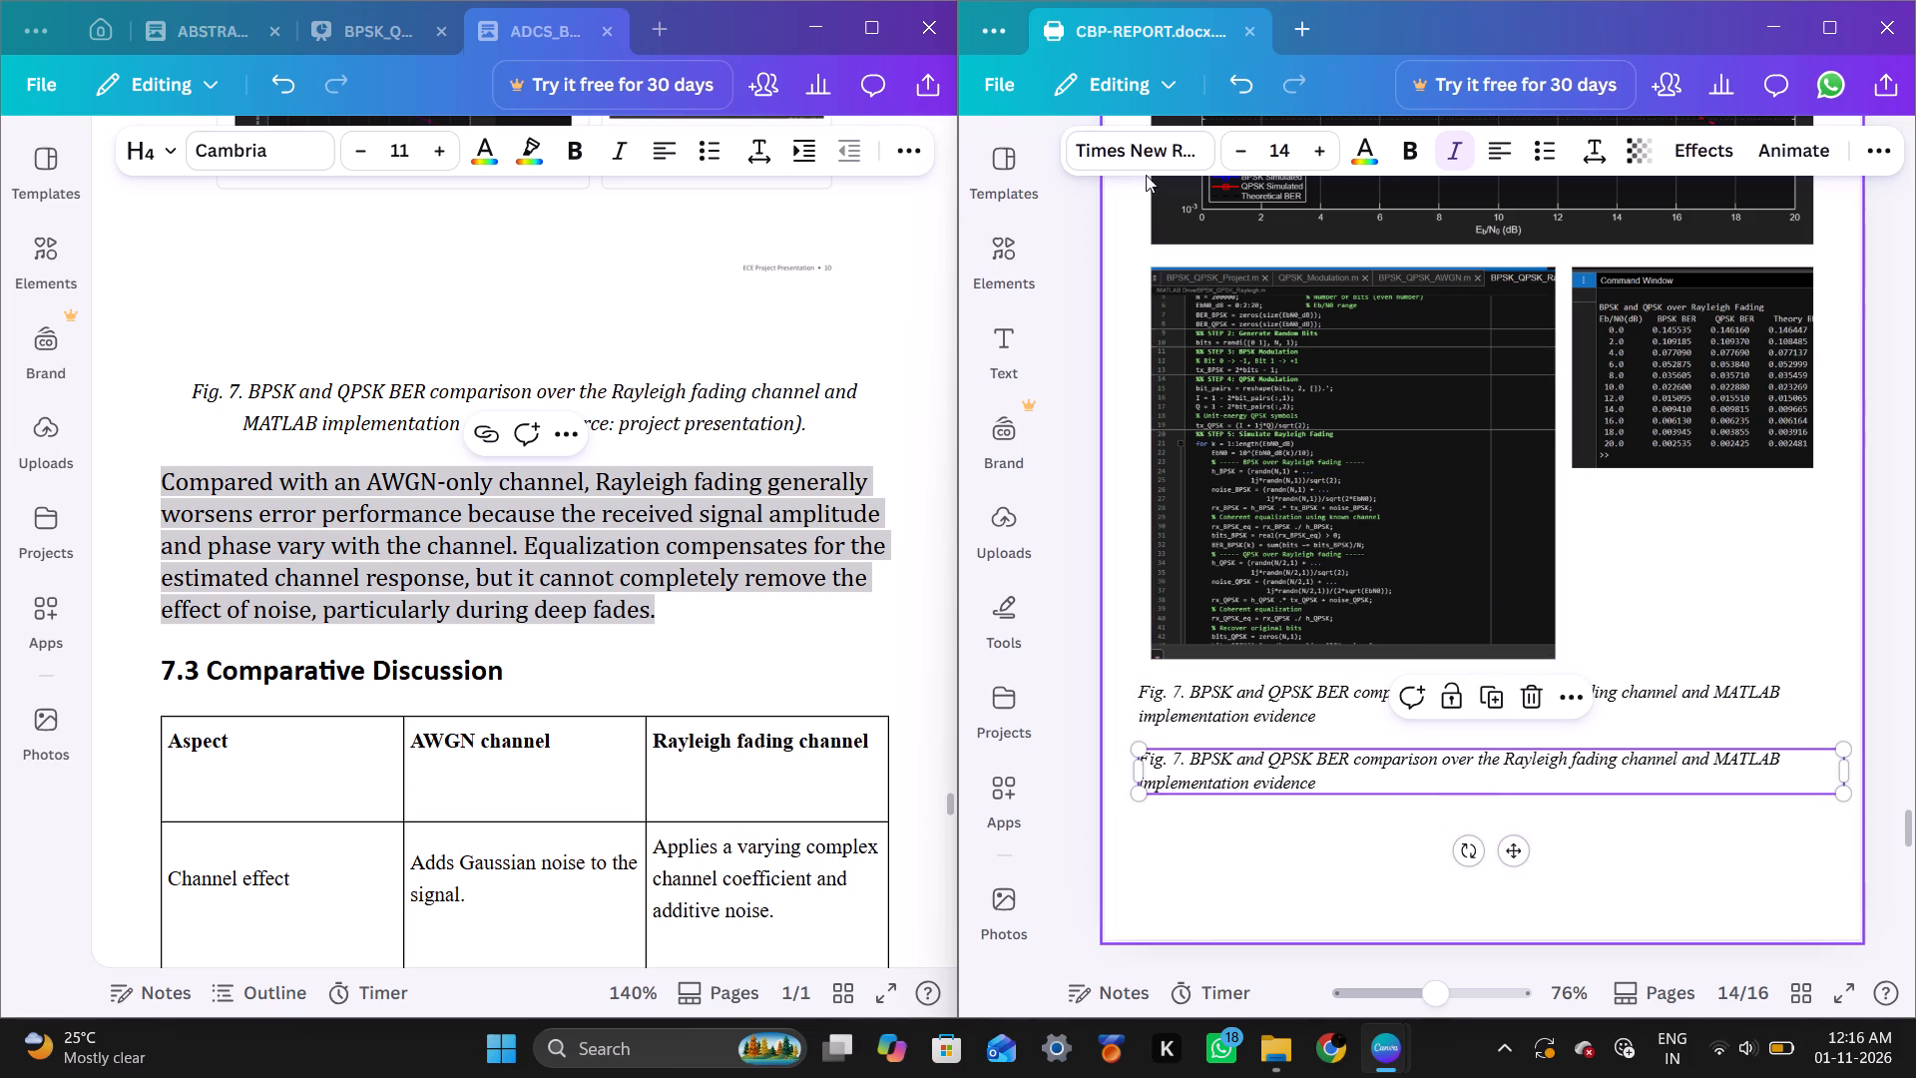
Set the duplicated caption's text to Arial at size 12.5.
{"action": "left_click", "coordinate": [1276, 154]}
{"action": "type", "text": "12.5"}
{"action": "key", "text": "Return"}
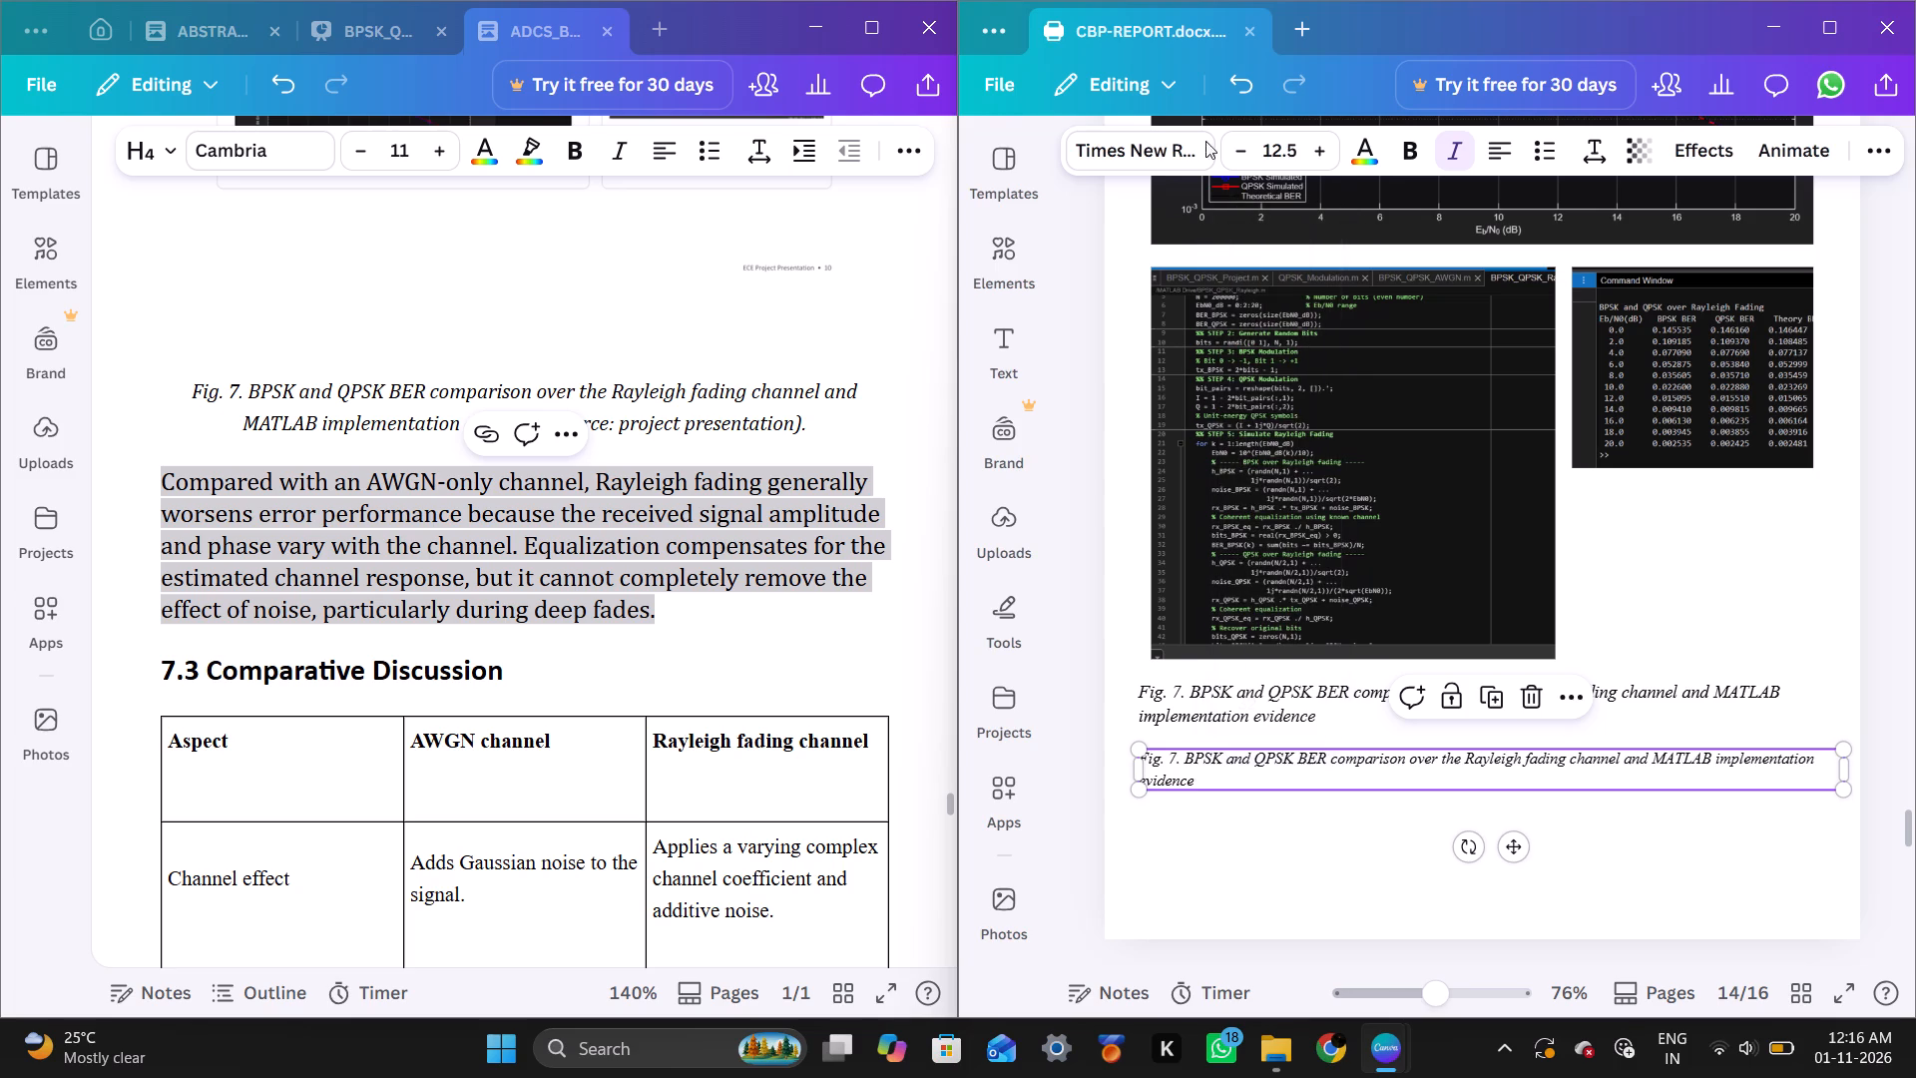
{"action": "left_click", "coordinate": [1183, 131]}
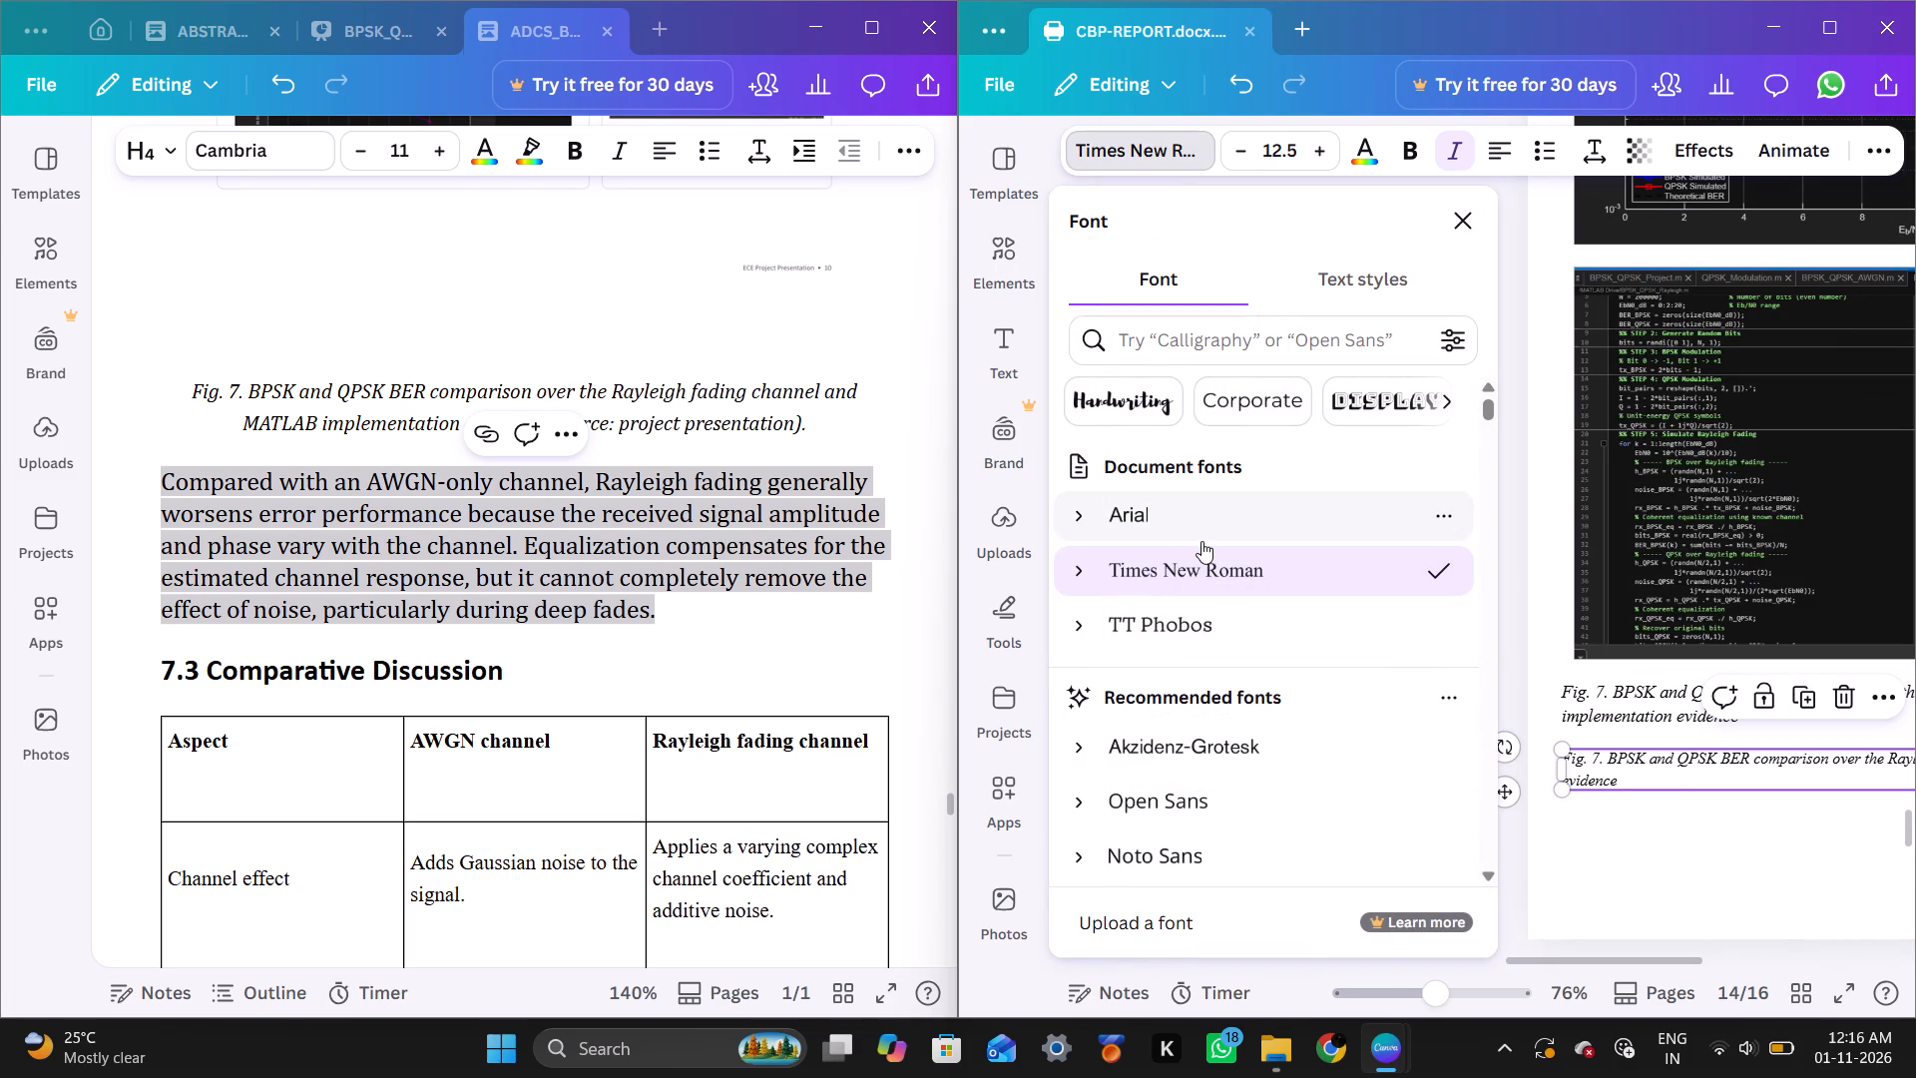
{"action": "left_click", "coordinate": [1201, 541]}
{"action": "left_click", "coordinate": [1463, 219]}
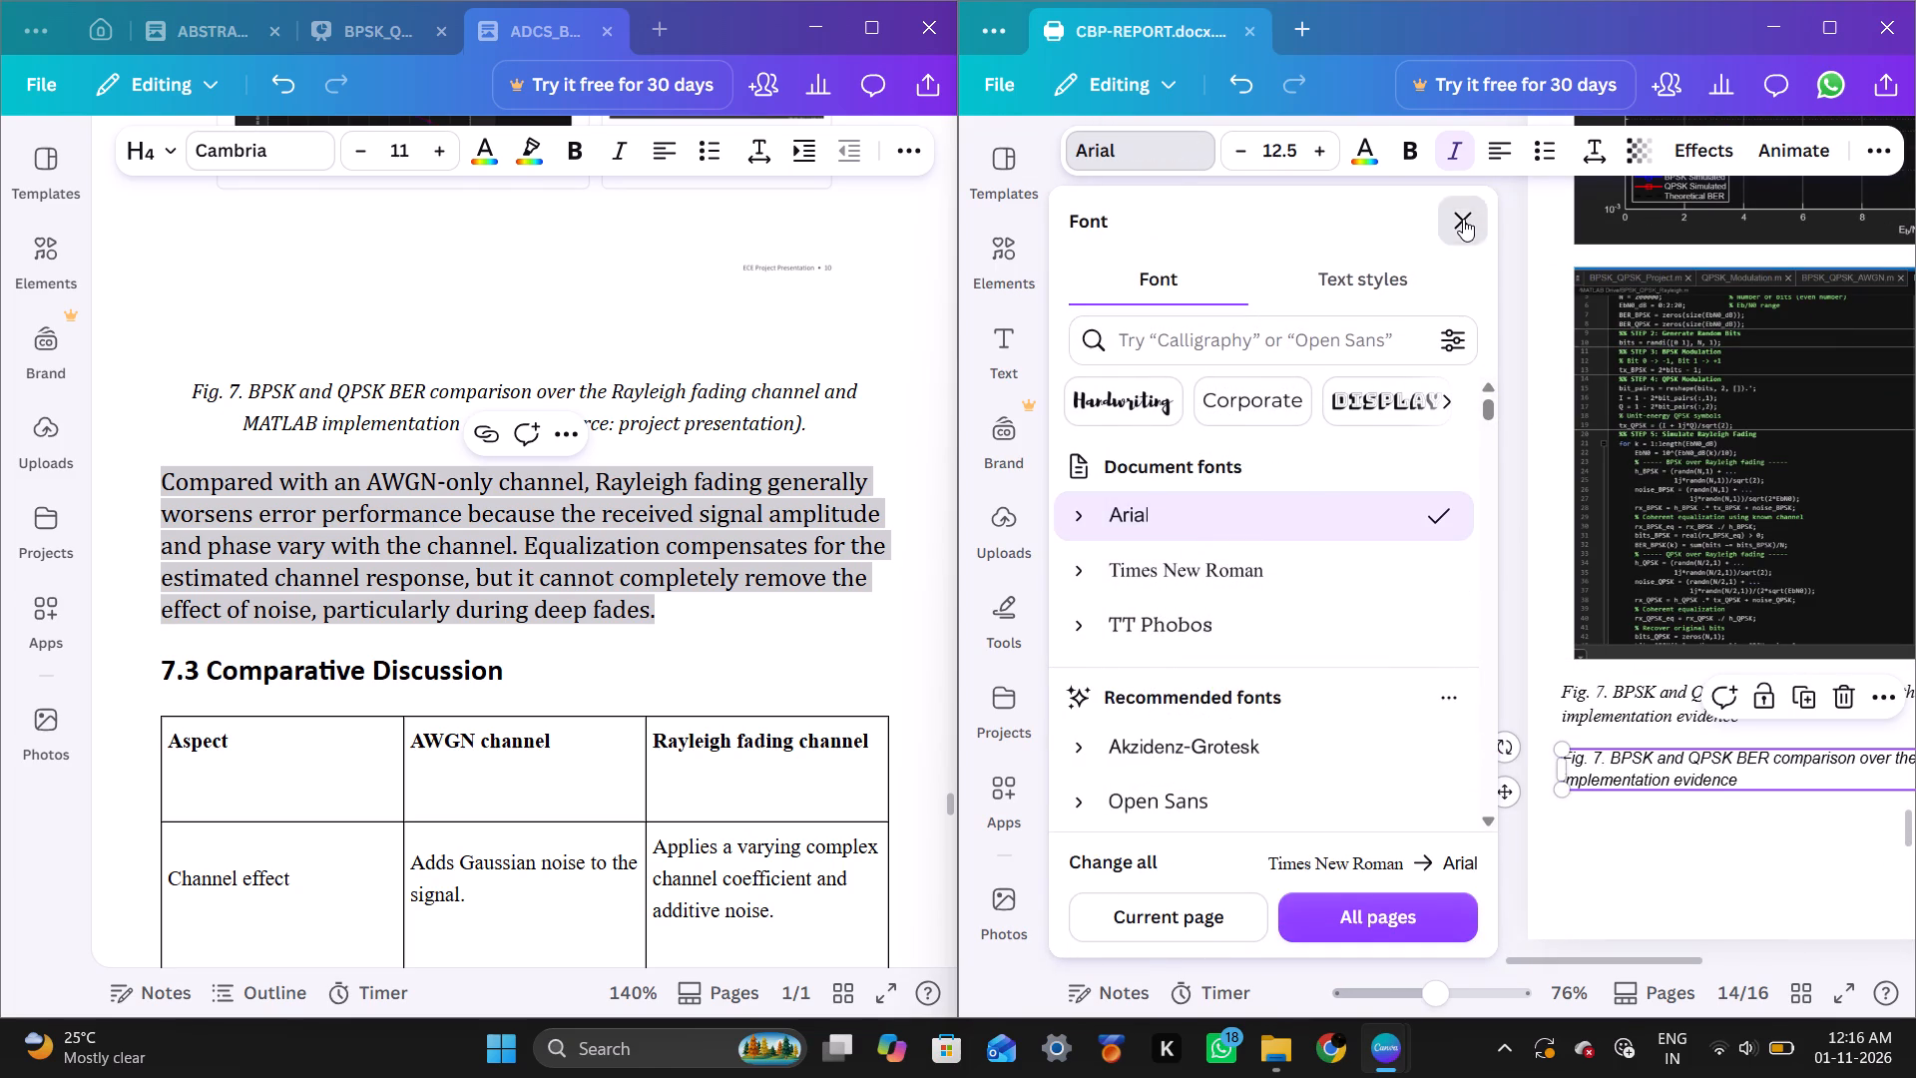
Replace the duplicate's text with the copied AWGN and Rayleigh comparison paragraph and remove its italic formatting.
{"action": "left_click", "coordinate": [1400, 780]}
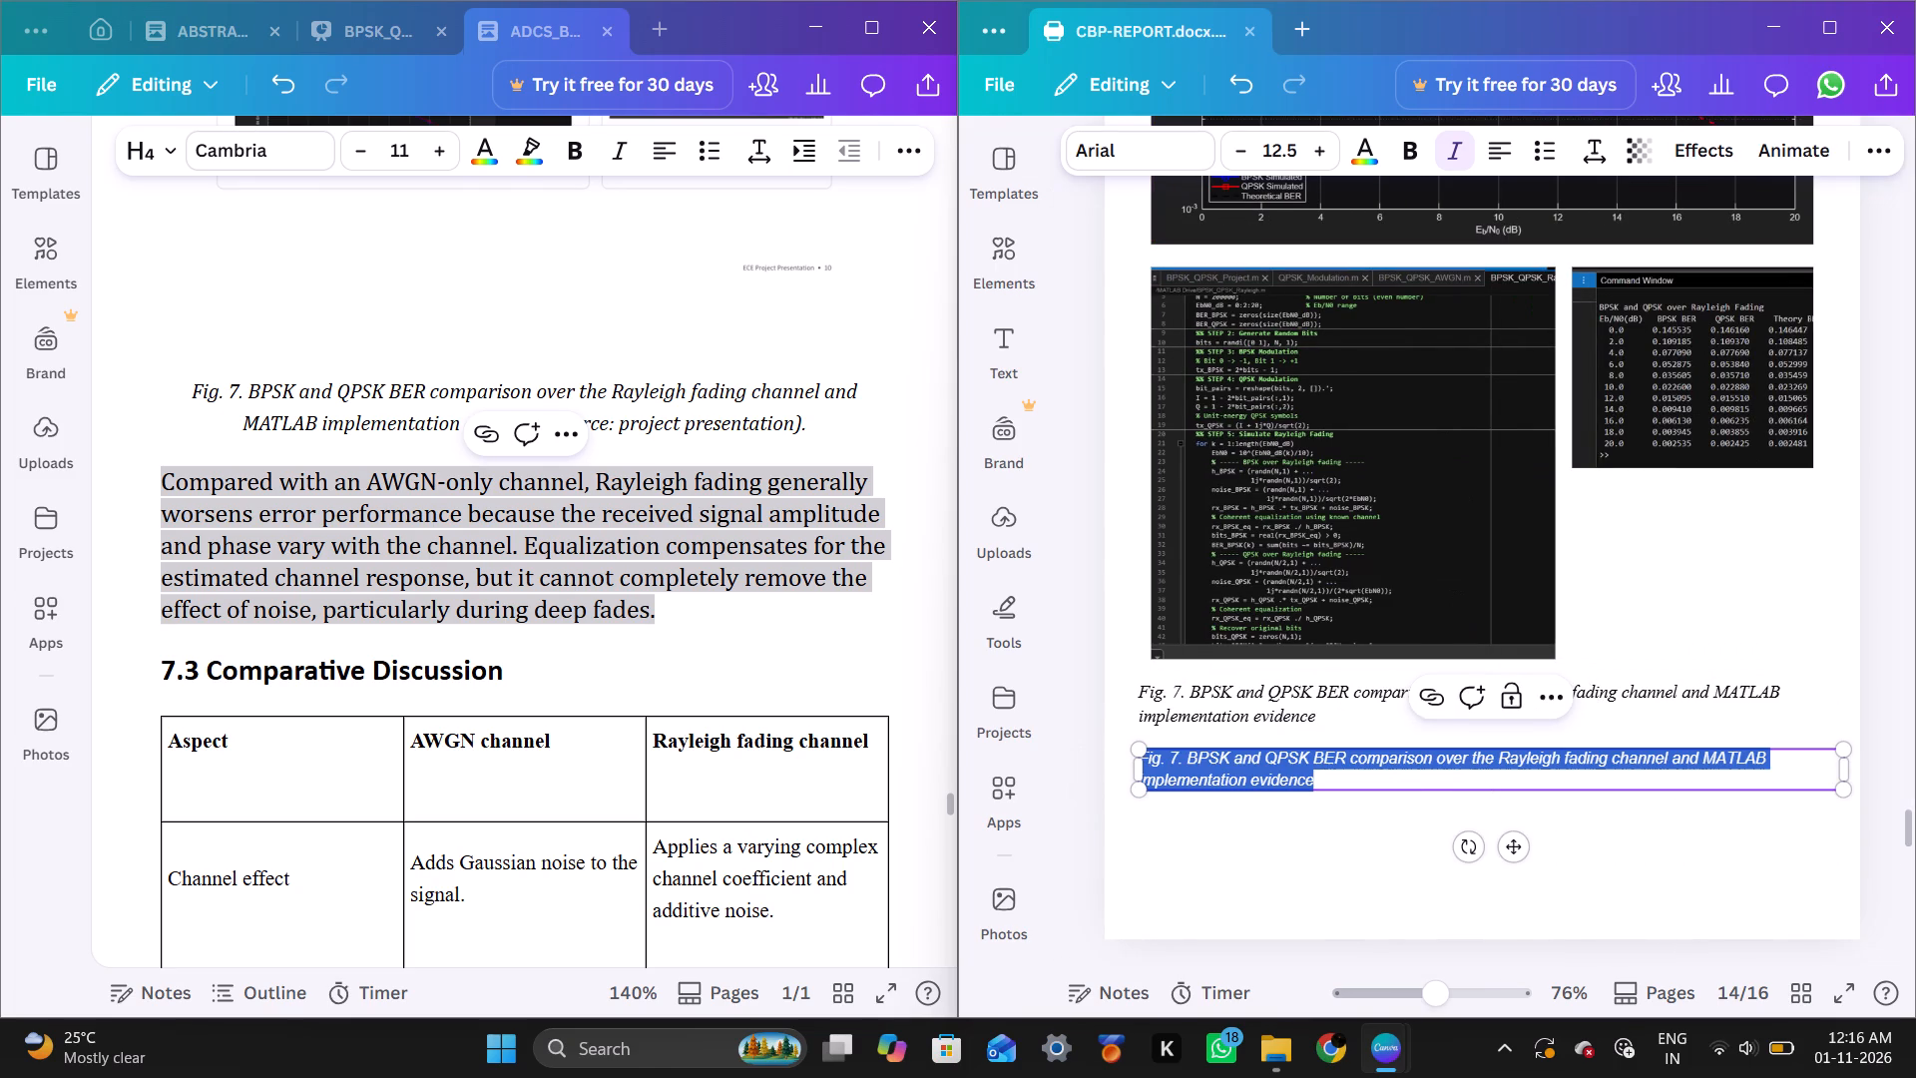
{"action": "key", "text": "ctrl+v"}
{"action": "left_click", "coordinate": [1597, 915]}
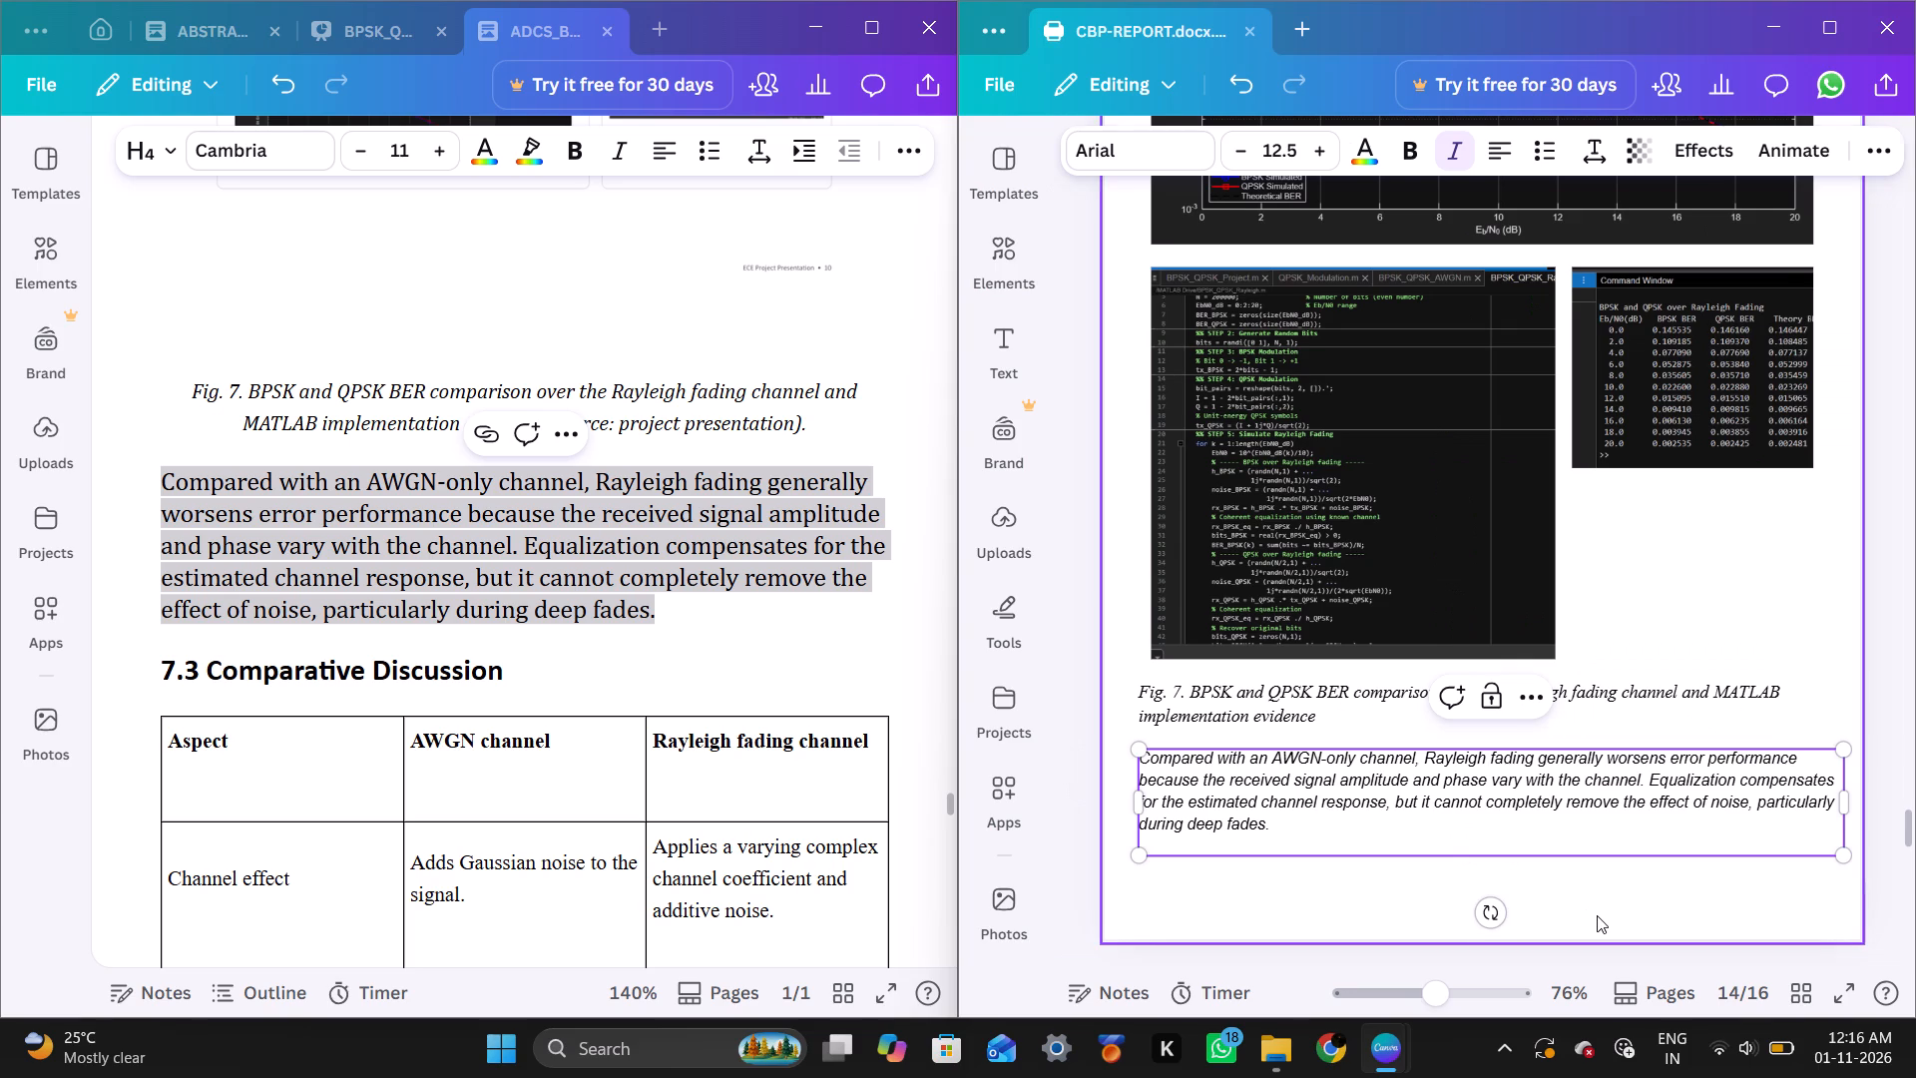
{"action": "left_click", "coordinate": [1584, 816]}
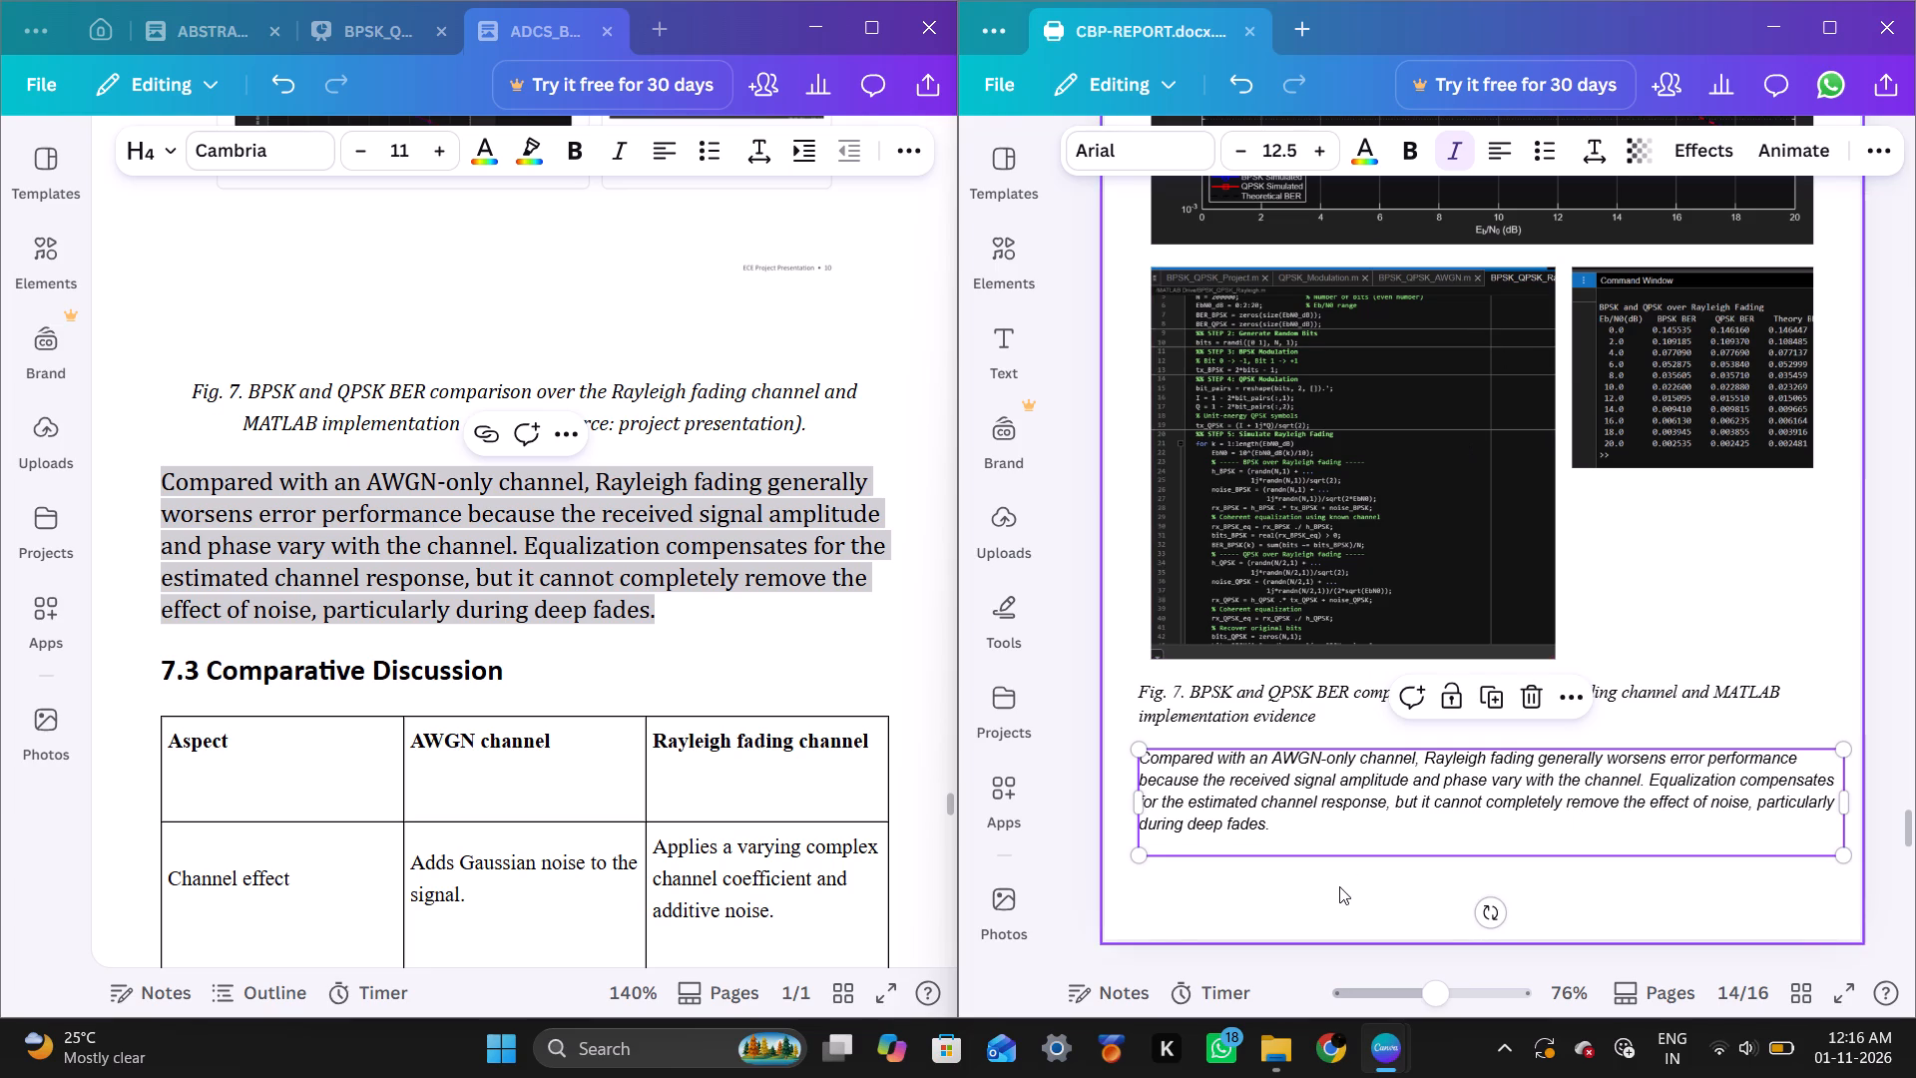
{"action": "left_click", "coordinate": [1338, 840]}
{"action": "key", "text": "ctrl+a"}
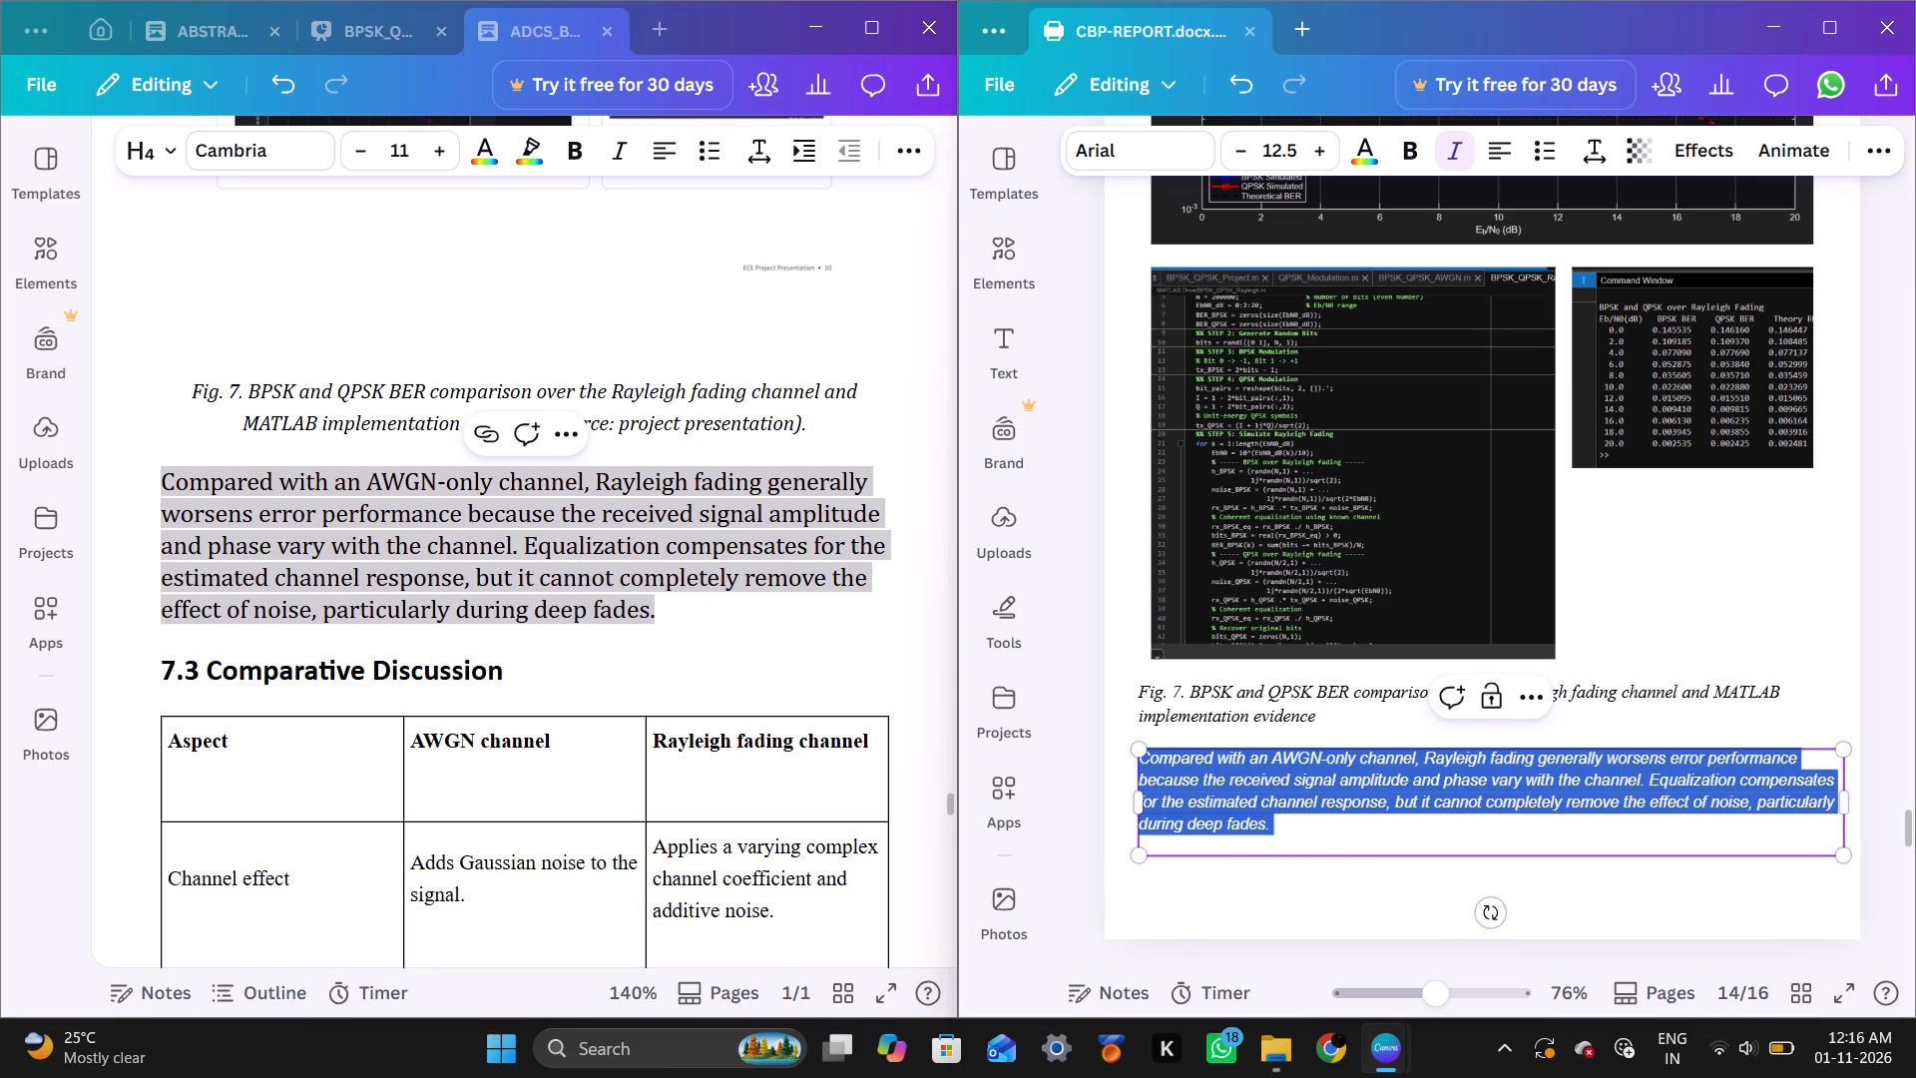
{"action": "left_click", "coordinate": [1451, 144]}
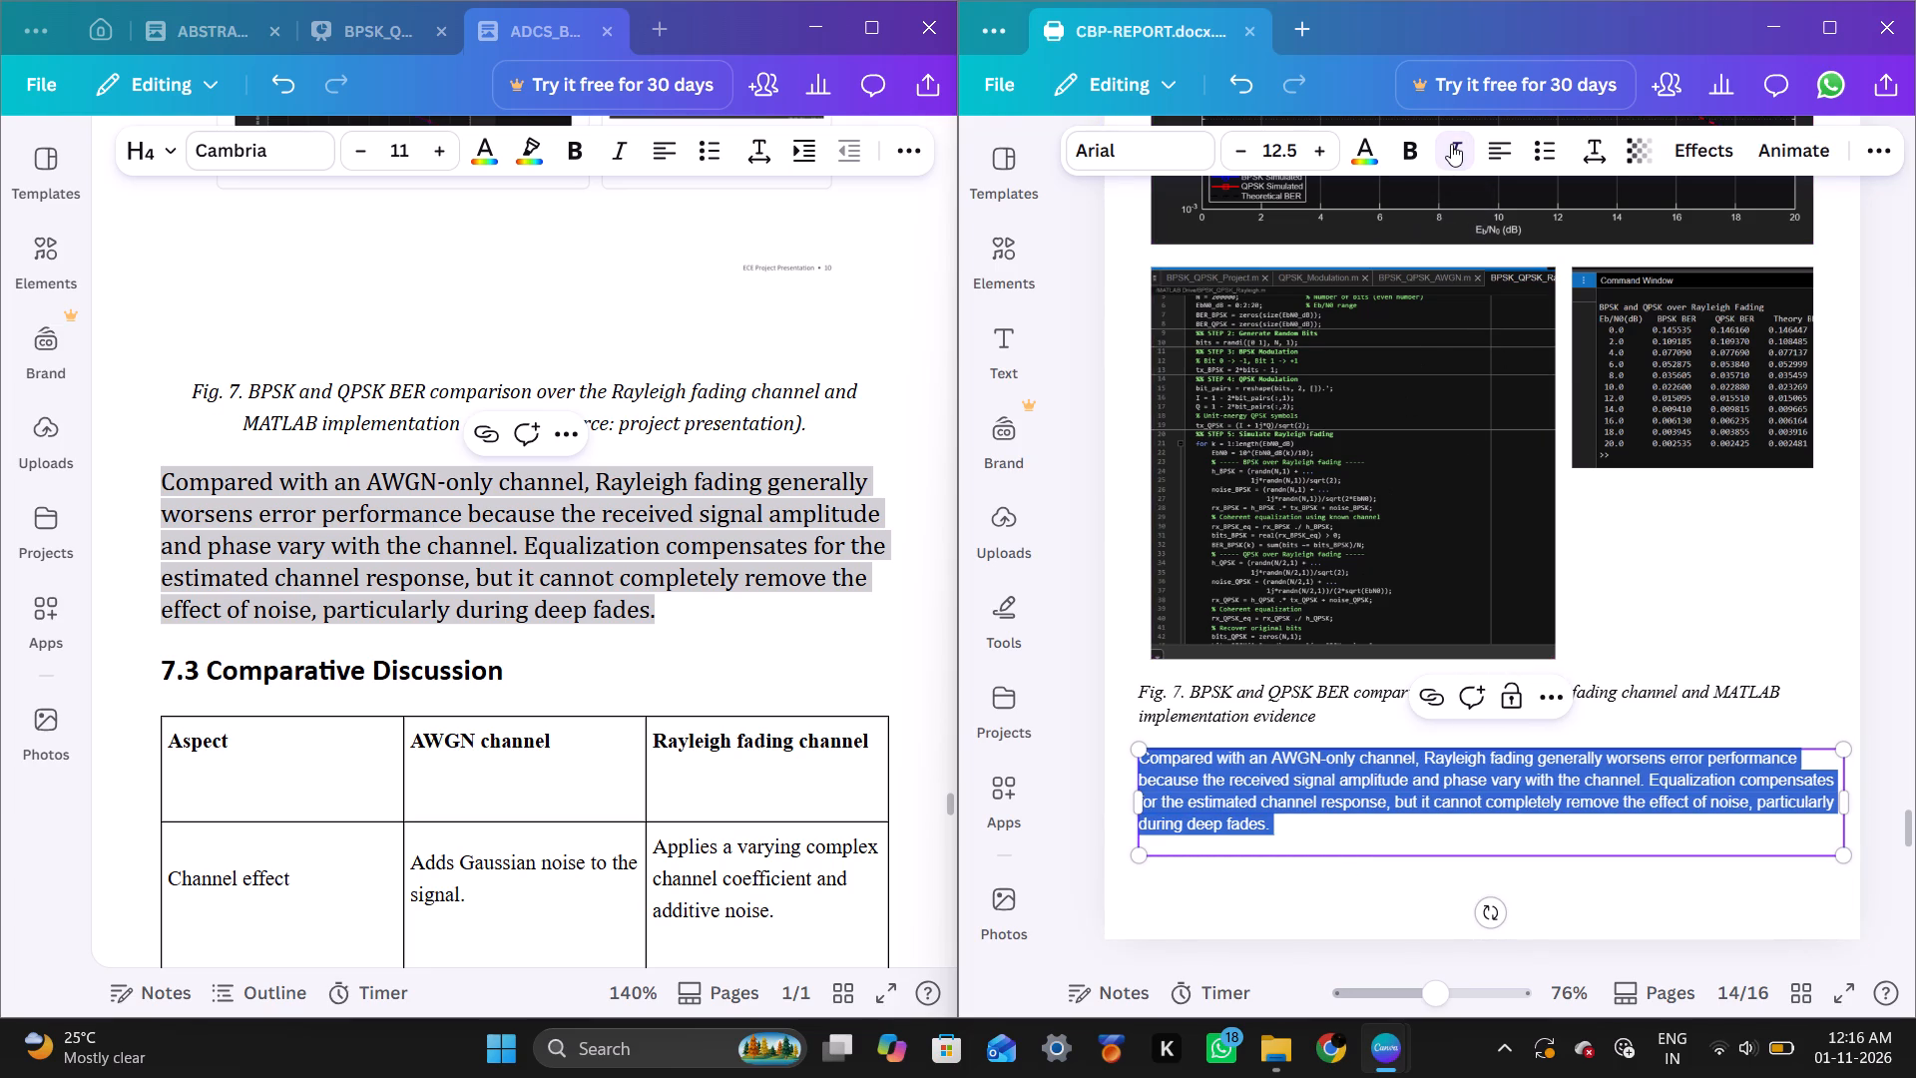
{"action": "left_click", "coordinate": [1614, 552]}
Delete the old waveform image with its frame and the "Fig 7. Final waveform result" text block from page 15.
{"action": "scroll", "coordinate": [1614, 552], "scroll_direction": "up", "scroll_amount": 3}
{"action": "scroll", "coordinate": [1614, 552], "scroll_direction": "down", "scroll_amount": 1}
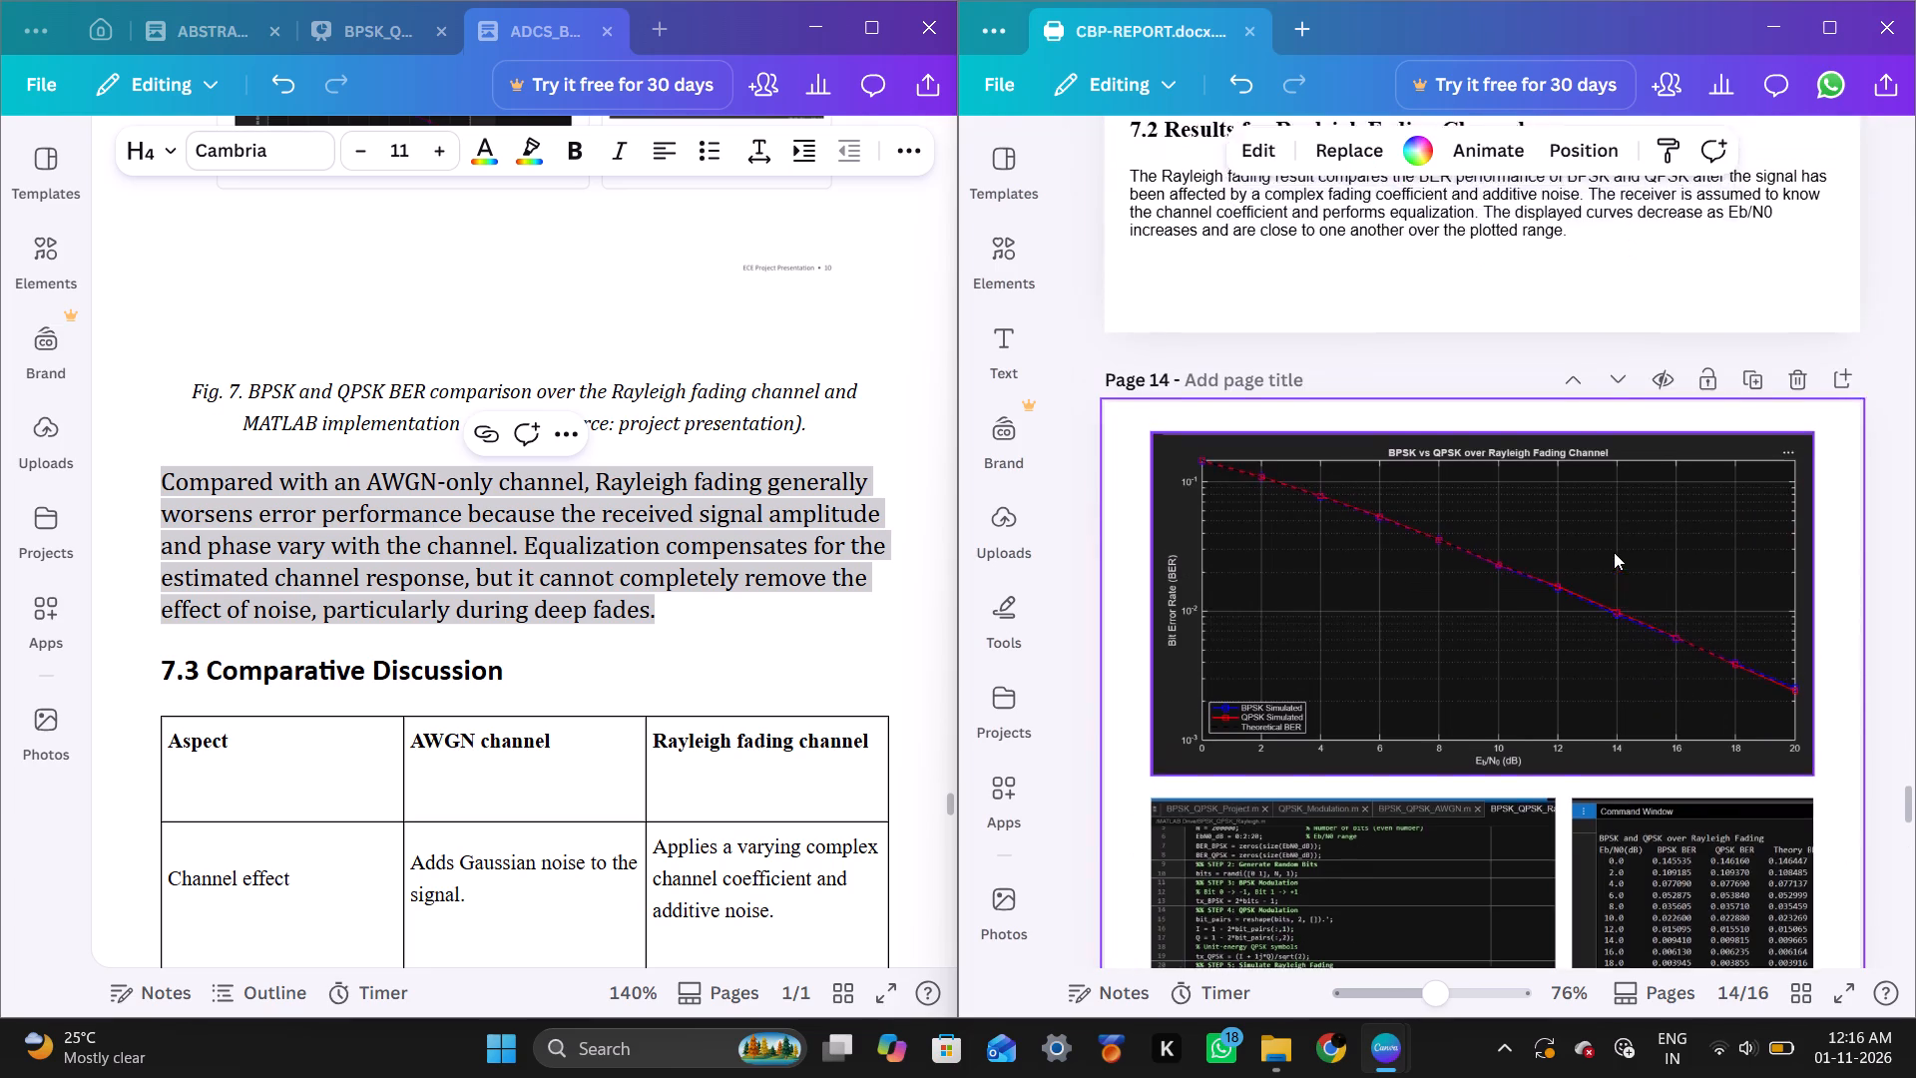
{"action": "scroll", "coordinate": [1614, 552], "scroll_direction": "down", "scroll_amount": 3}
{"action": "left_click", "coordinate": [1614, 552]}
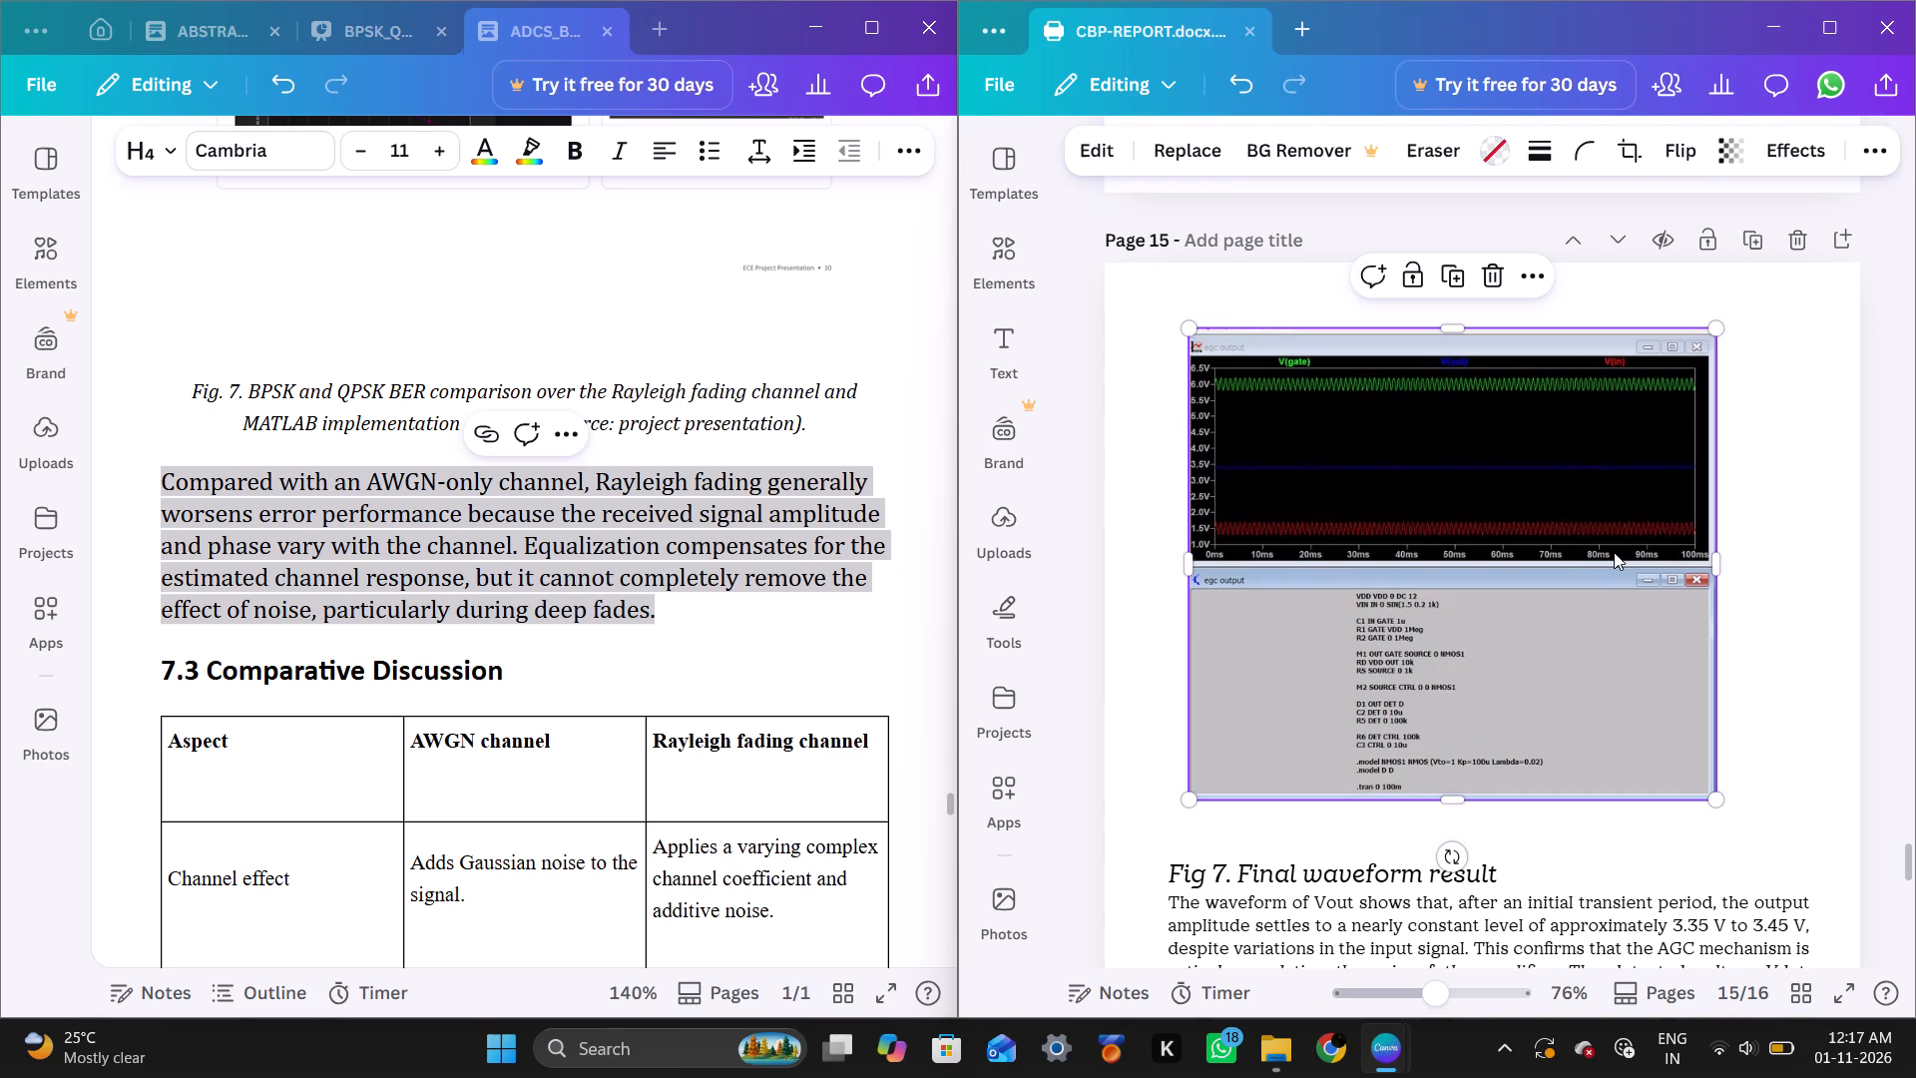
{"action": "left_click", "coordinate": [1494, 285]}
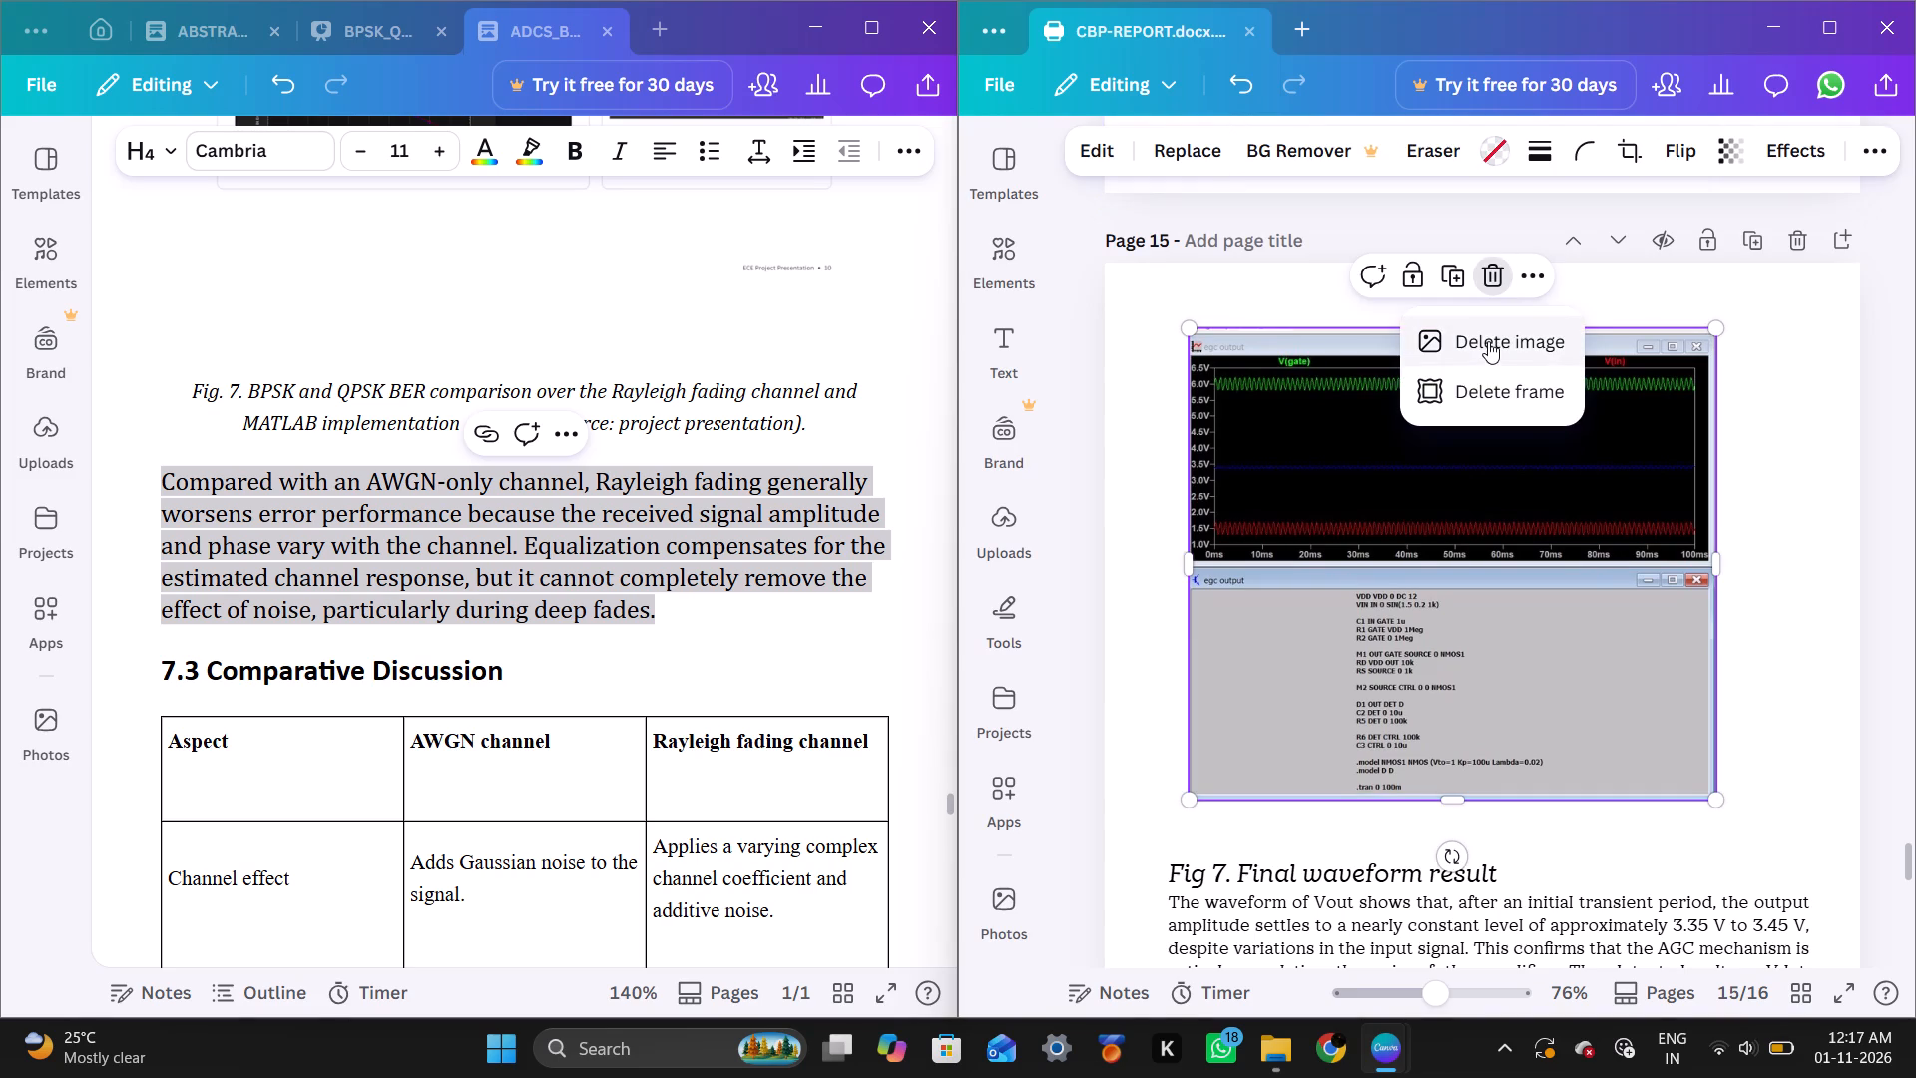
{"action": "left_click", "coordinate": [1492, 394]}
{"action": "left_click", "coordinate": [1389, 916]}
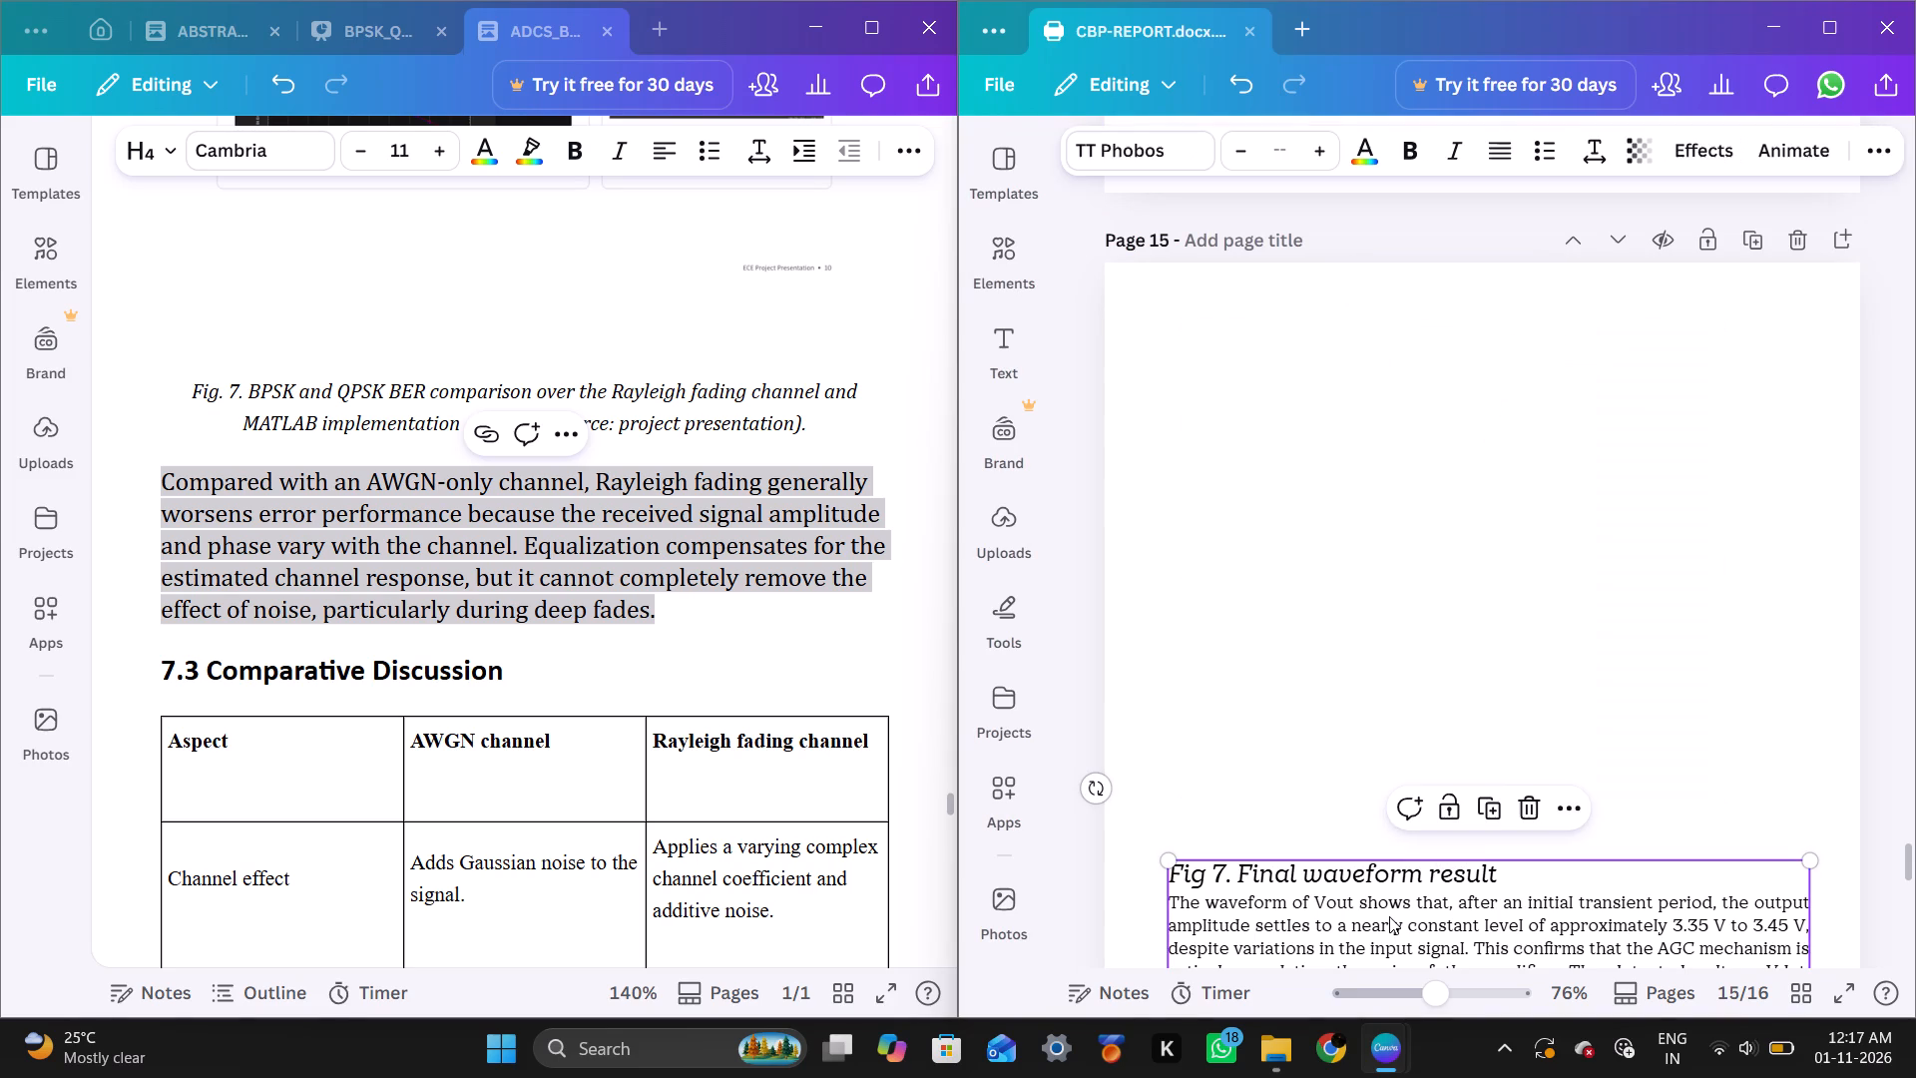
{"action": "left_click", "coordinate": [1535, 812]}
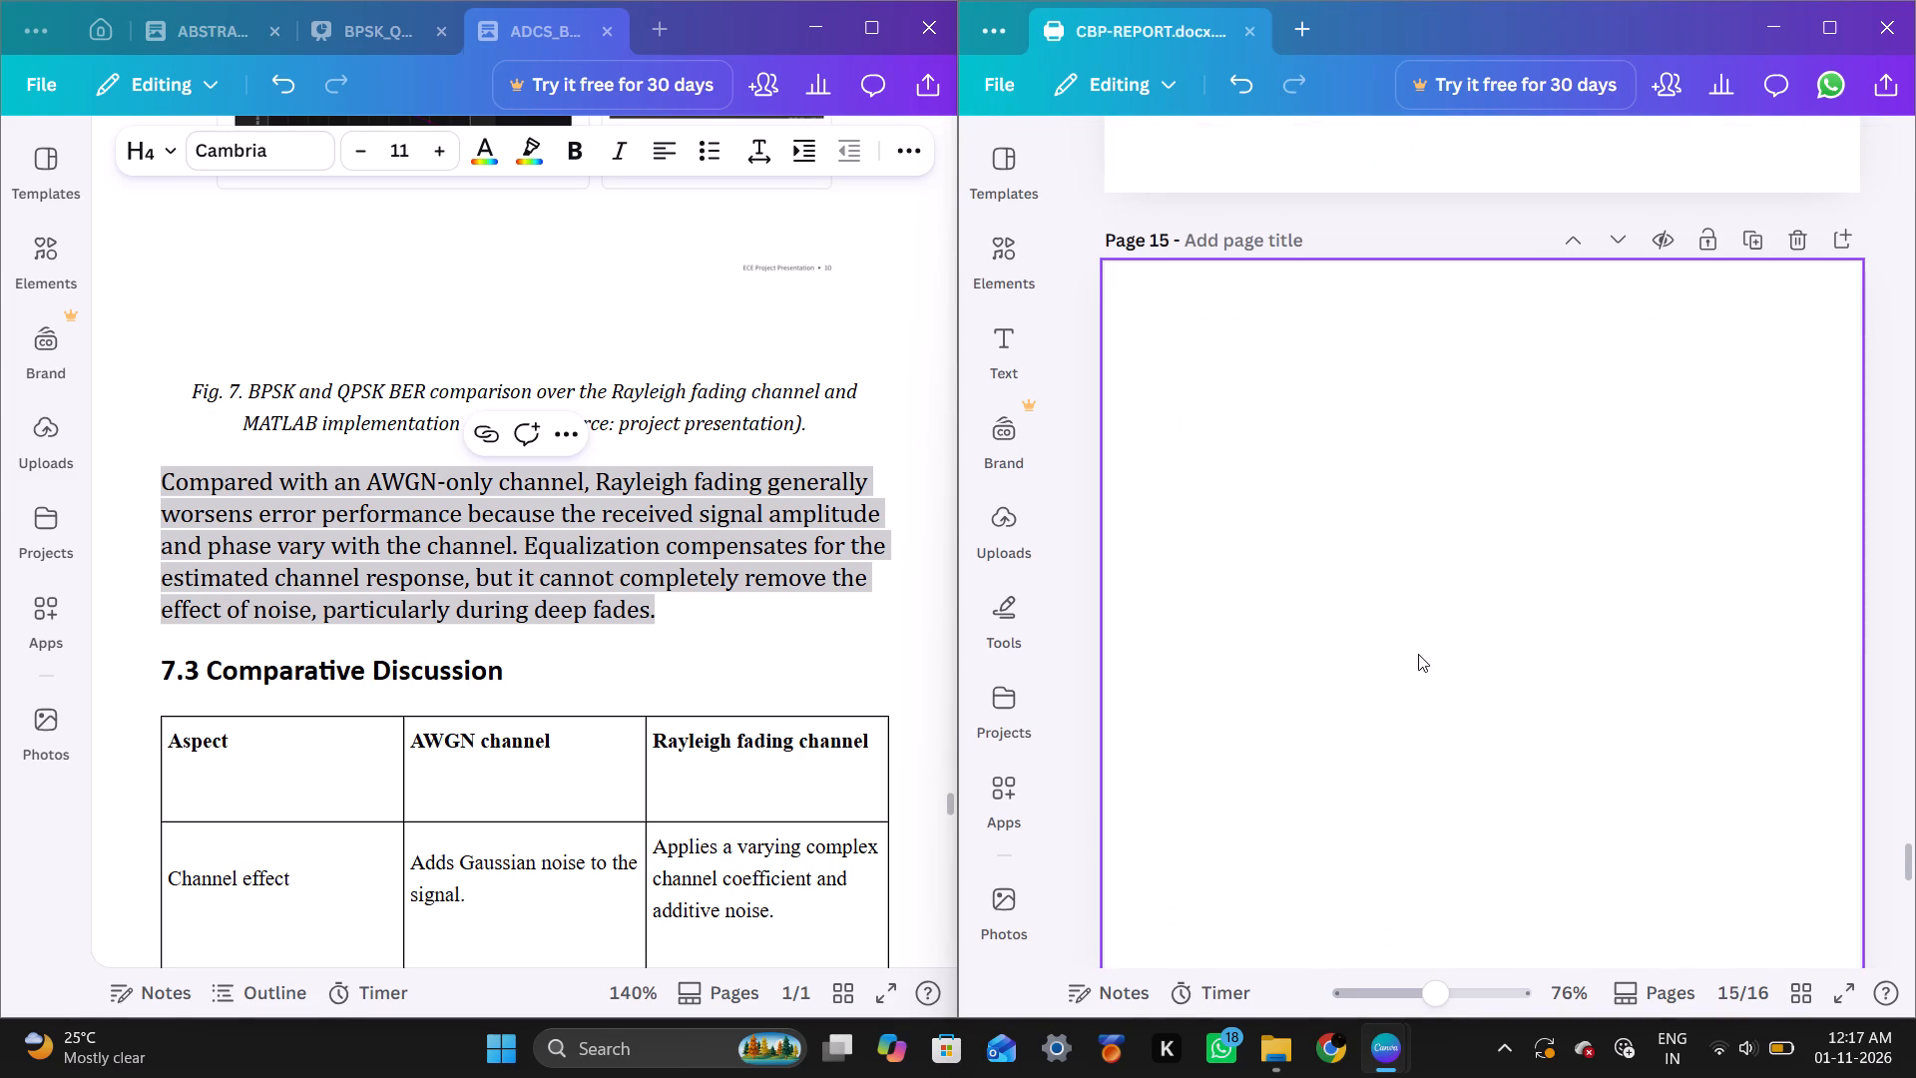
Look through the reference document's Results and Discussion content, from the AWGN results through the comparison table to the conclusion section.
{"action": "scroll", "coordinate": [1418, 654], "scroll_direction": "down", "scroll_amount": 6}
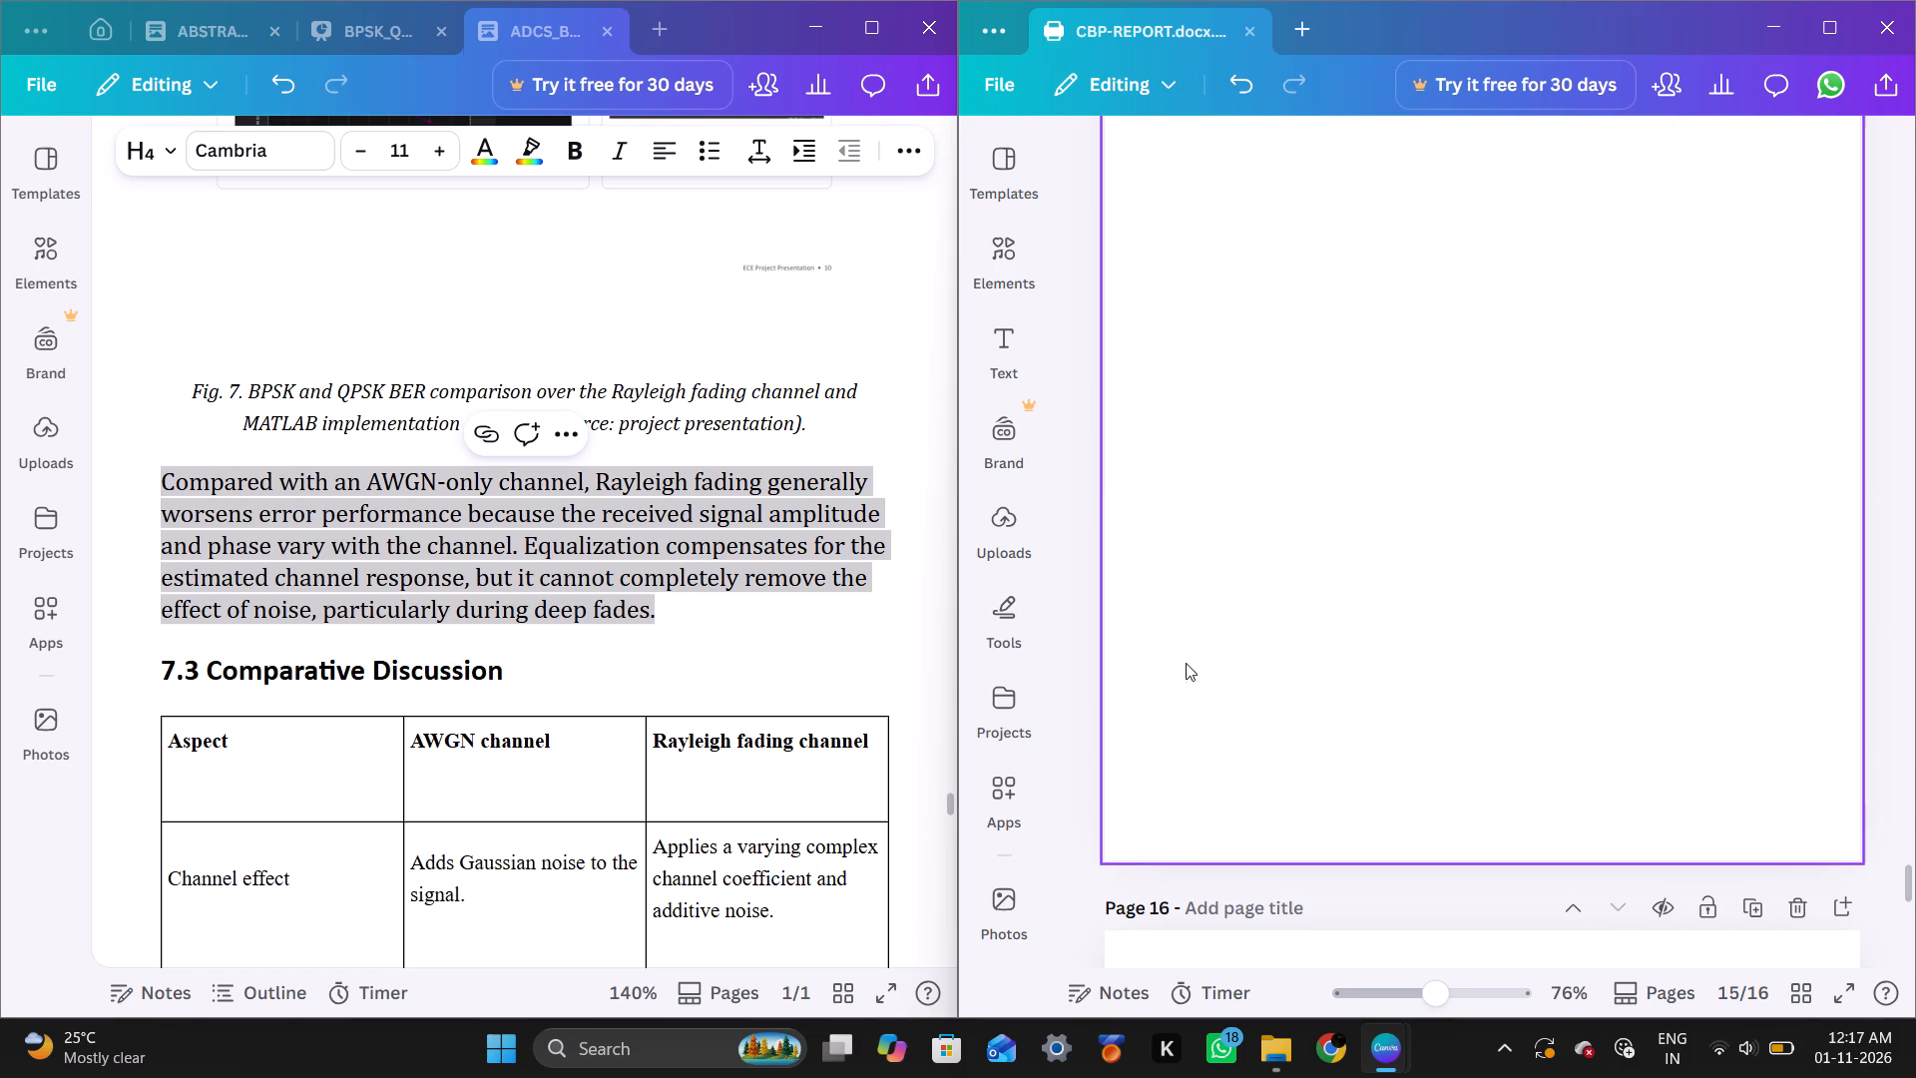
{"action": "scroll", "coordinate": [772, 700], "scroll_direction": "down", "scroll_amount": 9}
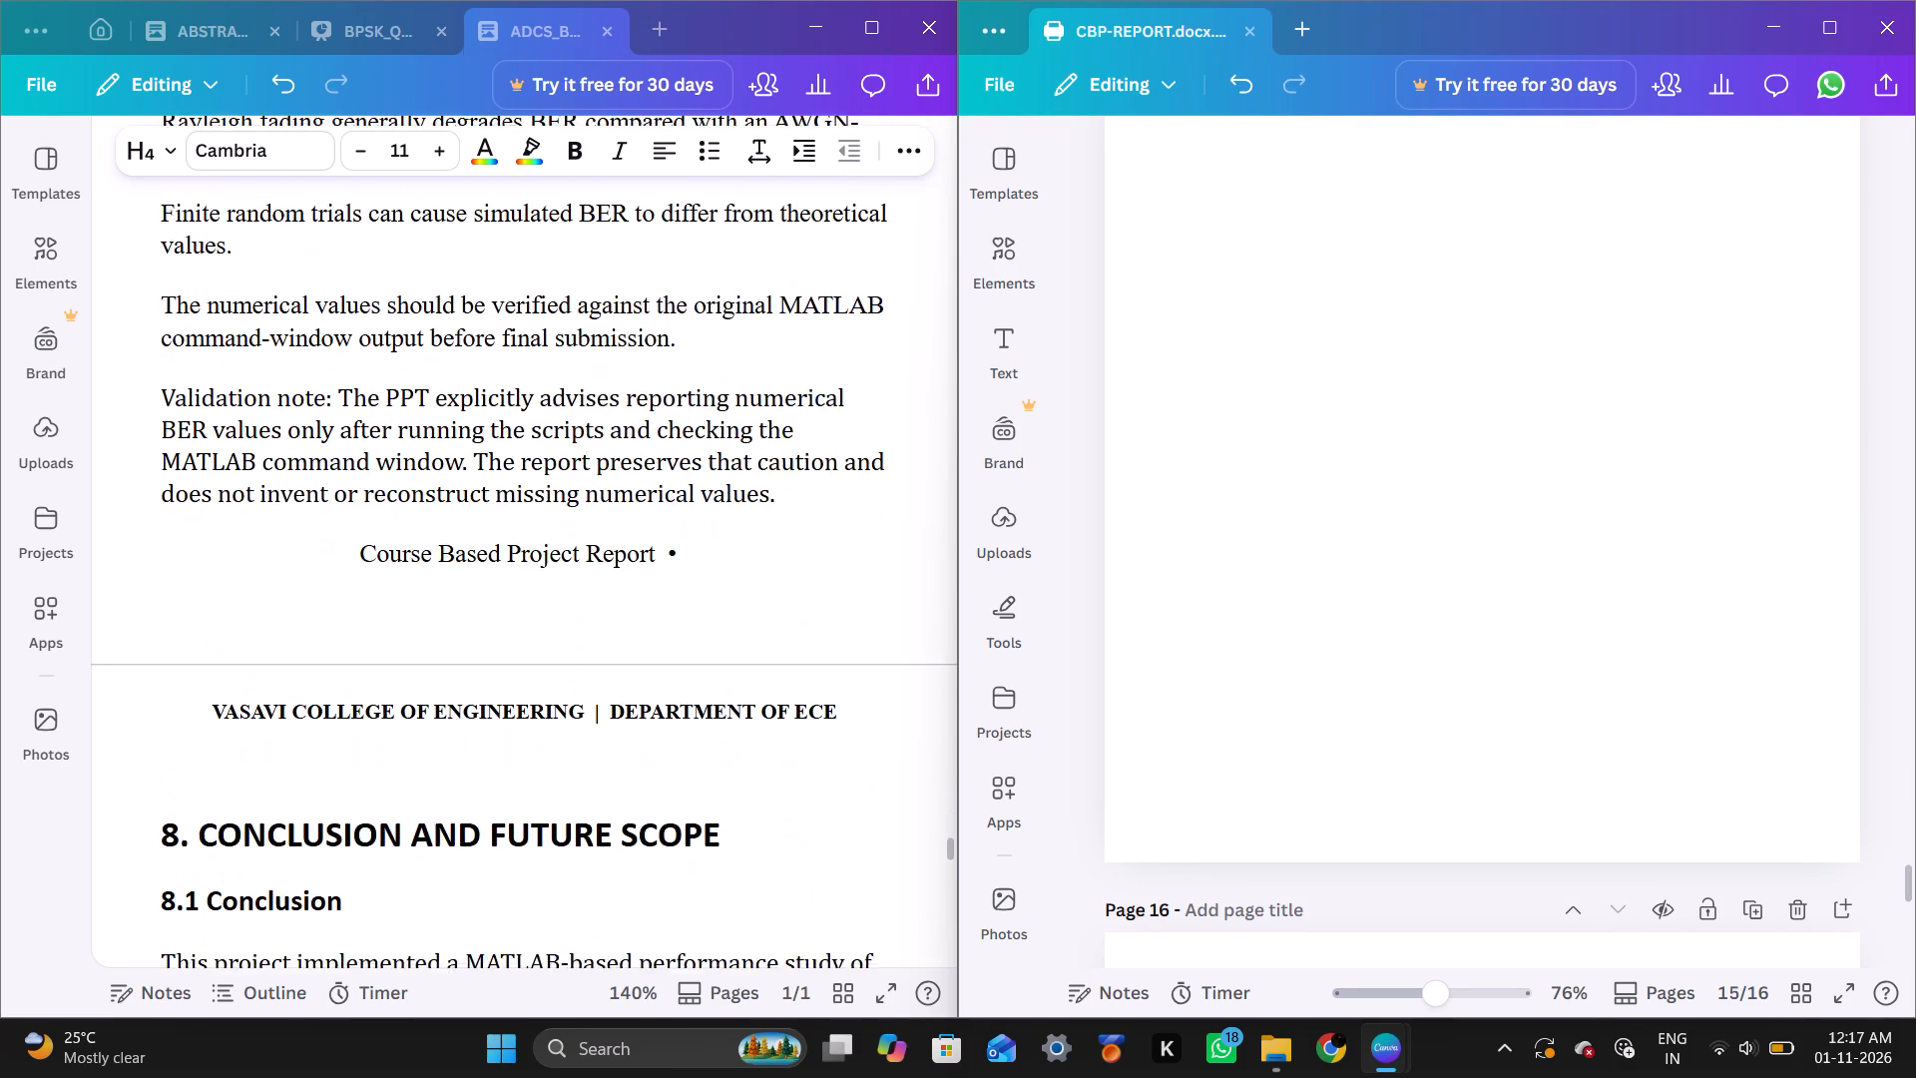
{"action": "scroll", "coordinate": [772, 700], "scroll_direction": "down", "scroll_amount": 7}
{"action": "scroll", "coordinate": [772, 700], "scroll_direction": "up", "scroll_amount": 1}
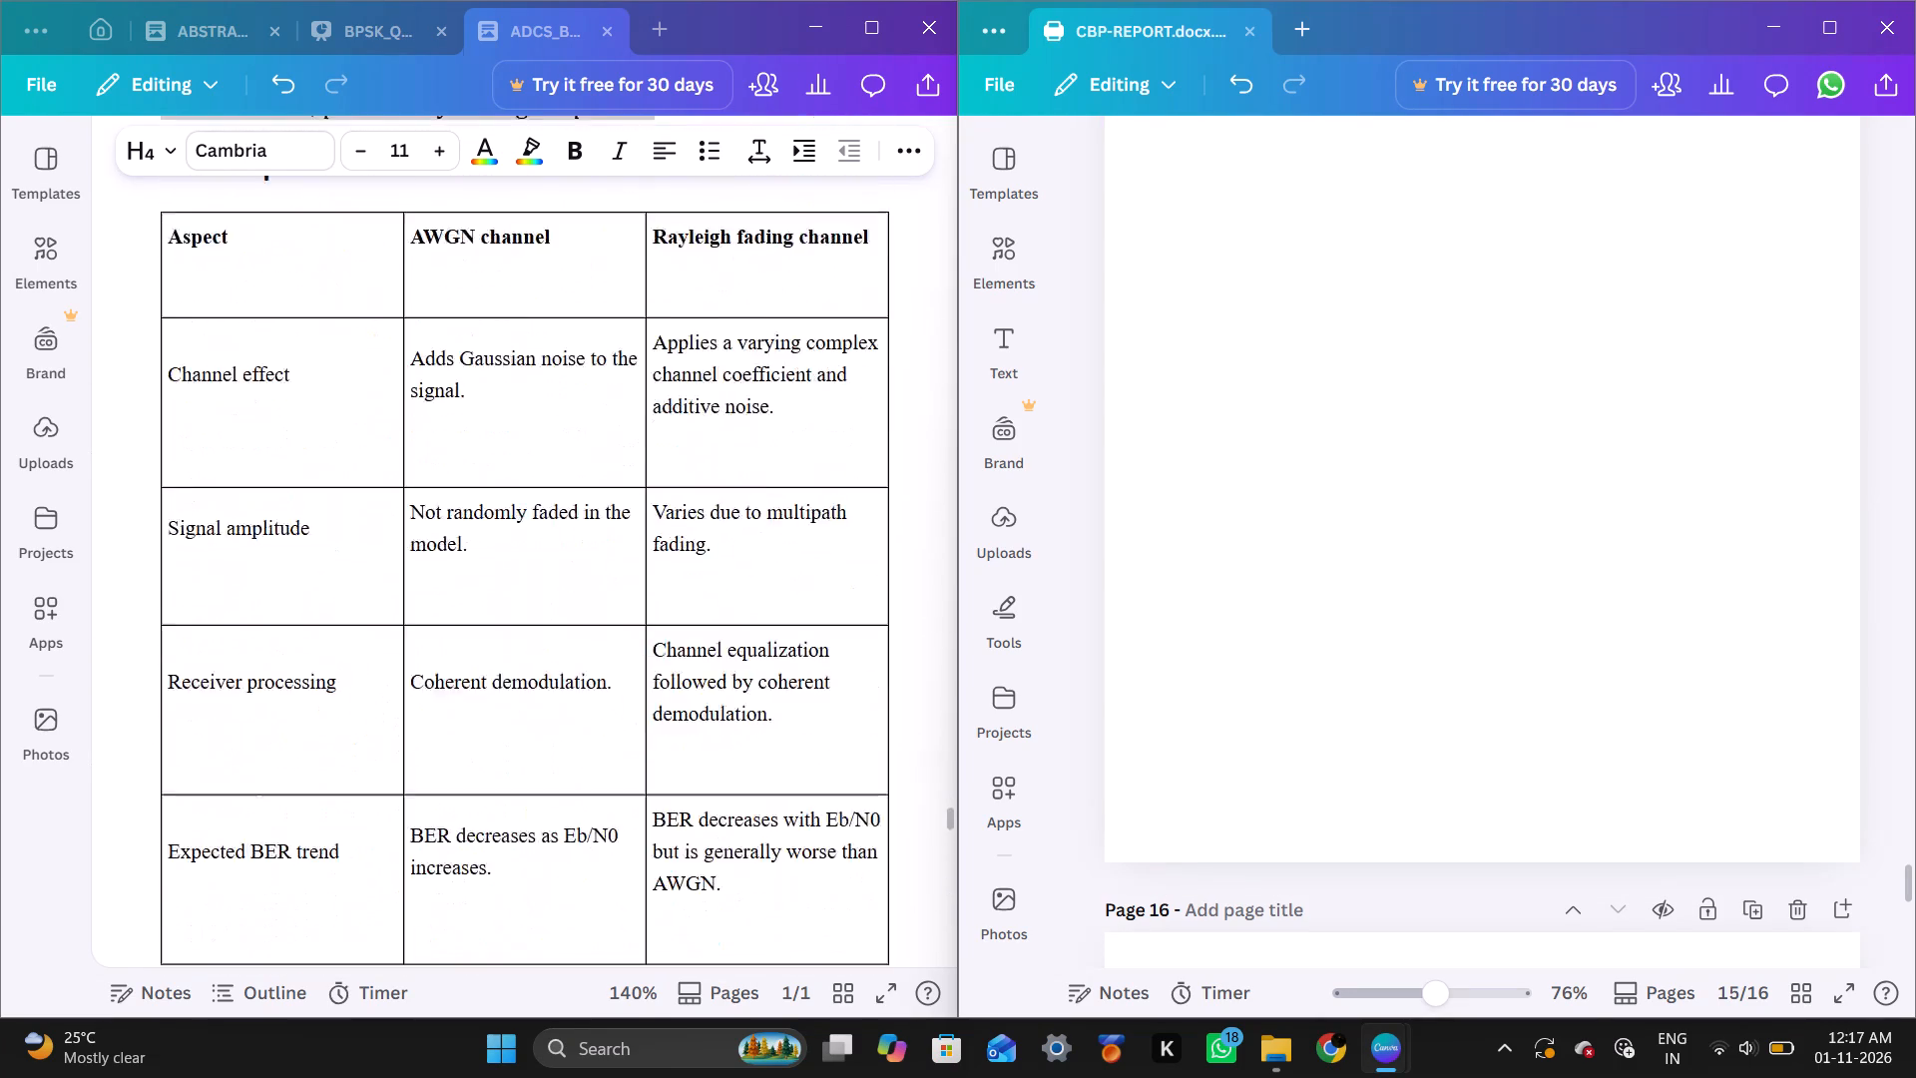
{"action": "scroll", "coordinate": [772, 700], "scroll_direction": "up", "scroll_amount": 4}
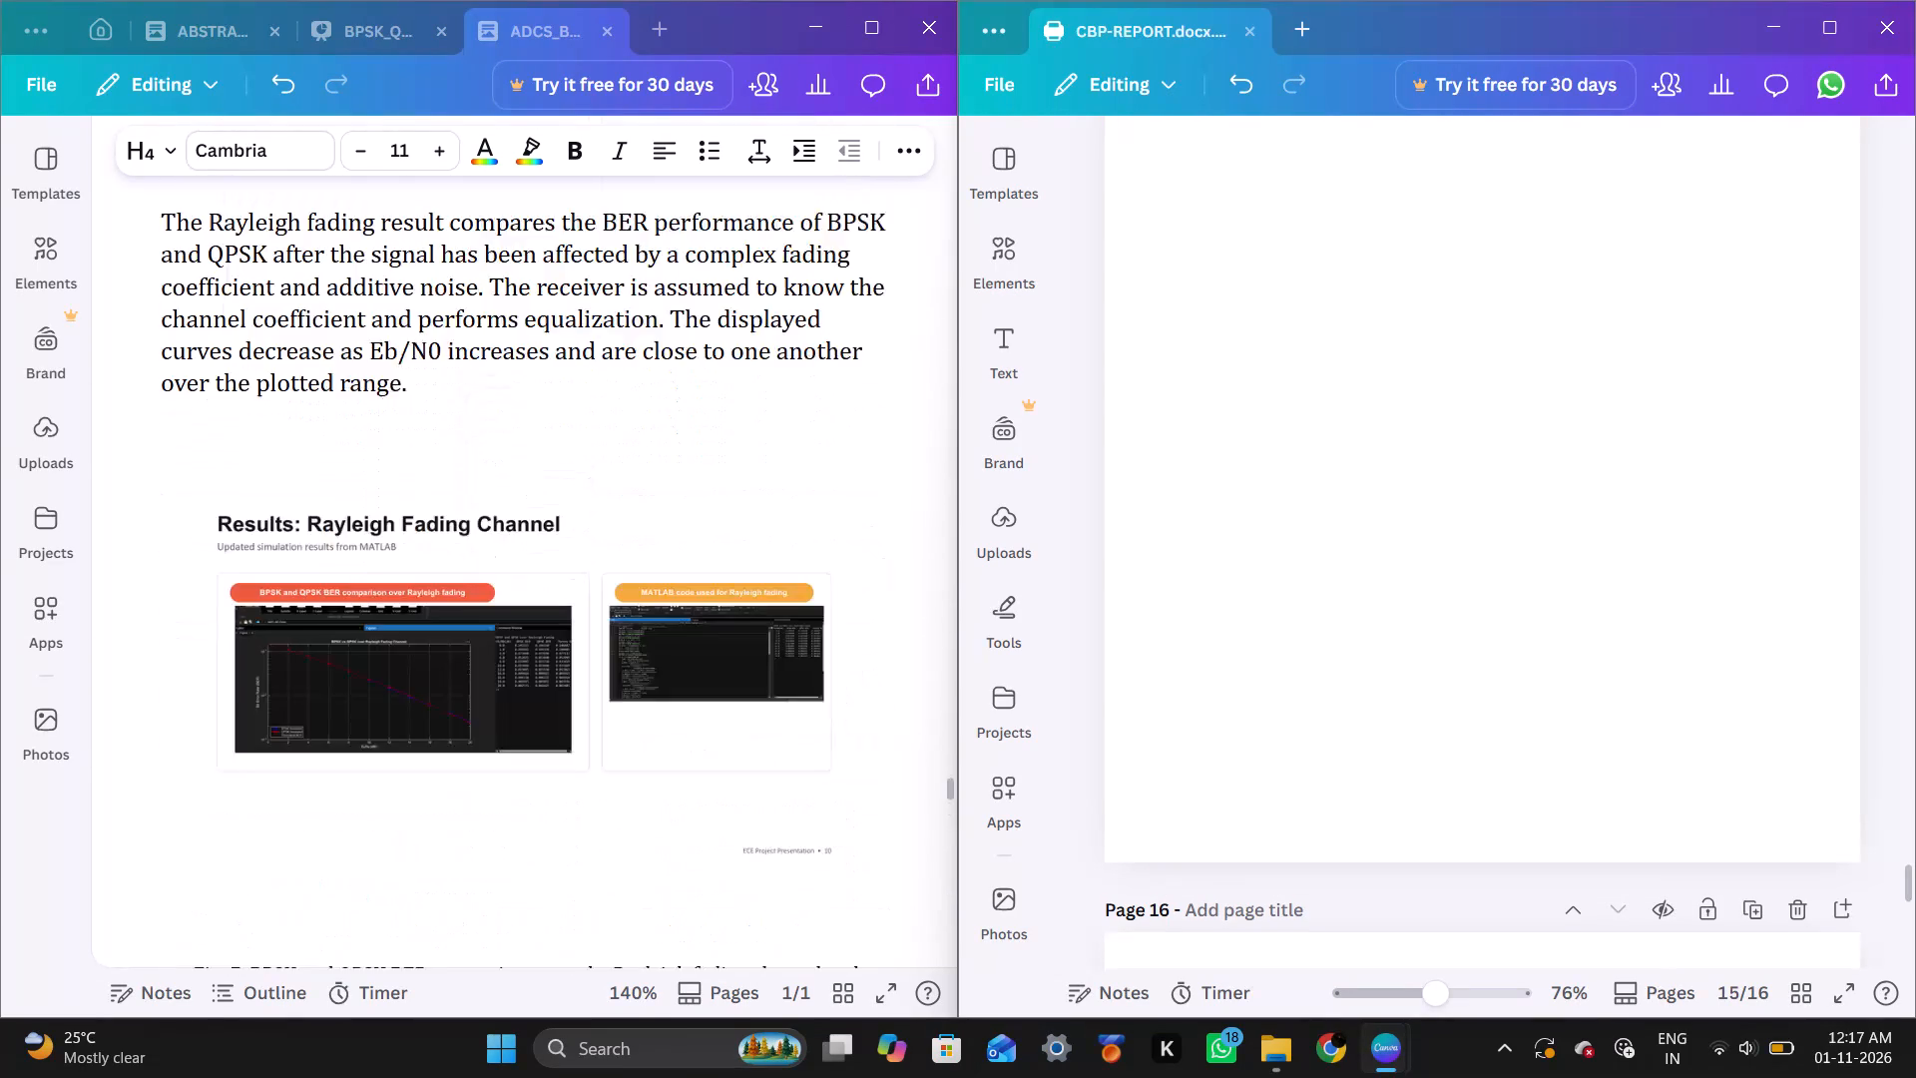
{"action": "scroll", "coordinate": [772, 700], "scroll_direction": "up", "scroll_amount": 4}
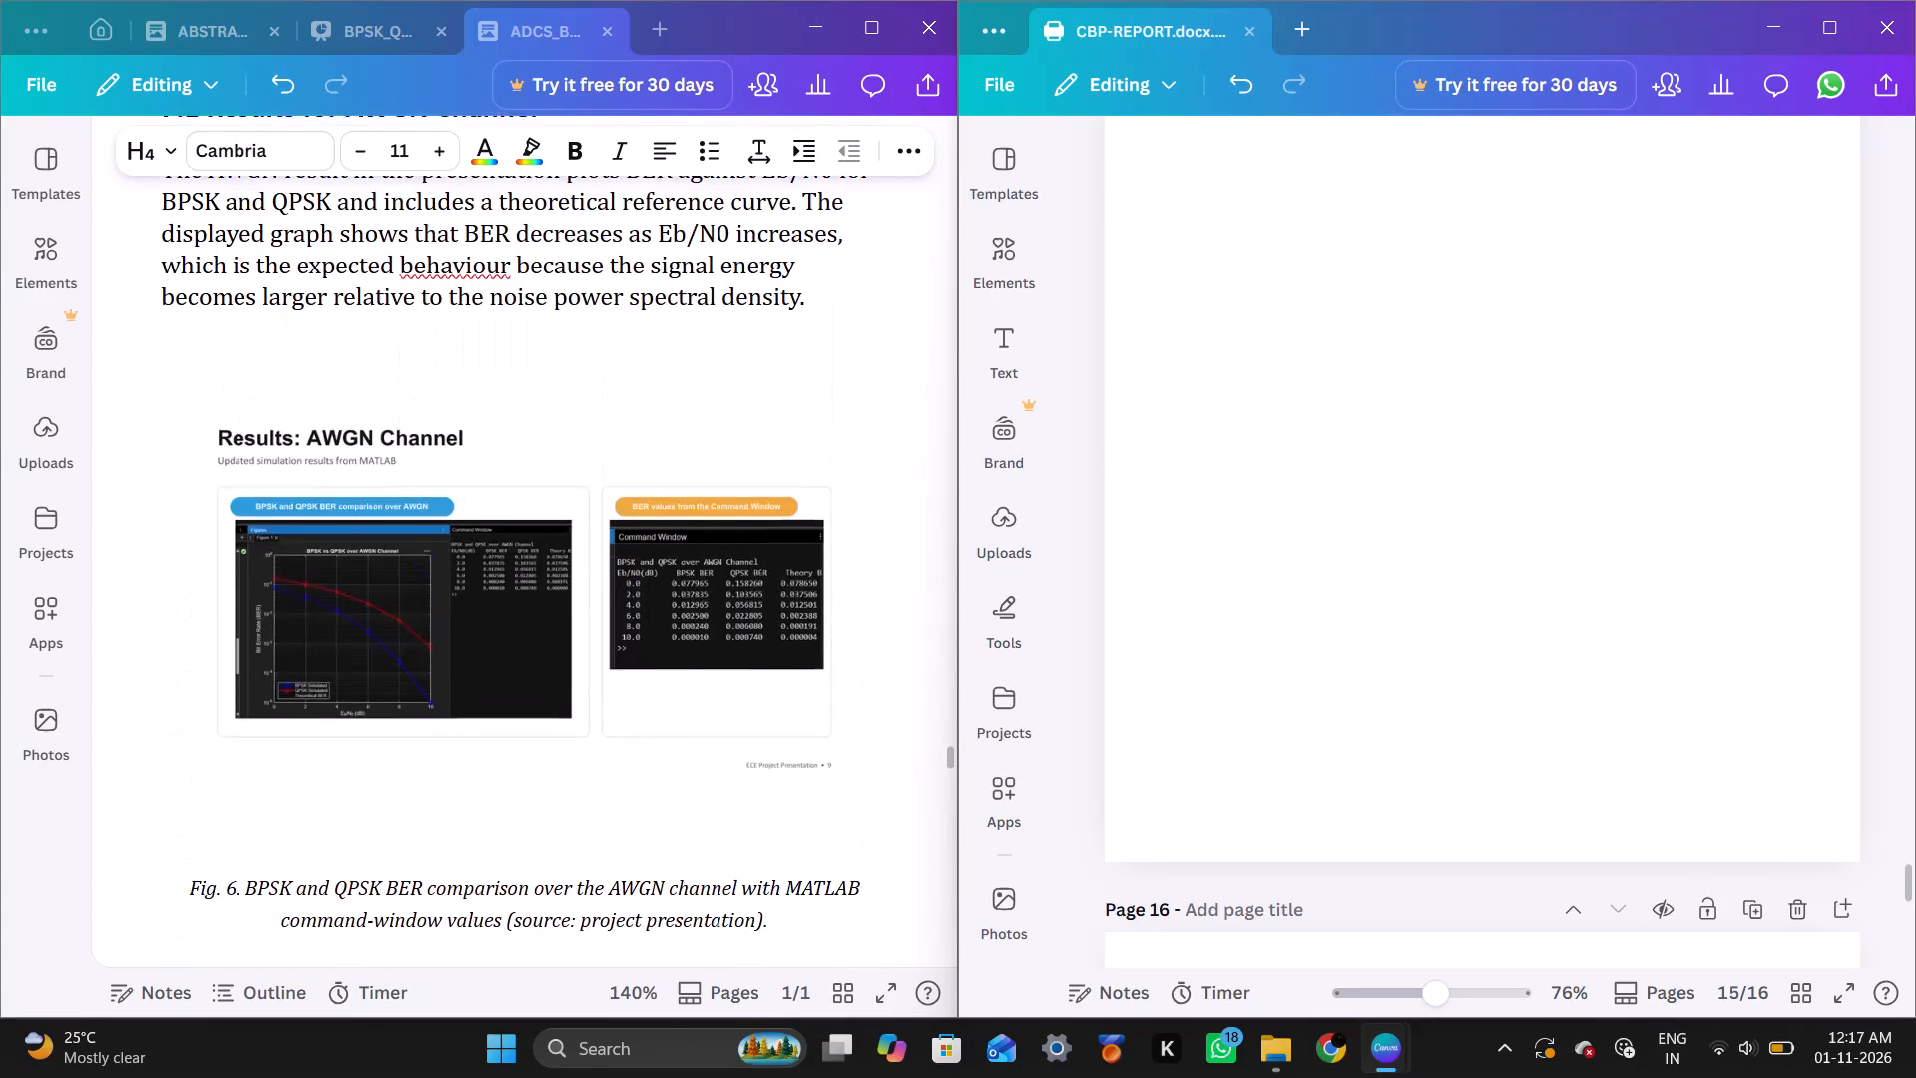
{"action": "scroll", "coordinate": [772, 700], "scroll_direction": "up", "scroll_amount": 2}
{"action": "scroll", "coordinate": [772, 700], "scroll_direction": "down", "scroll_amount": 3}
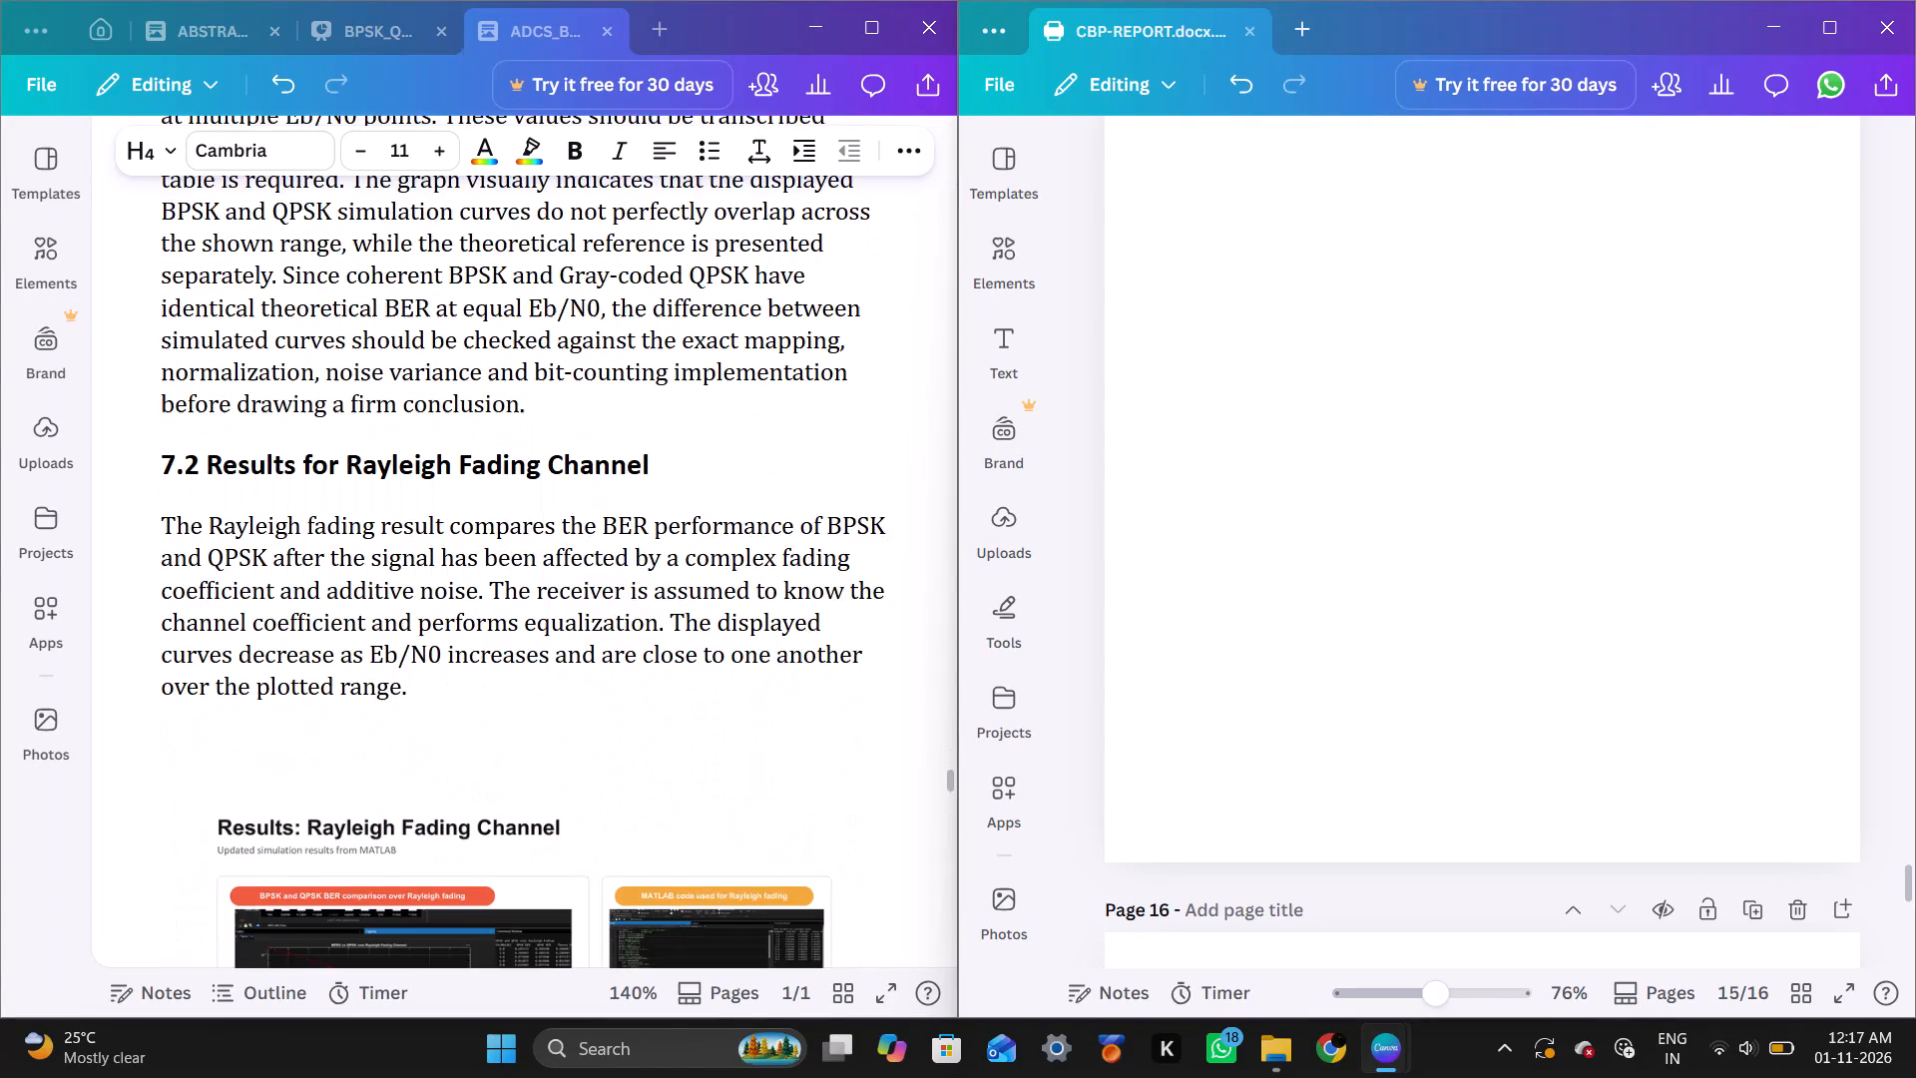
{"action": "scroll", "coordinate": [772, 700], "scroll_direction": "down", "scroll_amount": 2}
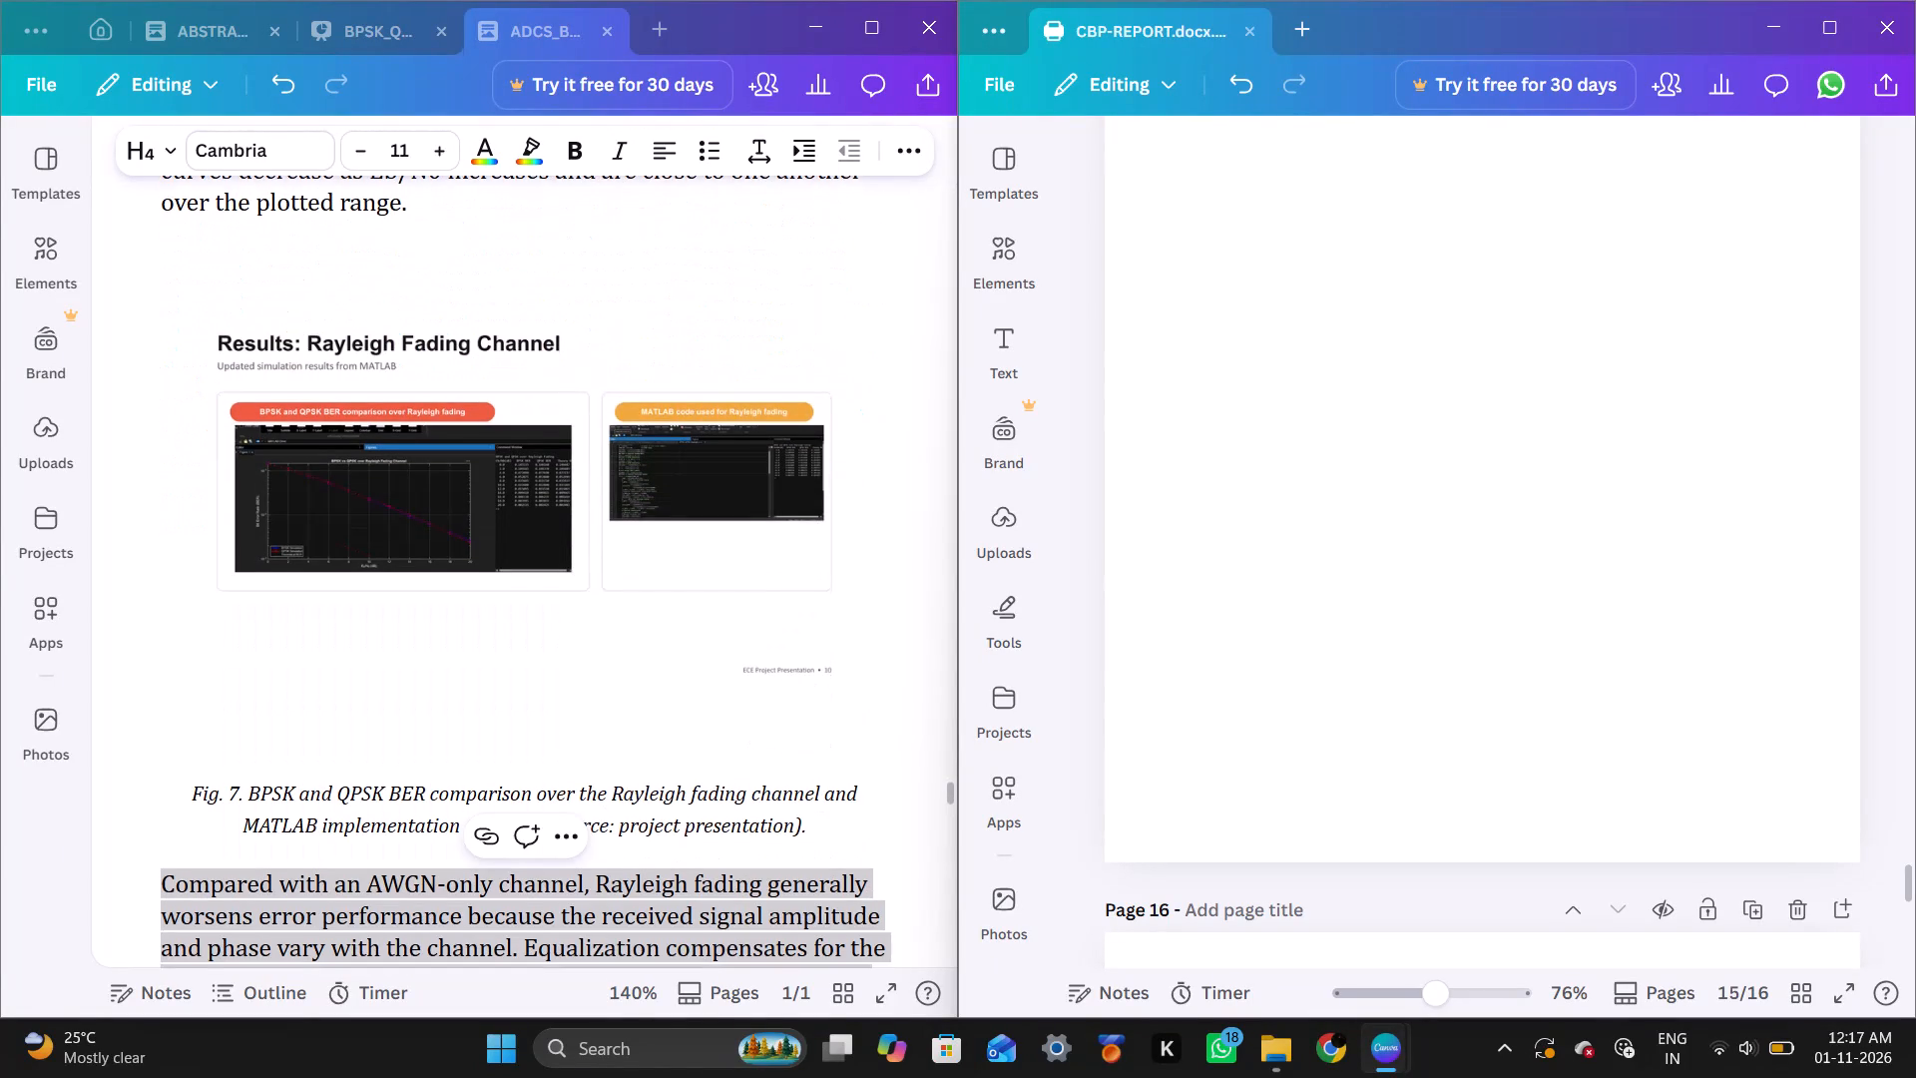
{"action": "scroll", "coordinate": [772, 700], "scroll_direction": "down", "scroll_amount": 1}
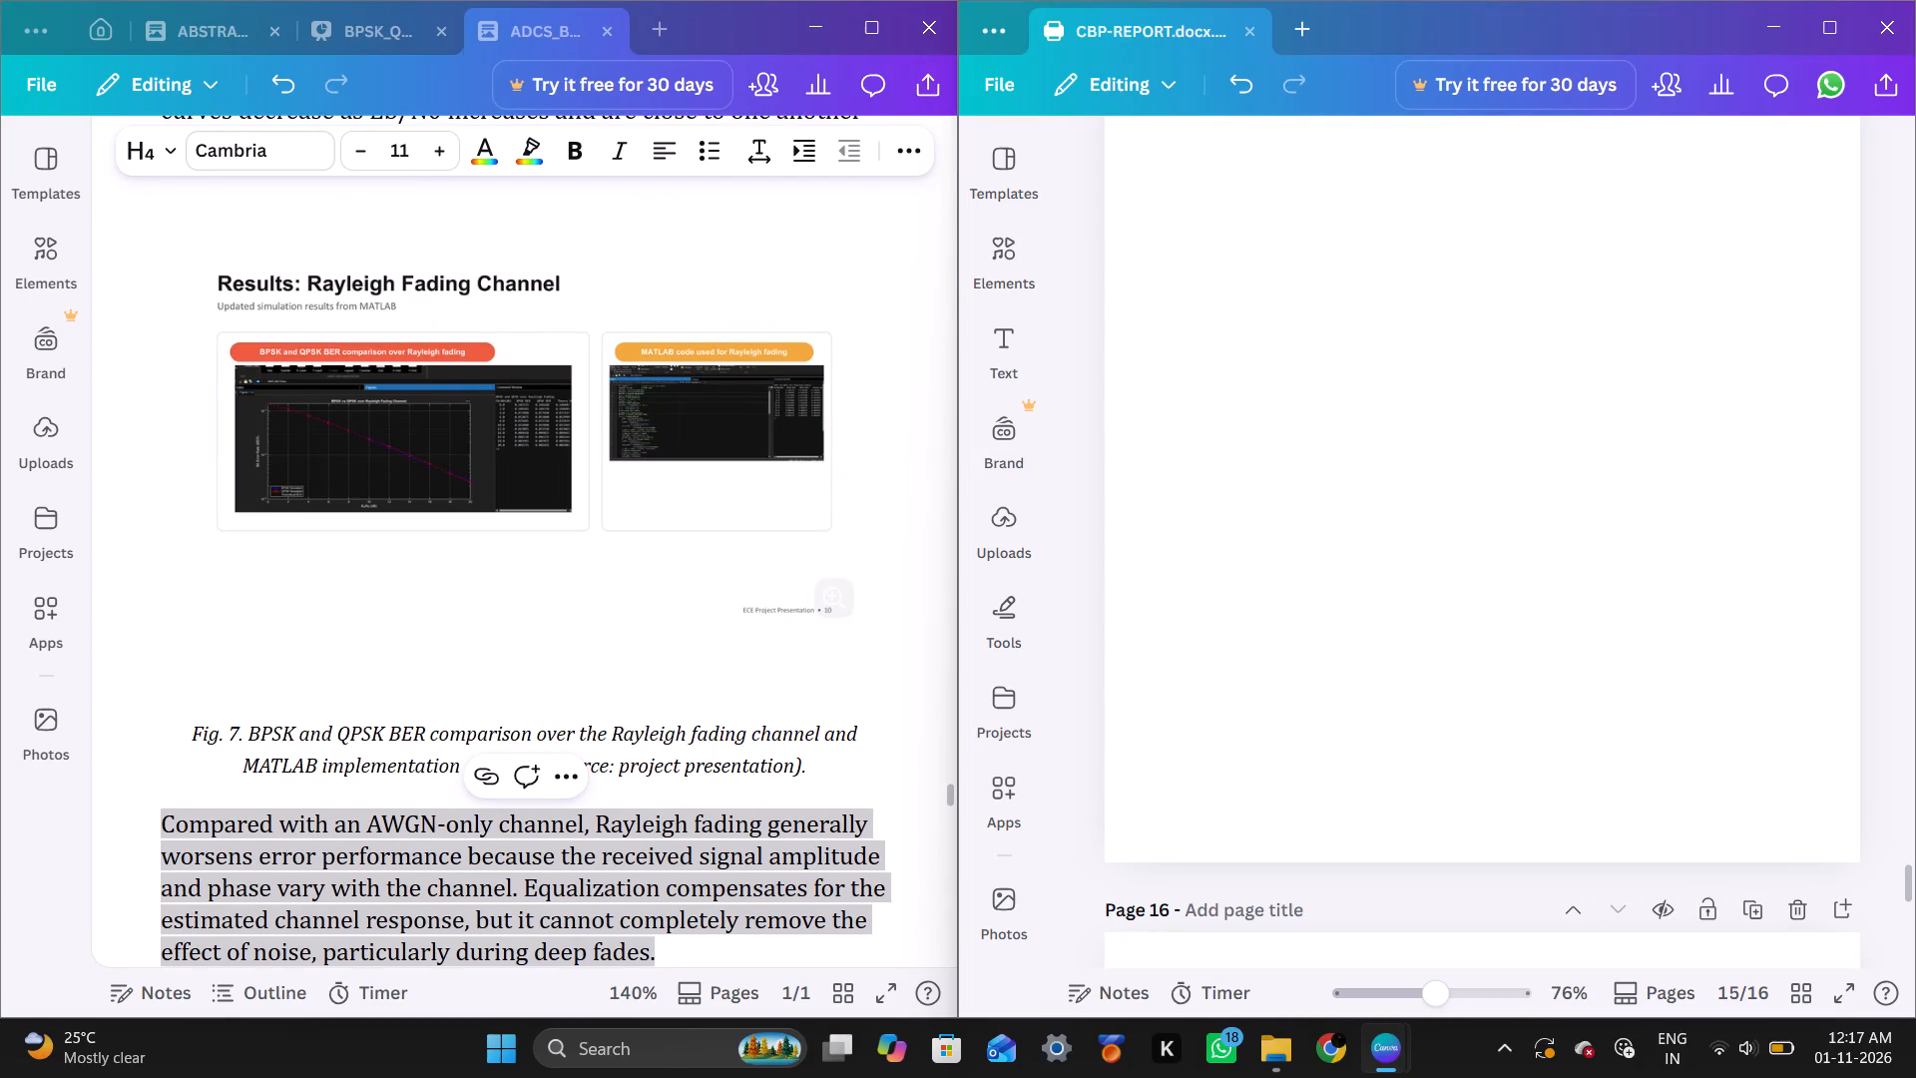
Examine the AWGN and Rayleigh fading channel result slides in the BPSK and QPSK presentation.
{"action": "left_click", "coordinate": [361, 33]}
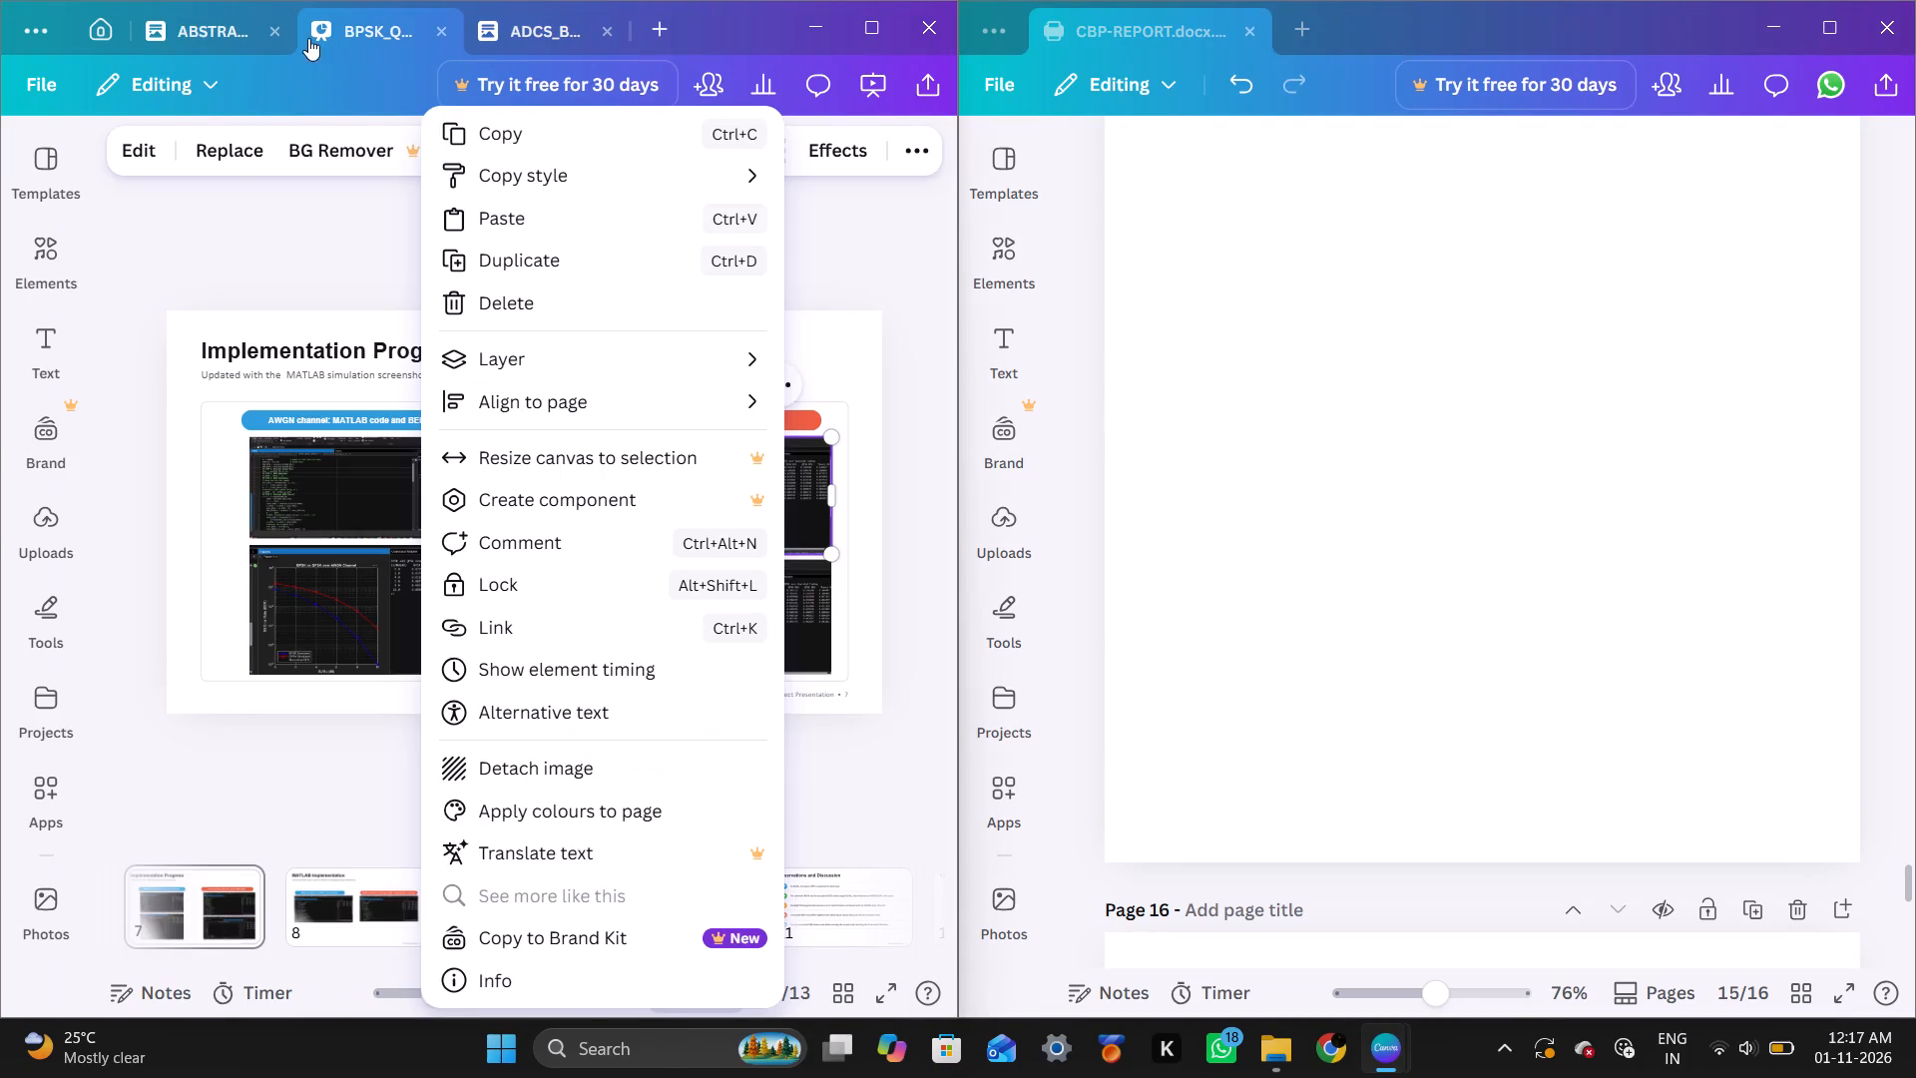
{"action": "left_click", "coordinate": [353, 269]}
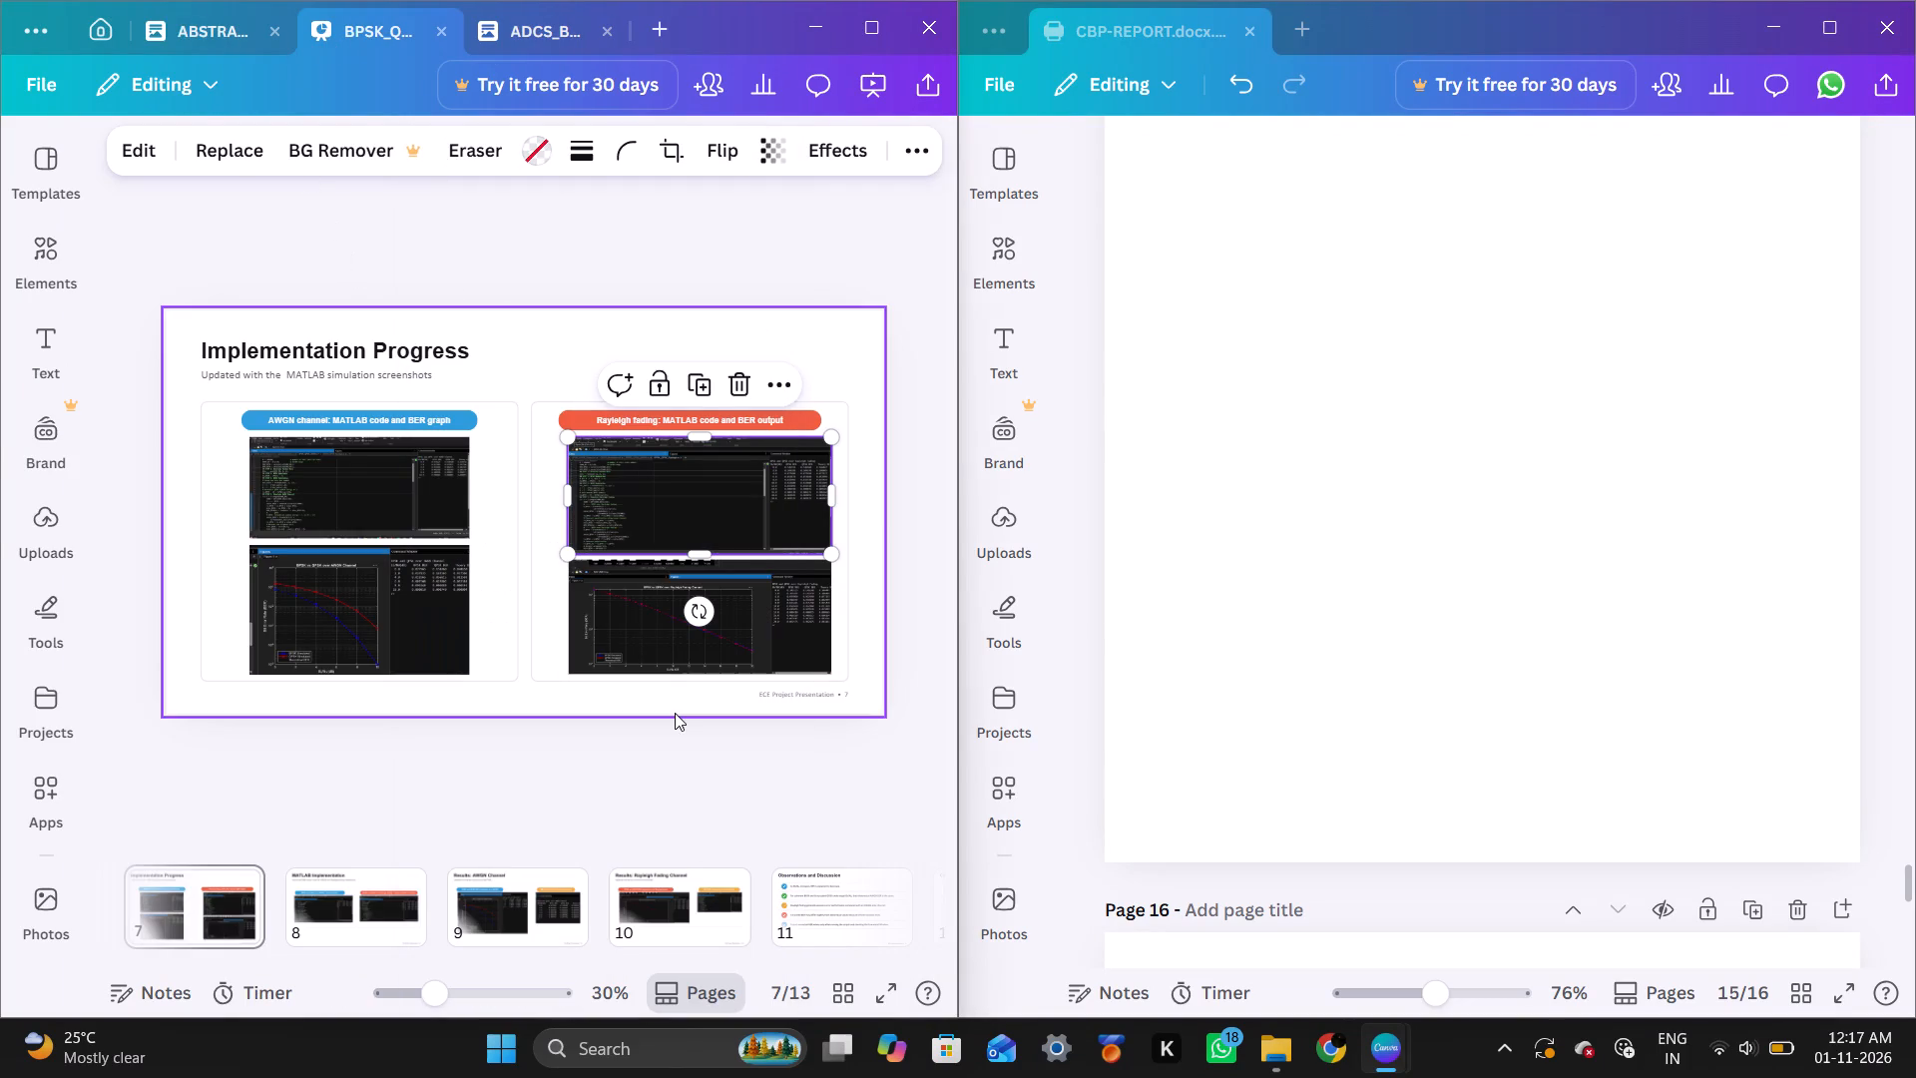
{"action": "left_click", "coordinate": [503, 904]}
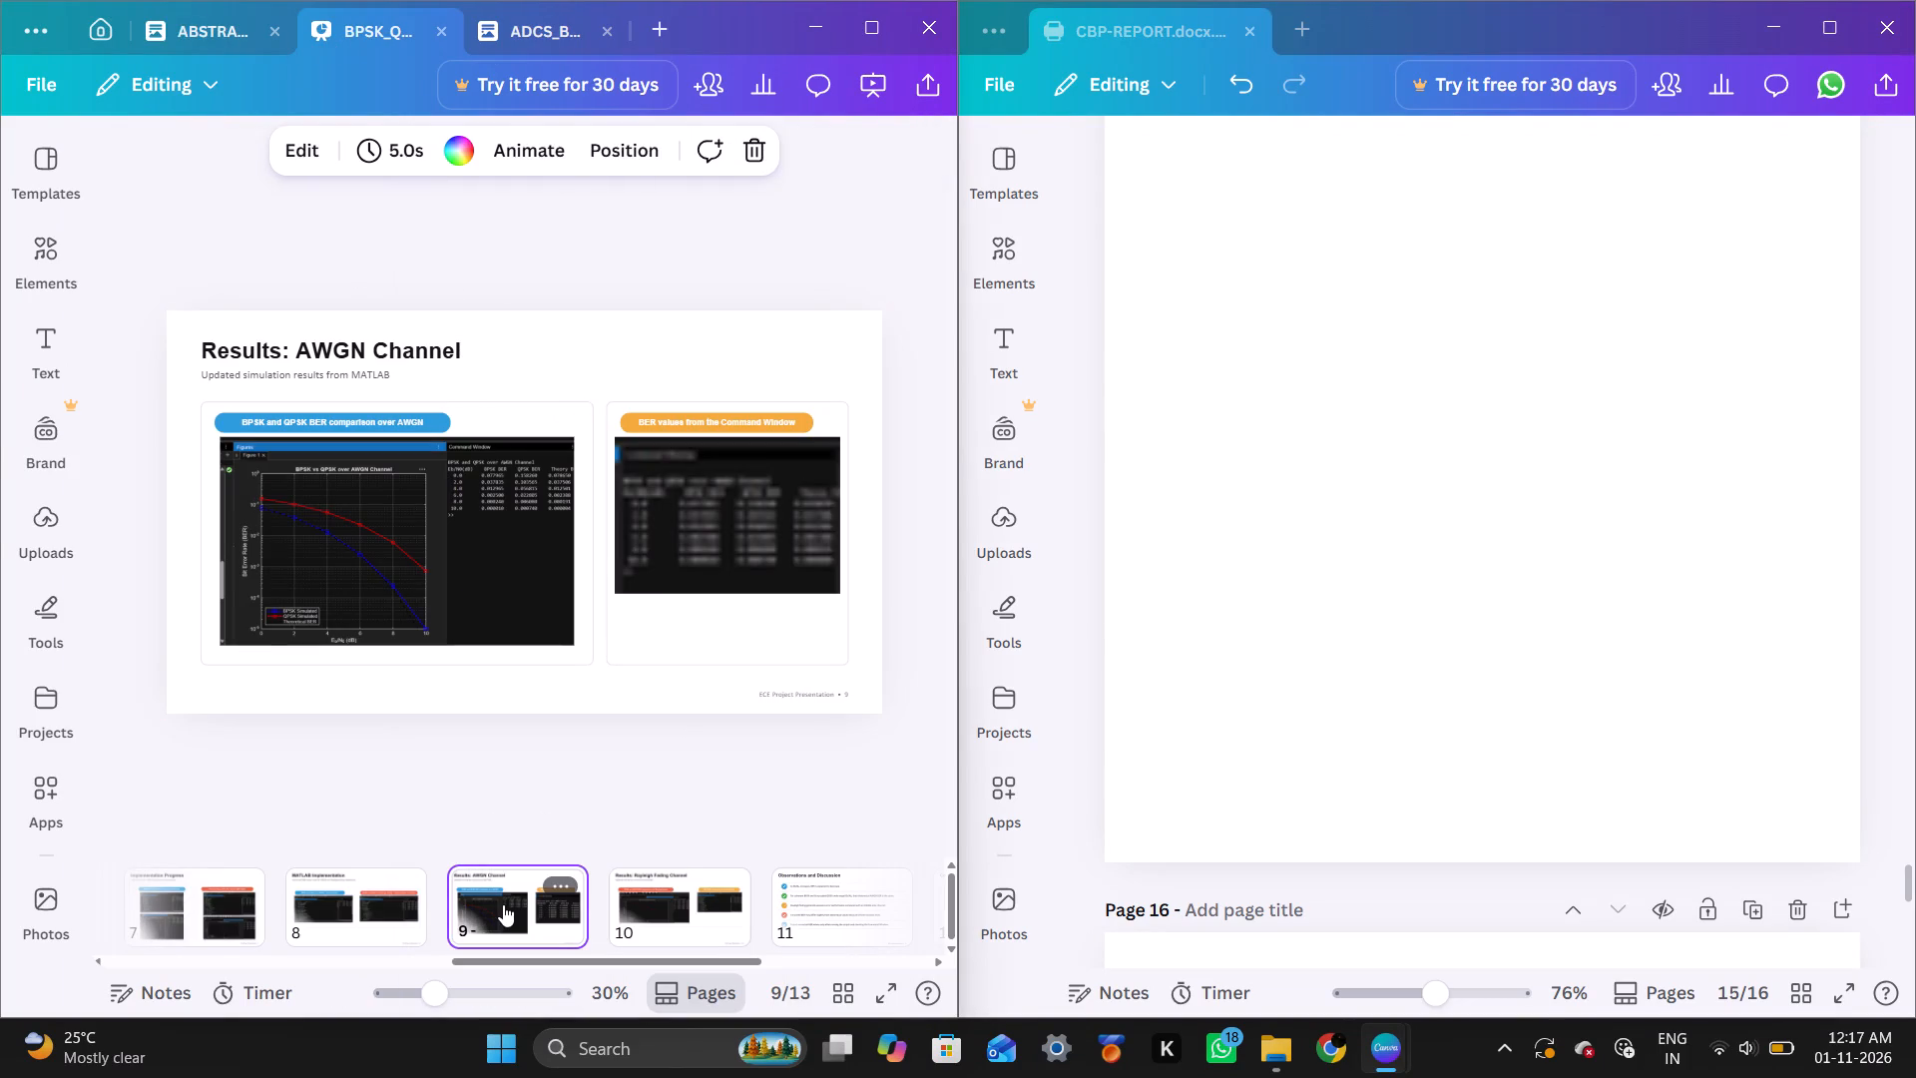
{"action": "left_click", "coordinate": [681, 904]}
{"action": "scroll", "coordinate": [681, 904], "scroll_direction": "left", "scroll_amount": 1}
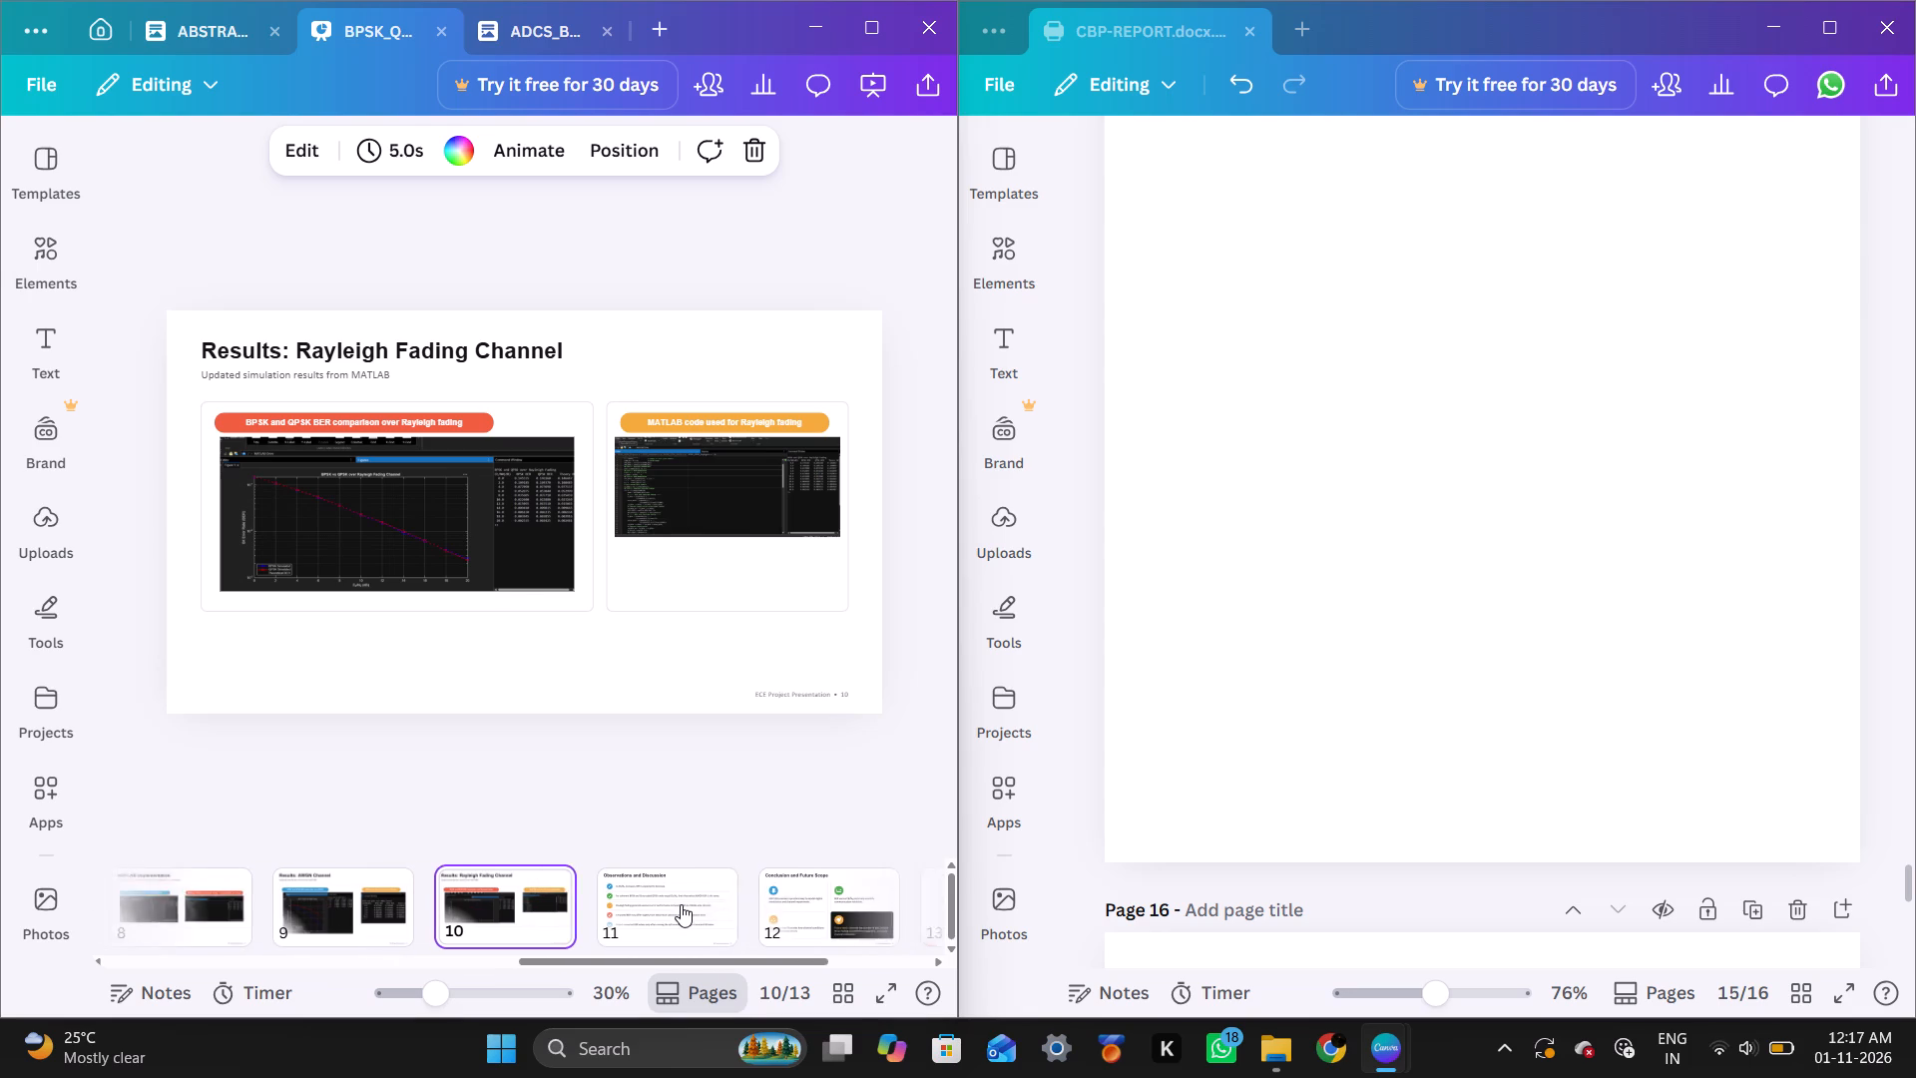
{"action": "scroll", "coordinate": [681, 904], "scroll_direction": "left", "scroll_amount": 3}
{"action": "scroll", "coordinate": [681, 904], "scroll_direction": "right", "scroll_amount": 2}
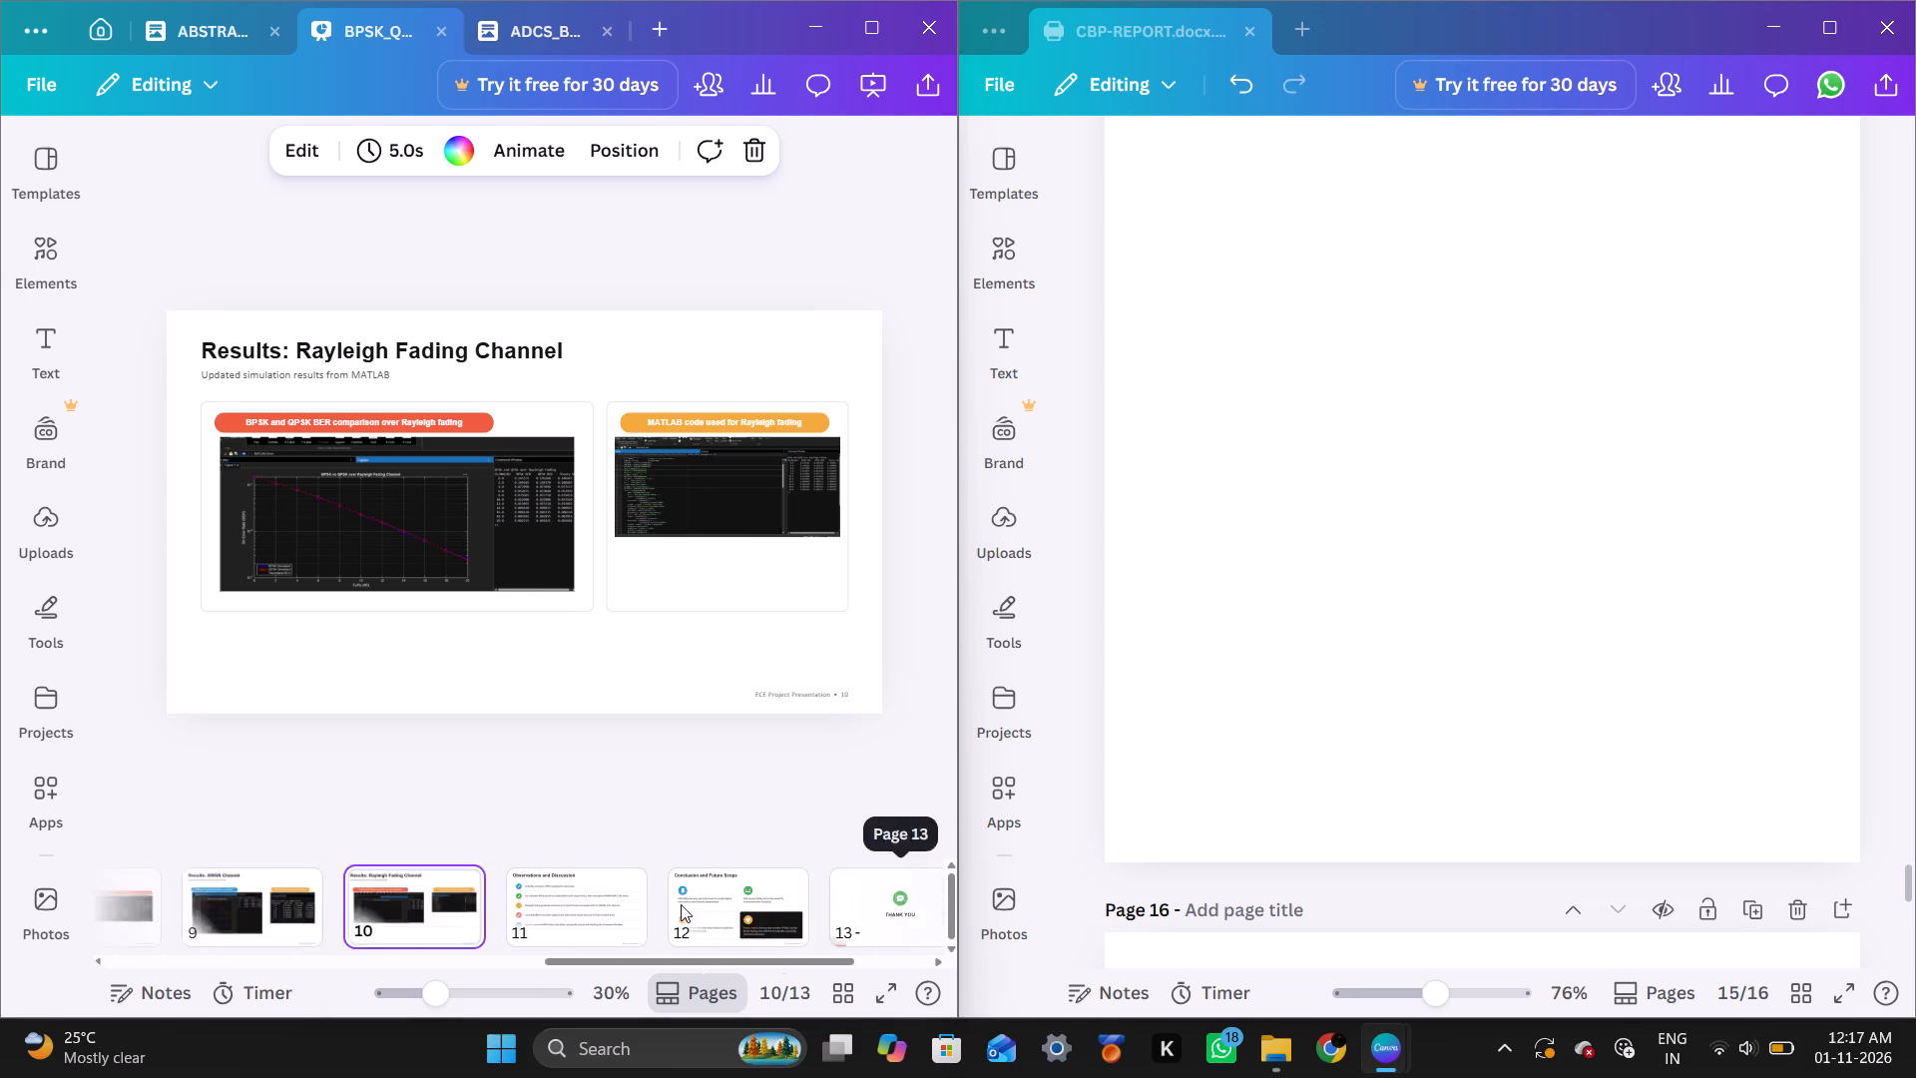
{"action": "scroll", "coordinate": [681, 904], "scroll_direction": "right", "scroll_amount": 2}
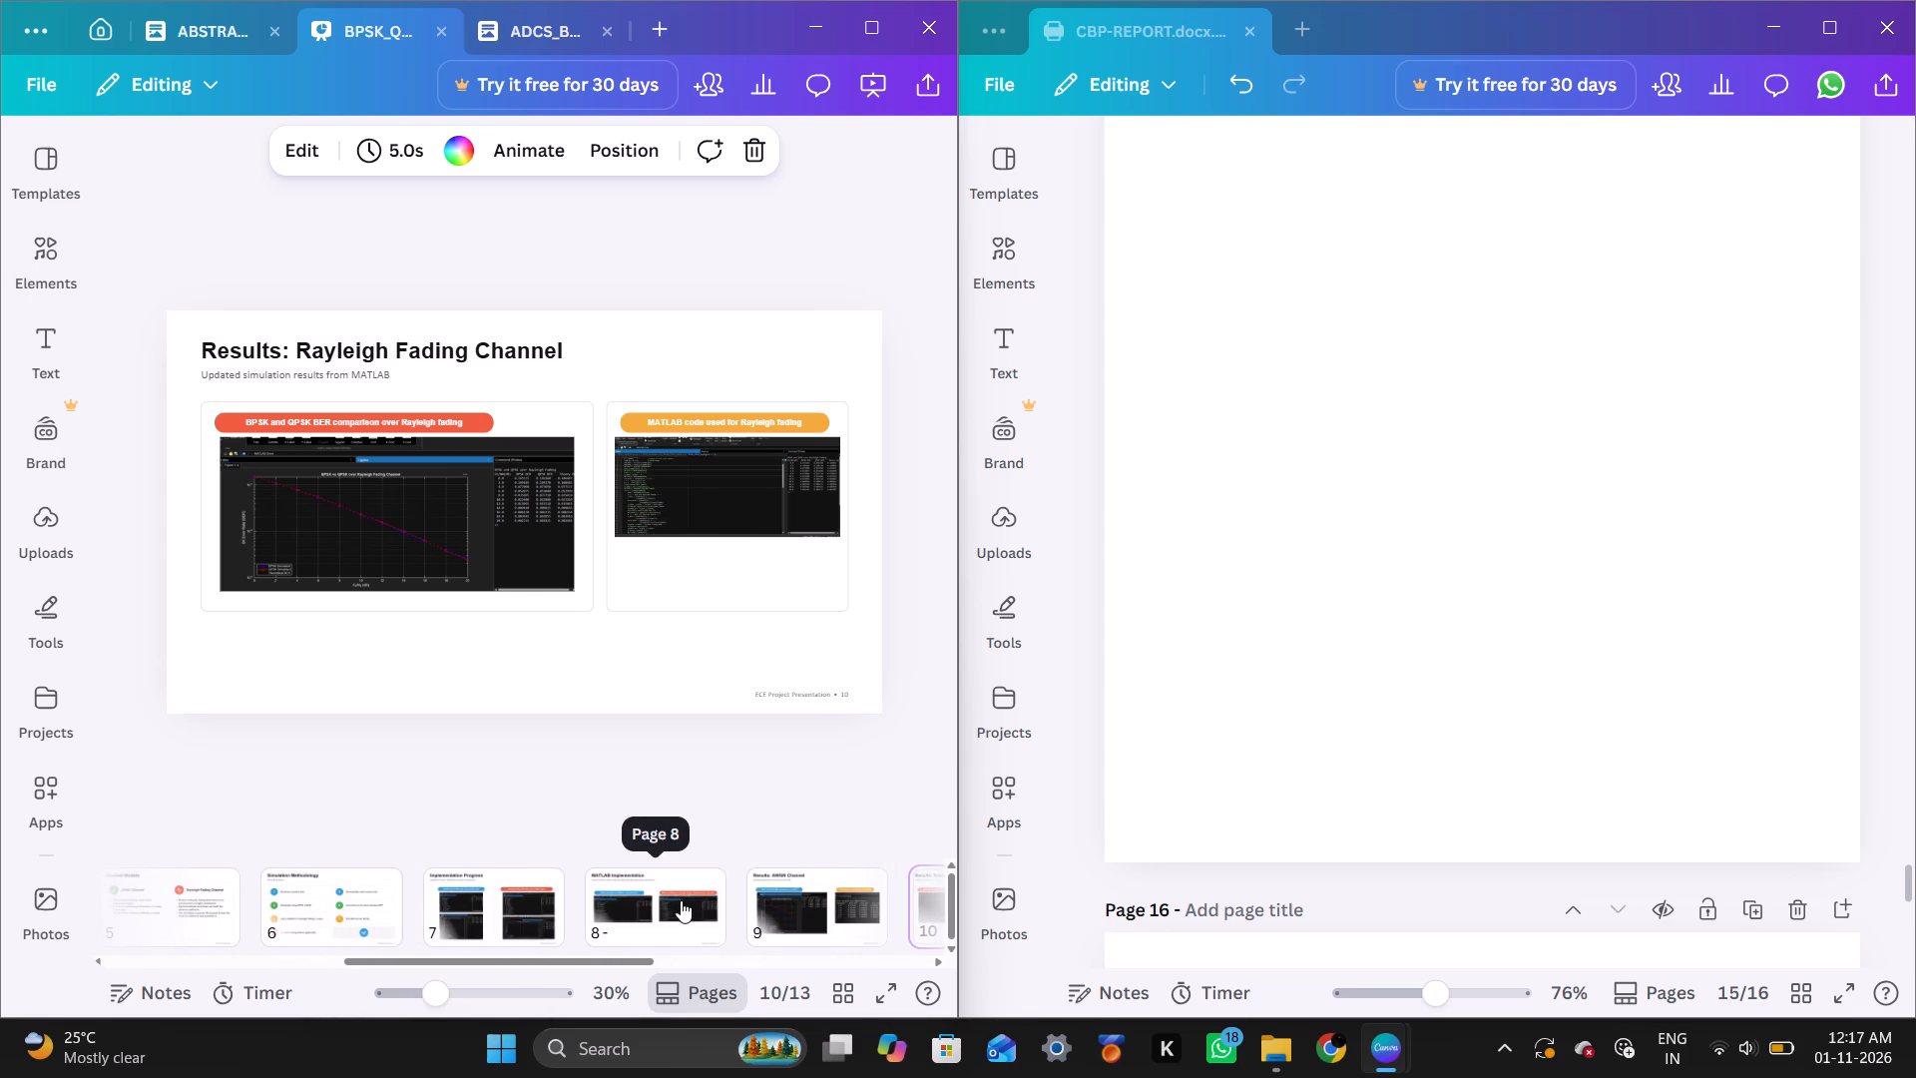
Copy the heading "7.3 Comparative Discussion" from the ADCS reference document.
{"action": "left_click", "coordinate": [517, 45]}
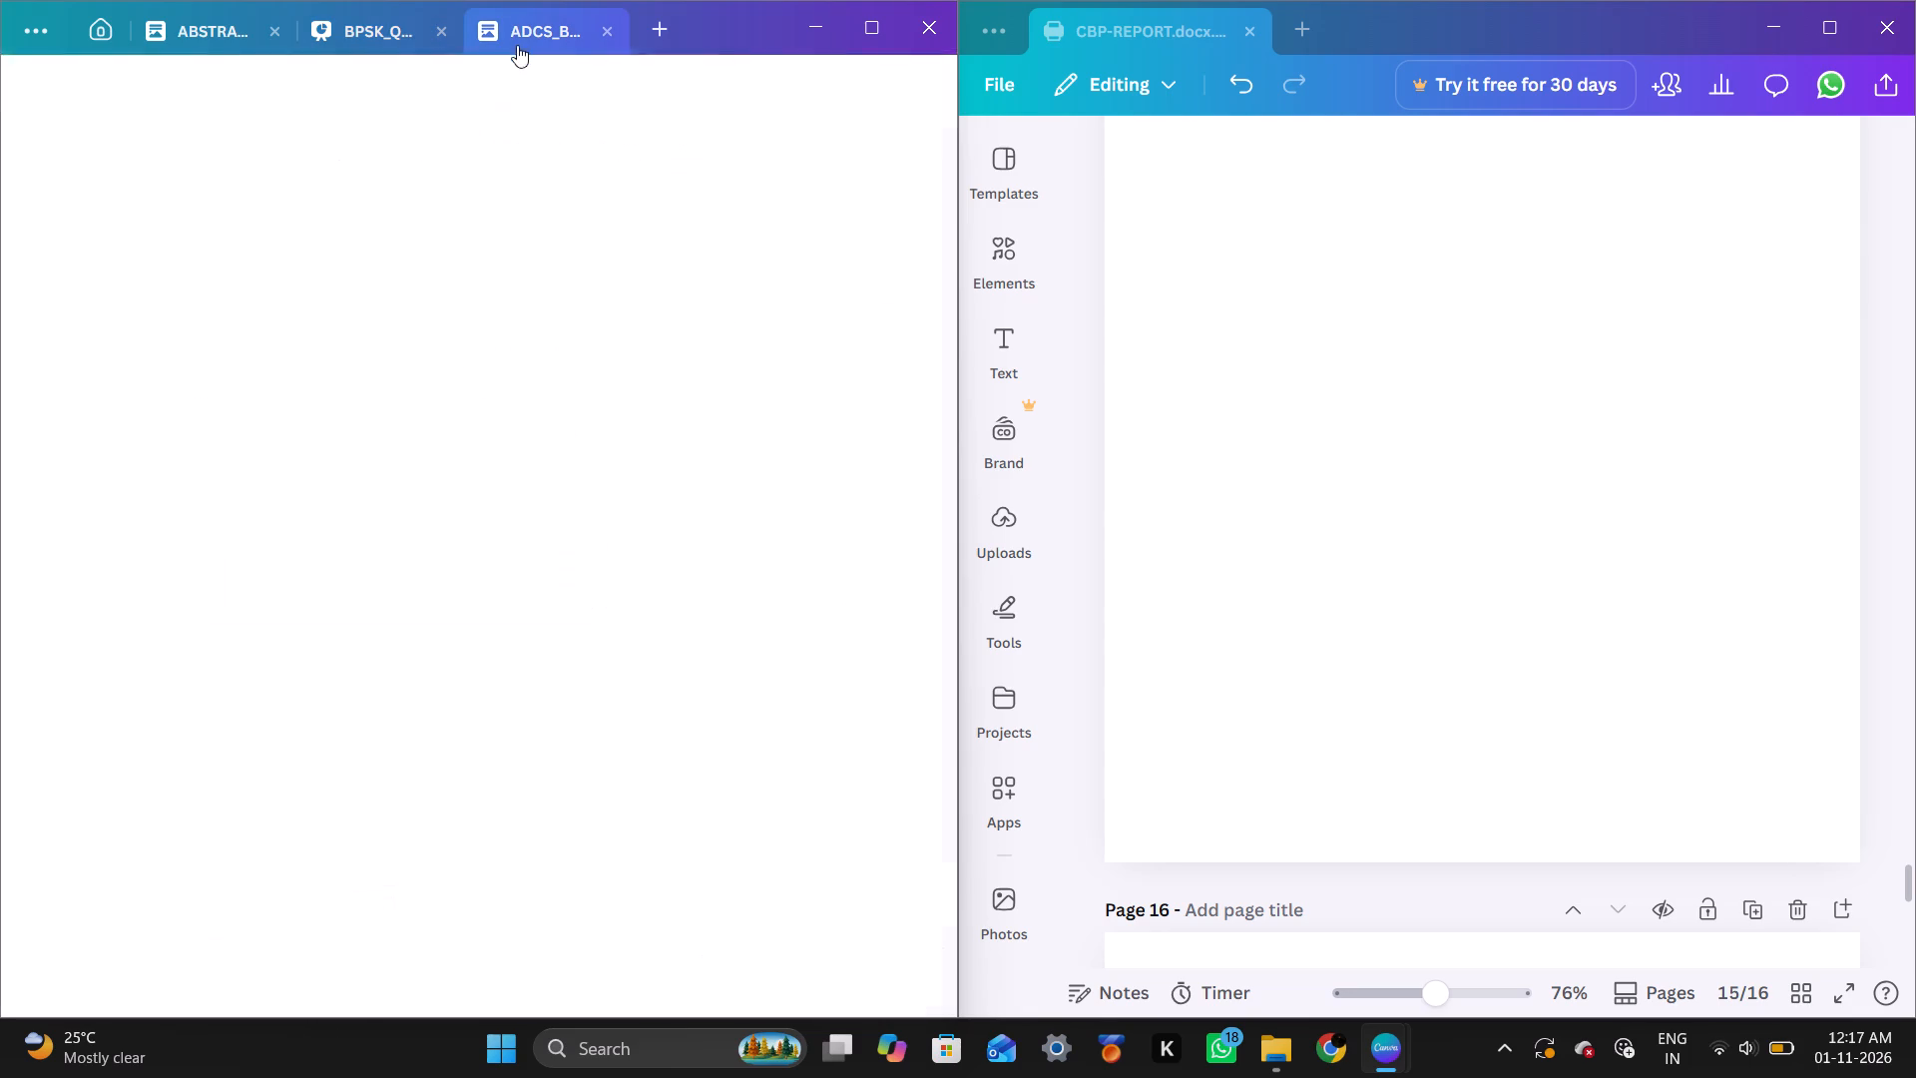
{"action": "scroll", "coordinate": [637, 474], "scroll_direction": "down", "scroll_amount": 4}
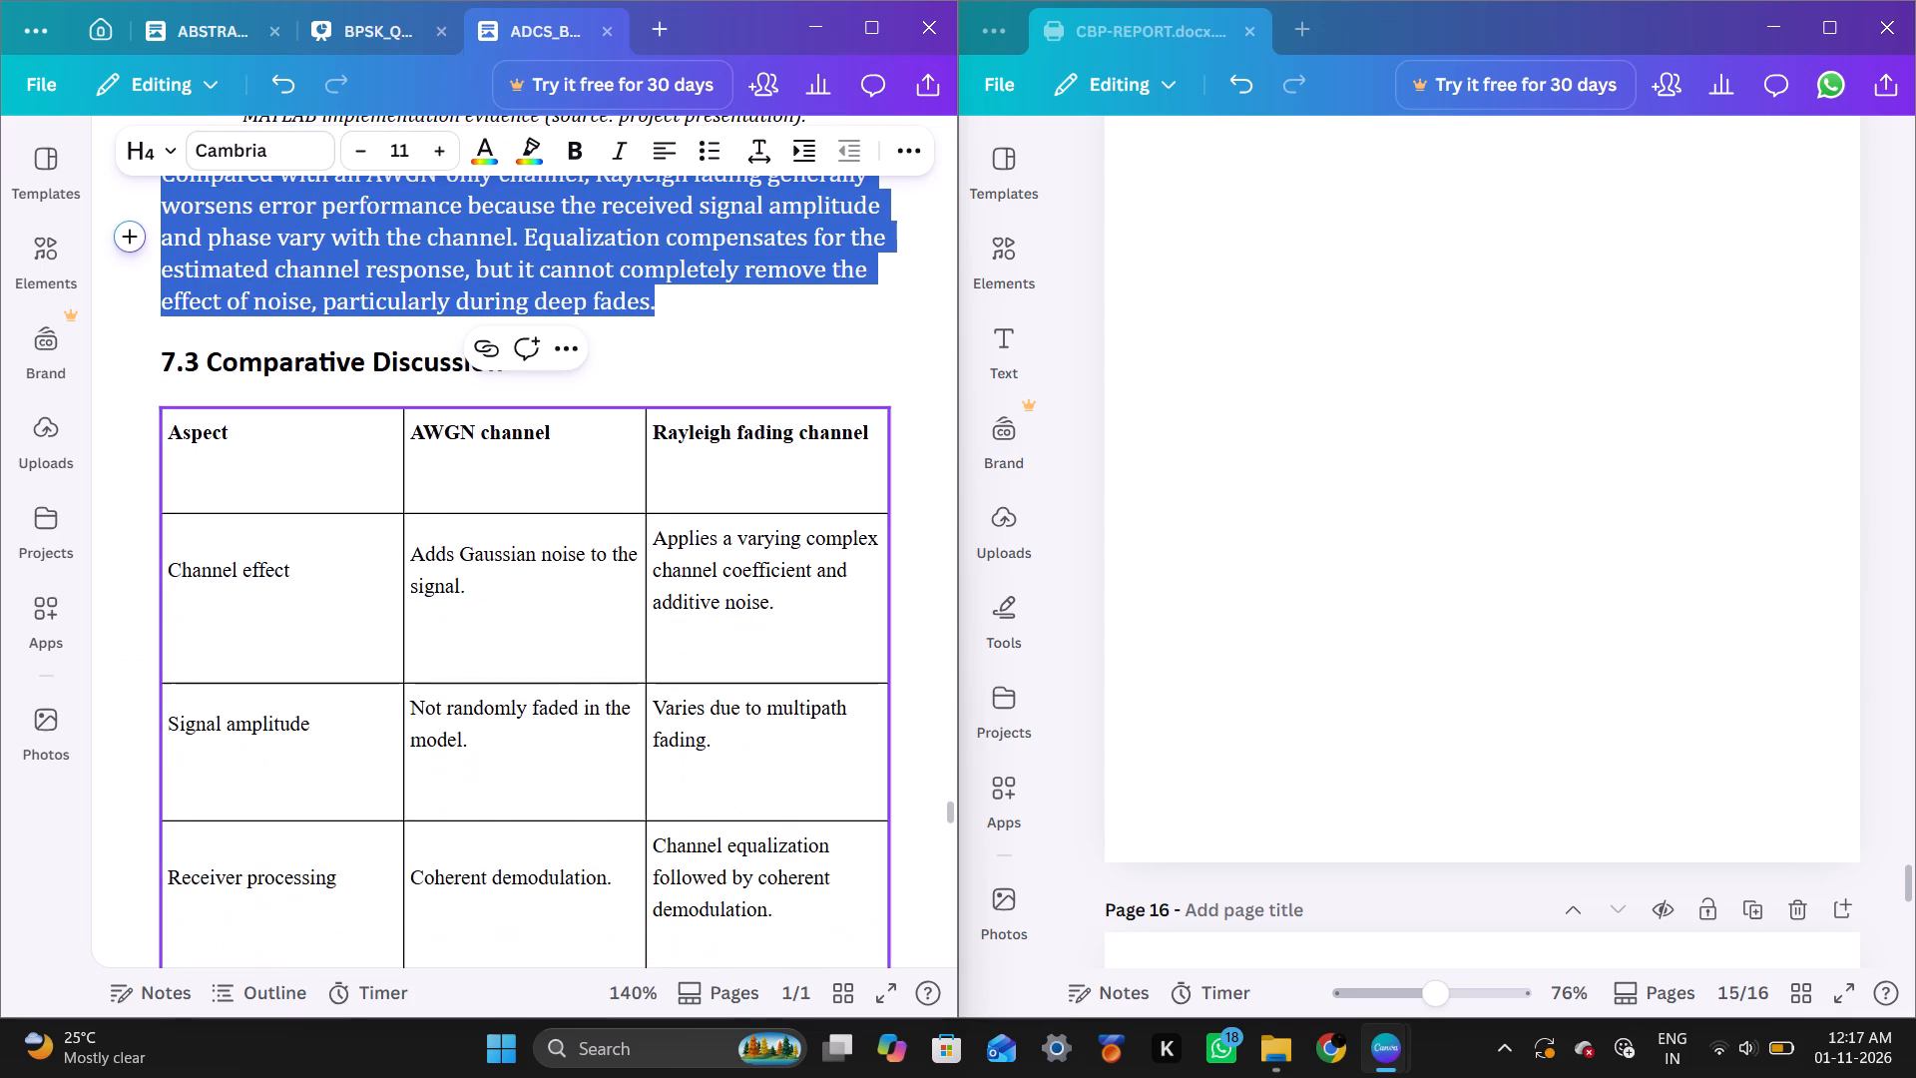
{"action": "scroll", "coordinate": [1300, 336], "scroll_direction": "up", "scroll_amount": 2}
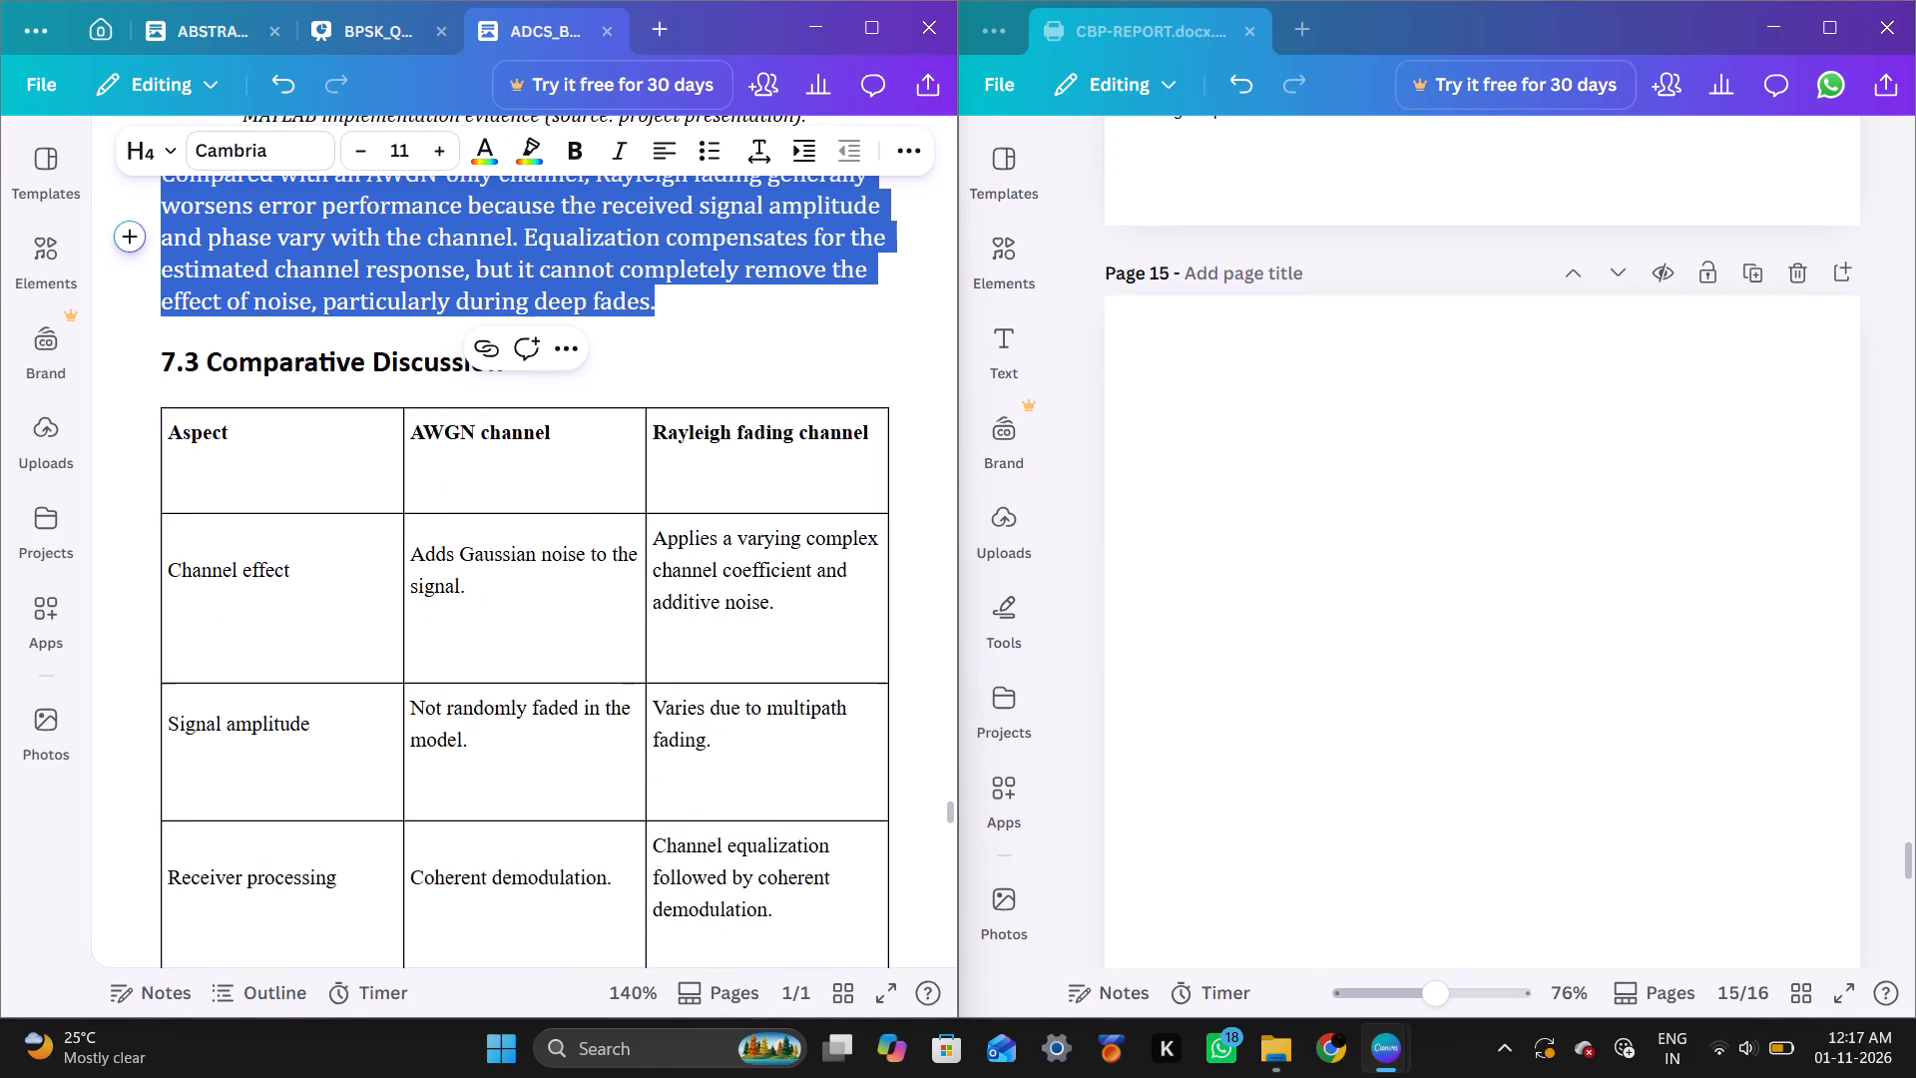
{"action": "left_click", "coordinate": [733, 374]}
{"action": "right_click", "coordinate": [733, 374]}
{"action": "scroll", "coordinate": [733, 374], "scroll_direction": "down", "scroll_amount": 2, "text": "ctrl"}
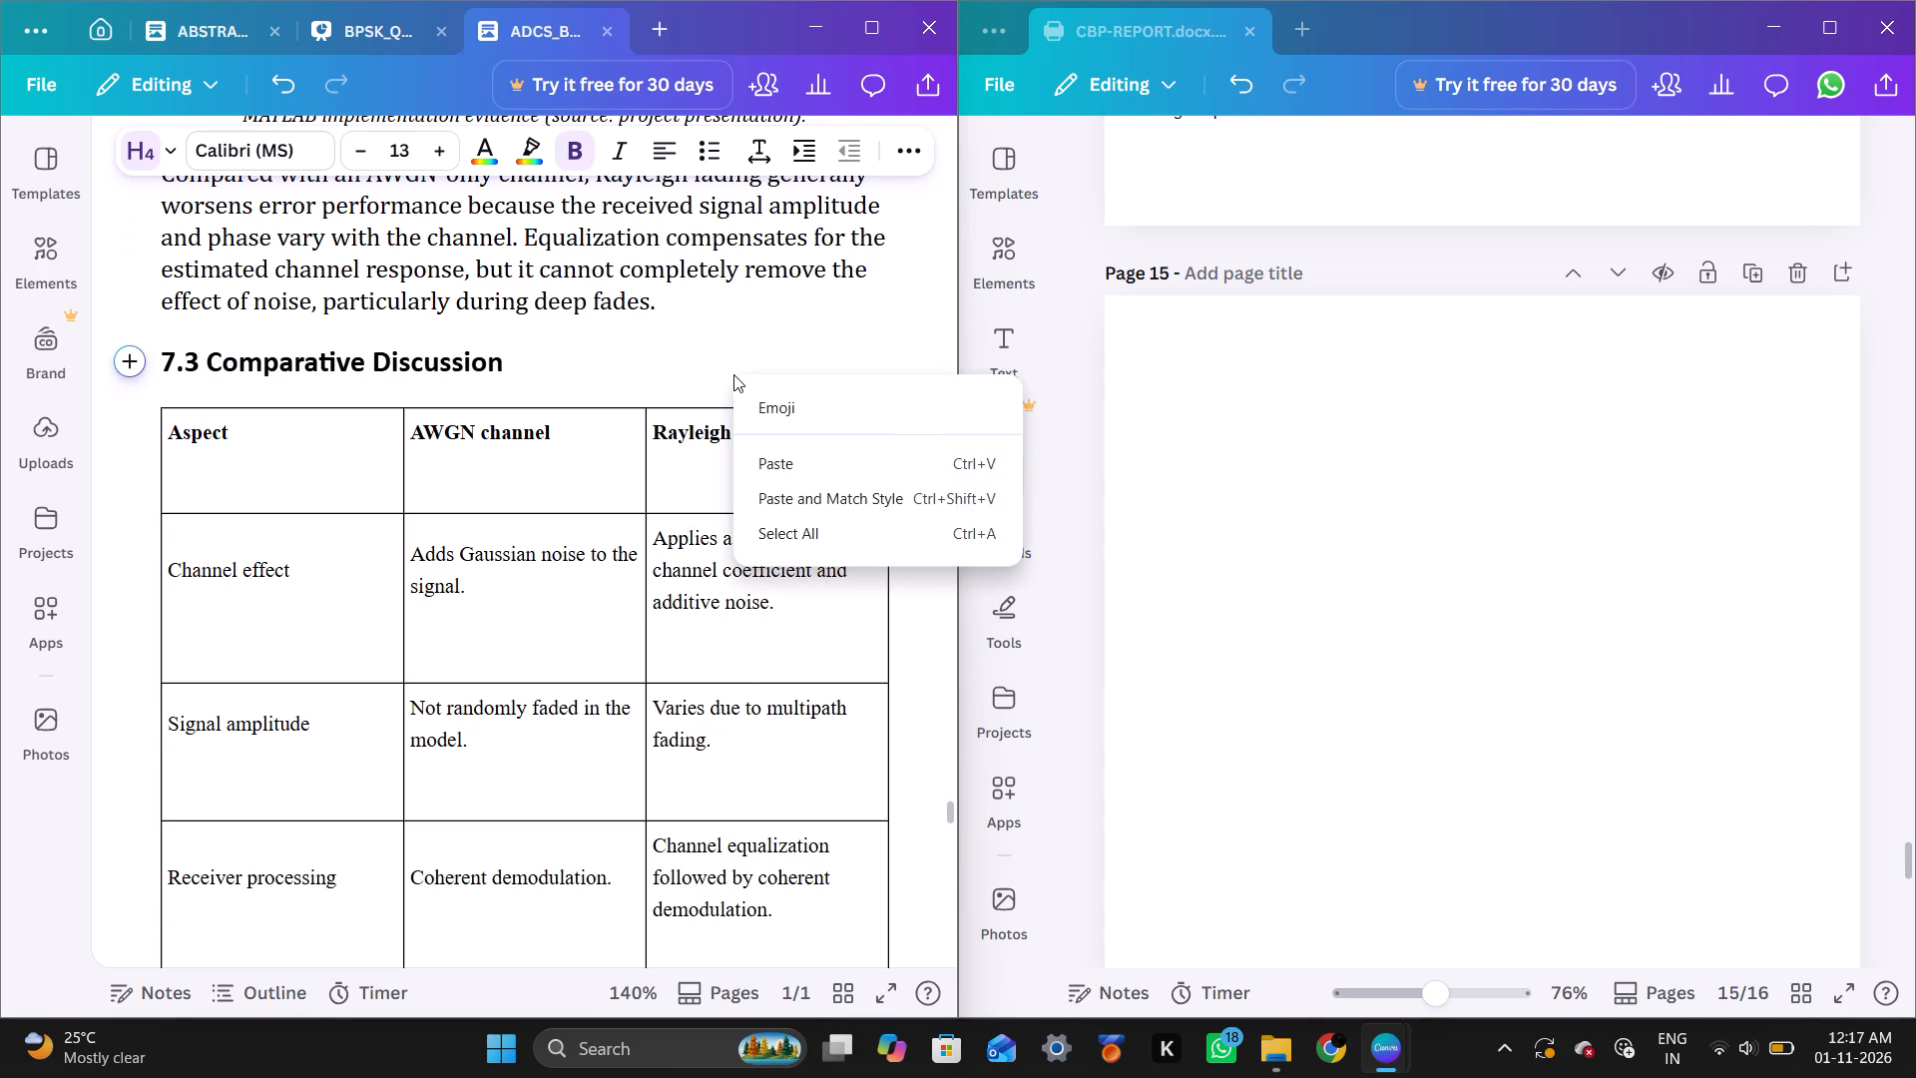
{"action": "left_click_drag", "start_coordinate": [526, 353], "coordinate": [226, 351]}
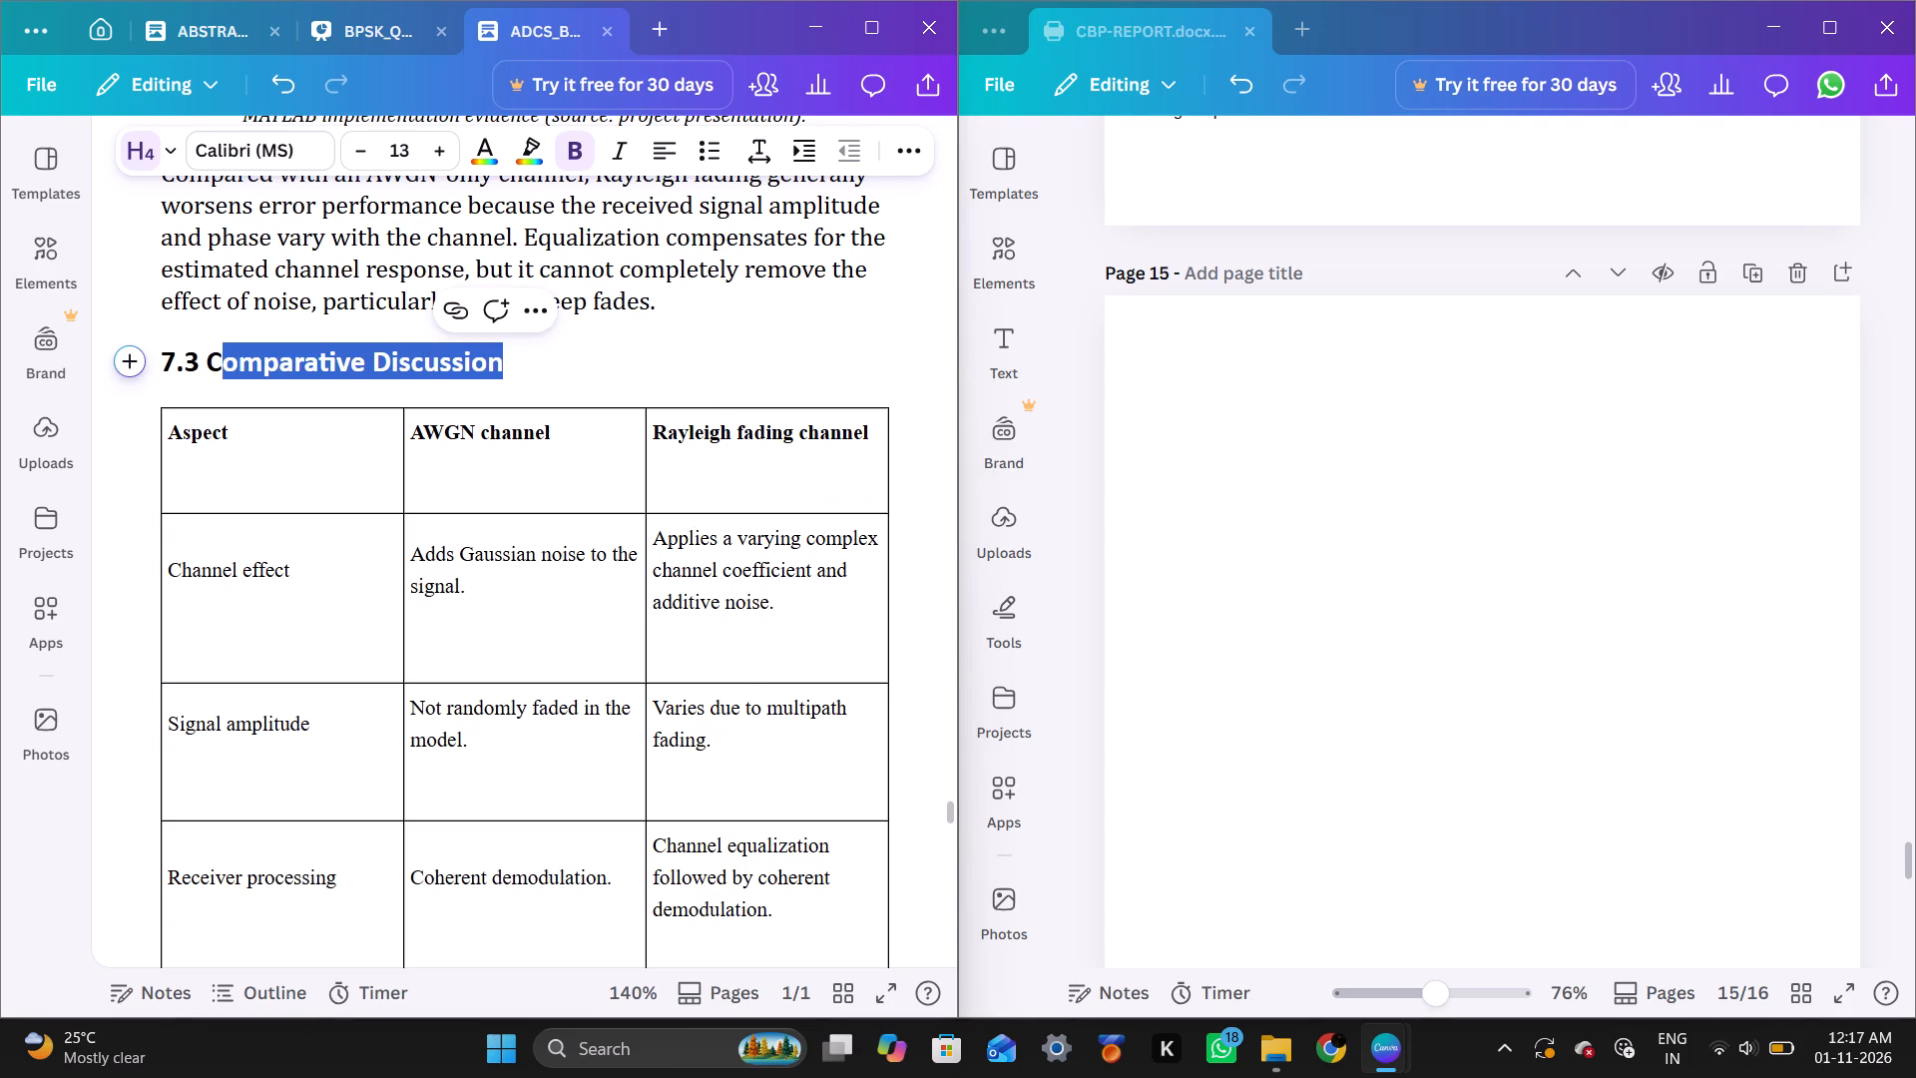
{"action": "left_click_drag", "start_coordinate": [226, 351], "coordinate": [154, 351]}
{"action": "key", "text": "ctrl+c"}
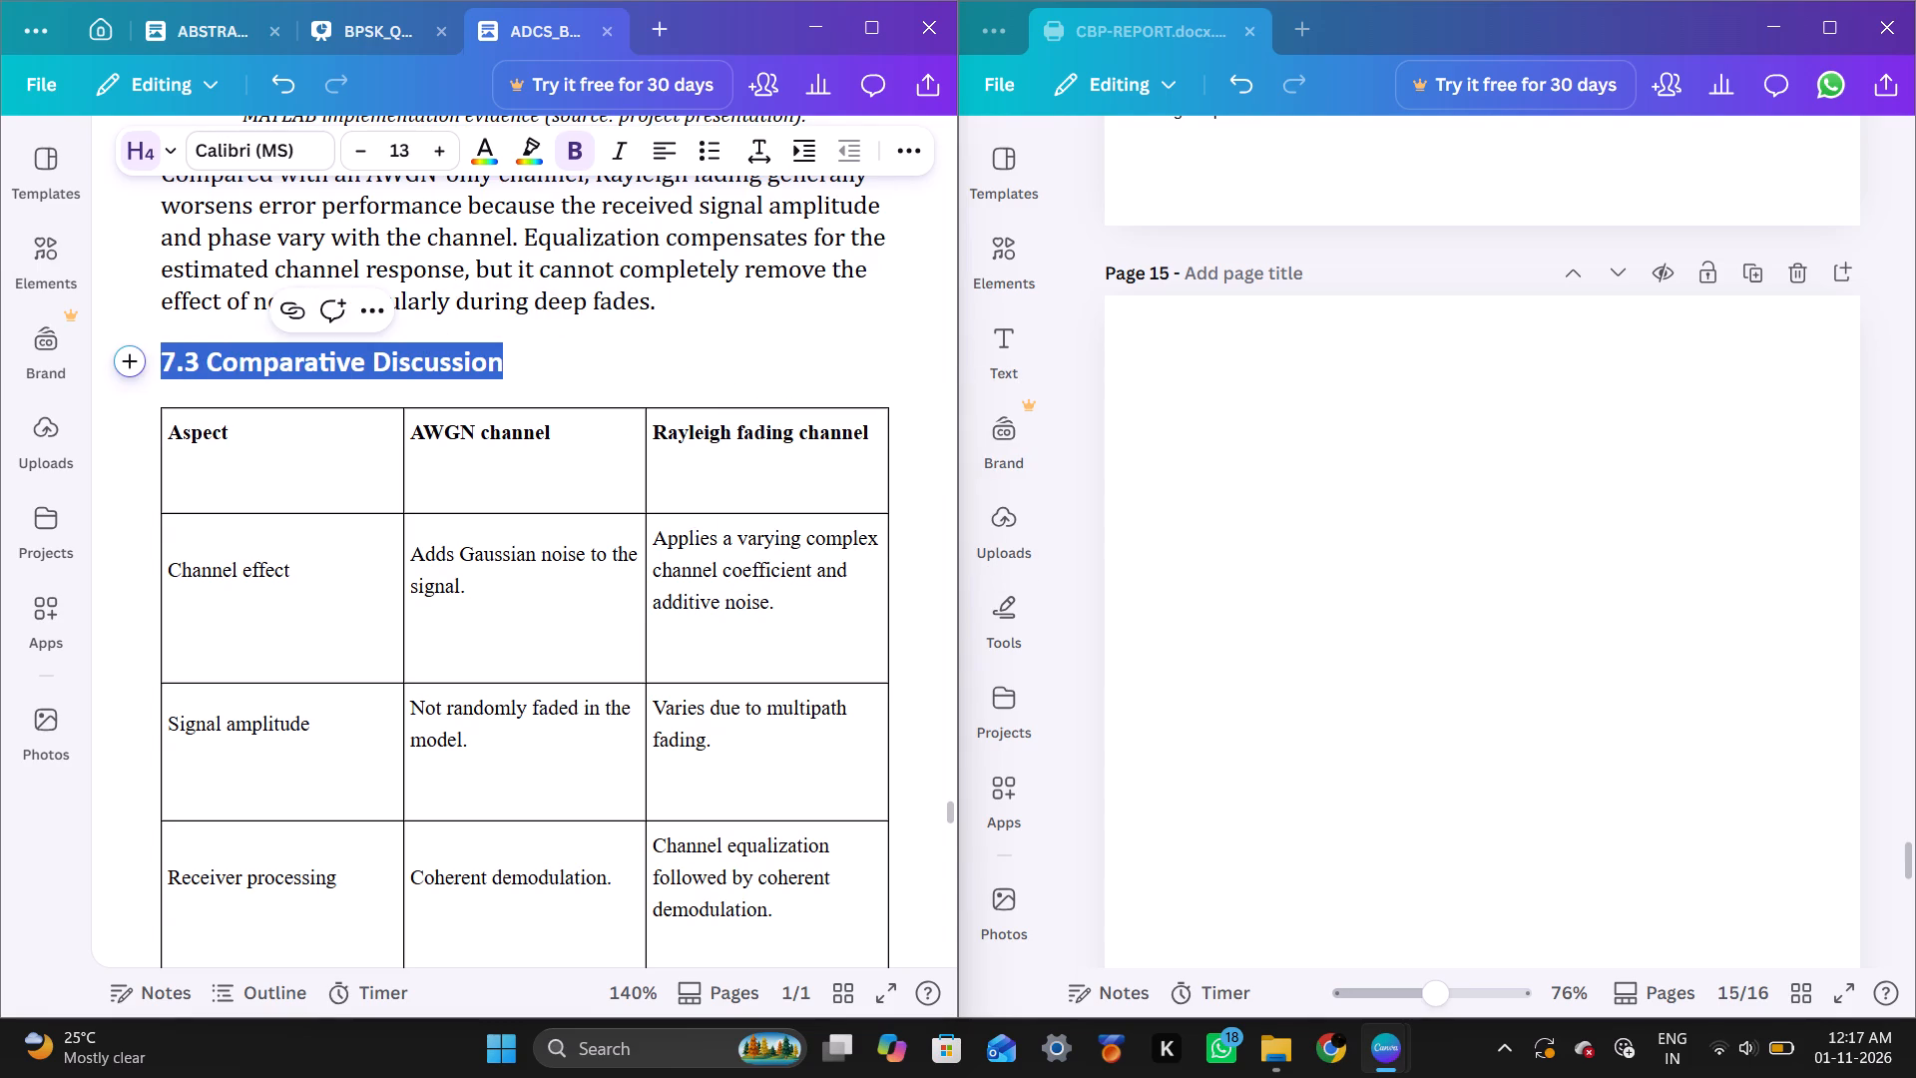
Duplicate the AWGN and Rayleigh comparison paragraph on page 14, place the copy at the top of page 15, and narrow its text box slightly.
{"action": "scroll", "coordinate": [1353, 399], "scroll_direction": "up", "scroll_amount": 2}
{"action": "left_click", "coordinate": [1409, 337]}
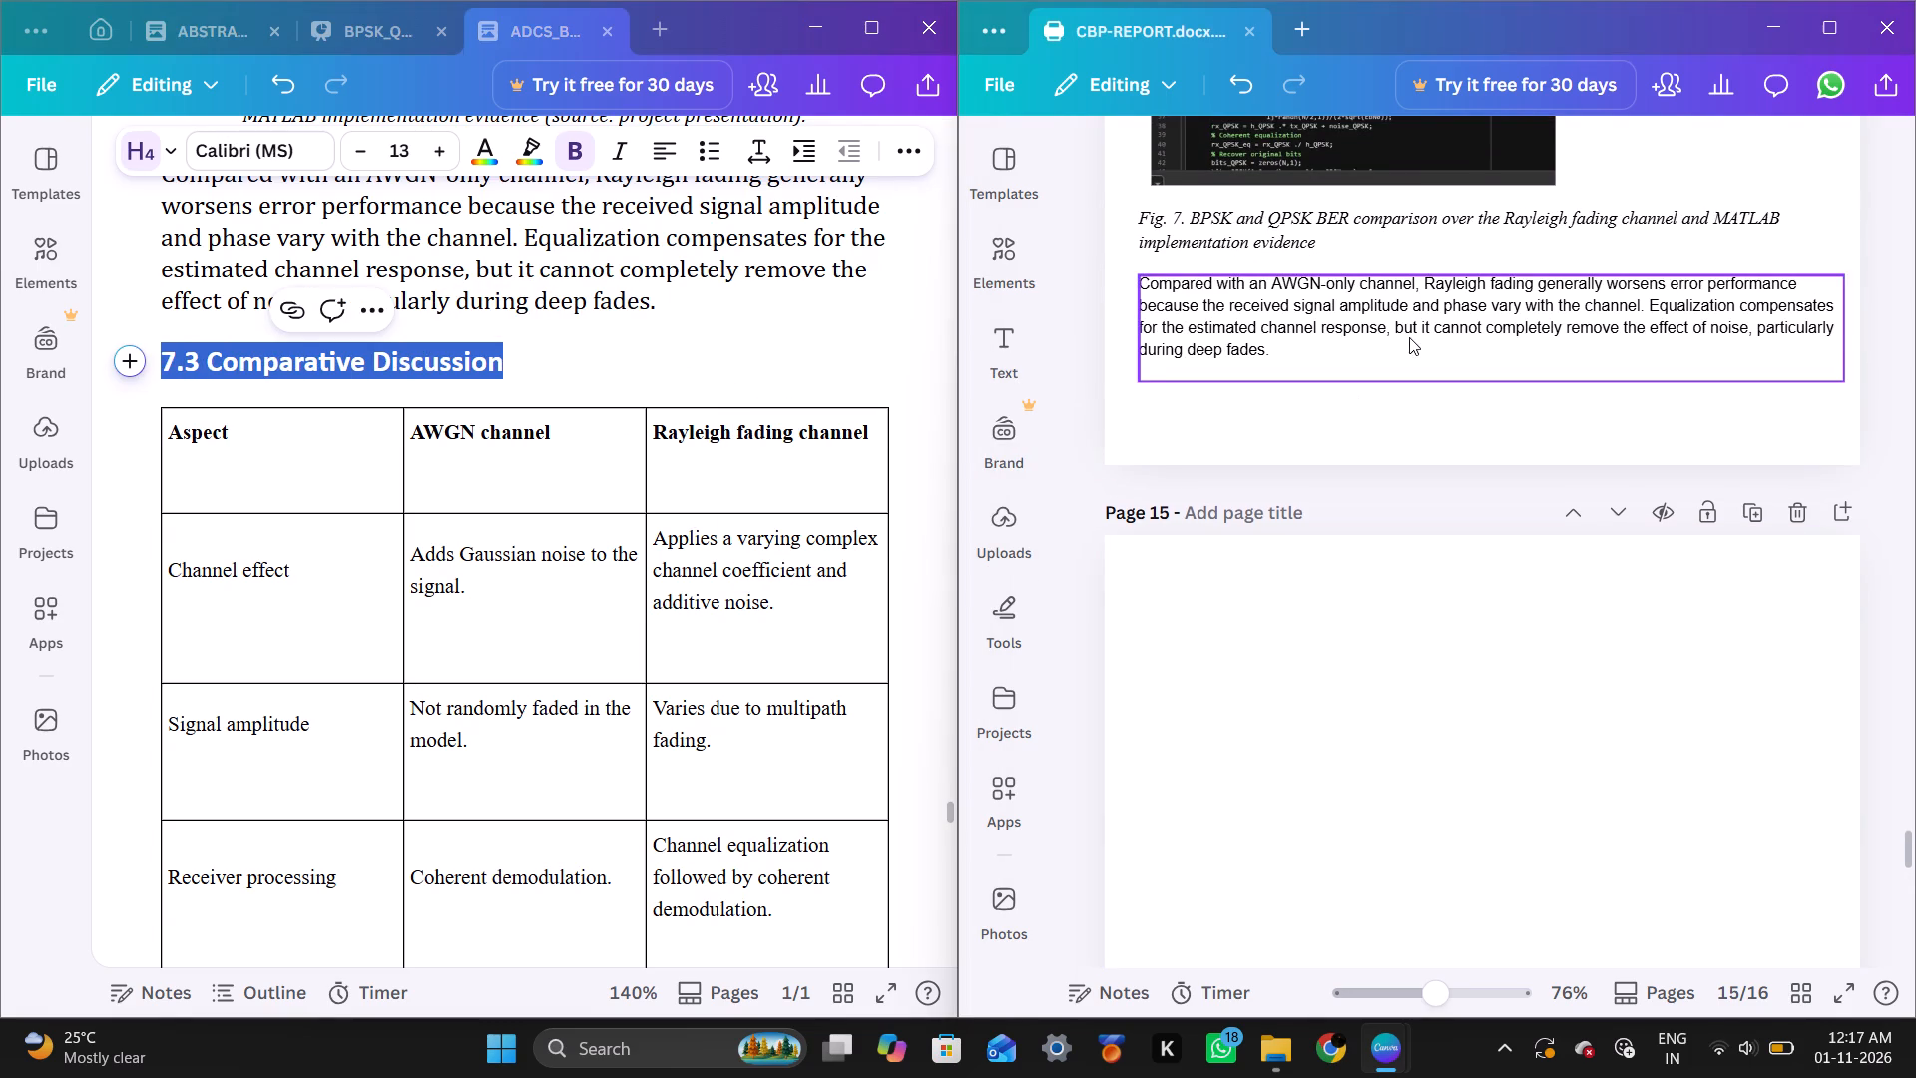
{"action": "left_click", "coordinate": [1492, 229]}
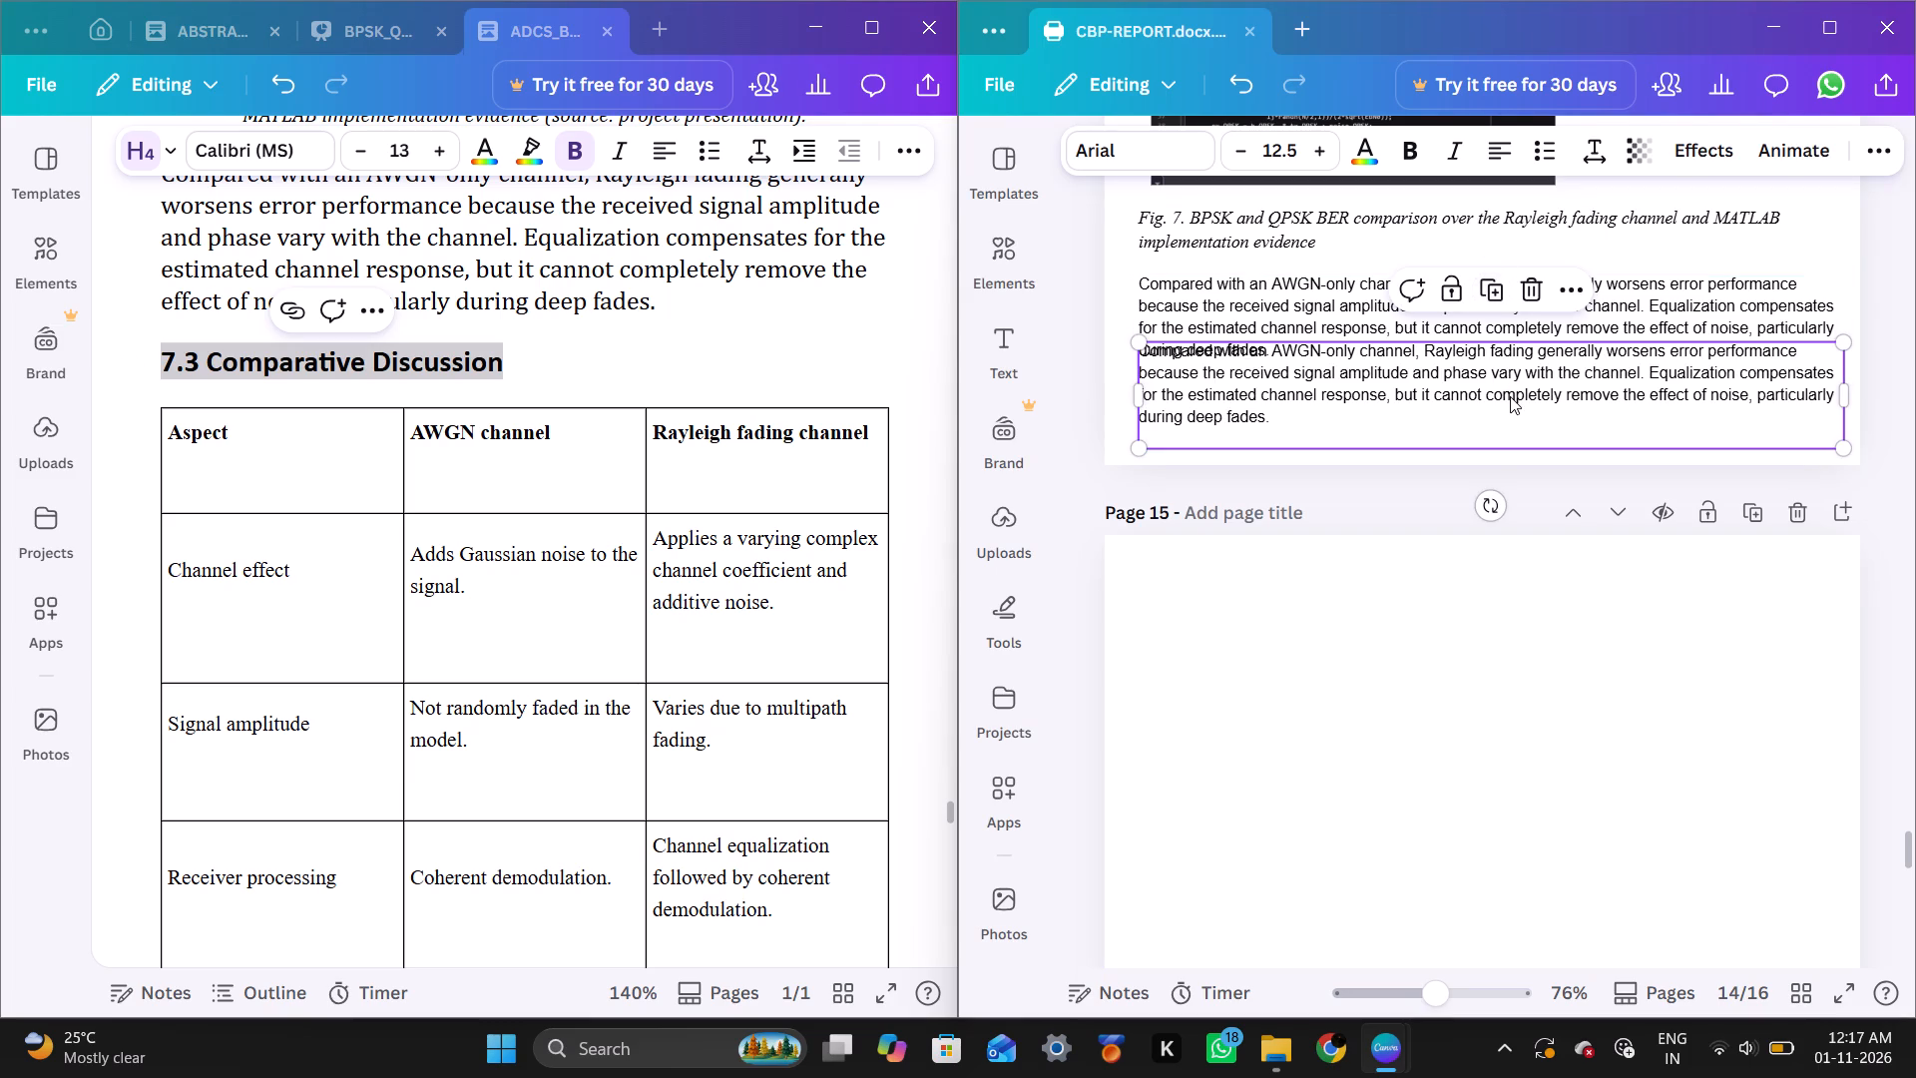
{"action": "left_click_drag", "start_coordinate": [1510, 396], "coordinate": [1494, 613]}
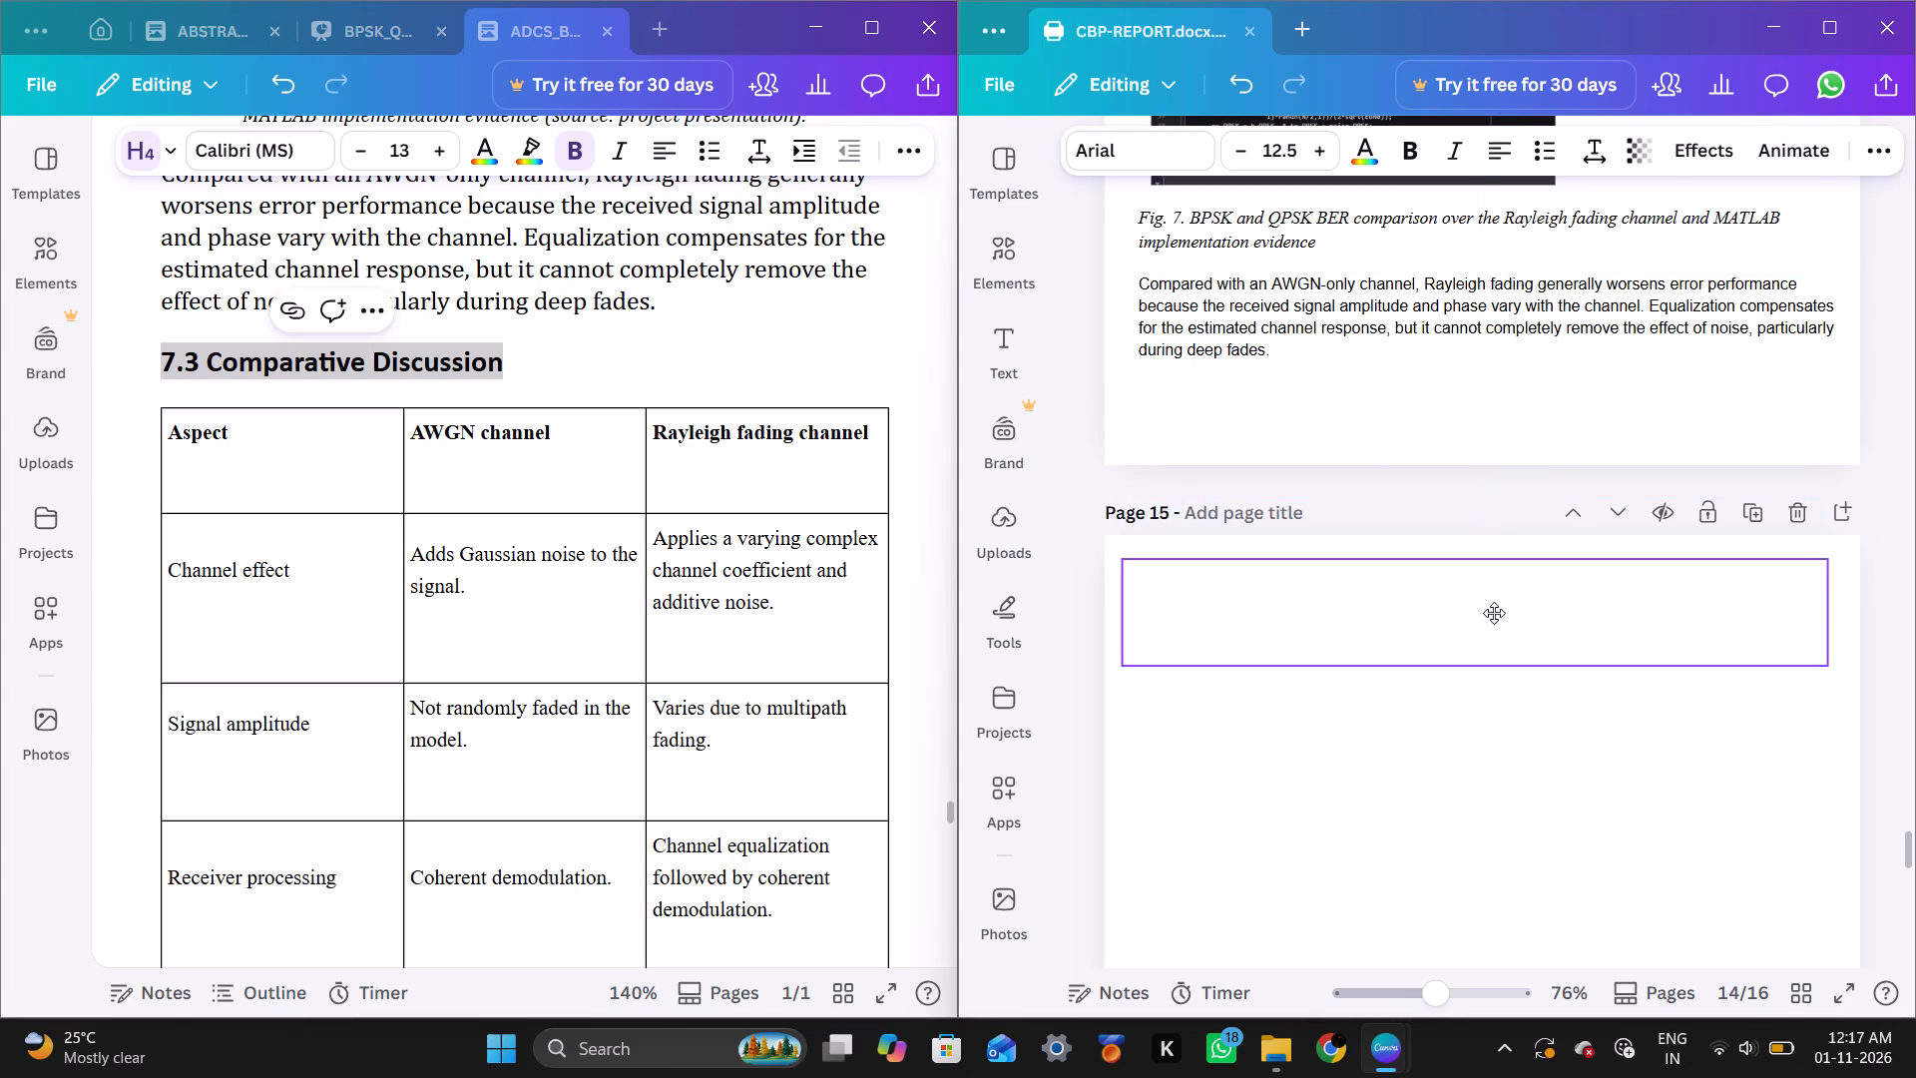
{"action": "left_click_drag", "start_coordinate": [1494, 613], "coordinate": [1498, 618]}
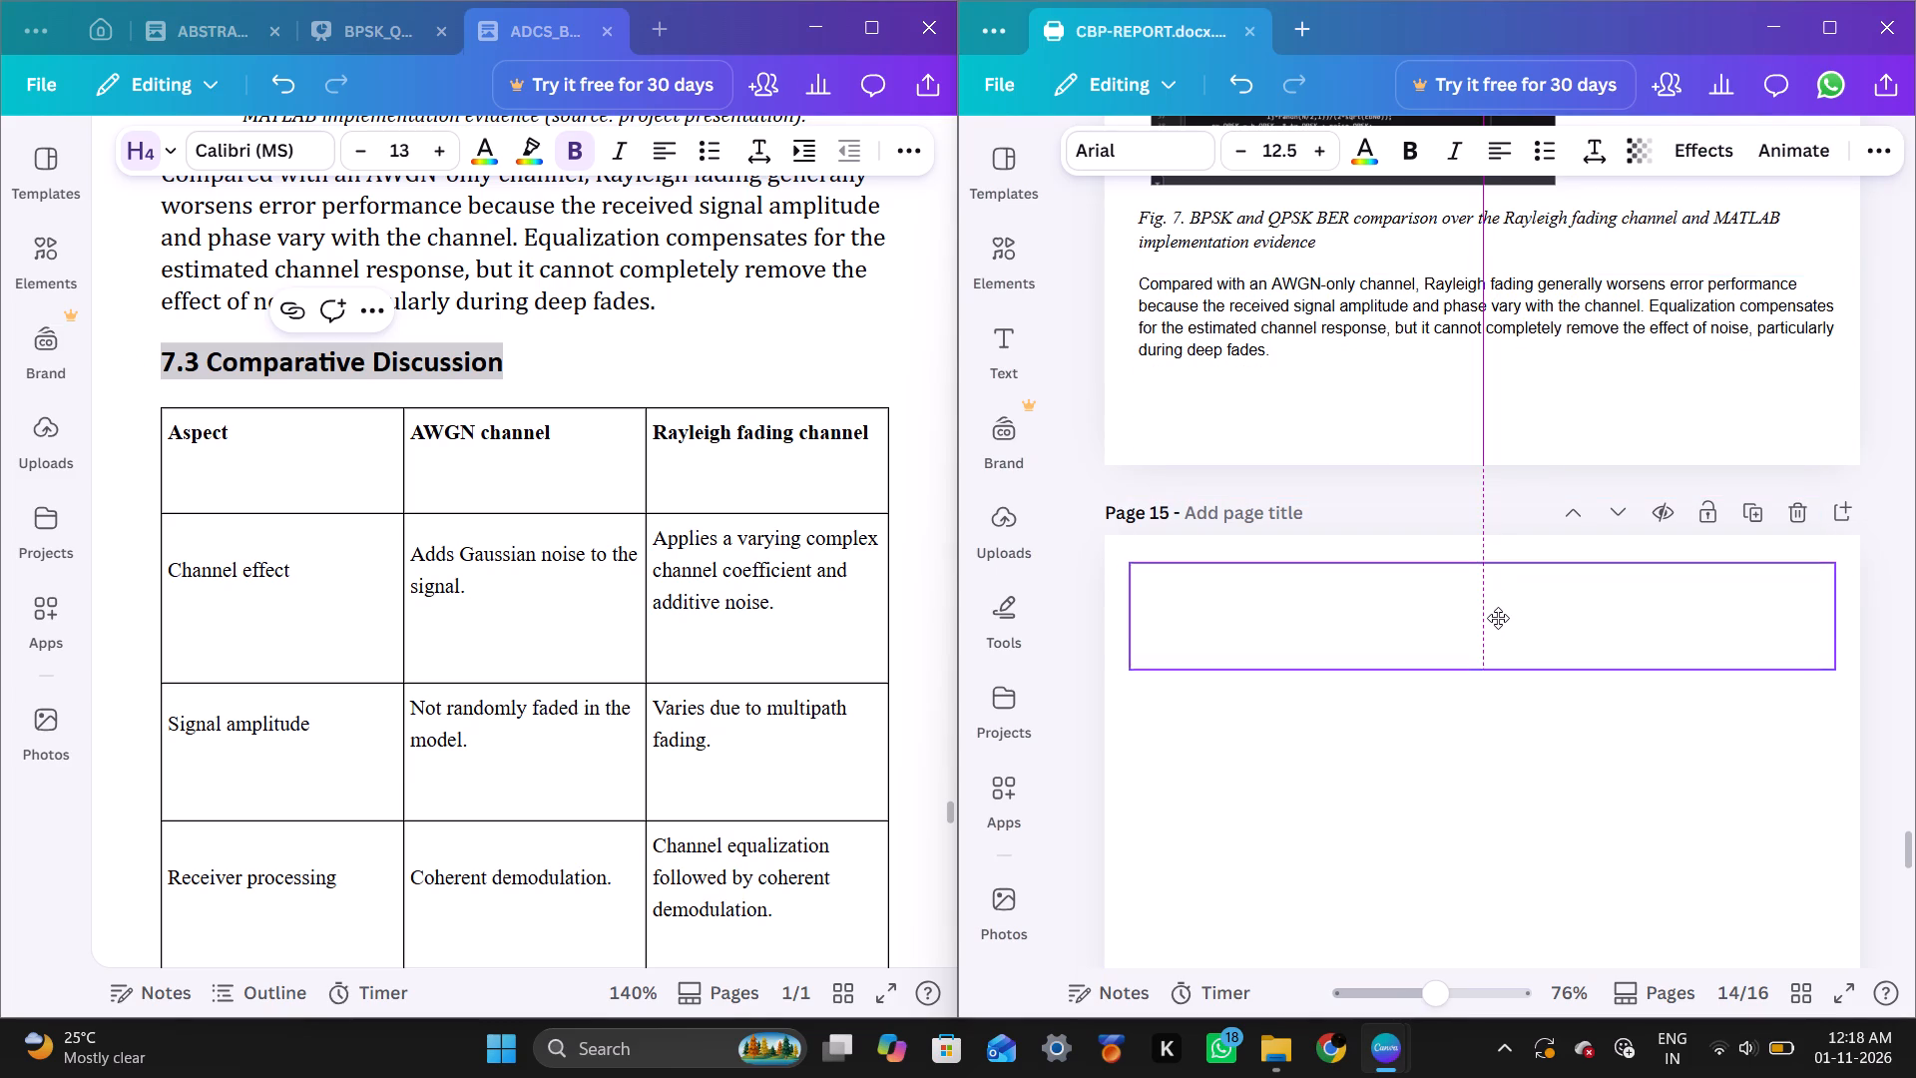
{"action": "left_click_drag", "start_coordinate": [1498, 618], "coordinate": [1498, 626]}
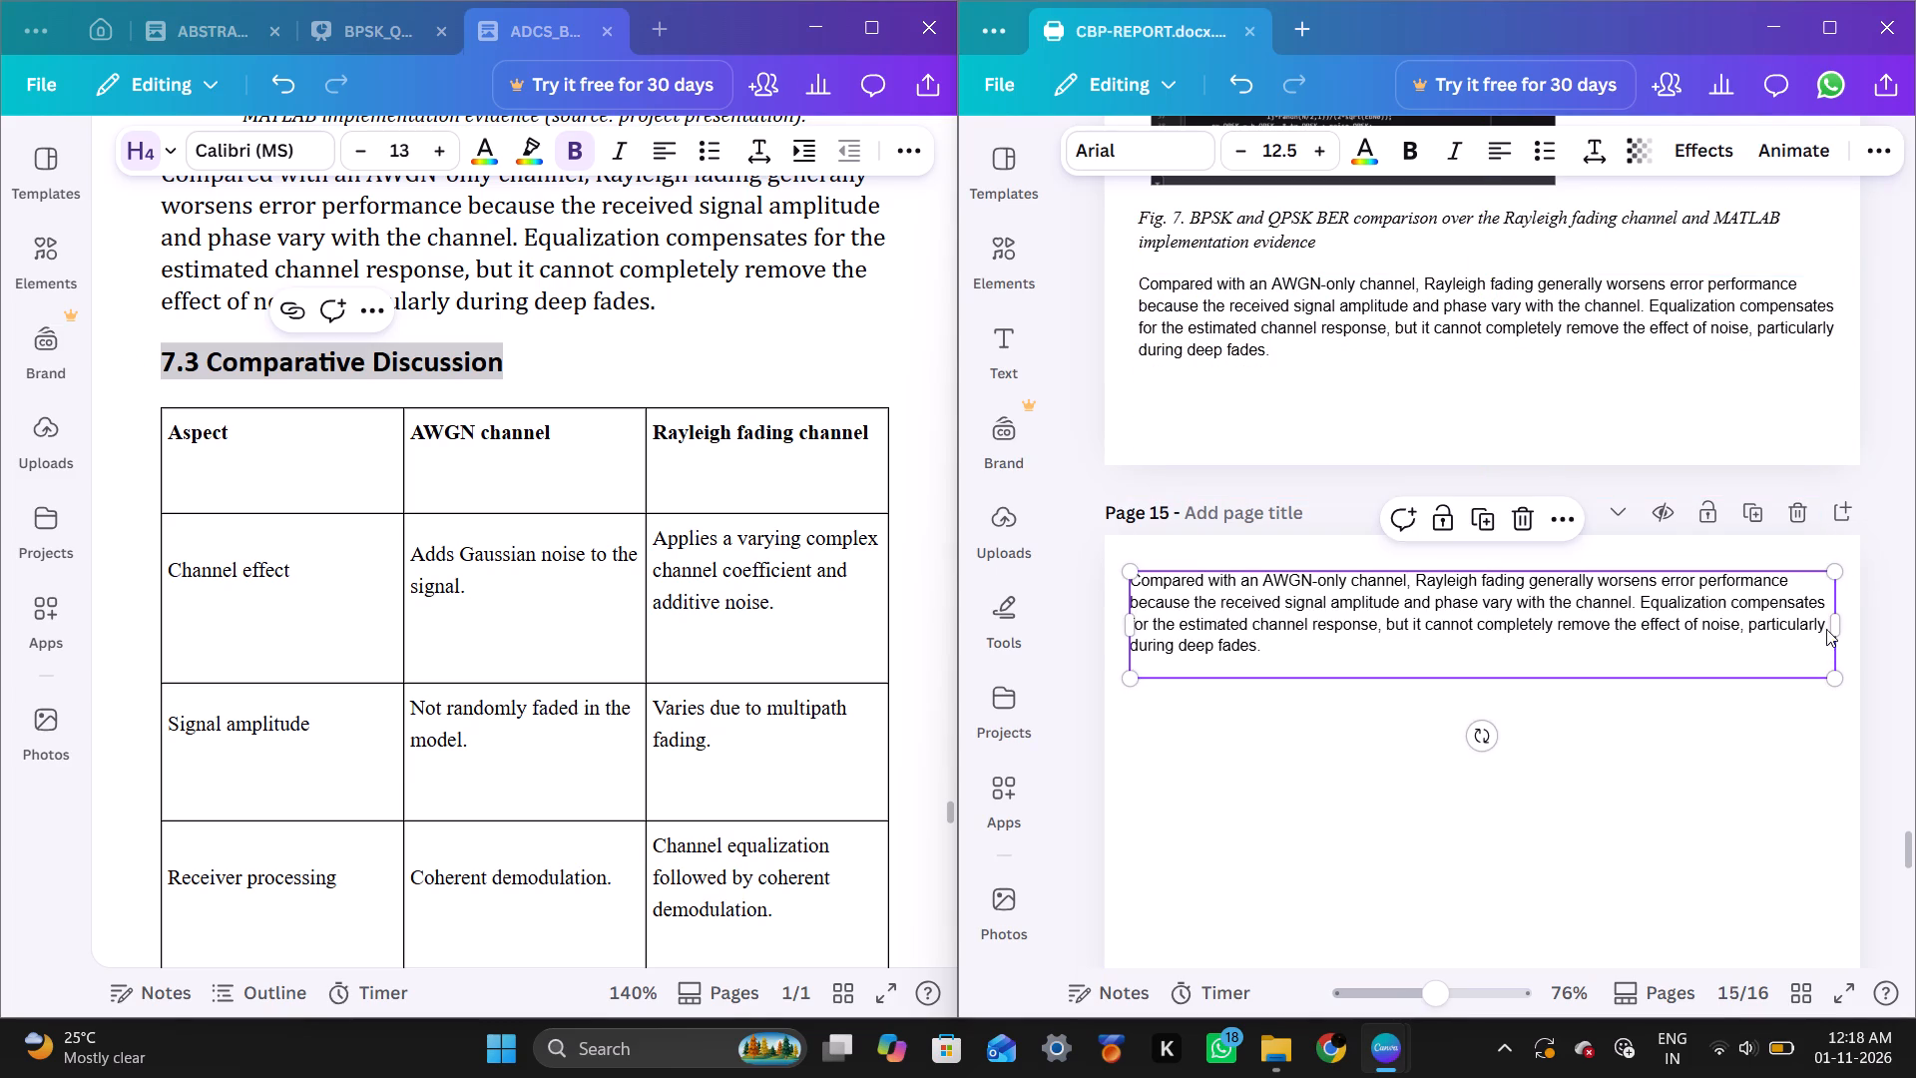
{"action": "left_click", "coordinate": [1836, 626]}
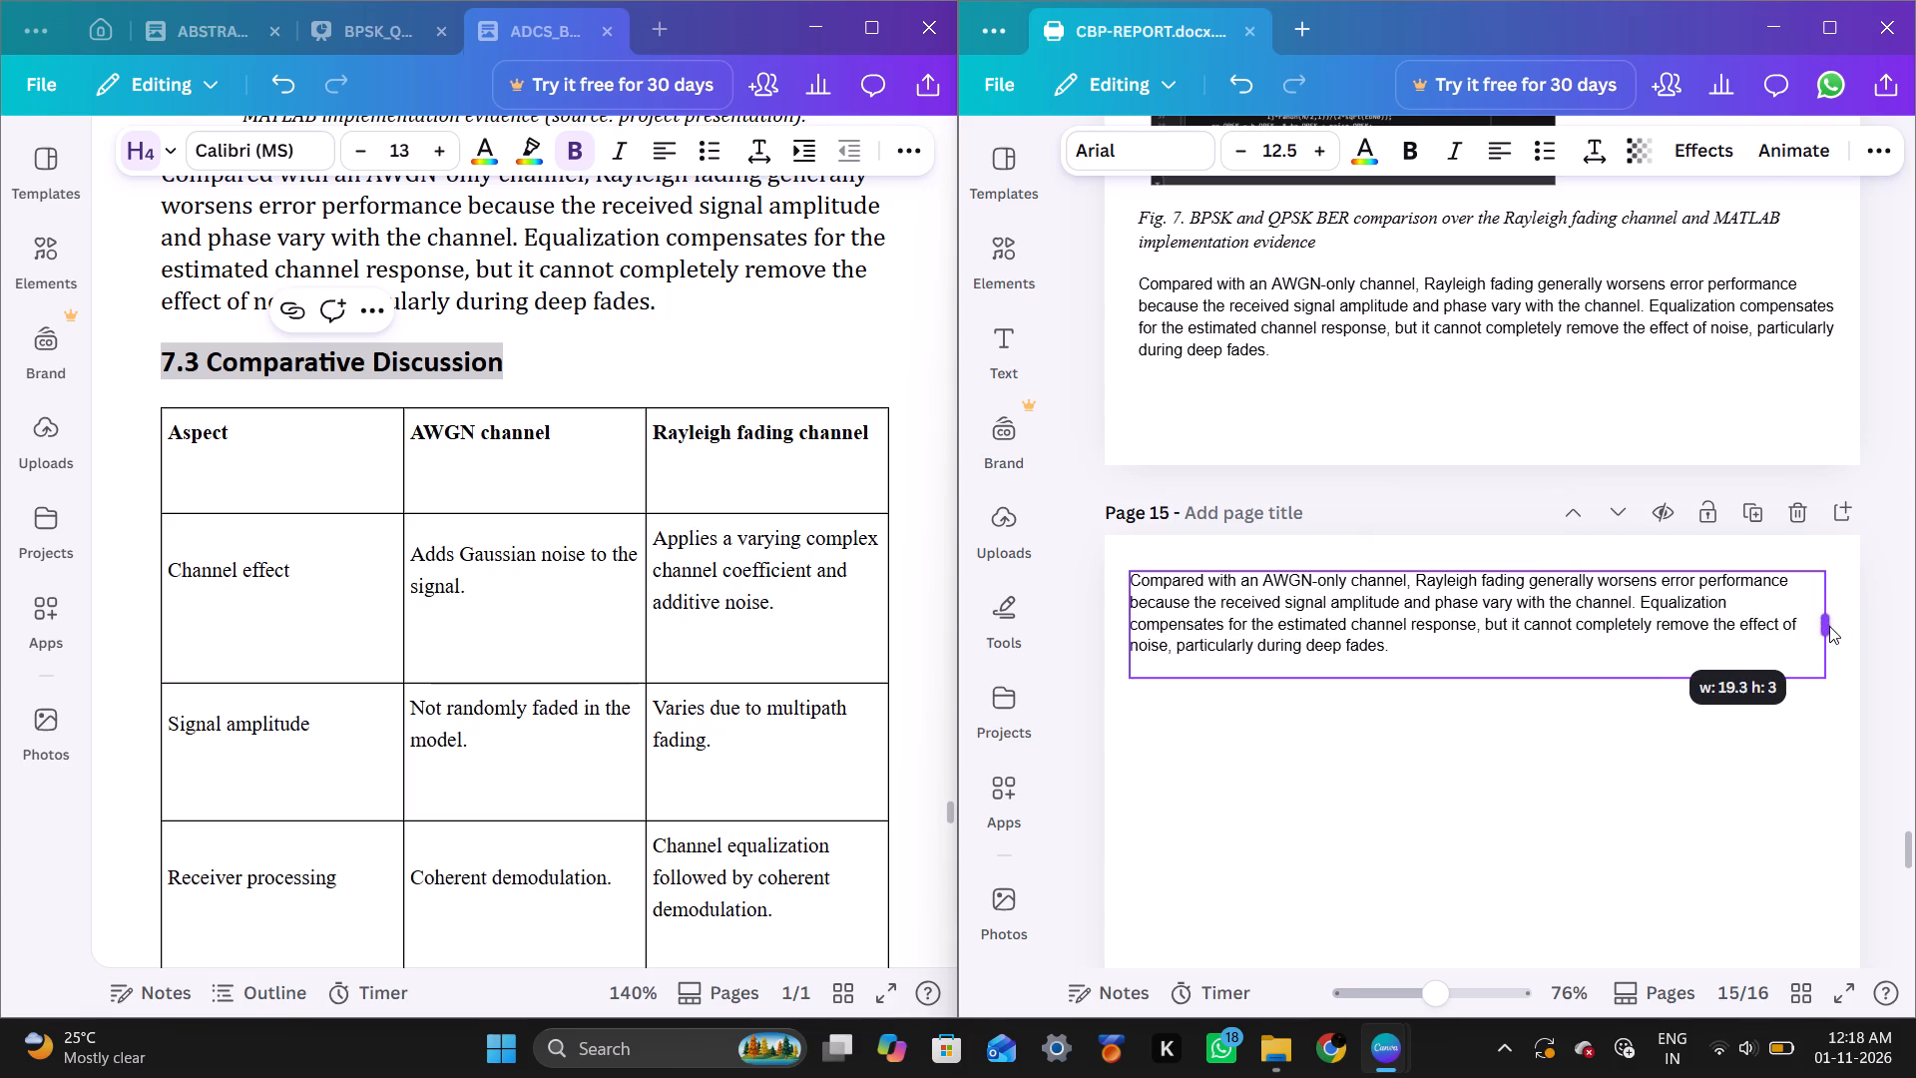
Replace the text of the page 15 copy with the copied heading "7.3 Comparative Discussion".
{"action": "double_click", "coordinate": [1598, 648]}
{"action": "key", "text": "ctrl+v"}
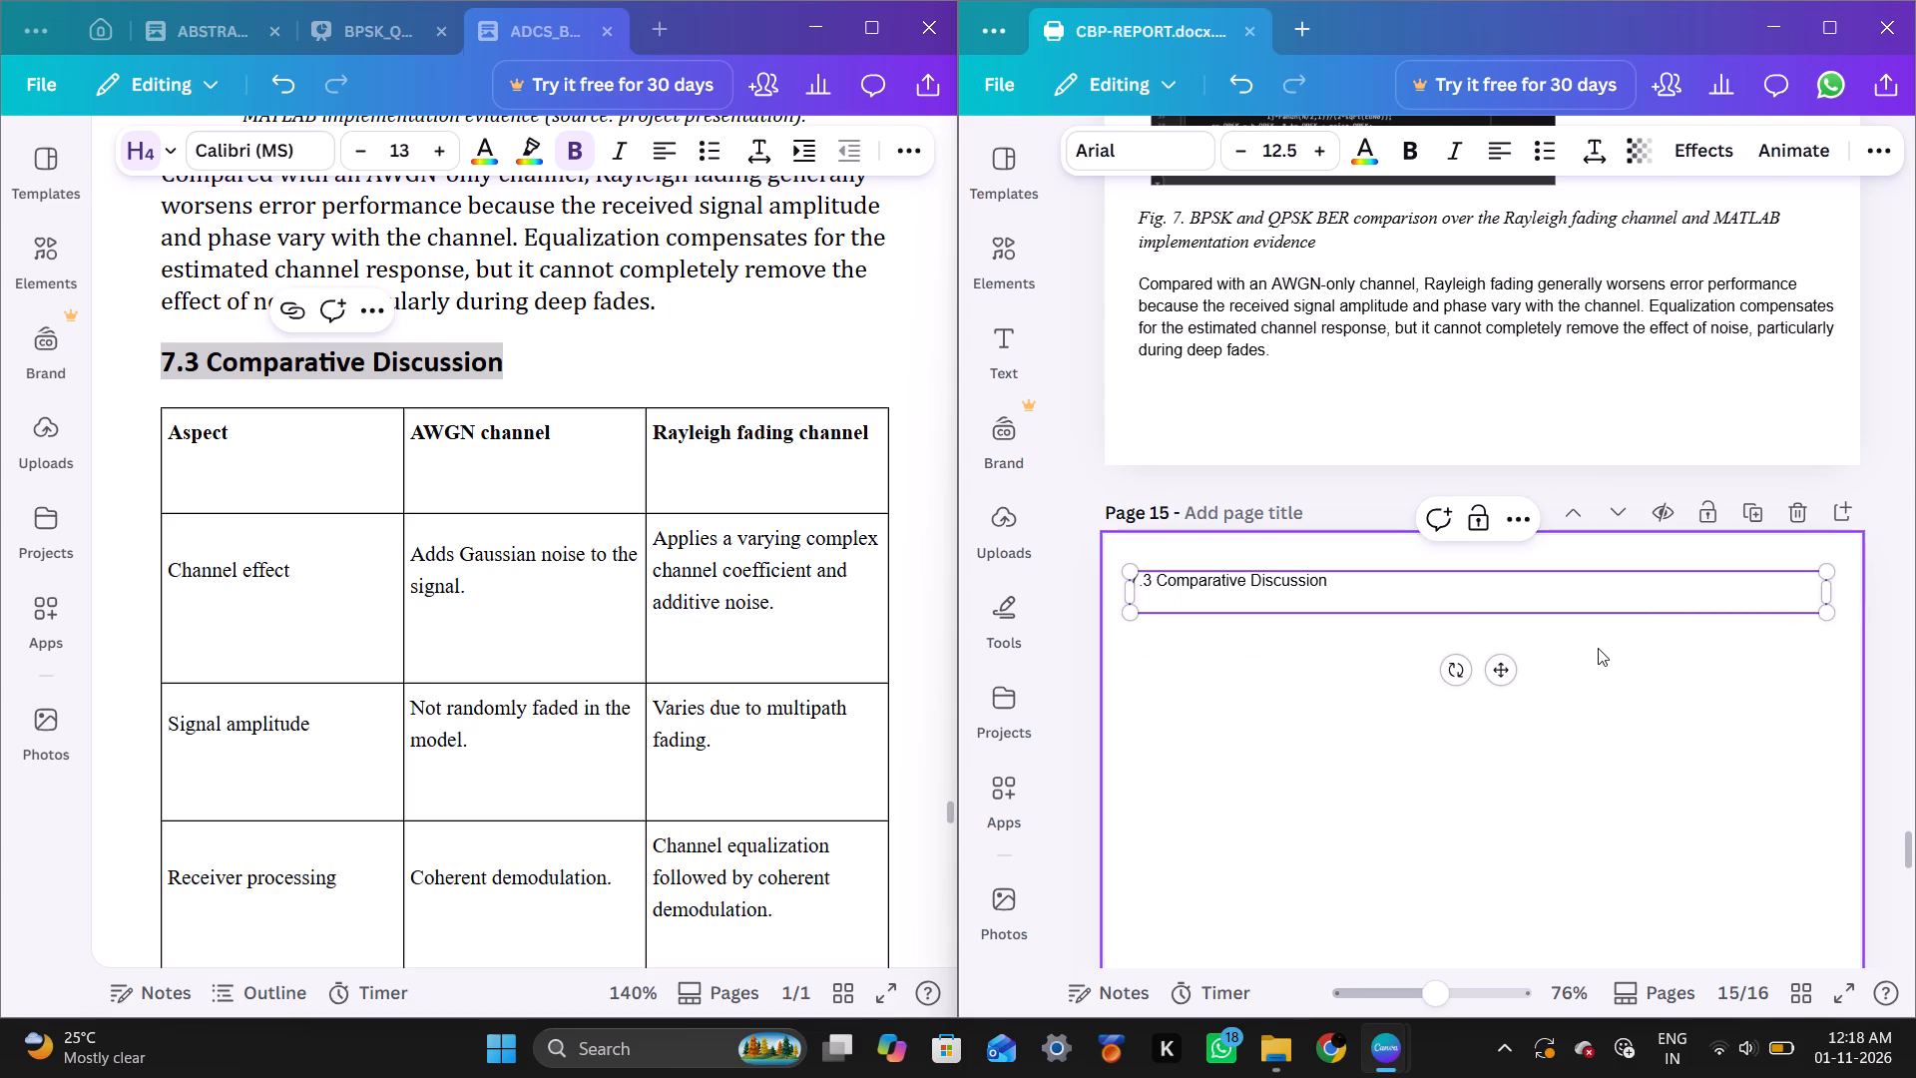
Format the 7.3 Comparative Discussion heading as bold Times New Roman at size 17 and remove the empty line below it.
{"action": "key", "text": "ctrl+a"}
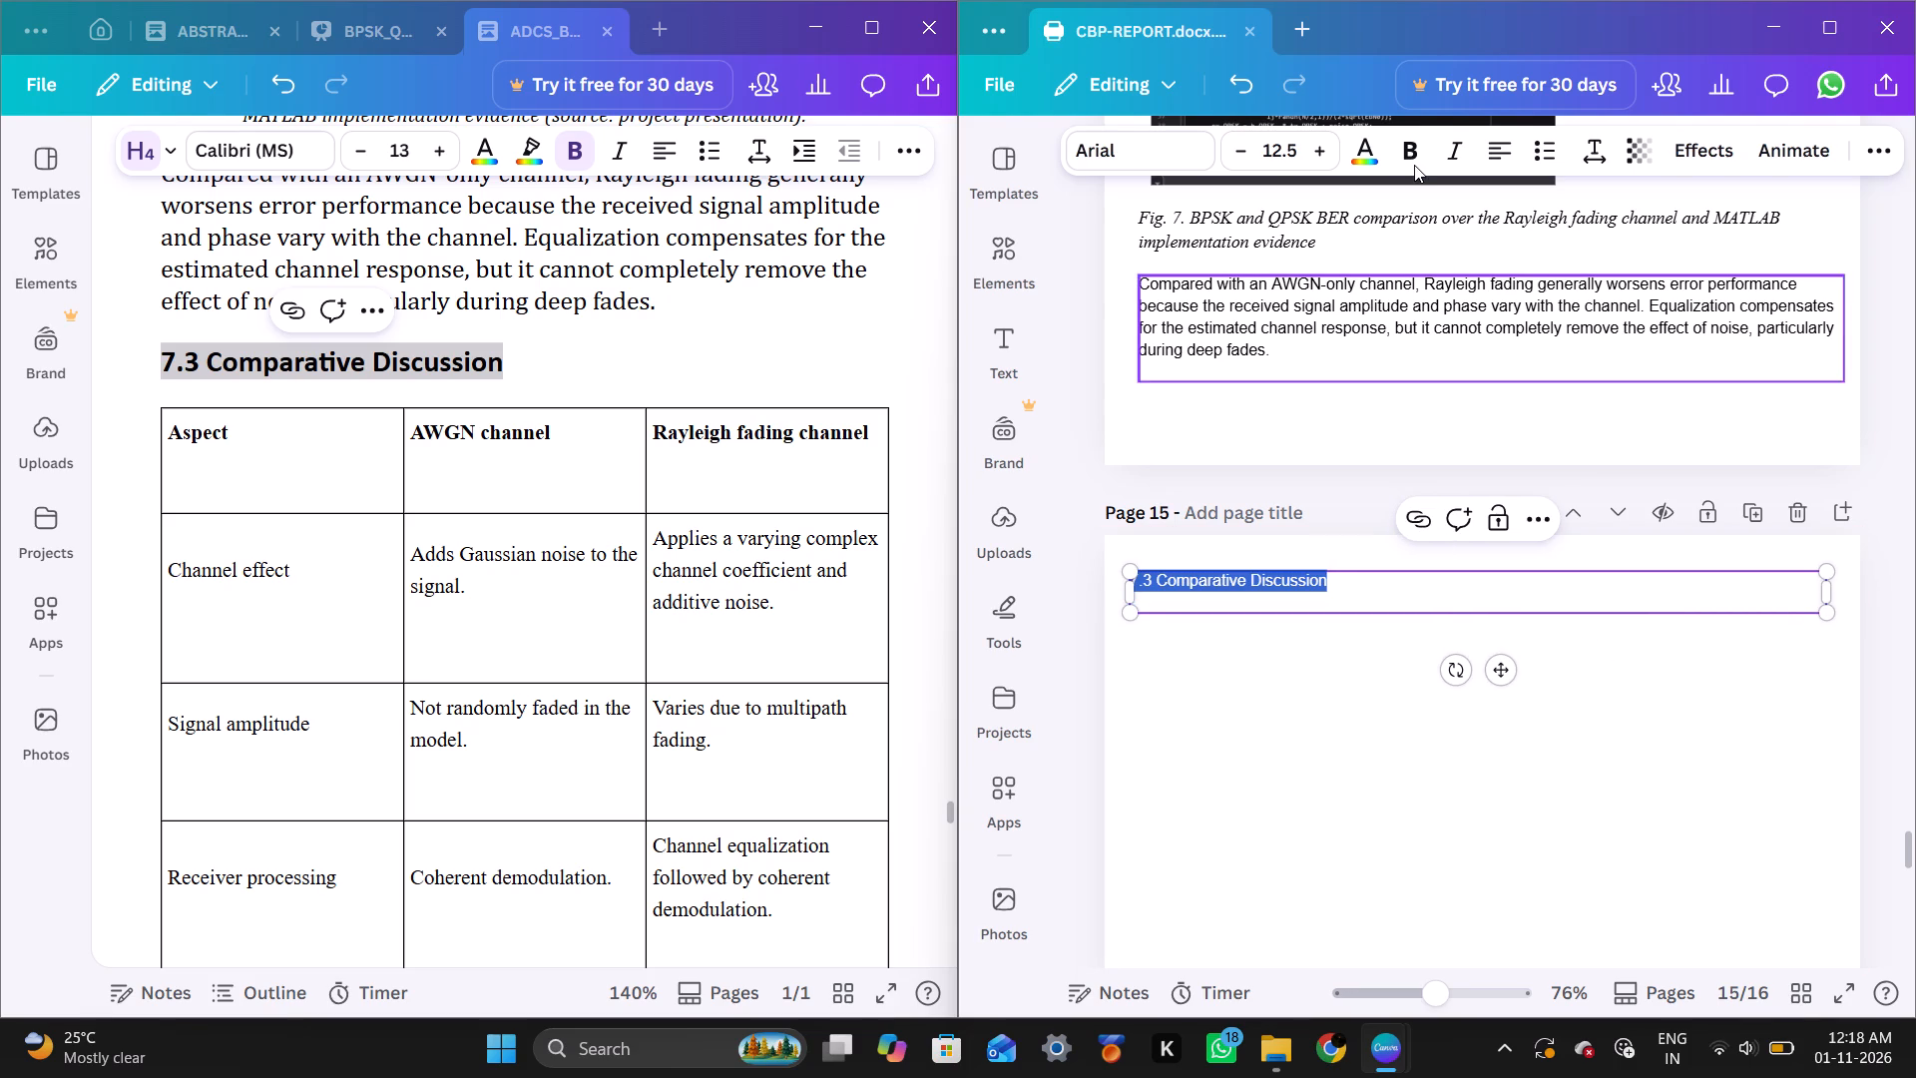
{"action": "left_click", "coordinate": [1406, 146]}
{"action": "left_click", "coordinate": [1209, 158]}
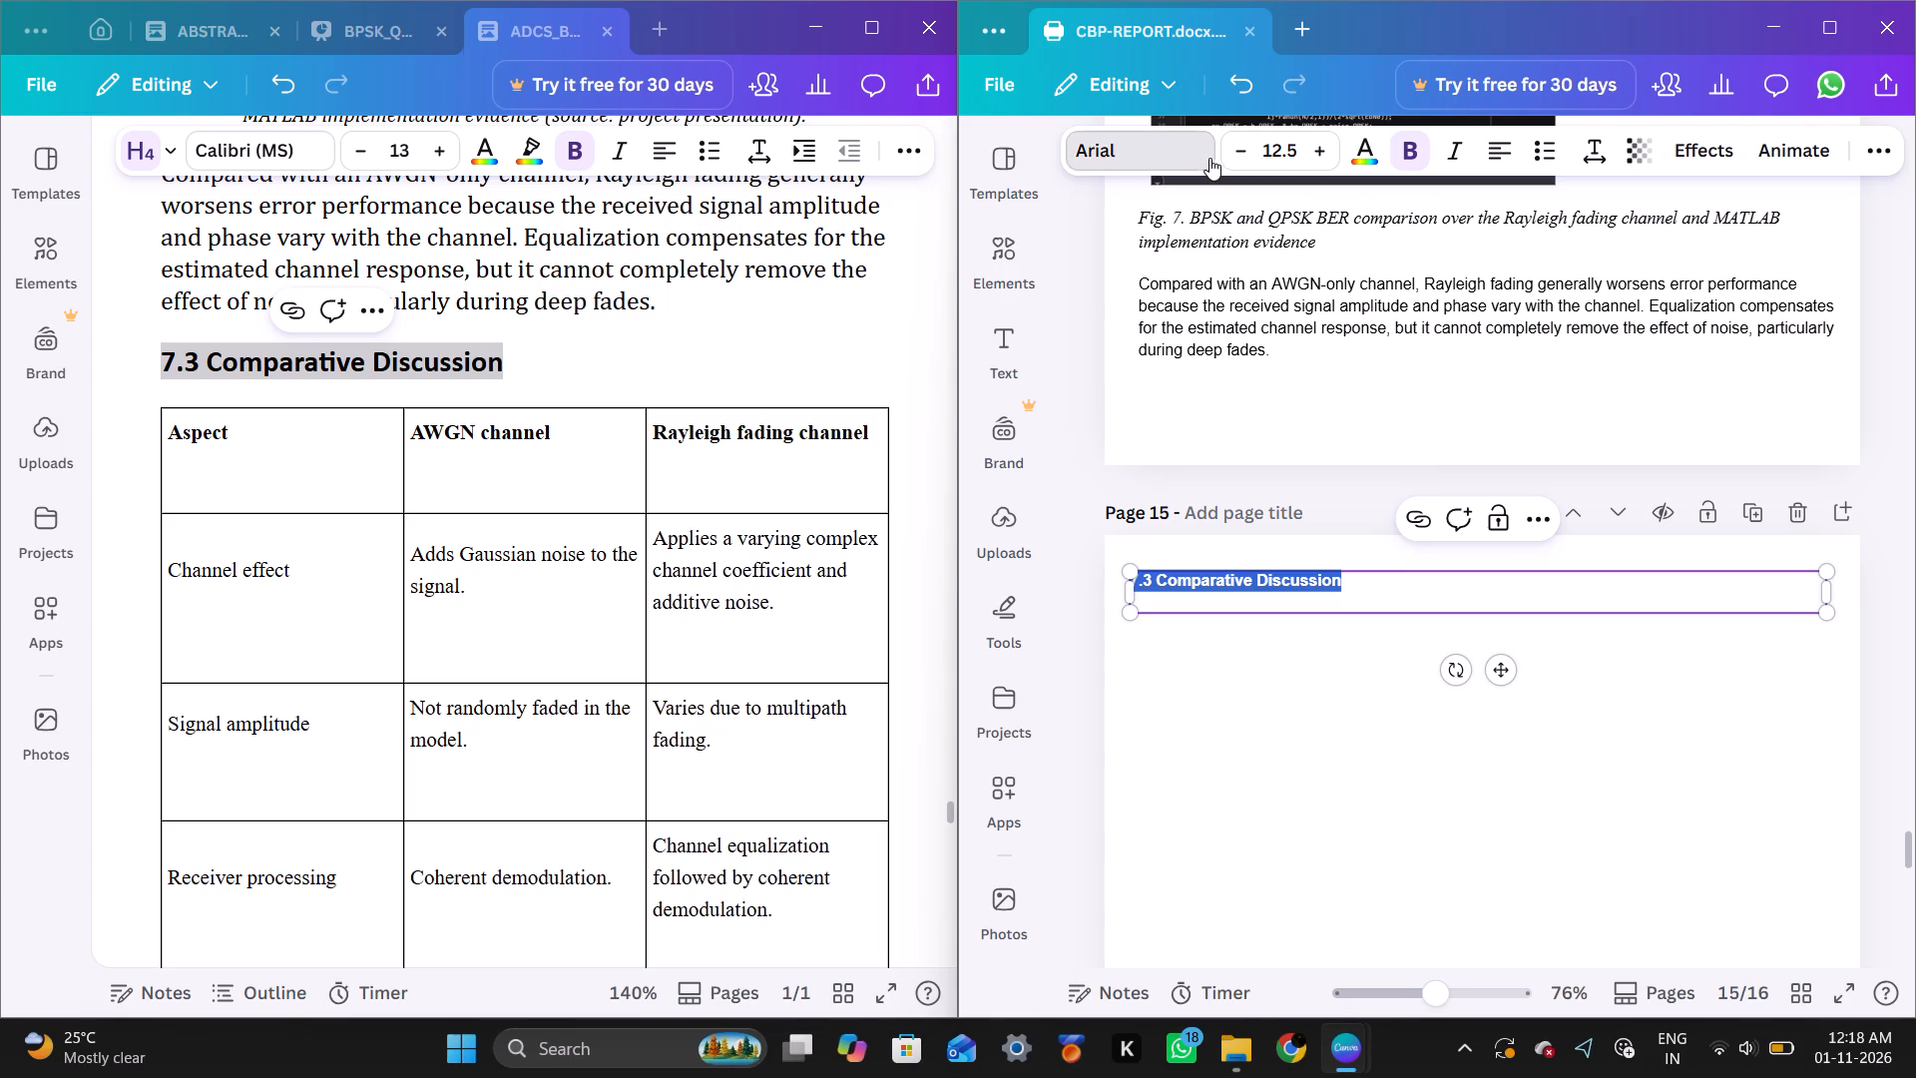
{"action": "left_click", "coordinate": [1238, 552]}
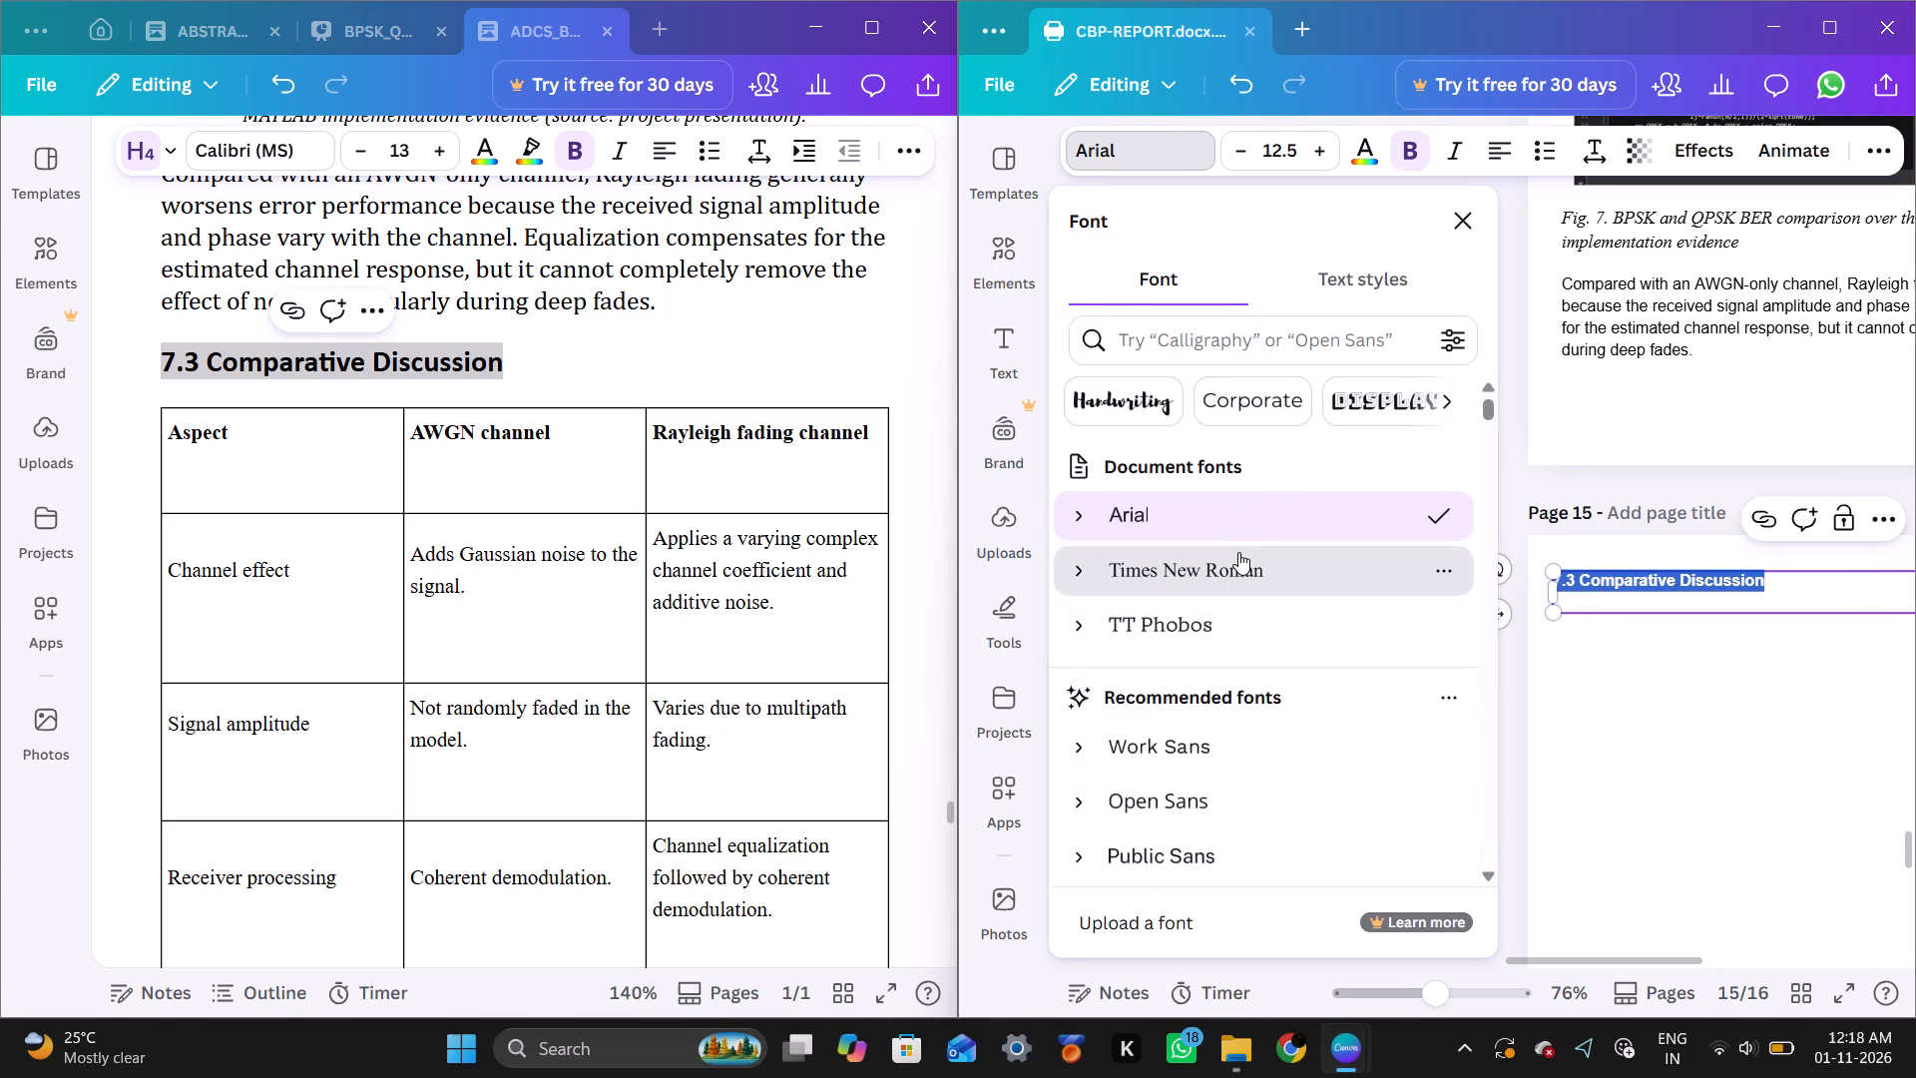
{"action": "left_click", "coordinate": [1297, 166]}
{"action": "type", "text": "17"}
{"action": "key", "text": "Return"}
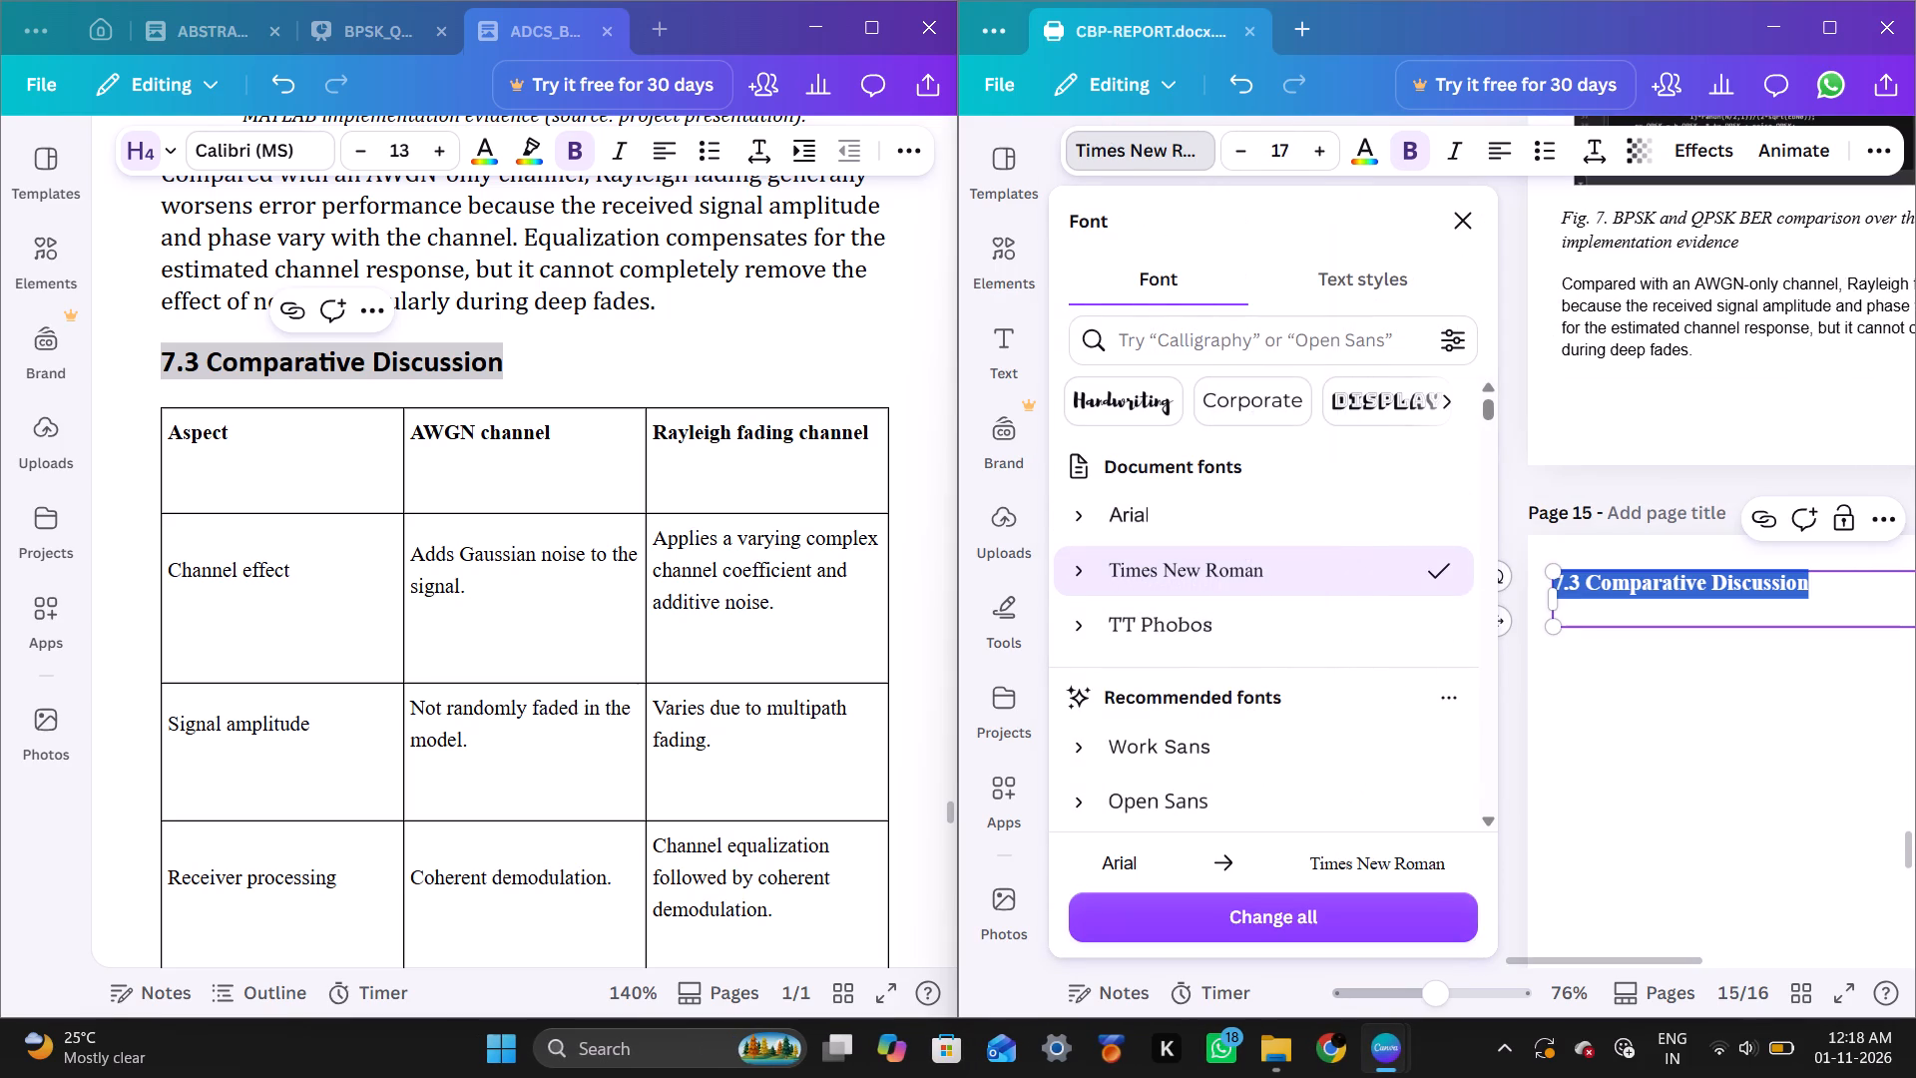
{"action": "left_click", "coordinate": [1456, 221]}
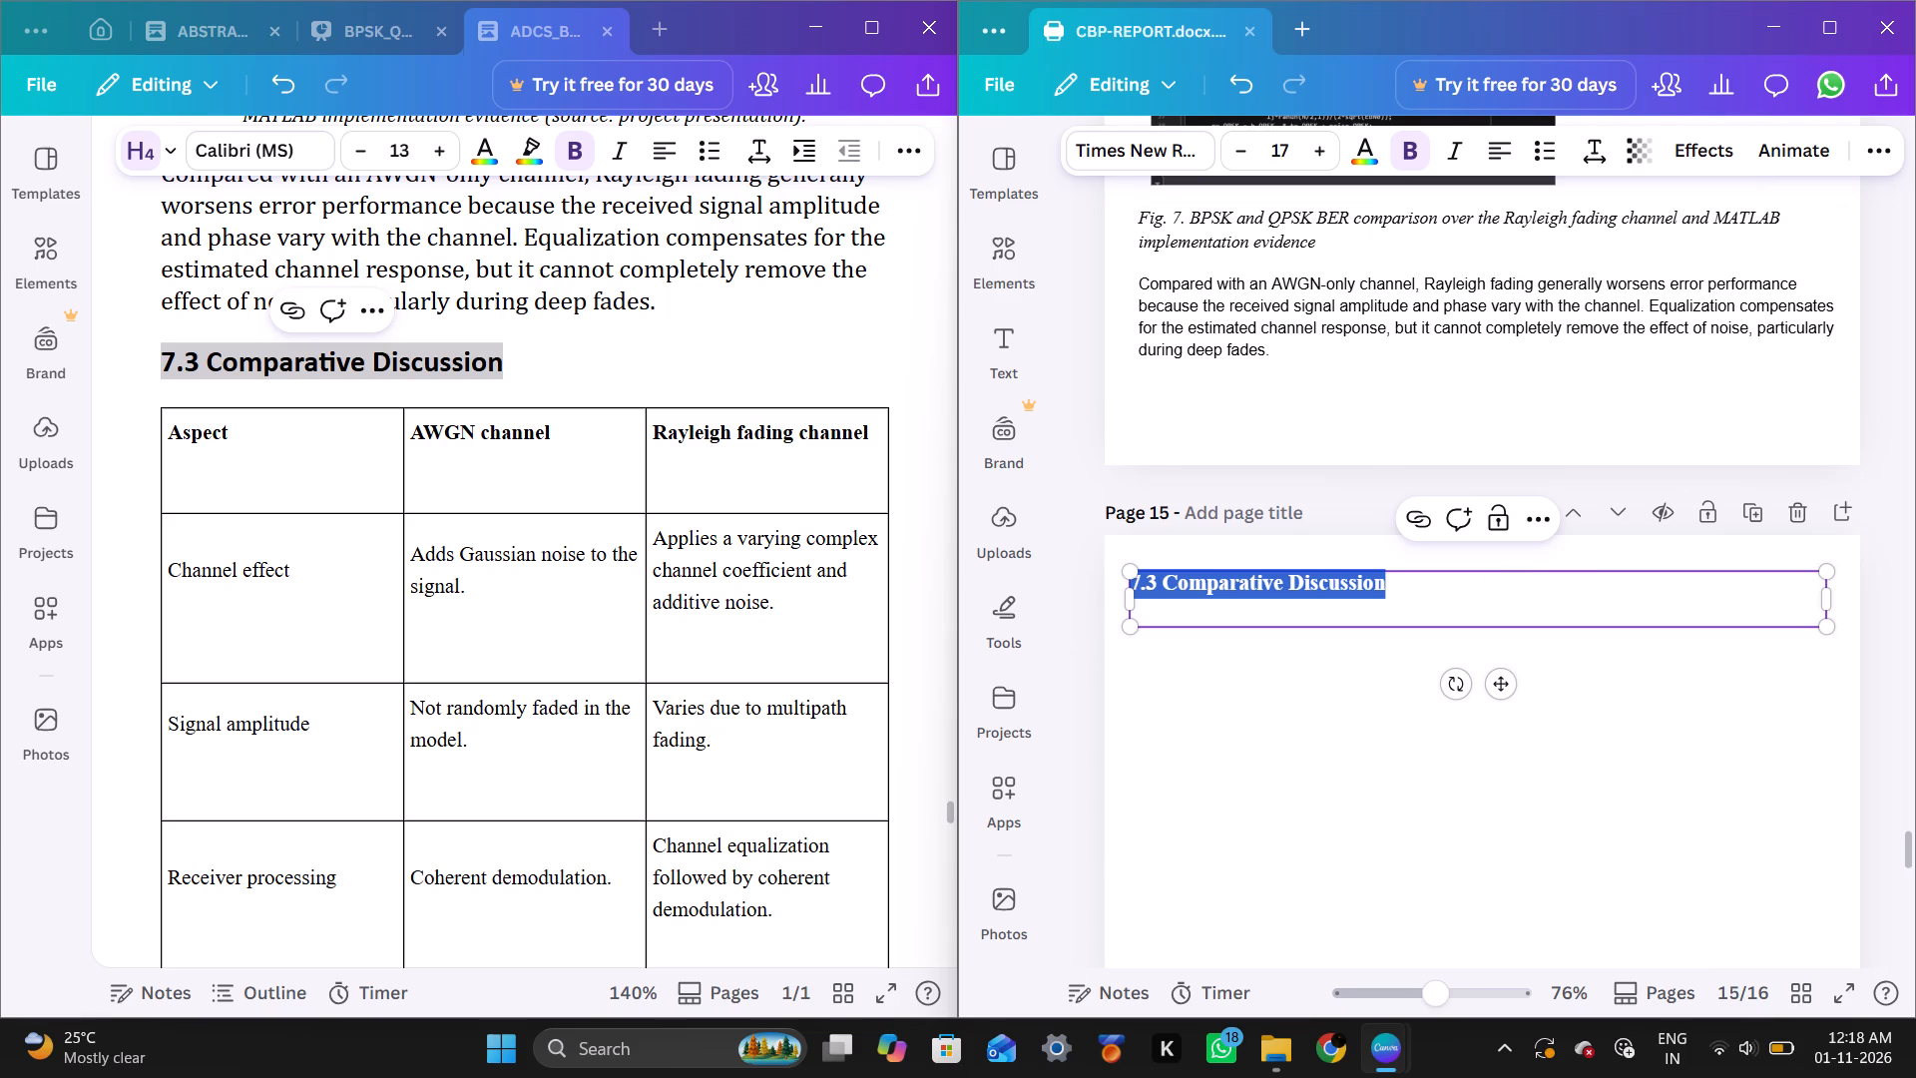
{"action": "left_click", "coordinate": [1456, 615]}
{"action": "key", "text": "BackSpace"}
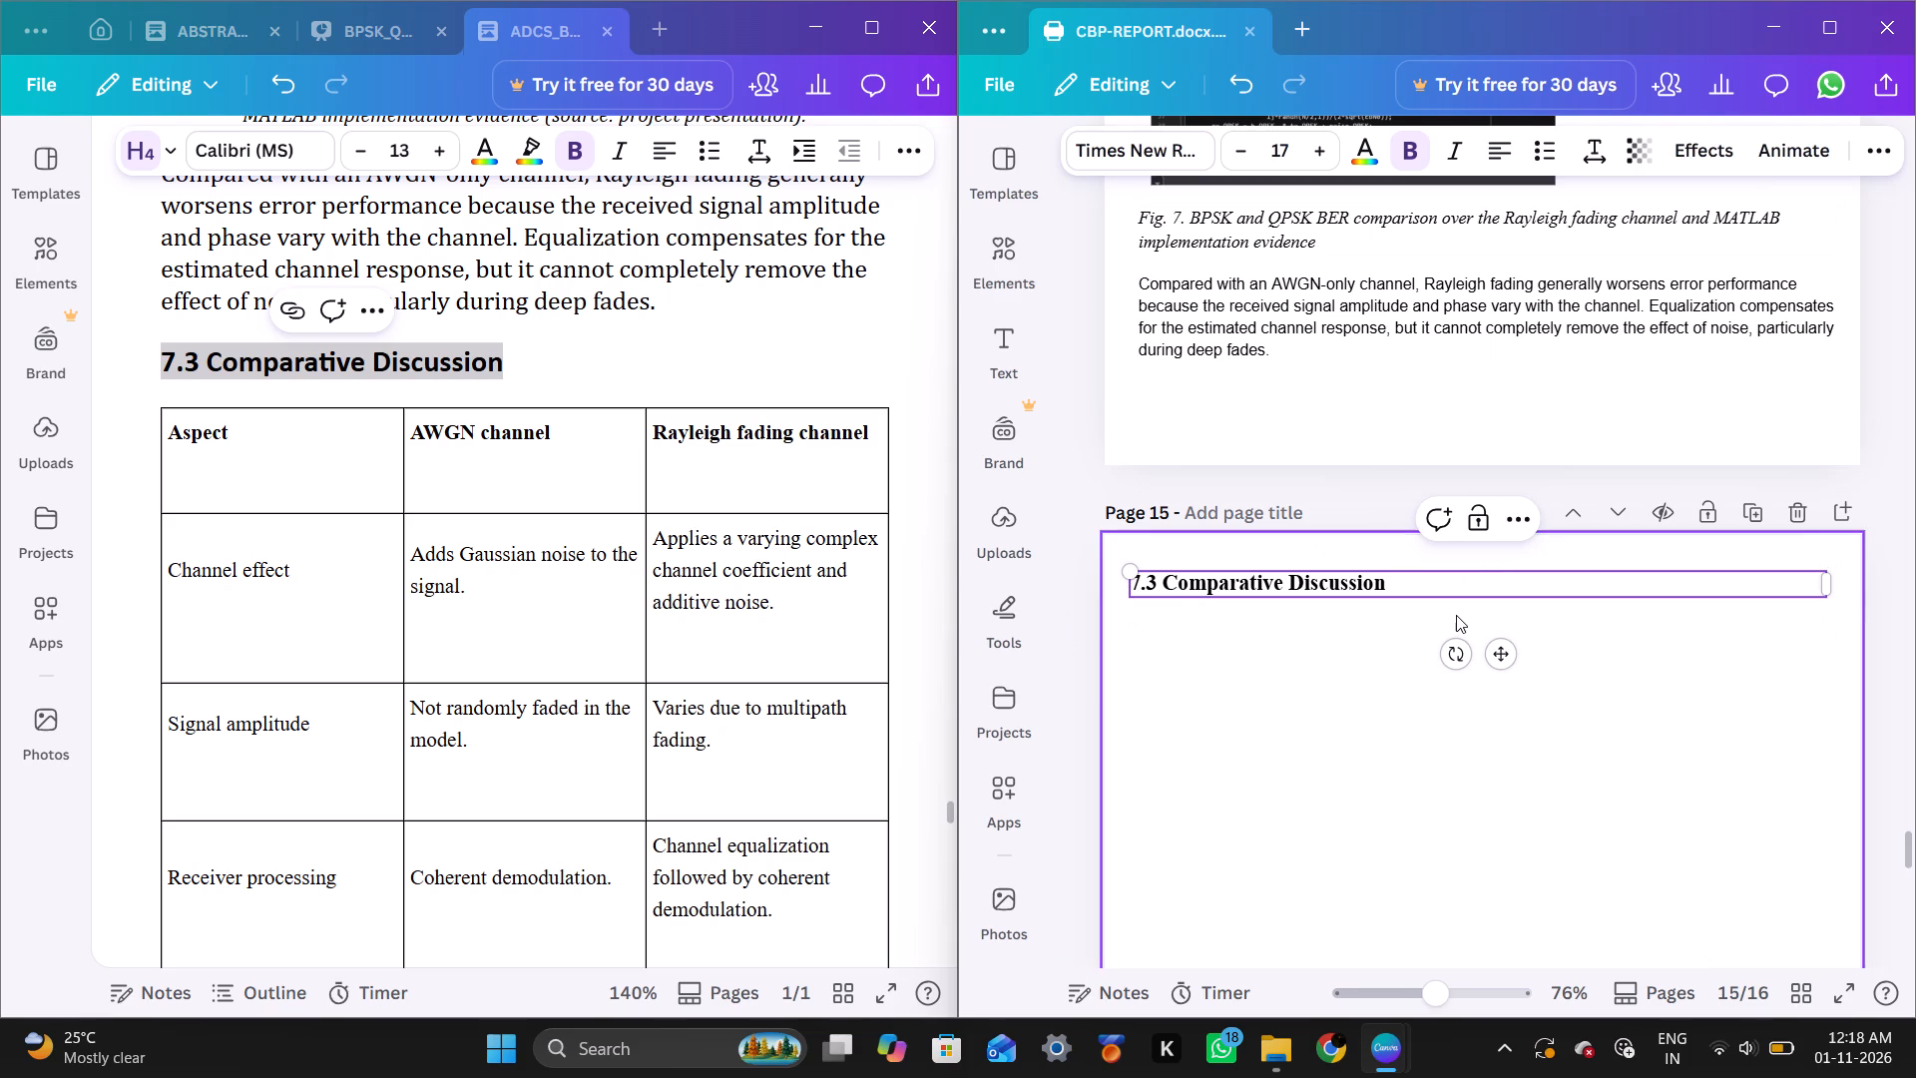
Insert a table with three columns and four rows on page 15 of the report.
{"action": "left_click", "coordinate": [1303, 724]}
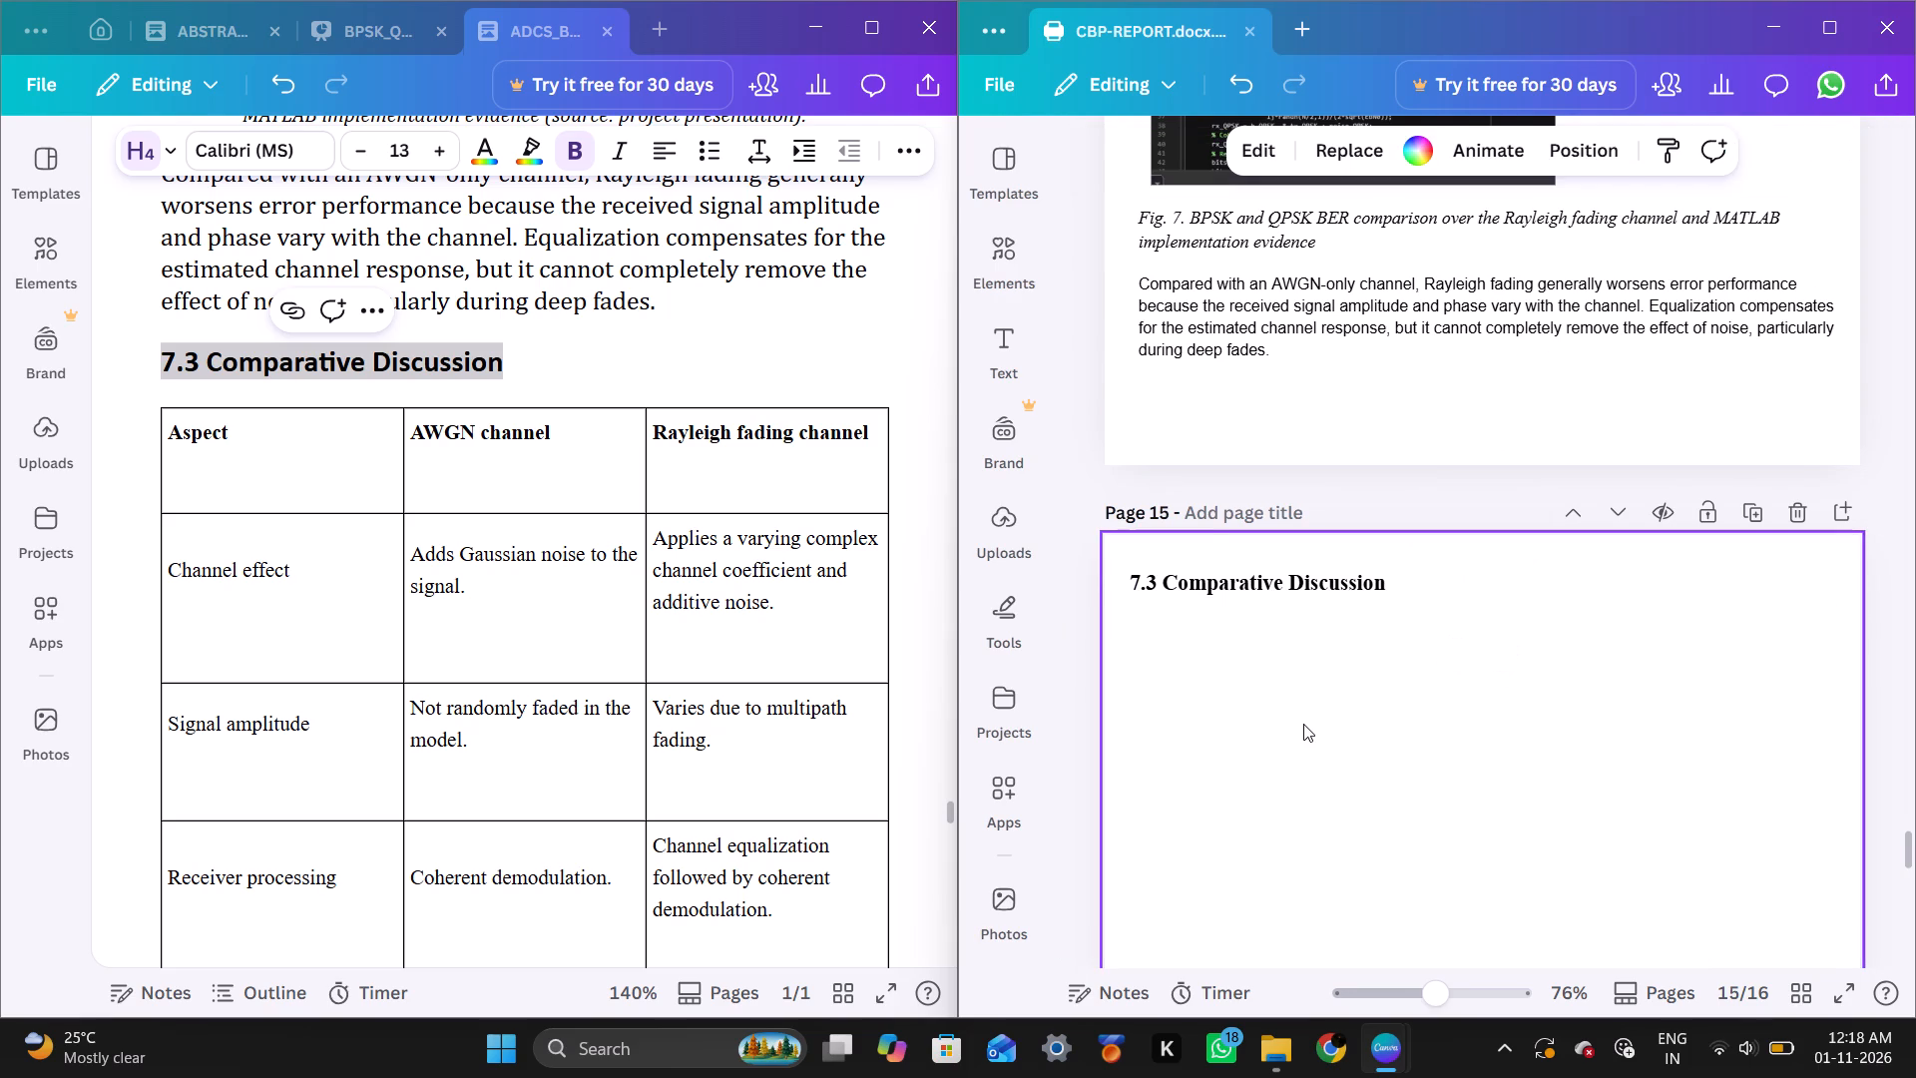
{"action": "scroll", "coordinate": [1303, 724], "scroll_direction": "down", "scroll_amount": 1}
{"action": "left_click", "coordinate": [1282, 529]}
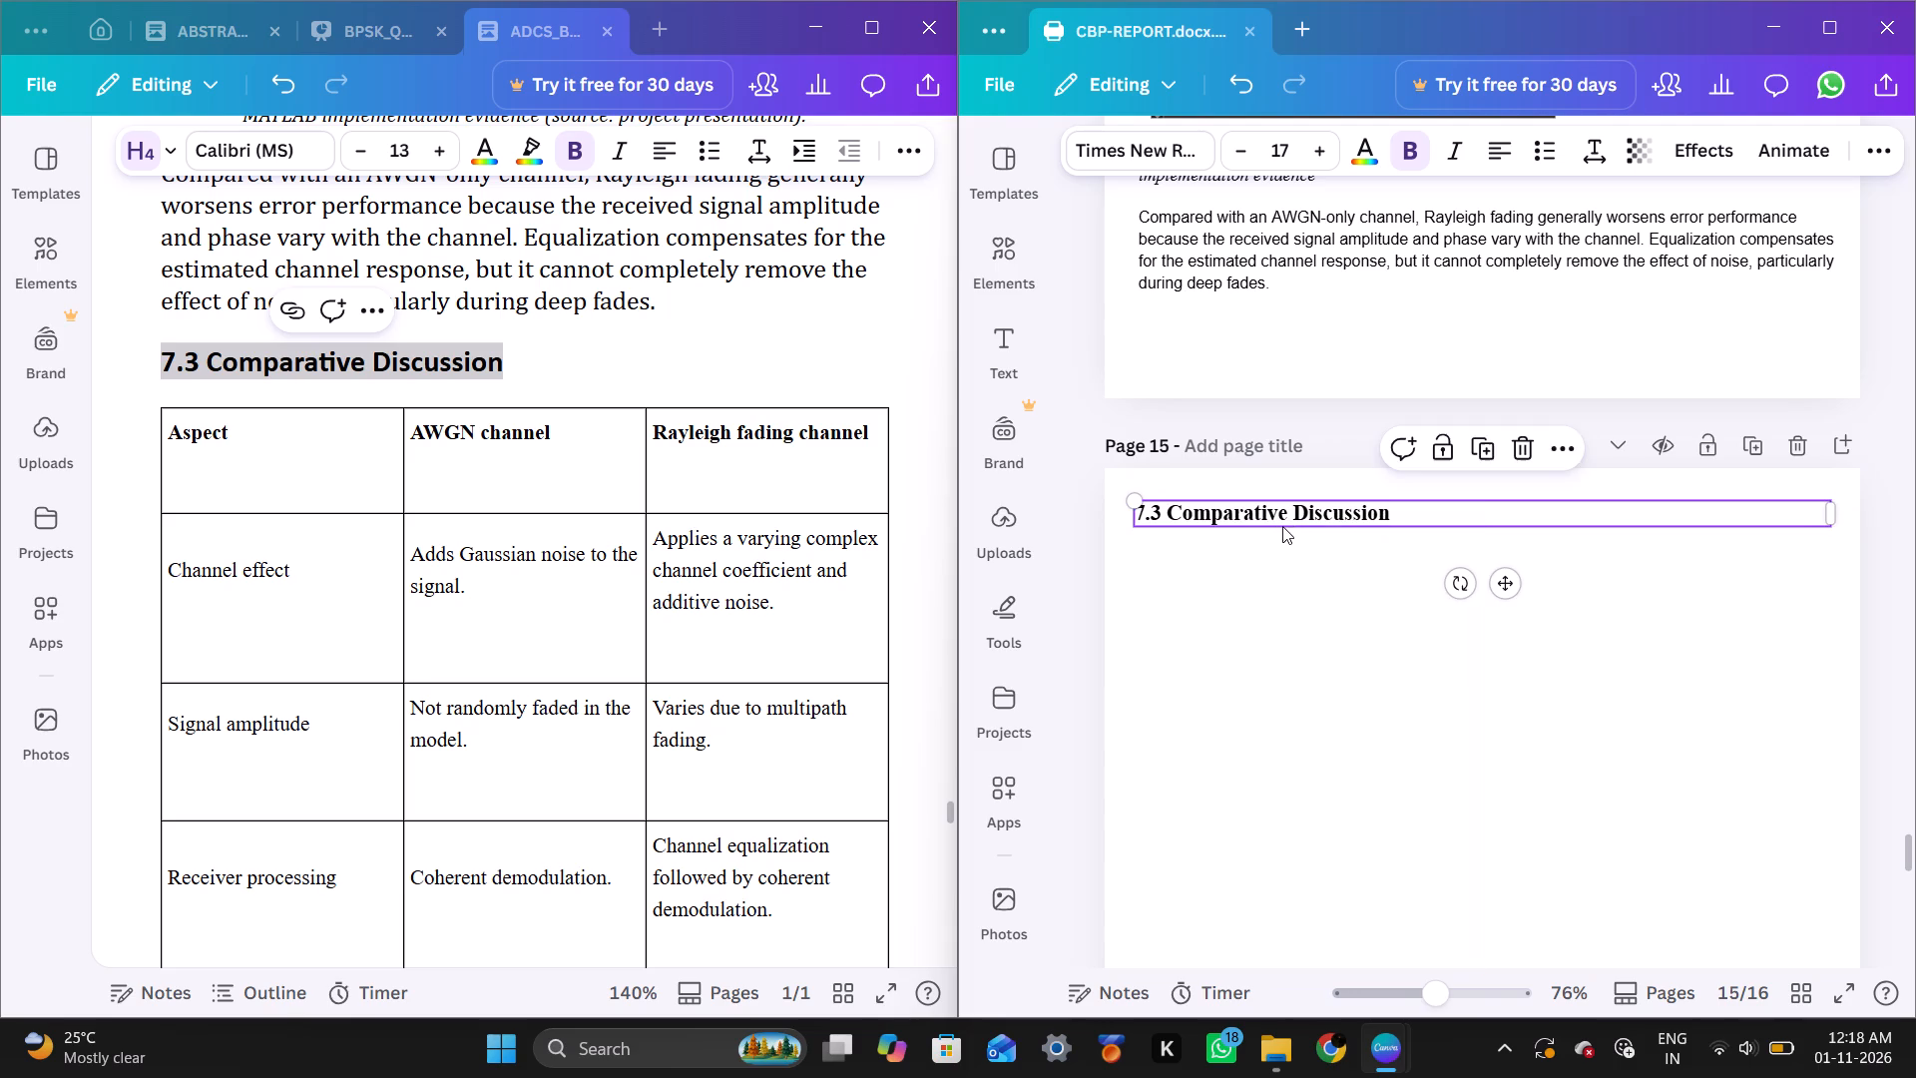
{"action": "left_click", "coordinate": [1276, 577]}
{"action": "scroll", "coordinate": [1276, 577], "scroll_direction": "down", "scroll_amount": 1}
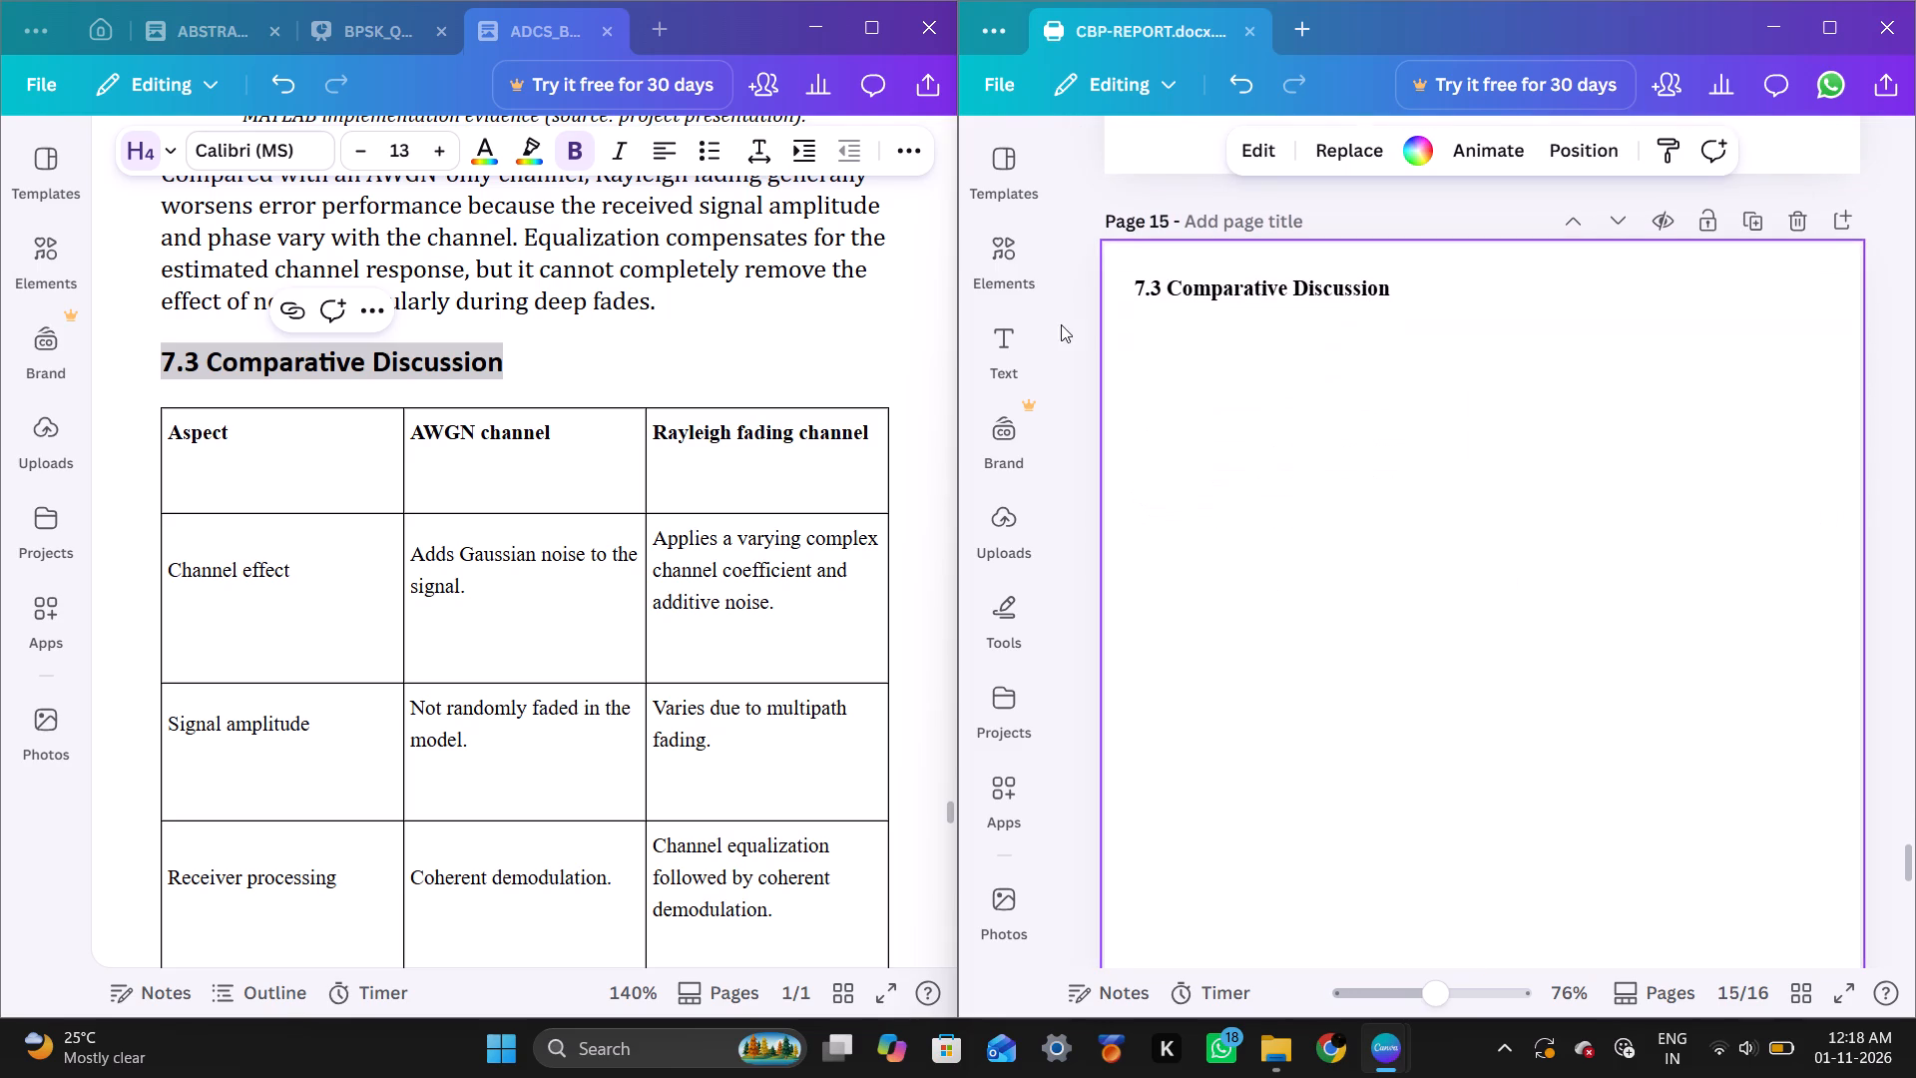
{"action": "left_click", "coordinate": [1014, 604]}
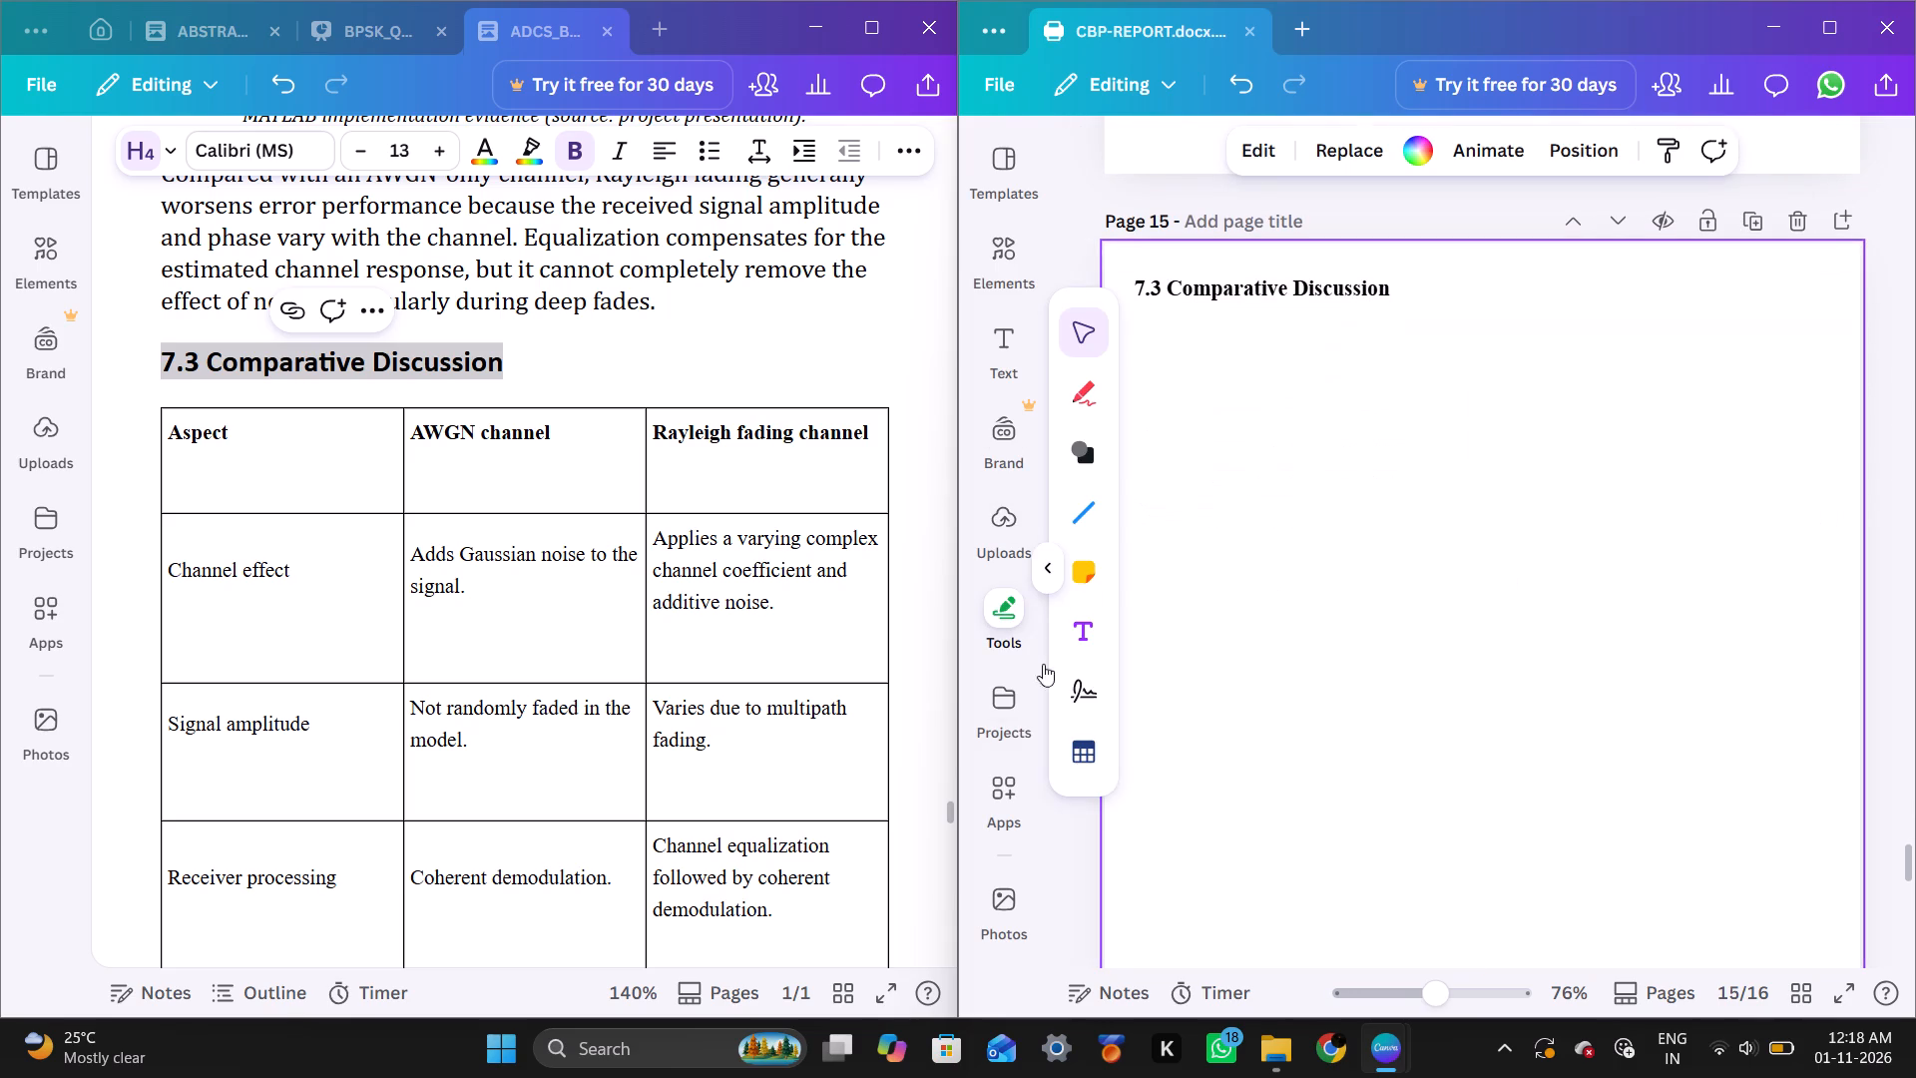
{"action": "left_click", "coordinate": [1110, 753]}
{"action": "left_click", "coordinate": [1086, 755]}
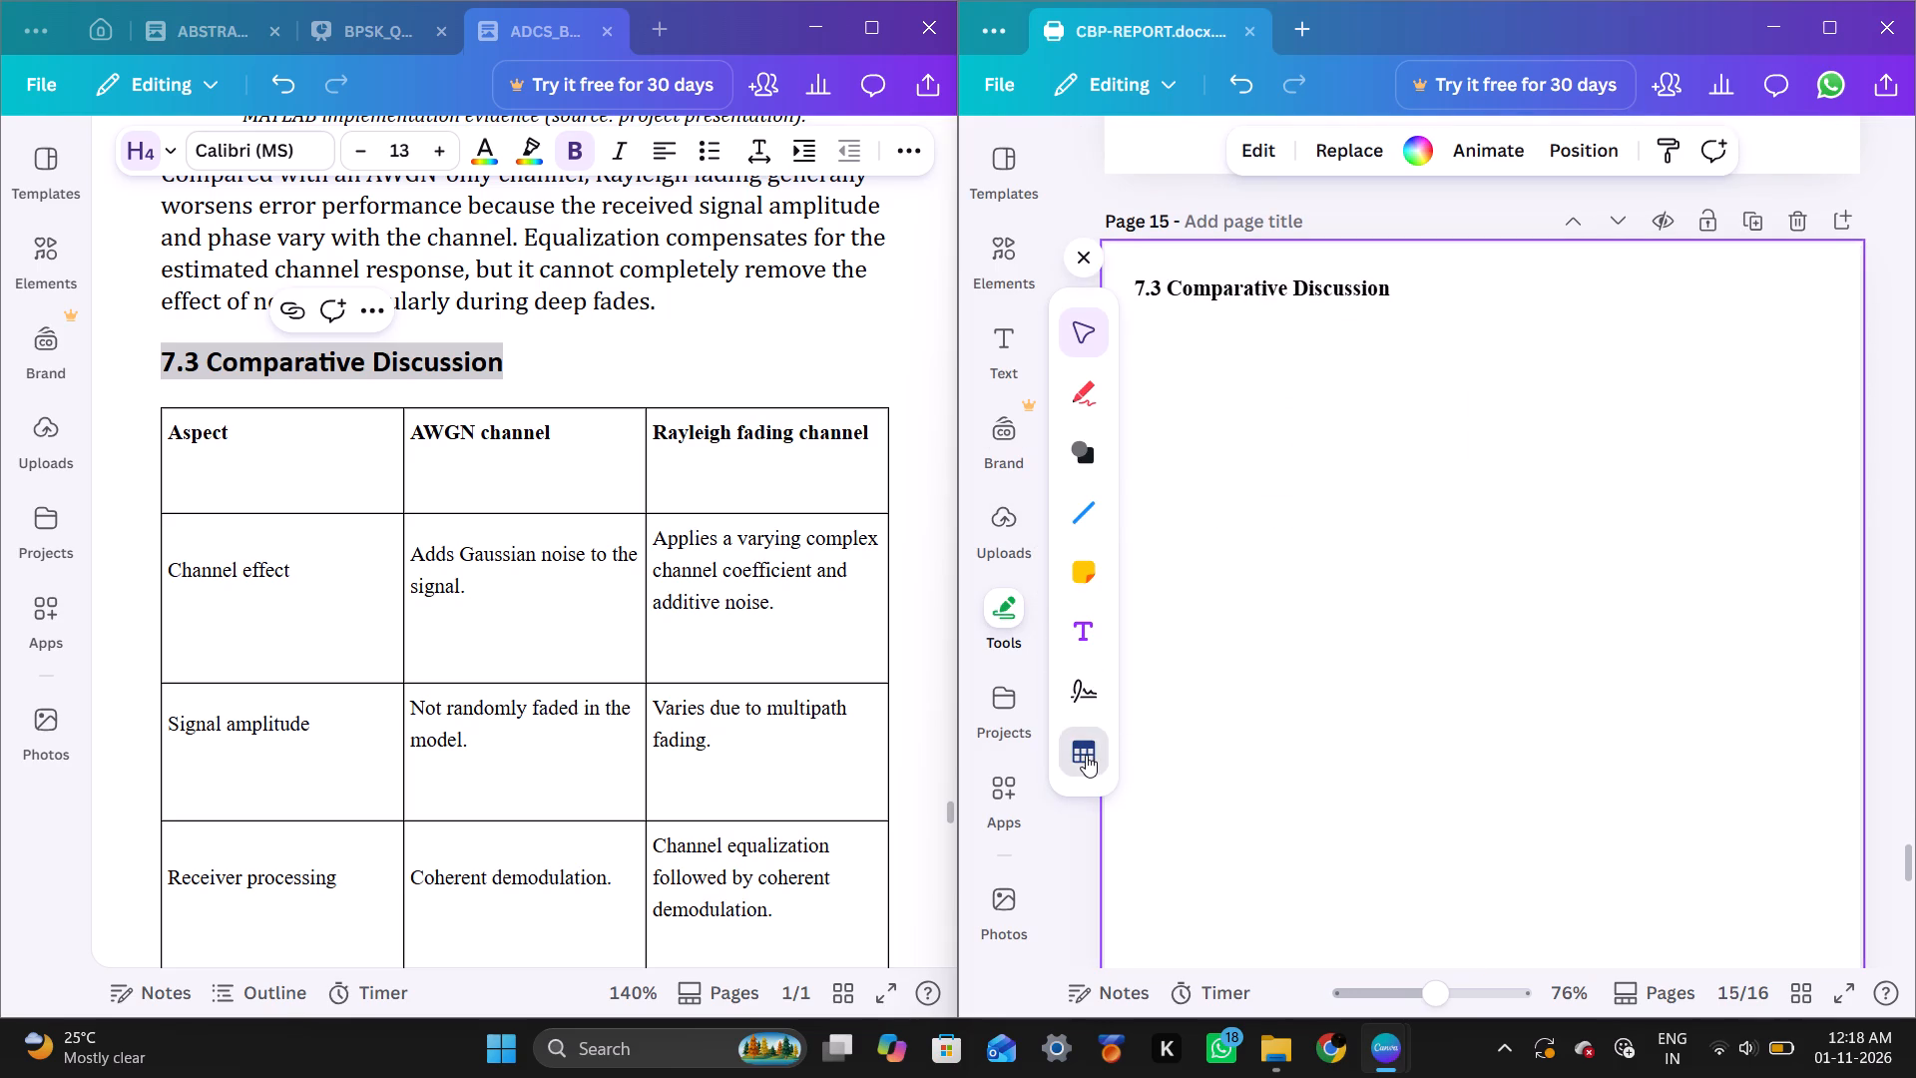
{"action": "left_click", "coordinate": [1624, 476]}
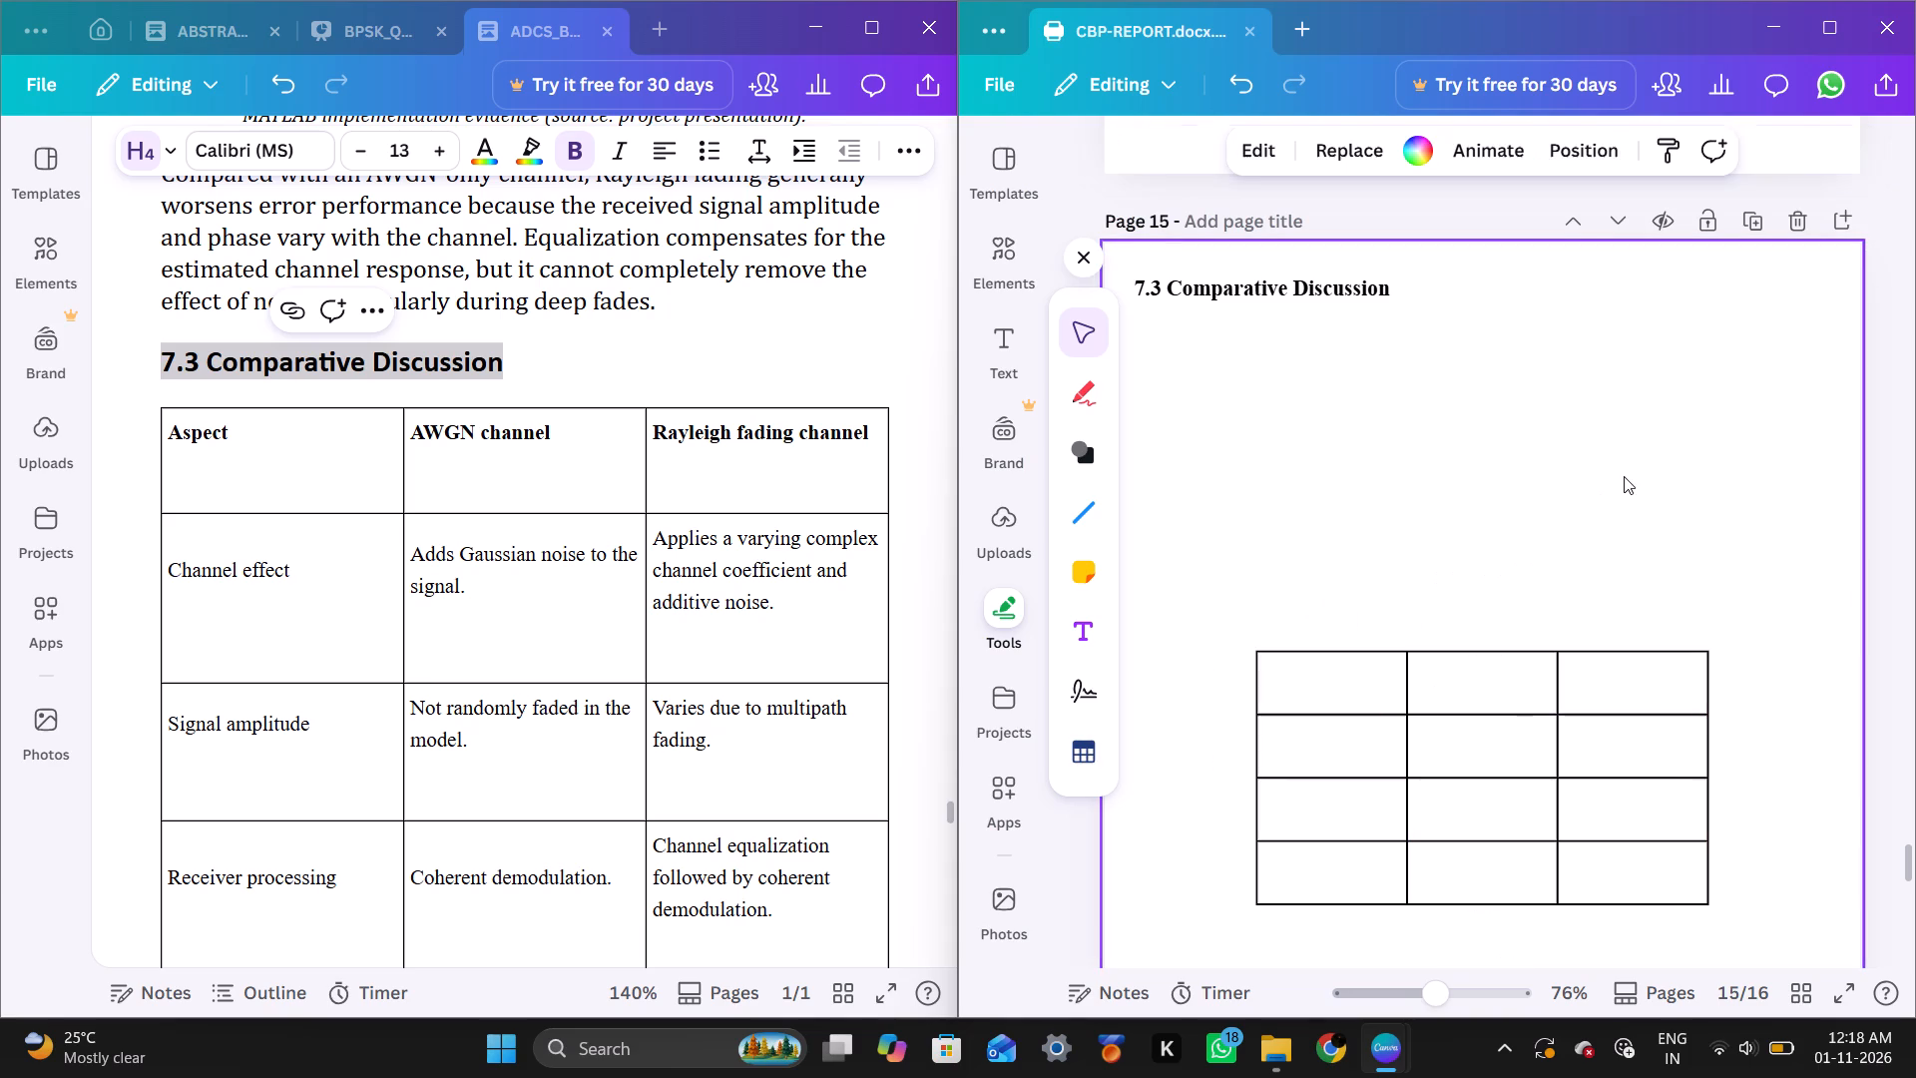
Move the new table up so it sits directly below the 7.3 Comparative Discussion heading, near the page's left margin.
{"action": "left_click_drag", "start_coordinate": [1510, 737], "coordinate": [1403, 431]}
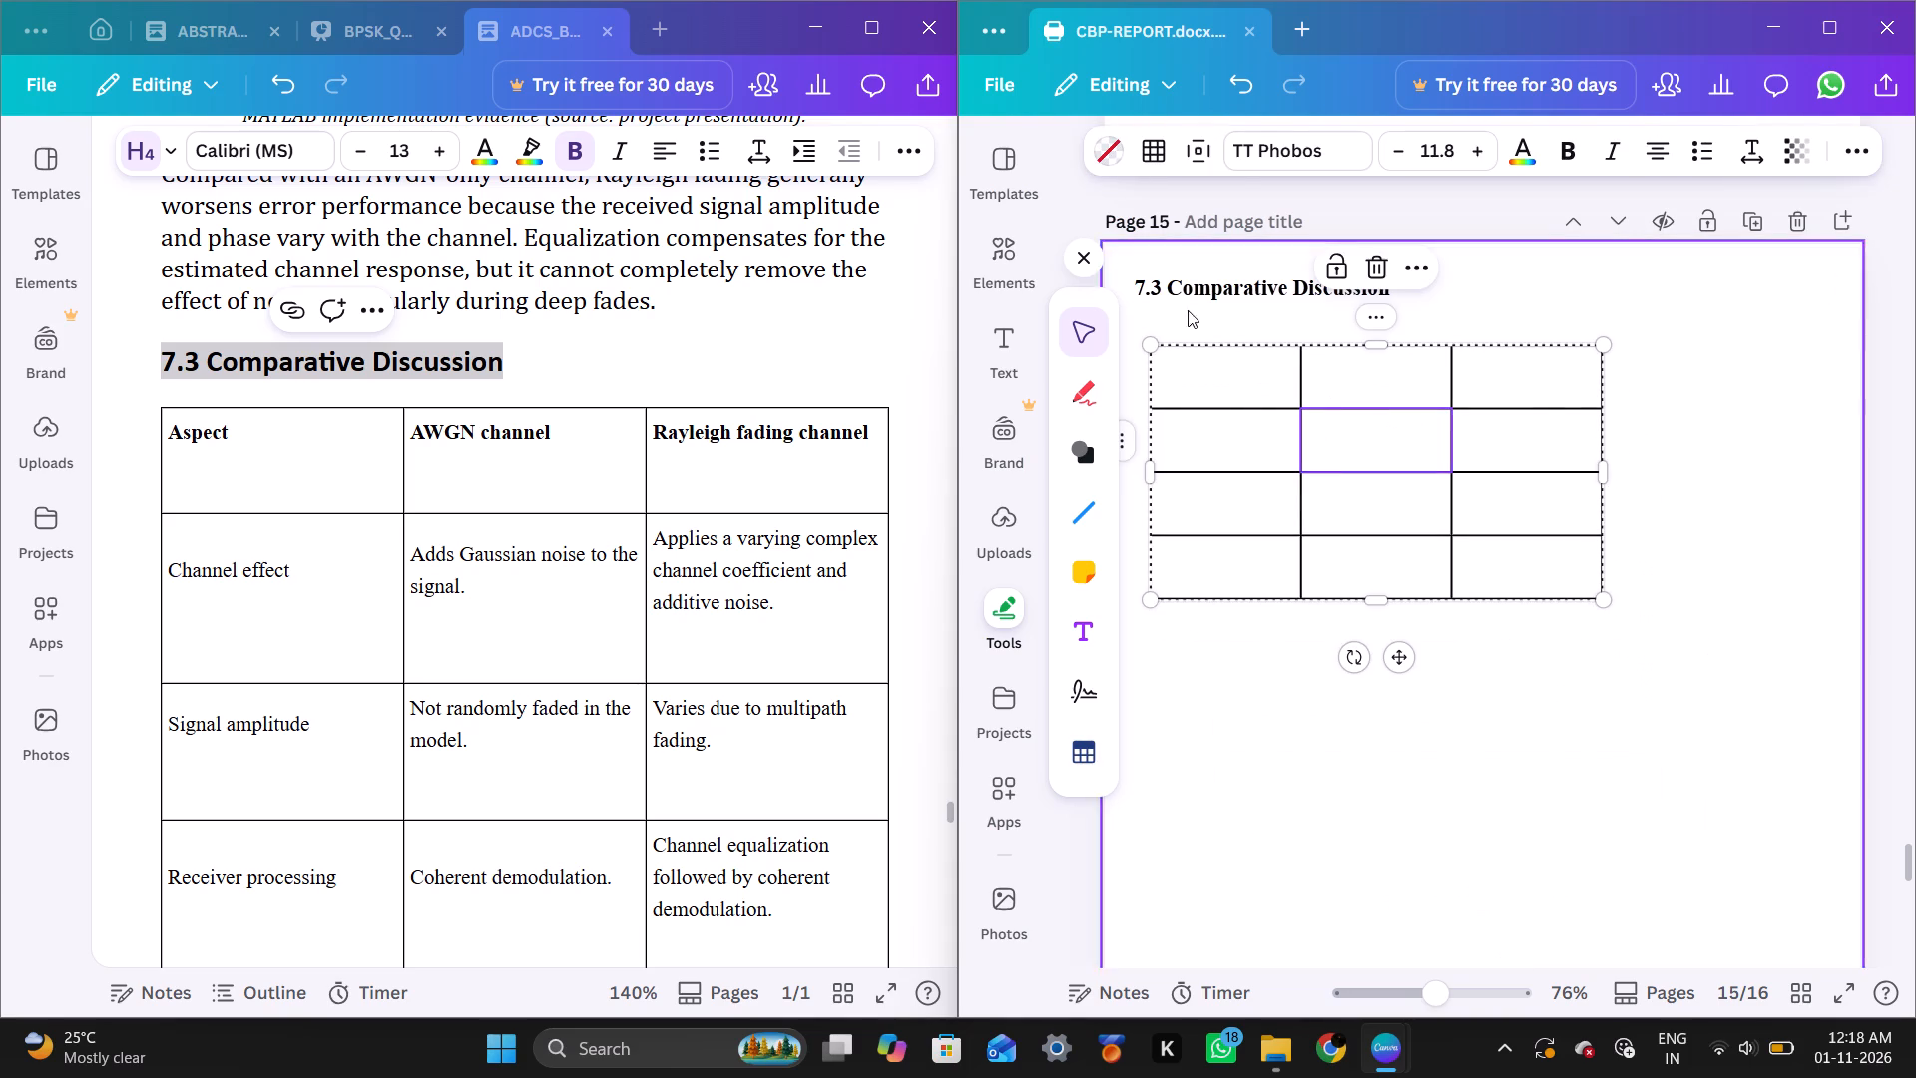
{"action": "left_click", "coordinate": [1093, 264]}
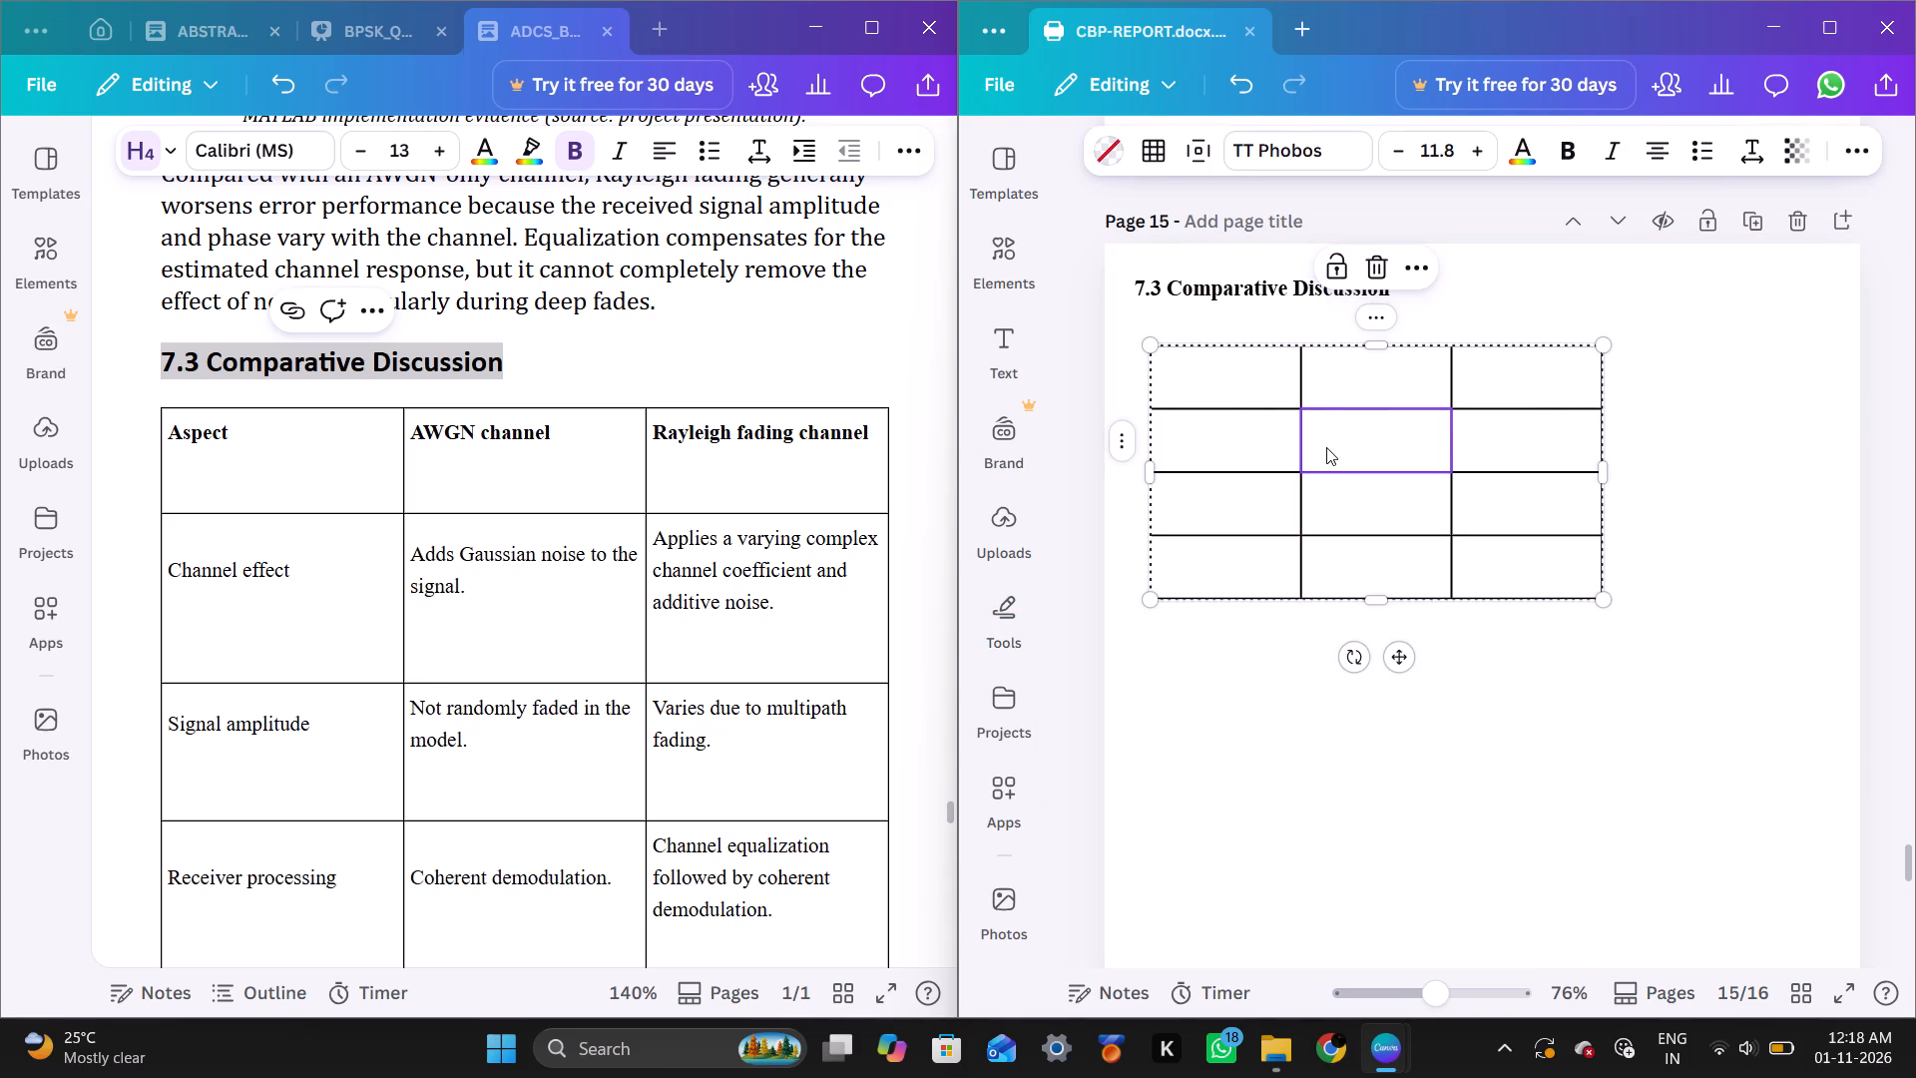
{"action": "left_click_drag", "start_coordinate": [1326, 447], "coordinate": [1322, 428]}
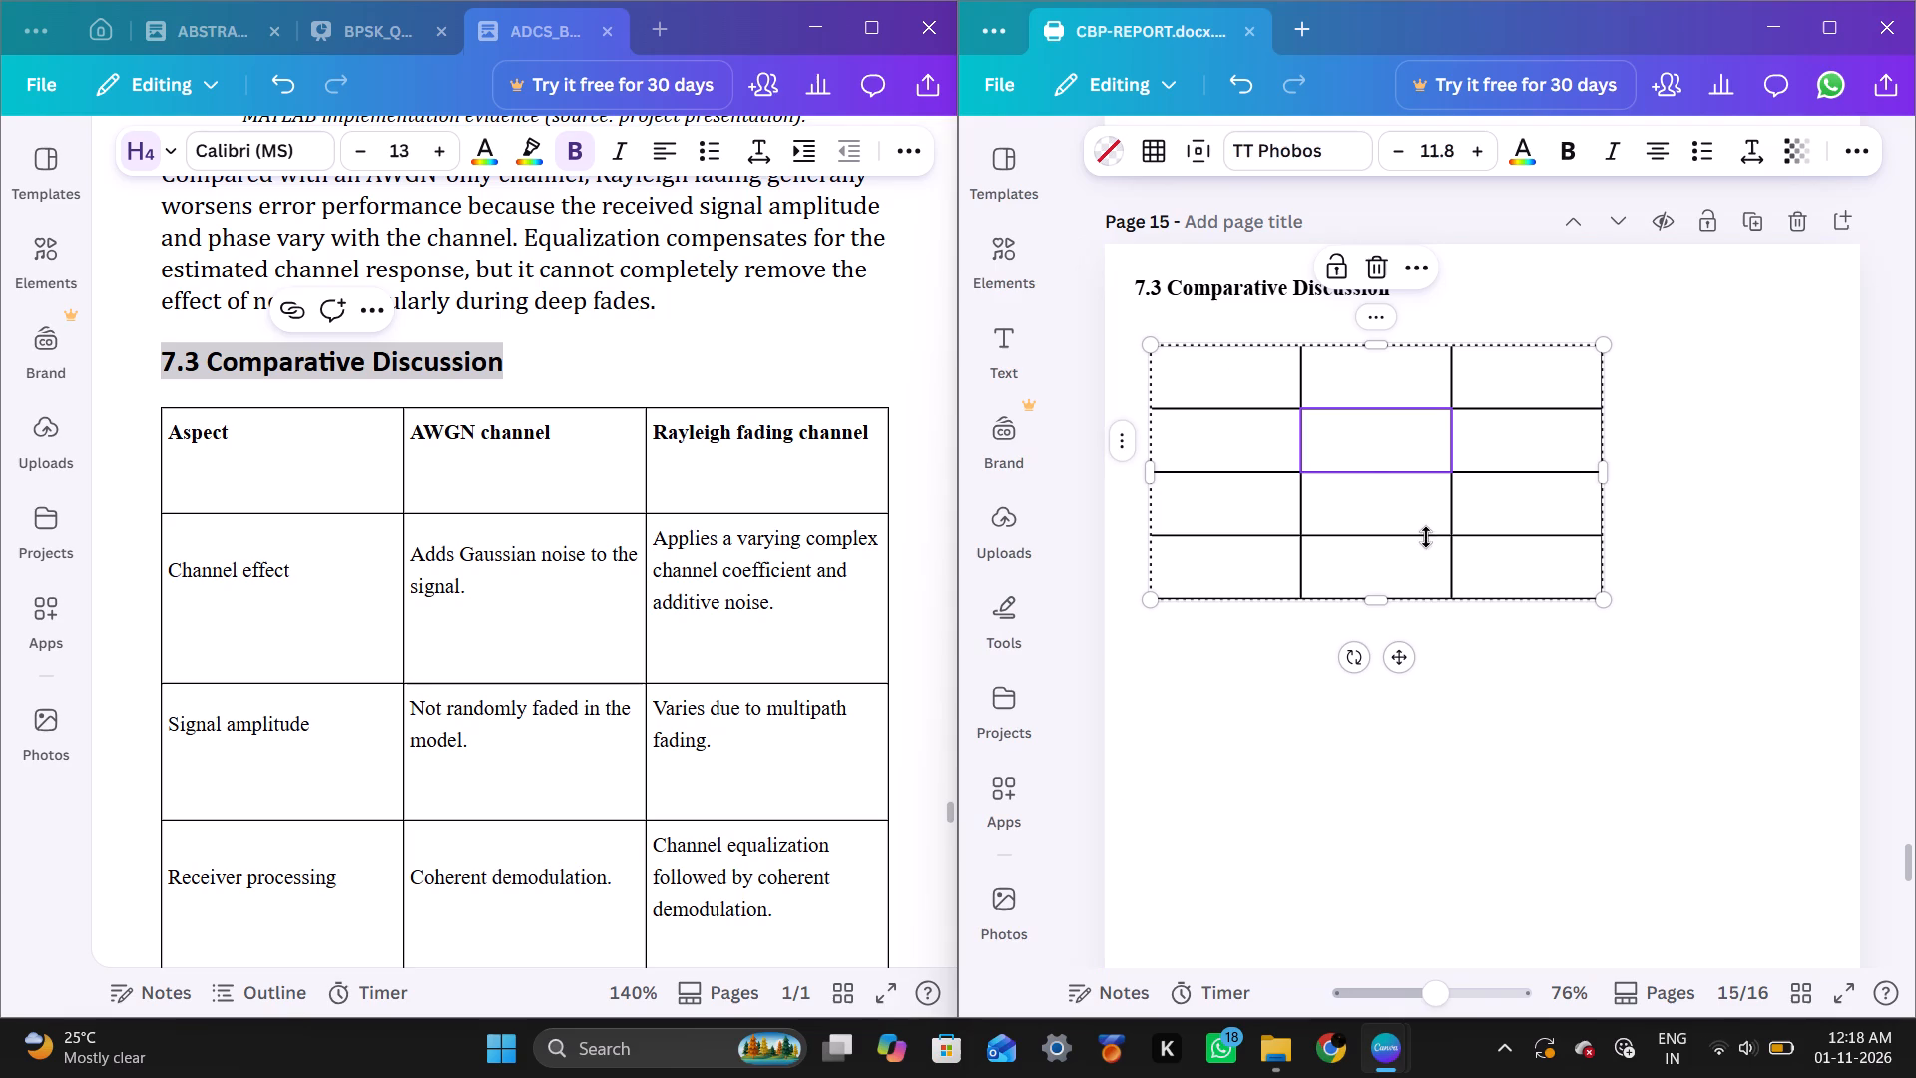
{"action": "left_click", "coordinate": [1529, 668]}
{"action": "left_click_drag", "start_coordinate": [1442, 518], "coordinate": [1438, 491]}
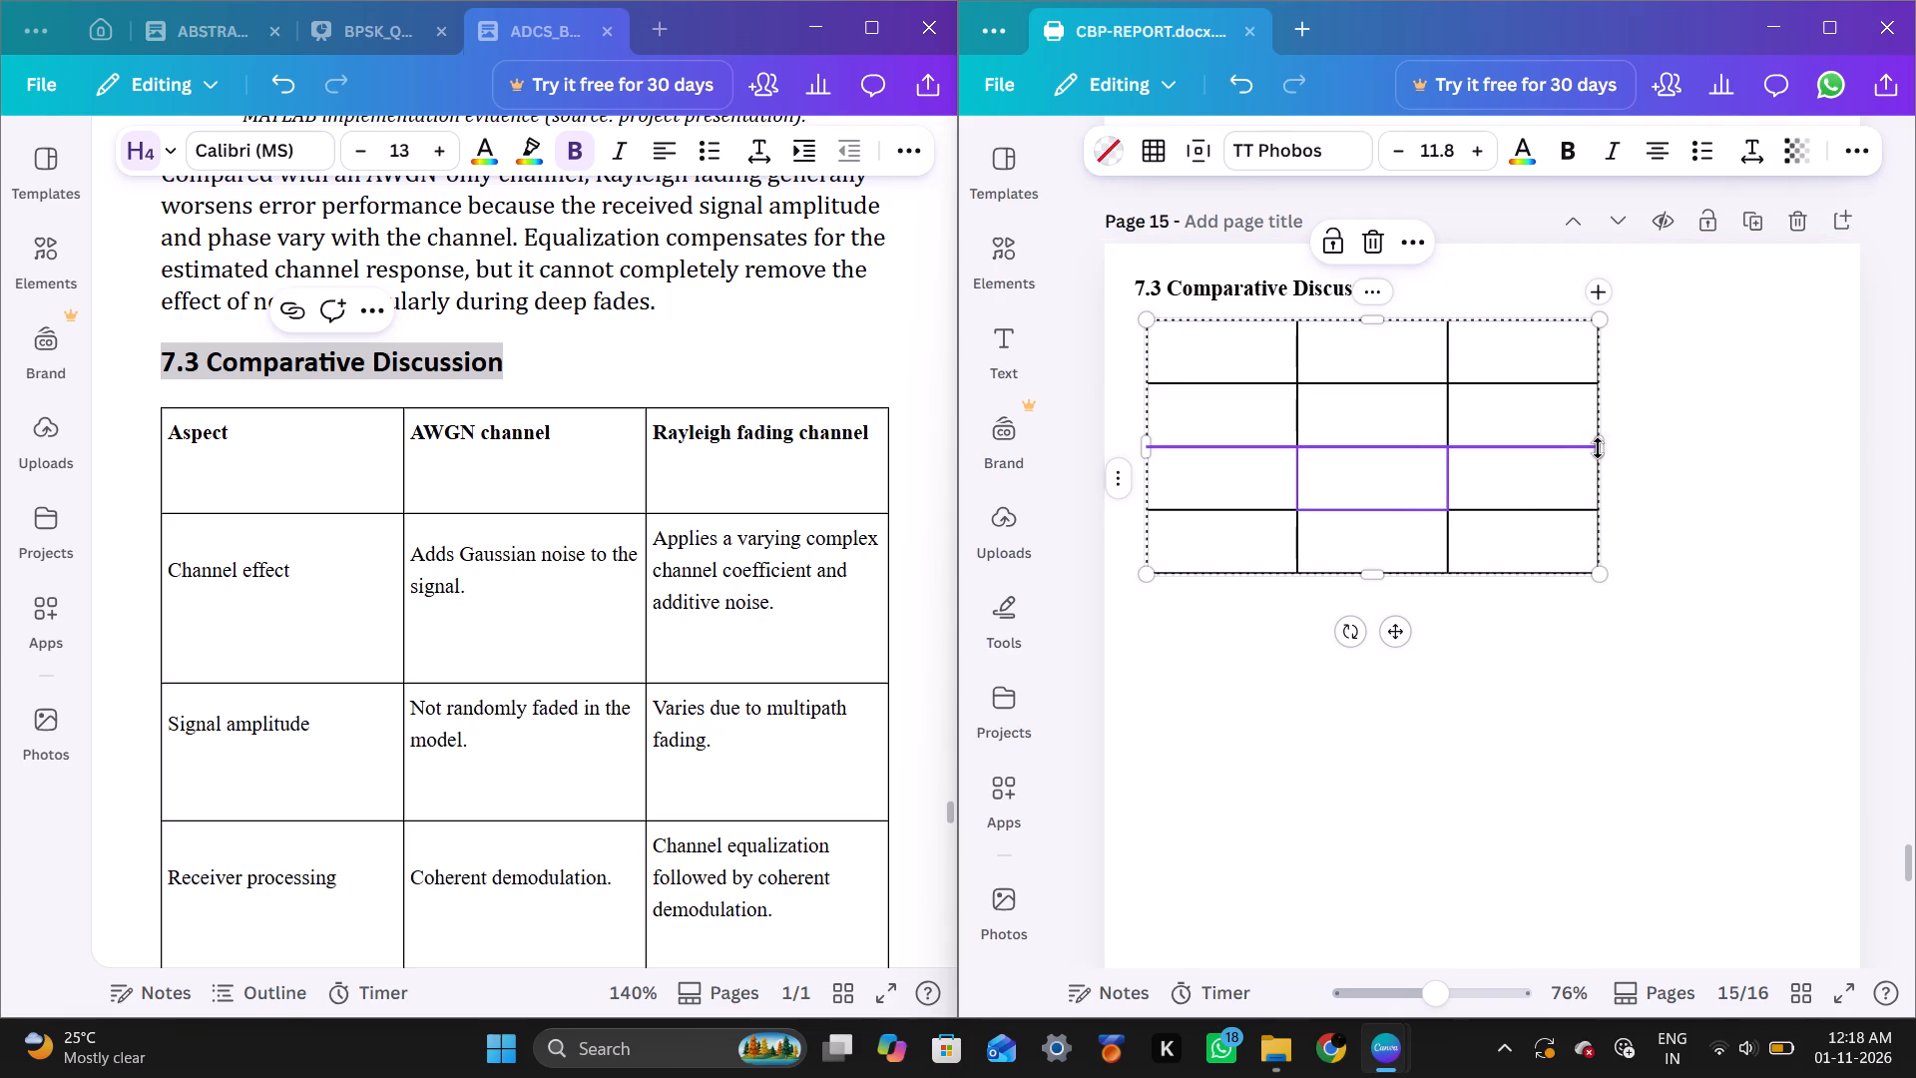
Widen the table to nearly the page's right margin and even out its columns, making the first column about 230 wide.
{"action": "left_click_drag", "start_coordinate": [1606, 448], "coordinate": [1789, 454]}
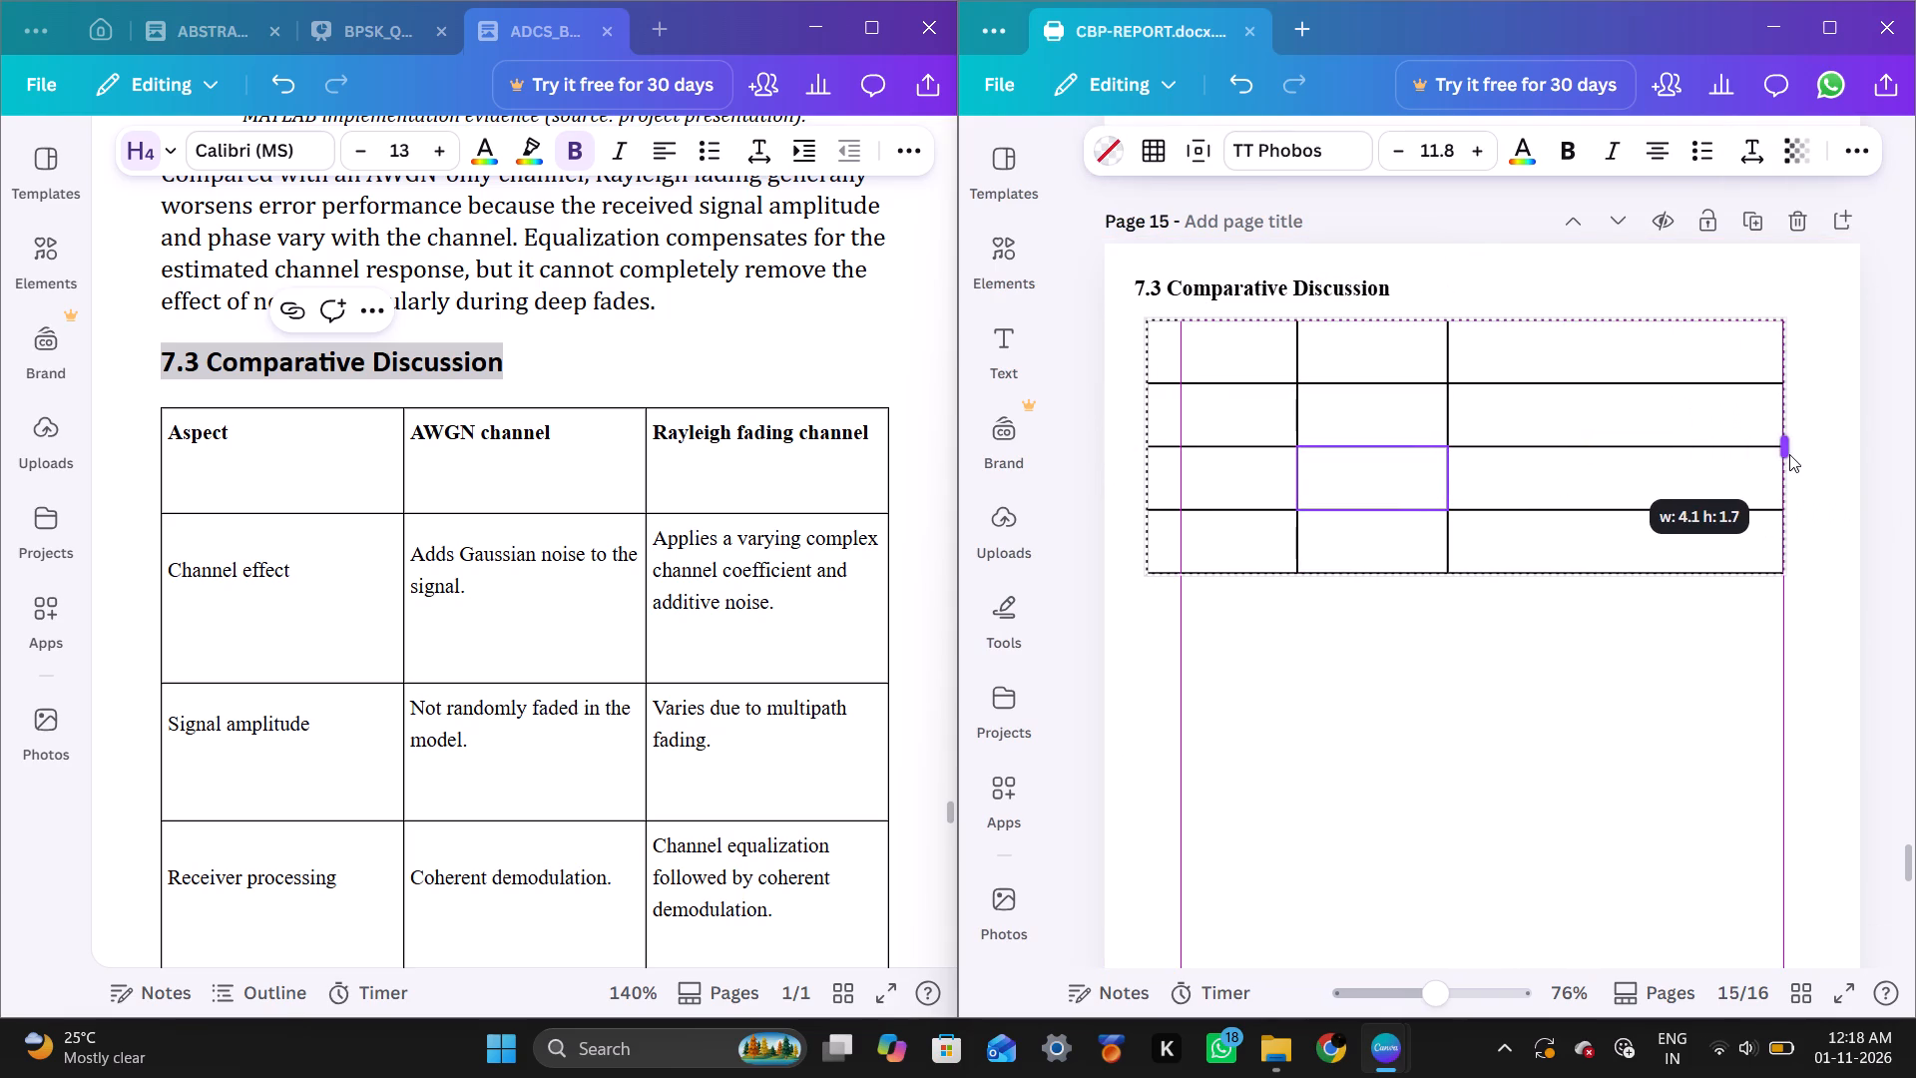
{"action": "left_click_drag", "start_coordinate": [1789, 454], "coordinate": [1816, 460]}
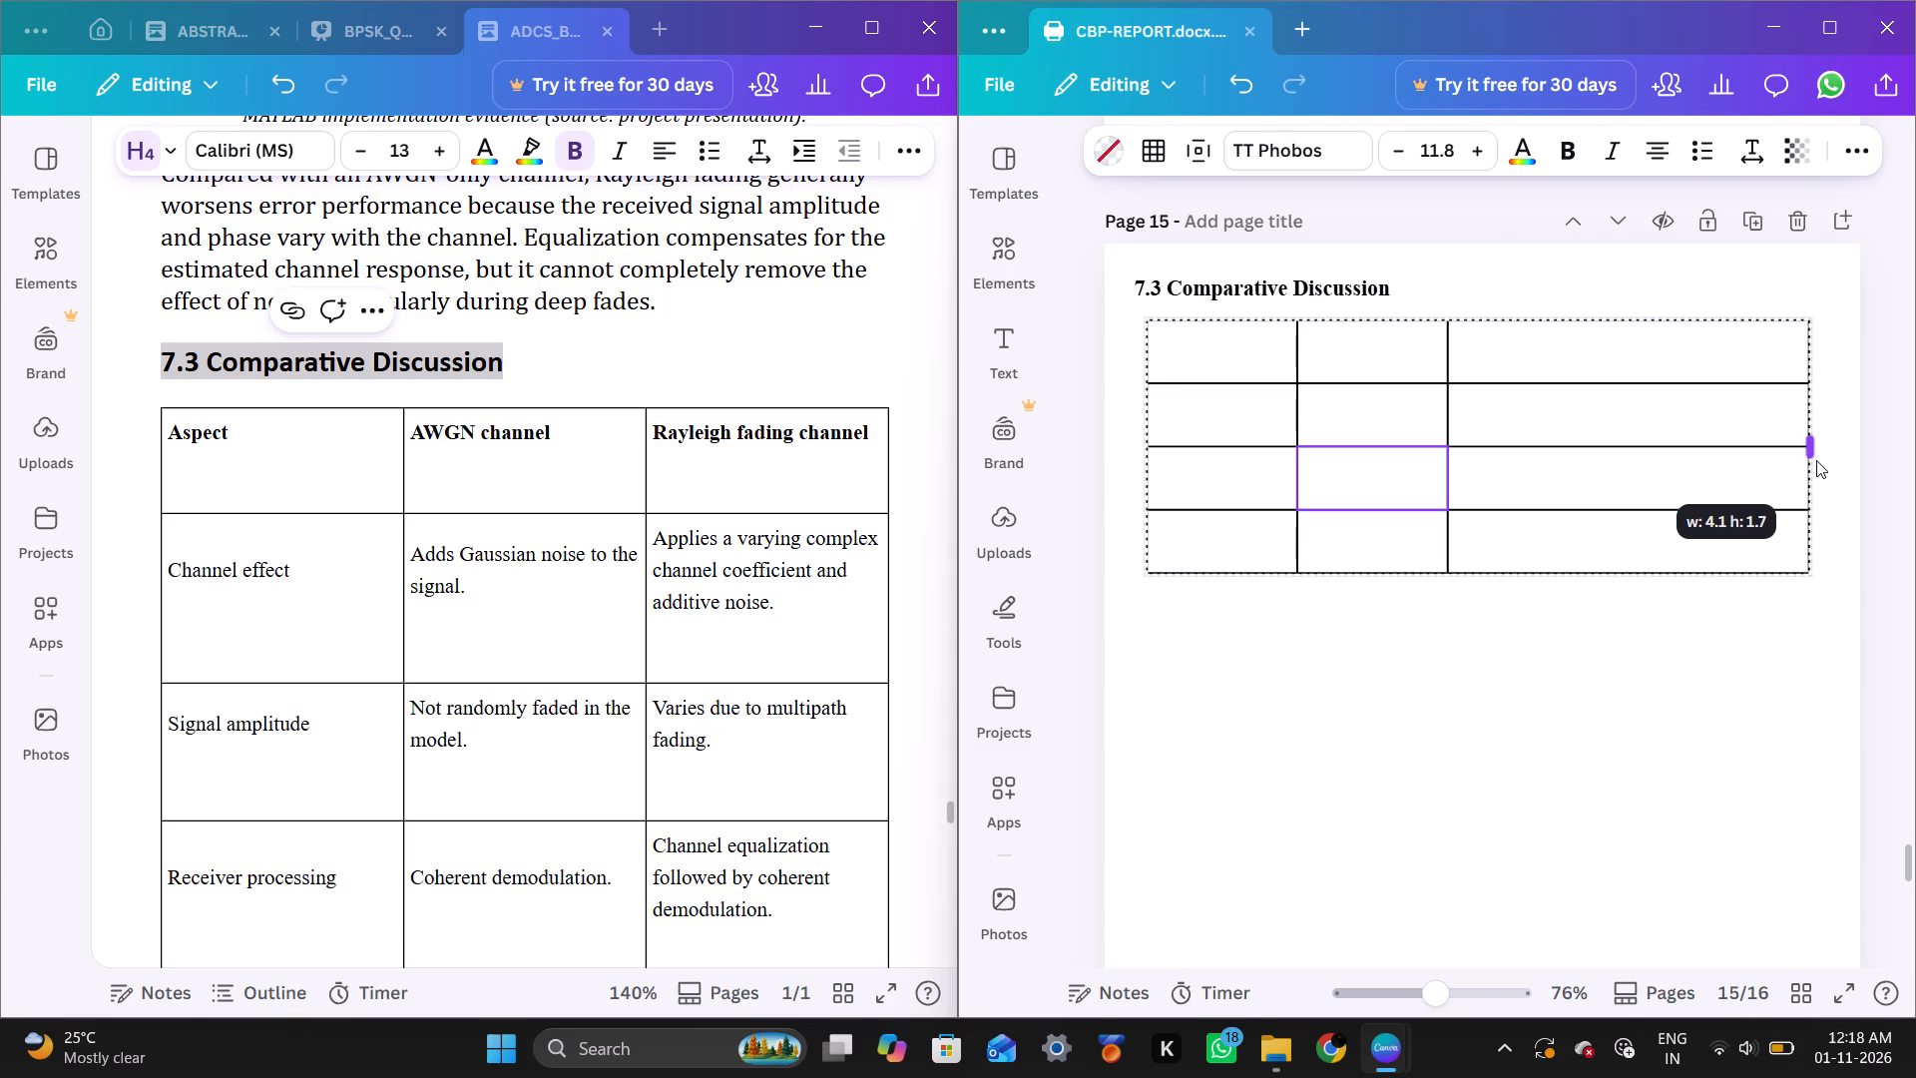
{"action": "left_click_drag", "start_coordinate": [1816, 460], "coordinate": [1815, 461]}
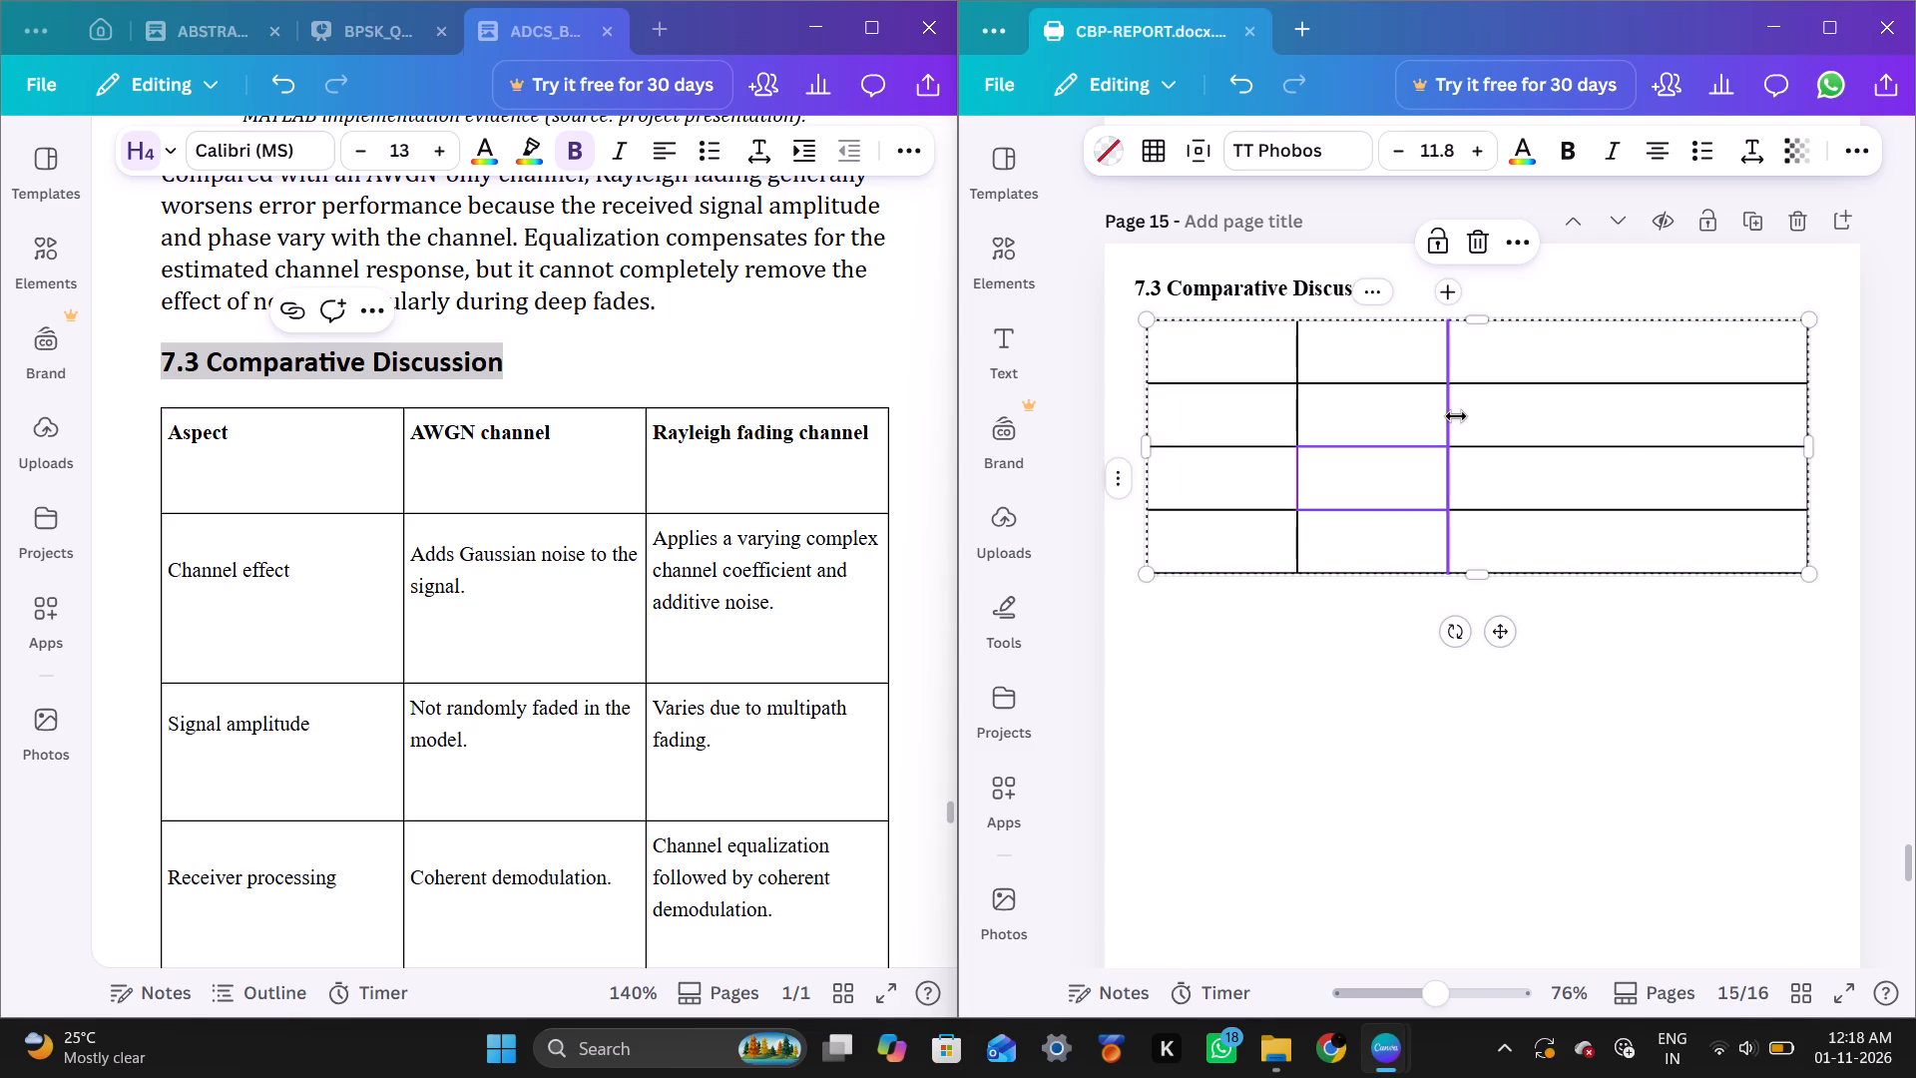
{"action": "left_click_drag", "start_coordinate": [1456, 416], "coordinate": [1619, 462]}
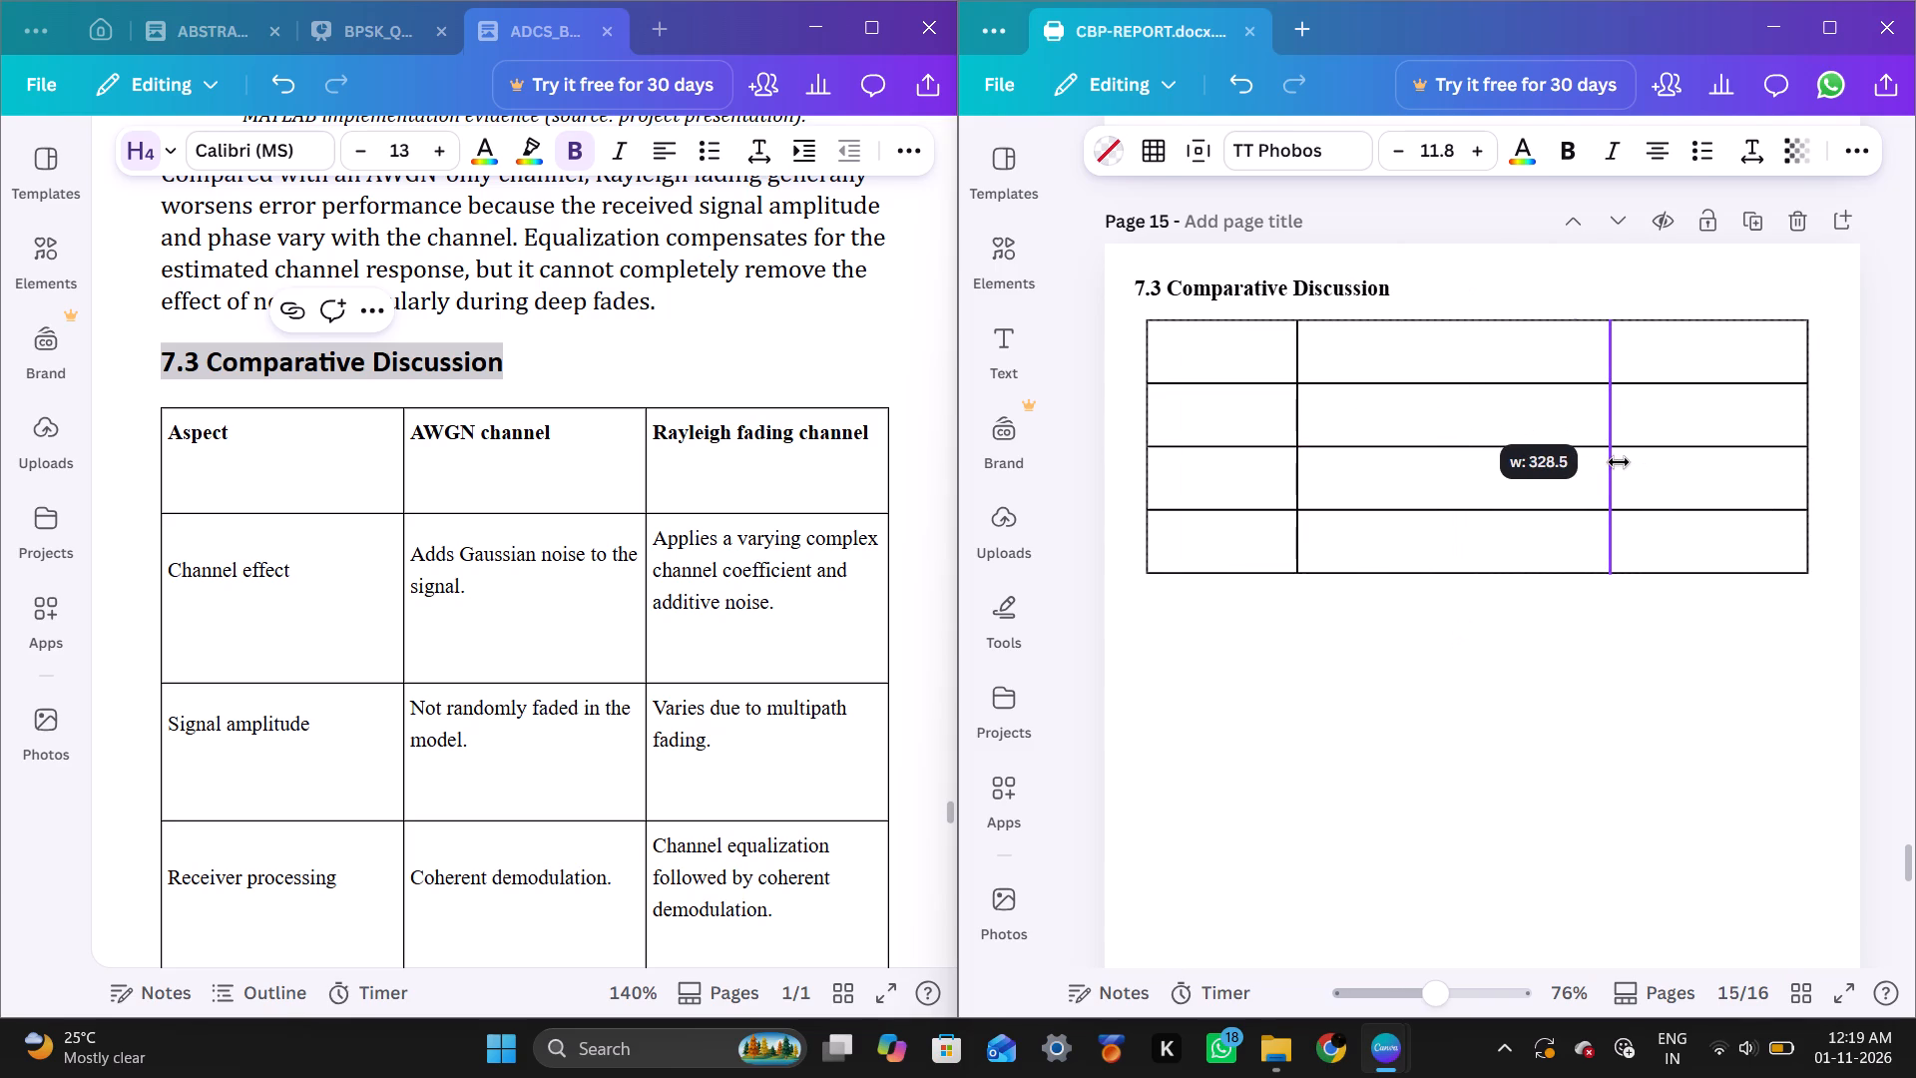
{"action": "left_click_drag", "start_coordinate": [1295, 411], "coordinate": [1363, 415]}
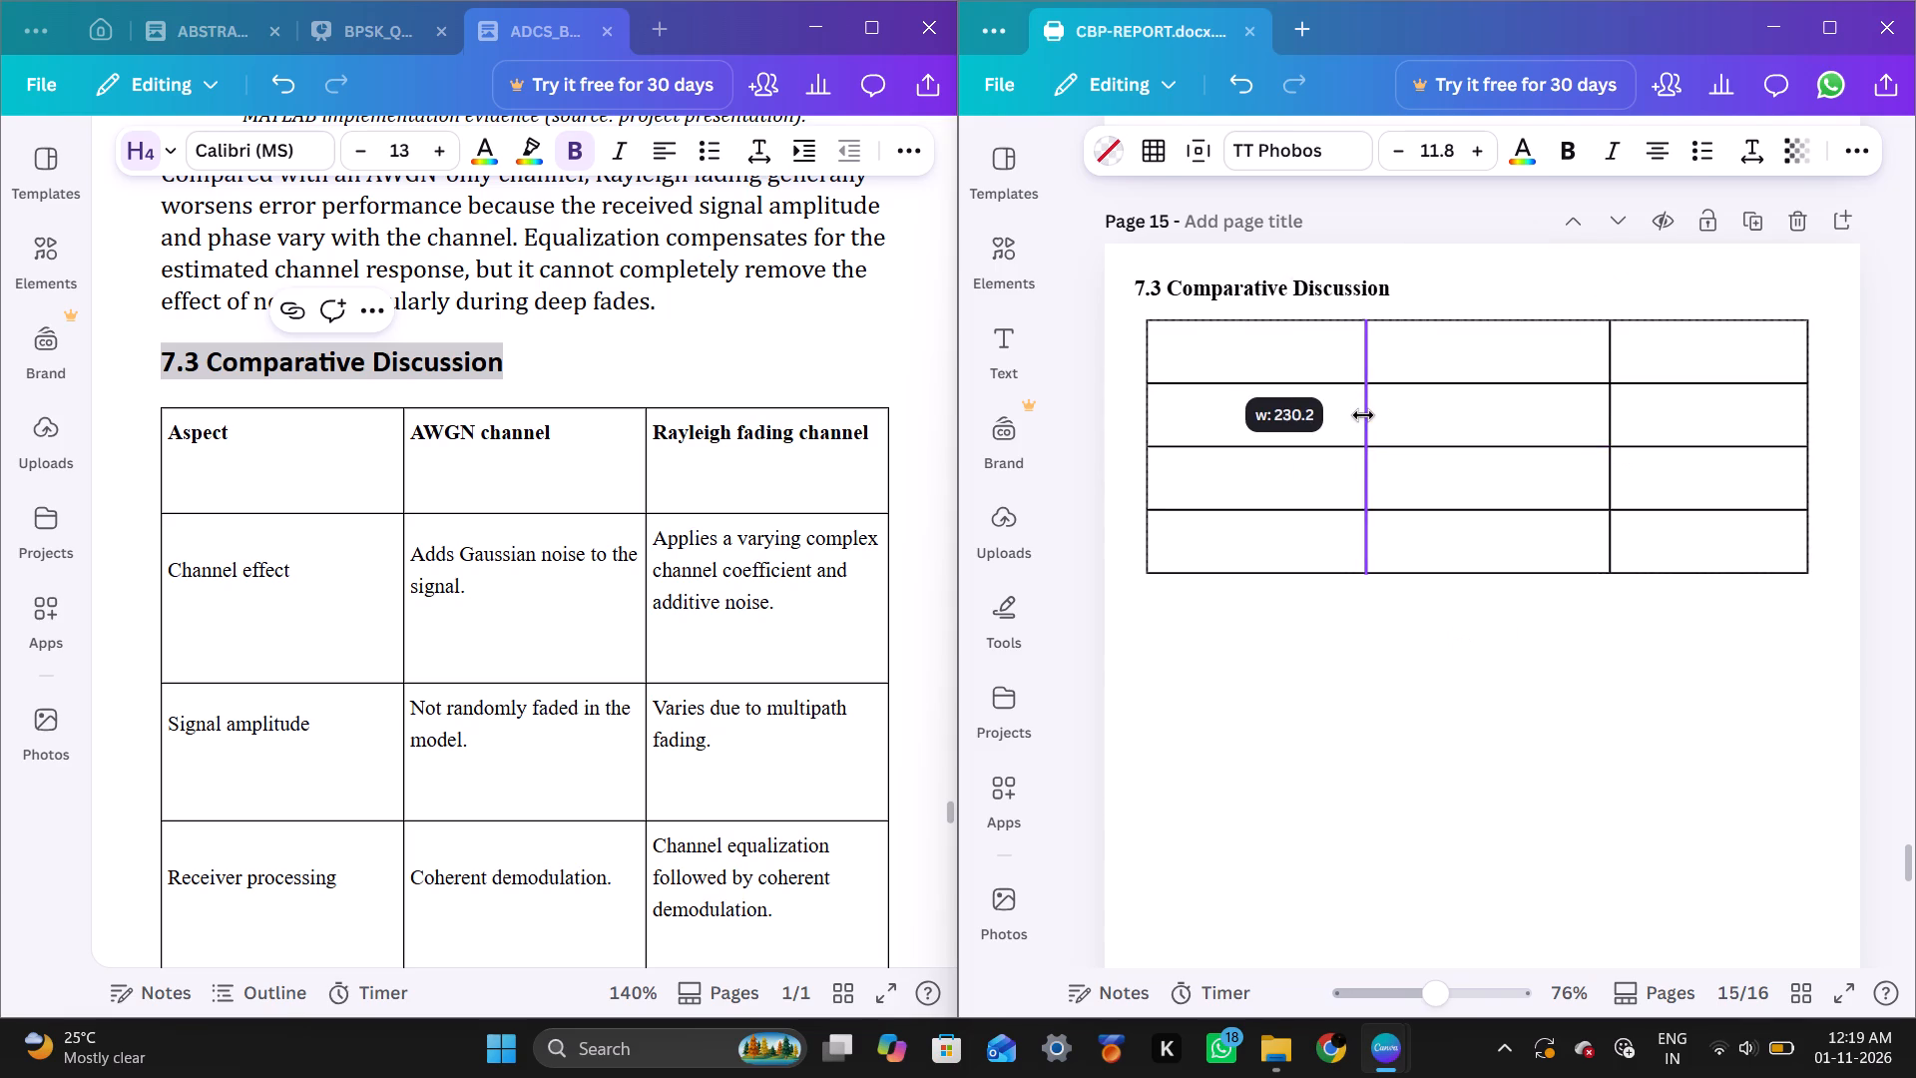
{"action": "left_click_drag", "start_coordinate": [1363, 415], "coordinate": [1364, 415]}
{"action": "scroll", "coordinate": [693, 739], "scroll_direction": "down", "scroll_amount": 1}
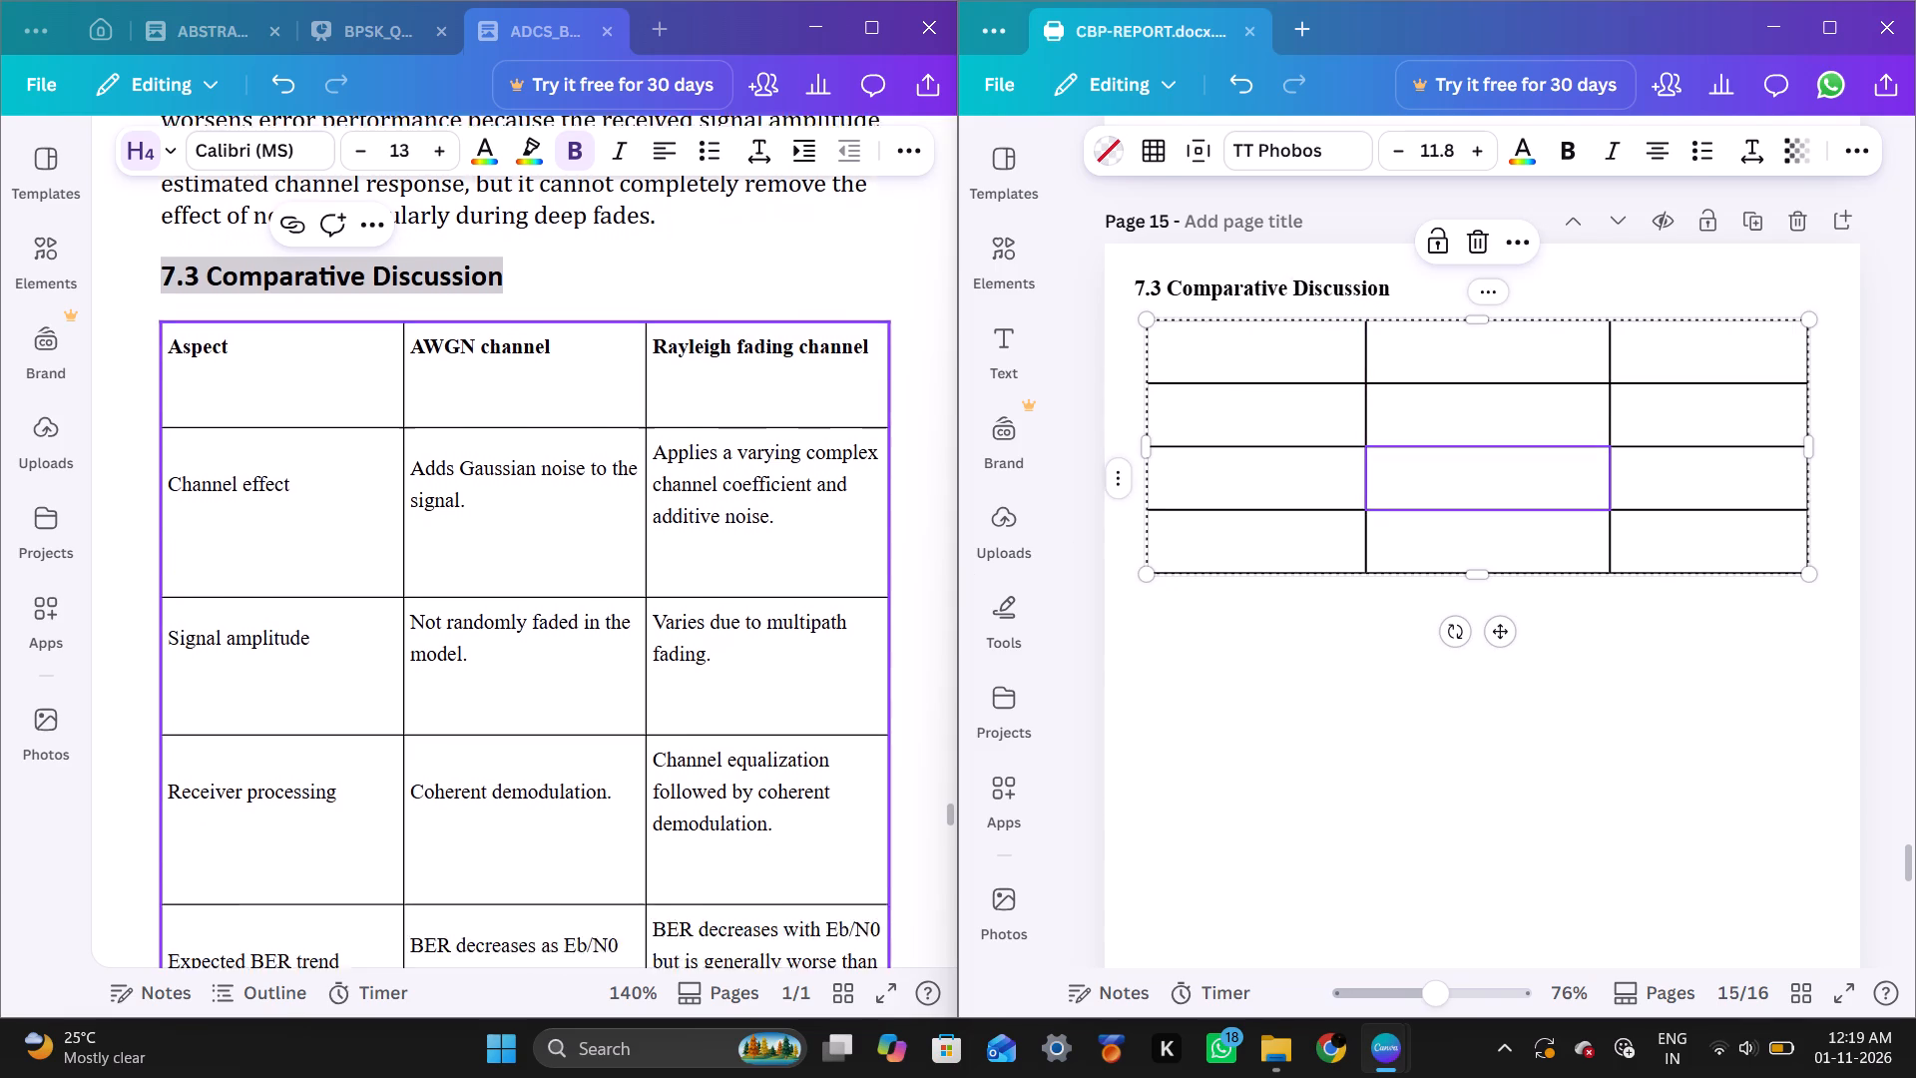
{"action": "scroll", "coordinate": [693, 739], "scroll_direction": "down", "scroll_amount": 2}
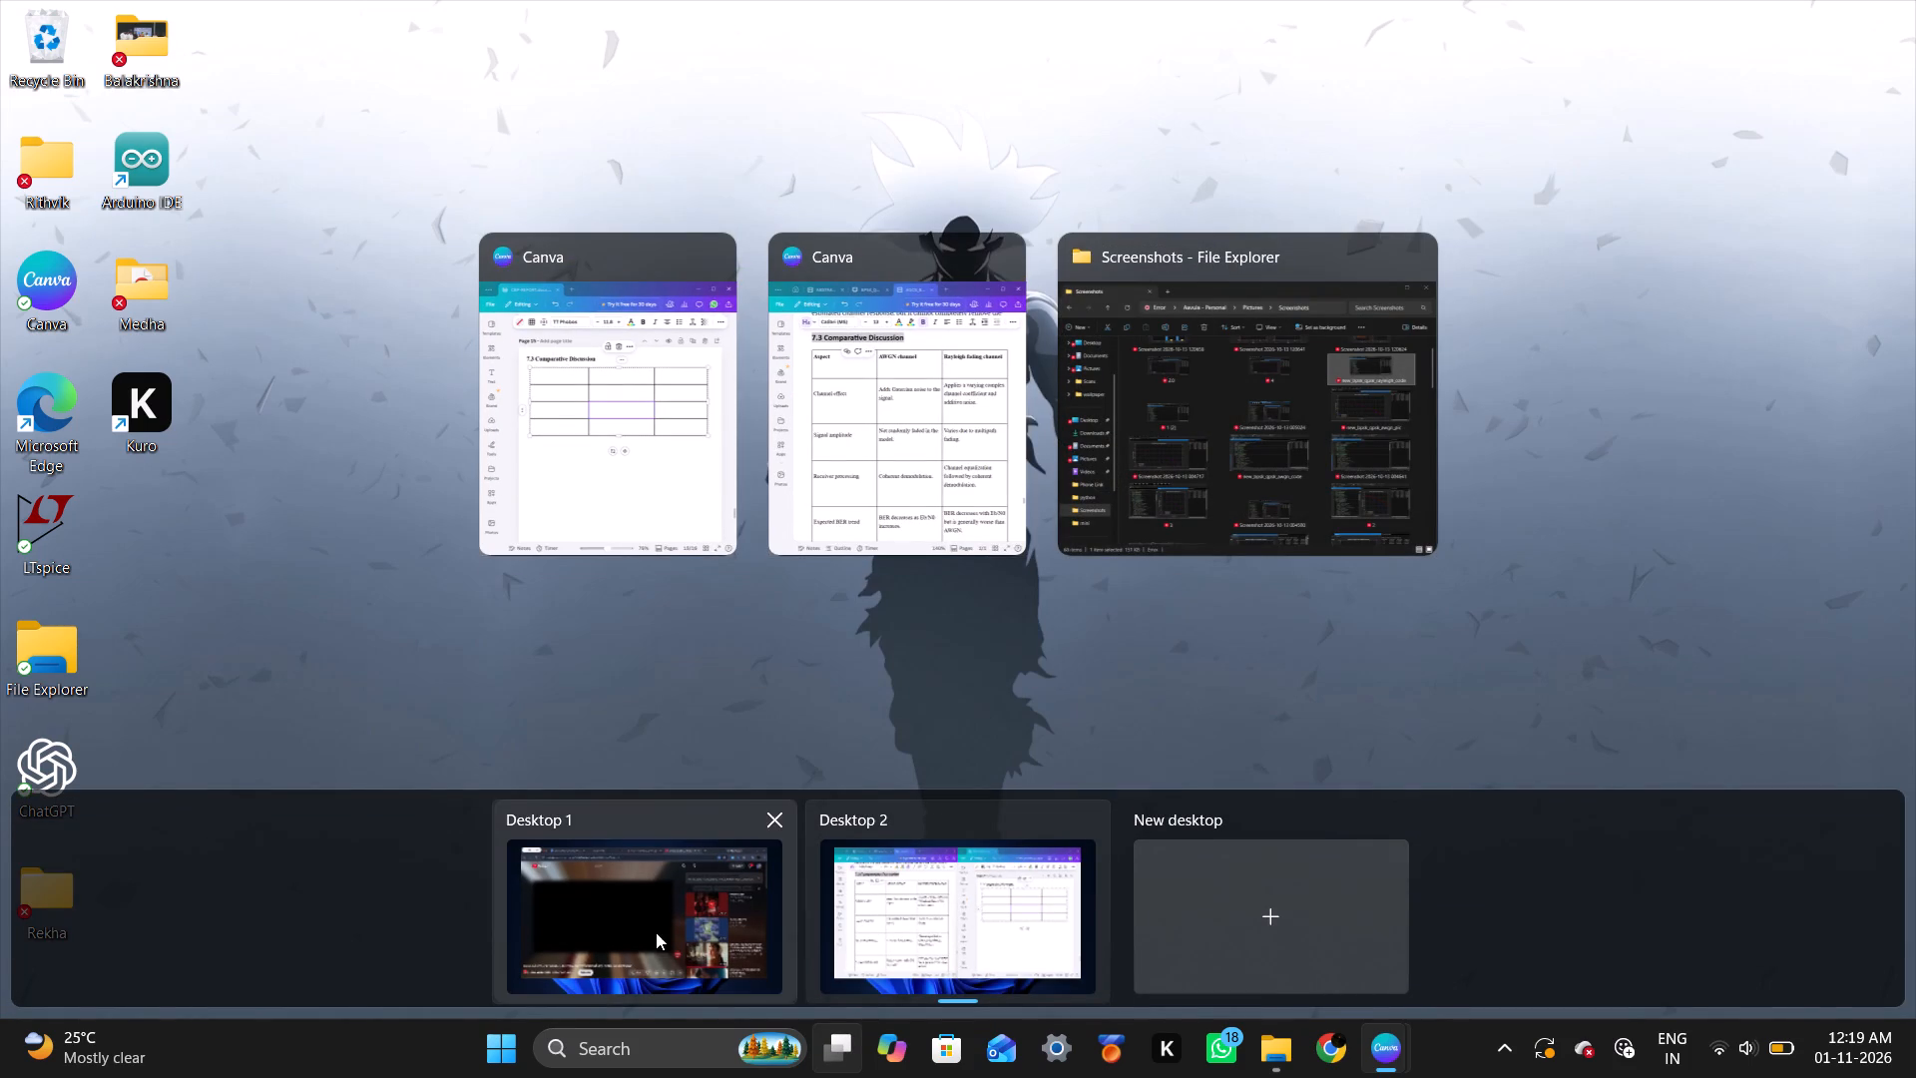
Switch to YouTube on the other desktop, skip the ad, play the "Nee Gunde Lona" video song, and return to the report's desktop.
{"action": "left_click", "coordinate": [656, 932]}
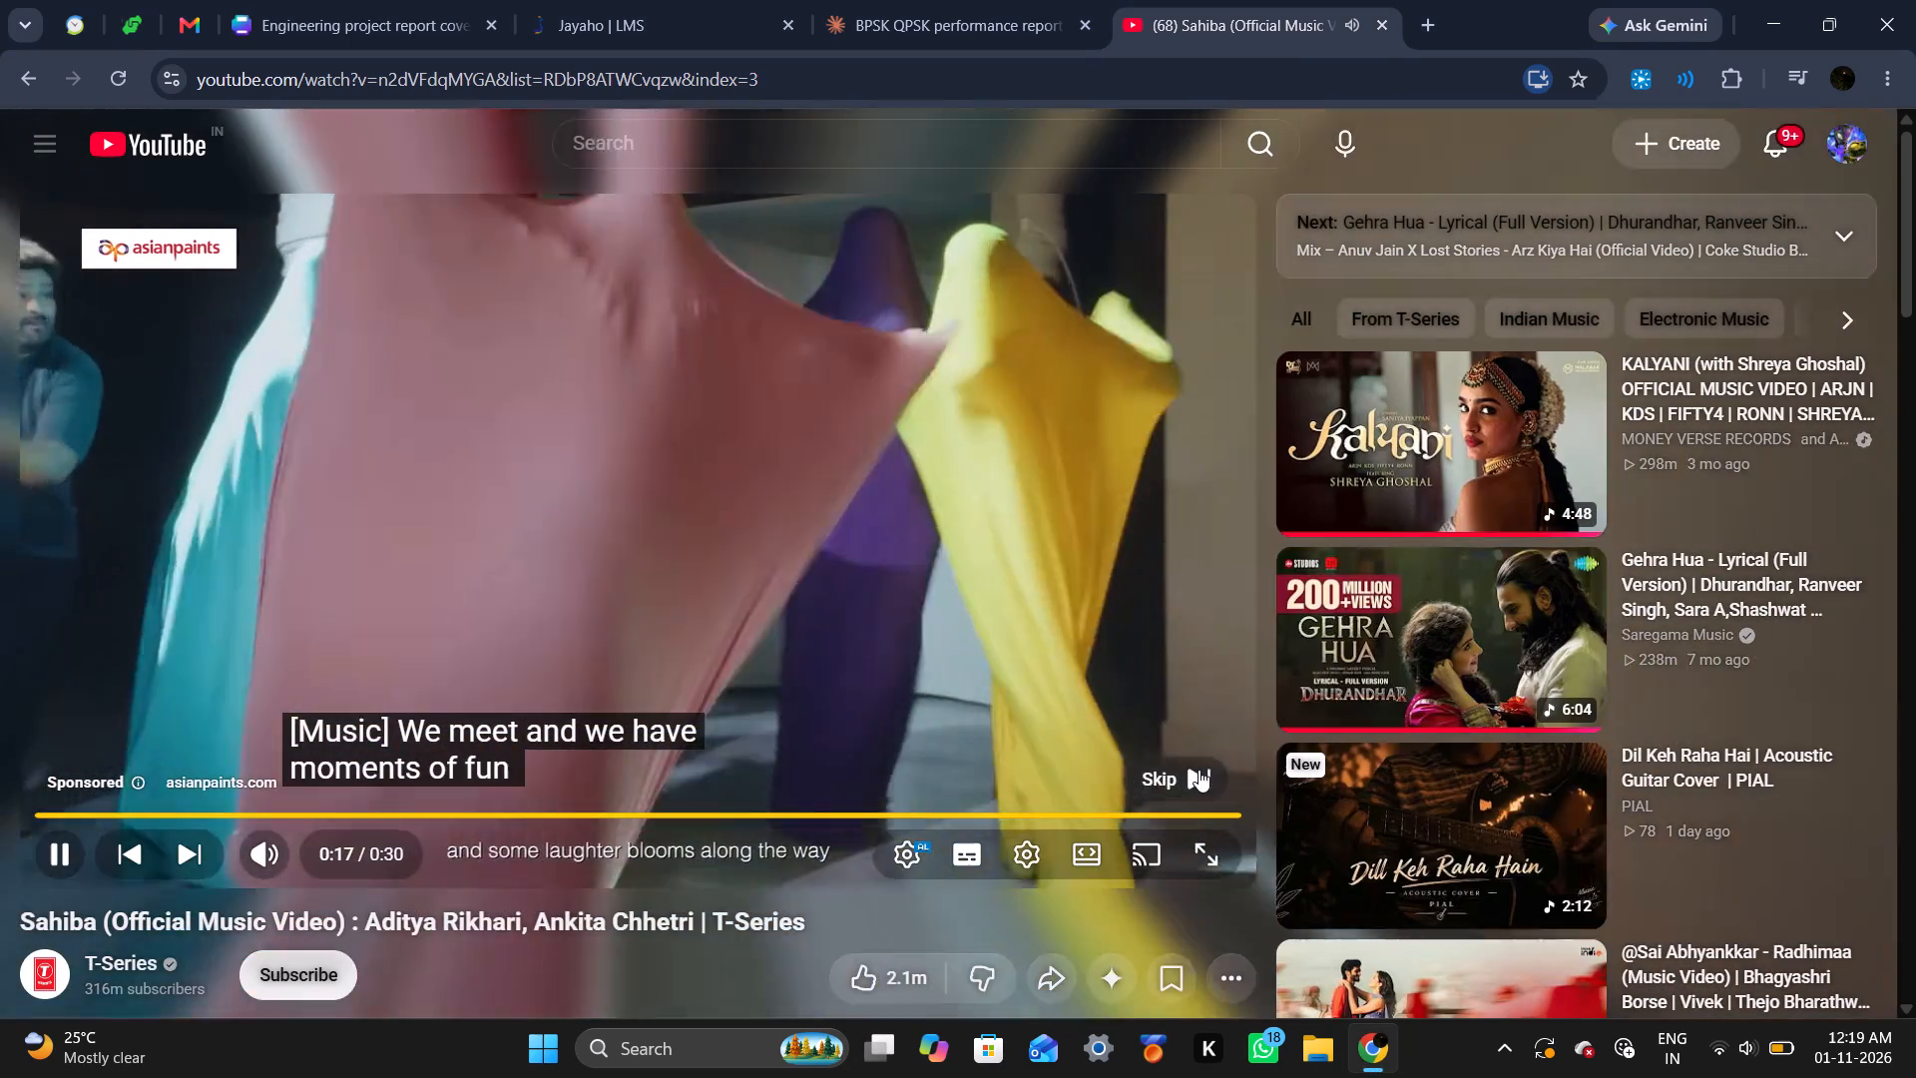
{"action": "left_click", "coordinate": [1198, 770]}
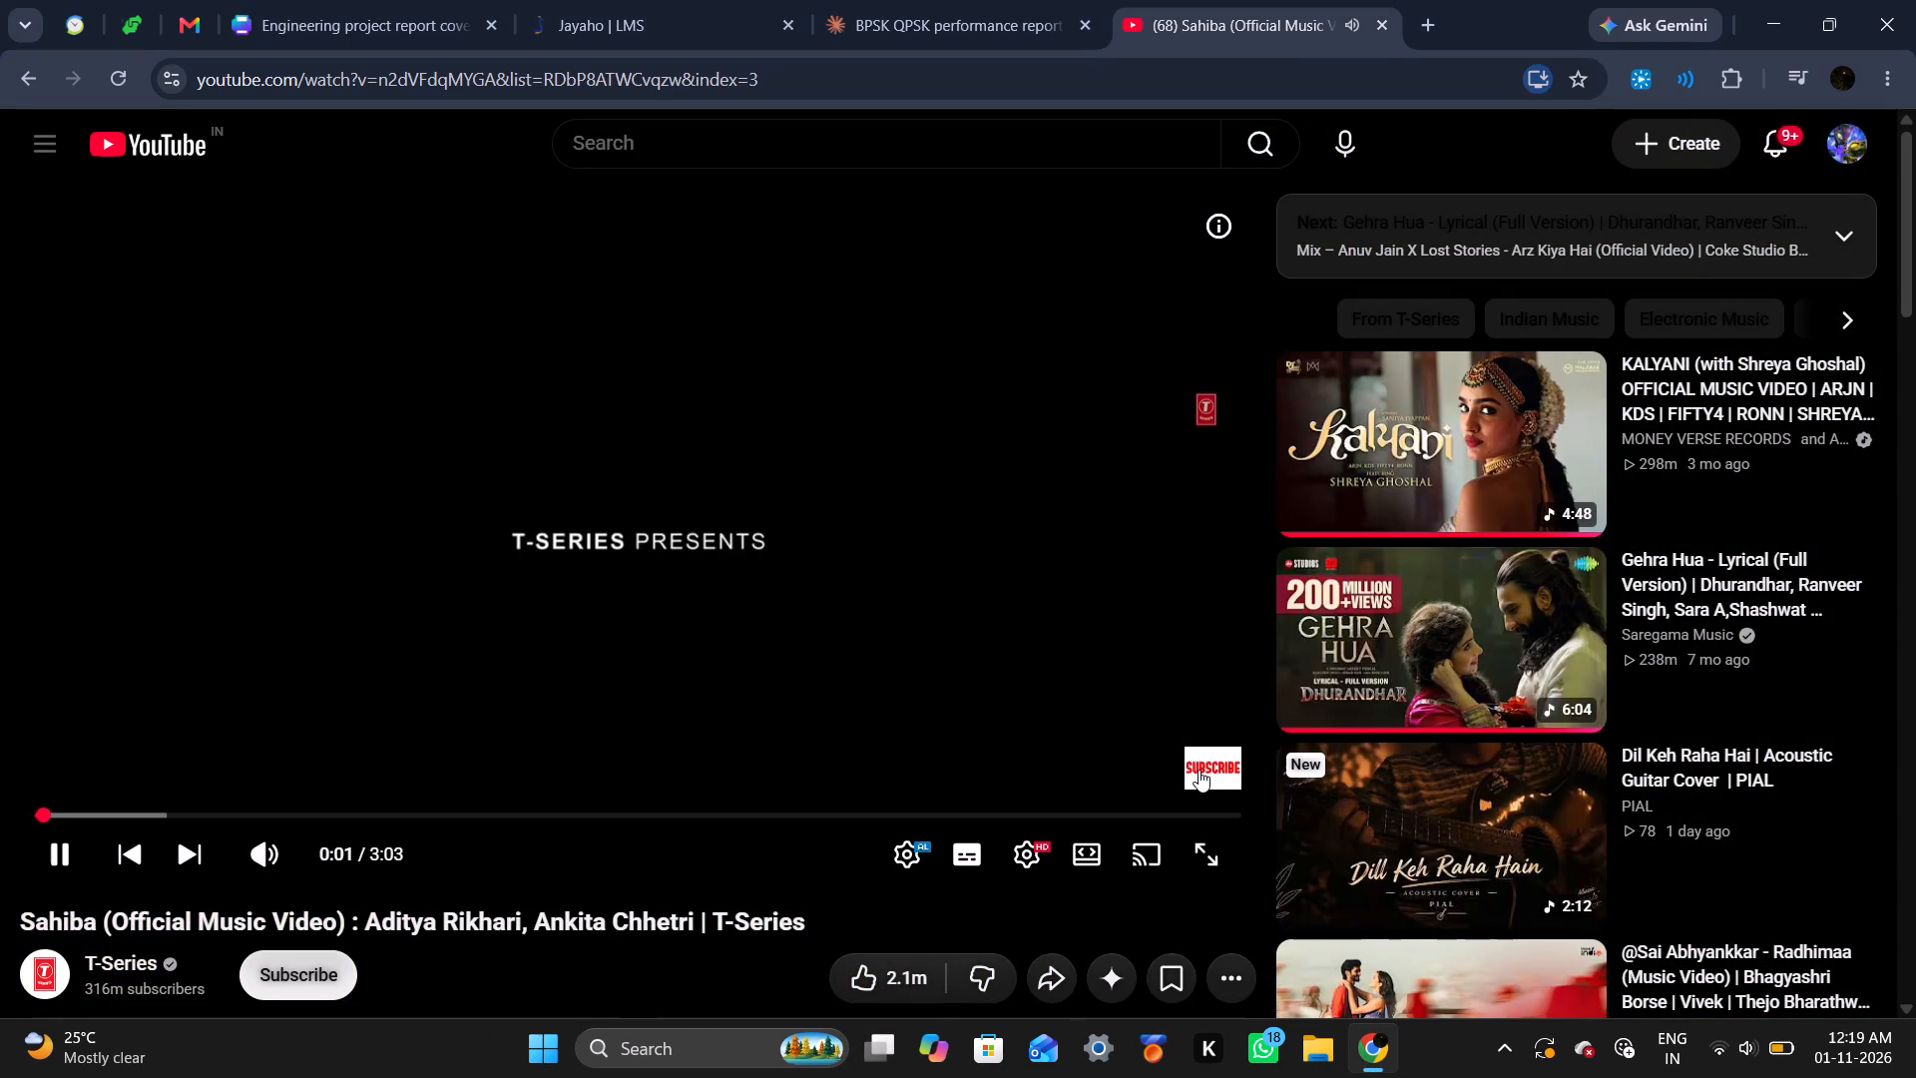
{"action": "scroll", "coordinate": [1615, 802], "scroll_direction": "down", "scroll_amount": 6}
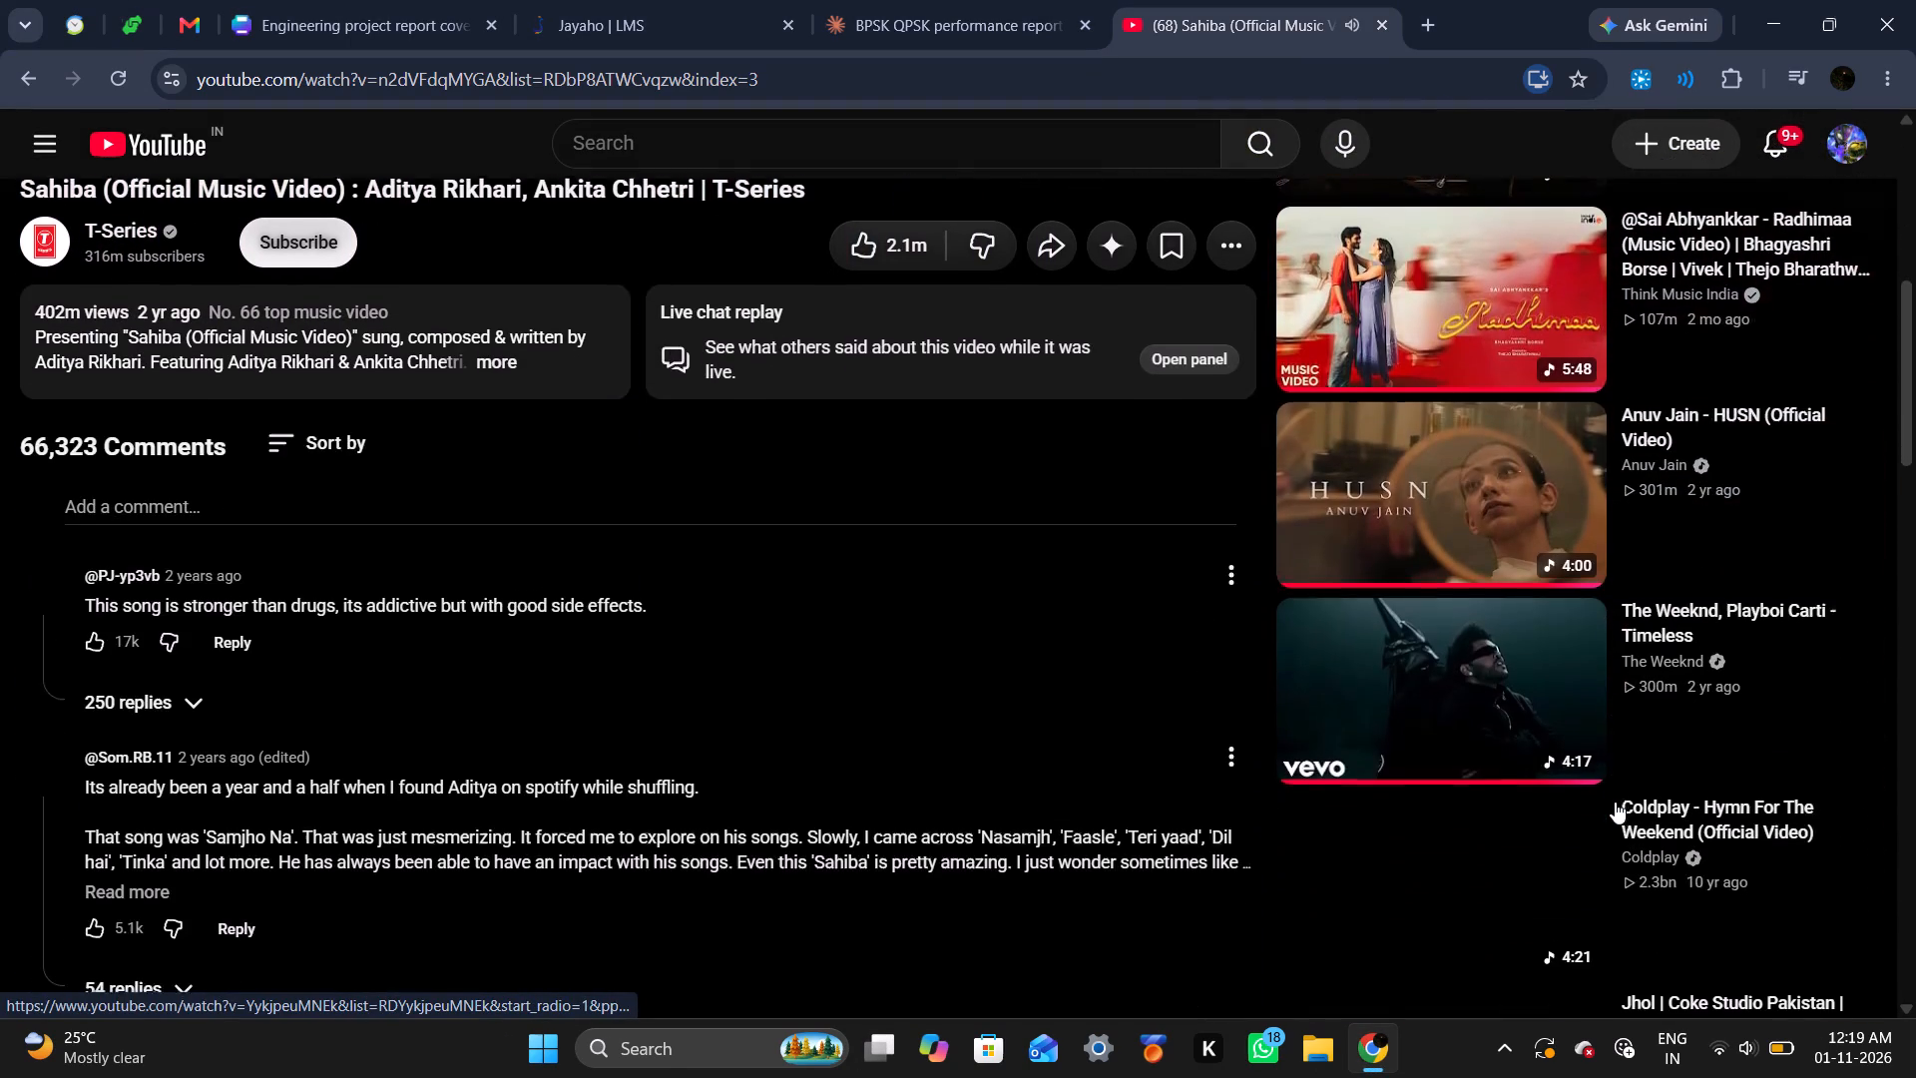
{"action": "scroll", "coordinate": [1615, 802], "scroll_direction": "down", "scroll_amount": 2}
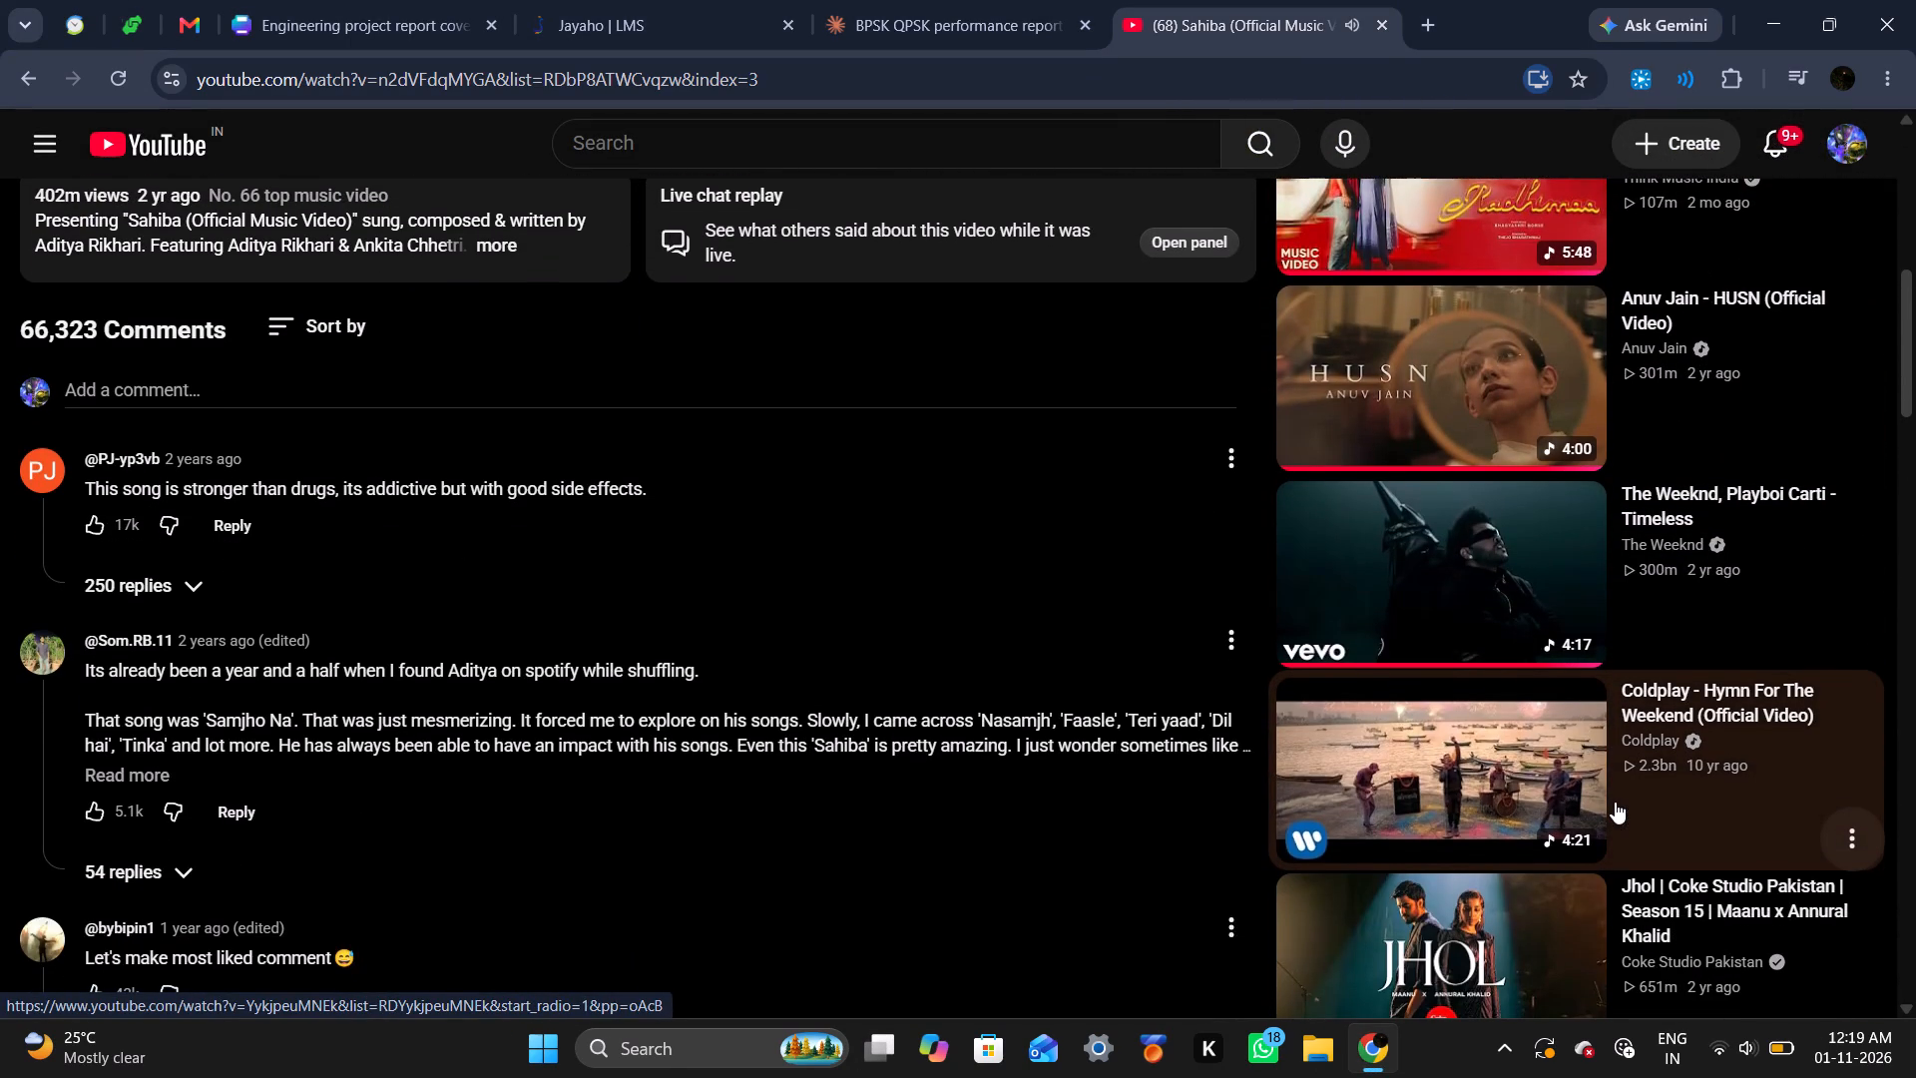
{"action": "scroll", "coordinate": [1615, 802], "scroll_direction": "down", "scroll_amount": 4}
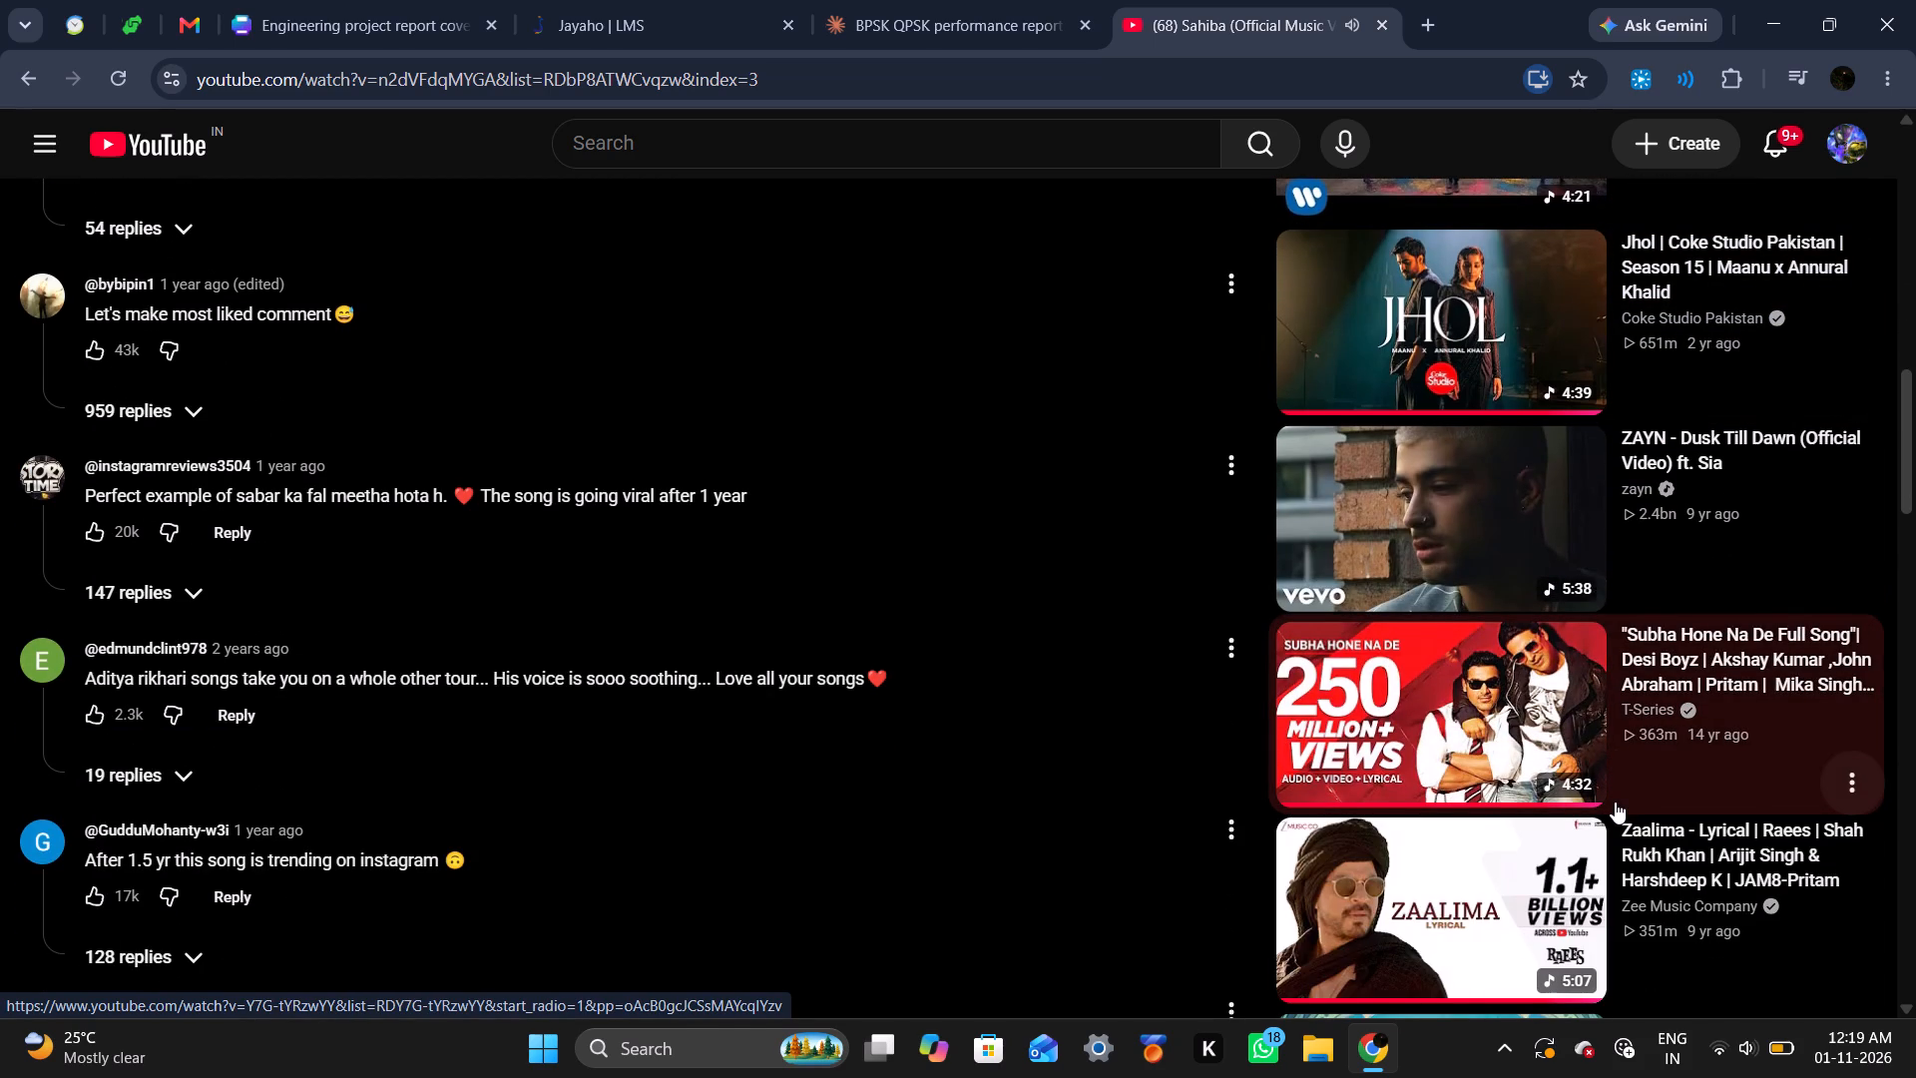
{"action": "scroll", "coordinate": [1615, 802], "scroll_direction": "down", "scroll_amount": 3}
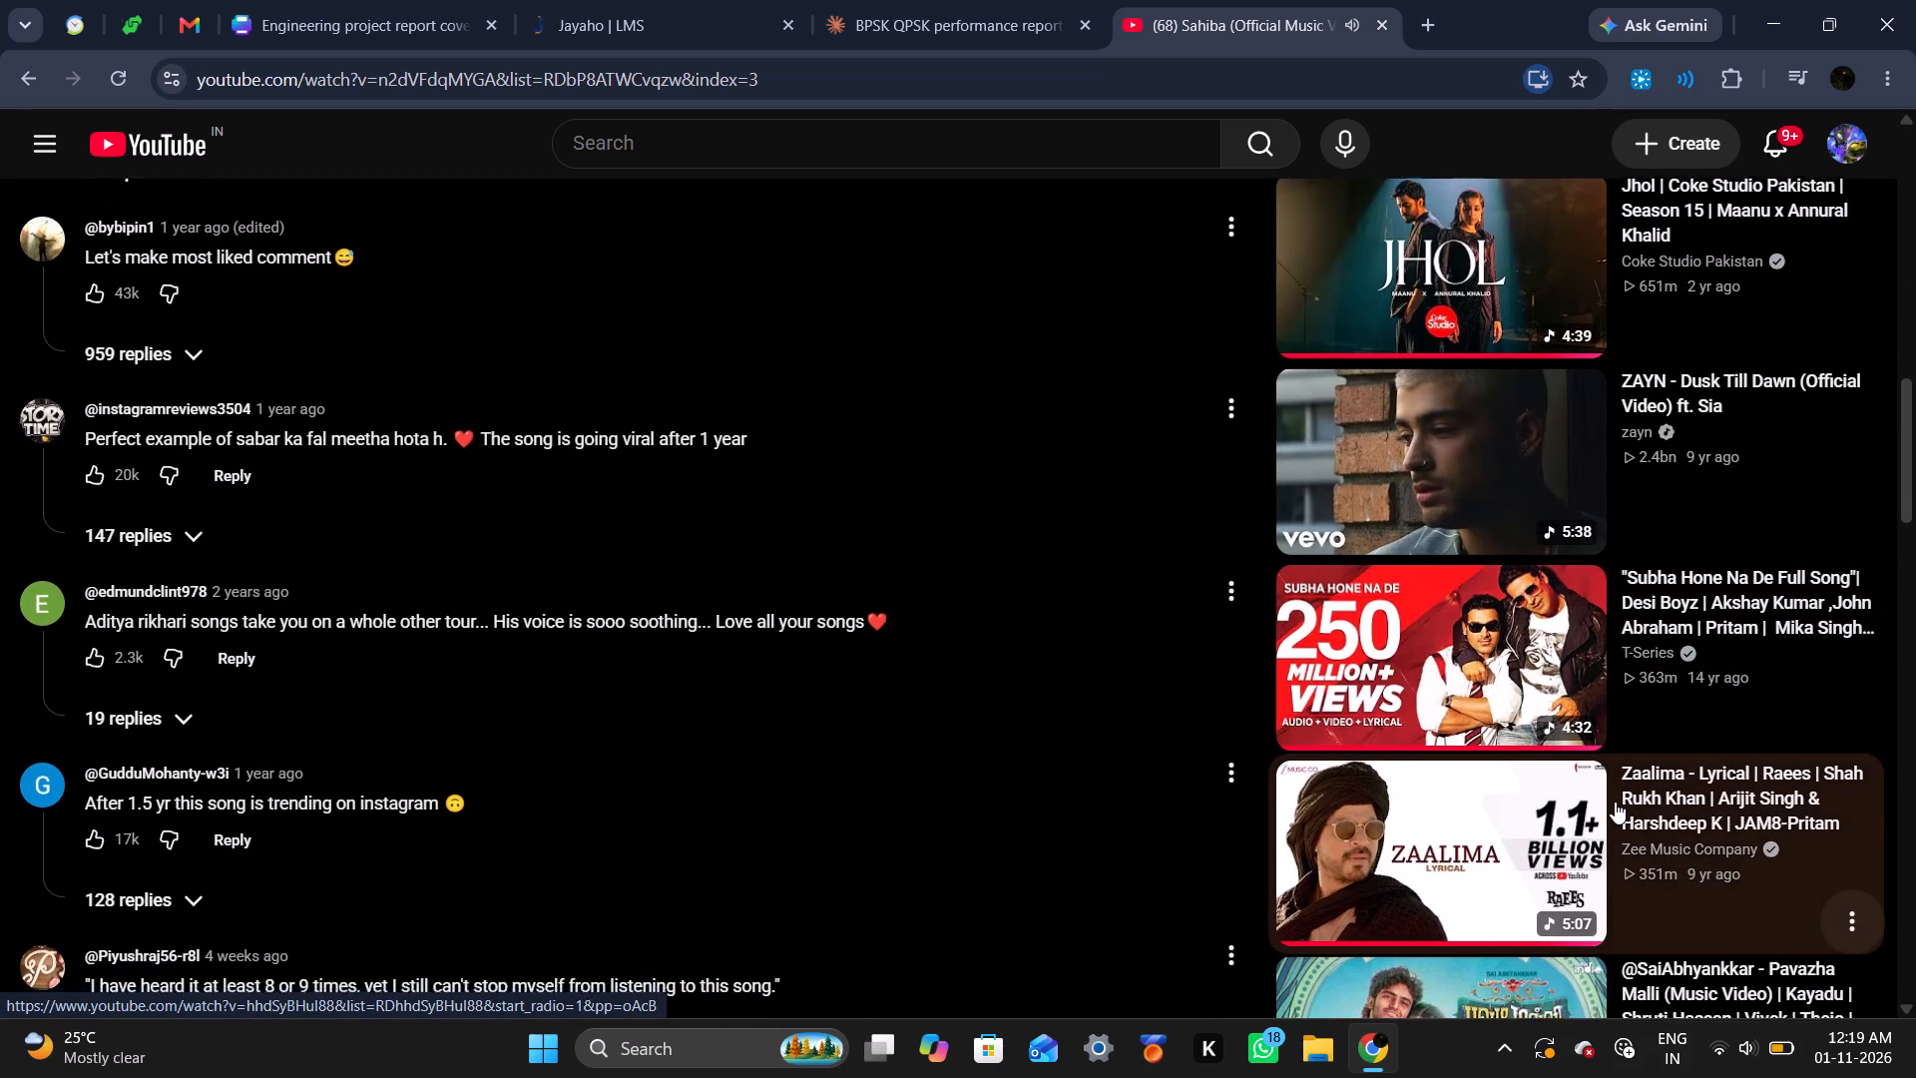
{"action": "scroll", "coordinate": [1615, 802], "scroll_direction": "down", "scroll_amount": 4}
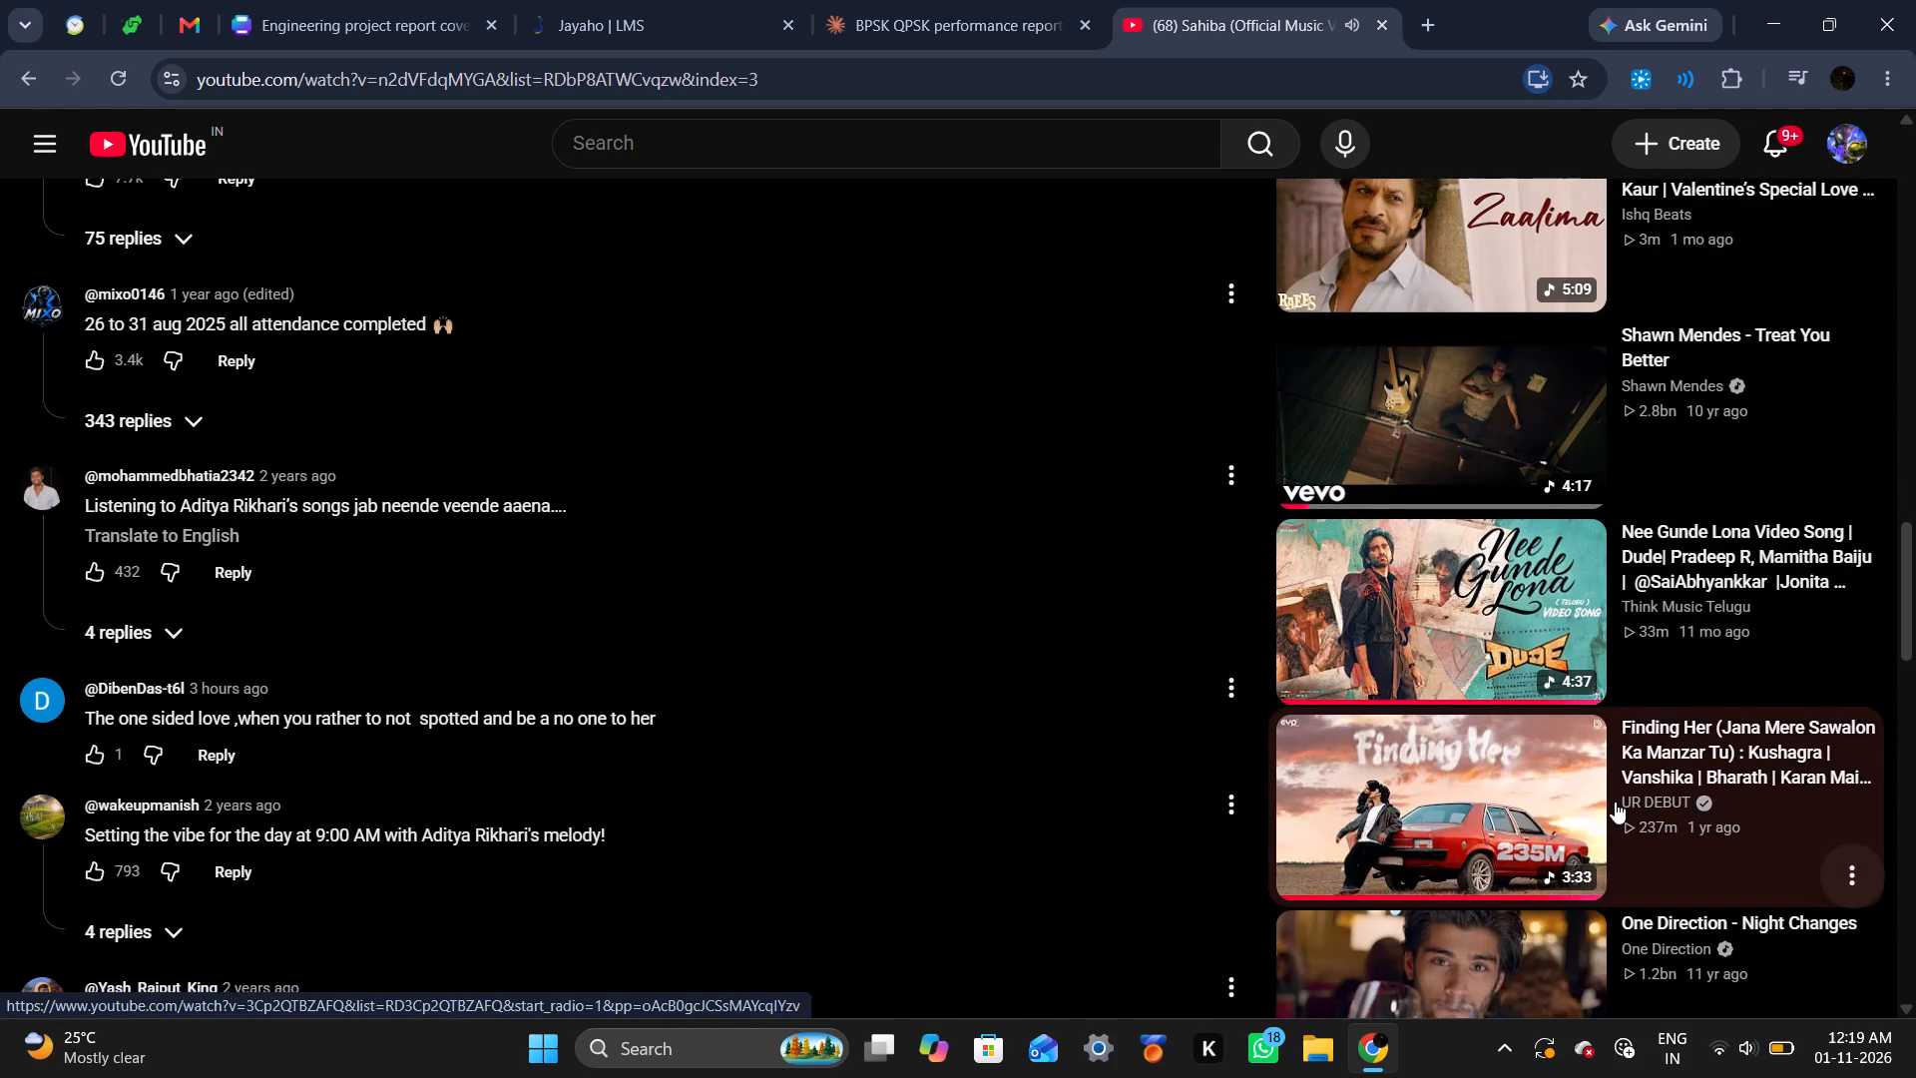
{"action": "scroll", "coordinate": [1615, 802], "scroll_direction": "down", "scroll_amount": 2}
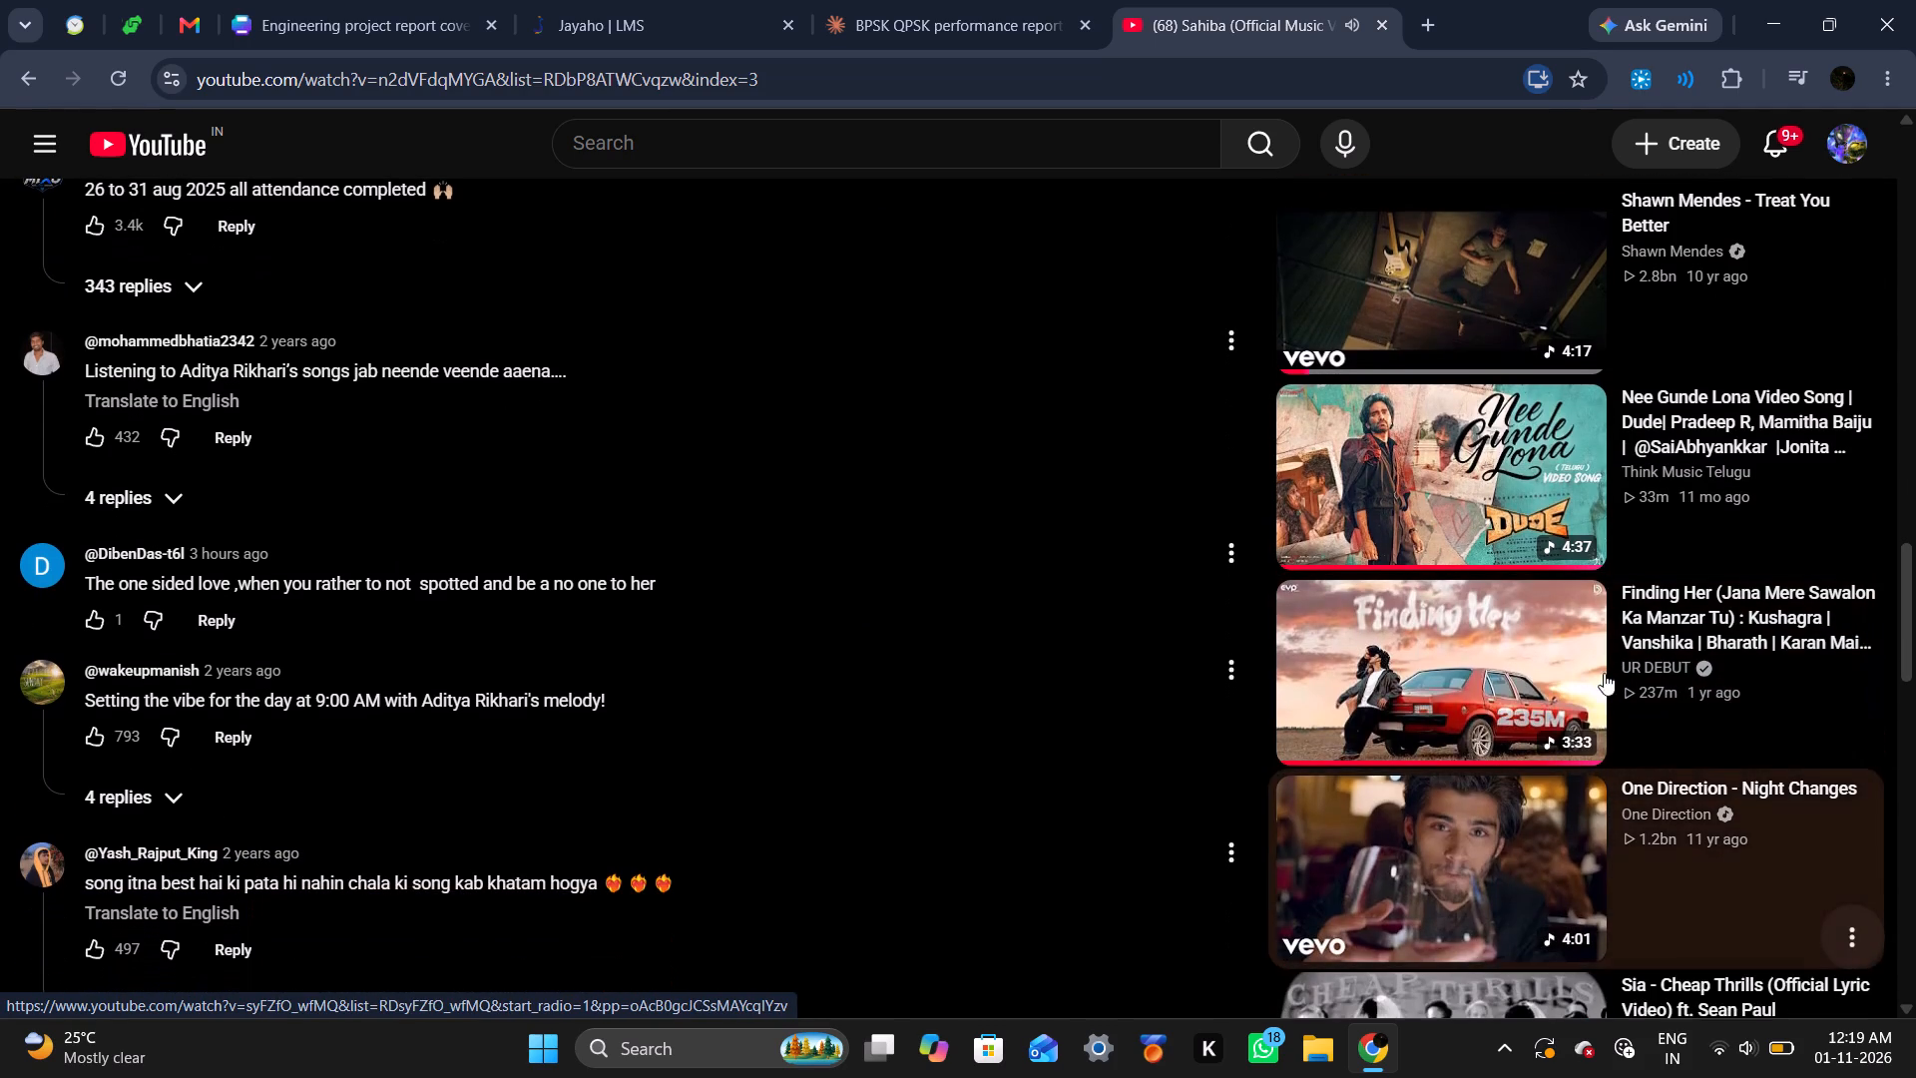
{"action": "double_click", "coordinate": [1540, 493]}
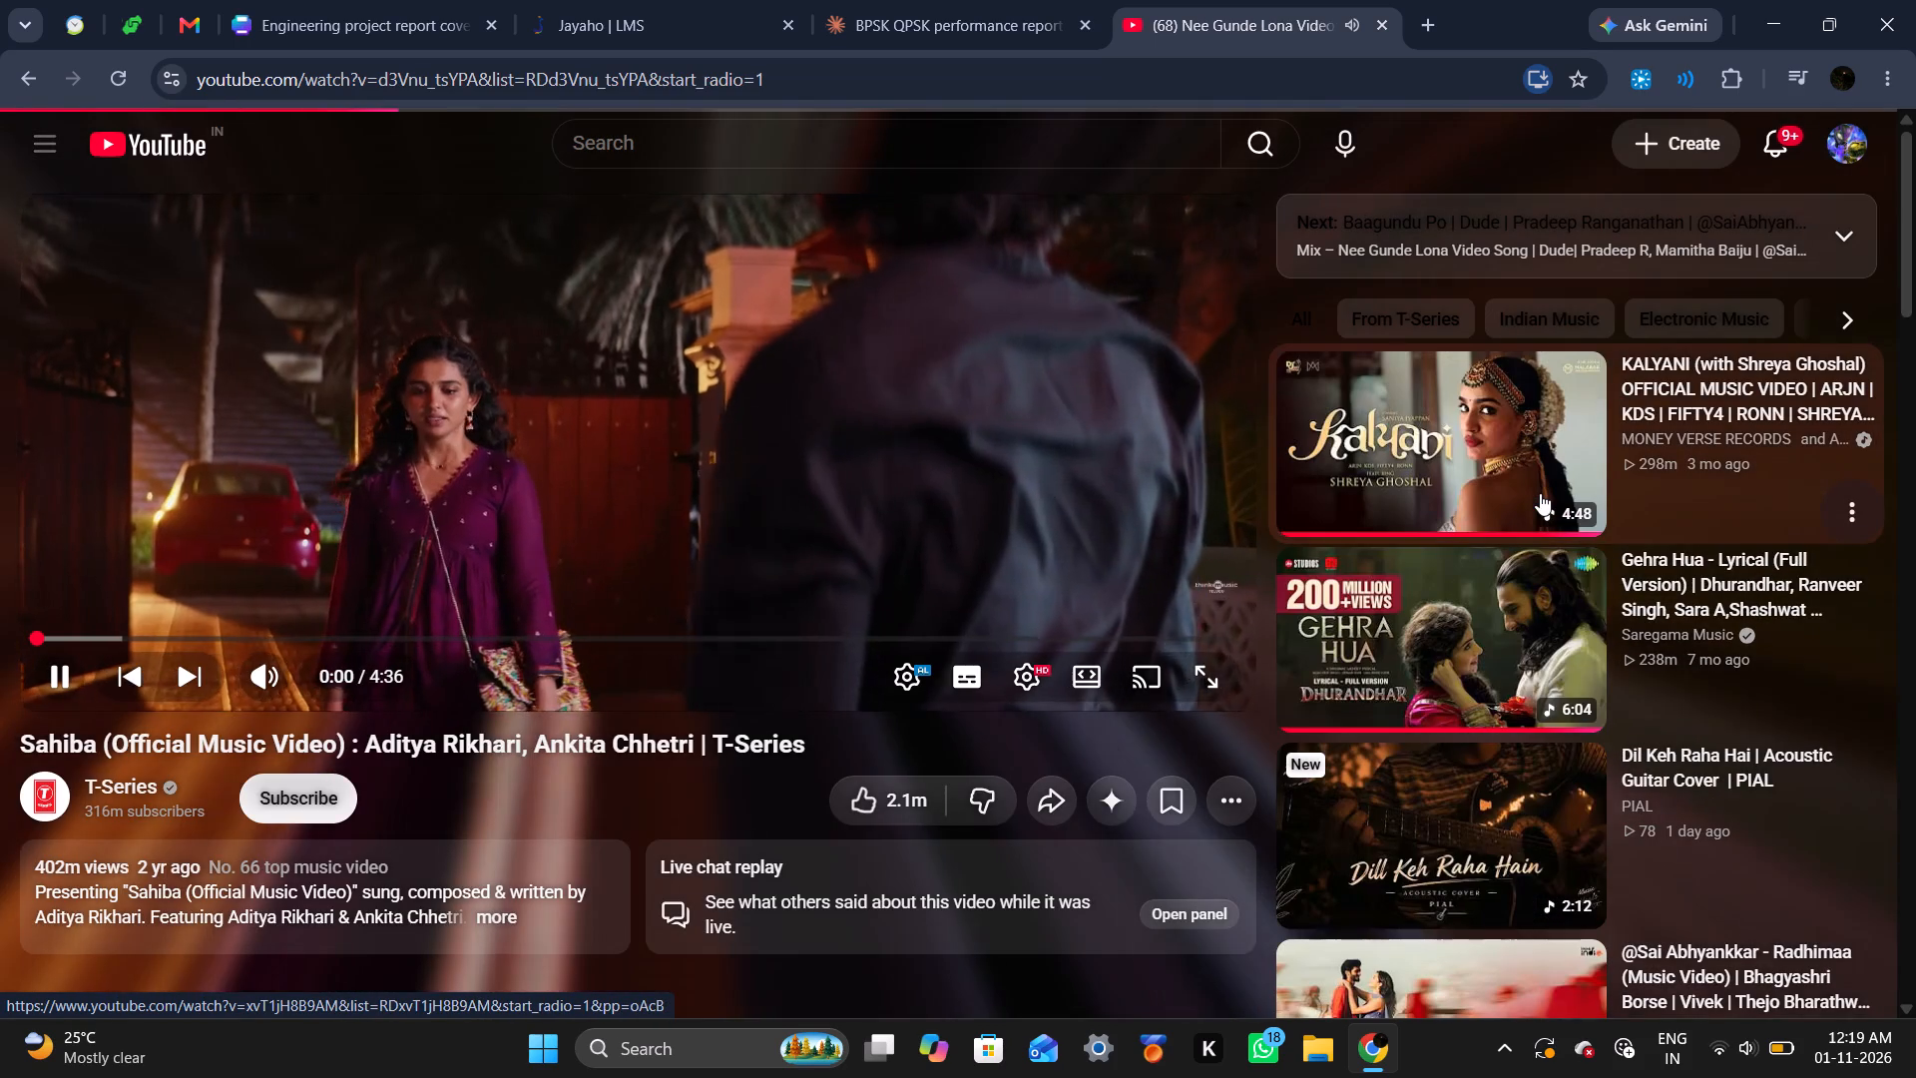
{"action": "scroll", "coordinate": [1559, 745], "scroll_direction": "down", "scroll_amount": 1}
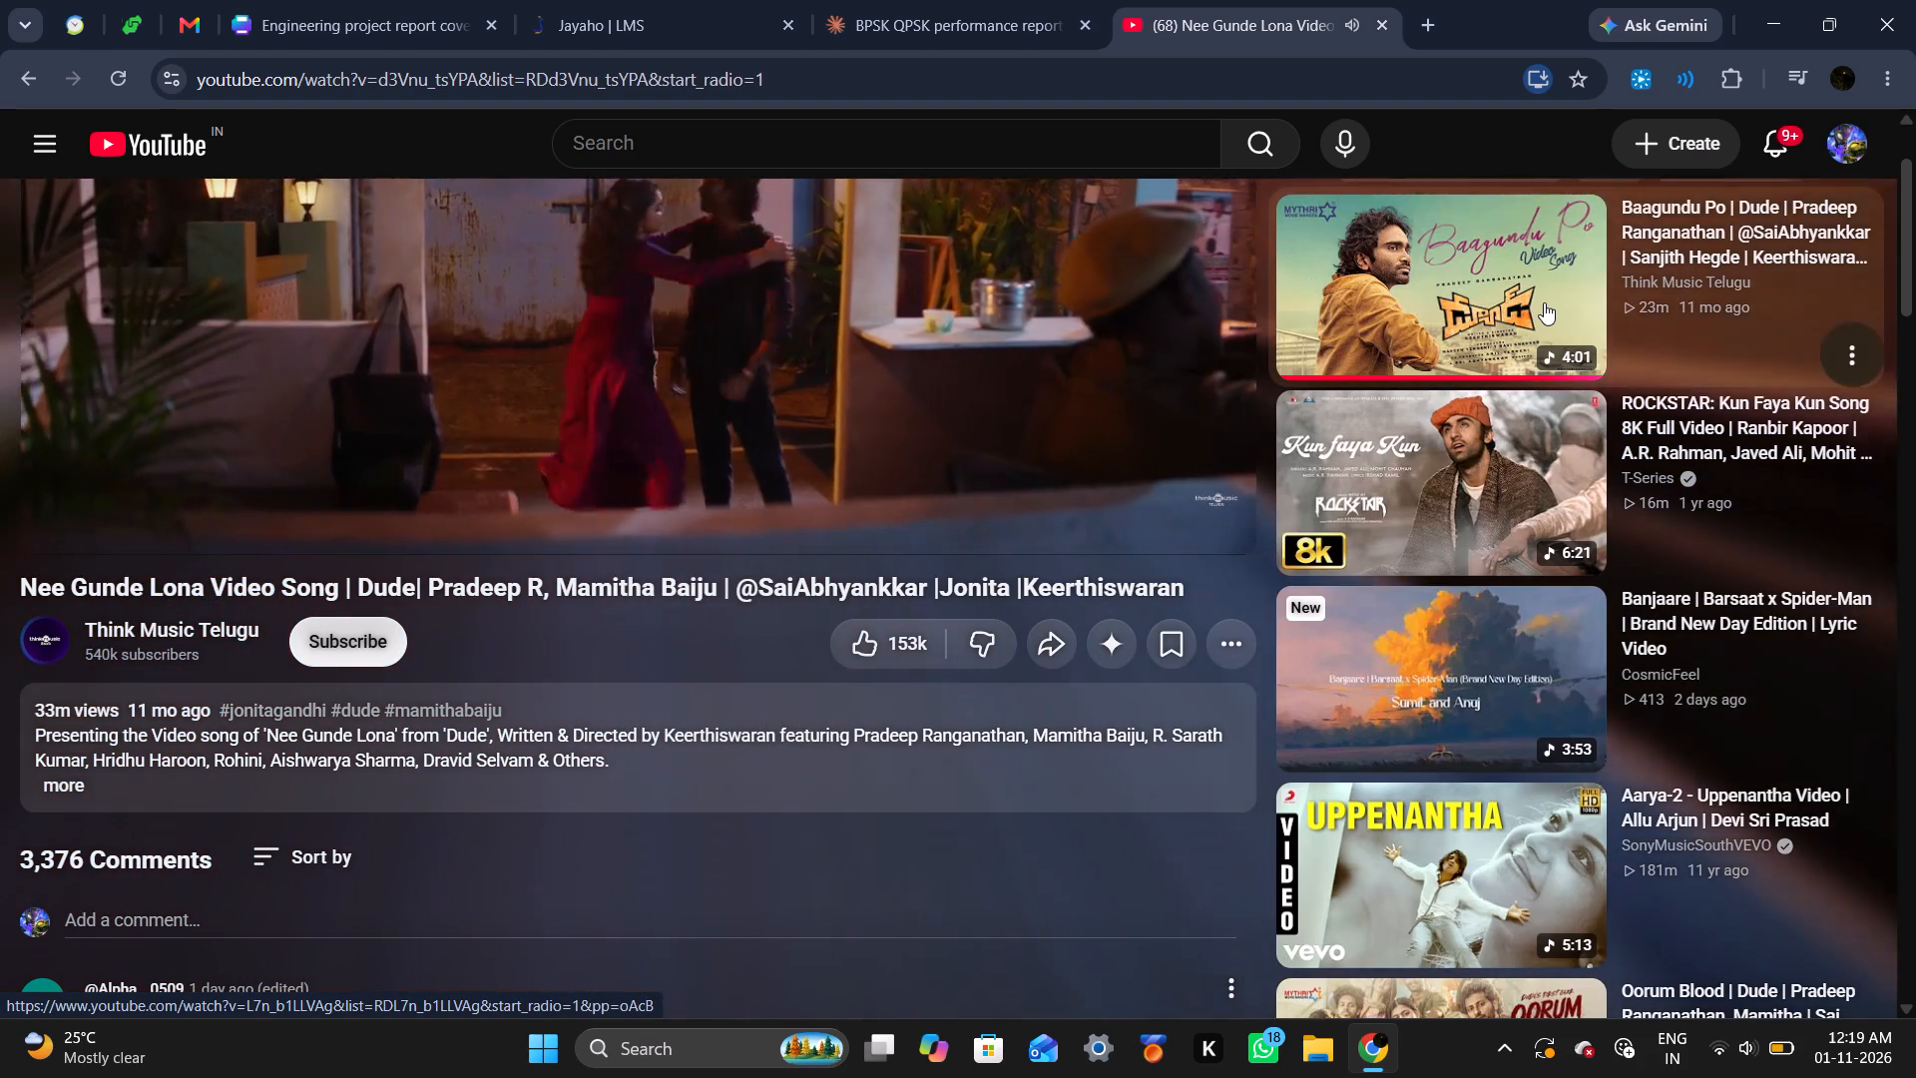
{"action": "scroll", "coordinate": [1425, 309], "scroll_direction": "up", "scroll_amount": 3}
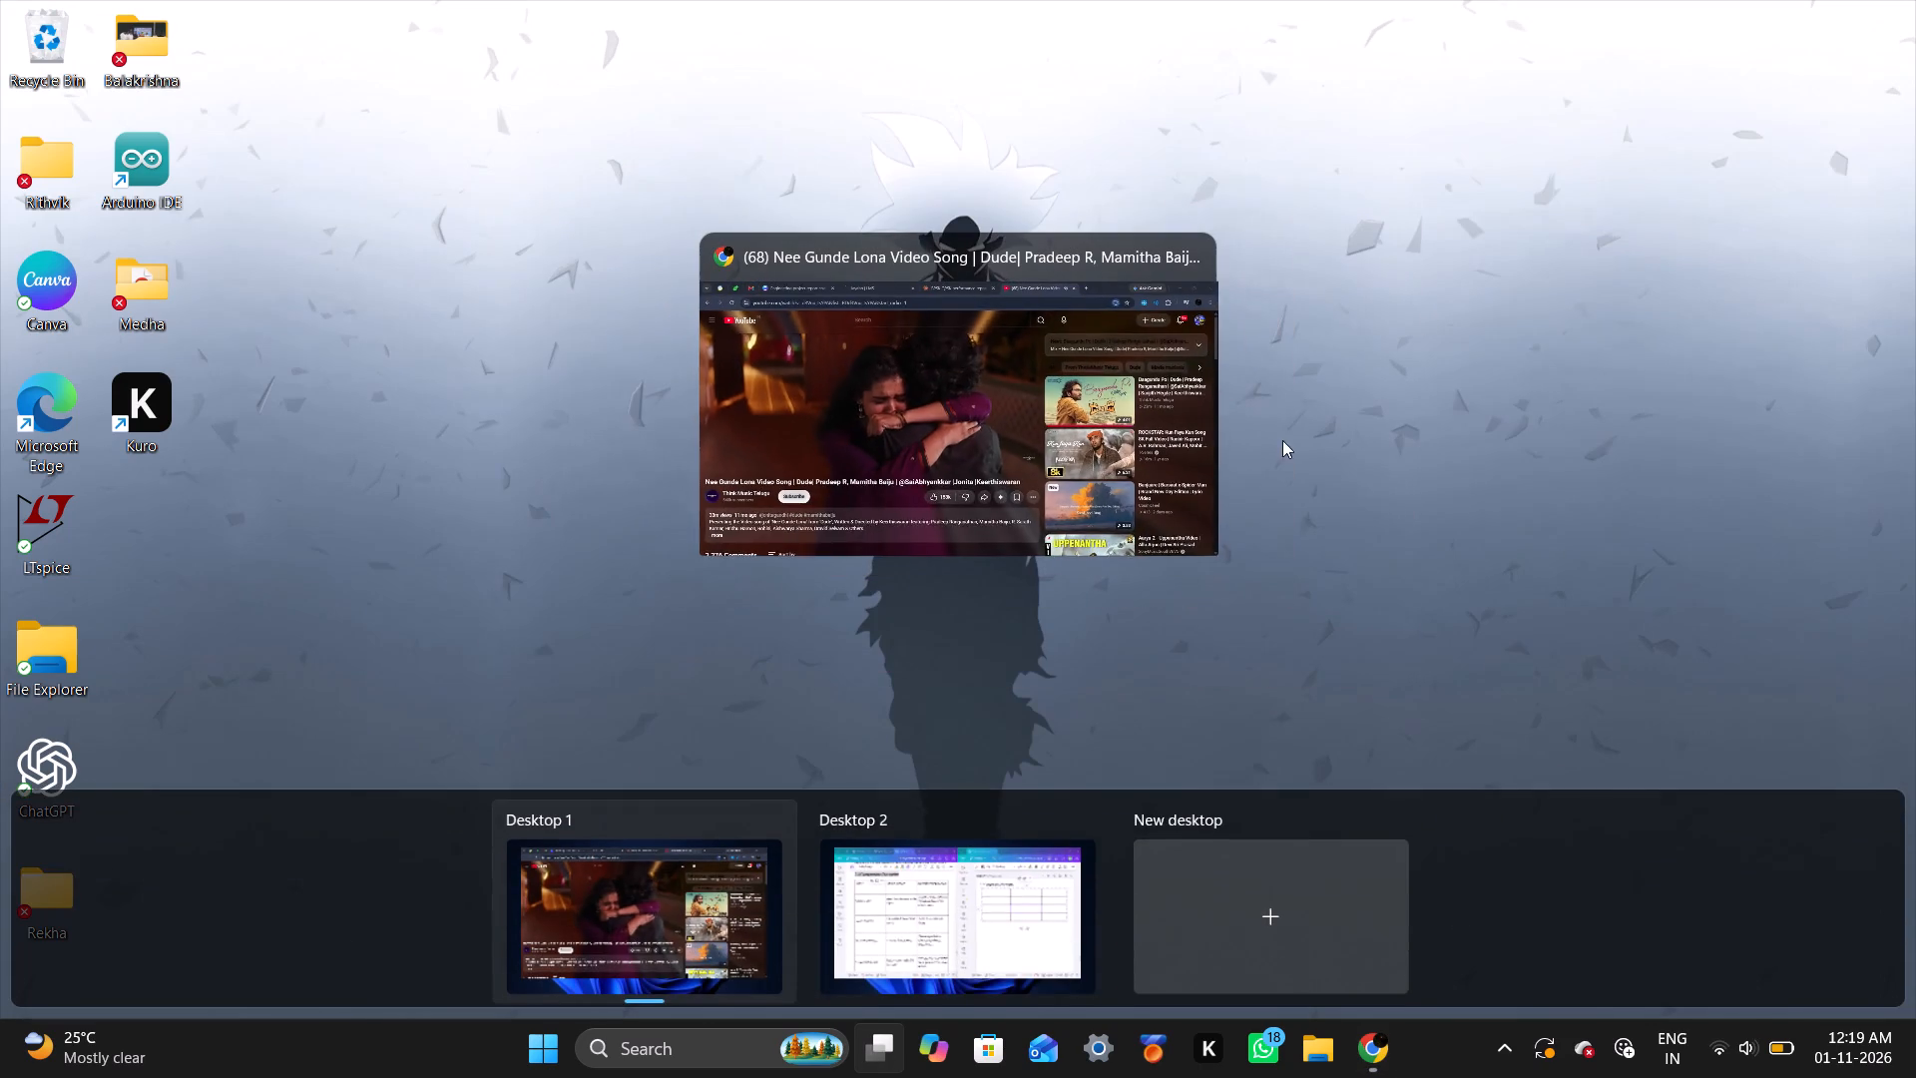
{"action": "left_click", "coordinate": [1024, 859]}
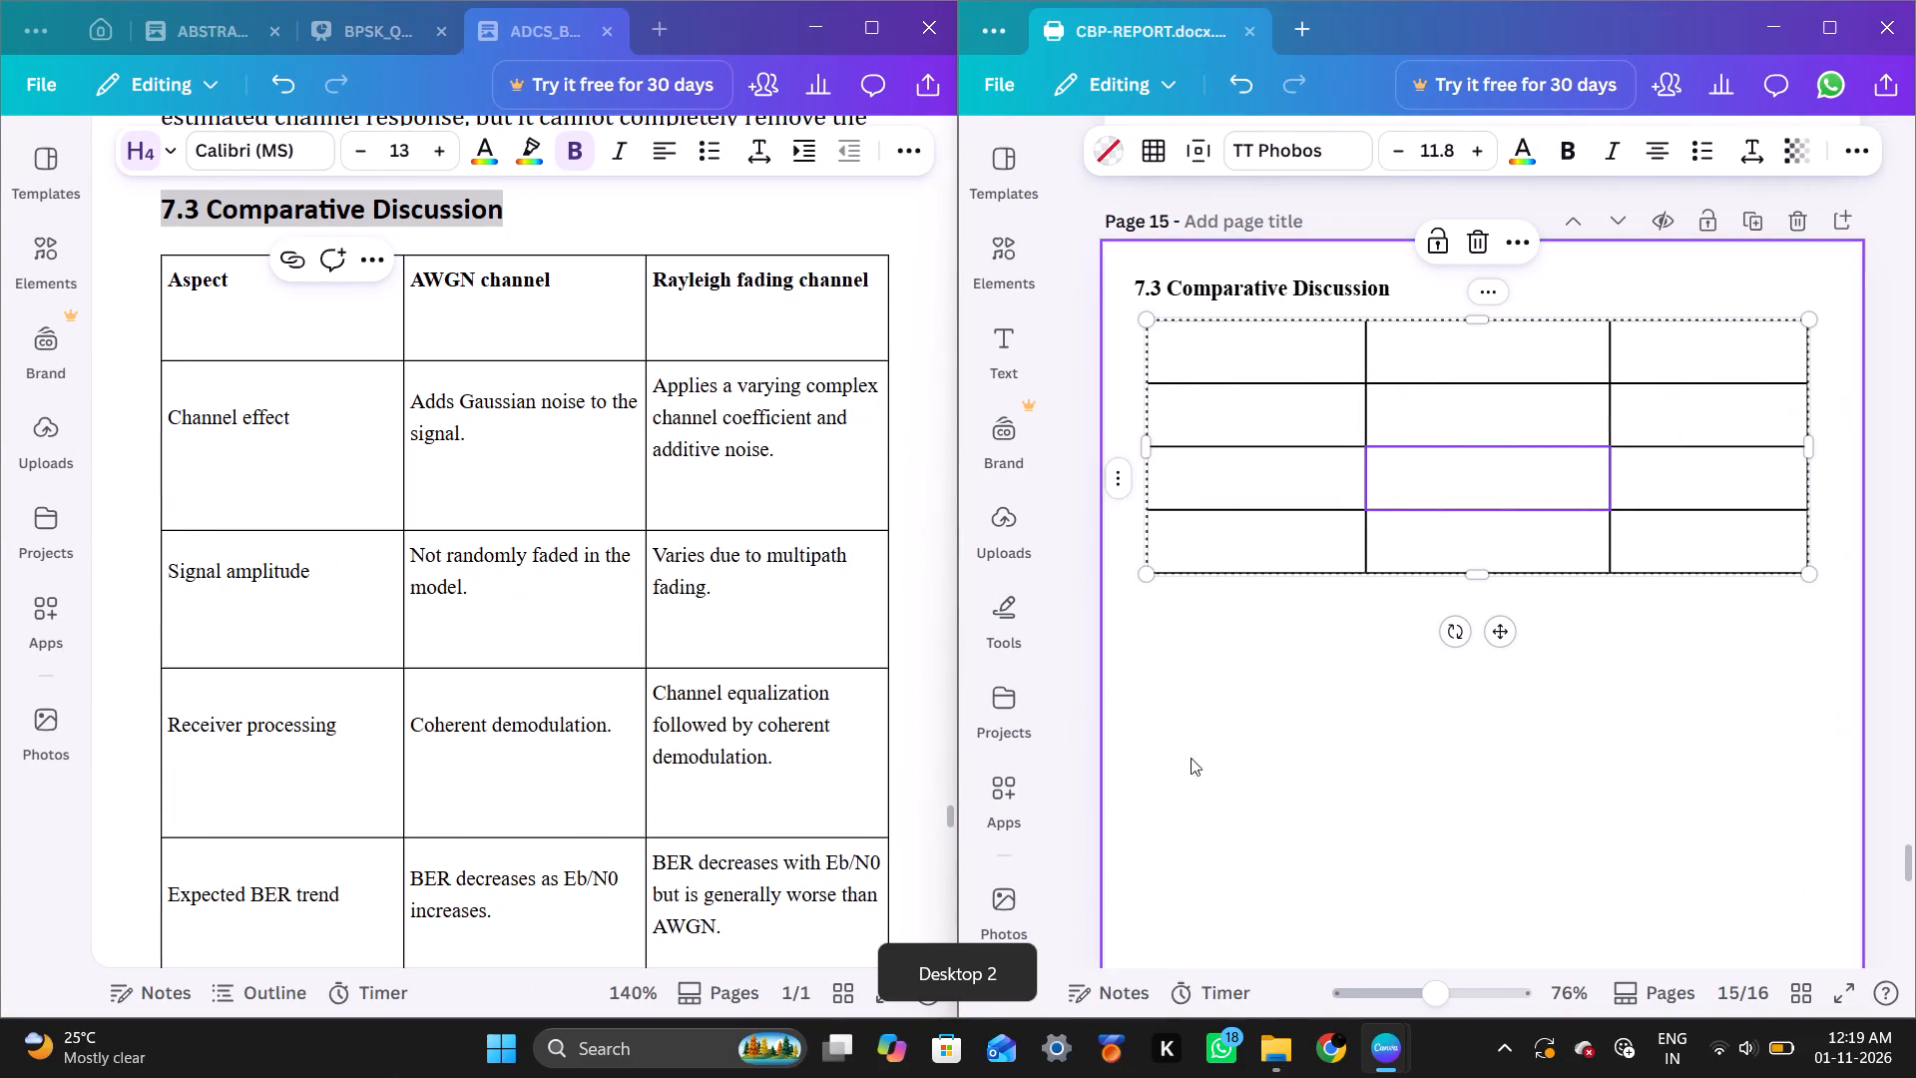
Copy the header "Aspect" from the reference document's table into the first cell of the page 15 table.
{"action": "left_click_drag", "start_coordinate": [240, 291], "coordinate": [171, 285]}
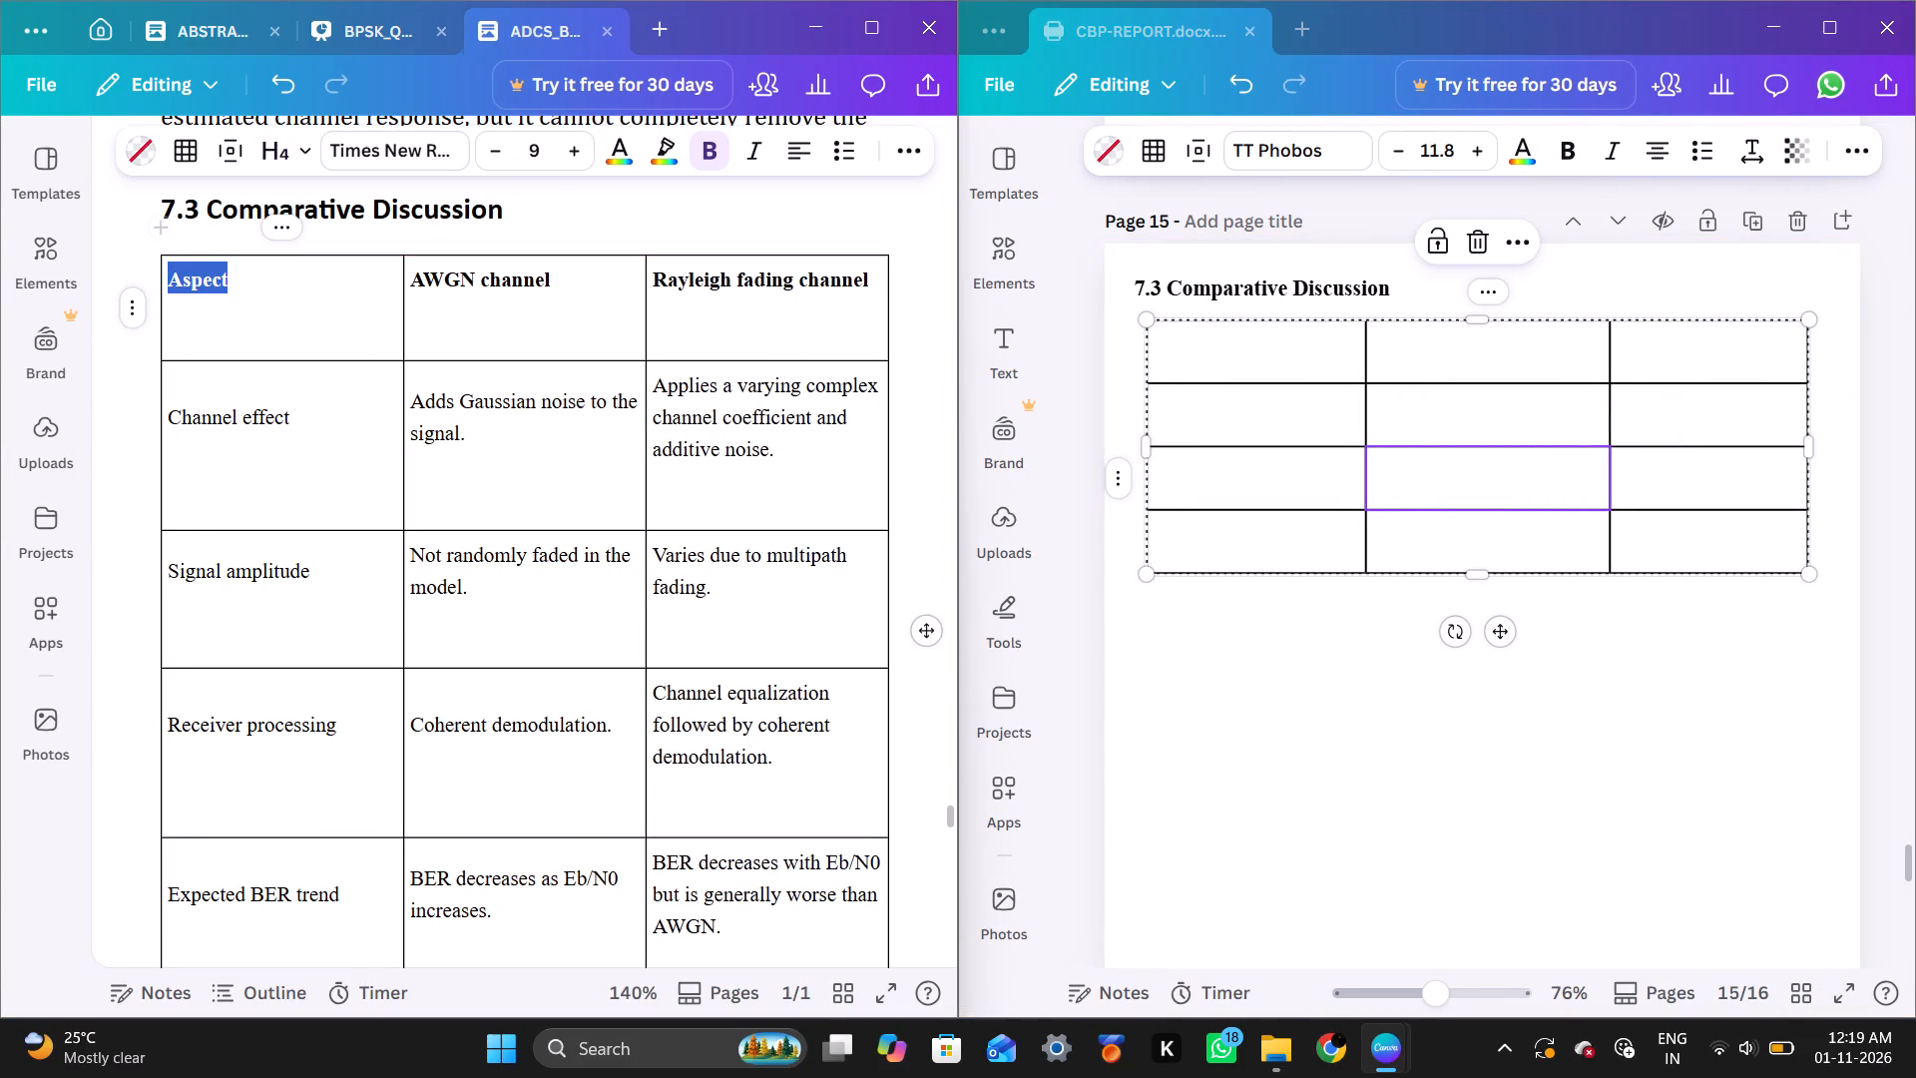
{"action": "left_click_drag", "start_coordinate": [171, 285], "coordinate": [163, 285]}
{"action": "key", "text": "ctrl+c"}
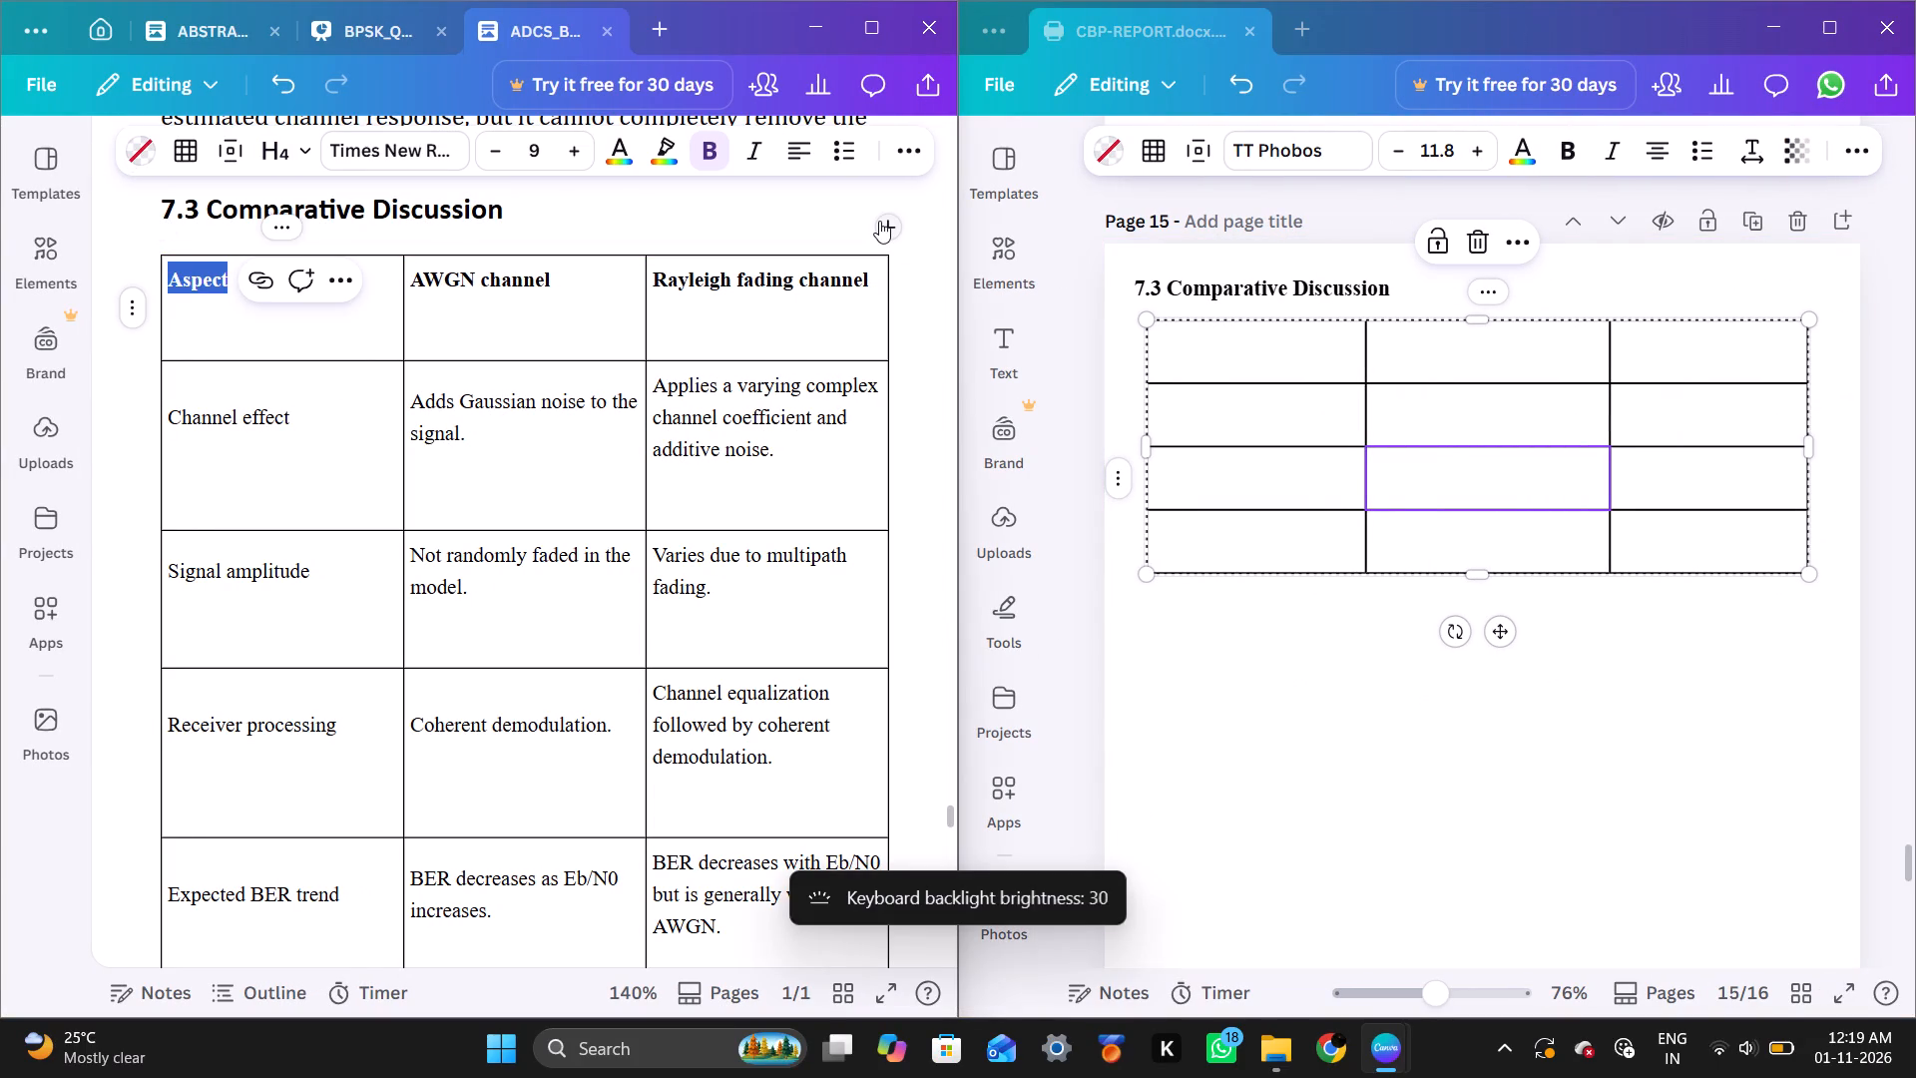
{"action": "left_click", "coordinate": [1239, 339]}
{"action": "left_click", "coordinate": [1239, 339]}
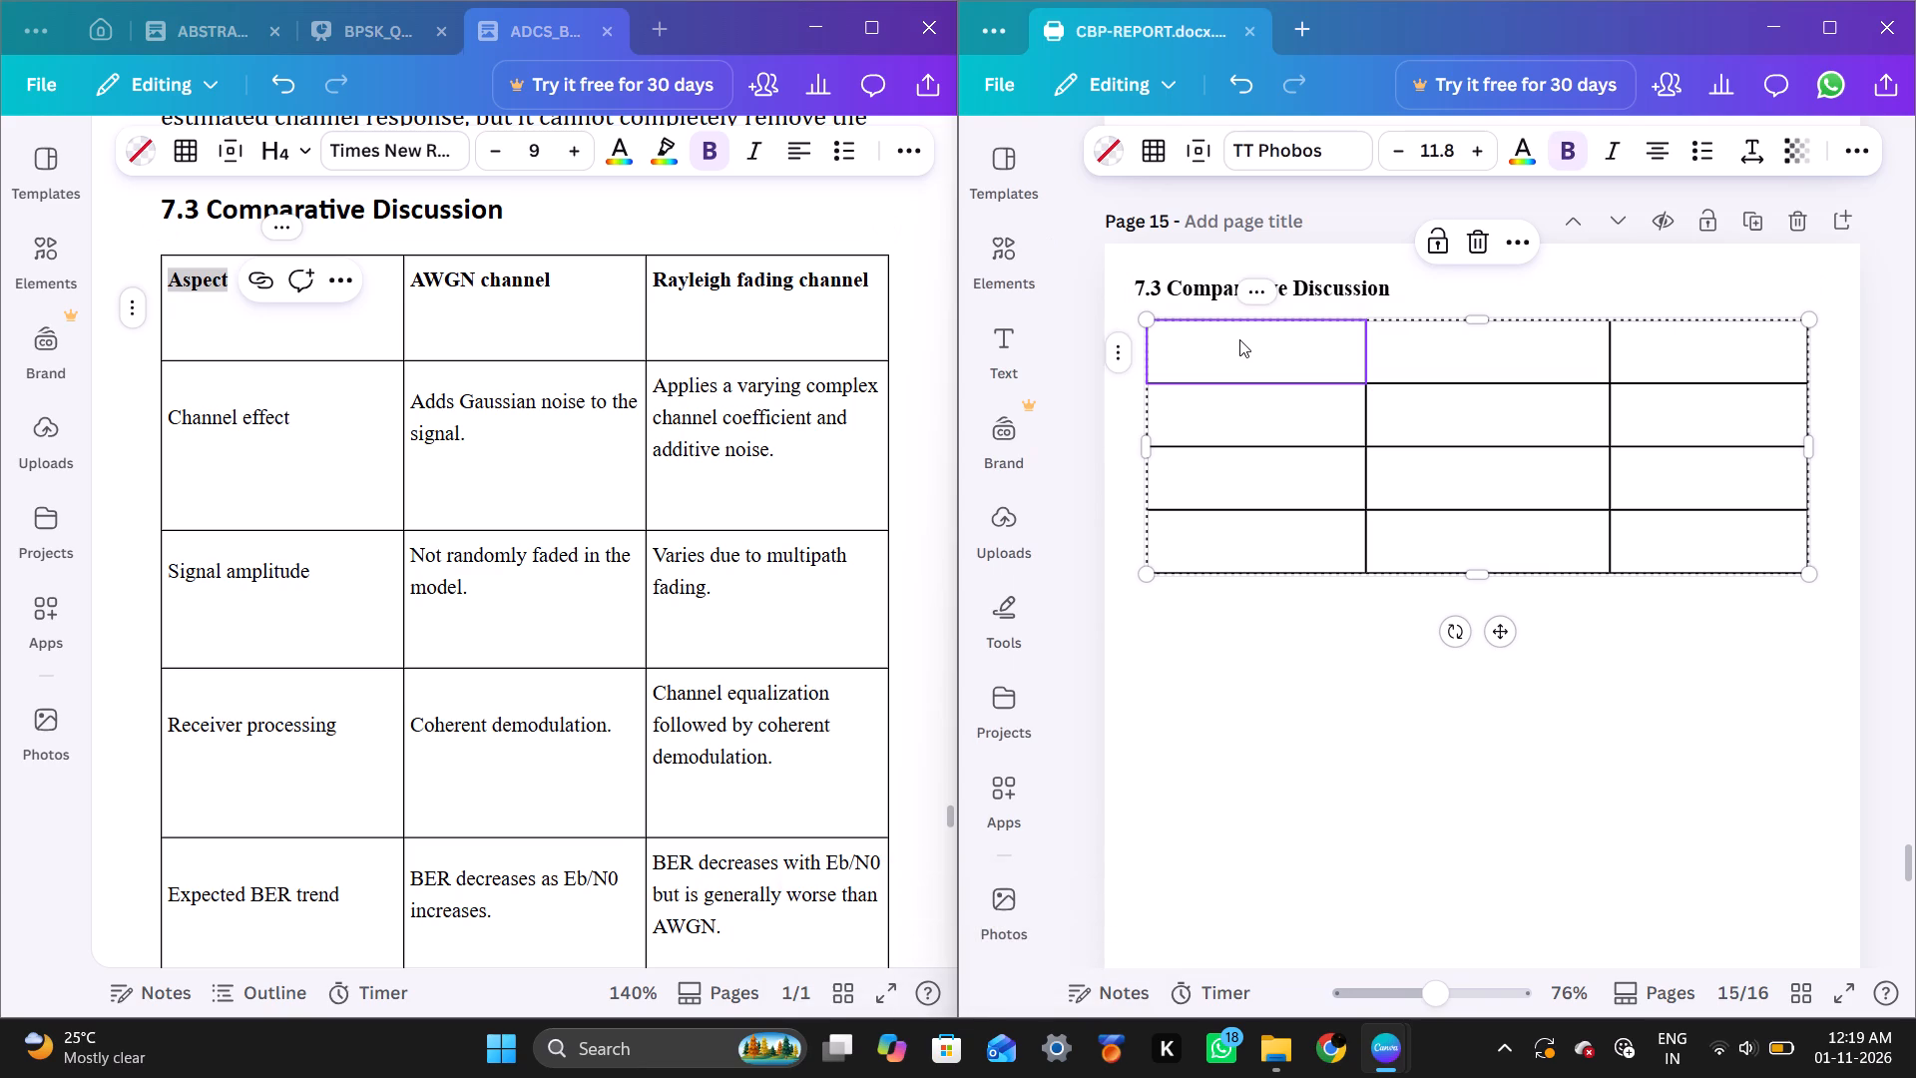
{"action": "key", "text": "ctrl+v"}
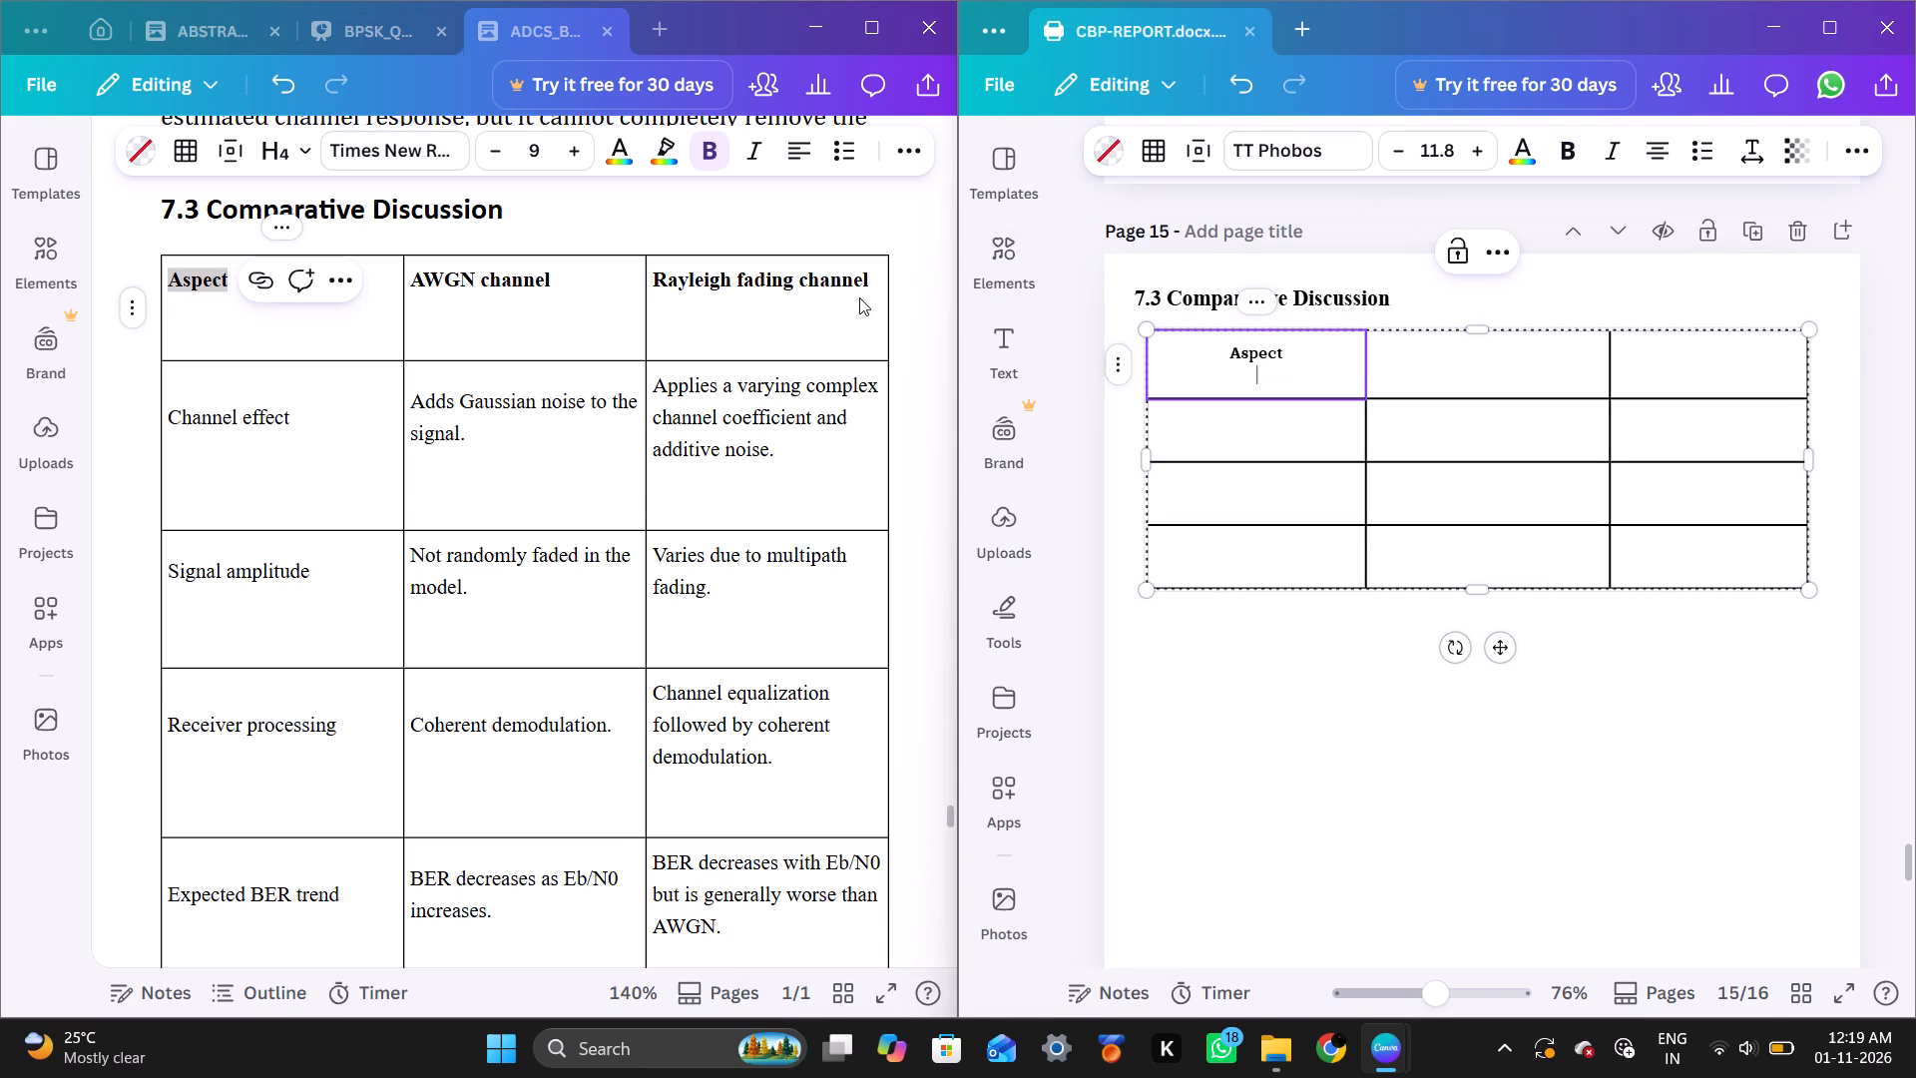
Copy the "AWGN channel" header text from the reference table into the second header cell of the page 15 table.
{"action": "left_click_drag", "start_coordinate": [567, 282], "coordinate": [408, 284]}
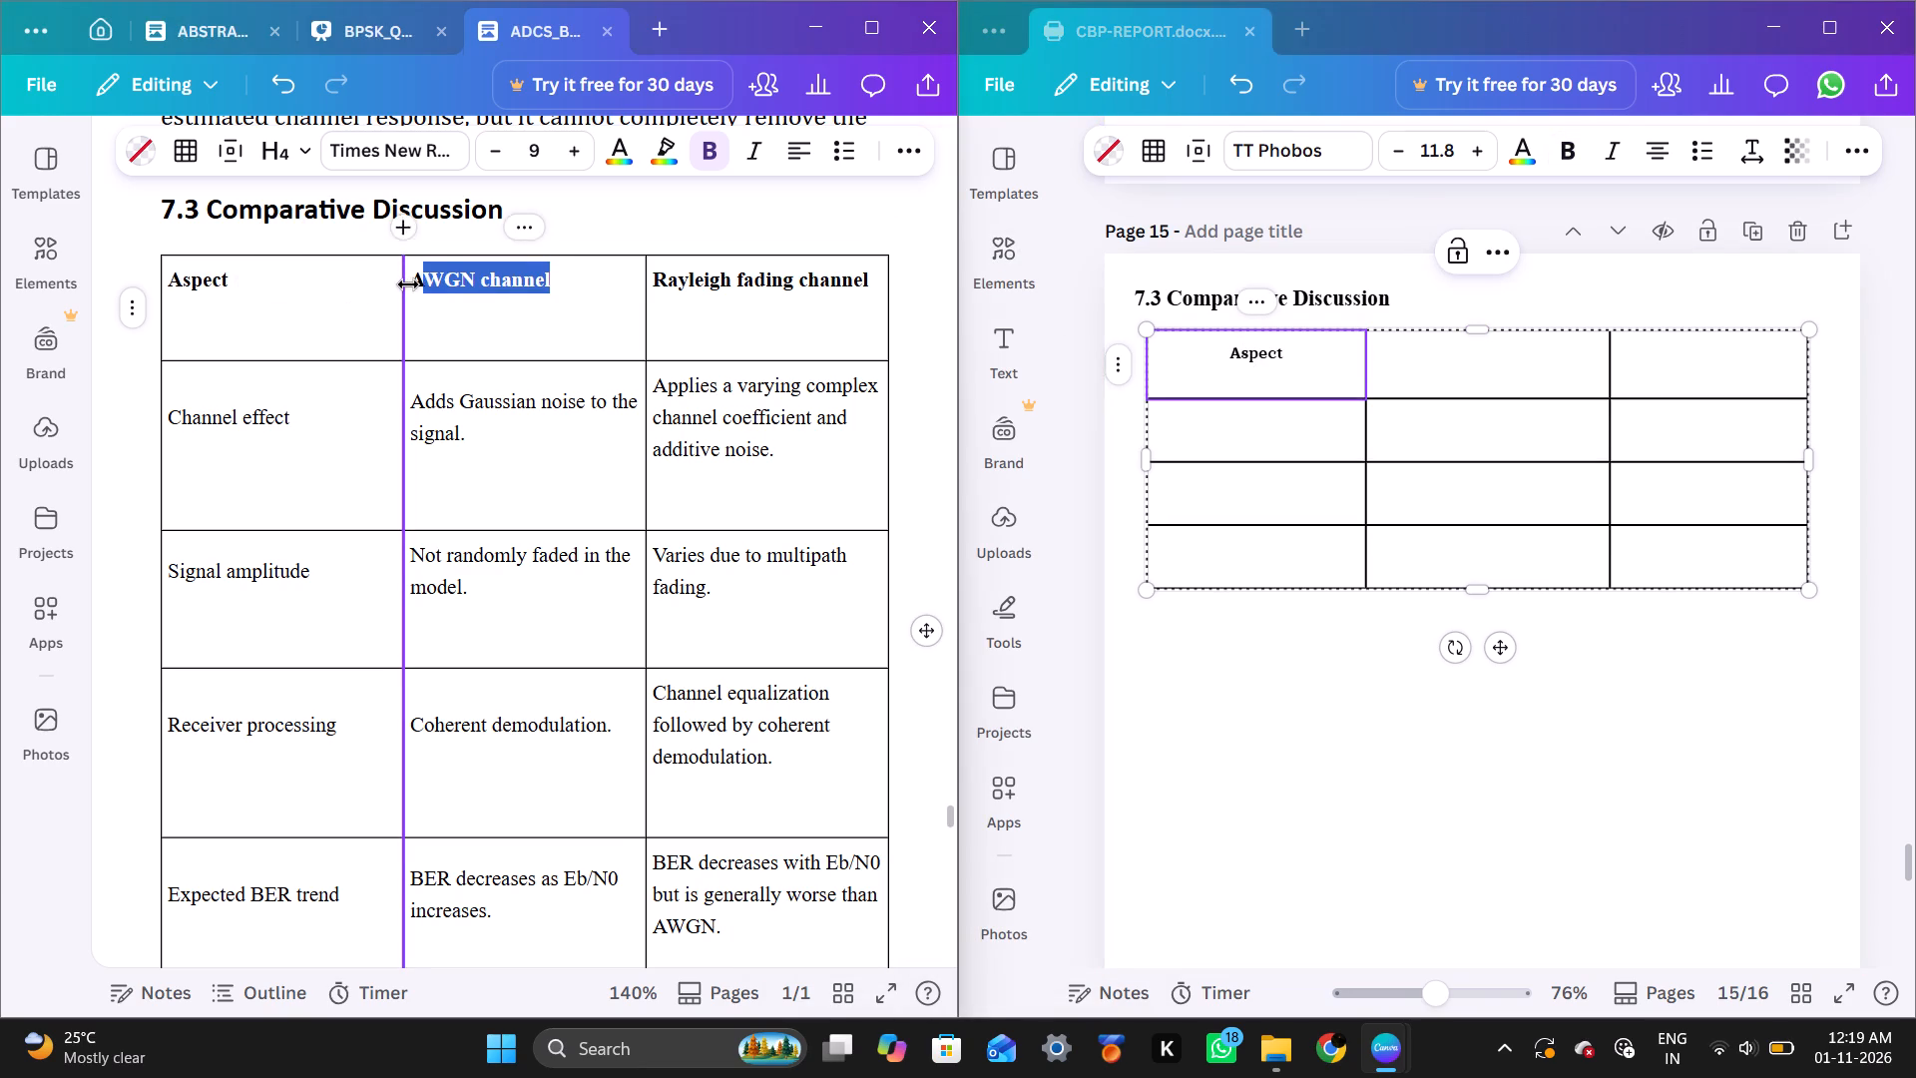
{"action": "left_click_drag", "start_coordinate": [408, 284], "coordinate": [392, 286]}
{"action": "key", "text": "ctrl+c"}
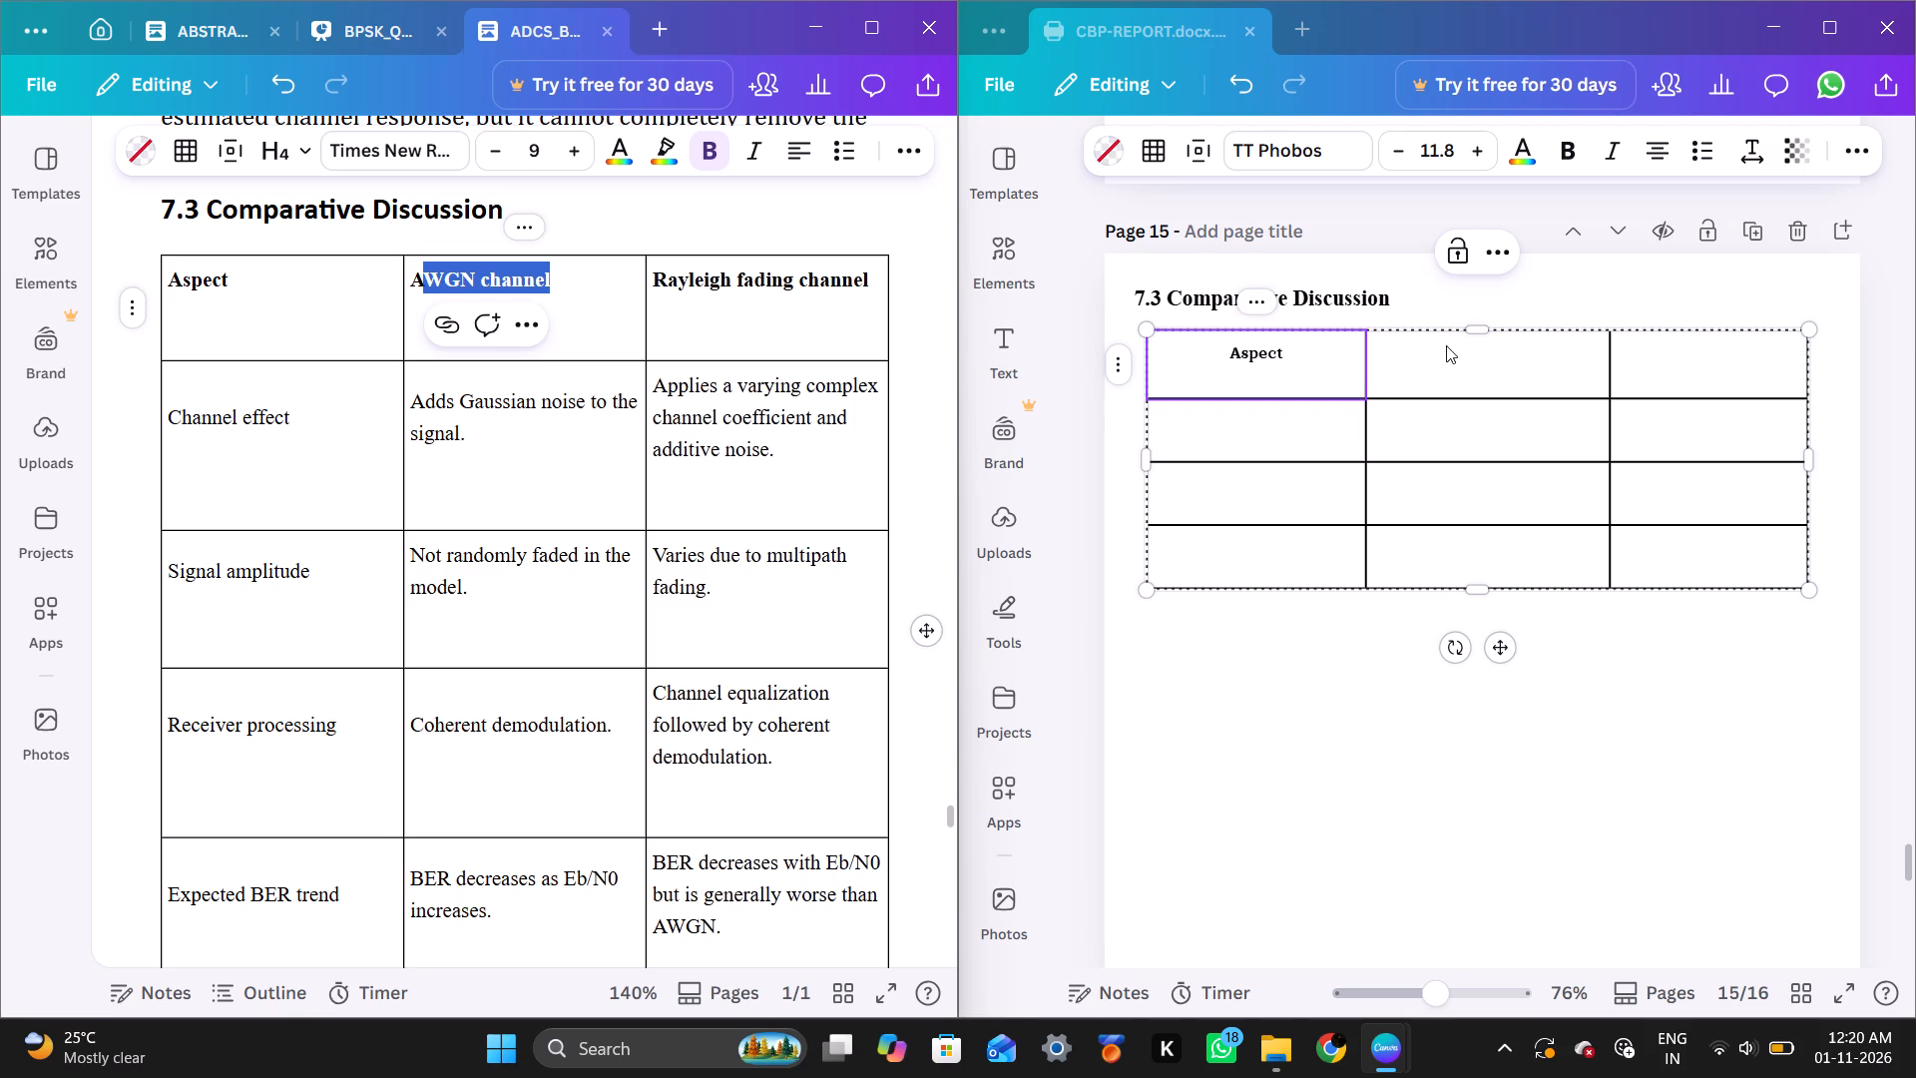
{"action": "double_click", "coordinate": [1446, 345]}
{"action": "key", "text": "ctrl+v"}
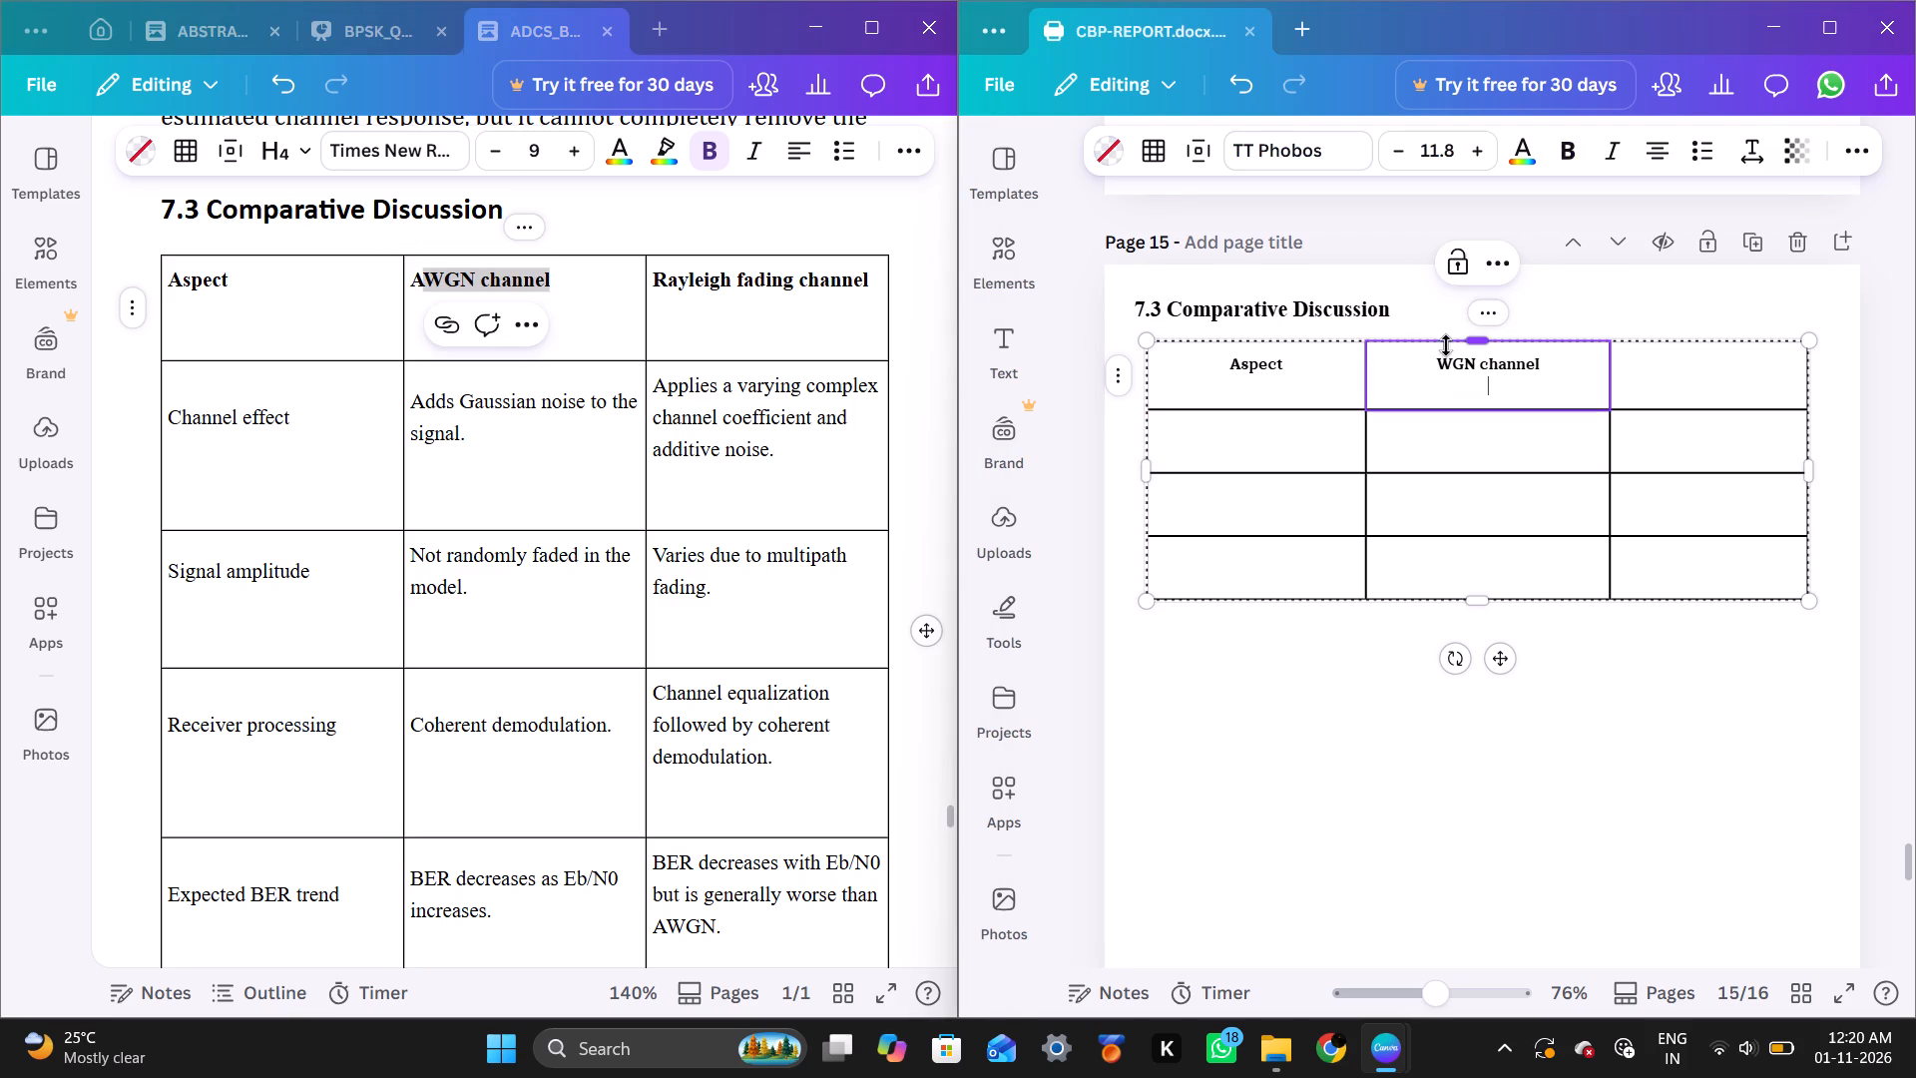
Copy the "Rayleigh fading channel" header text from the reference table into the third header cell of the page 15 table.
{"action": "left_click_drag", "start_coordinate": [874, 287], "coordinate": [657, 287]}
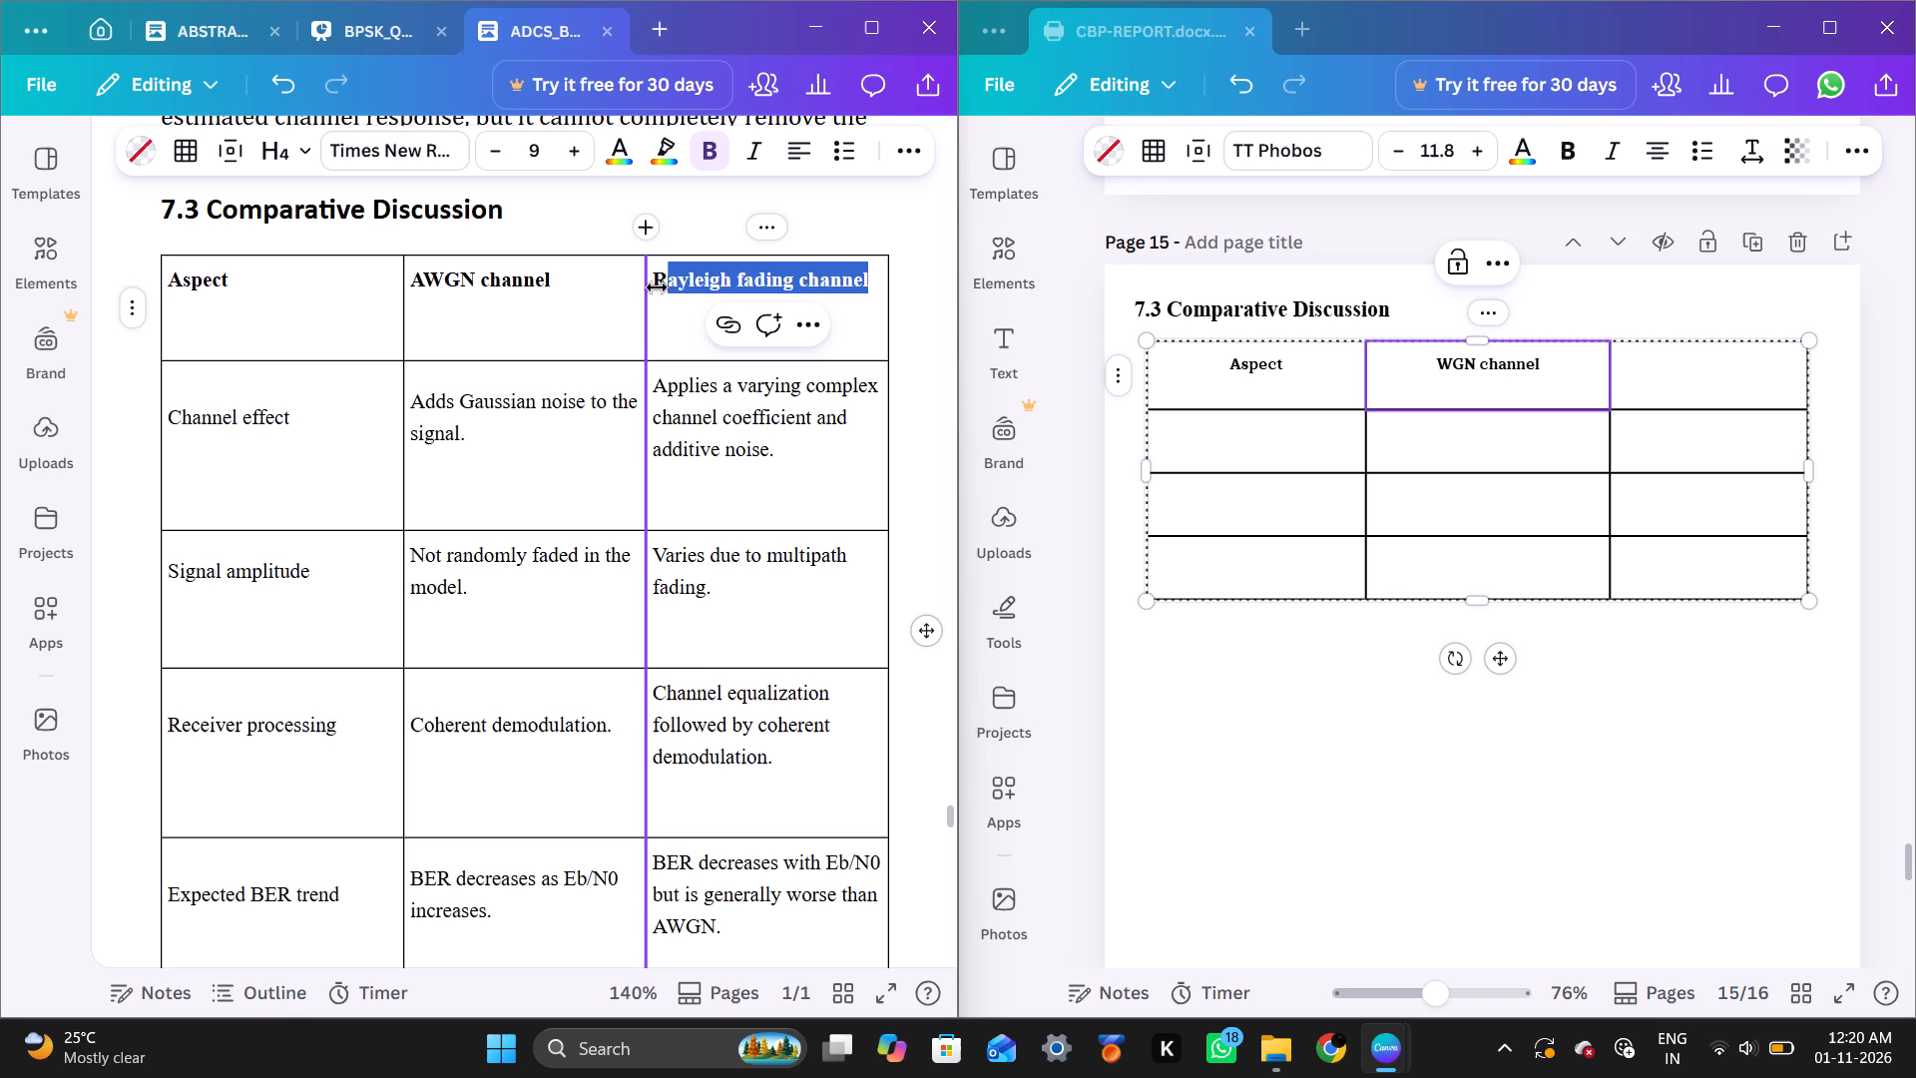
{"action": "key", "text": "ctrl+c"}
{"action": "double_click", "coordinate": [1647, 362]}
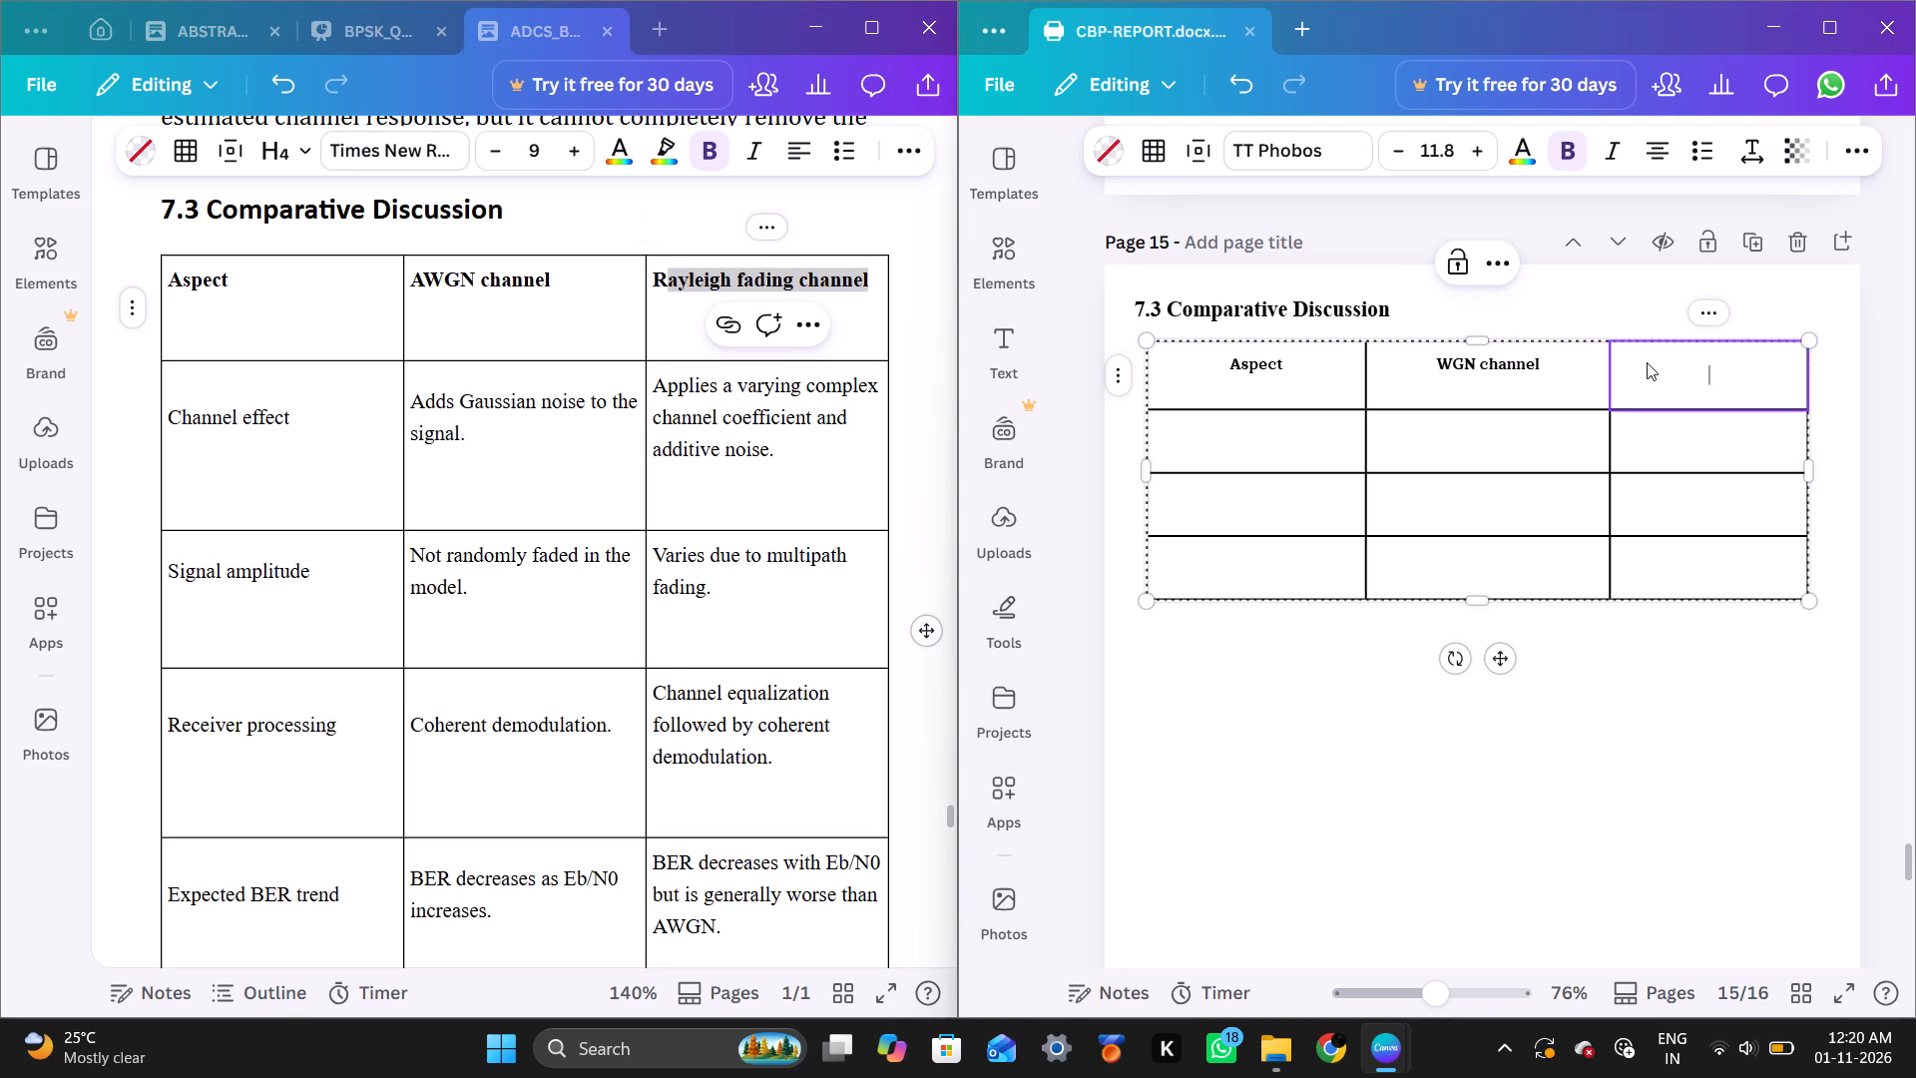
{"action": "key", "text": "ctrl+v"}
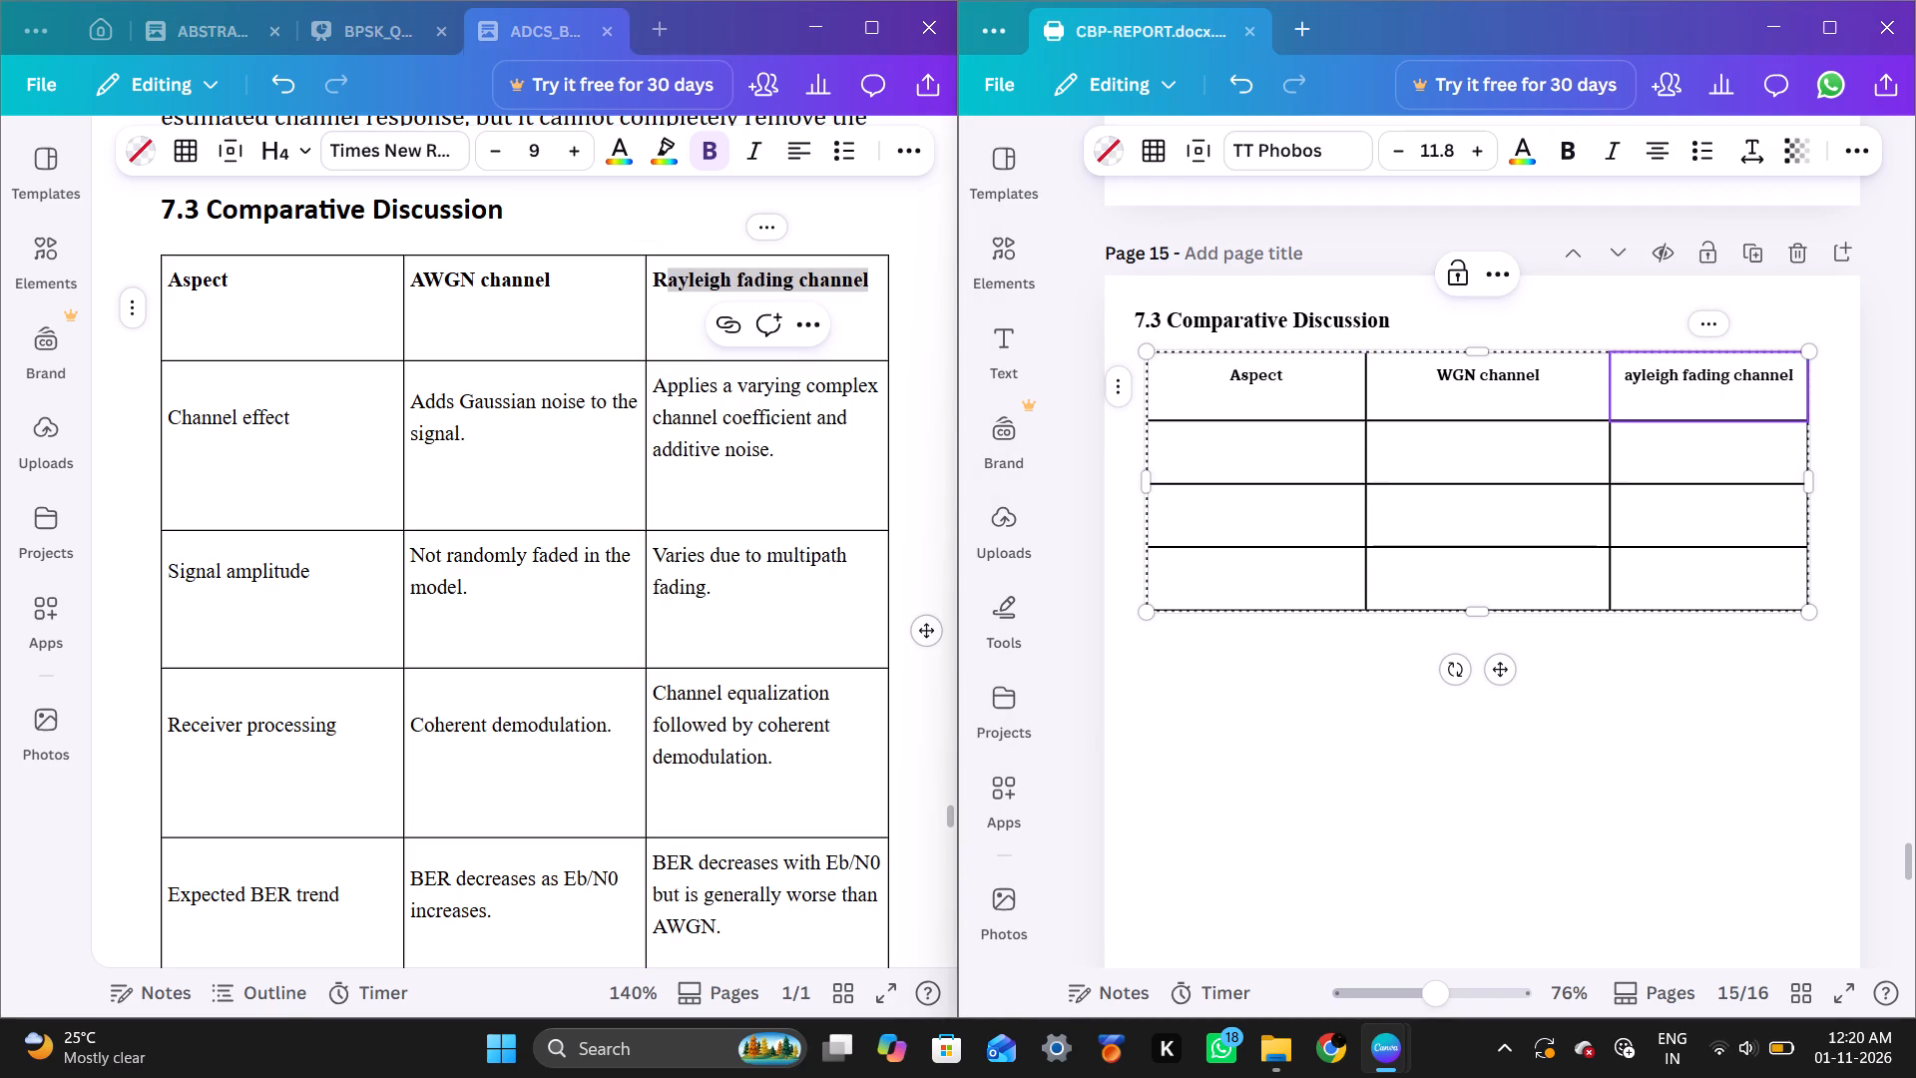
Remove the trailing blank line in the third header cell and add the missing "R" so it reads "Rayleigh fading channel".
{"action": "key", "text": "BackSpace"}
{"action": "key", "text": "Left"}
{"action": "key", "text": "Left"}
{"action": "key", "text": "Left"}
{"action": "key", "text": "Left"}
{"action": "key", "text": "Left"}
{"action": "key", "text": "Left"}
{"action": "key", "text": "Left"}
{"action": "key", "text": "Left"}
{"action": "key", "text": "Left"}
{"action": "key", "text": "Left"}
{"action": "key", "text": "Left"}
{"action": "key", "text": "Left"}
{"action": "key", "text": "Left"}
{"action": "key", "text": "Left"}
{"action": "key", "text": "Left"}
{"action": "key", "text": "Left"}
{"action": "key", "text": "Left"}
{"action": "key", "text": "Left"}
{"action": "key", "text": "Left"}
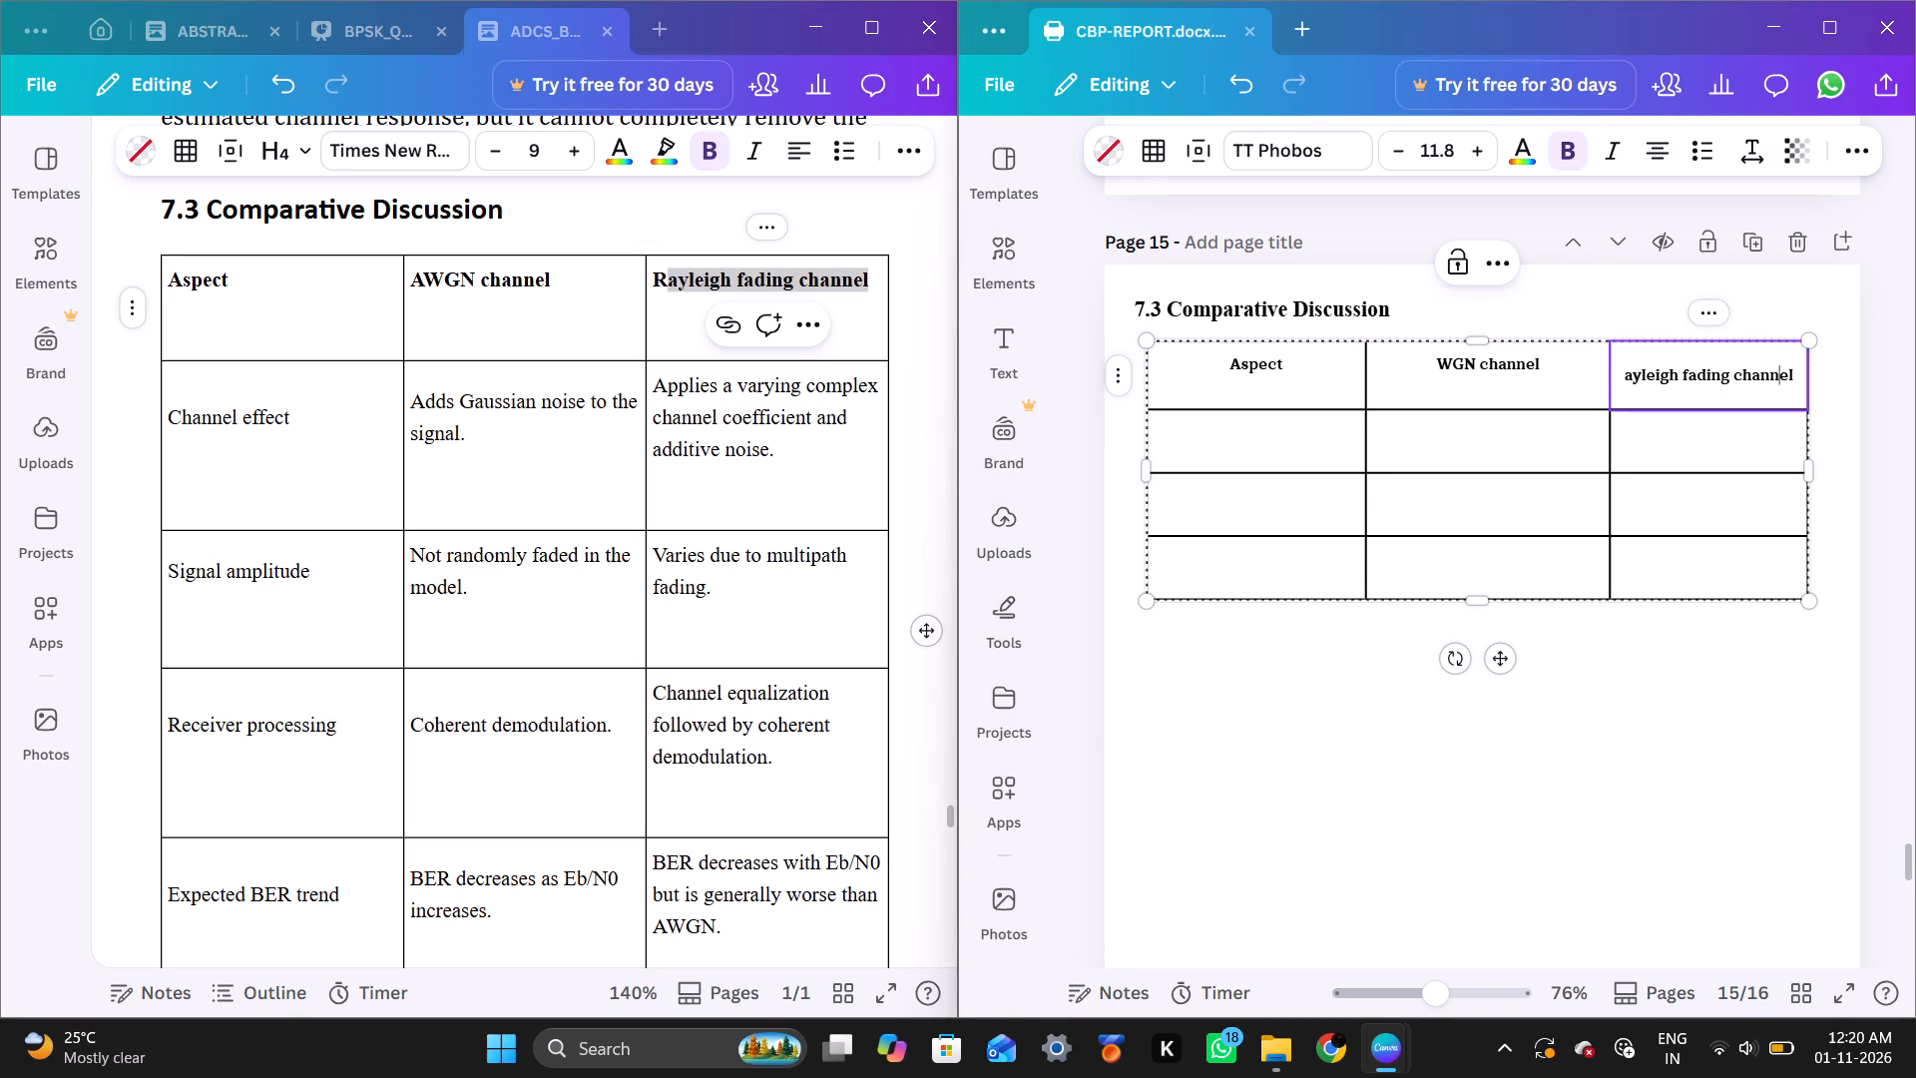
{"action": "key", "text": "Left"}
{"action": "key", "text": "Left"}
{"action": "key", "text": "Left"}
{"action": "key", "text": "Left"}
{"action": "key", "text": "shift+r"}
Remove the trailing blank line in the second header cell and add the missing "A" so it reads "AWGN channel".
{"action": "key", "text": "Left"}
{"action": "key", "text": "Left"}
{"action": "key", "text": "Left"}
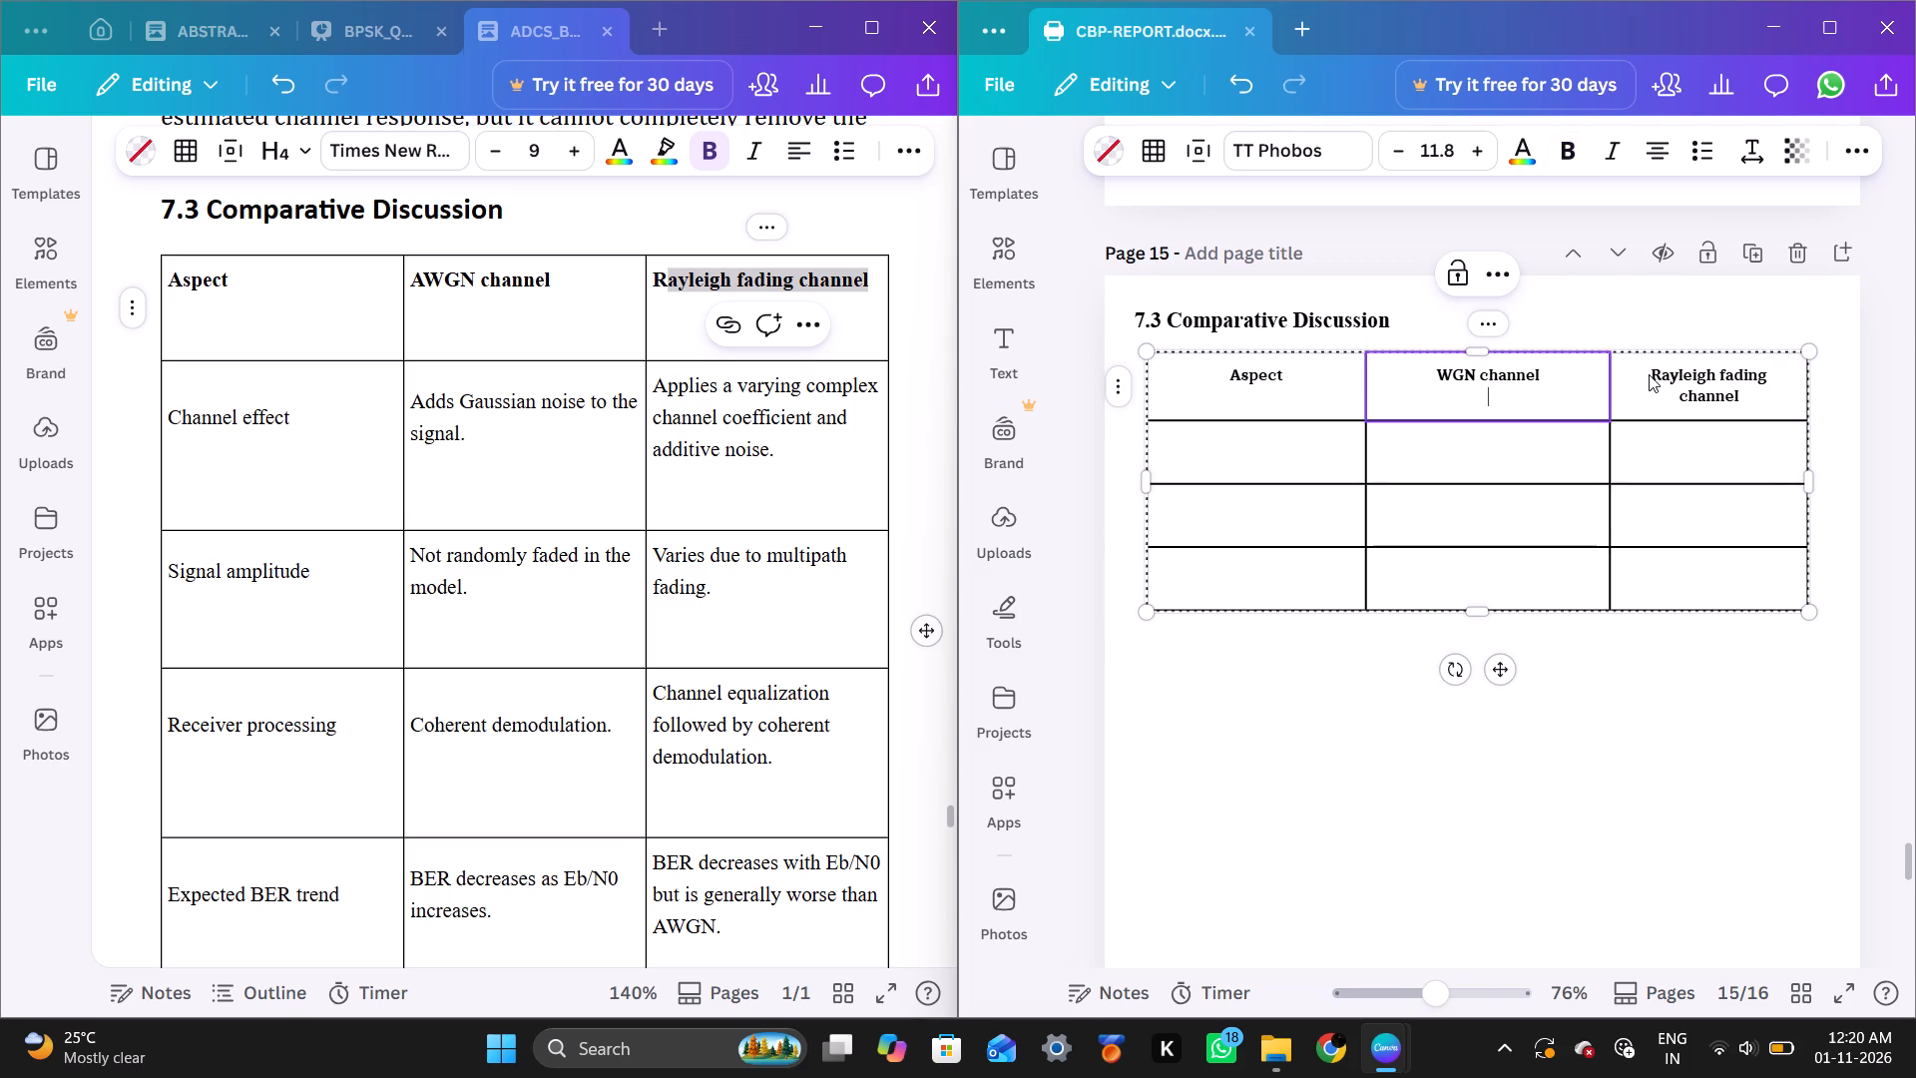
{"action": "key", "text": "BackSpace"}
{"action": "key", "text": "Left"}
{"action": "key", "text": "Left"}
{"action": "key", "text": "Left"}
{"action": "key", "text": "Left"}
{"action": "key", "text": "Left"}
{"action": "key", "text": "Left"}
{"action": "key", "text": "Left"}
{"action": "key", "text": "Left"}
{"action": "key", "text": "Left"}
{"action": "key", "text": "Left"}
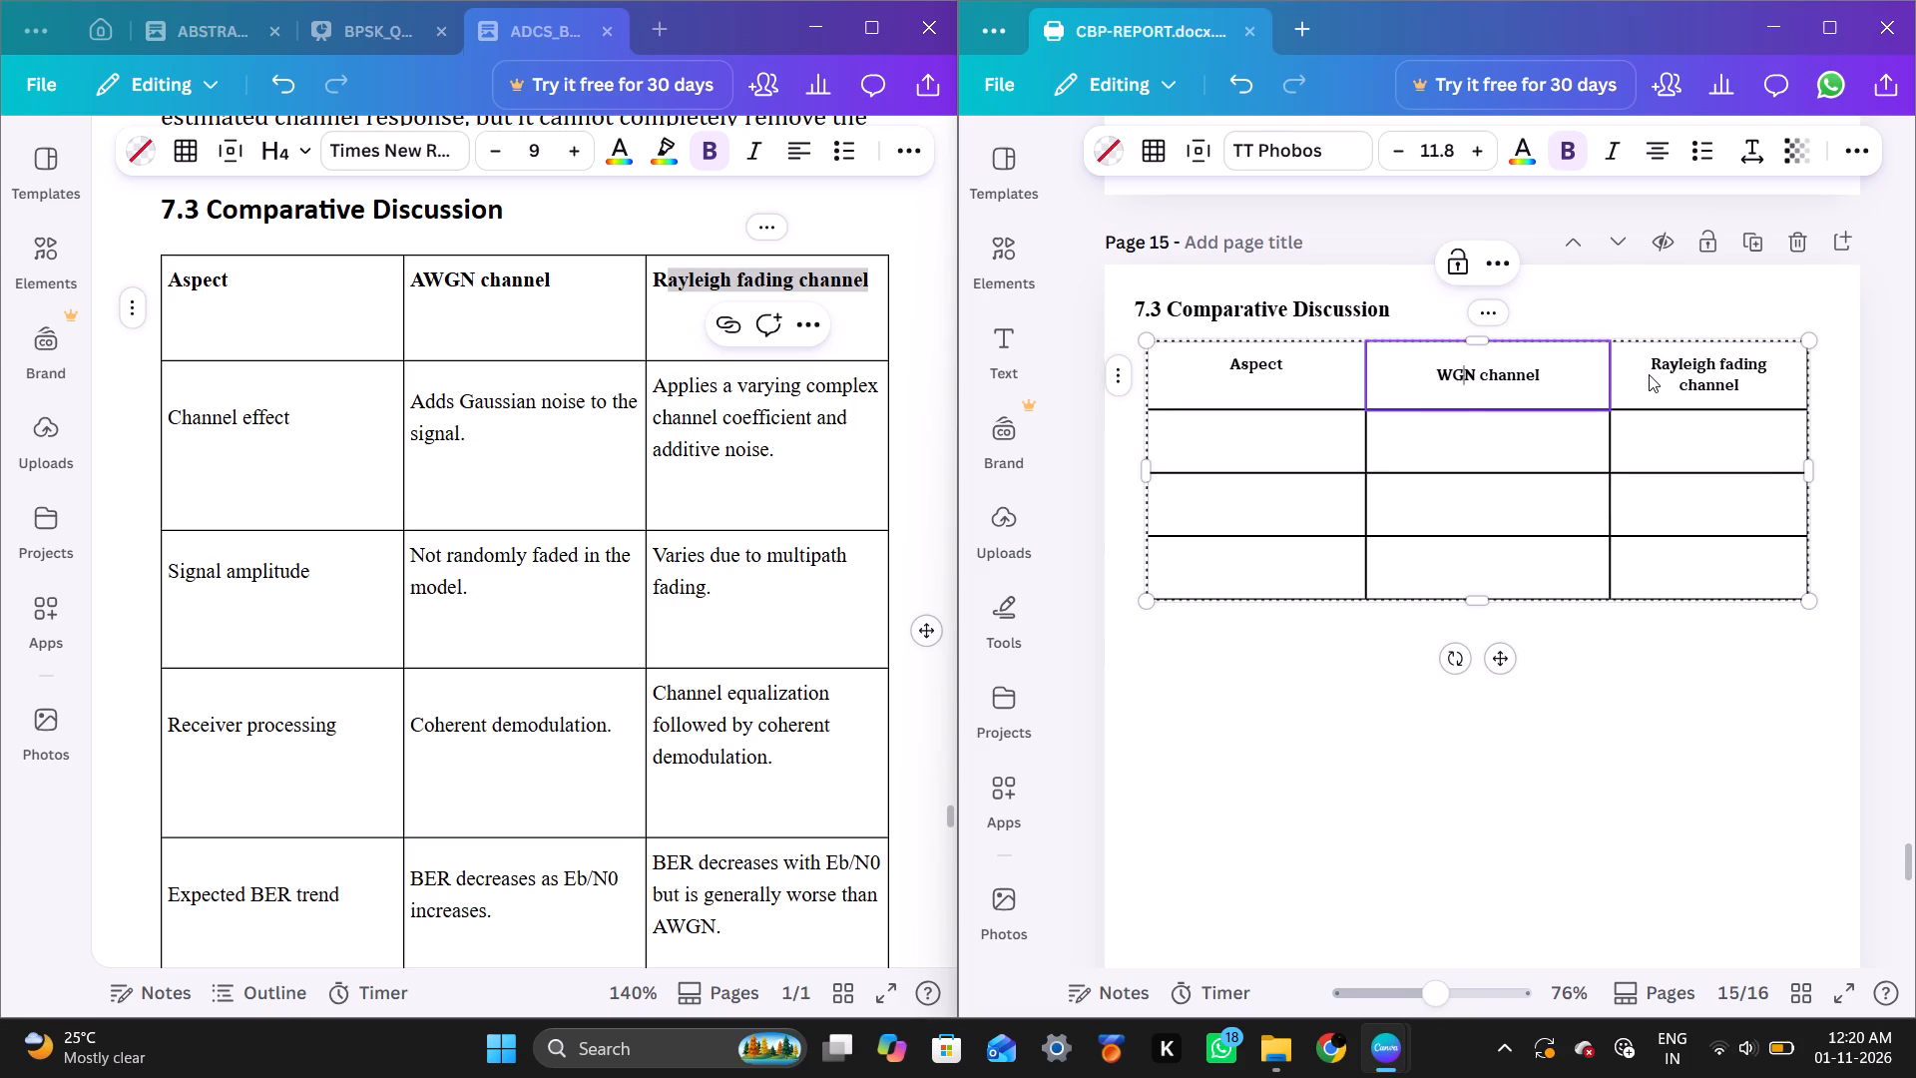
{"action": "key", "text": "Left"}
{"action": "key", "text": "Left"}
{"action": "key", "text": "shift+a"}
Remove the trailing blank line below "Aspect" in the first header cell.
{"action": "key", "text": "Left"}
{"action": "key", "text": "Left"}
{"action": "key", "text": "Left"}
{"action": "key", "text": "BackSpace"}
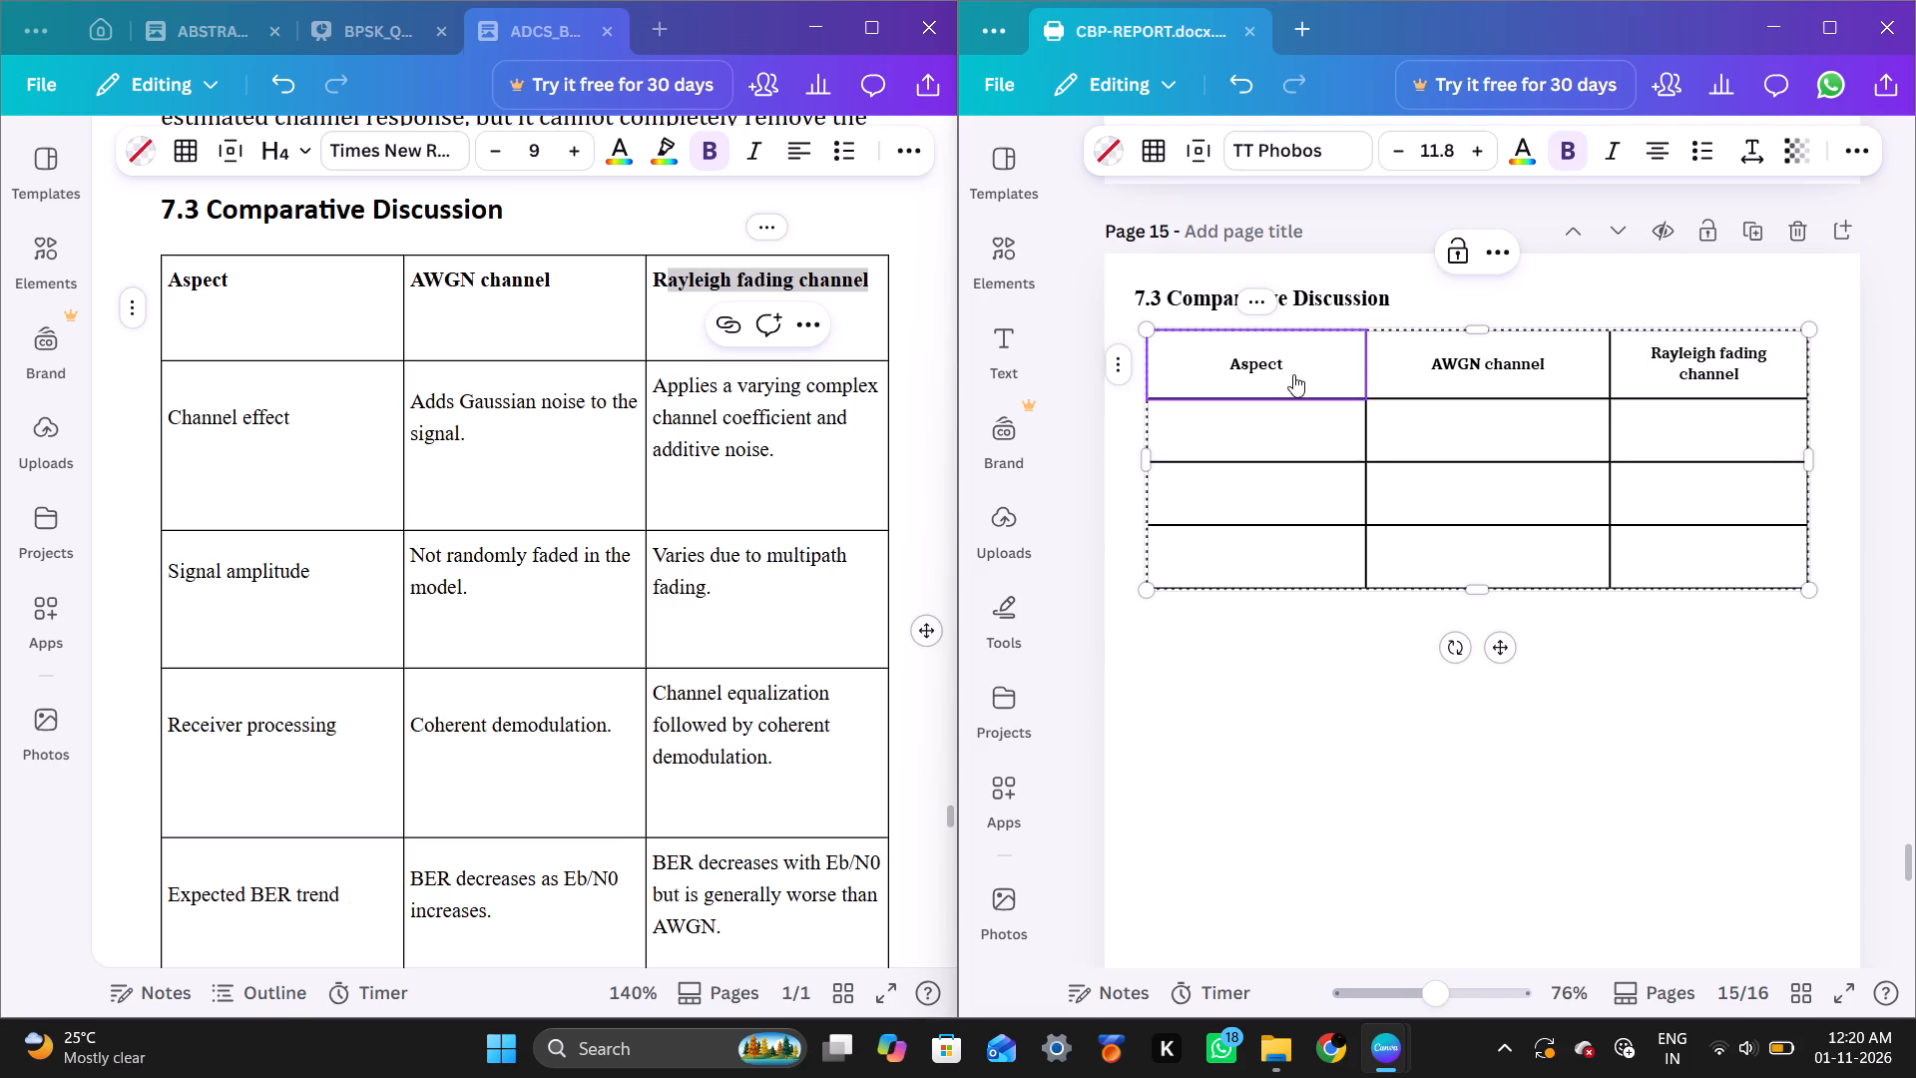
Add a fifth row at the bottom of the page 15 comparison table.
{"action": "left_click", "coordinate": [1319, 618]}
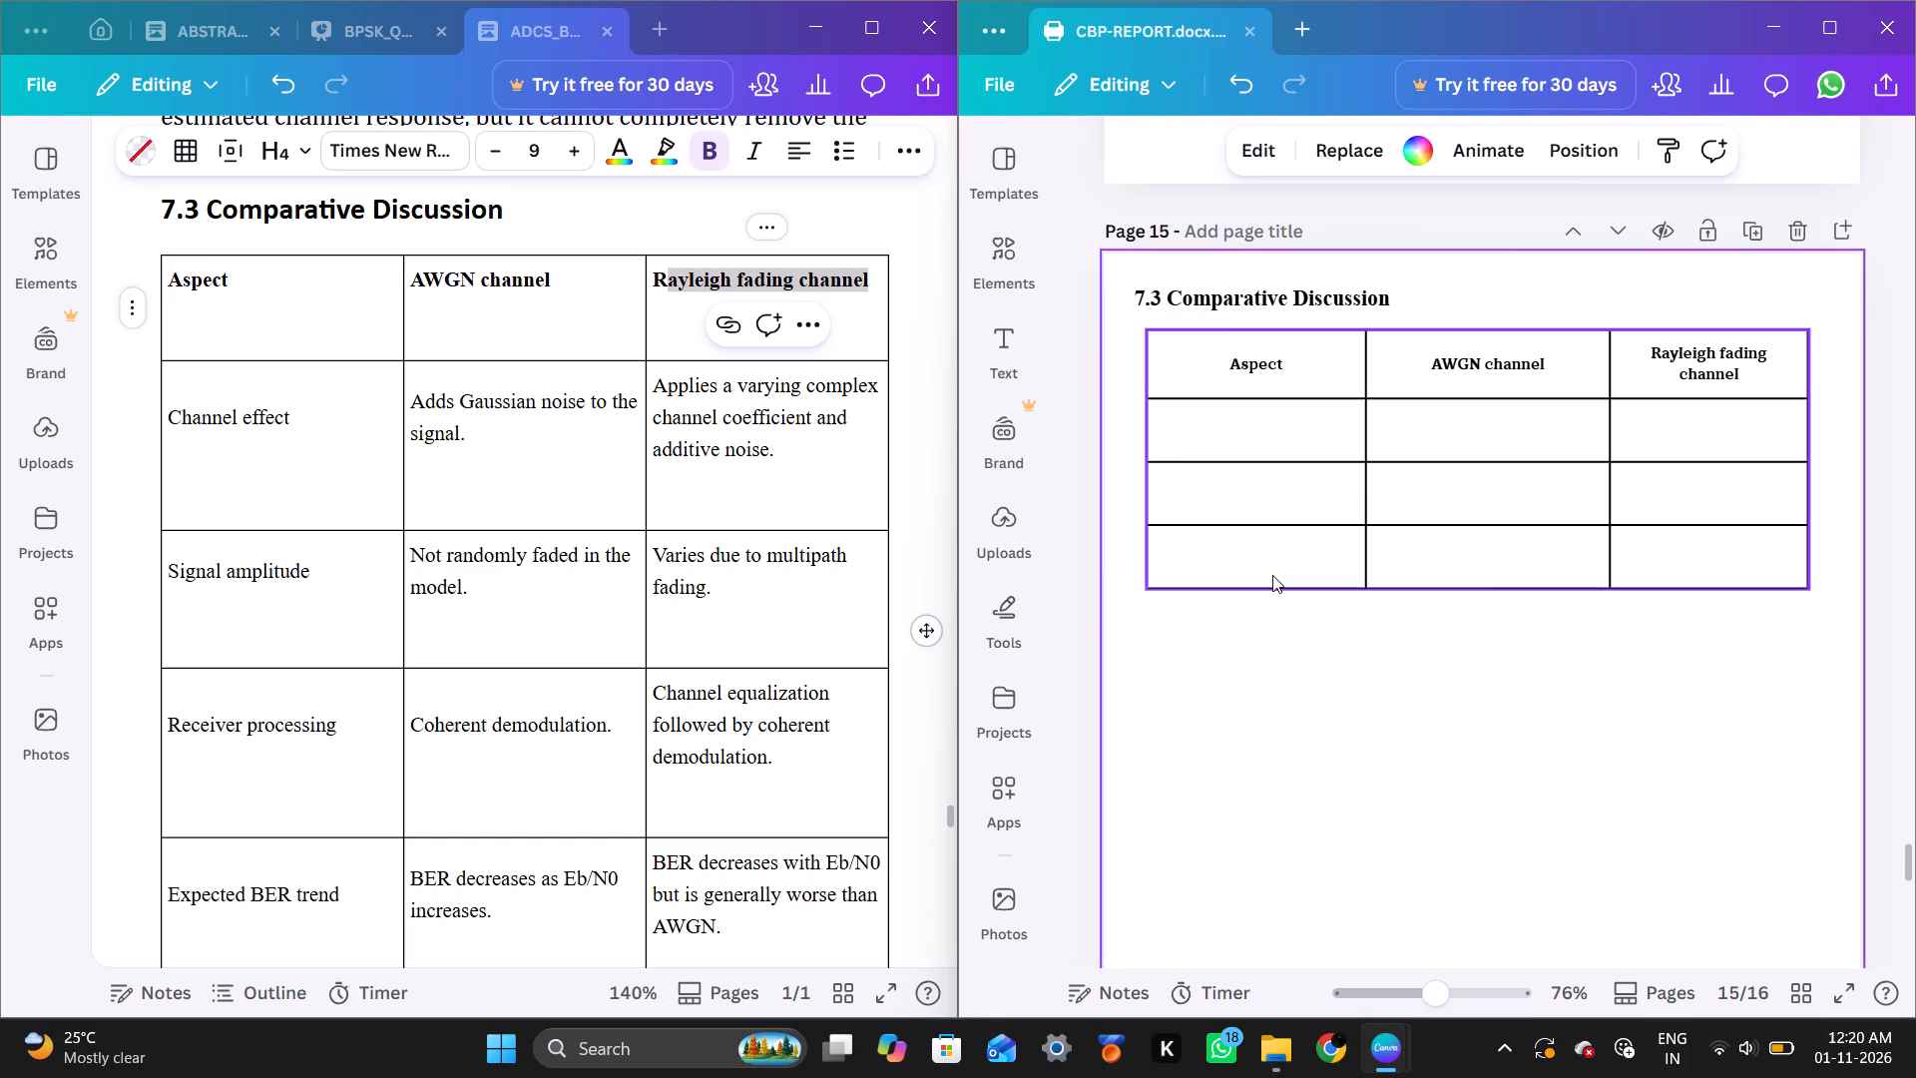
{"action": "left_click", "coordinate": [1272, 575]}
{"action": "left_click", "coordinate": [1124, 565]}
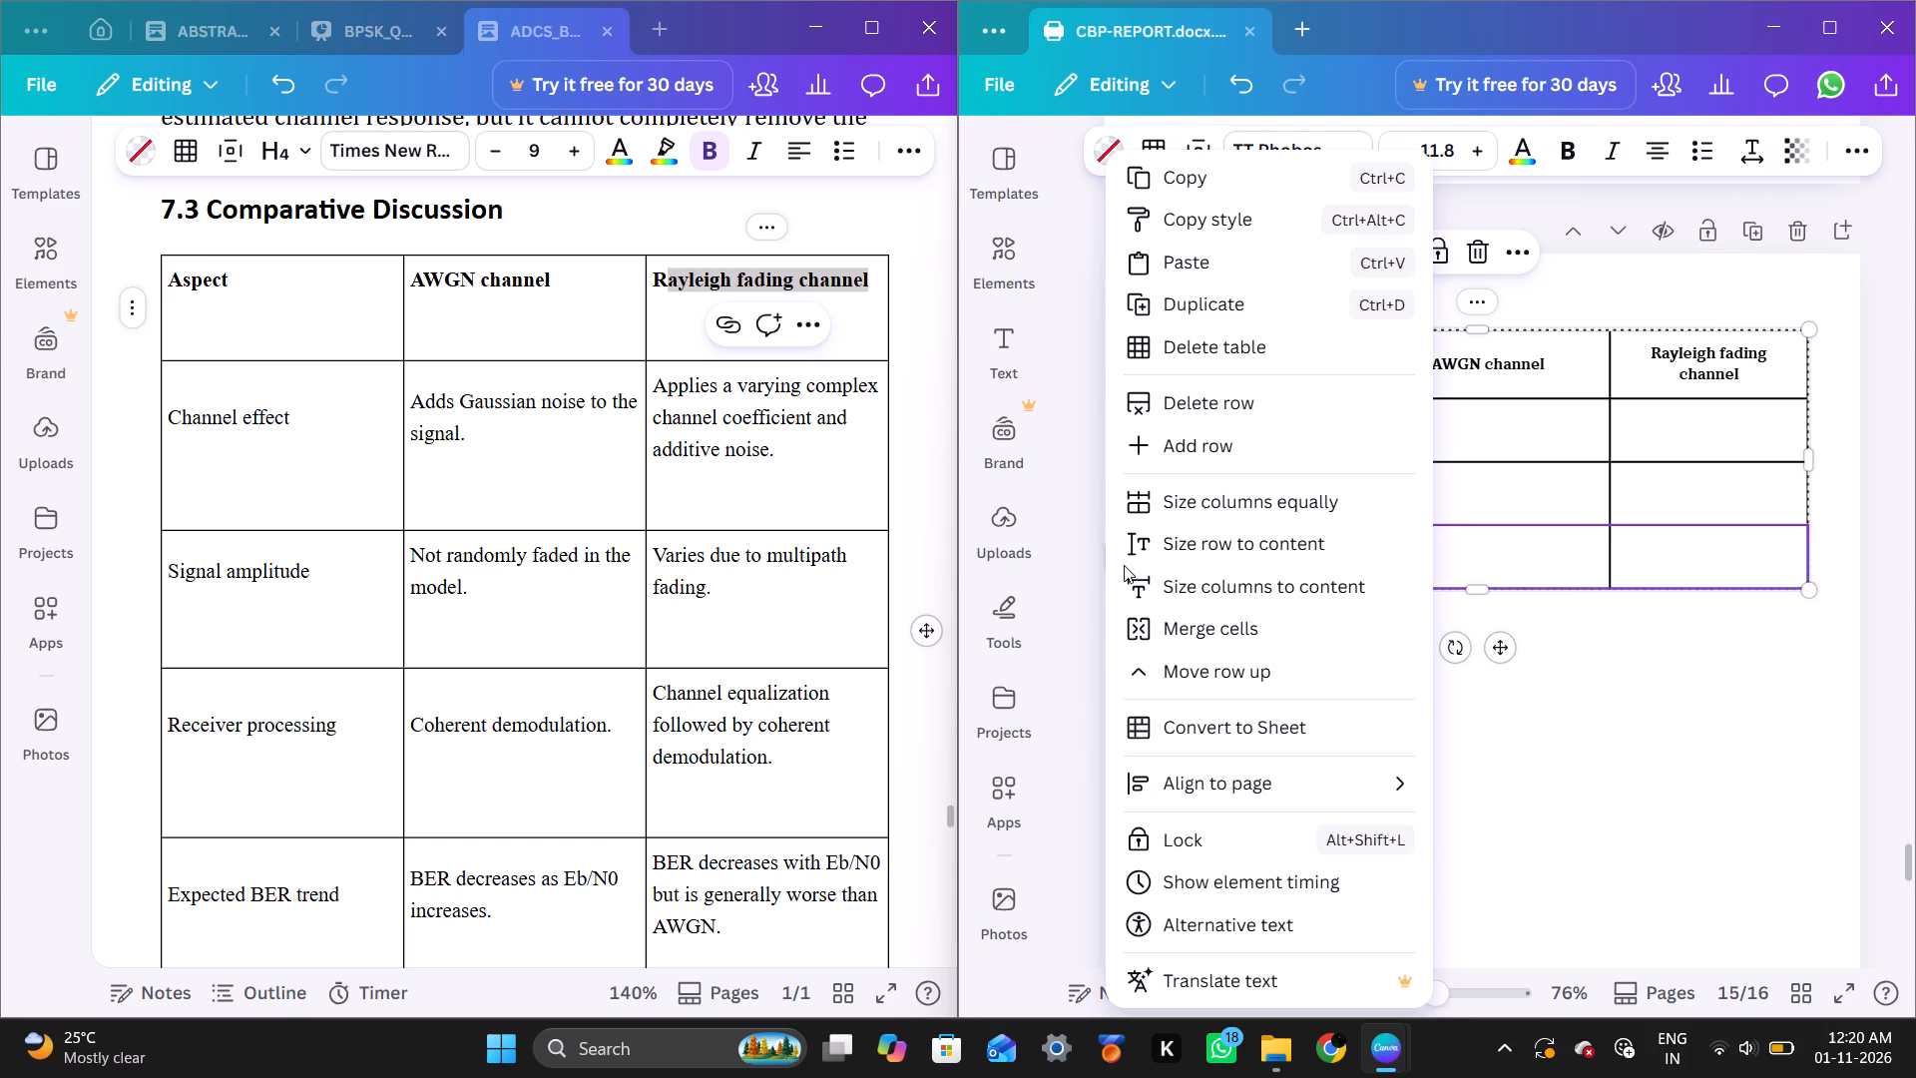
{"action": "left_click", "coordinate": [1263, 440]}
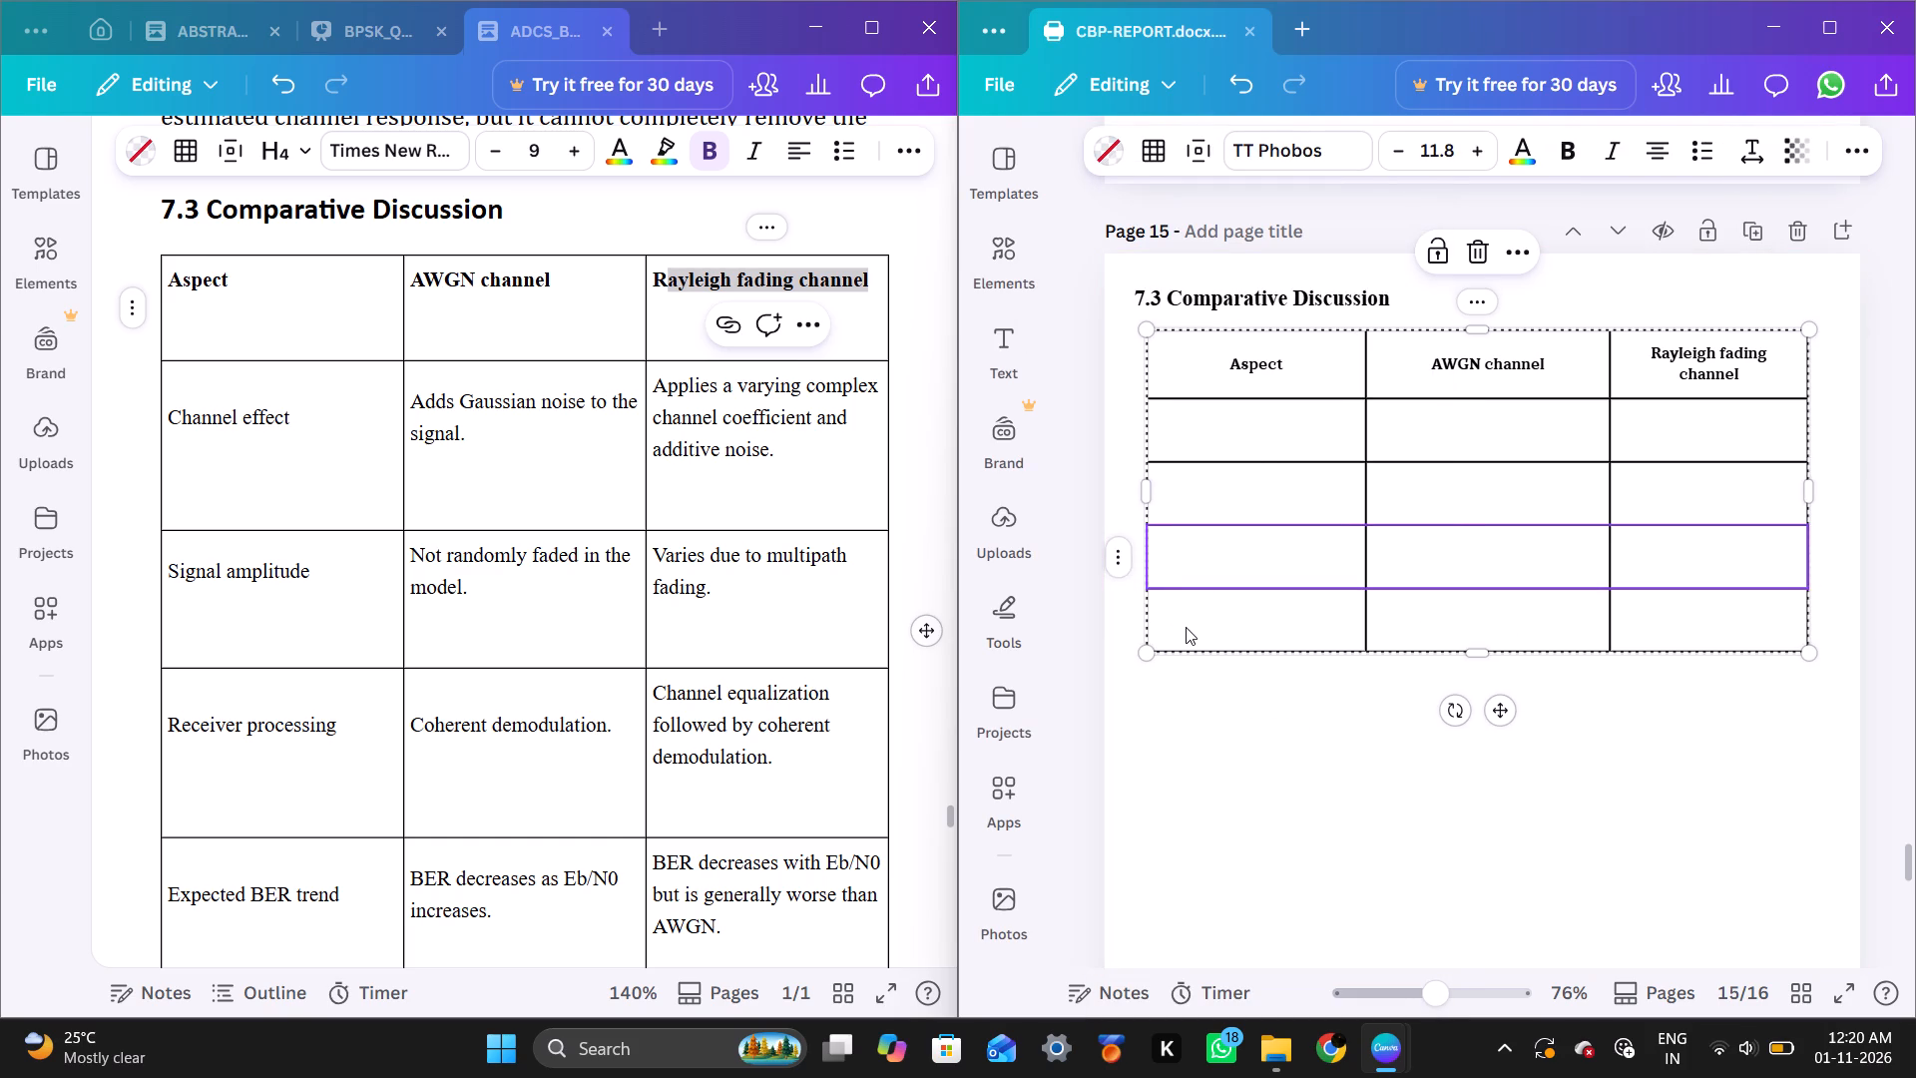
{"action": "left_click", "coordinate": [1118, 560]}
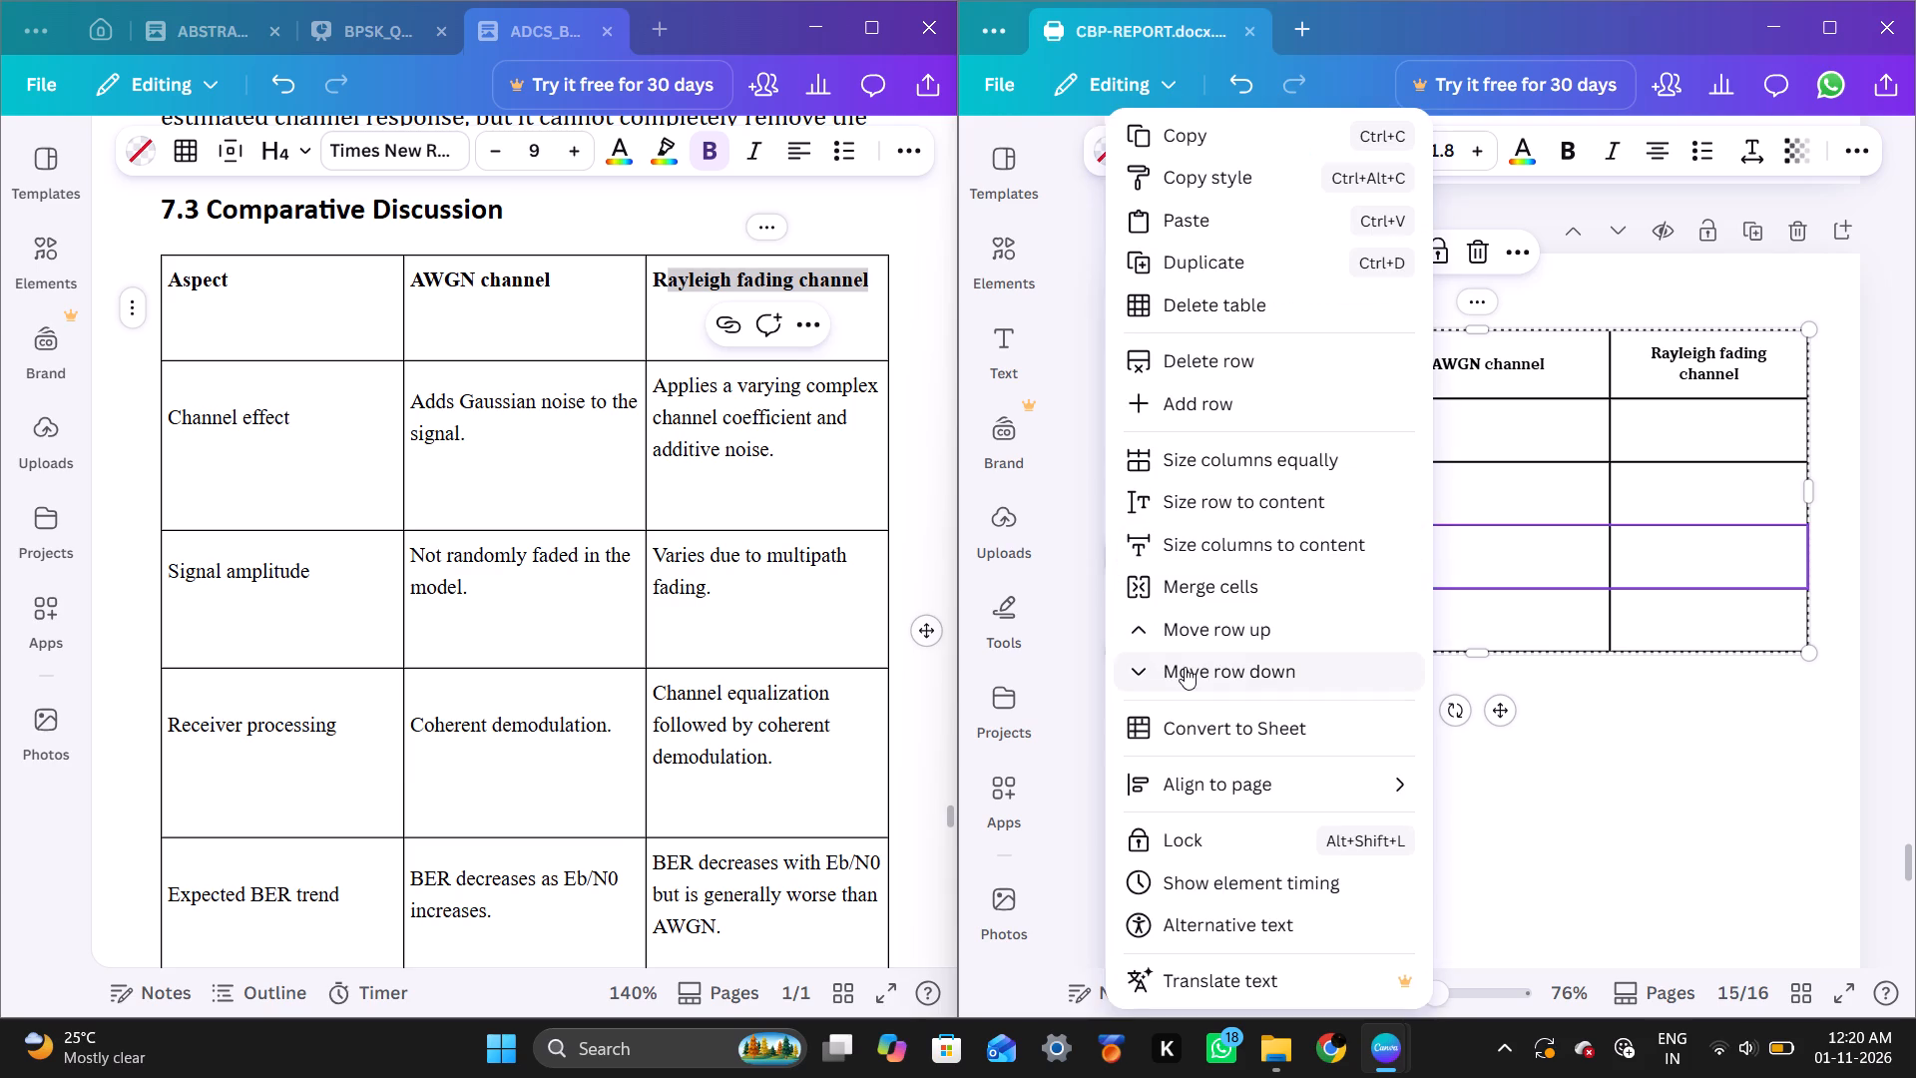
{"action": "left_click", "coordinate": [1563, 778]}
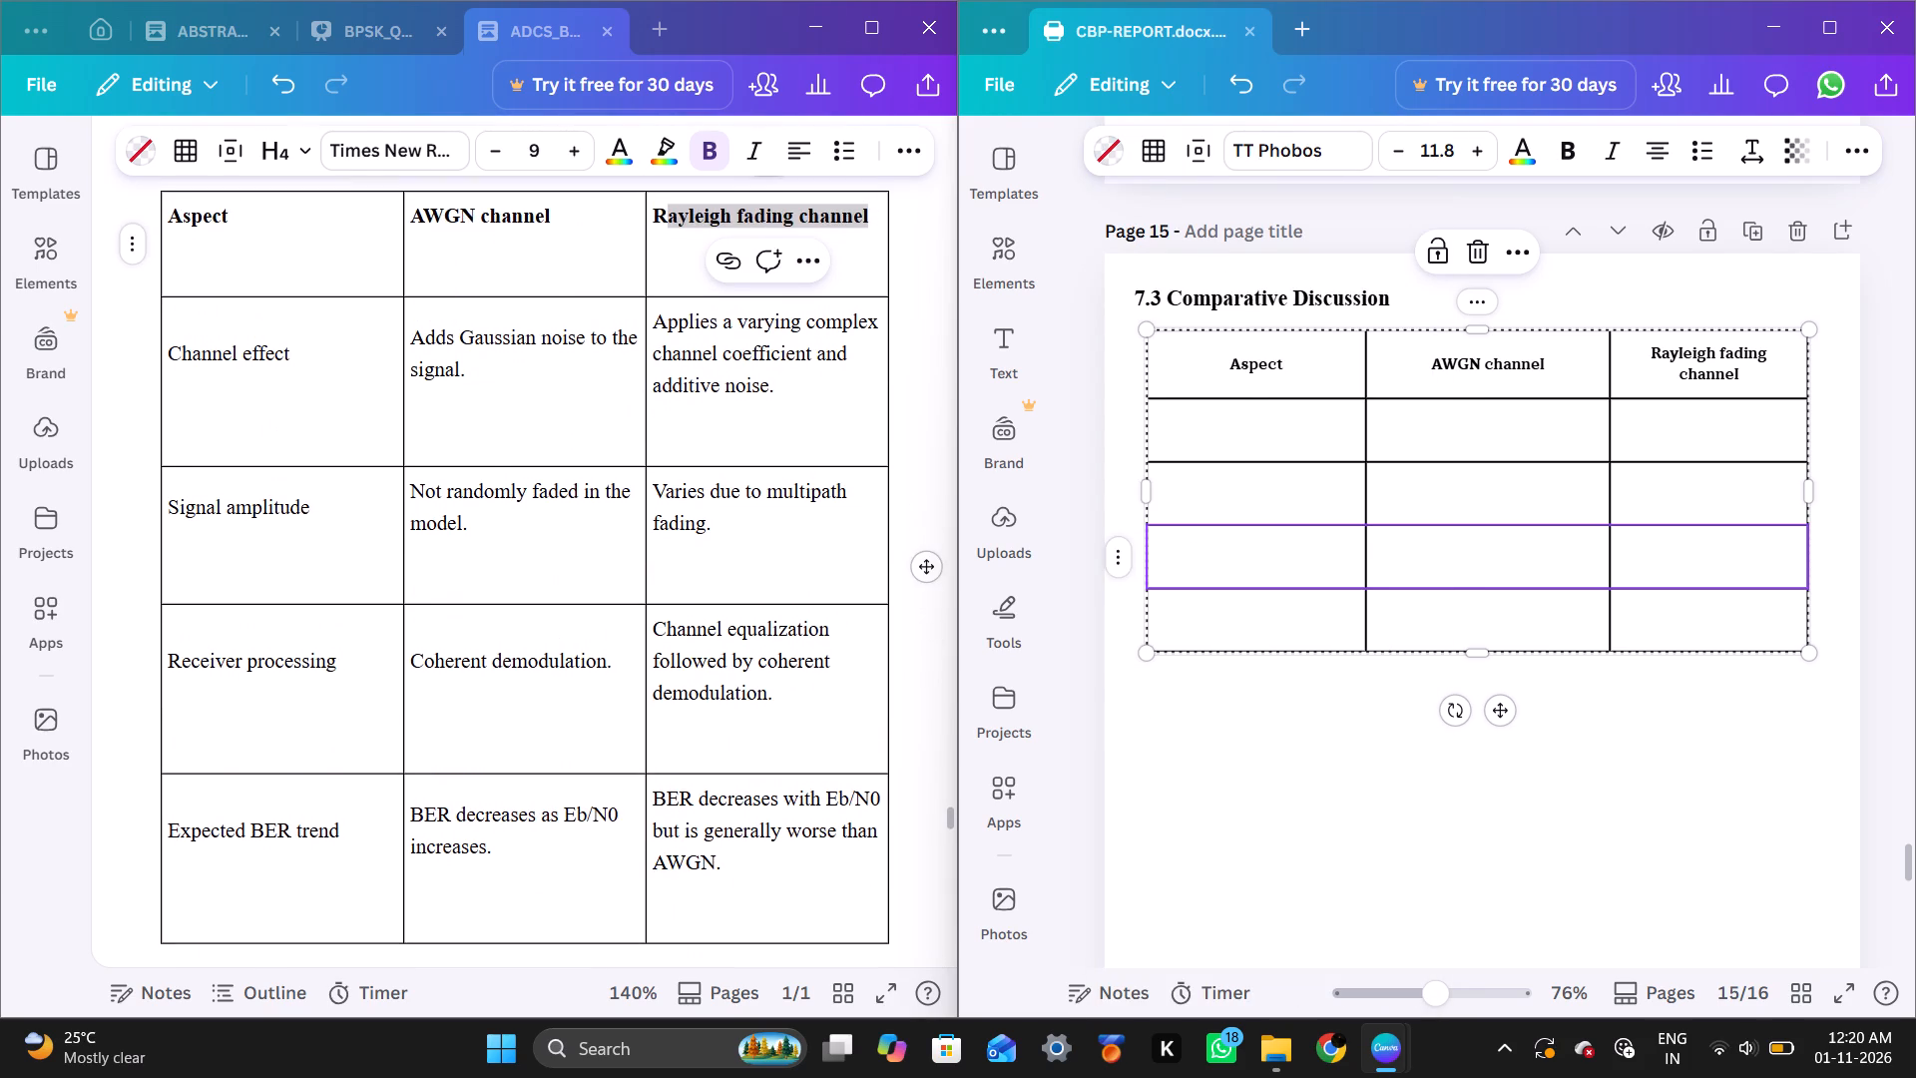
Copy "Channel effect" from the reference table into the first cell of the second row, without a trailing blank line.
{"action": "left_click_drag", "start_coordinate": [295, 358], "coordinate": [172, 350]}
{"action": "key", "text": "ctrl+c"}
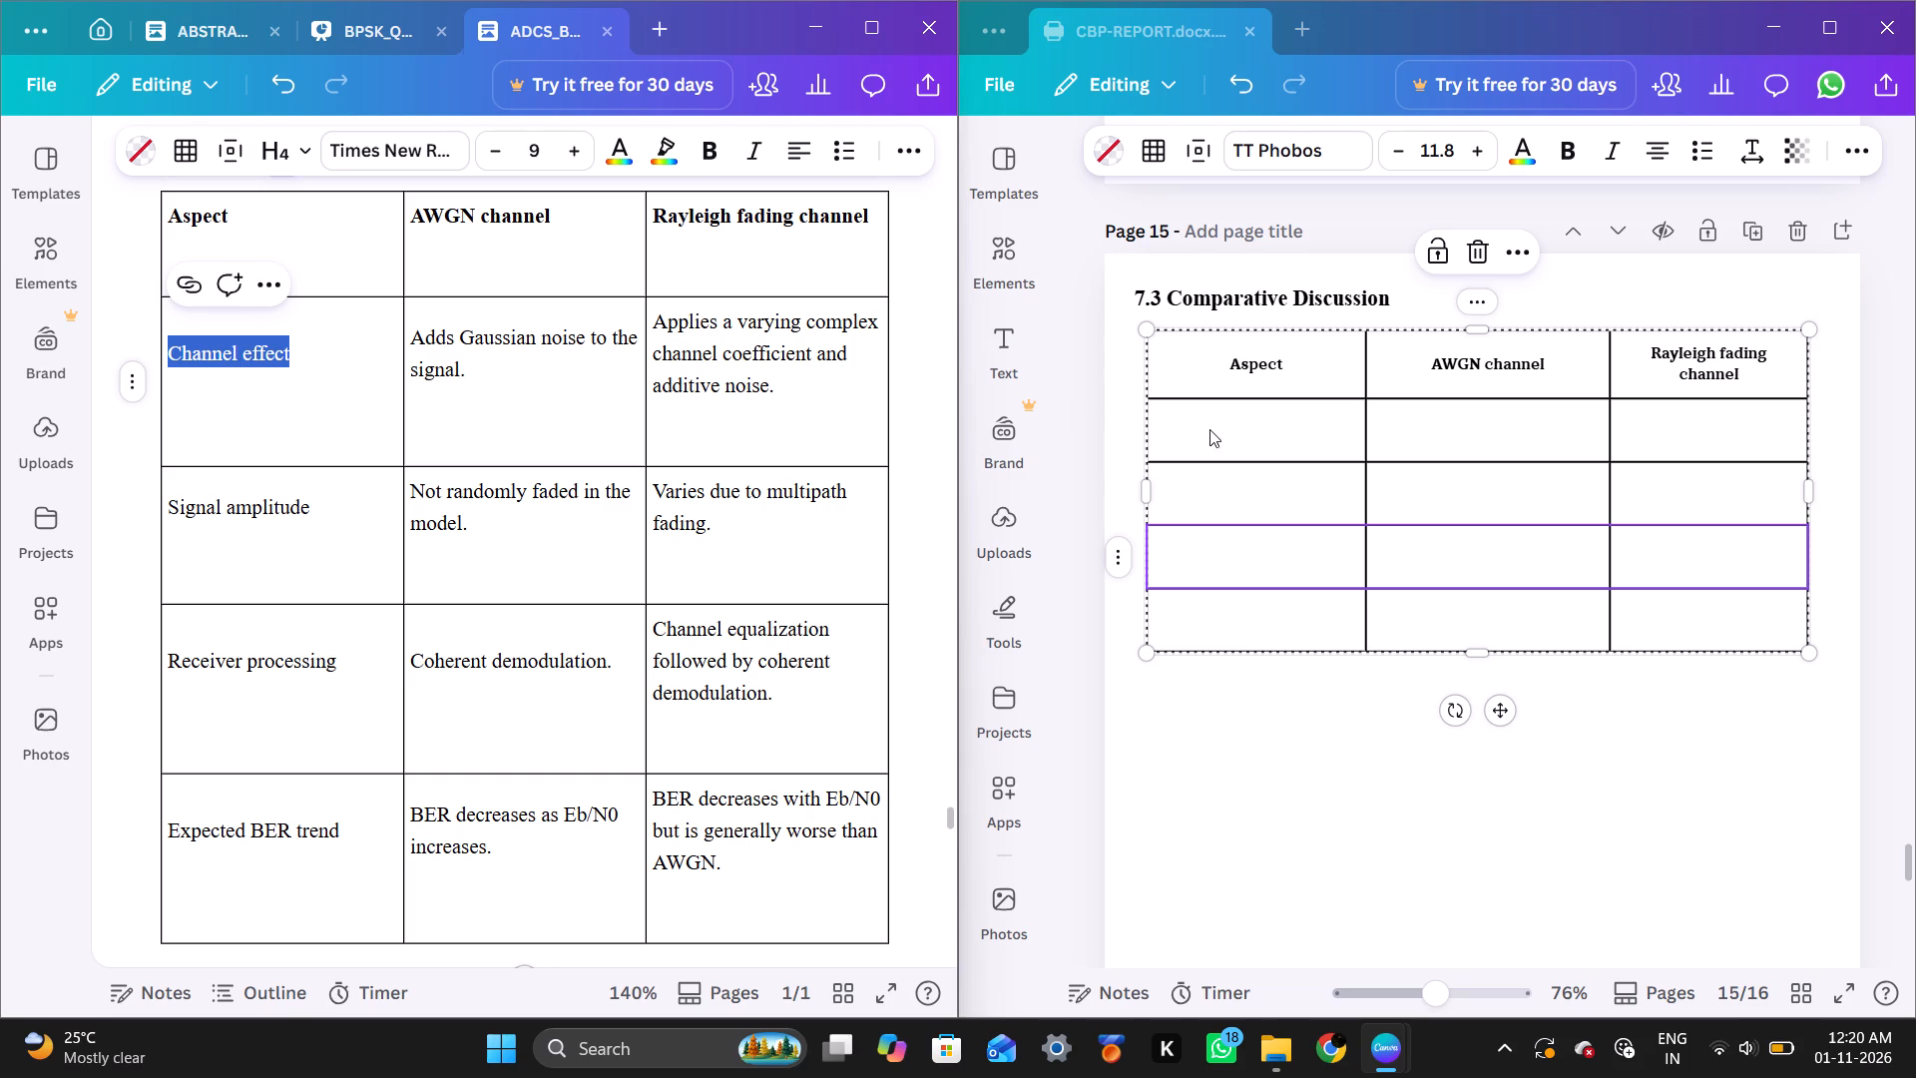
{"action": "left_click", "coordinate": [1209, 429]}
{"action": "left_click", "coordinate": [1209, 429]}
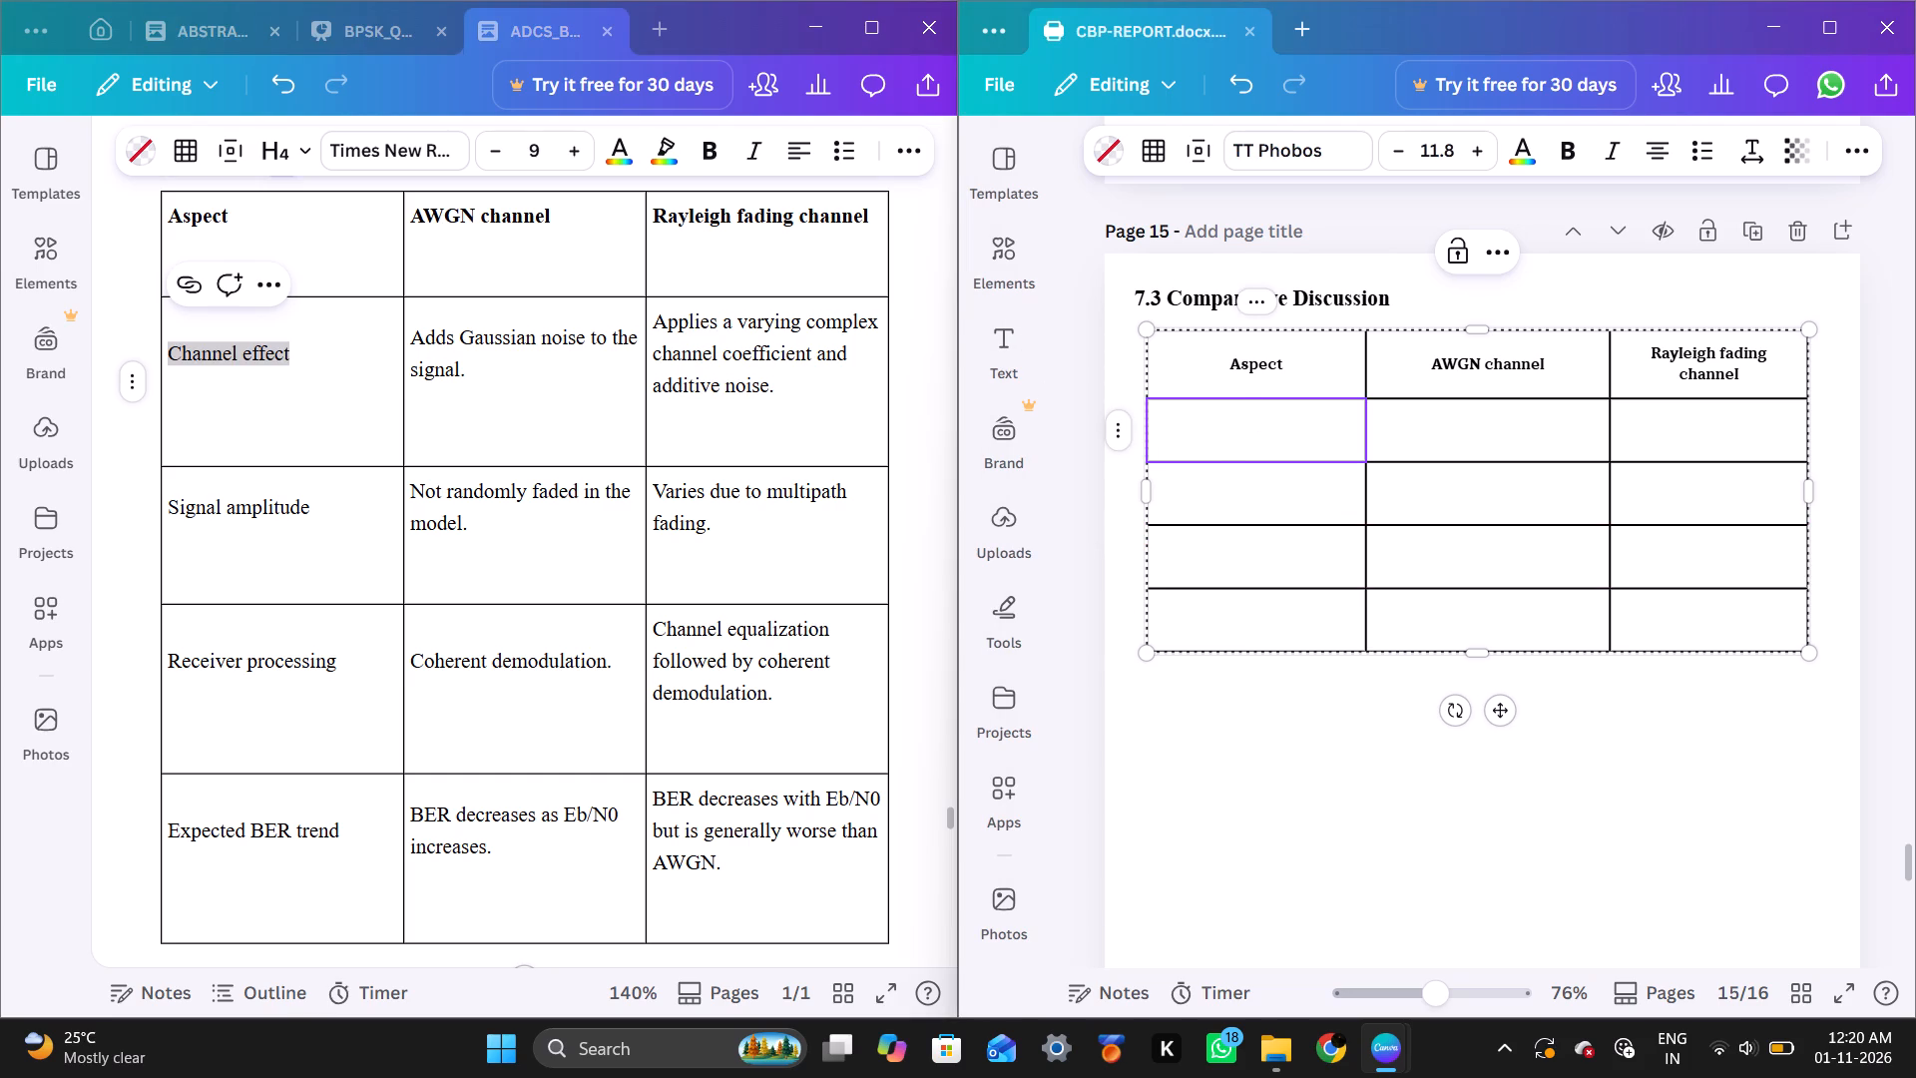
{"action": "key", "text": "ctrl+v"}
{"action": "key", "text": "BackSpace"}
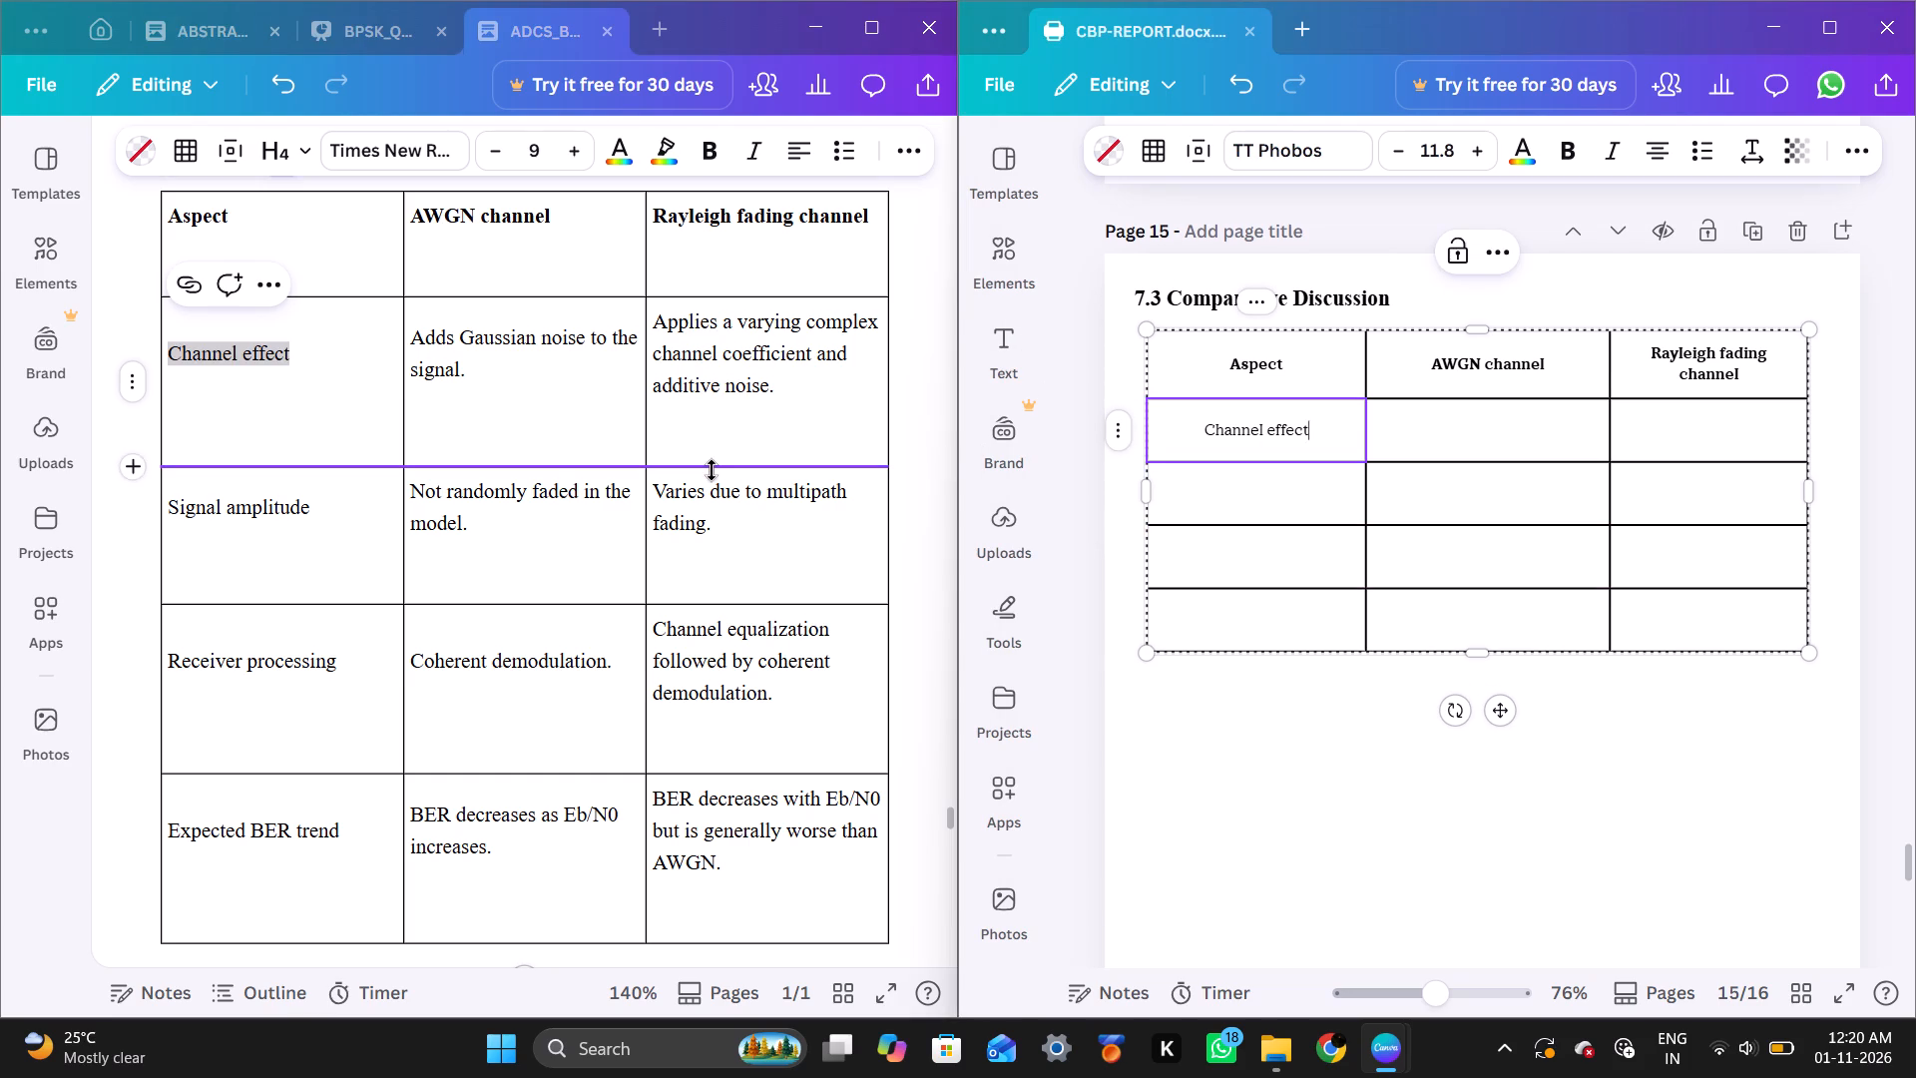
Copy "Adds Gaussian noise to the signal." into the Channel effect row's AWGN channel cell, without a trailing blank line.
{"action": "left_click_drag", "start_coordinate": [520, 370], "coordinate": [407, 323]}
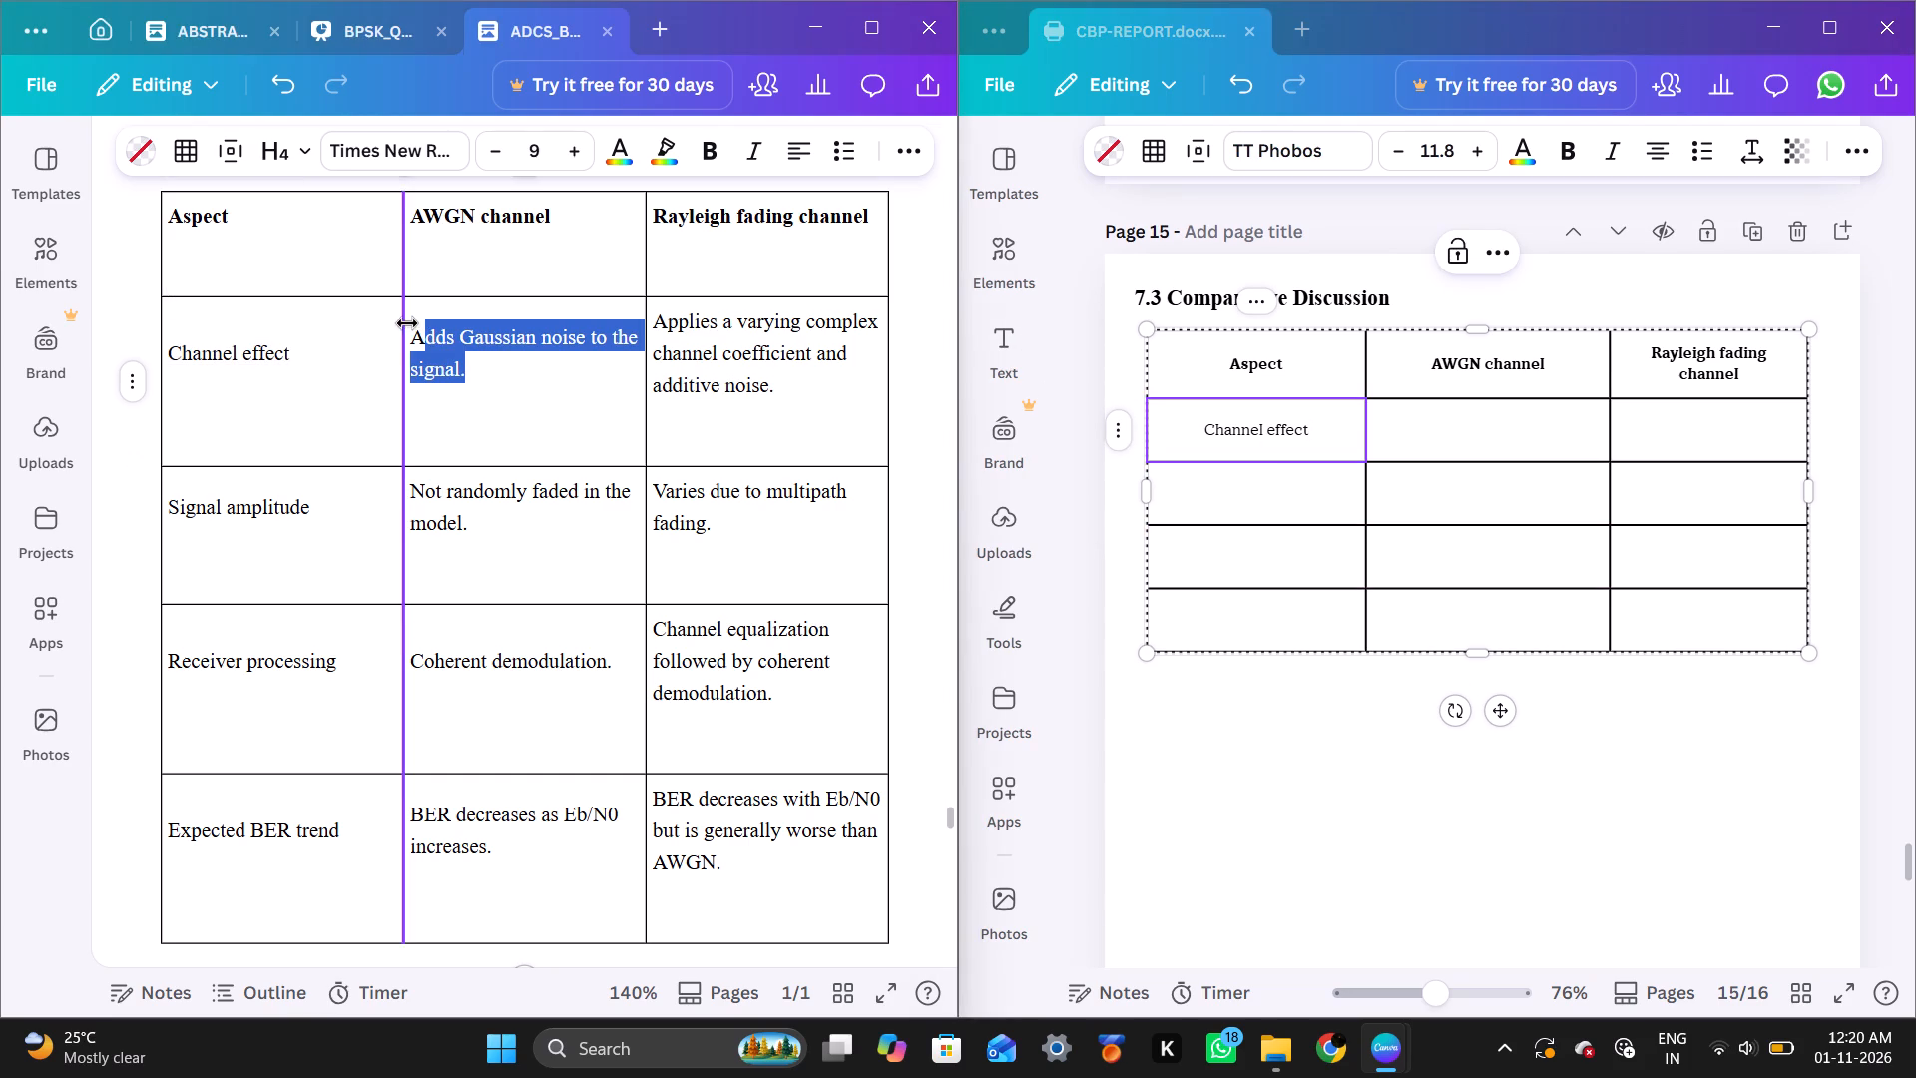
{"action": "left_click_drag", "start_coordinate": [407, 323], "coordinate": [384, 341]}
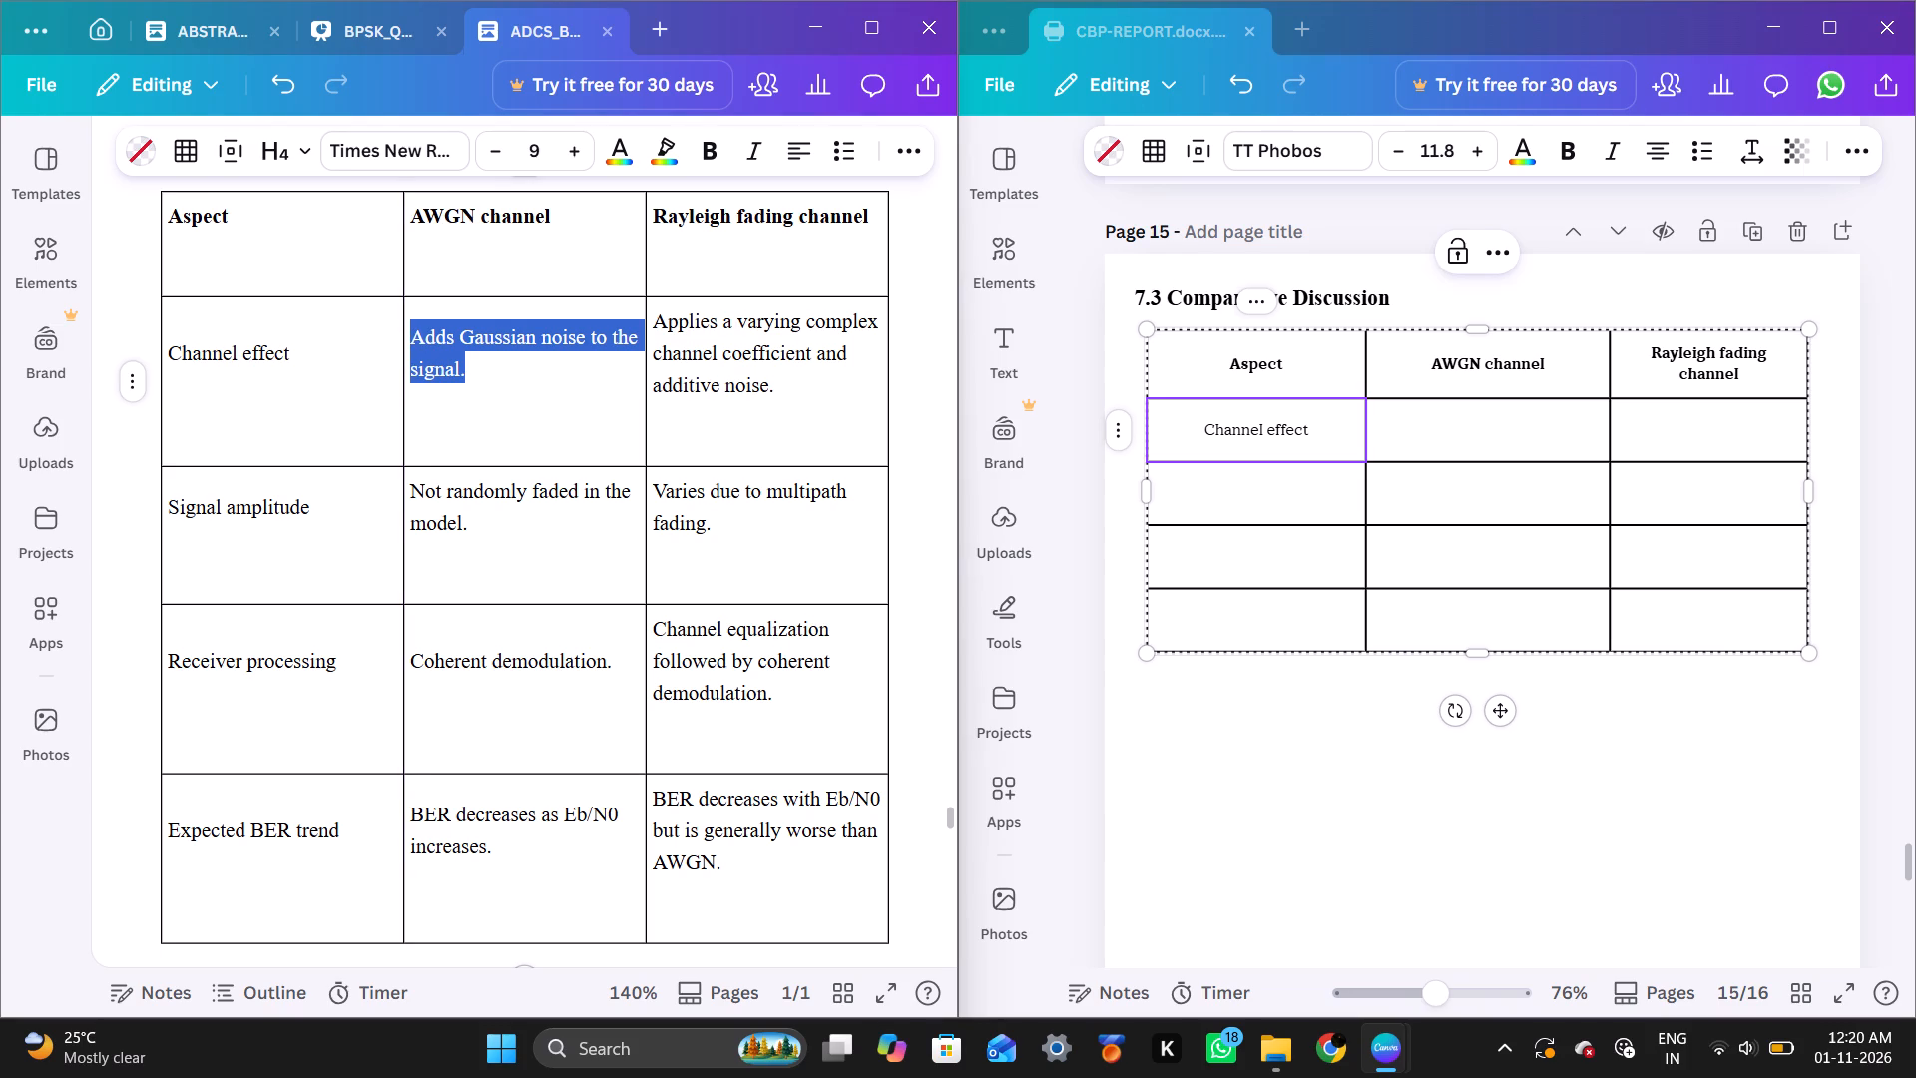
{"action": "left_click_drag", "start_coordinate": [384, 341], "coordinate": [398, 338]}
{"action": "key", "text": "ctrl+c"}
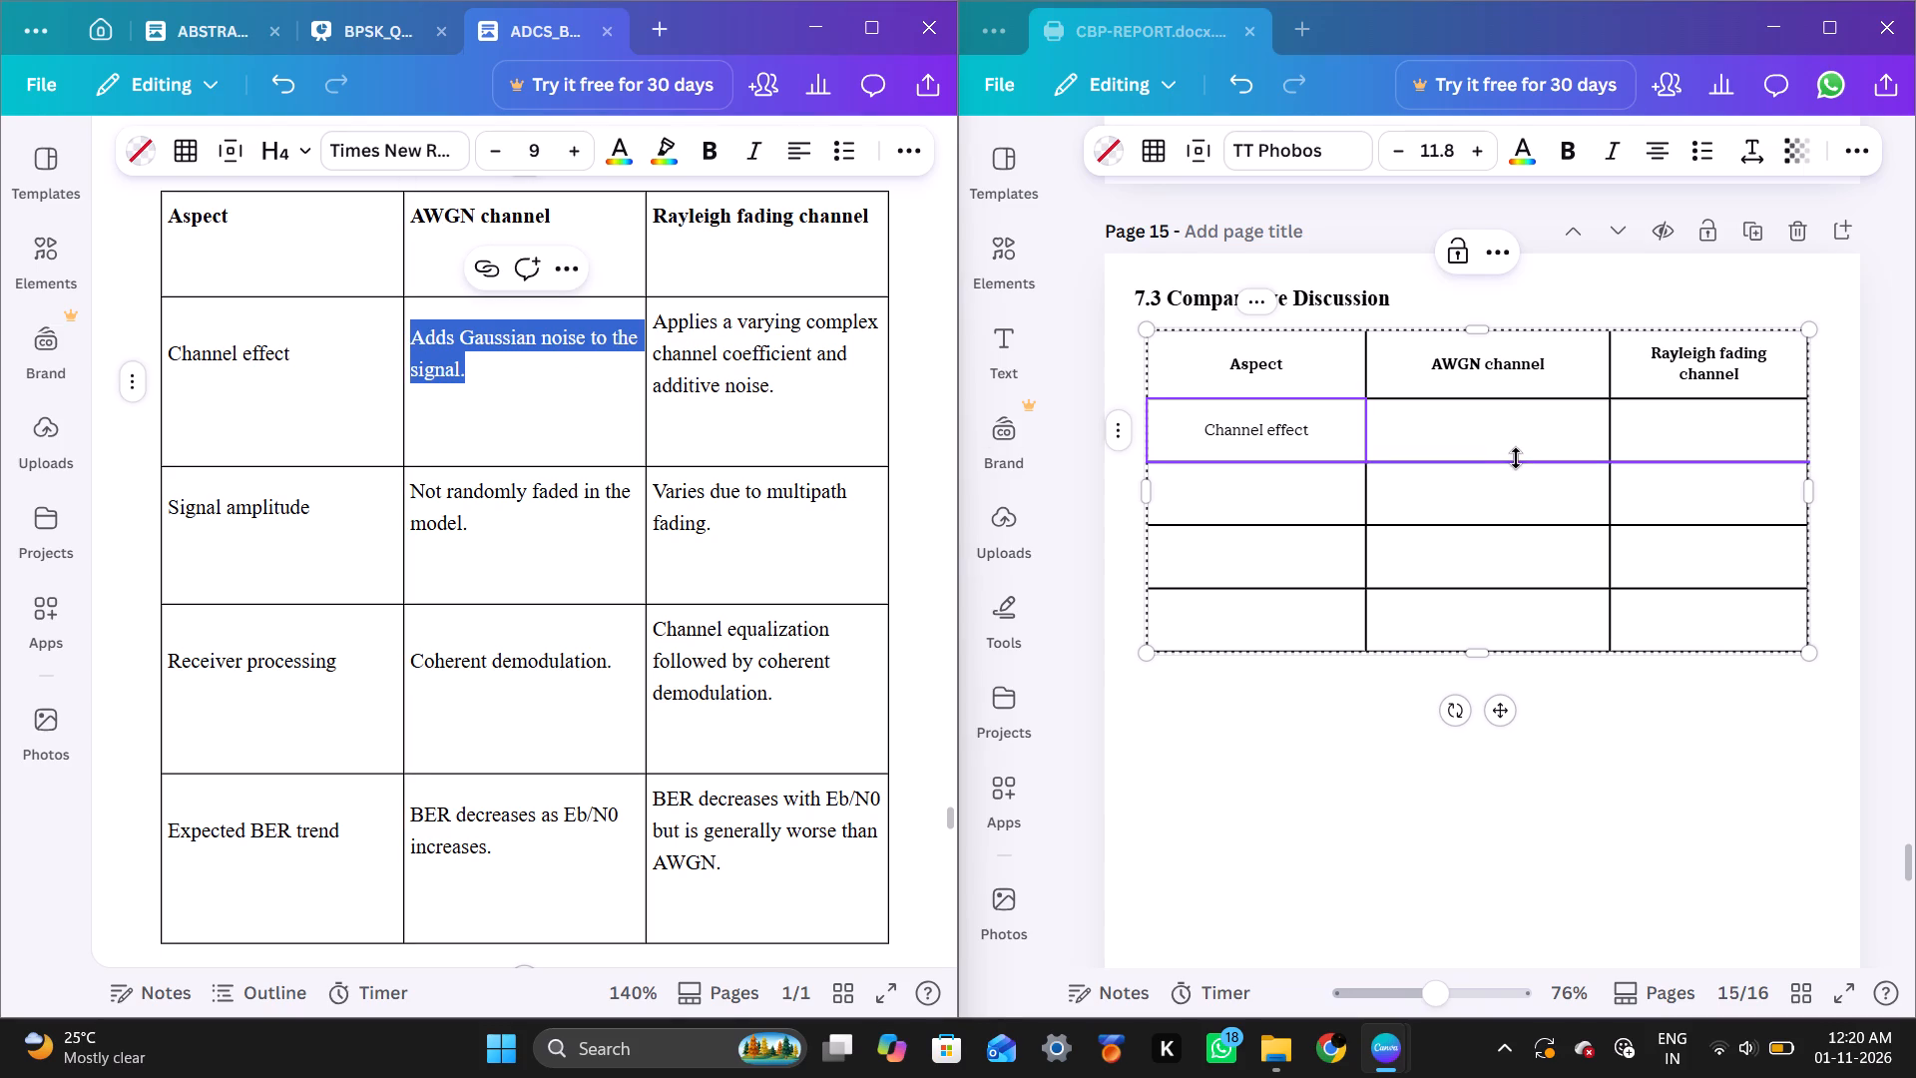
{"action": "left_click", "coordinate": [1516, 455]}
{"action": "double_click", "coordinate": [1506, 430]}
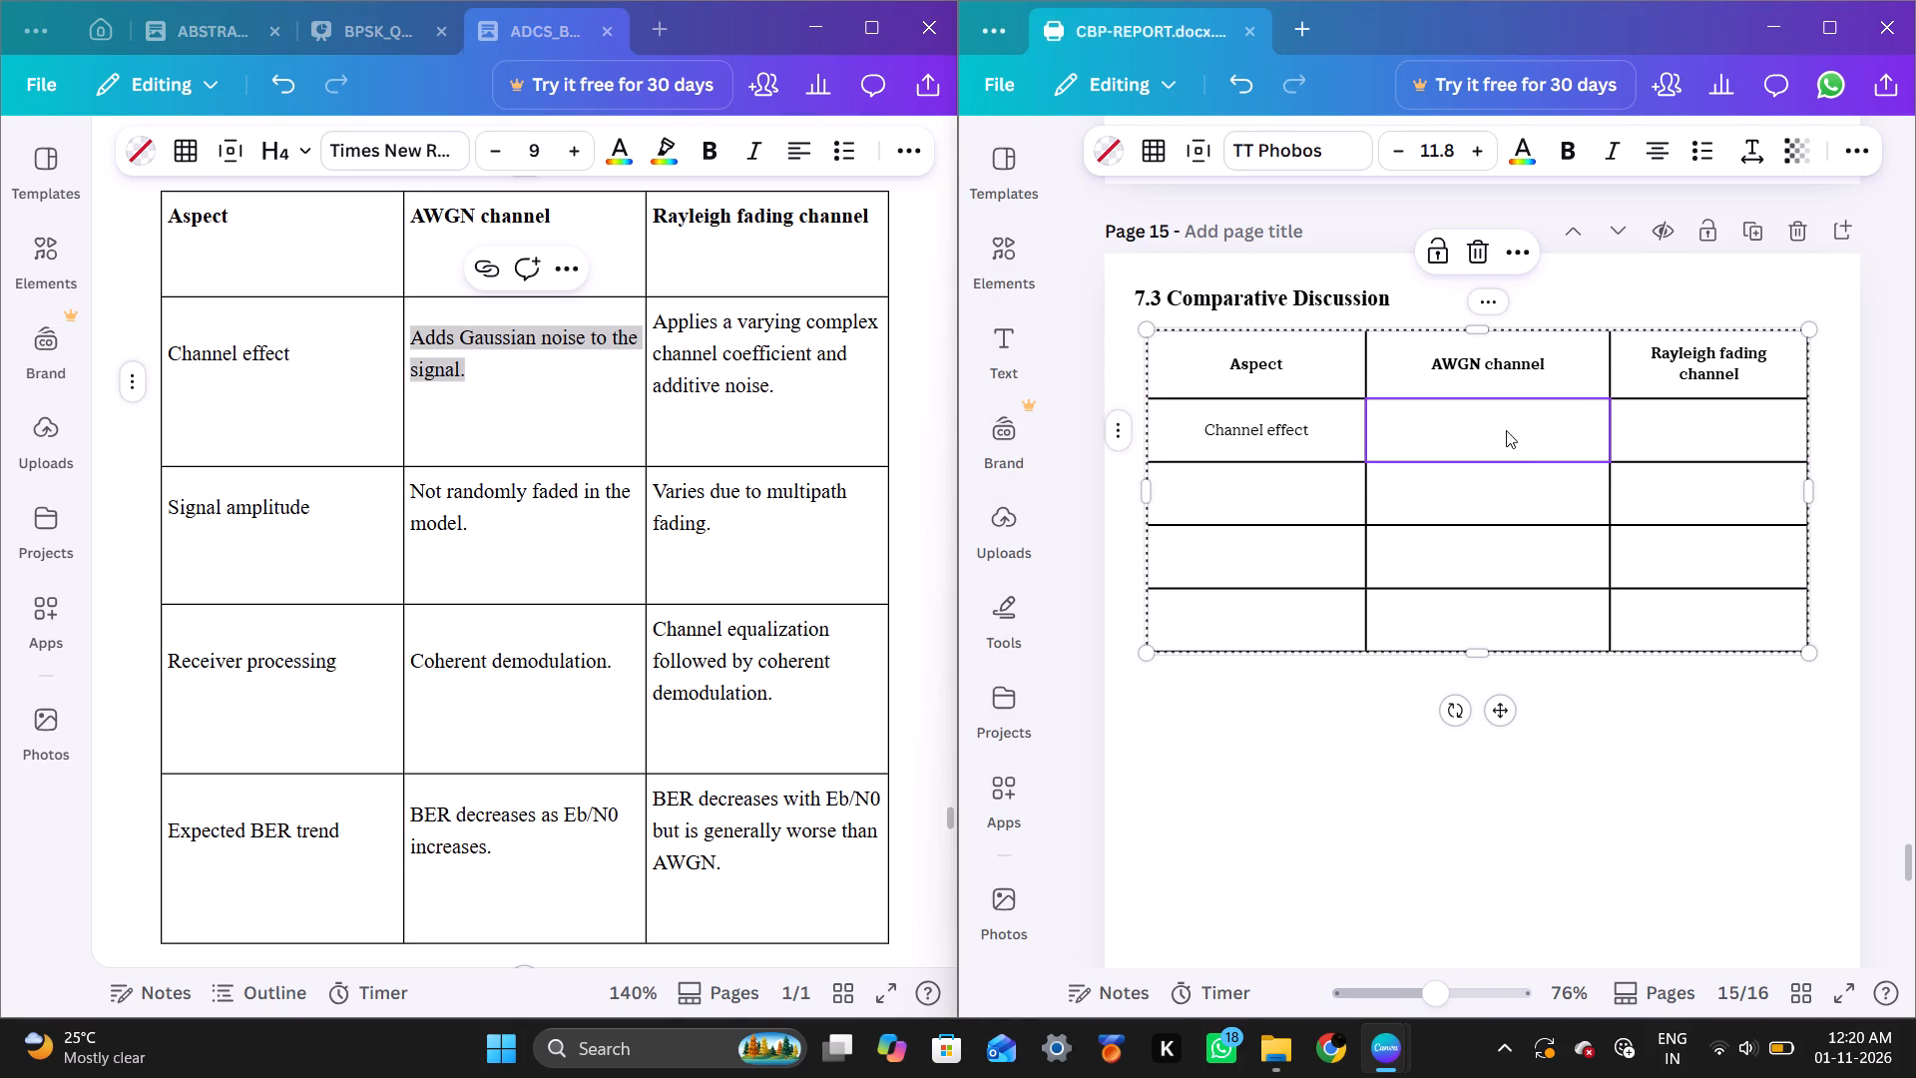
{"action": "key", "text": "ctrl+v"}
{"action": "key", "text": "BackSpace"}
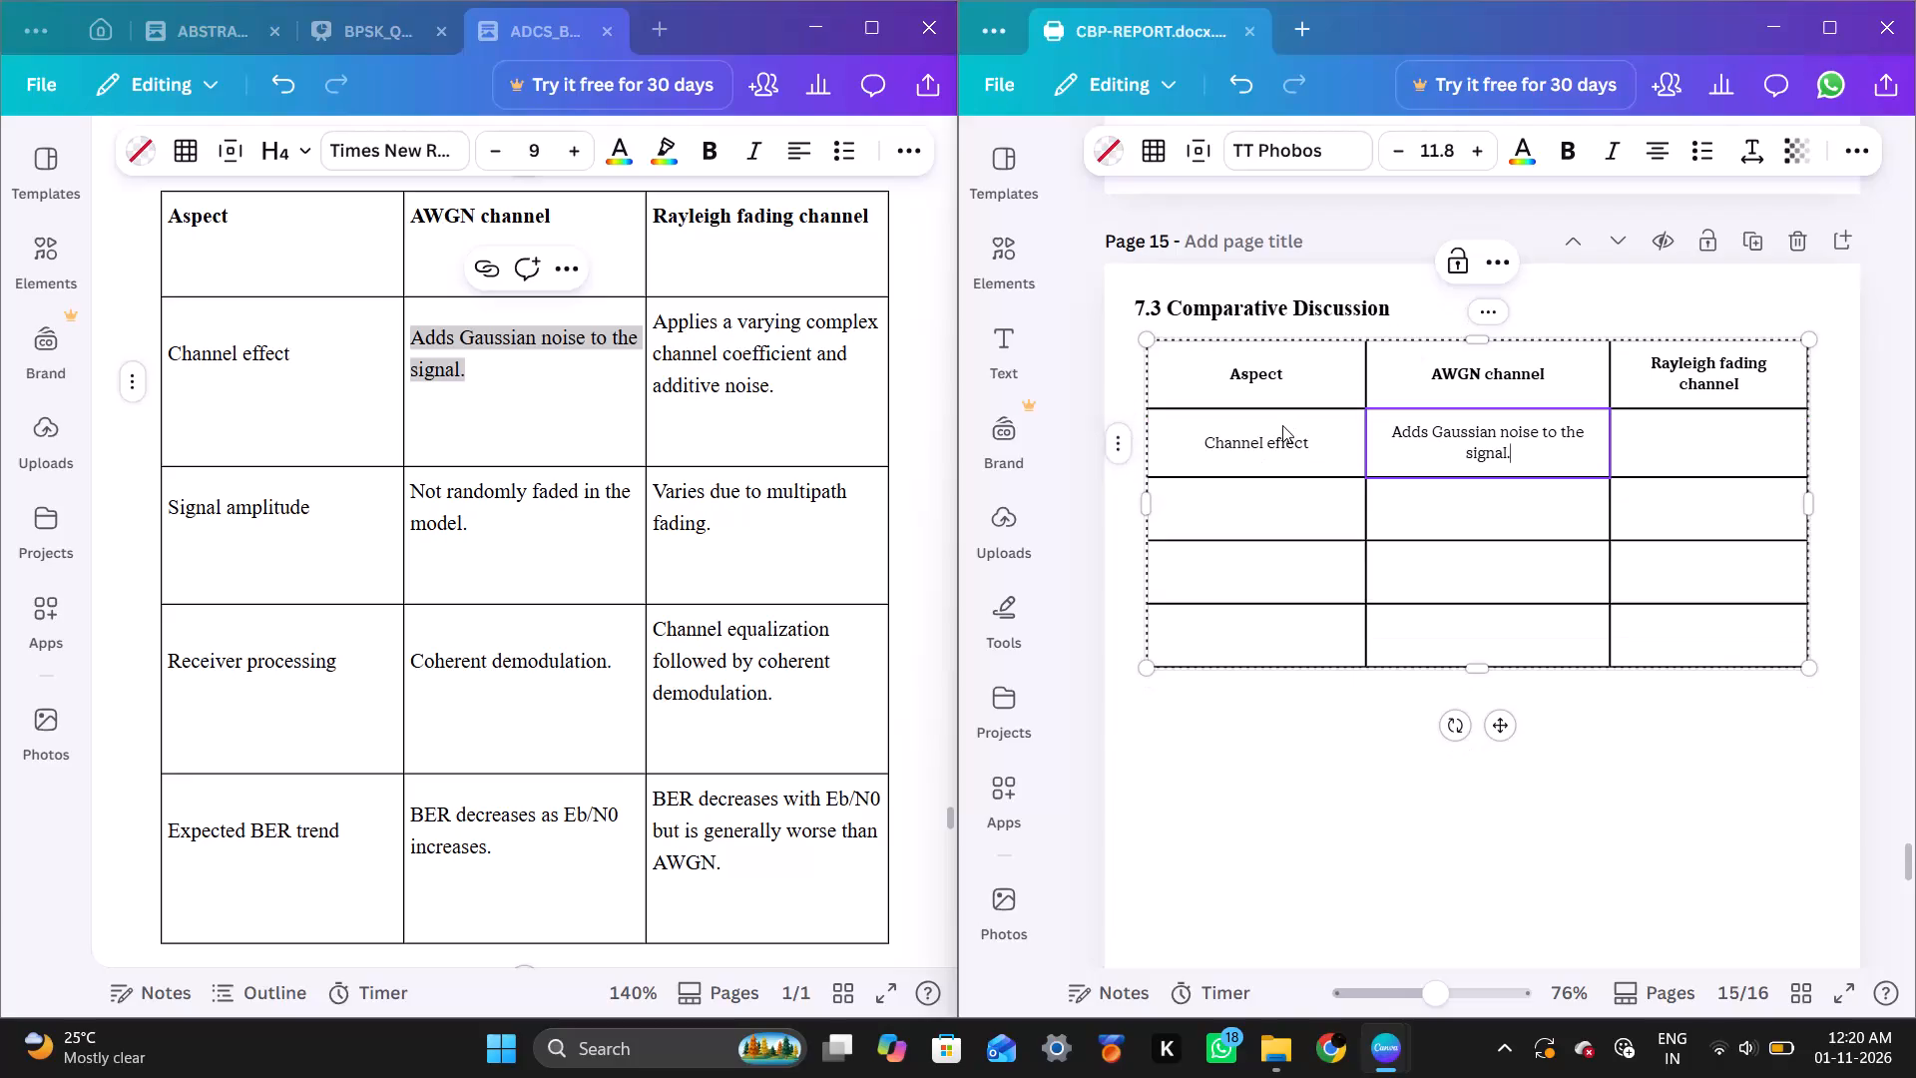
Fill the Channel effect row's Rayleigh cell with "Applies a varying complex channel coefficient and additive noise.", restoring the initial "A" and removing the trailing blank line.
{"action": "left_click_drag", "start_coordinate": [785, 386], "coordinate": [678, 321]}
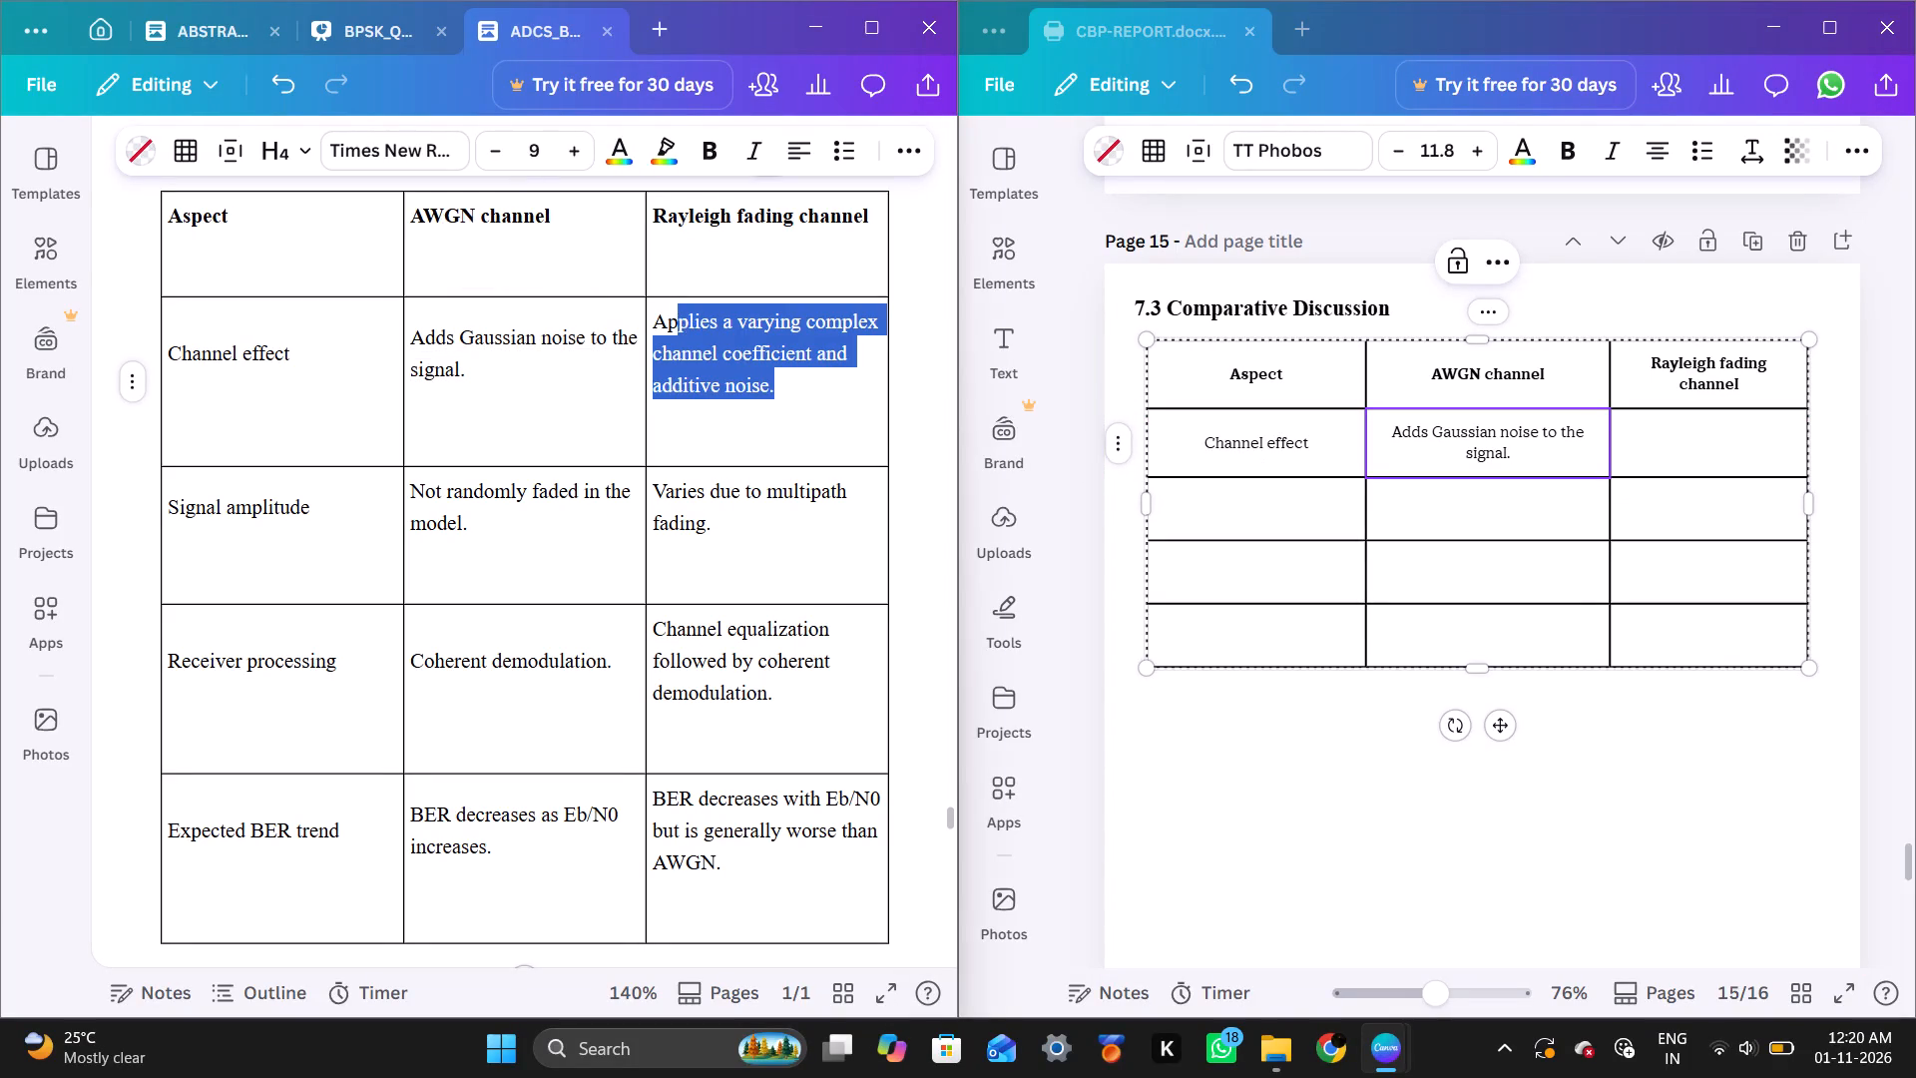
{"action": "left_click_drag", "start_coordinate": [678, 321], "coordinate": [613, 314]}
{"action": "key", "text": "ctrl+c"}
{"action": "double_click", "coordinate": [1758, 437]}
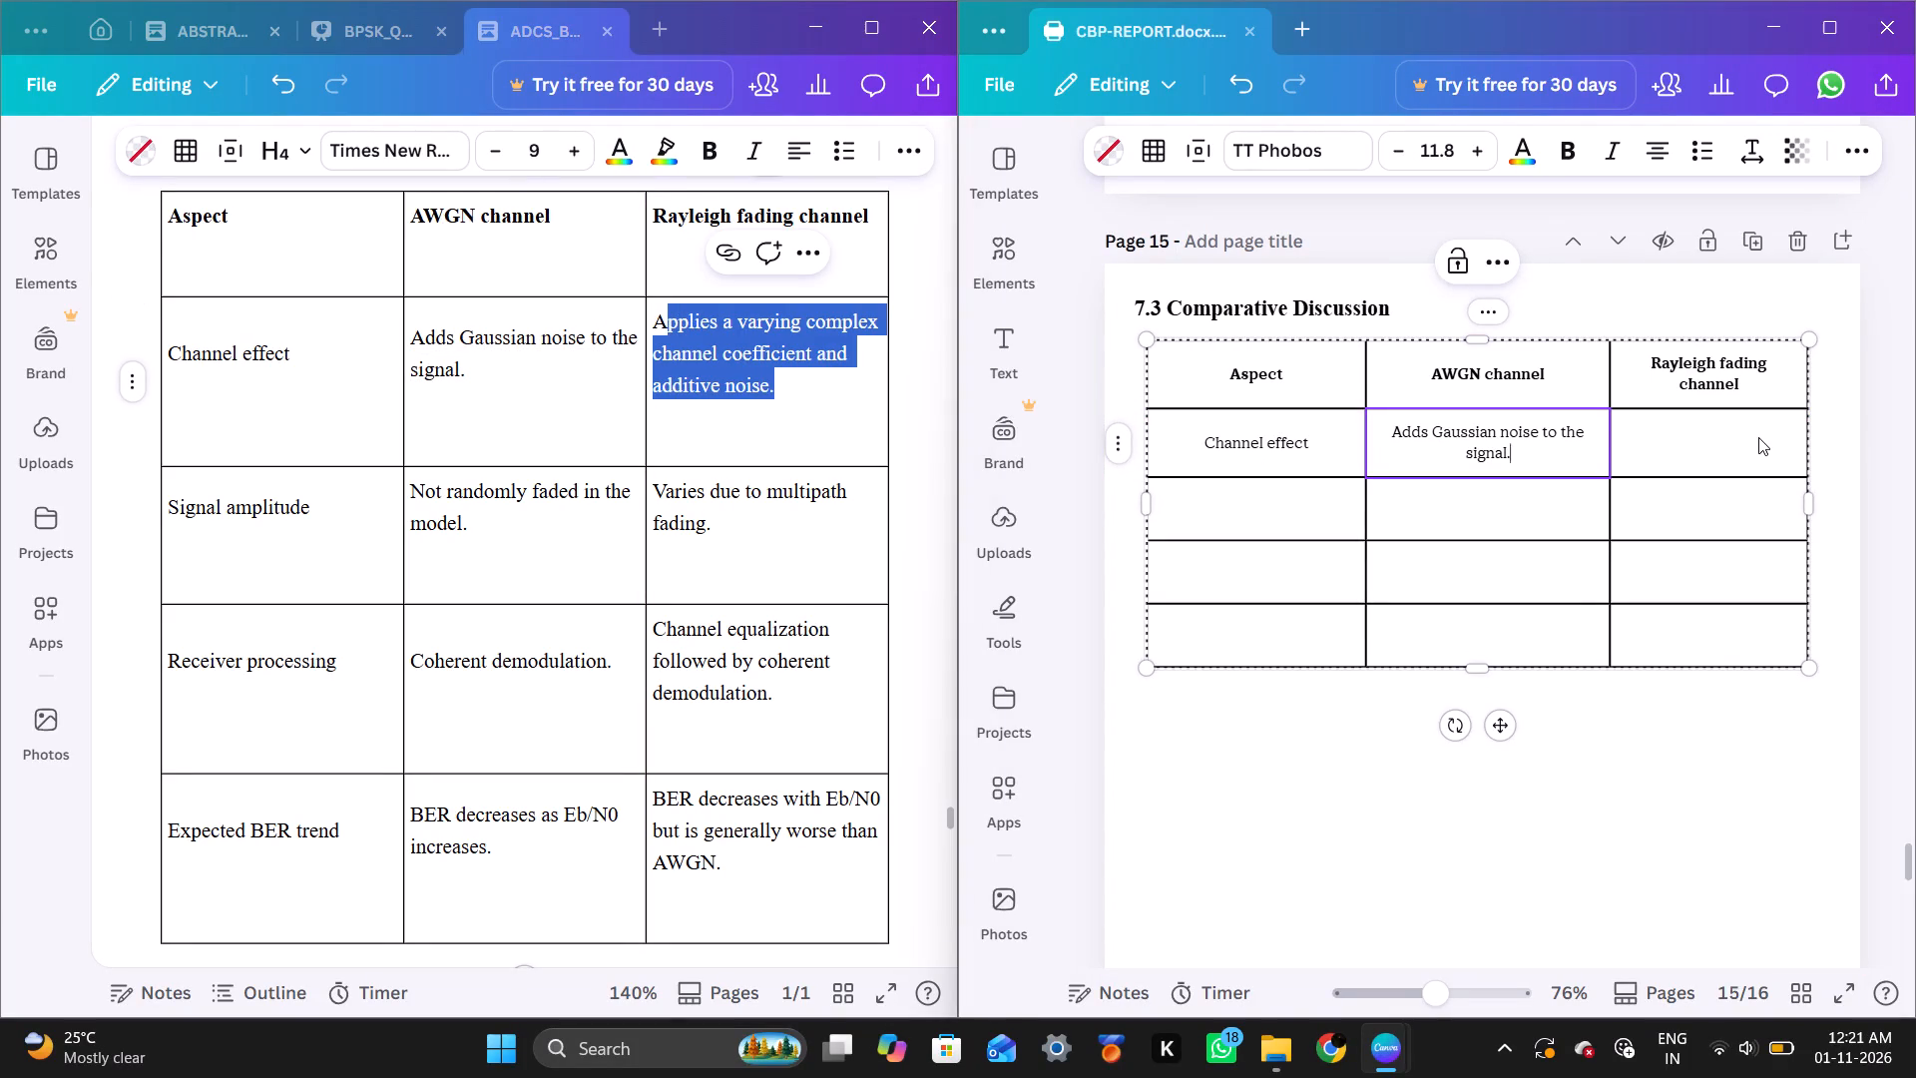
{"action": "key", "text": "ctrl+v"}
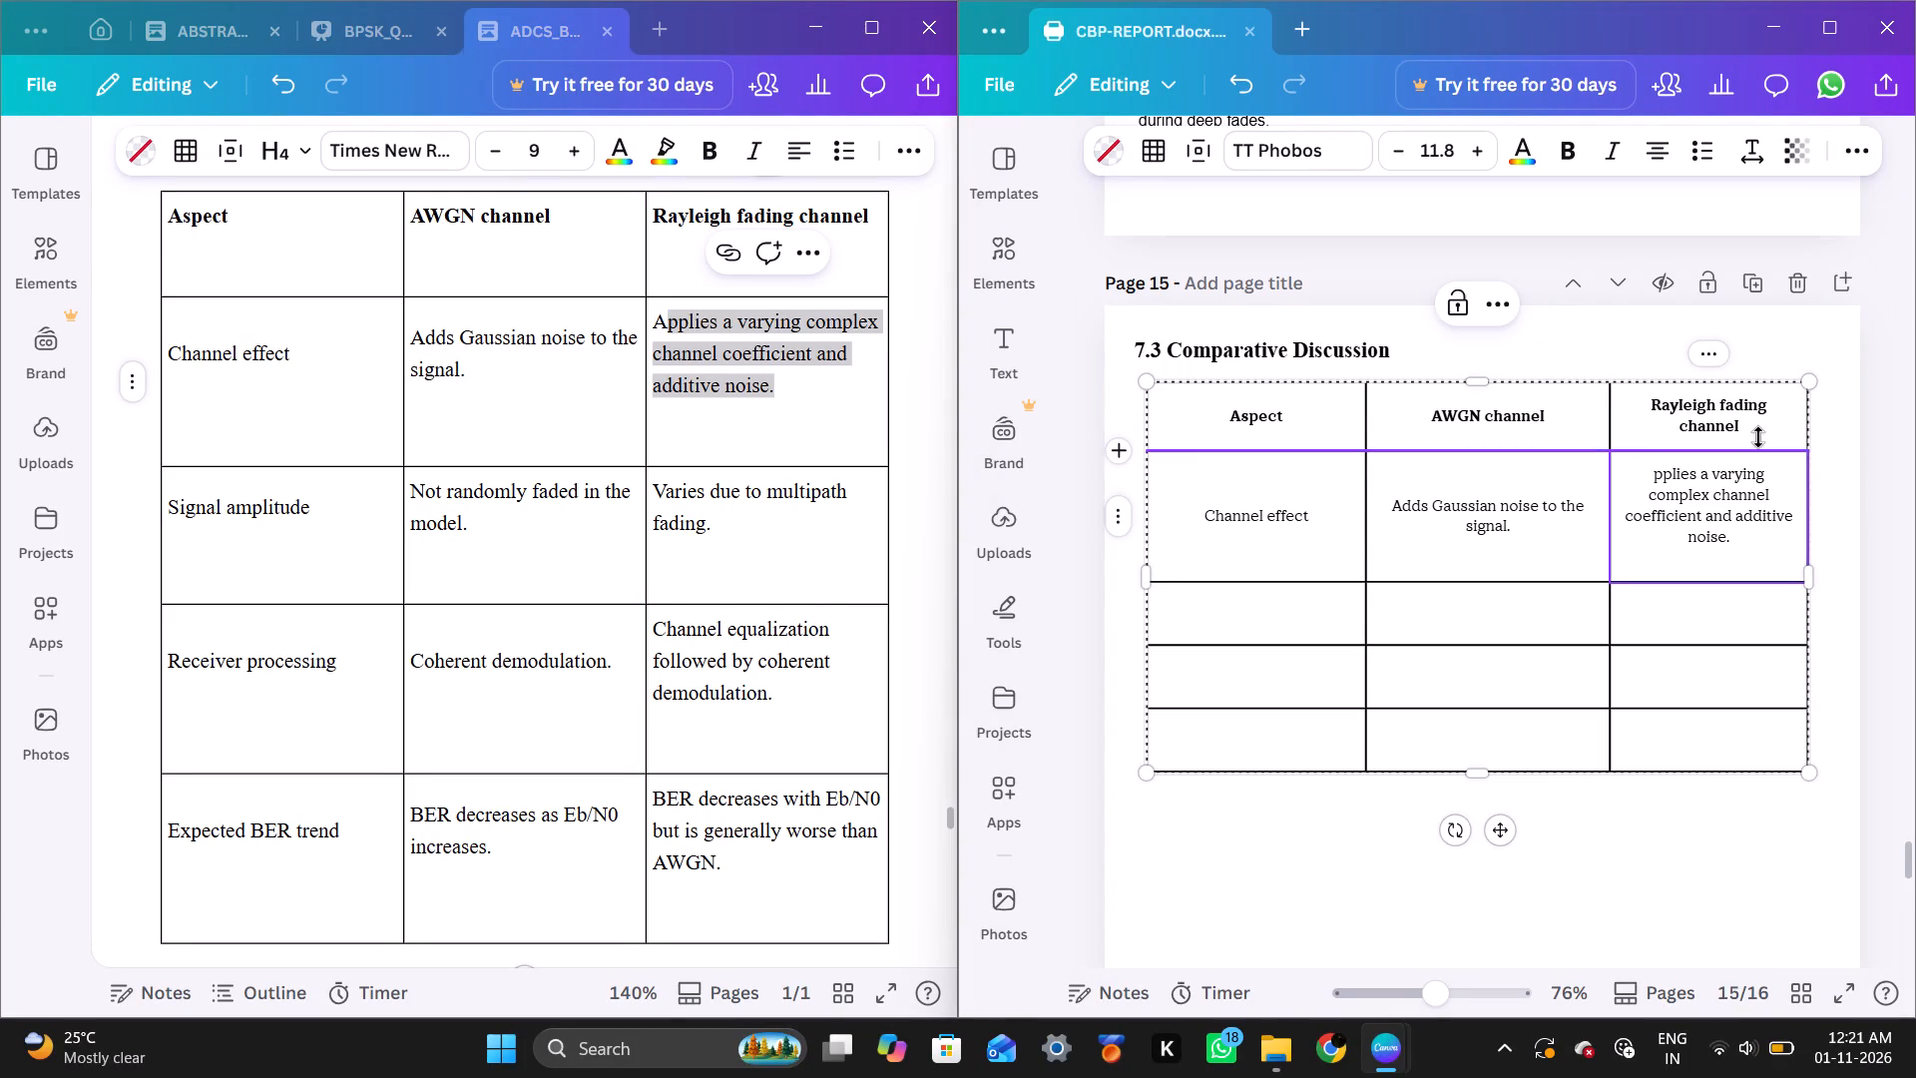
{"action": "key", "text": "BackSpace"}
{"action": "key", "text": "Left"}
{"action": "key", "text": "Up"}
{"action": "key", "text": "Up"}
{"action": "key", "text": "Up"}
{"action": "key", "text": "Up"}
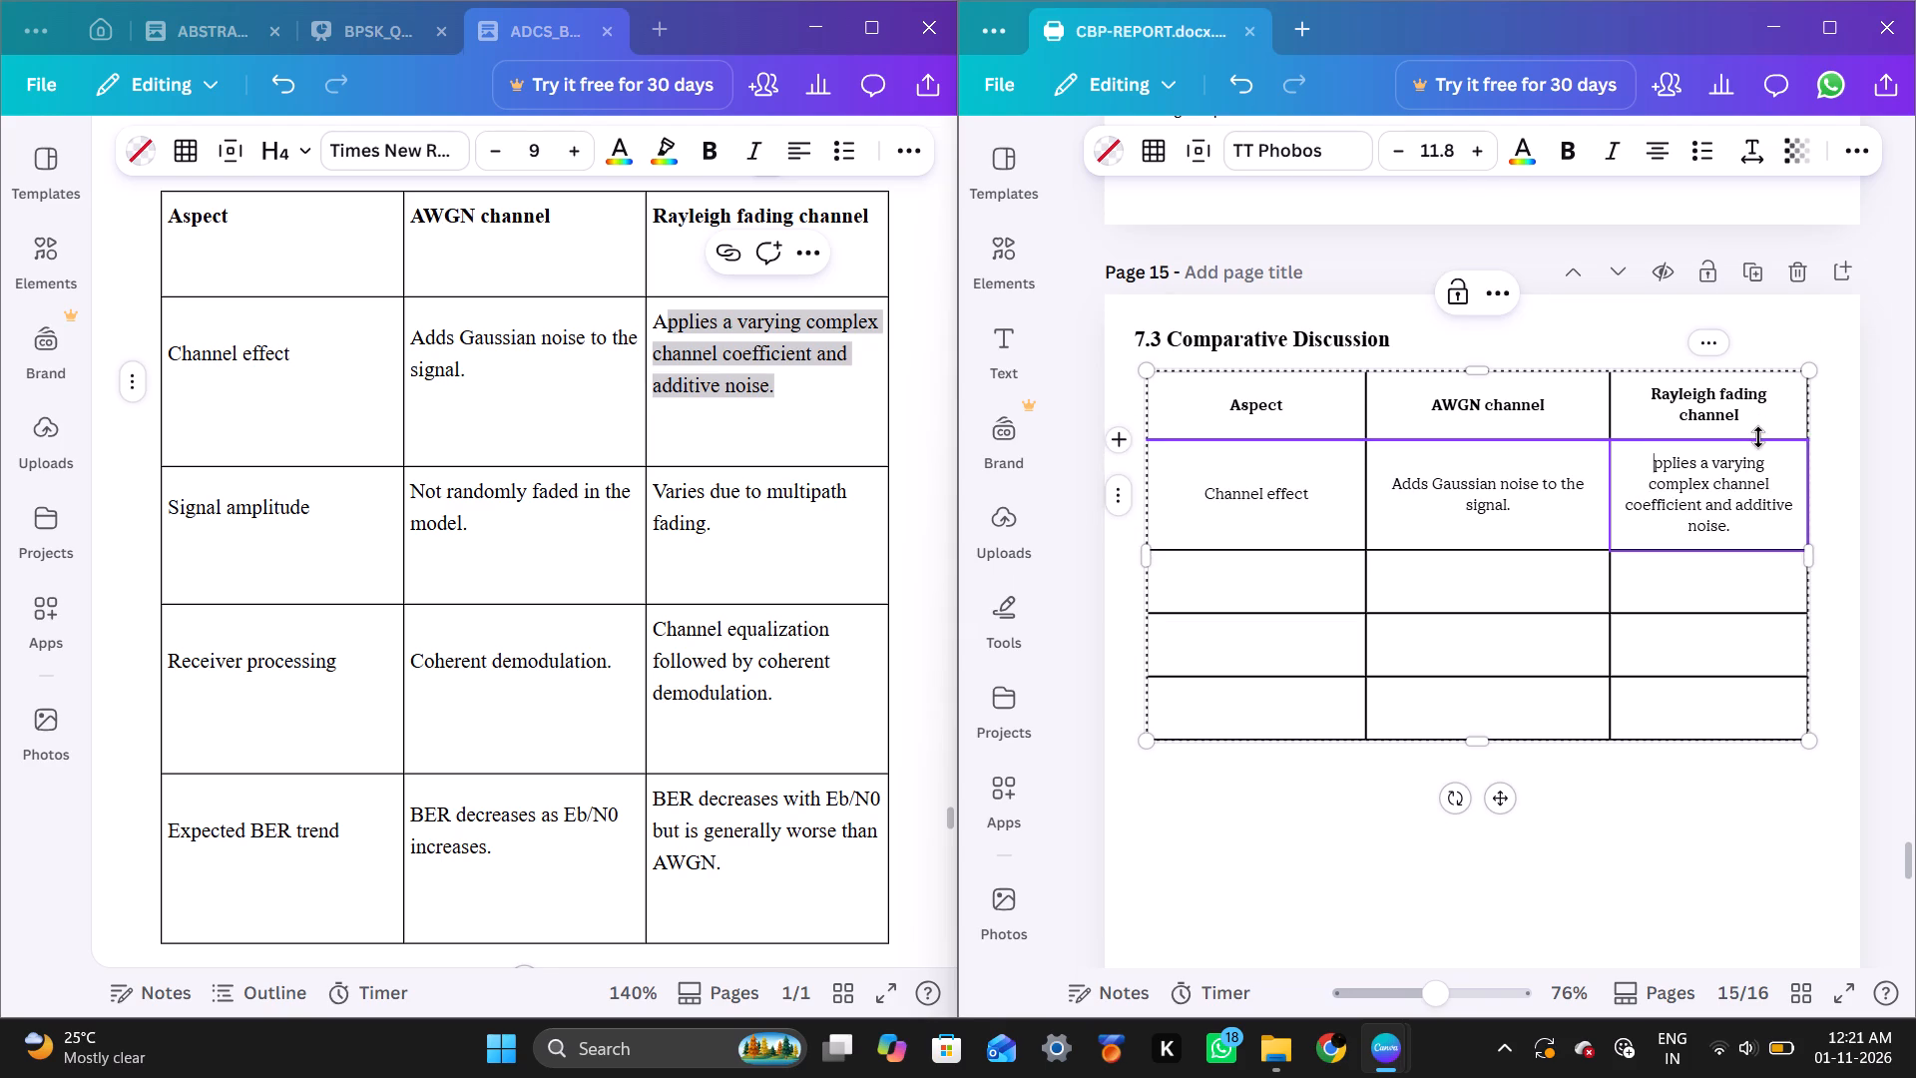
{"action": "key", "text": "shift+a"}
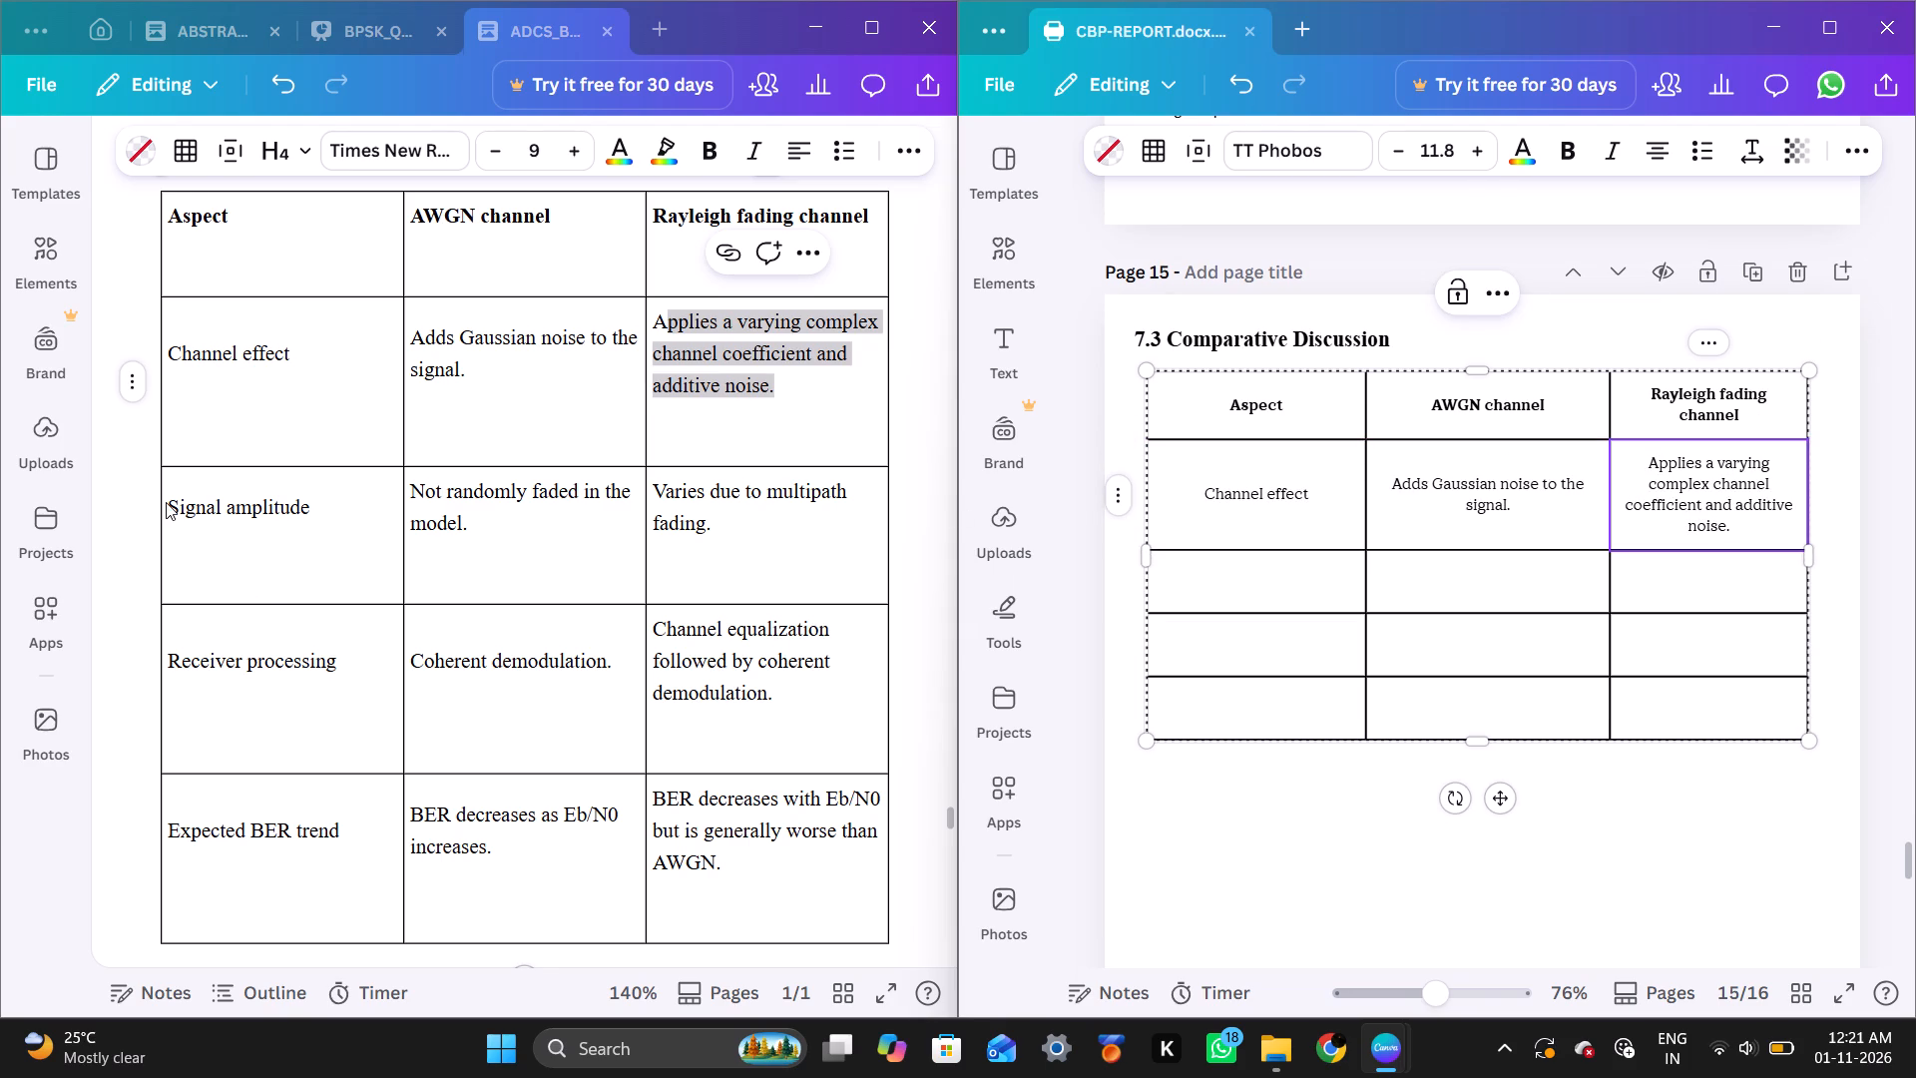
Copy "Signal amplitude" from the reference table into the first cell of the third row, without a trailing blank line.
{"action": "left_click_drag", "start_coordinate": [168, 503], "coordinate": [314, 501]}
{"action": "key", "text": "ctrl+c"}
{"action": "double_click", "coordinate": [1218, 594]}
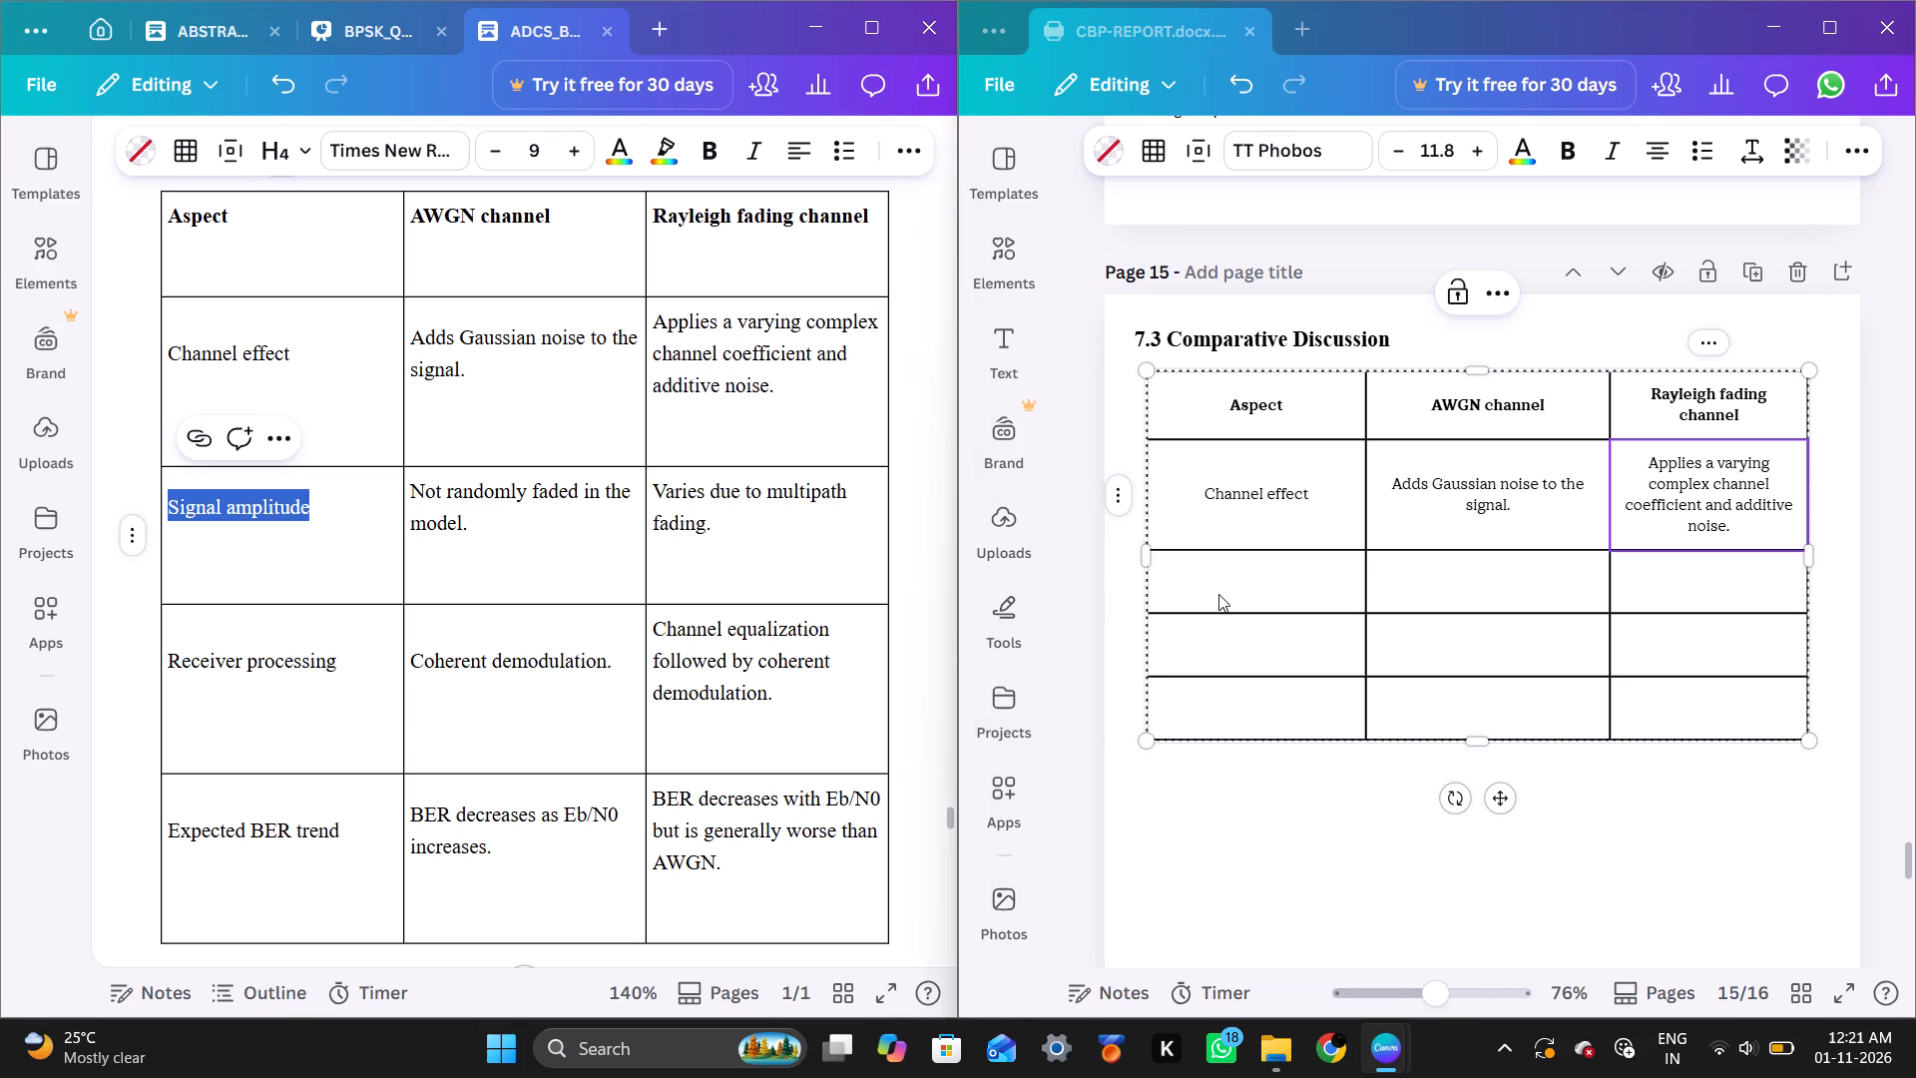
{"action": "key", "text": "ctrl+v"}
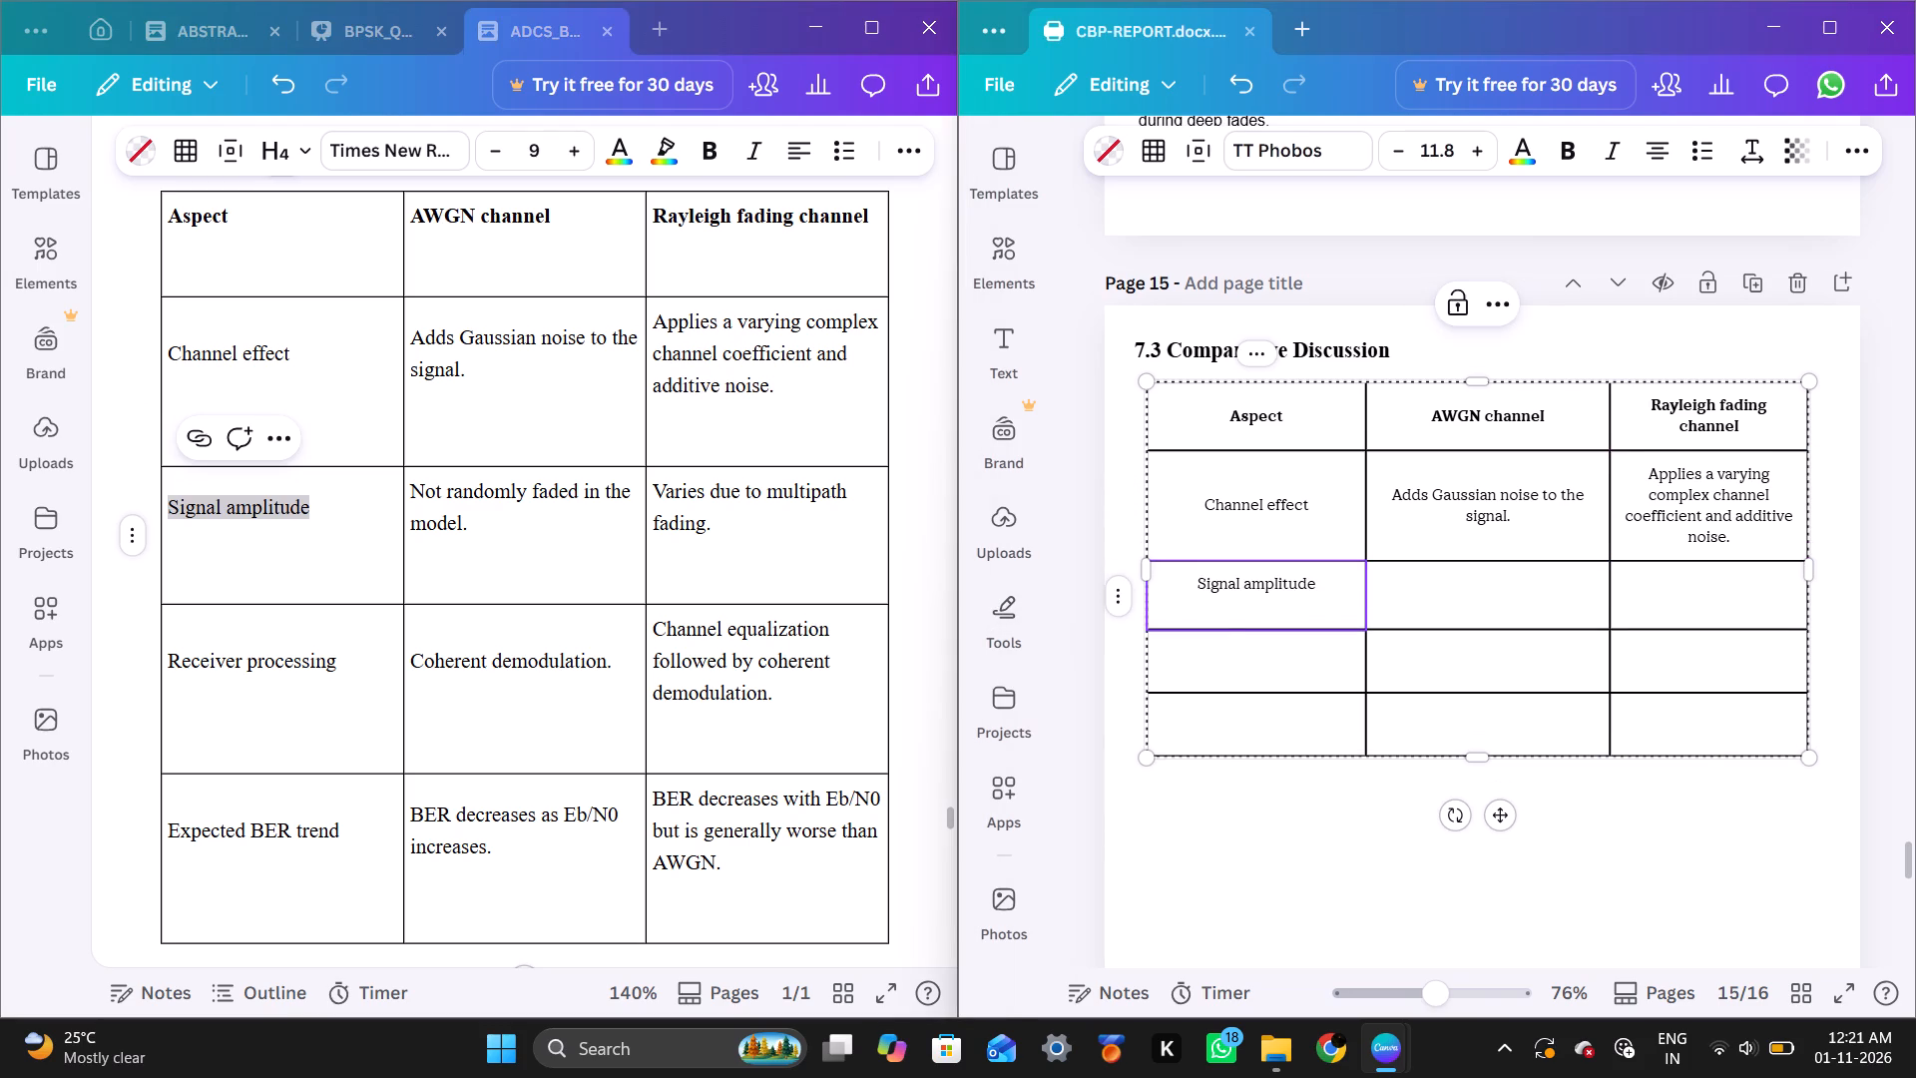
{"action": "key", "text": "BackSpace"}
Copy "Not randomly faded in the model." into the Signal amplitude row's AWGN channel cell, without a trailing blank line.
{"action": "left_click_drag", "start_coordinate": [478, 528], "coordinate": [448, 505]}
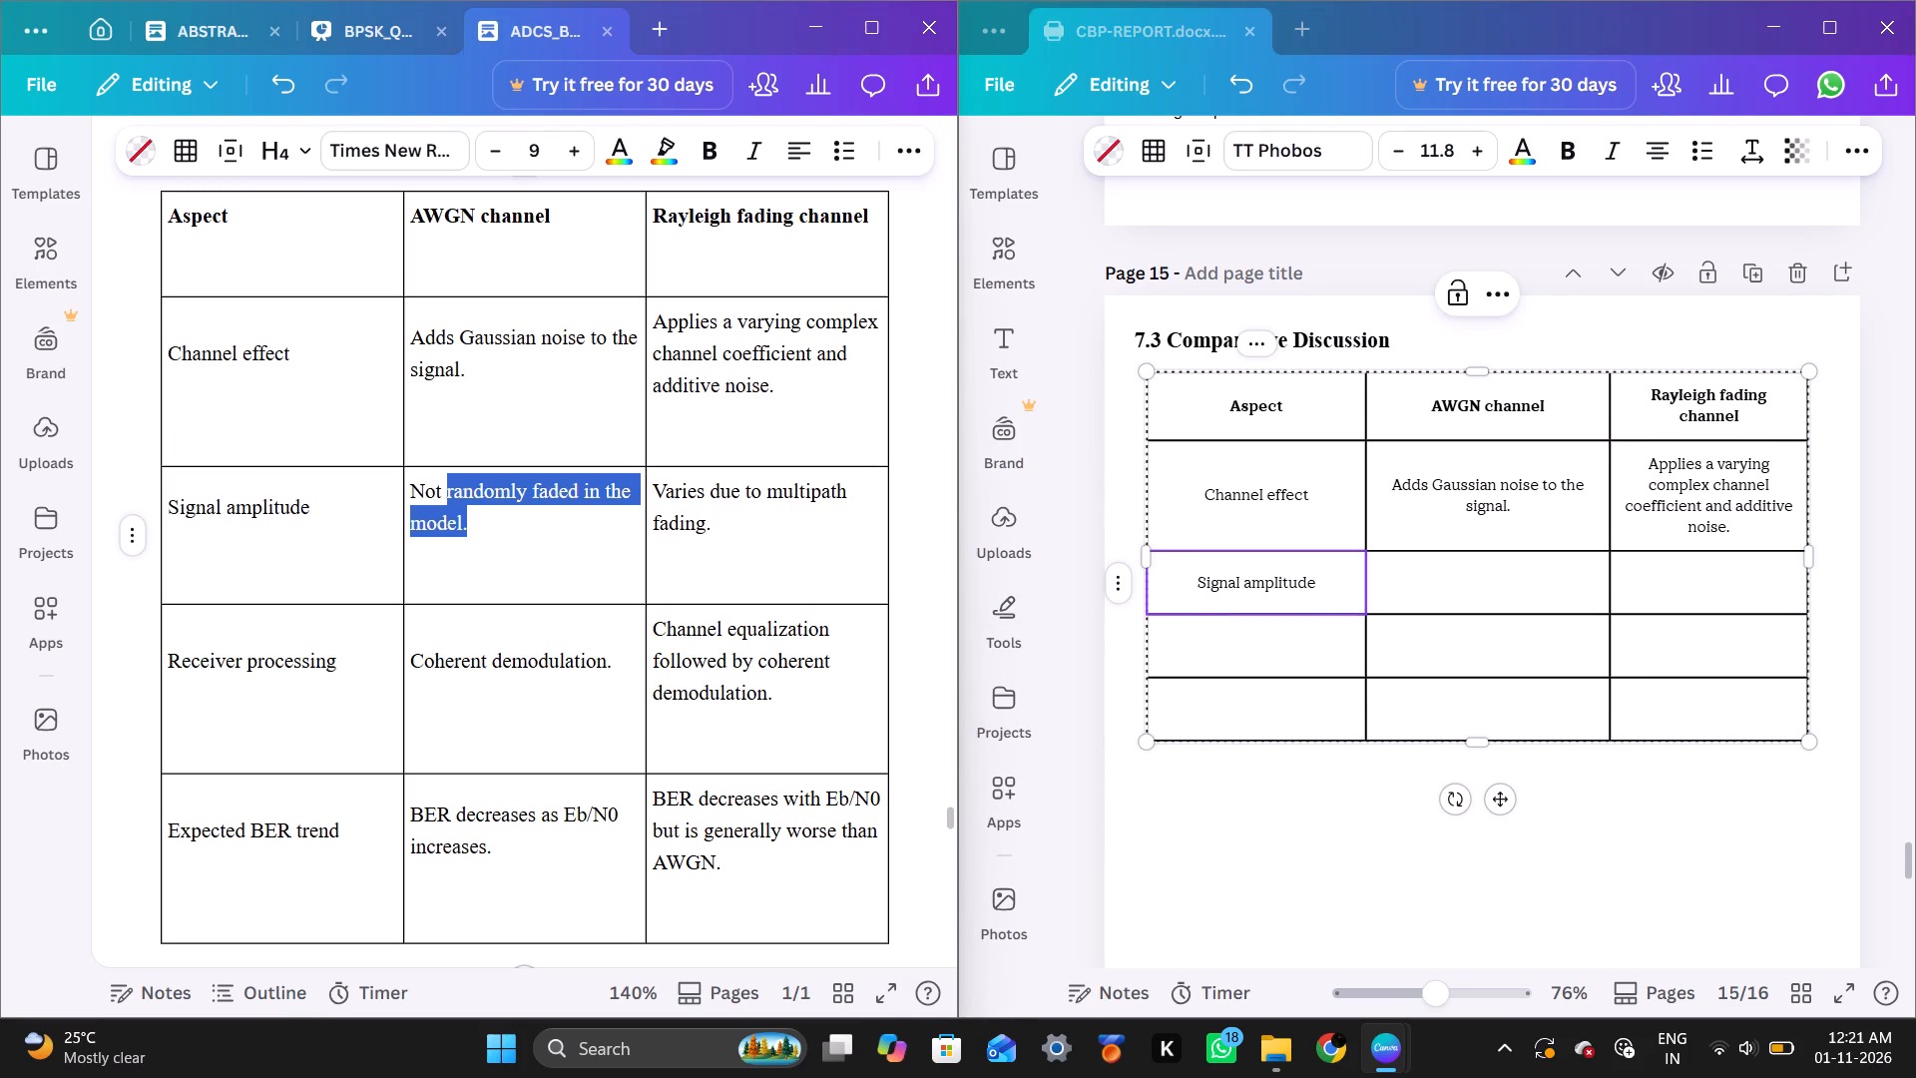
{"action": "left_click_drag", "start_coordinate": [448, 505], "coordinate": [385, 493]}
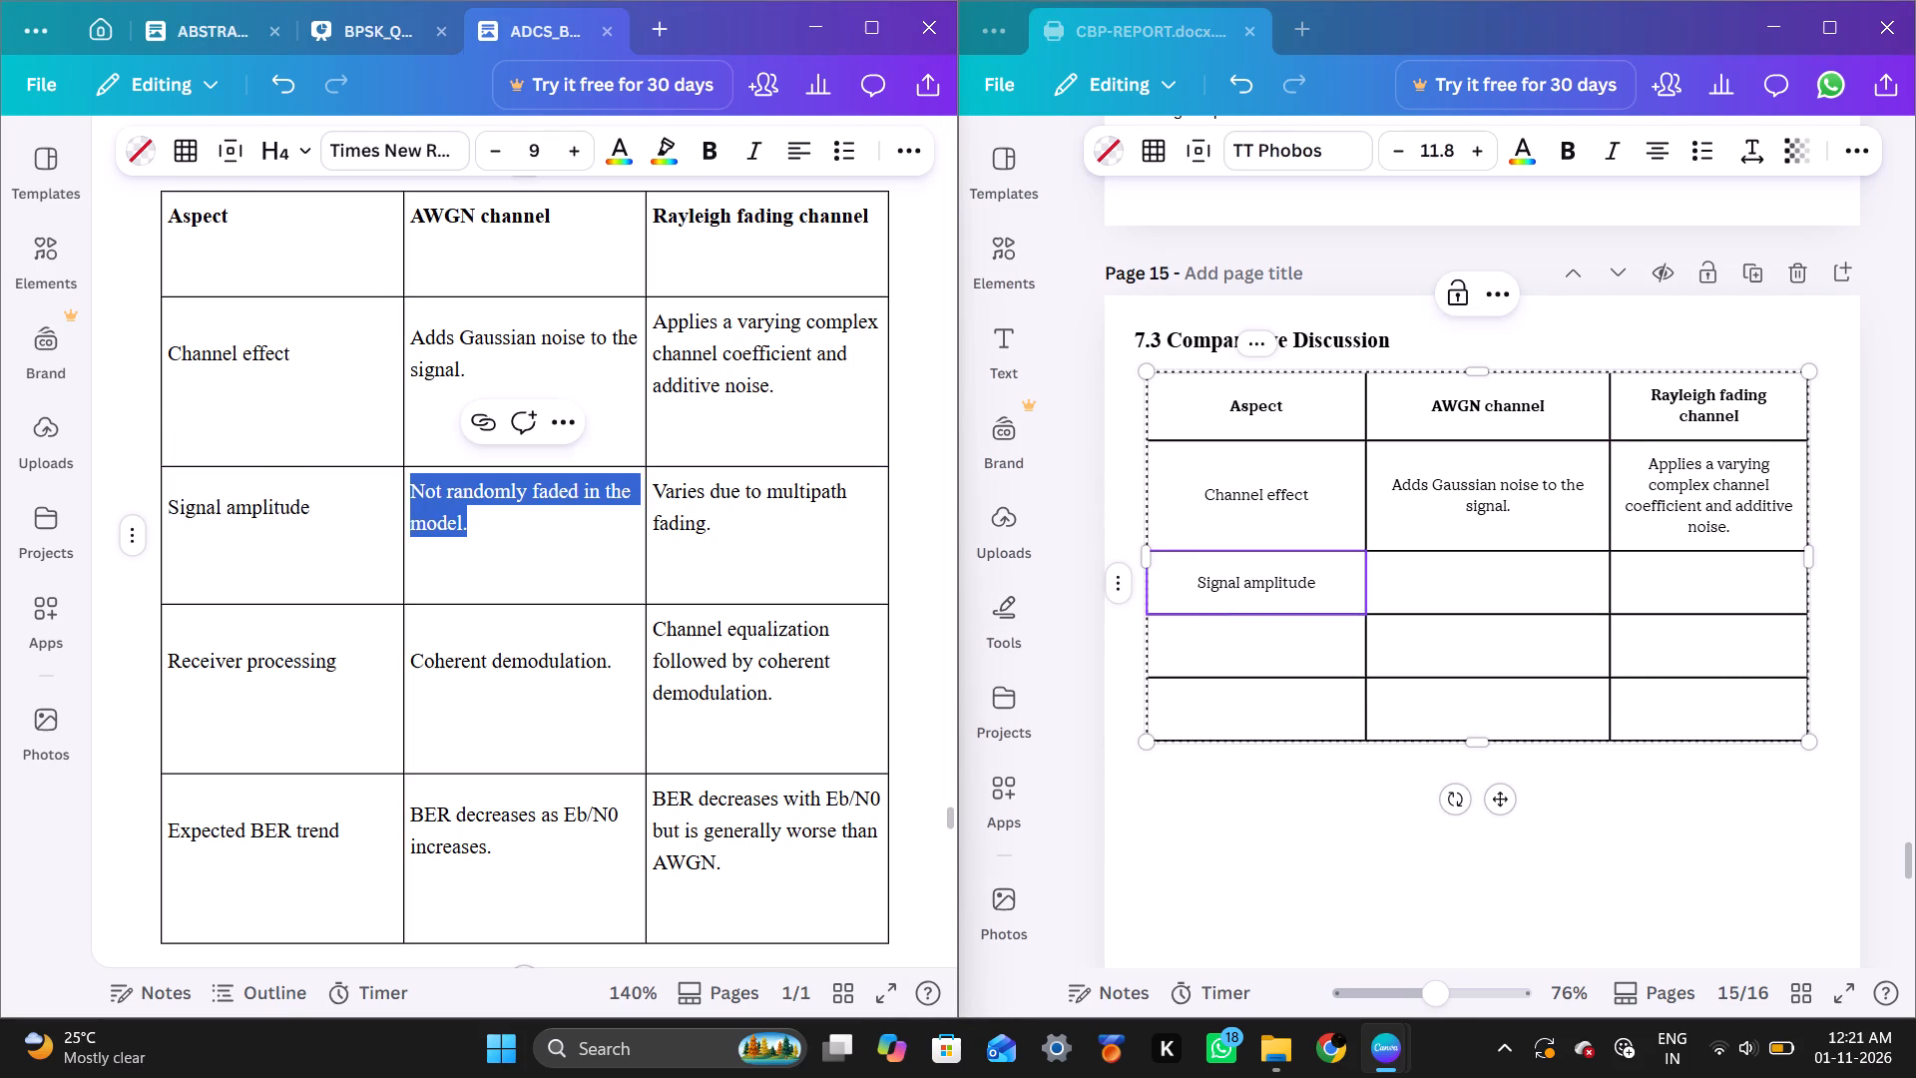
{"action": "key", "text": "ctrl+c"}
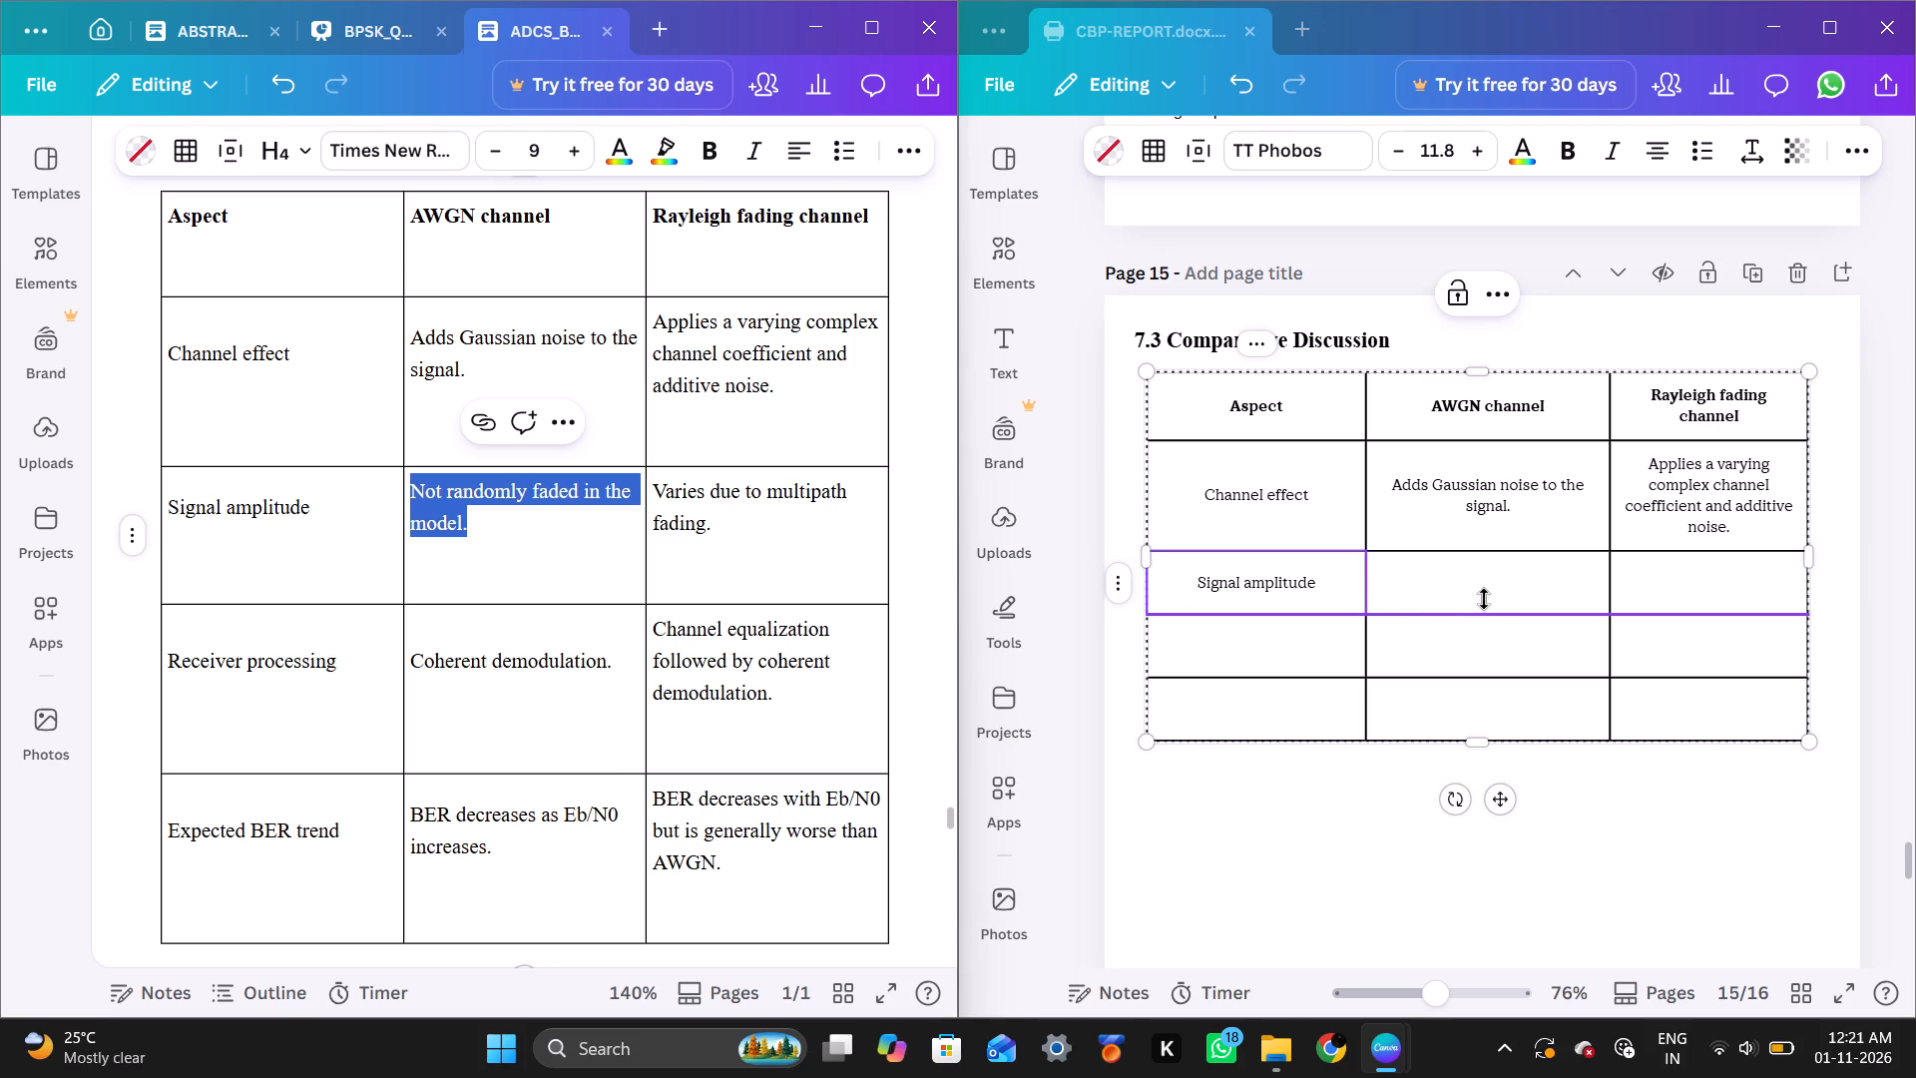
{"action": "double_click", "coordinate": [1484, 599]}
{"action": "double_click", "coordinate": [1481, 583]}
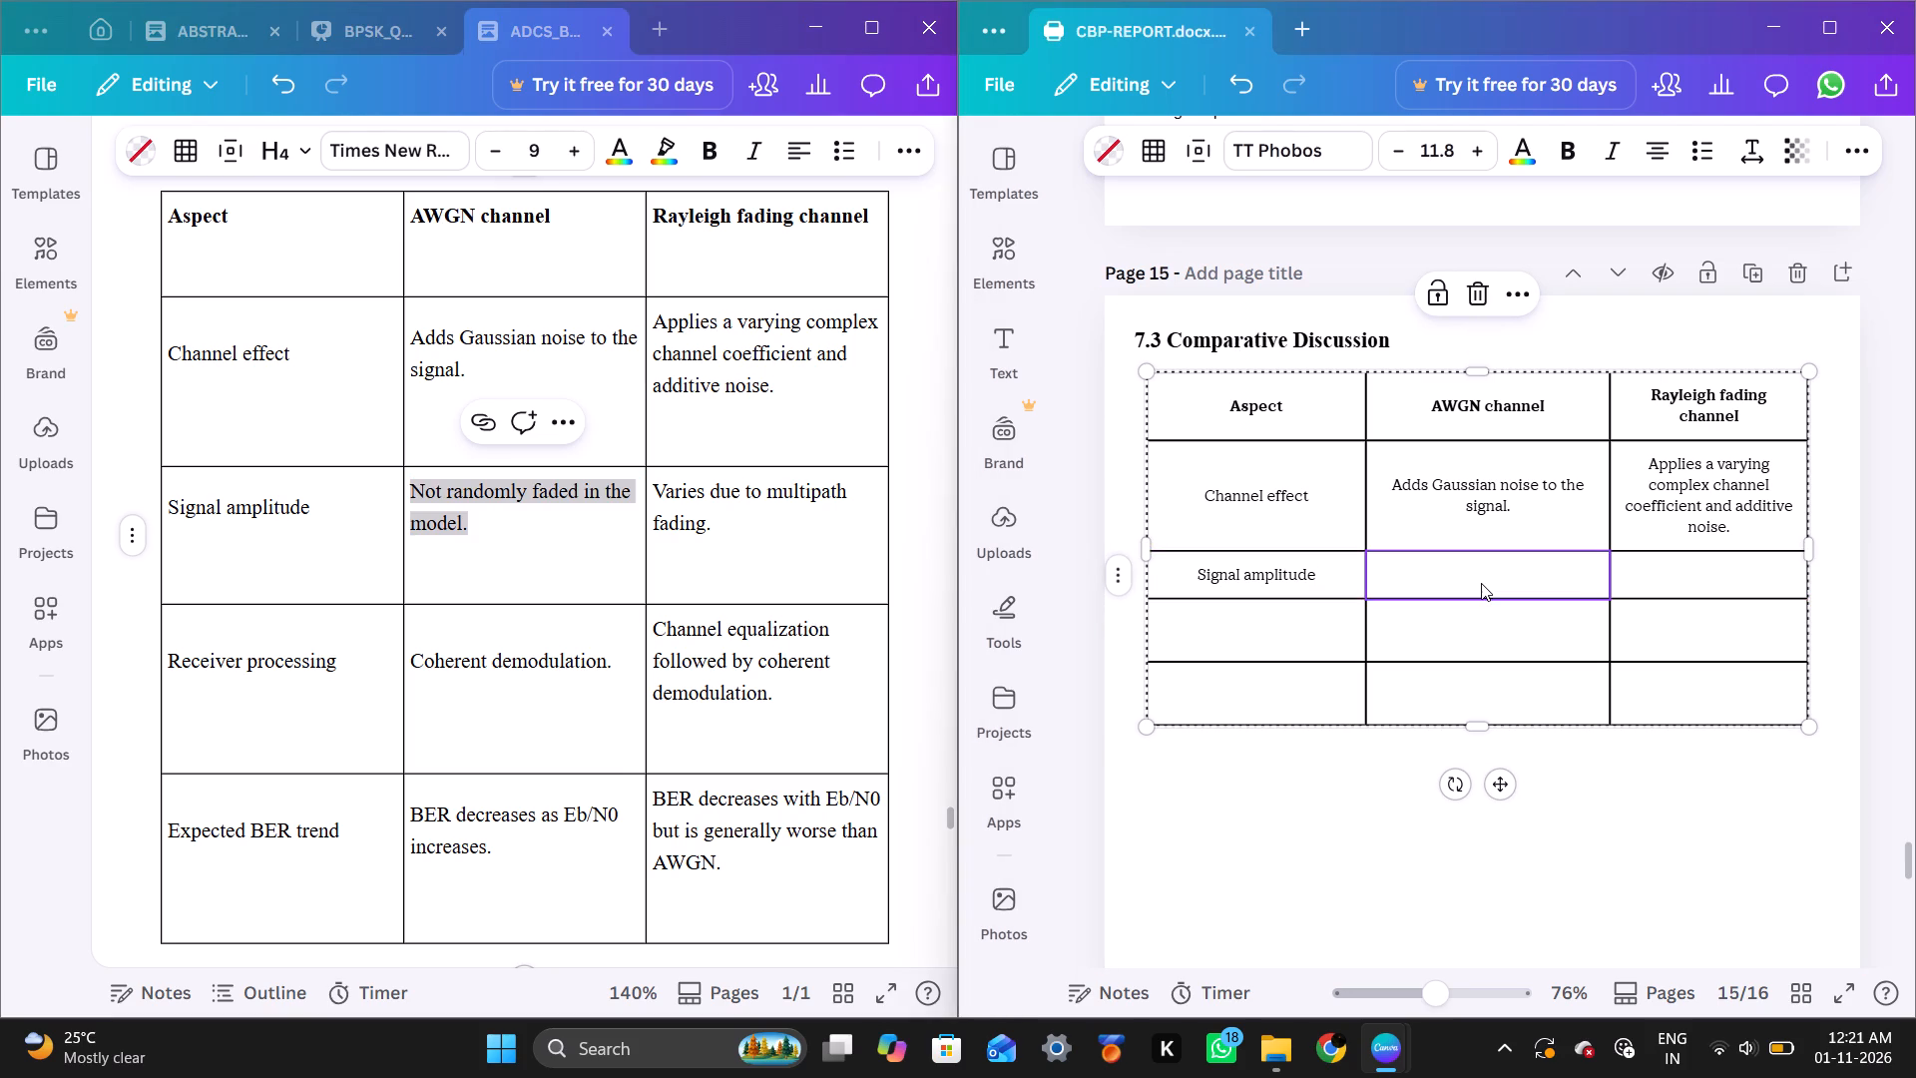
{"action": "key", "text": "ctrl+v"}
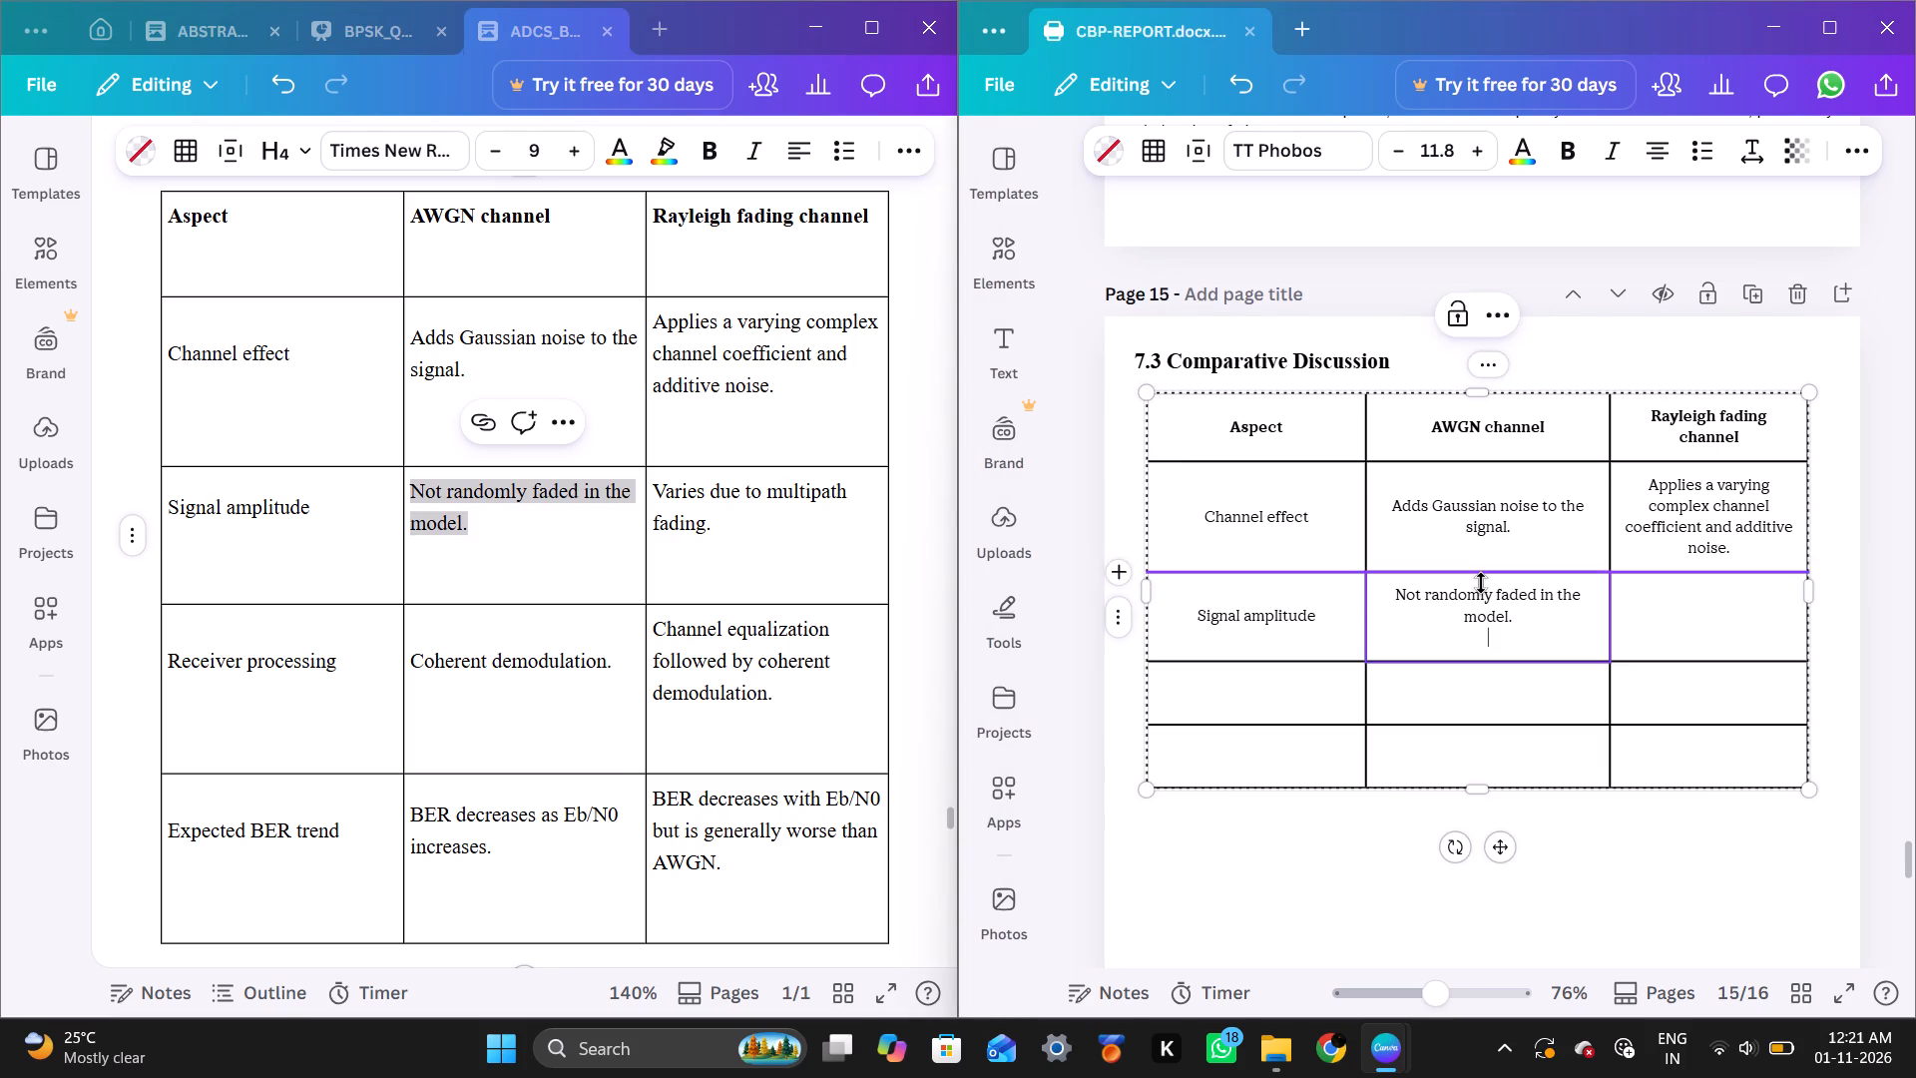
{"action": "key", "text": "BackSpace"}
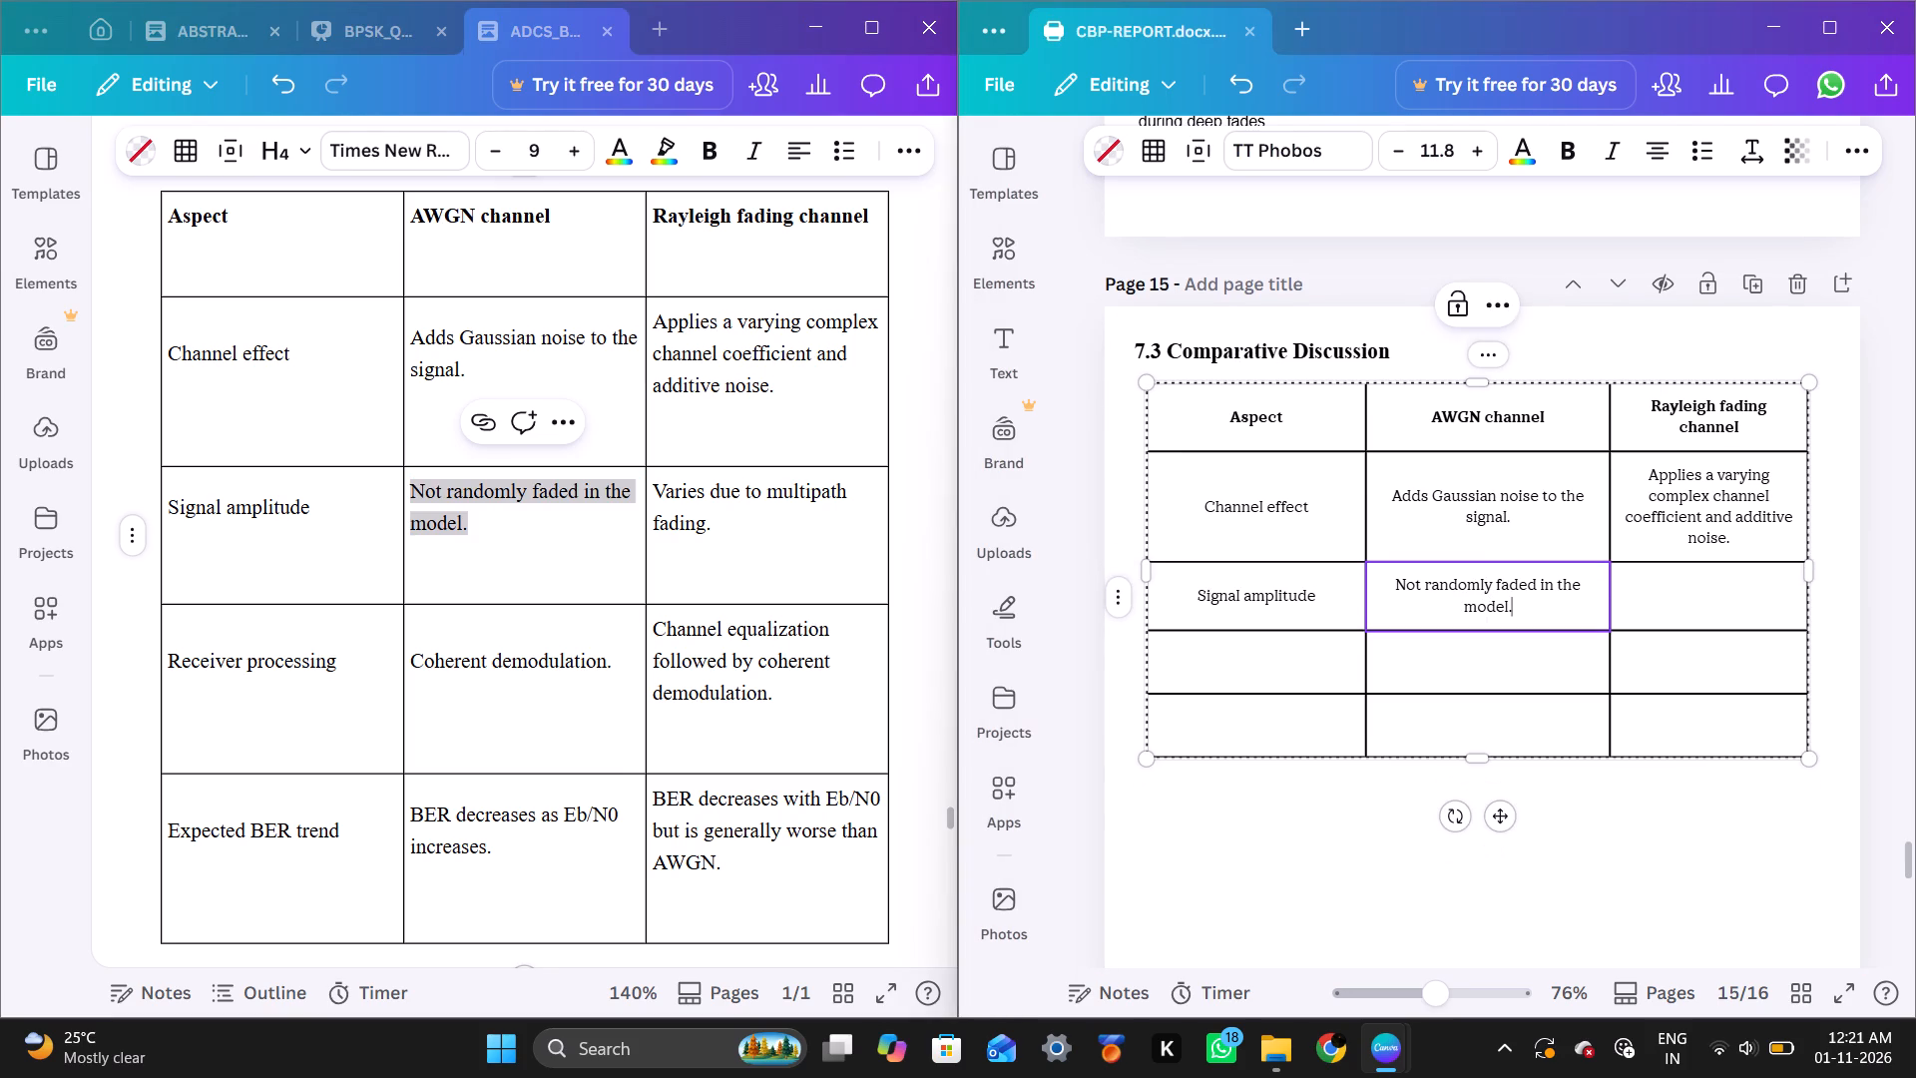
Copy "Varies due to multipath fading." from the reference table into the Signal amplitude row's Rayleigh fading channel cell.
{"action": "left_click_drag", "start_coordinate": [716, 535], "coordinate": [595, 494]}
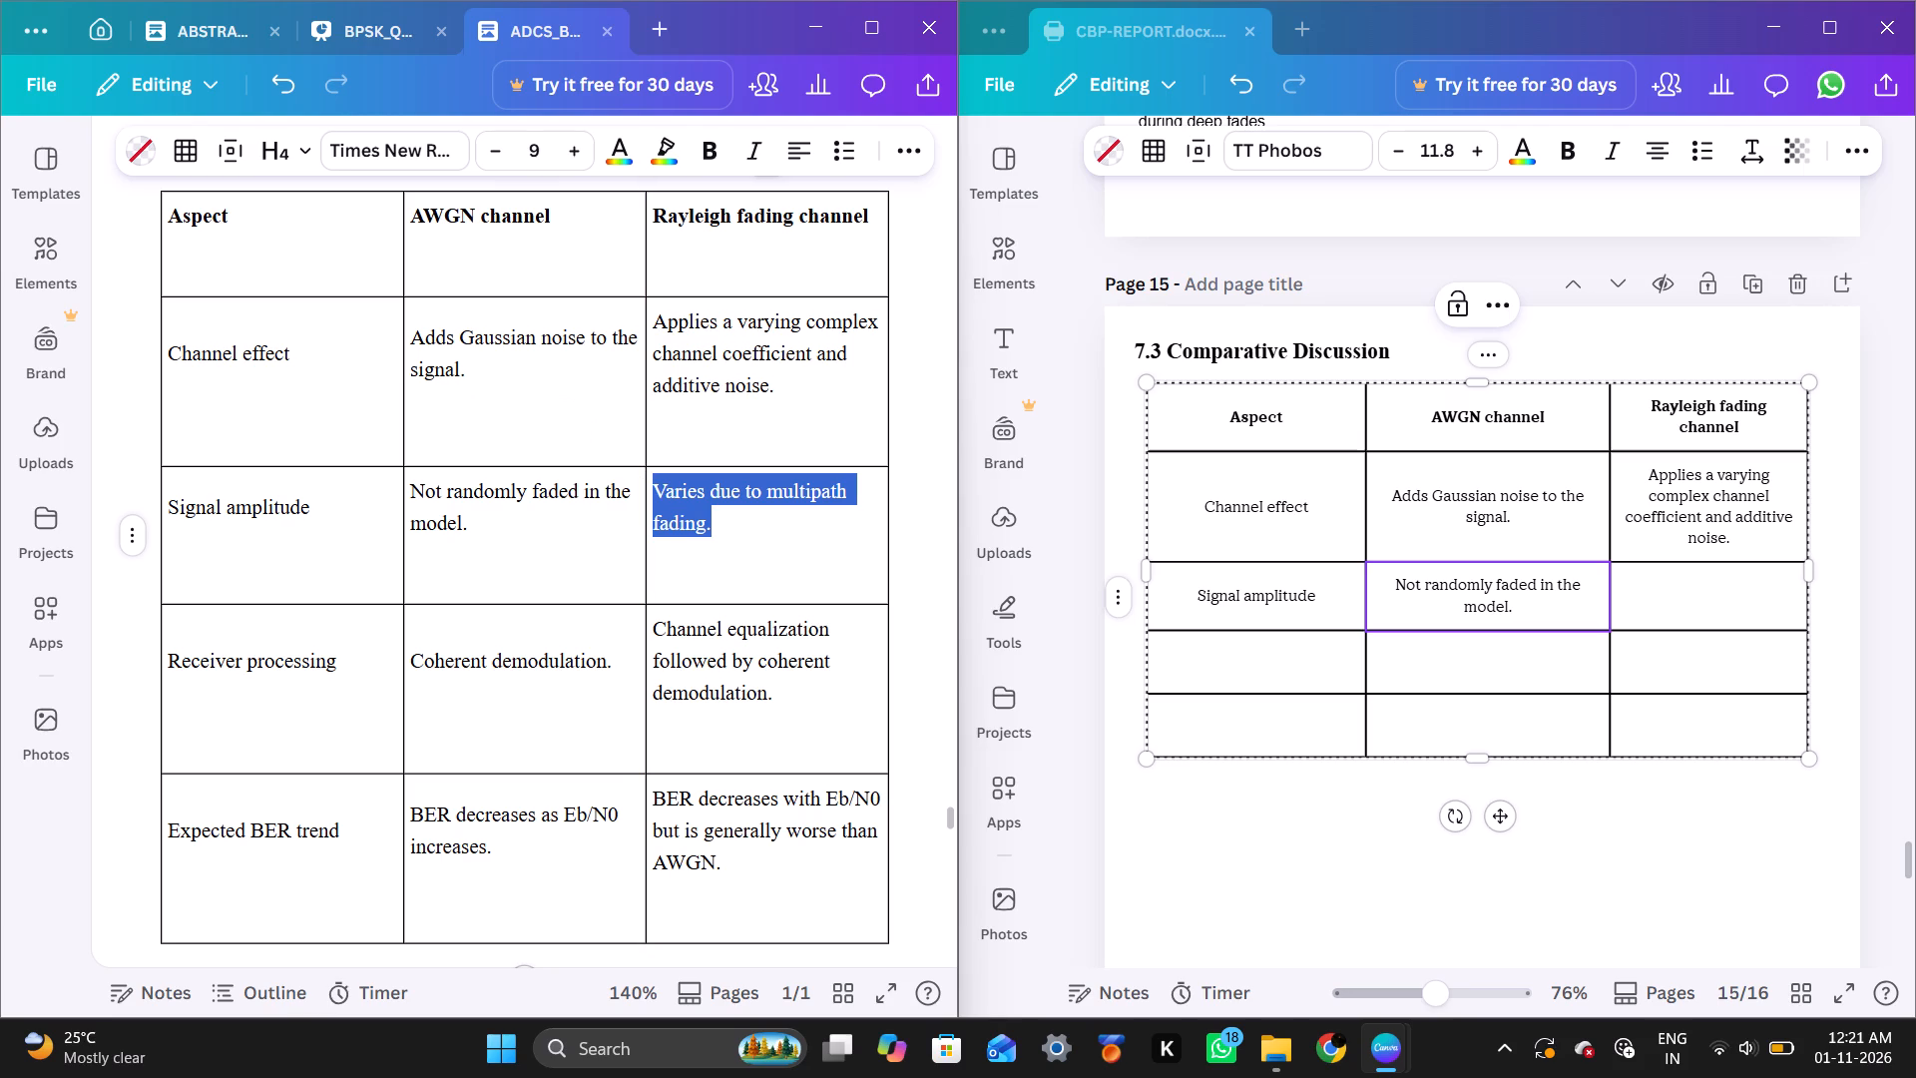
{"action": "left_click_drag", "start_coordinate": [595, 494], "coordinate": [598, 485]}
{"action": "key", "text": "ctrl+c"}
{"action": "double_click", "coordinate": [1740, 604]}
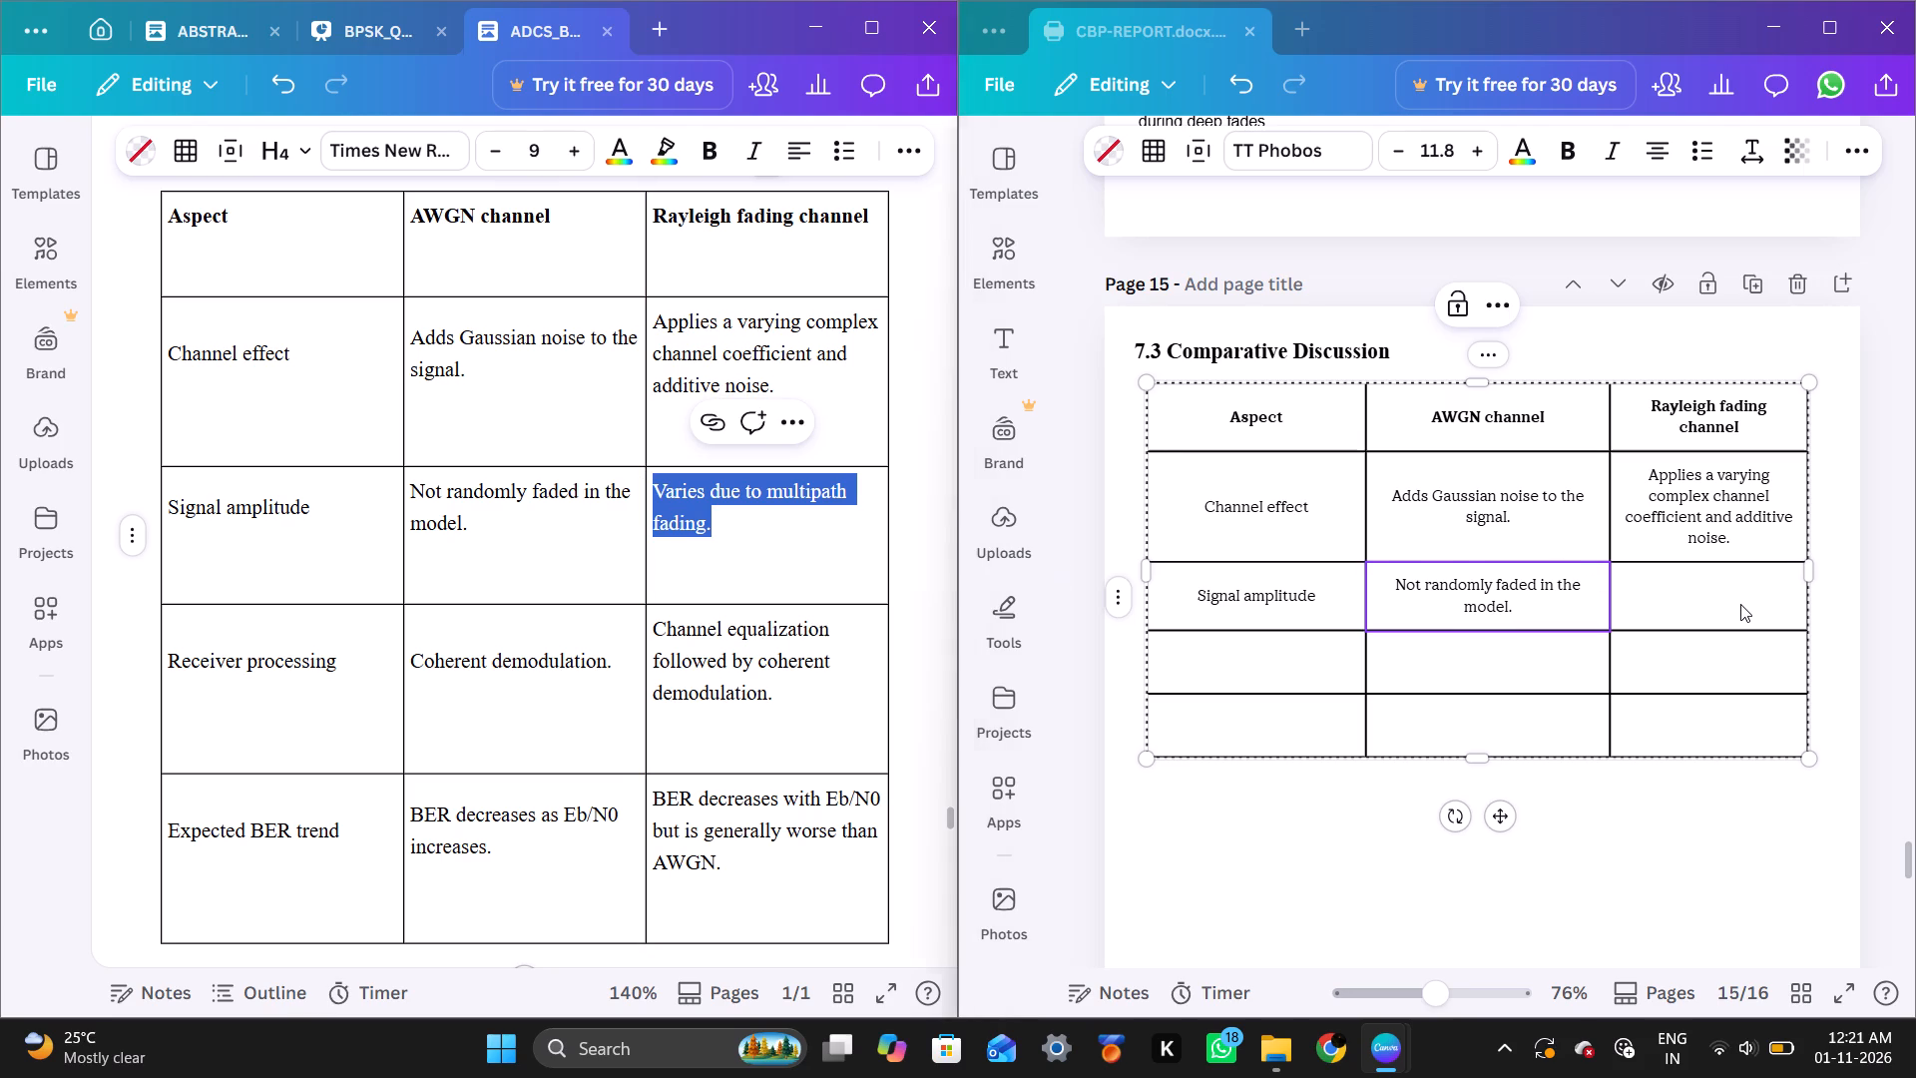
{"action": "key", "text": "ctrl+v"}
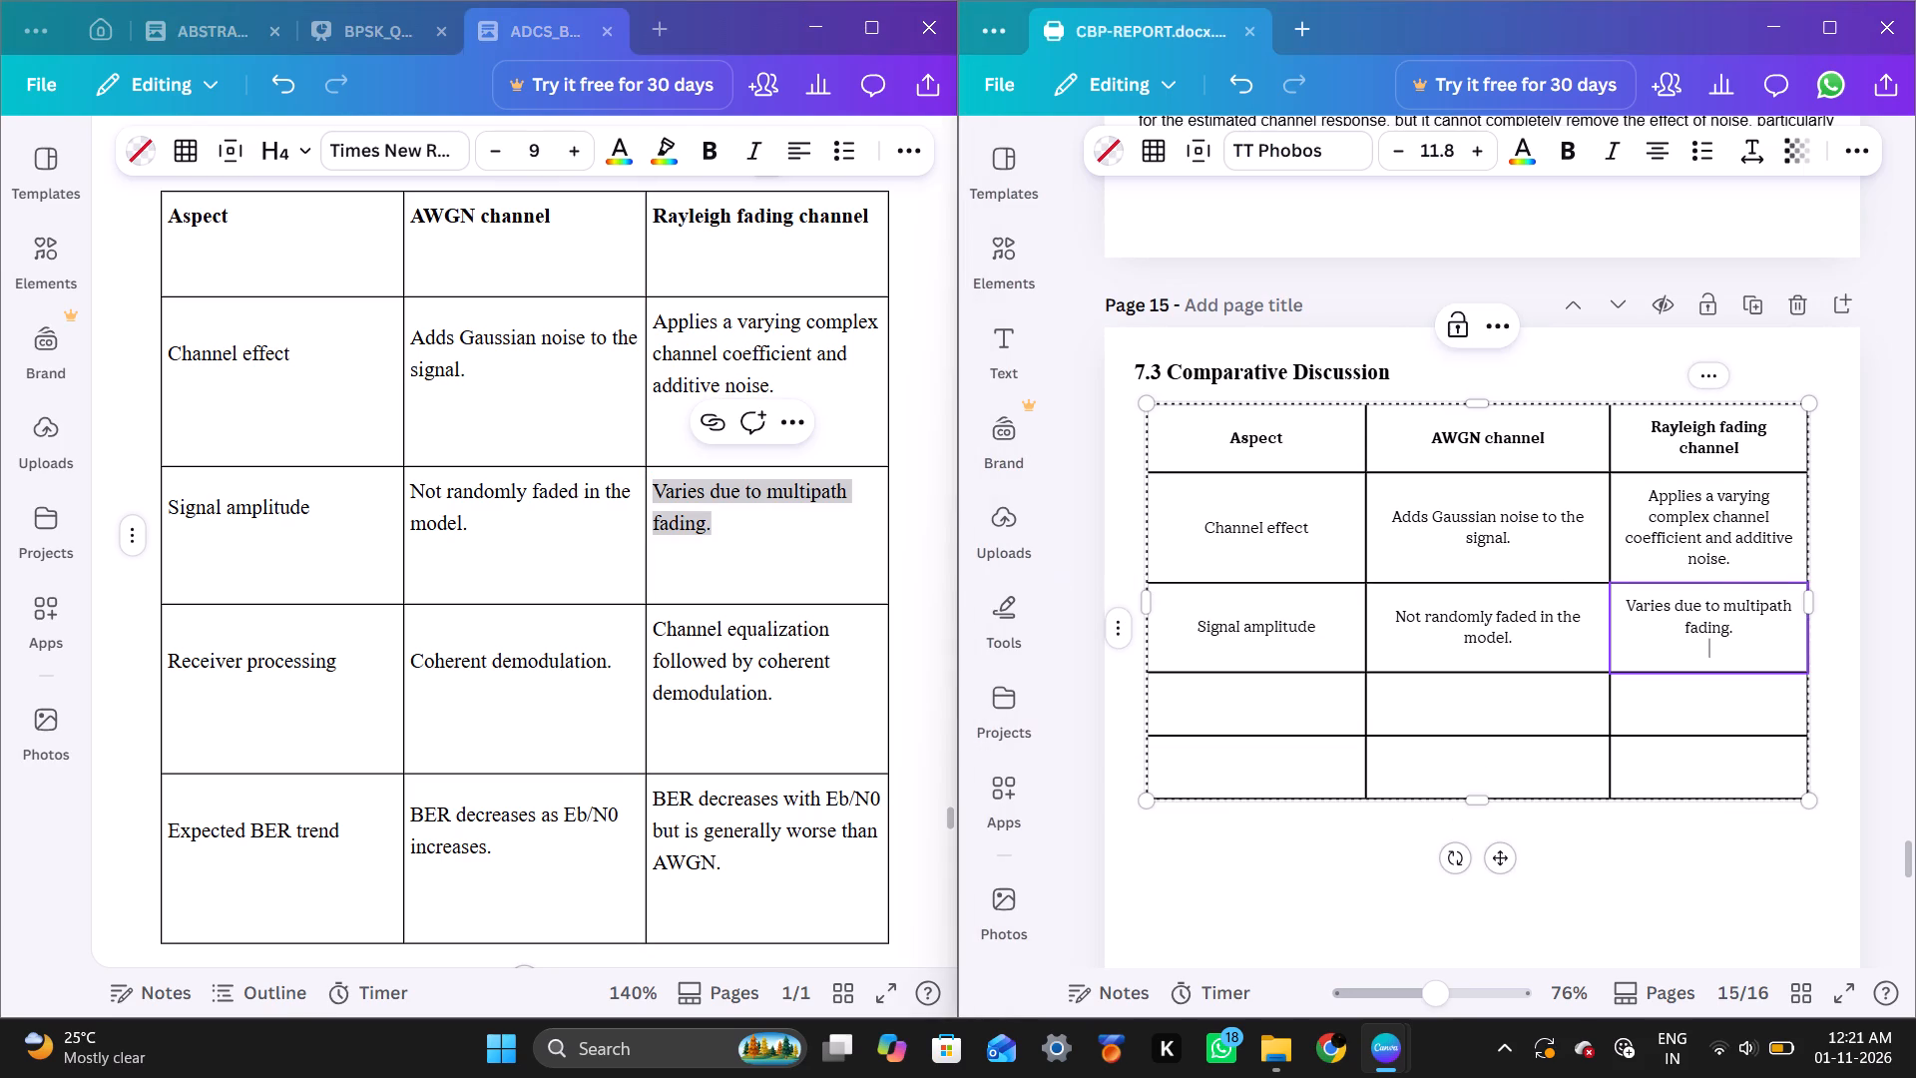
Fill the fourth row's Rayleigh cell with "Channel equalization followed by coherent demodulation.", restoring the initial "C" and removing the trailing blank line.
{"action": "left_click_drag", "start_coordinate": [801, 693], "coordinate": [661, 637]}
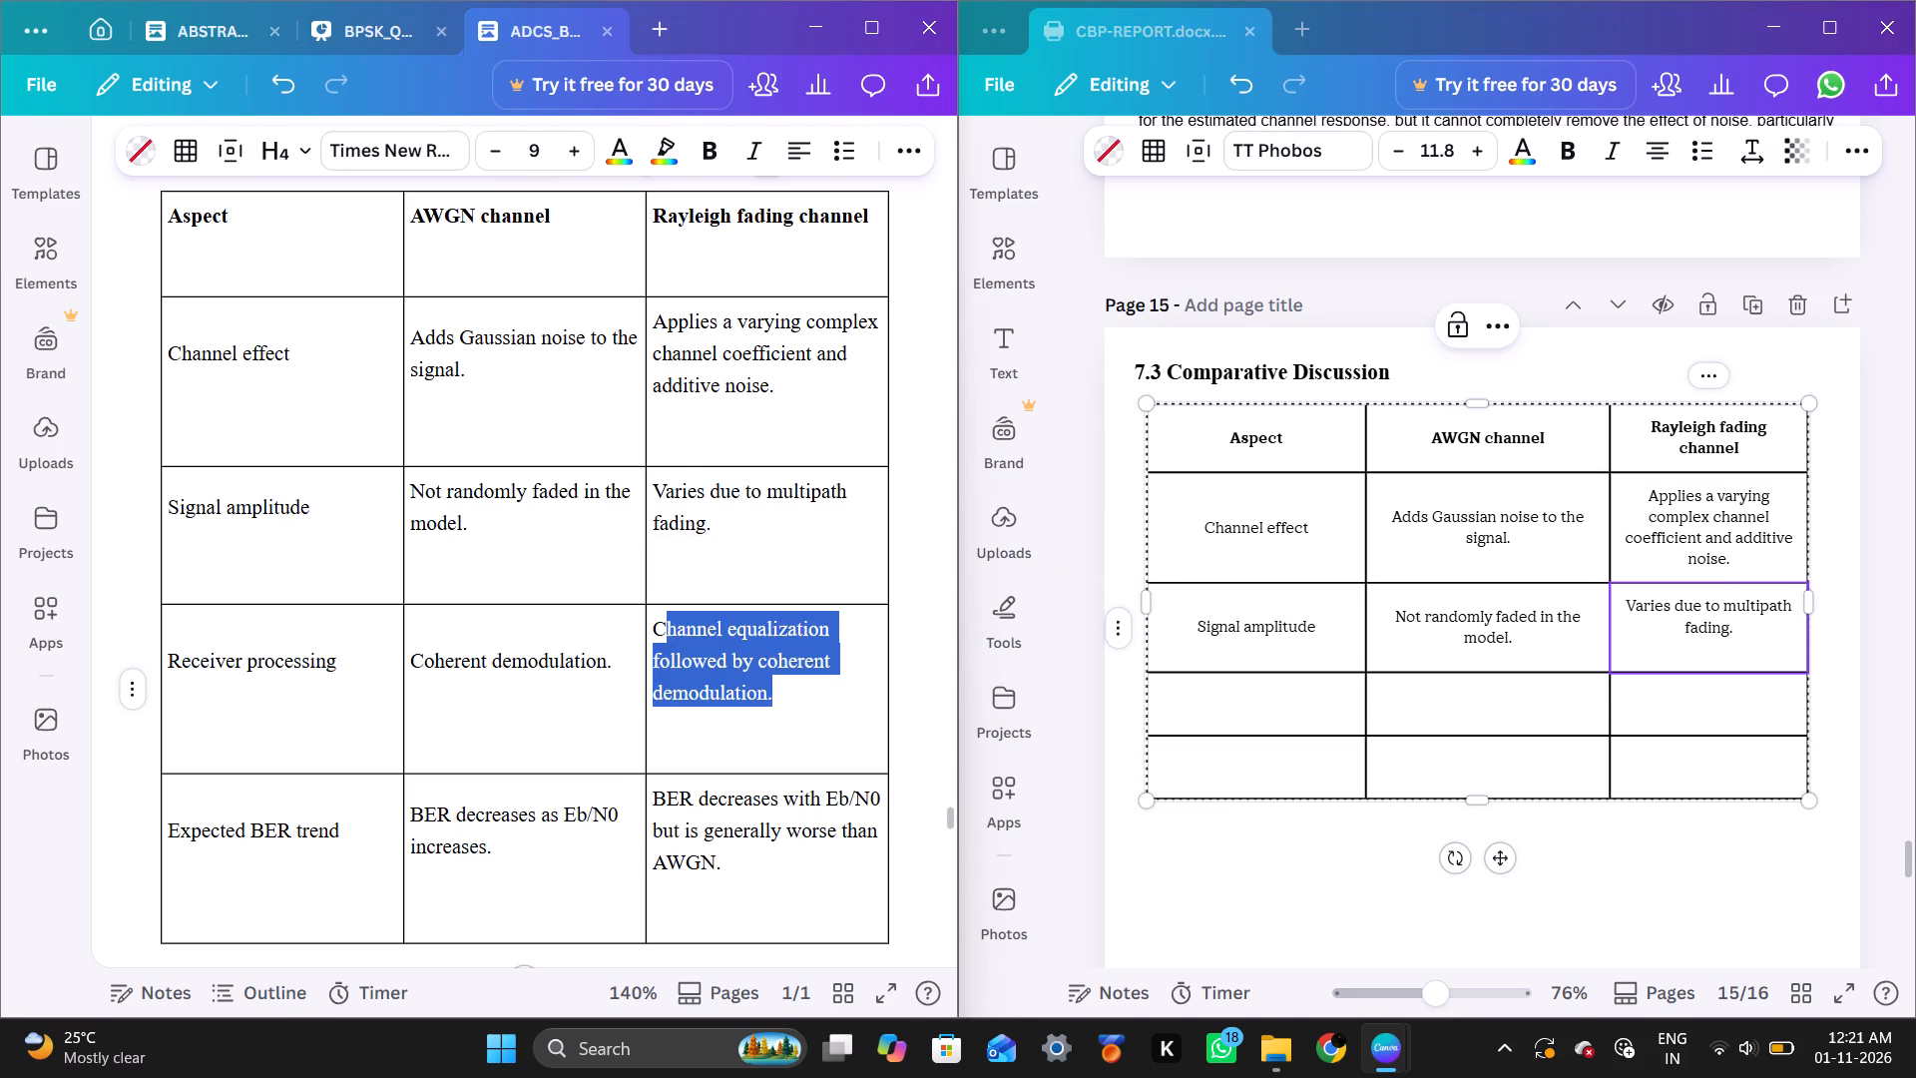
{"action": "left_click_drag", "start_coordinate": [661, 637], "coordinate": [545, 612]}
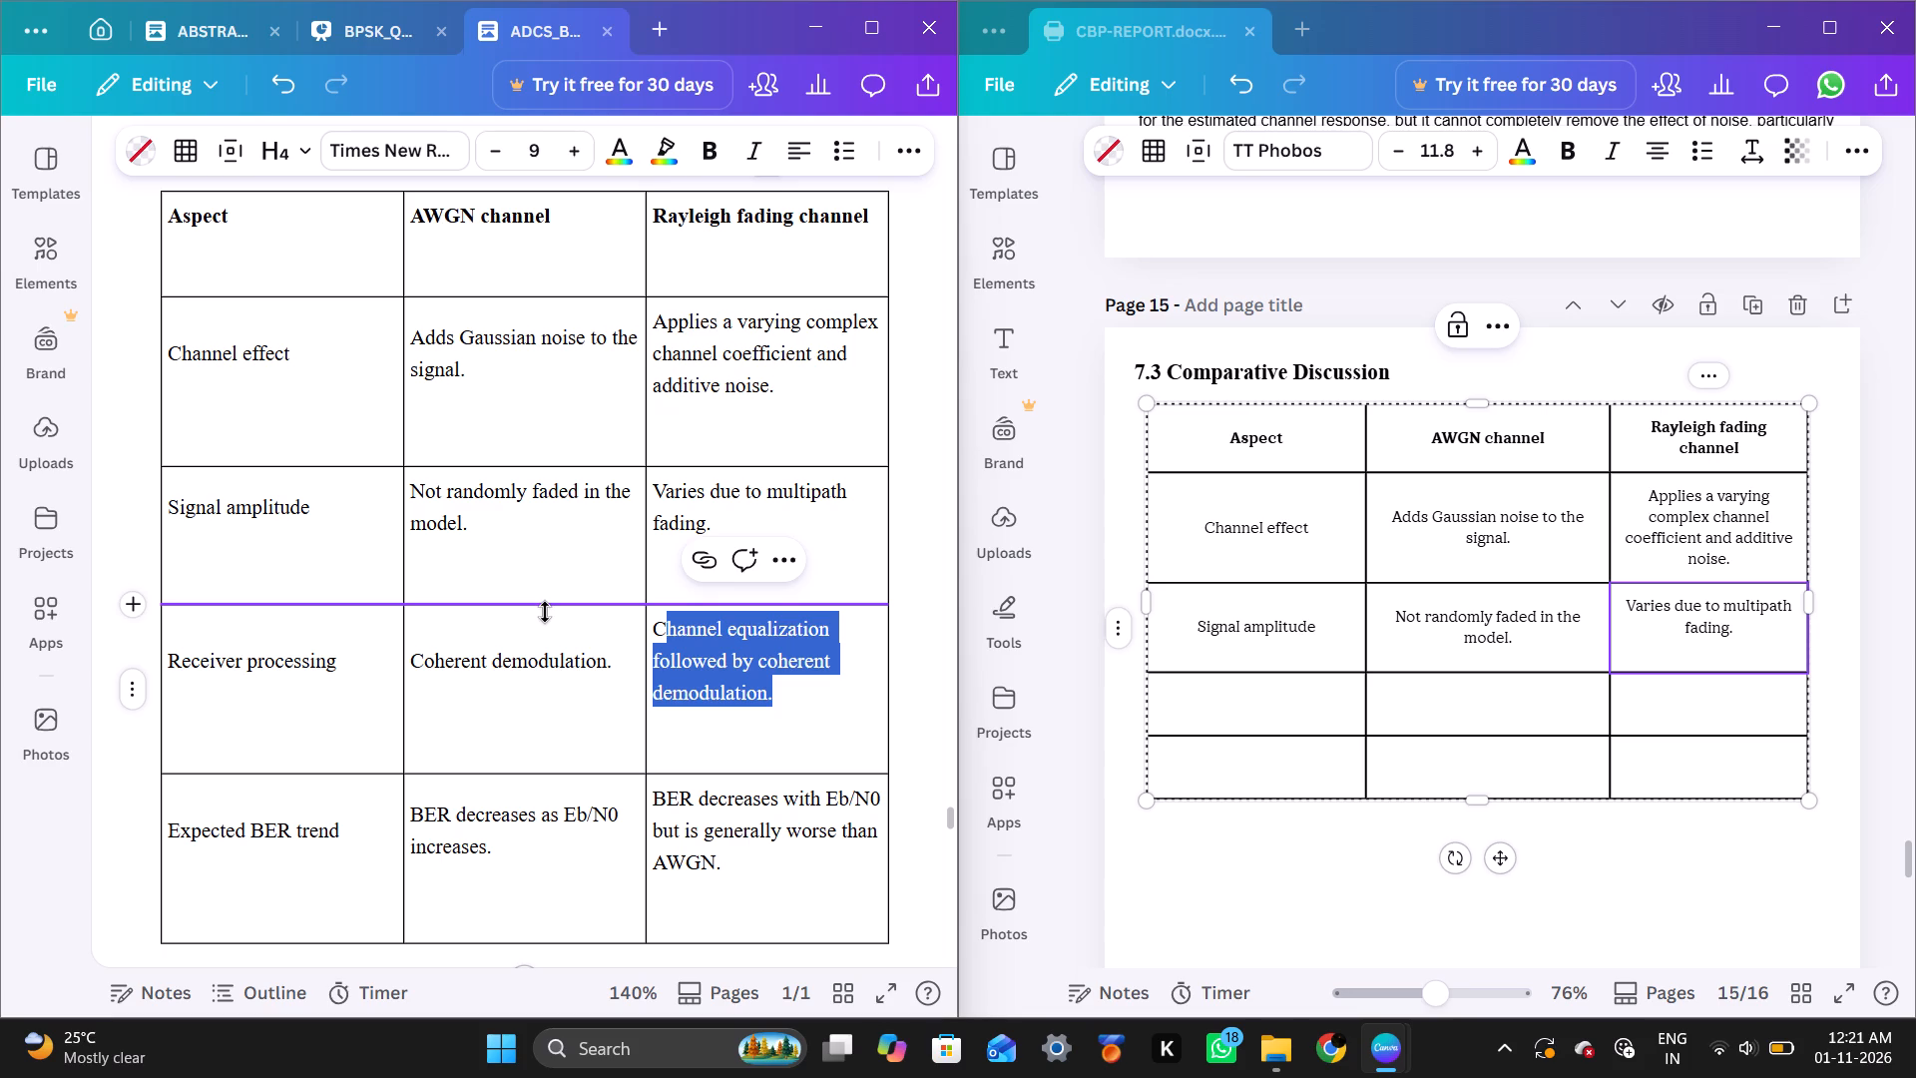
{"action": "key", "text": "ctrl+c"}
{"action": "double_click", "coordinate": [1717, 714]}
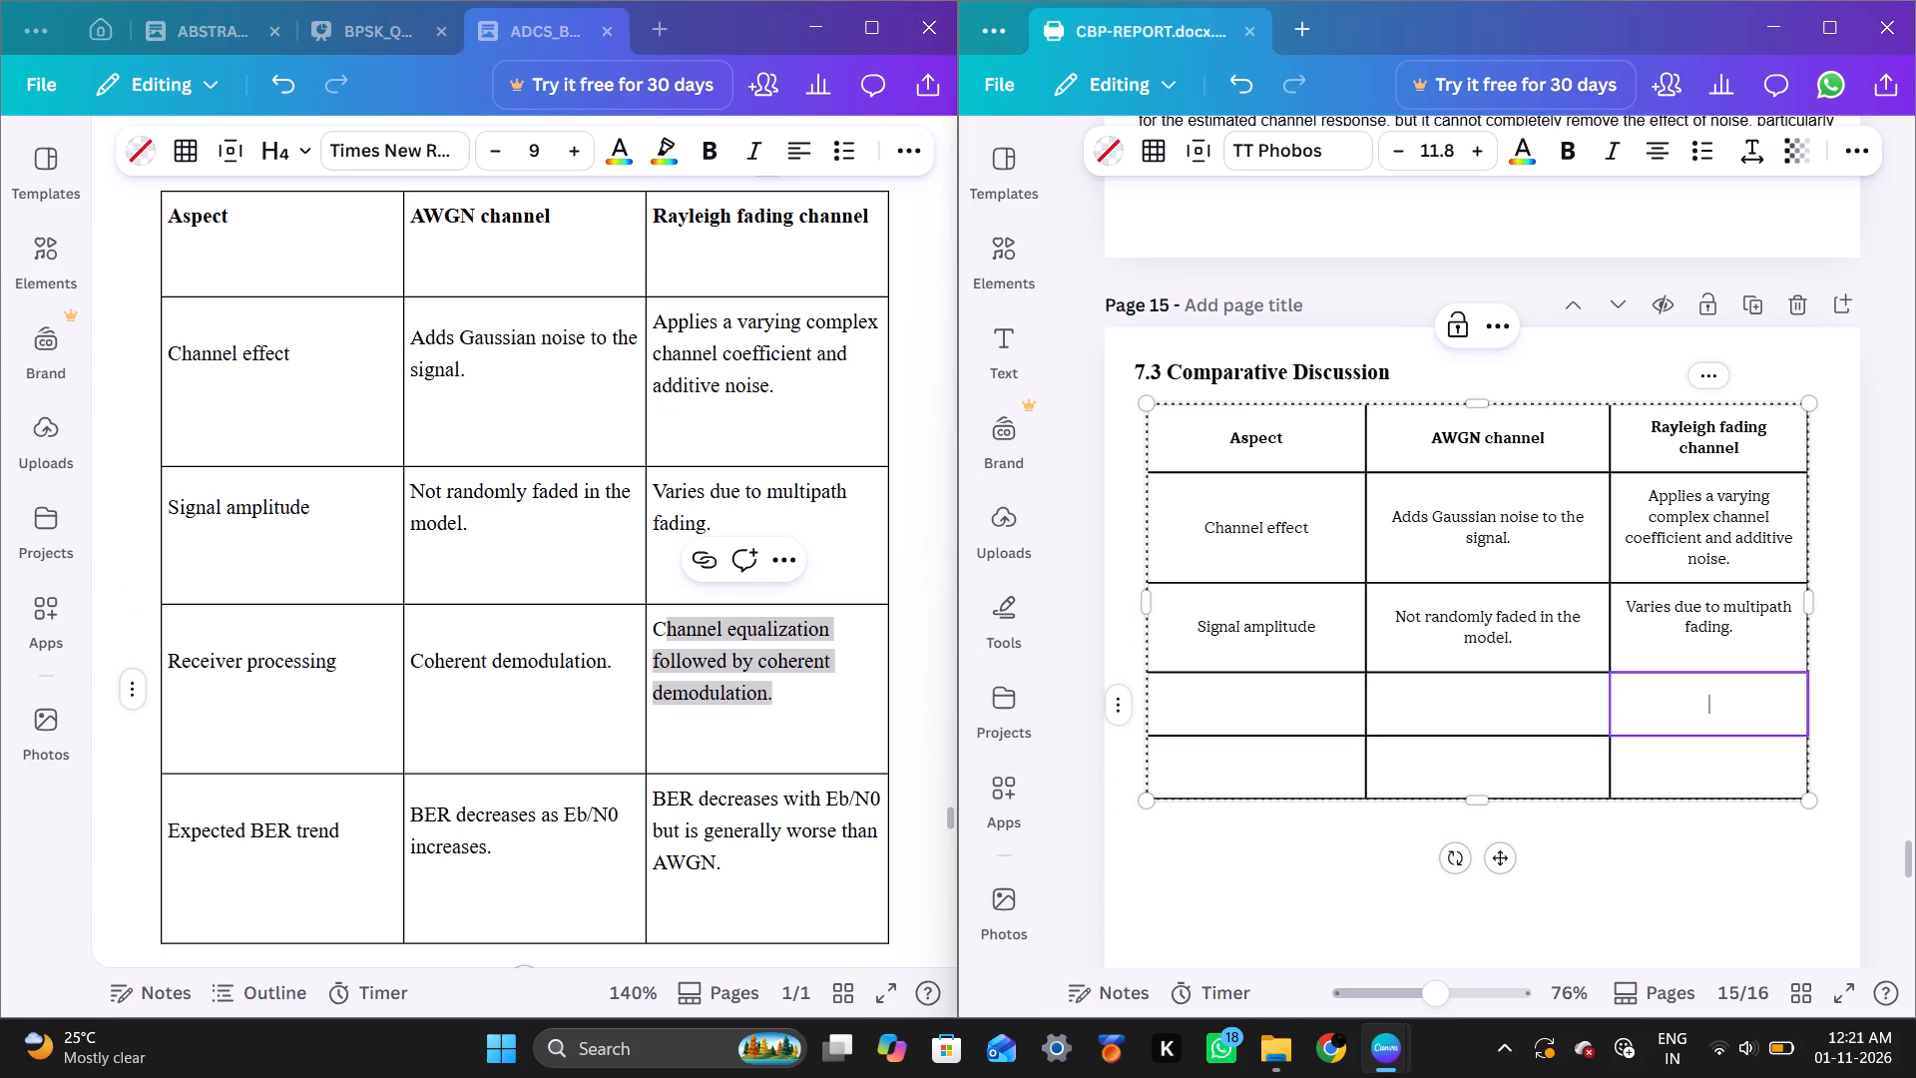
{"action": "key", "text": "ctrl+v"}
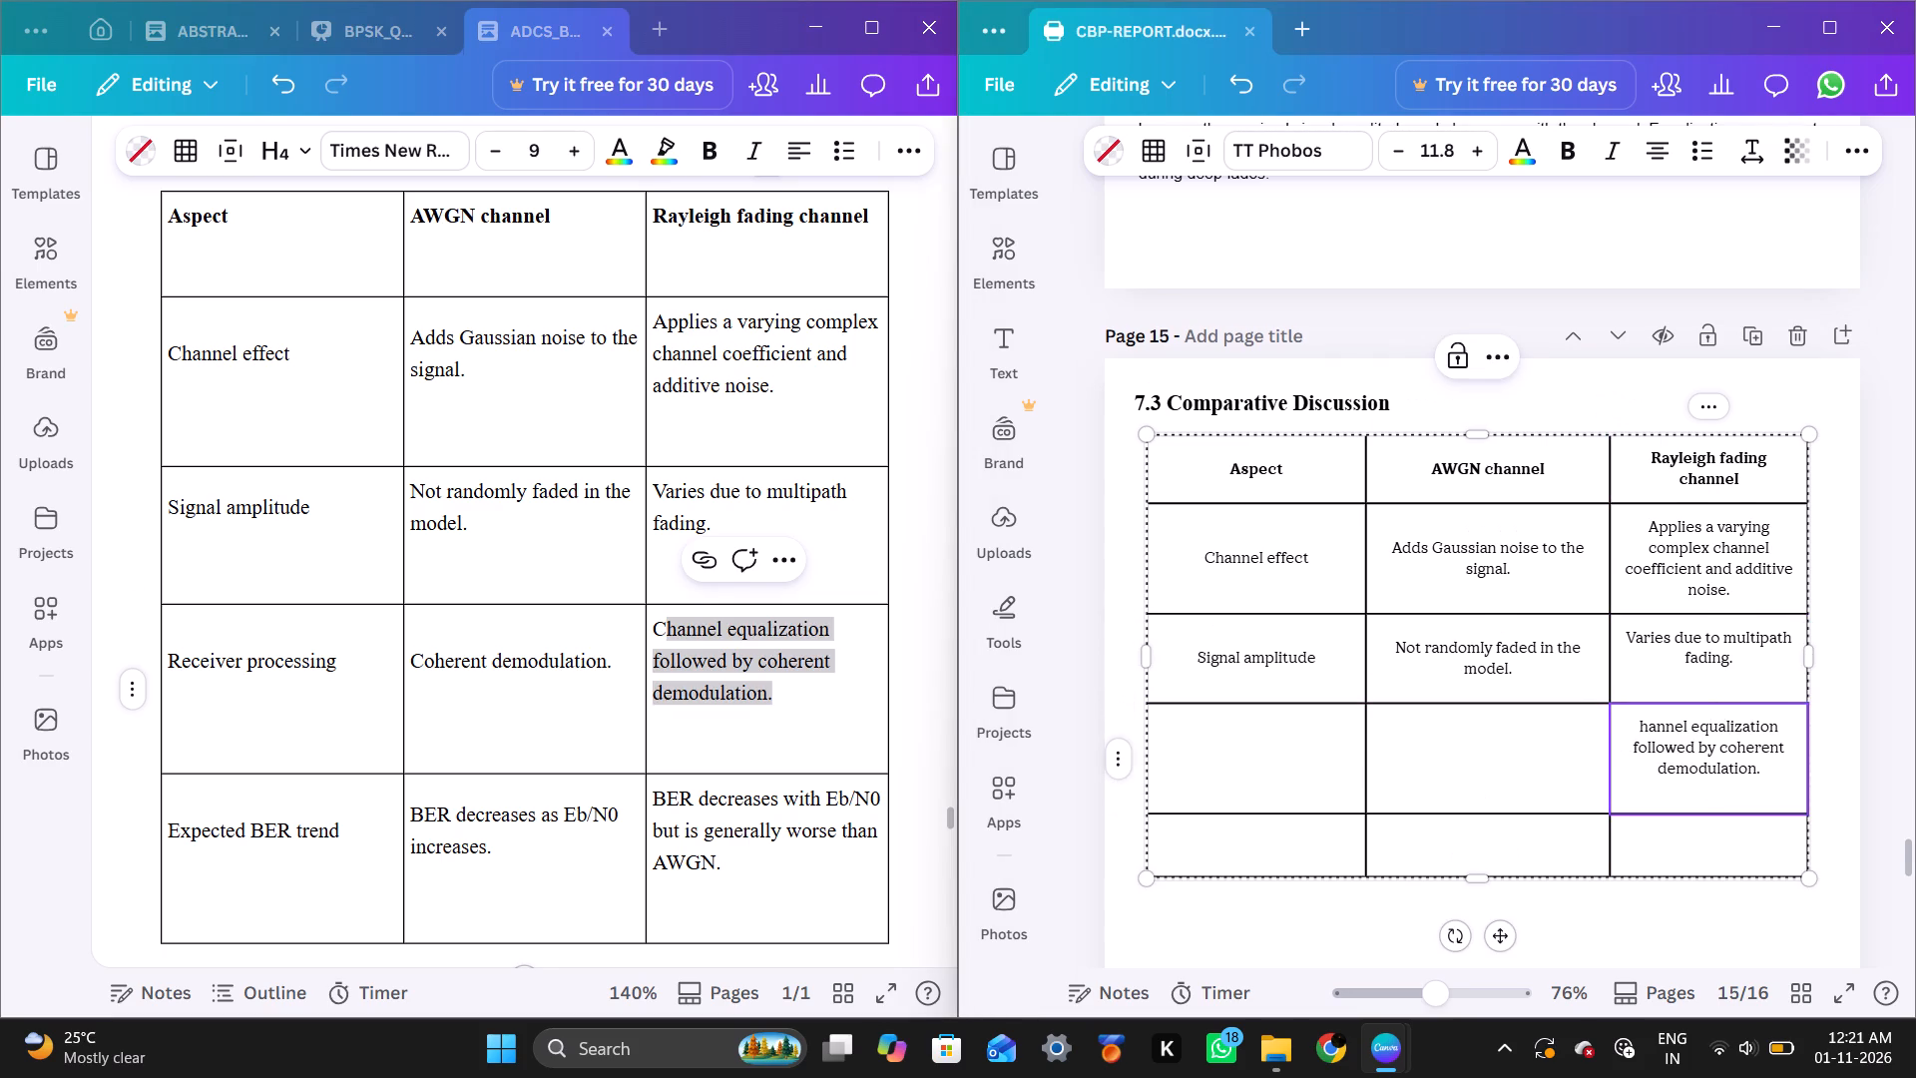
{"action": "left_click", "coordinate": [1644, 739]}
{"action": "key", "text": "Up"}
{"action": "key", "text": "Left"}
{"action": "key", "text": "shift+c"}
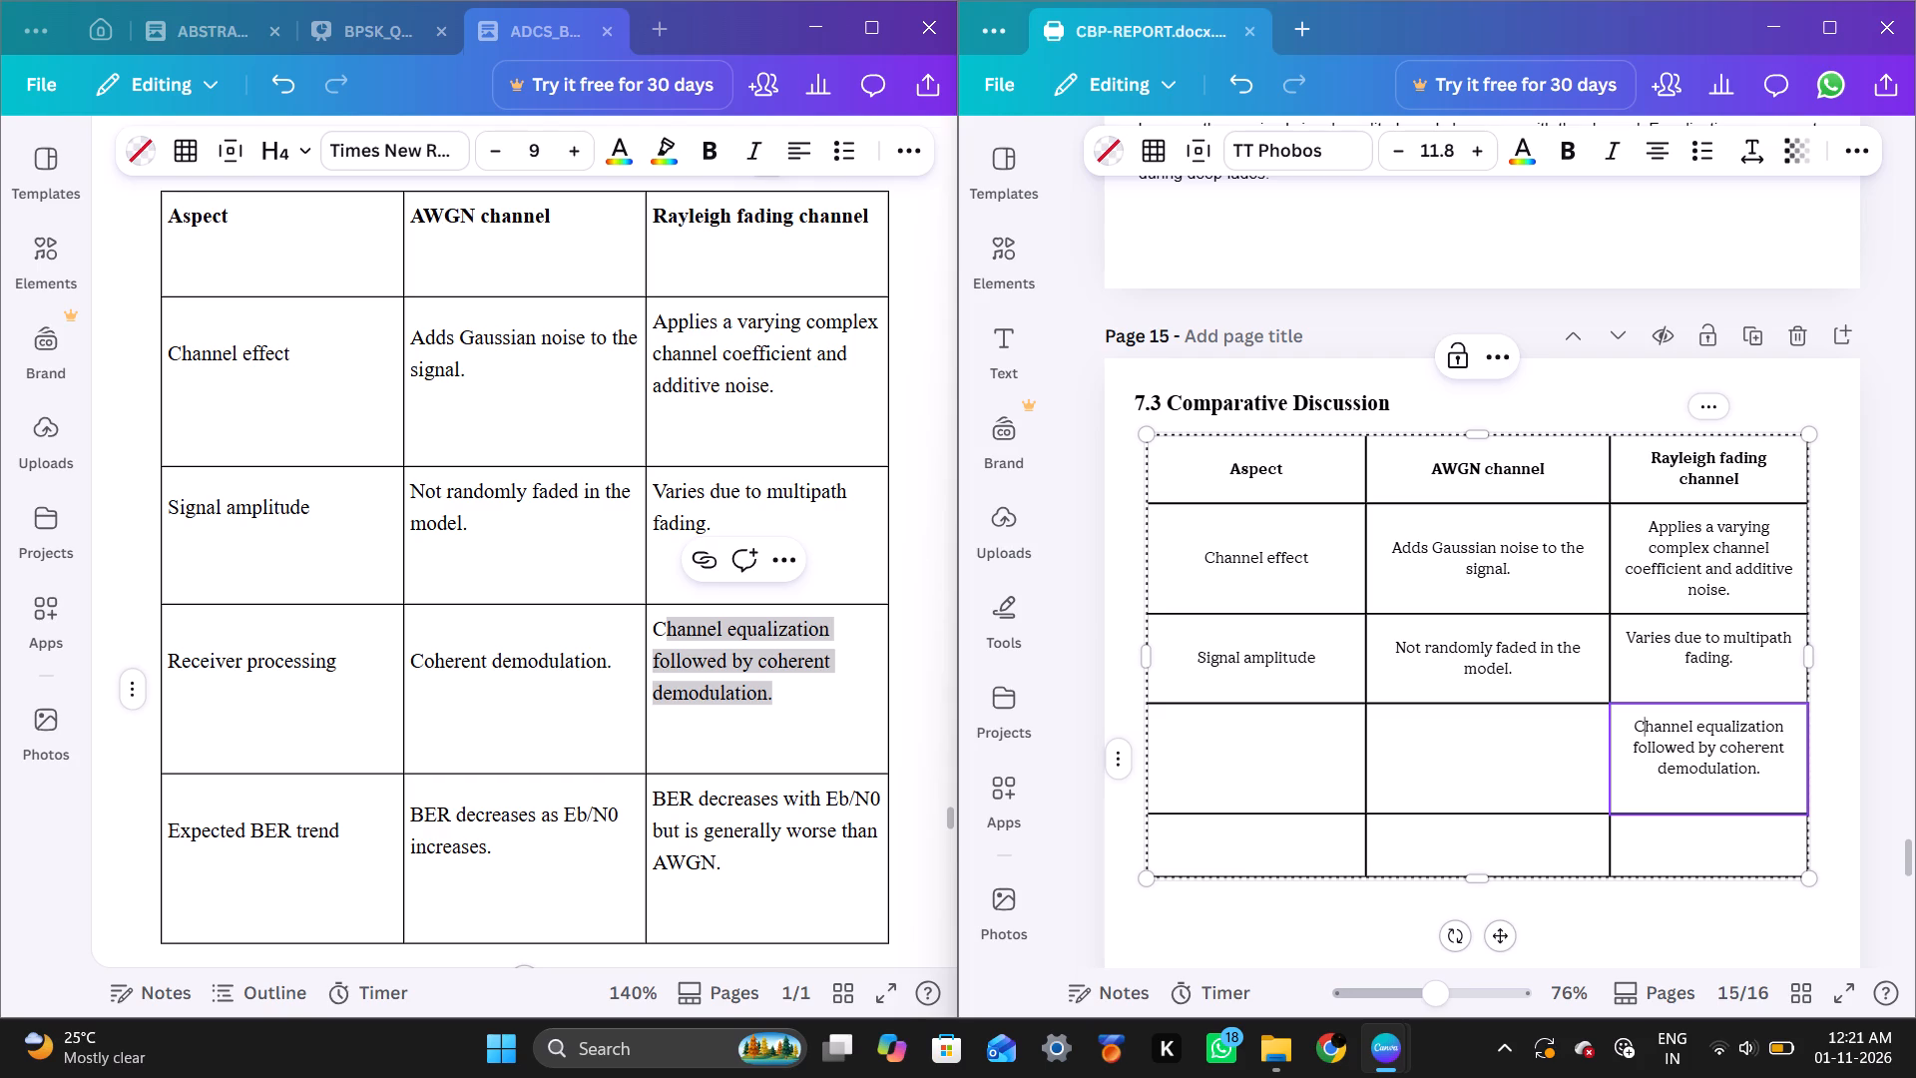
{"action": "left_click", "coordinate": [1644, 793]}
{"action": "key", "text": "BackSpace"}
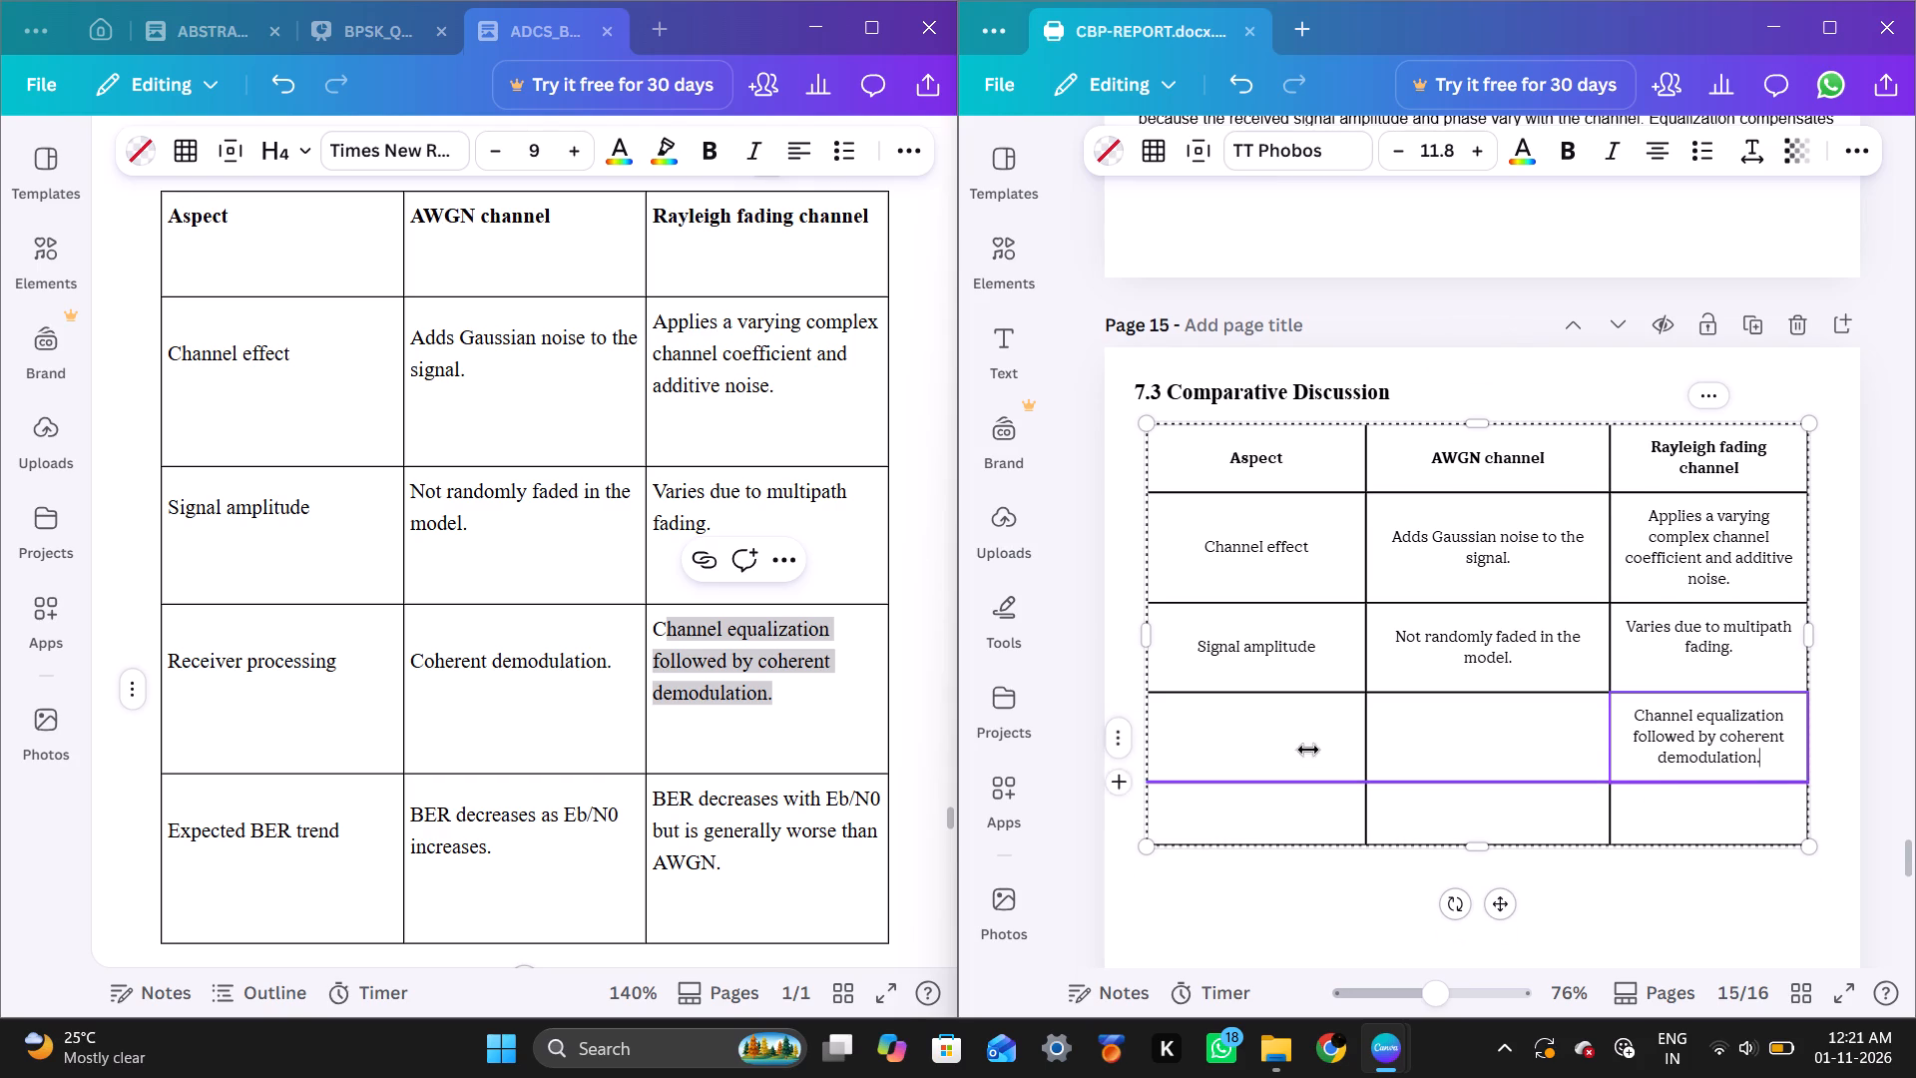
Copy "Coherent demodulation." from the reference table into the fourth row's AWGN channel cell, without a trailing blank line.
{"action": "left_click_drag", "start_coordinate": [616, 663], "coordinate": [419, 655]}
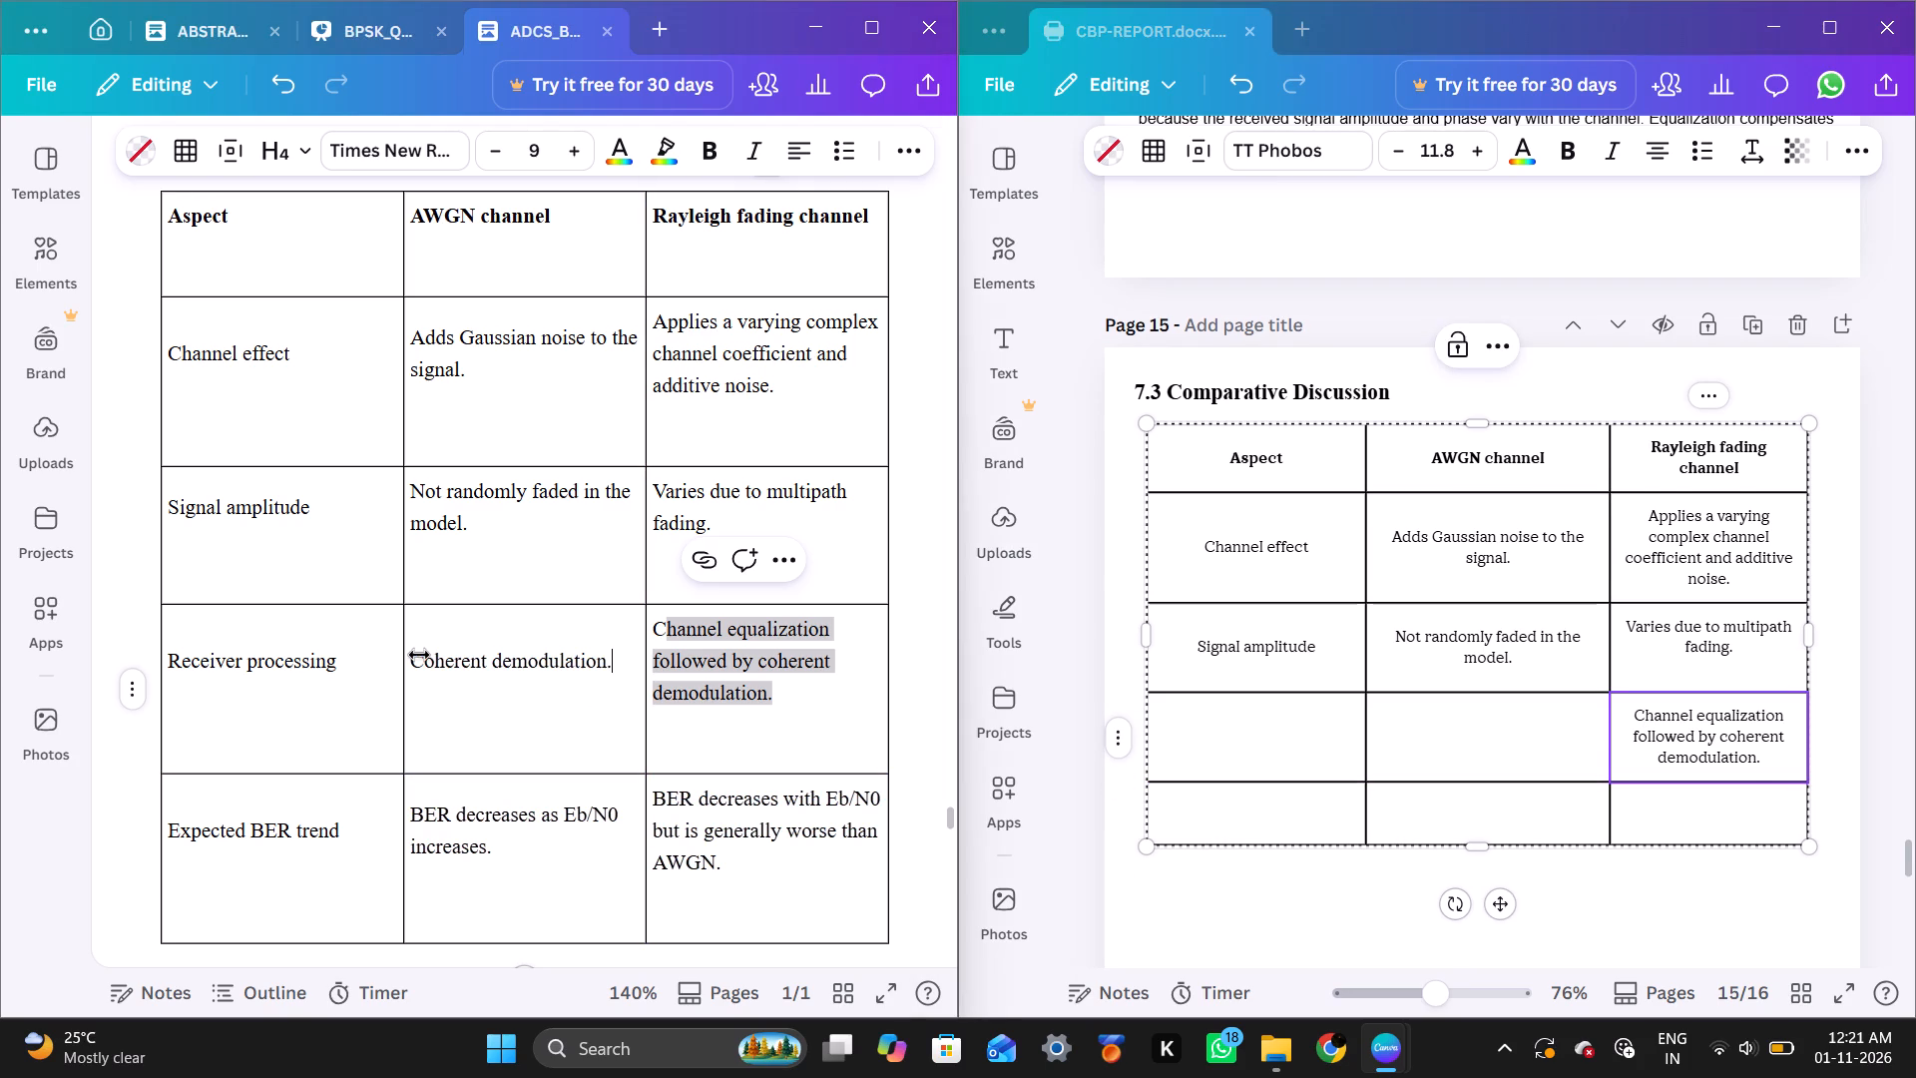
{"action": "left_click_drag", "start_coordinate": [419, 655], "coordinate": [323, 666]}
{"action": "key", "text": "ctrl+c"}
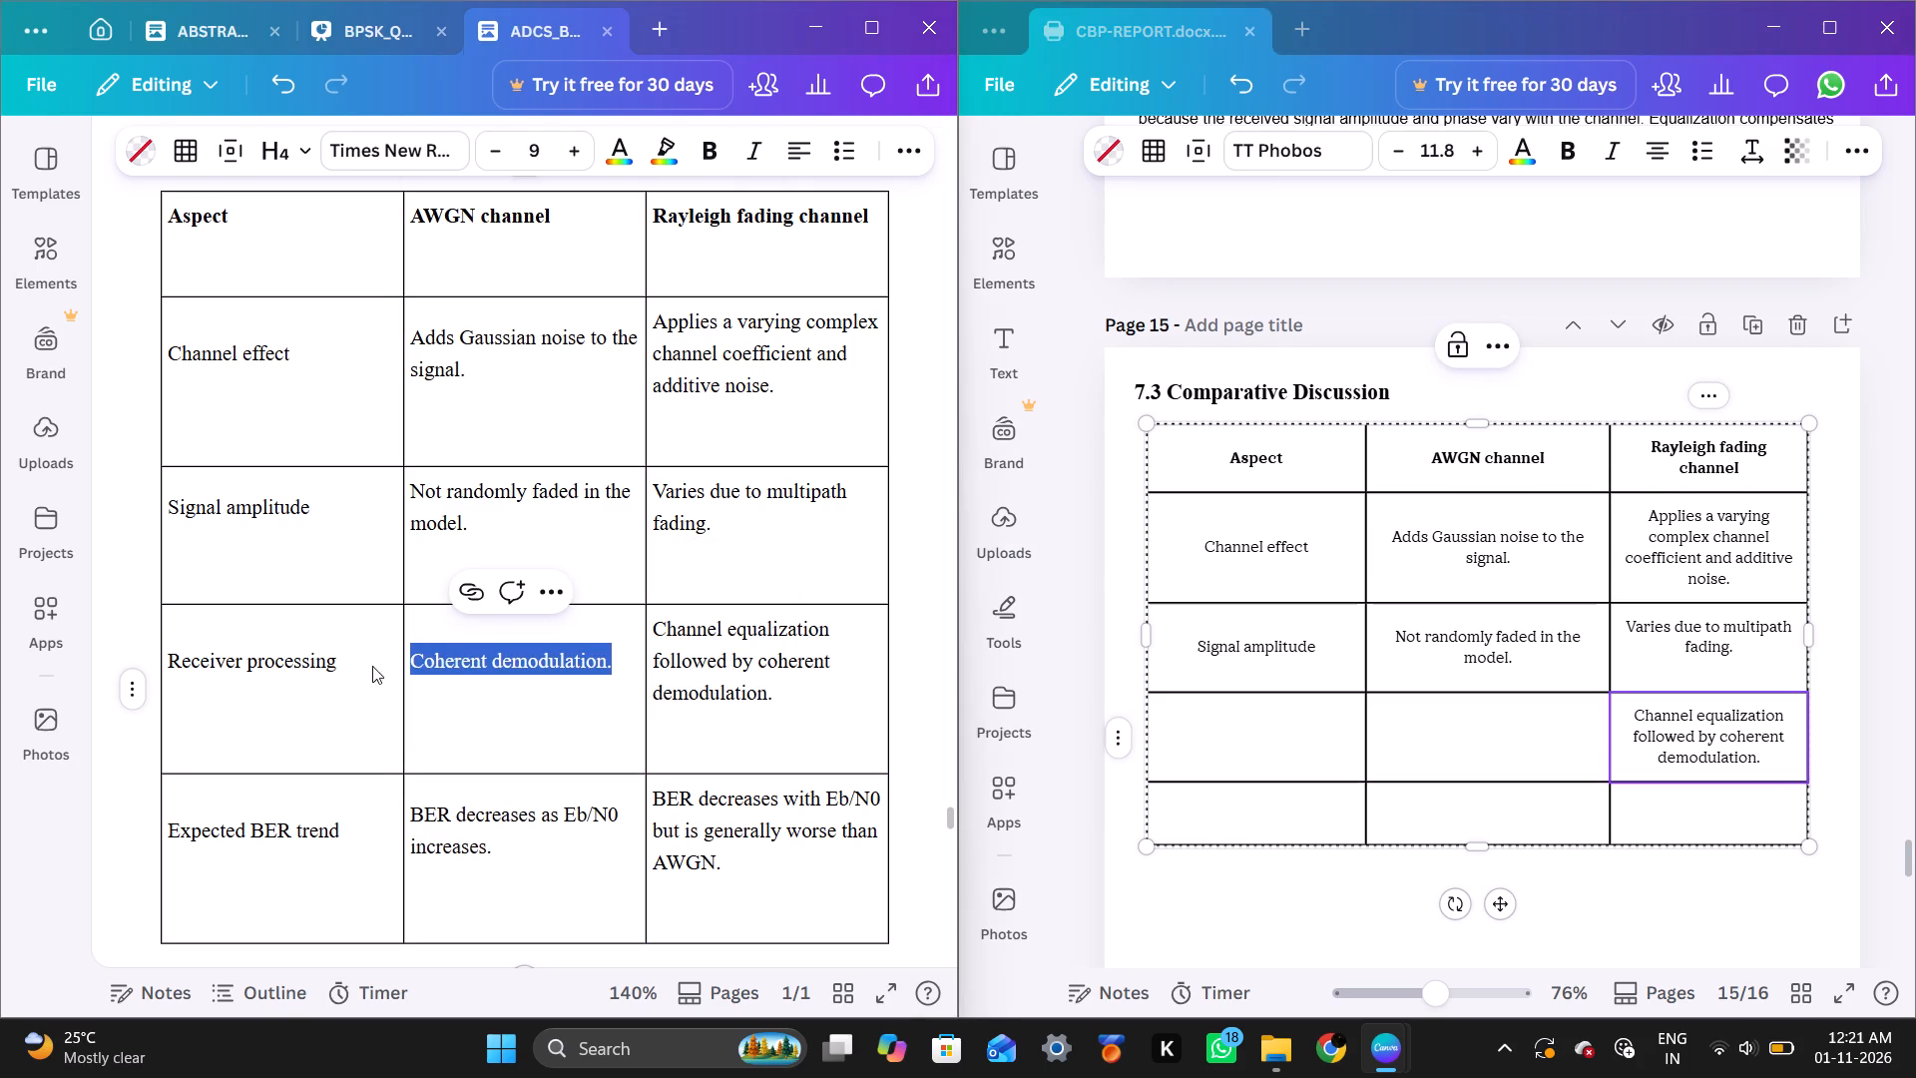
{"action": "double_click", "coordinate": [1497, 742]}
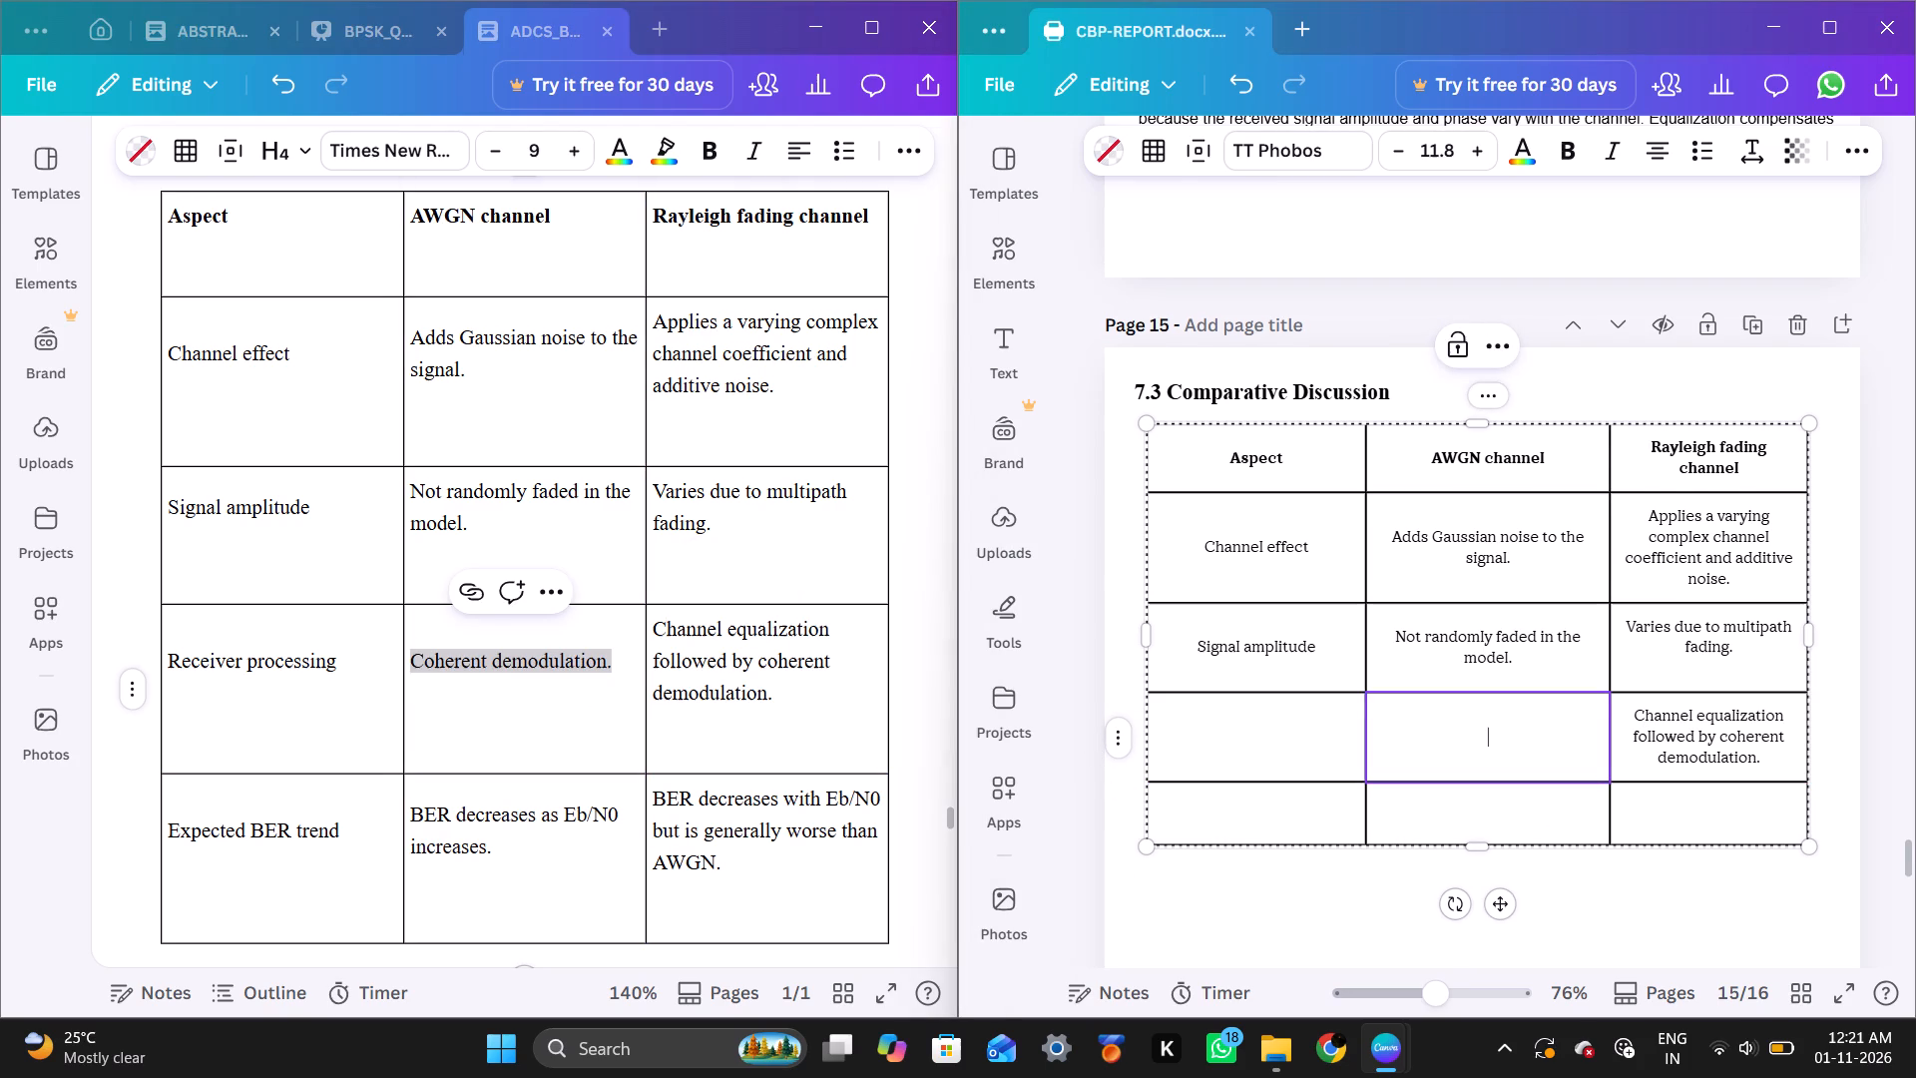
{"action": "key", "text": "ctrl+v"}
{"action": "key", "text": "BackSpace"}
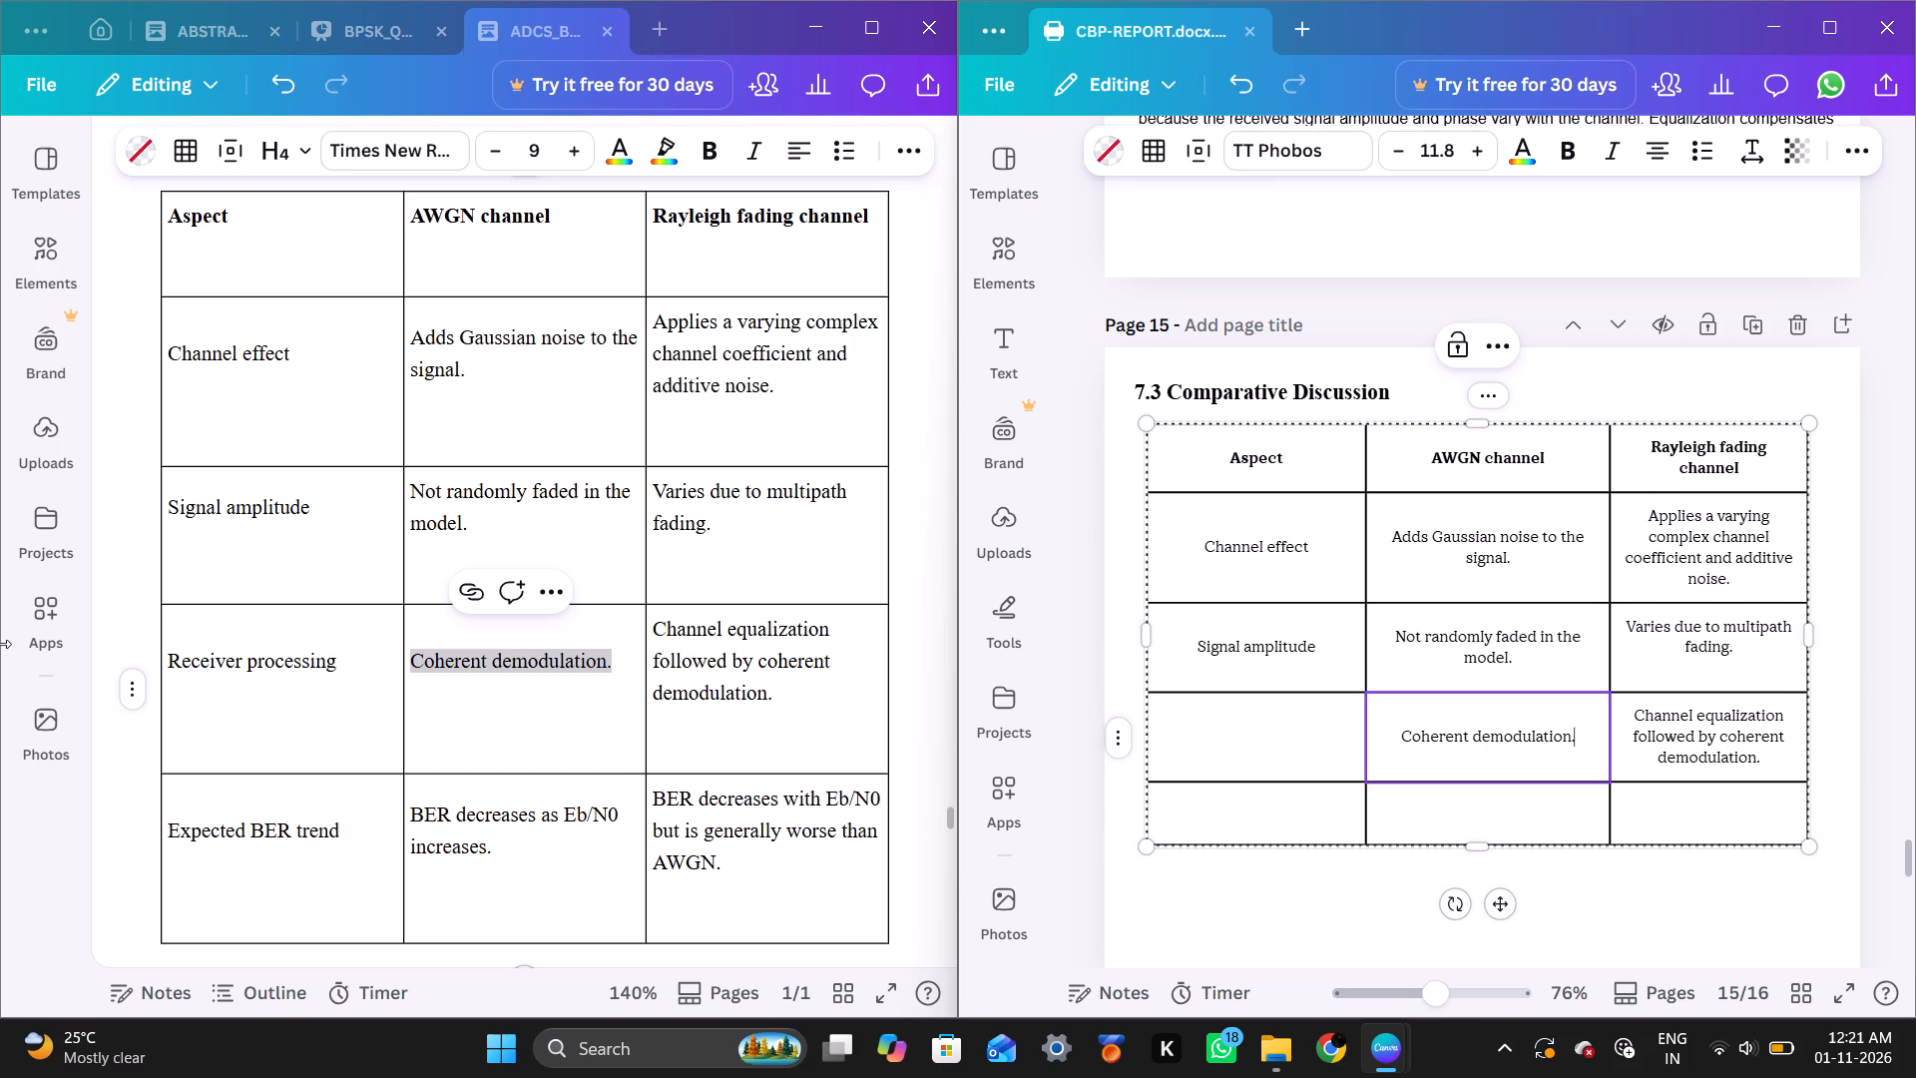
Copy "Receiver processing" from the reference table into the first cell of the fourth row, without a trailing blank line.
{"action": "left_click_drag", "start_coordinate": [350, 658], "coordinate": [158, 664]}
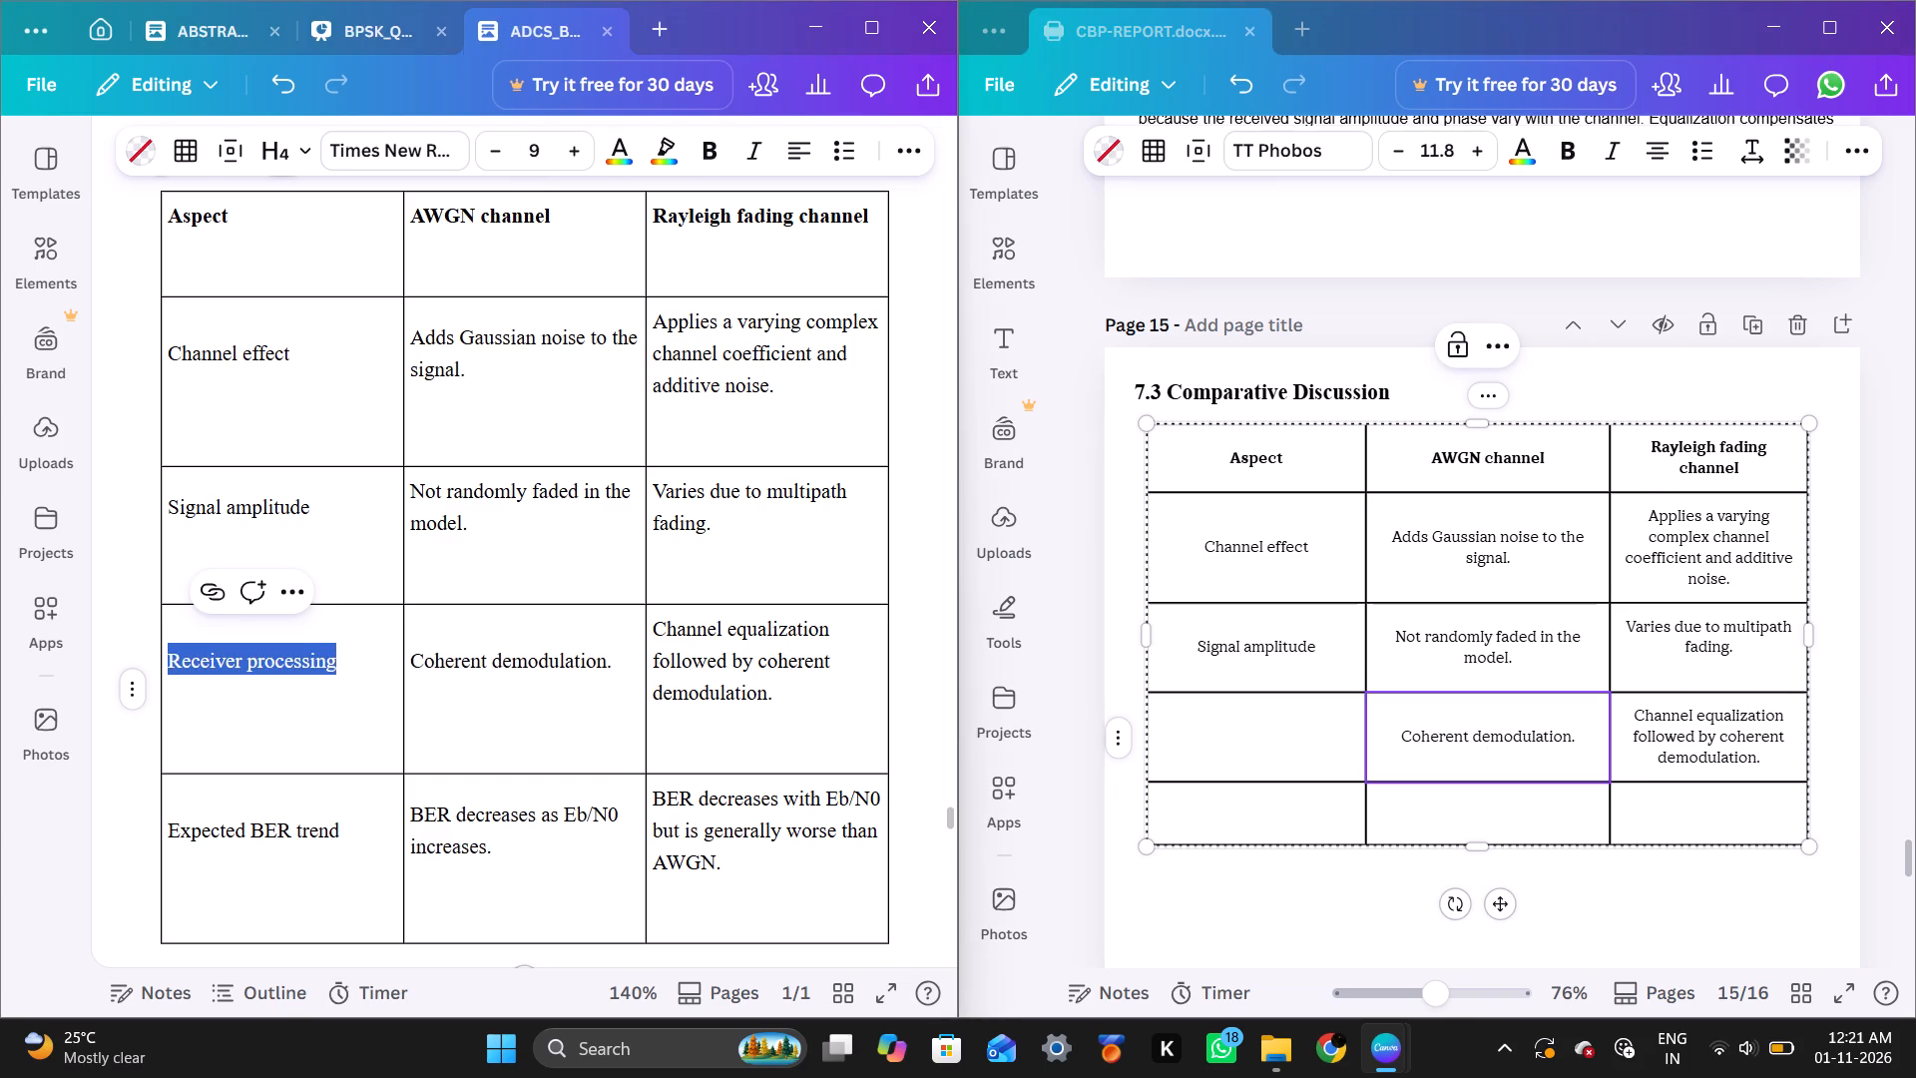
{"action": "key", "text": "ctrl+c"}
{"action": "triple_click", "coordinate": [1249, 732]}
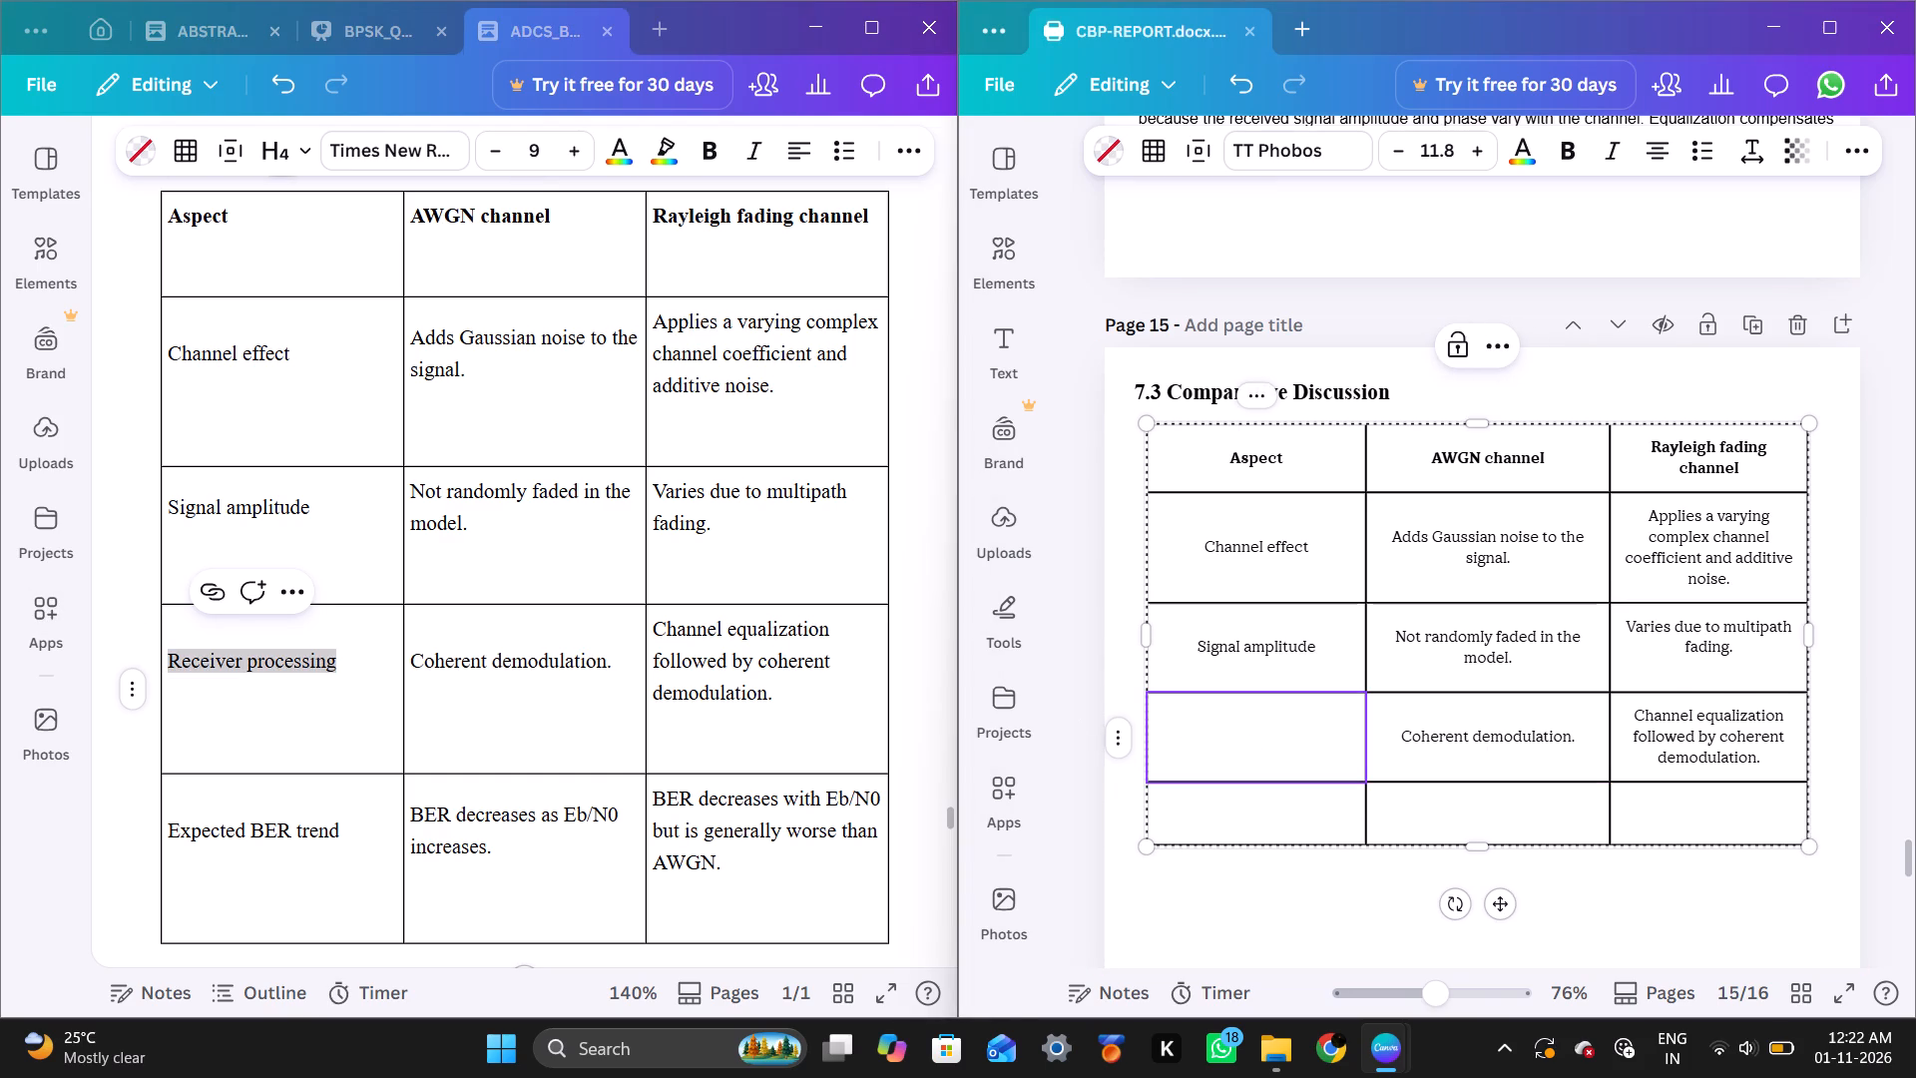
{"action": "key", "text": "ctrl+v"}
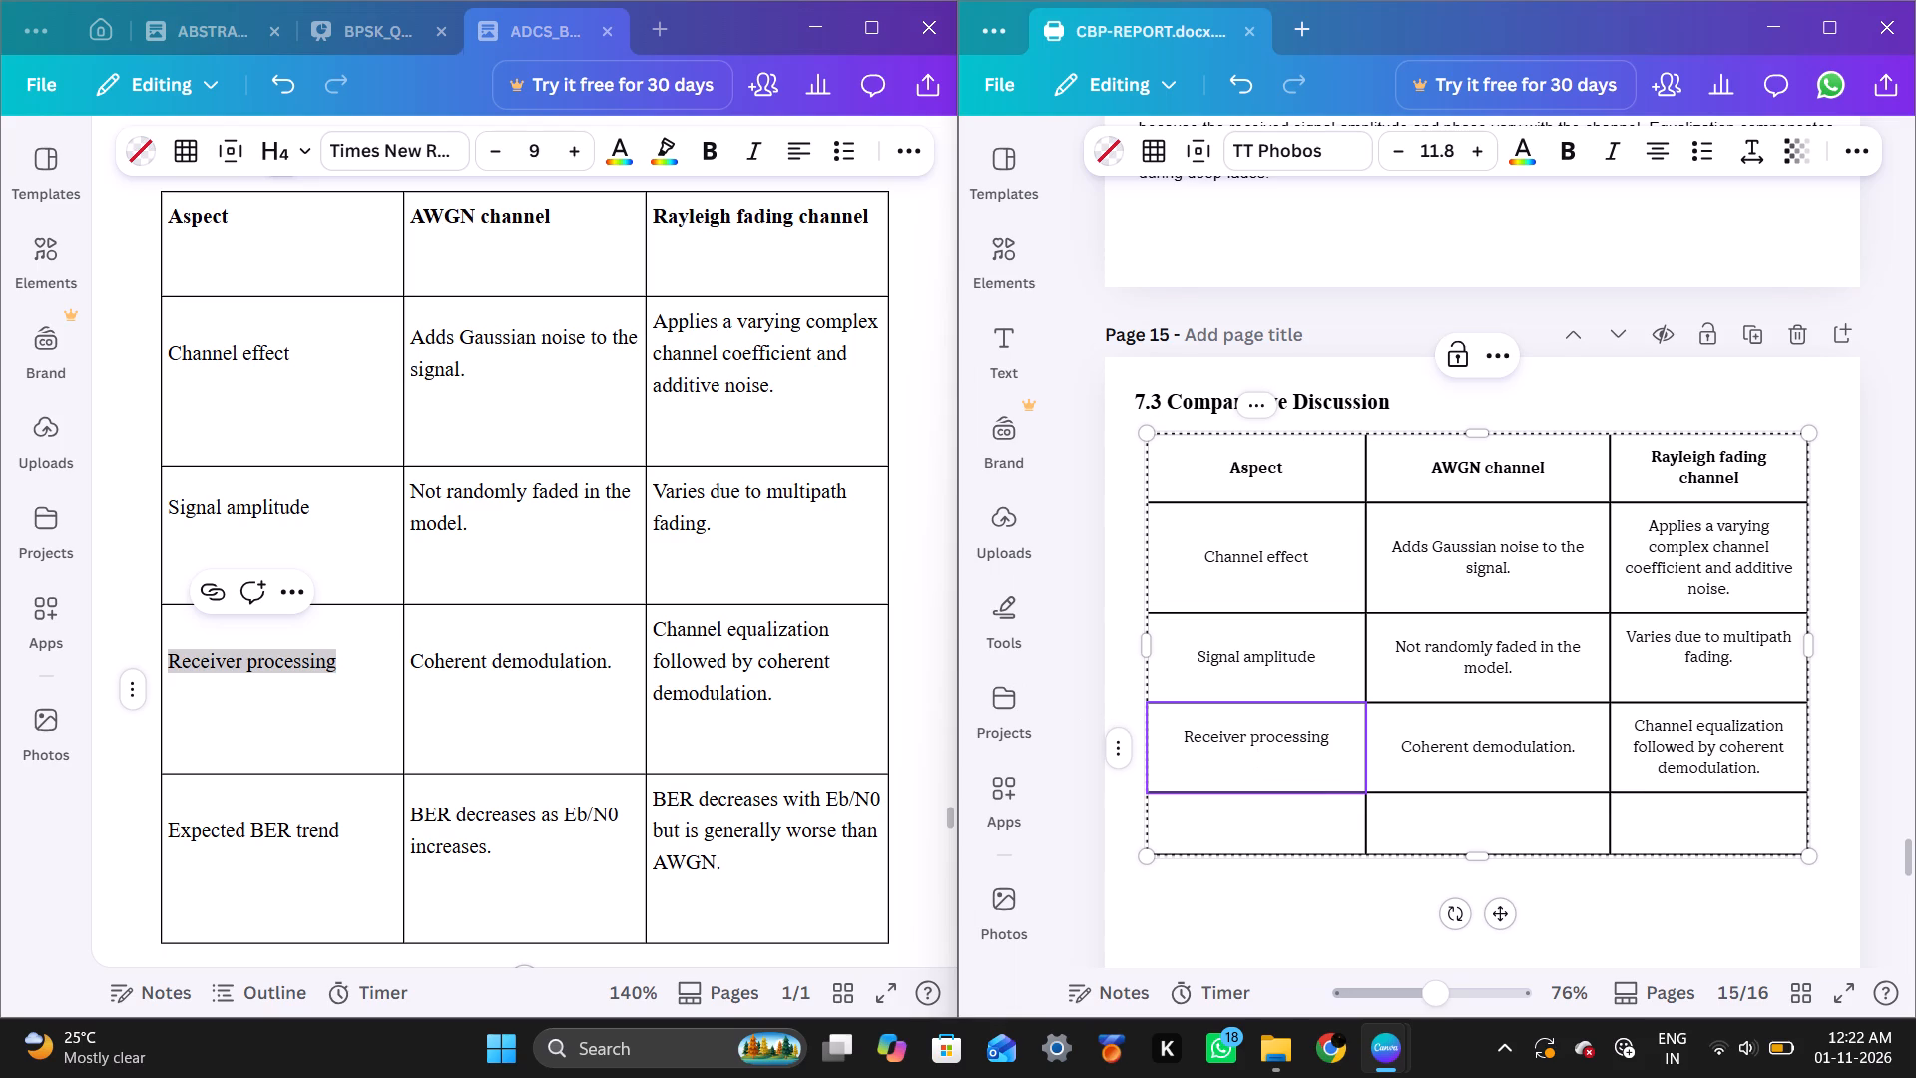
{"action": "key", "text": "BackSpace"}
Copy "BER decreases with Eb/N0 but is generally worse than AWGN." into the last row's Rayleigh cell, without a trailing blank line.
{"action": "left_click_drag", "start_coordinate": [737, 868], "coordinate": [524, 803]}
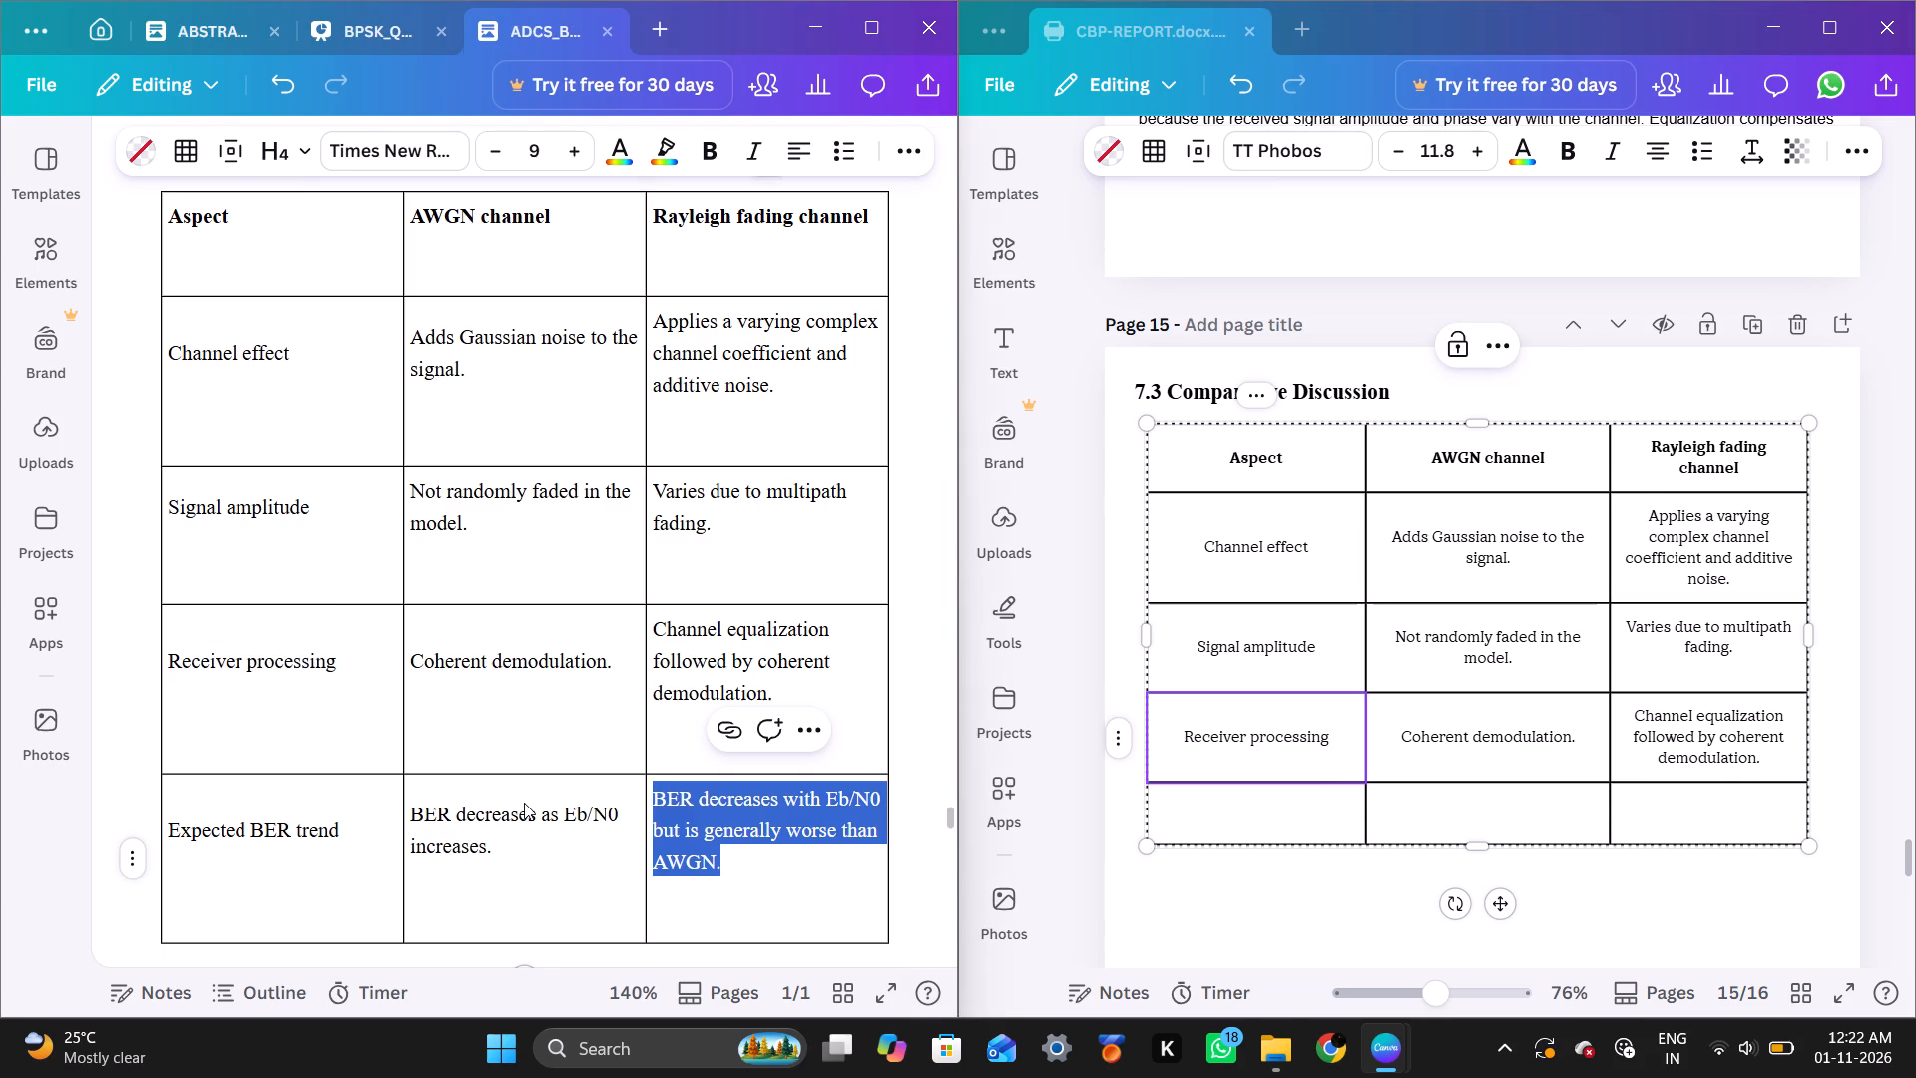
{"action": "key", "text": "ctrl+c"}
{"action": "double_click", "coordinate": [1708, 825]}
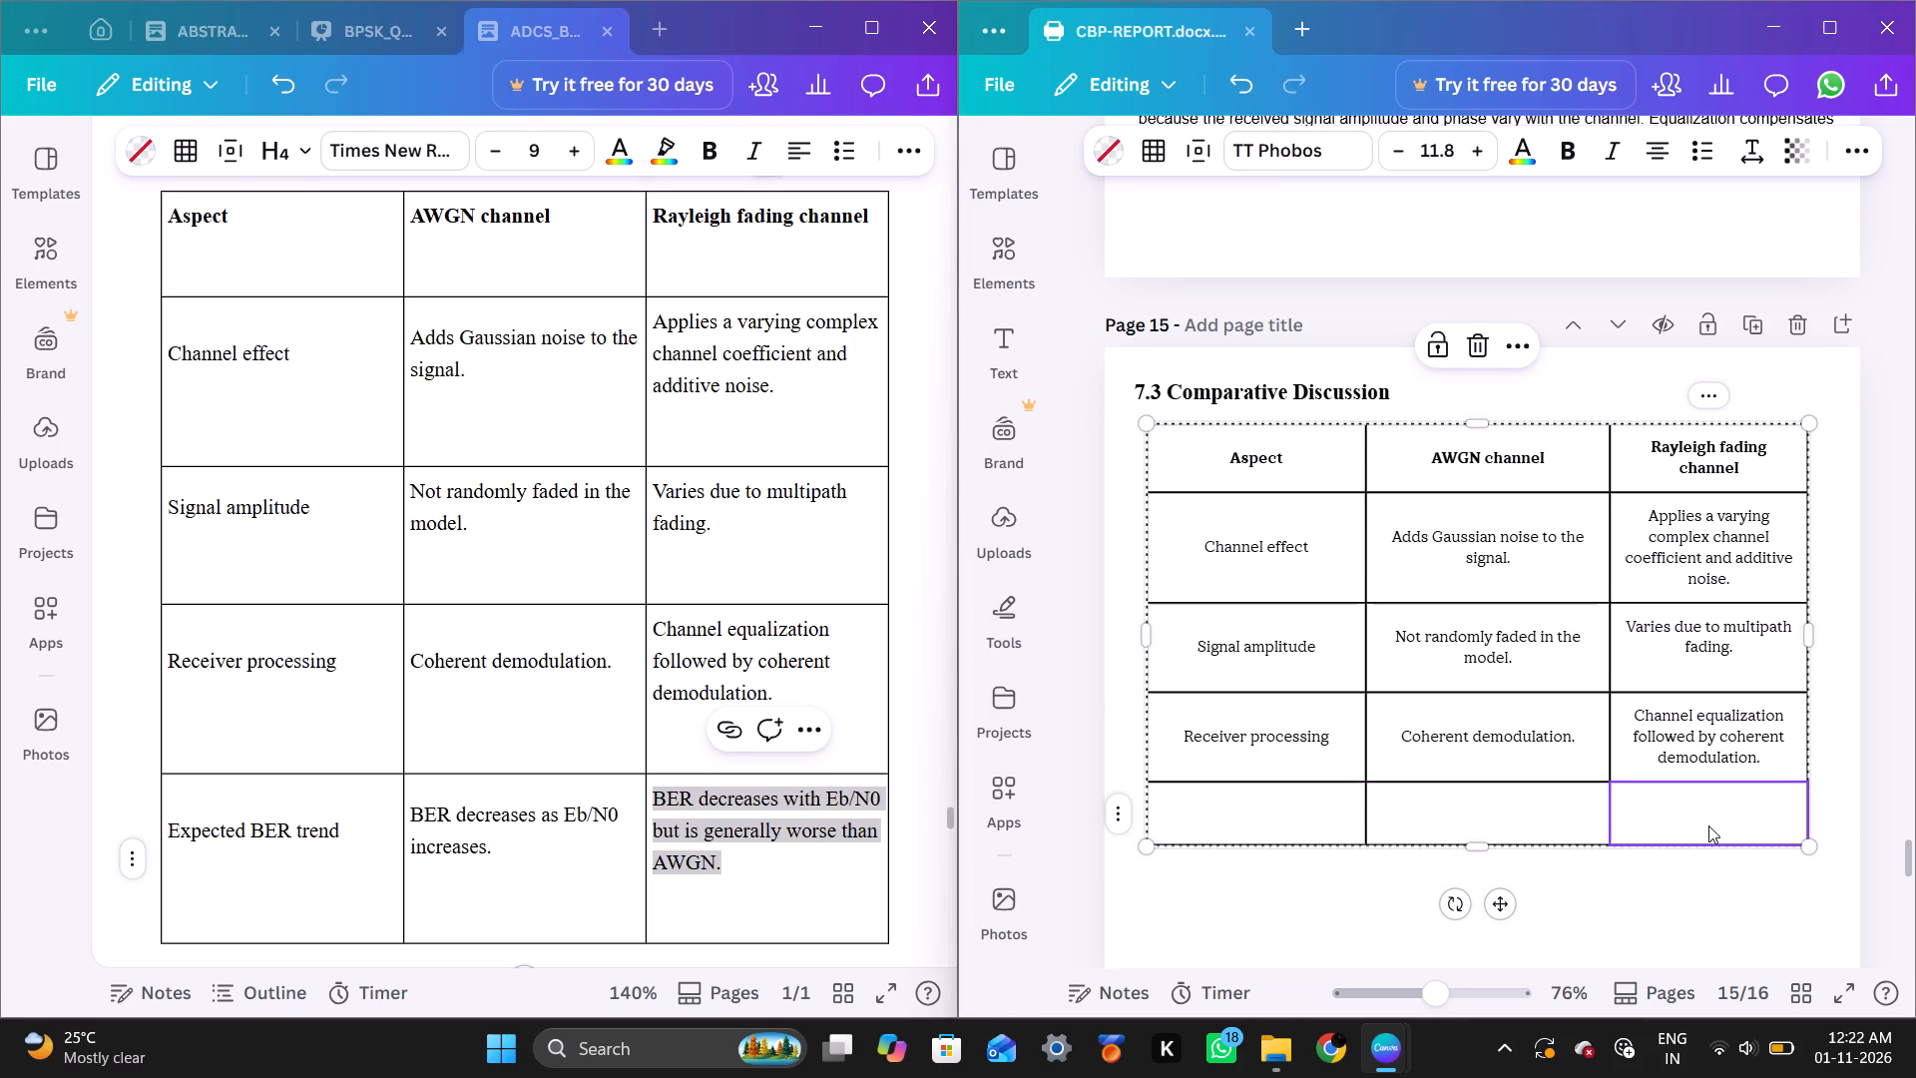
{"action": "key", "text": "ctrl+v"}
{"action": "key", "text": "BackSpace"}
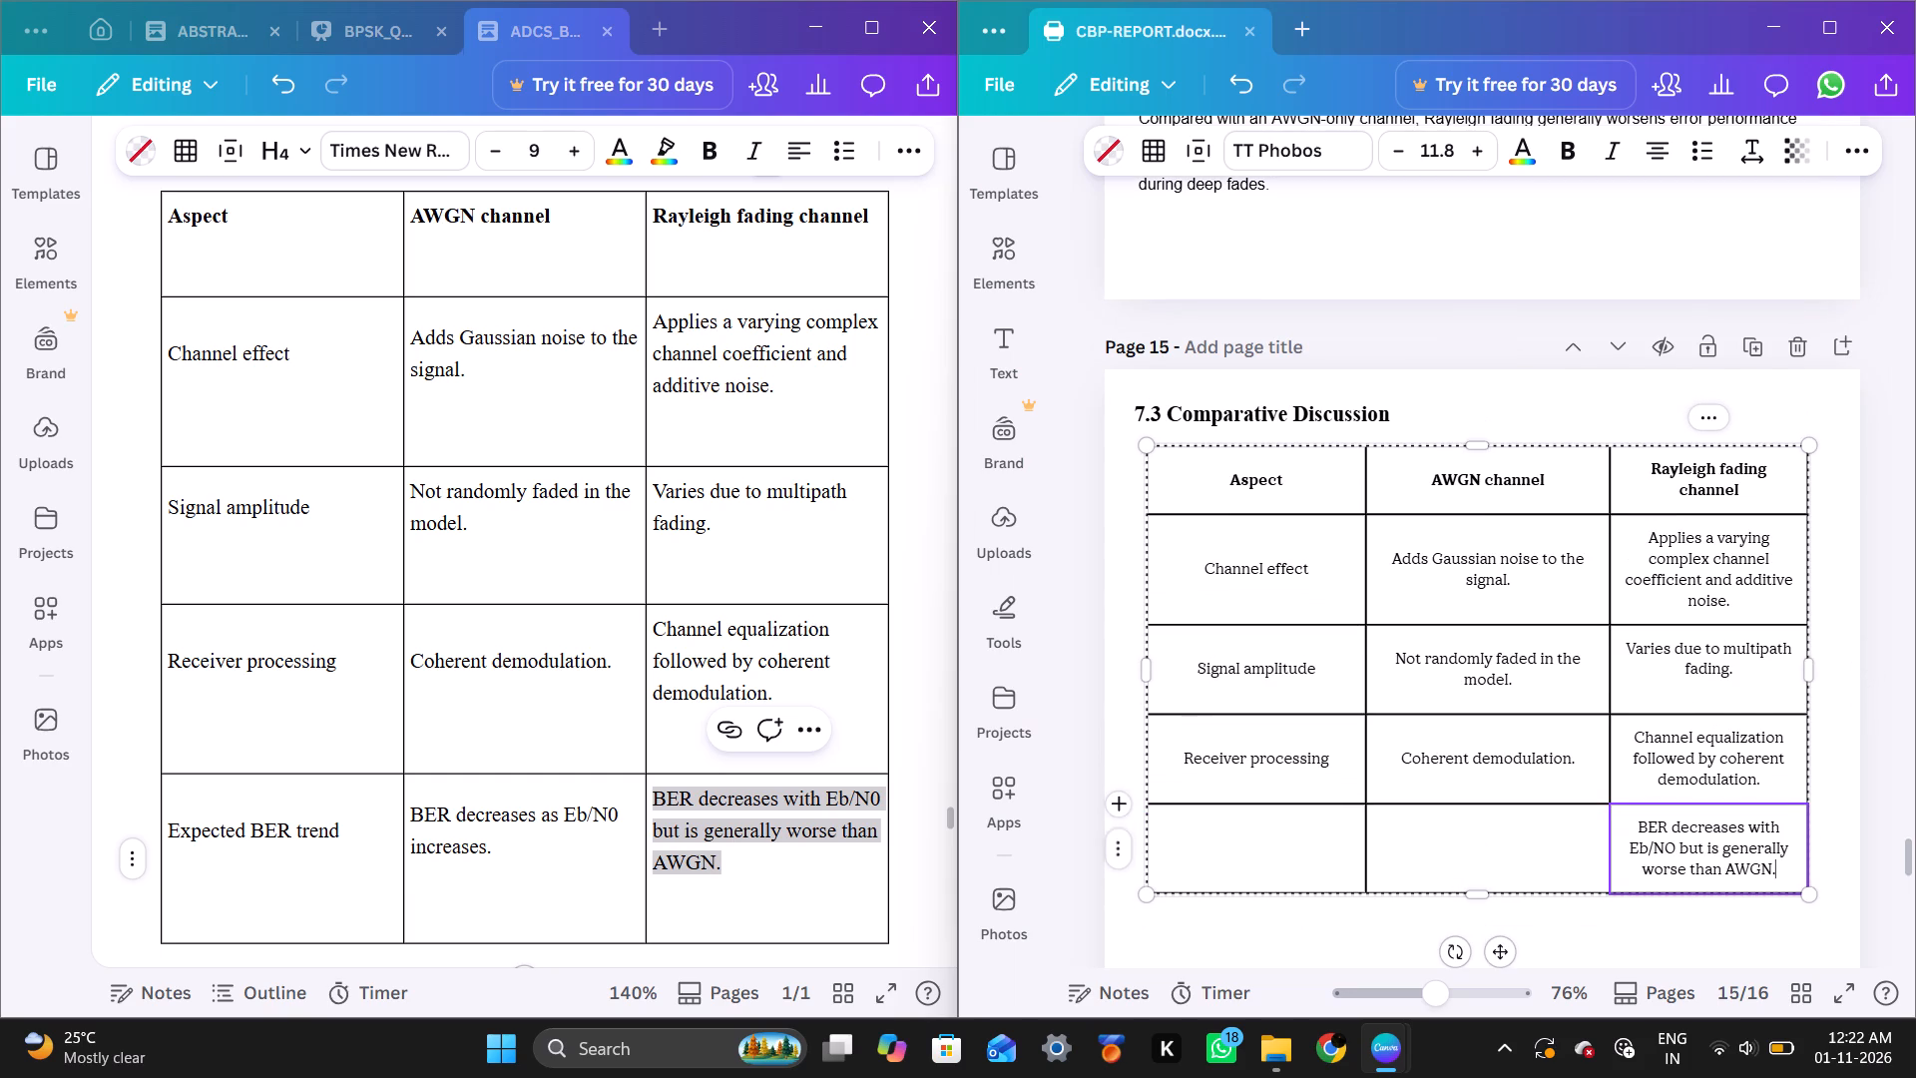
Copy "BER decreases as Eb/N0 increases." from the reference table into the last row's AWGN channel cell, without a trailing blank line.
{"action": "left_click_drag", "start_coordinate": [494, 852], "coordinate": [287, 830]}
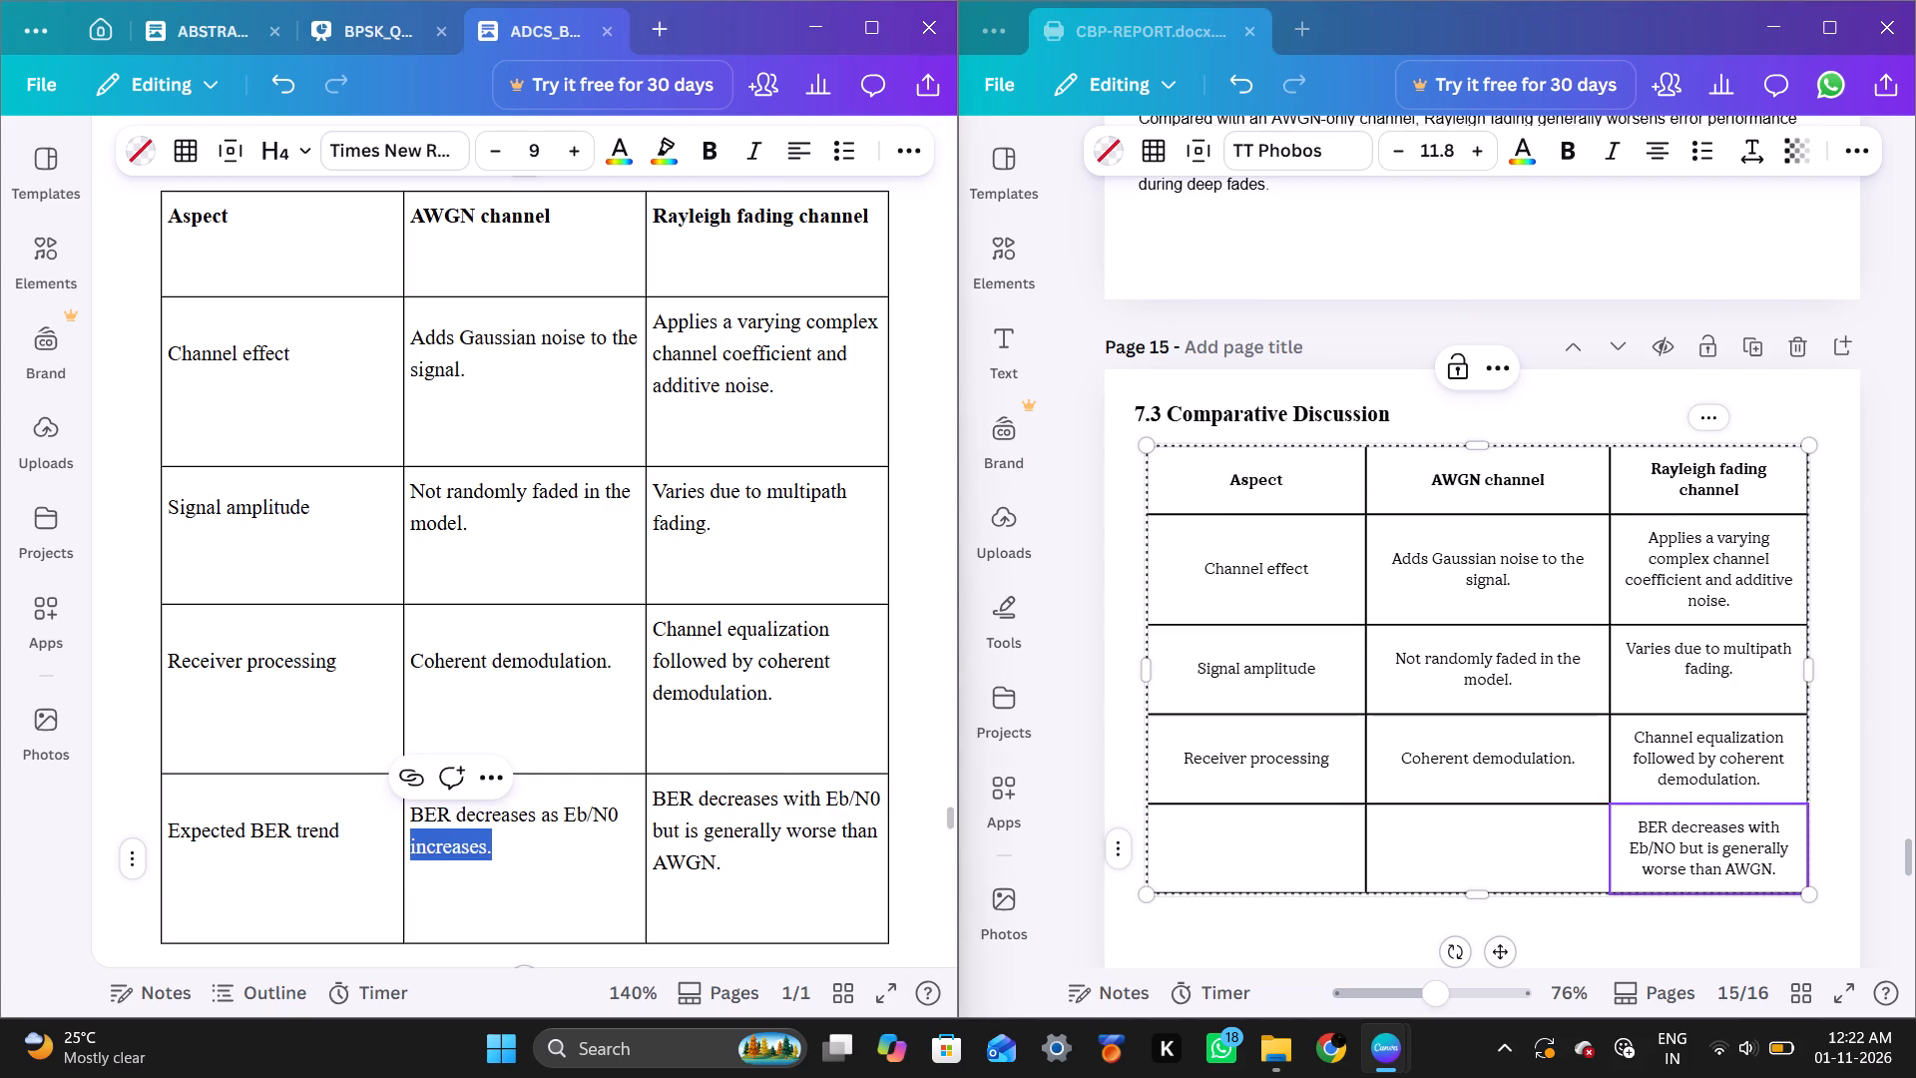
{"action": "left_click", "coordinate": [577, 877]}
{"action": "left_click_drag", "start_coordinate": [577, 877], "coordinate": [413, 802]}
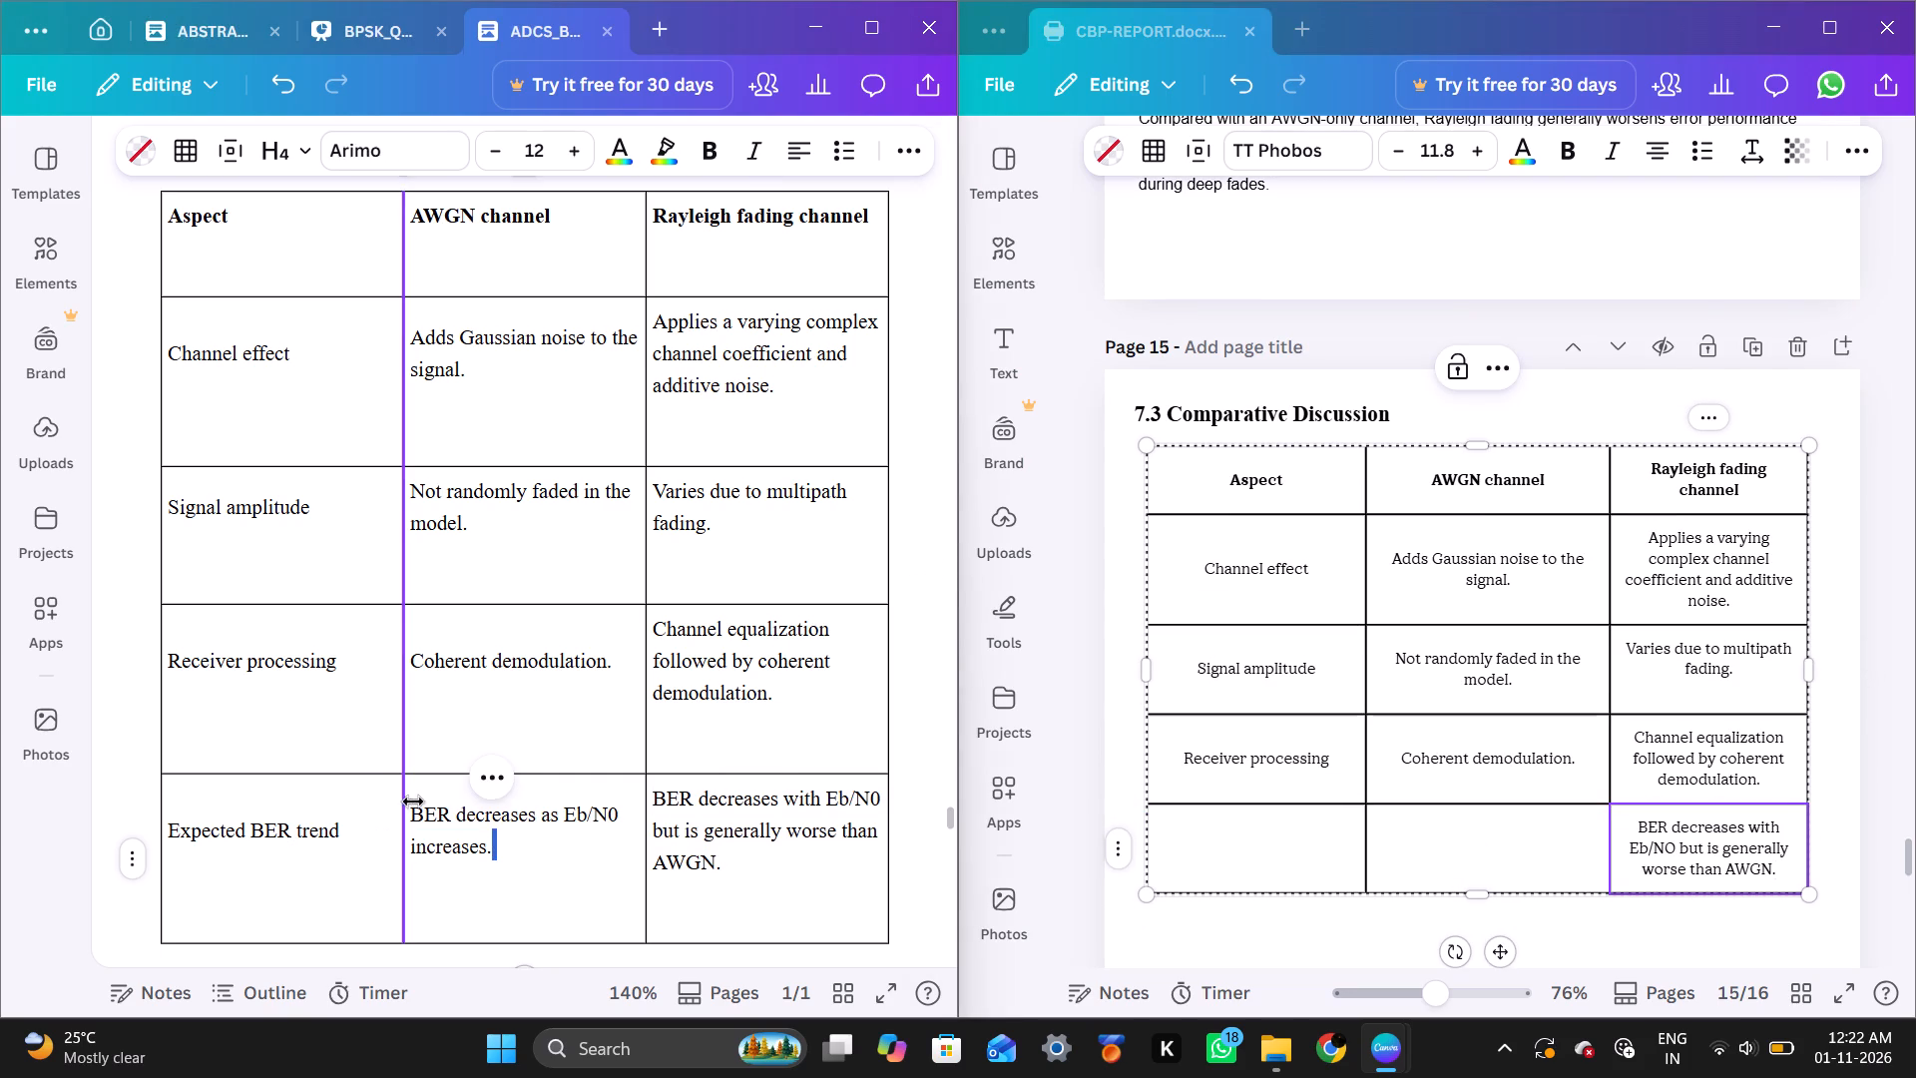
{"action": "left_click", "coordinate": [505, 841]}
{"action": "left_click_drag", "start_coordinate": [505, 841], "coordinate": [407, 808]}
{"action": "key", "text": "ctrl+c"}
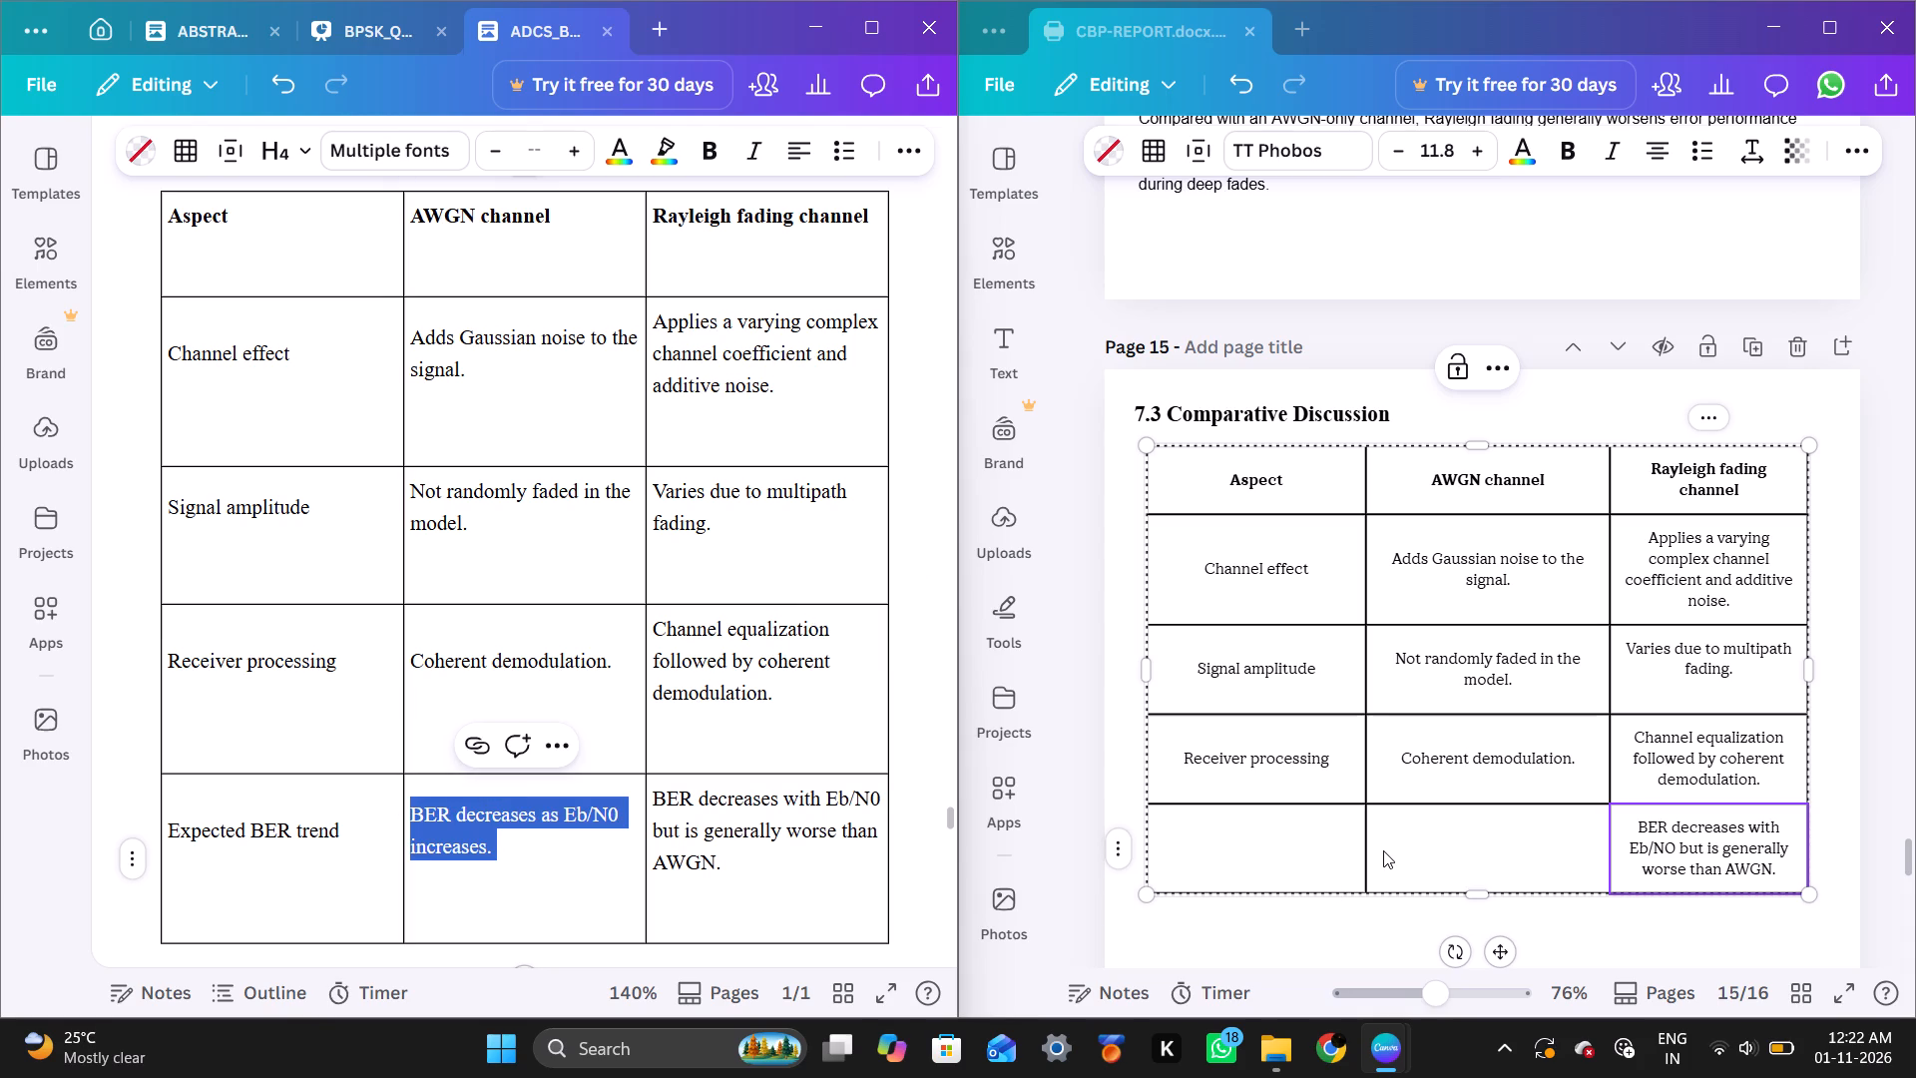
{"action": "triple_click", "coordinate": [1383, 850]}
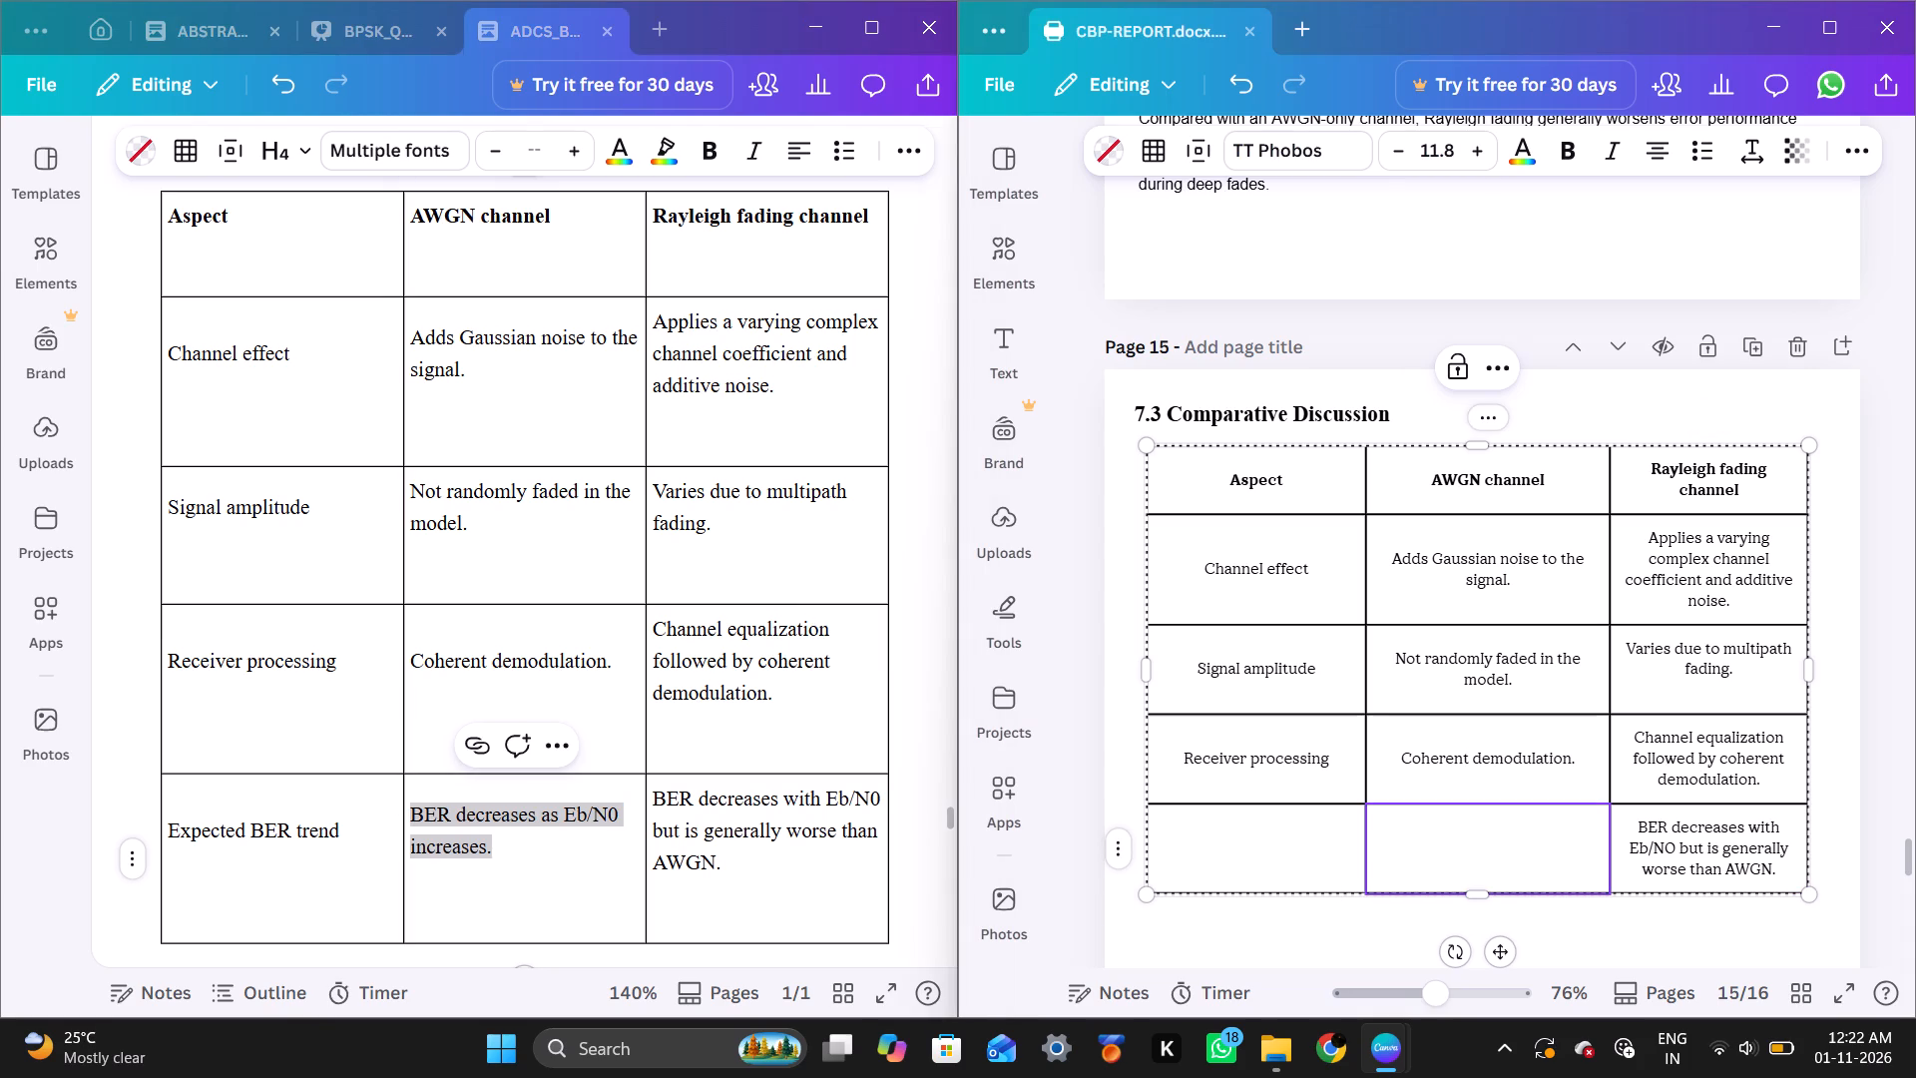
{"action": "left_click", "coordinate": [1383, 850]}
{"action": "key", "text": "ctrl+v"}
{"action": "key", "text": "BackSpace"}
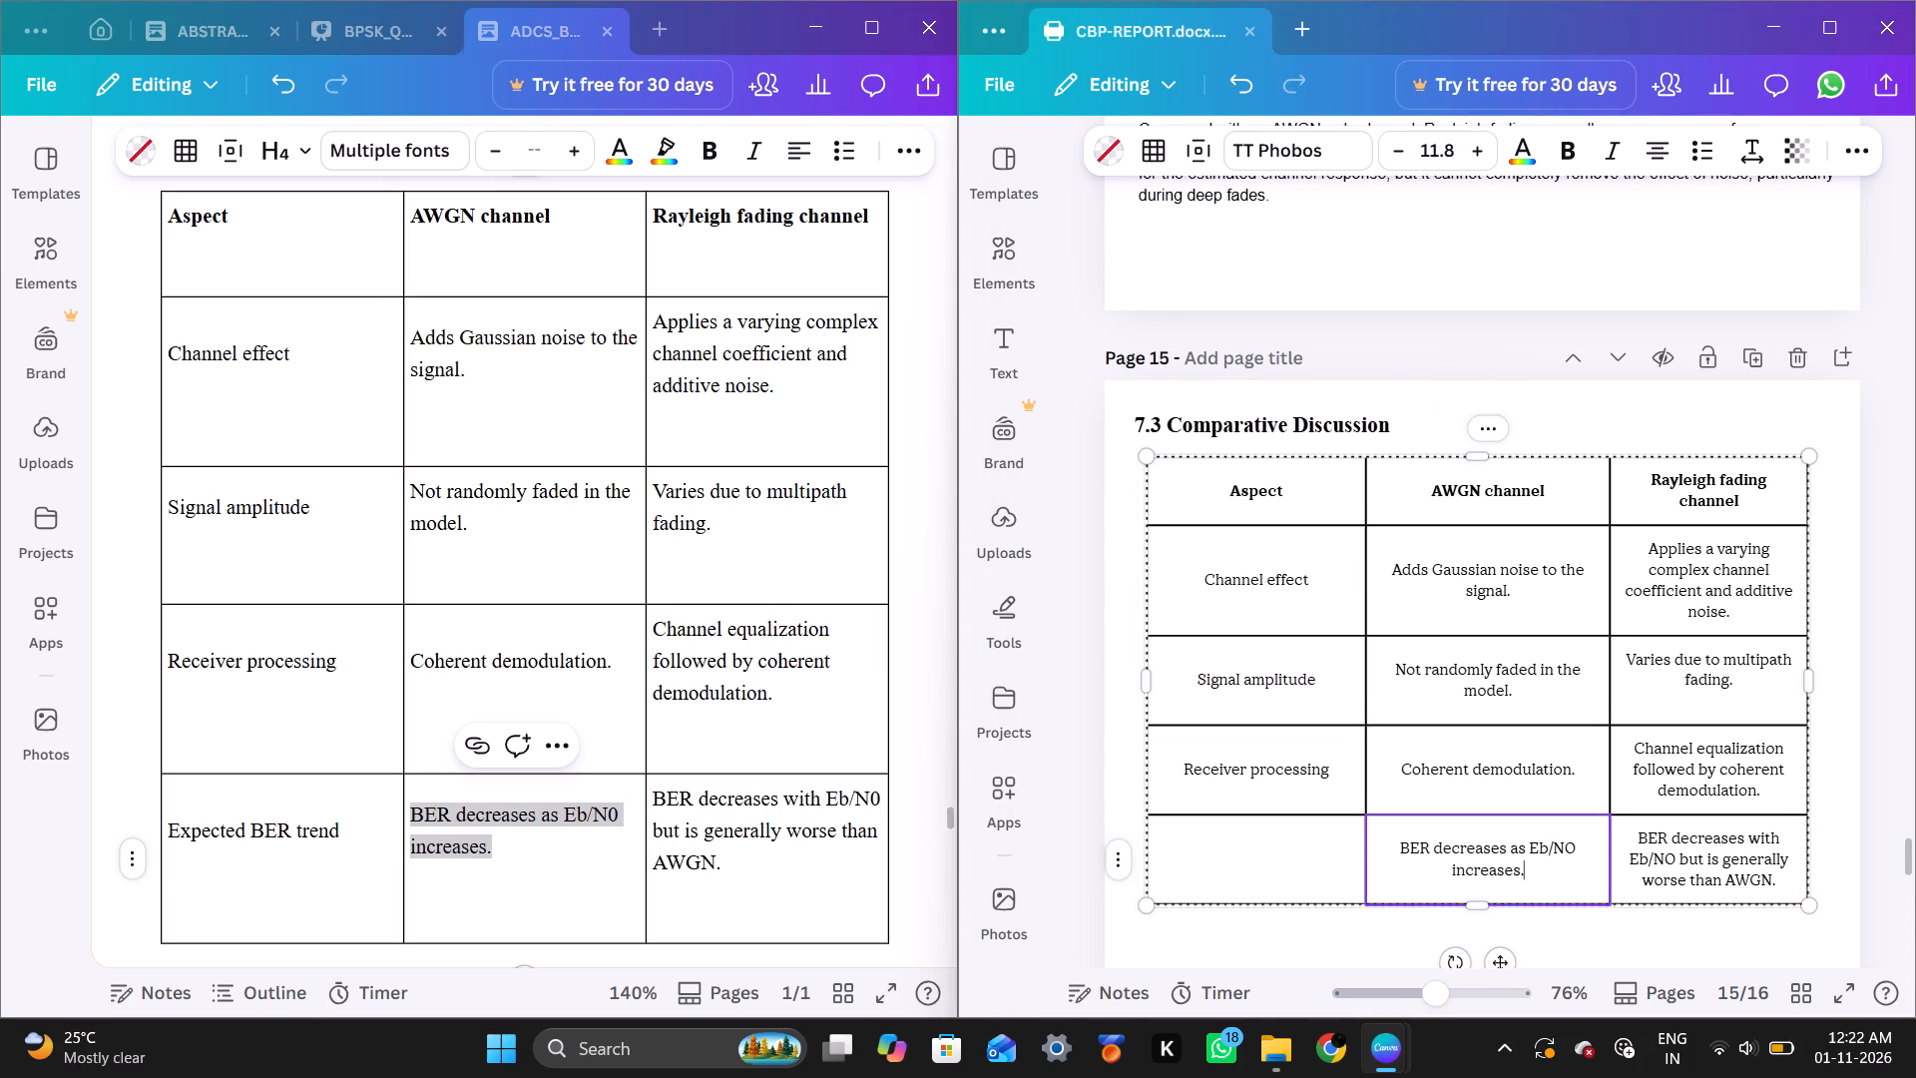
Copy "Expected BER trend" into the first cell of the last row, without a trailing blank line, and leave the table.
{"action": "left_click_drag", "start_coordinate": [340, 827], "coordinate": [168, 827]}
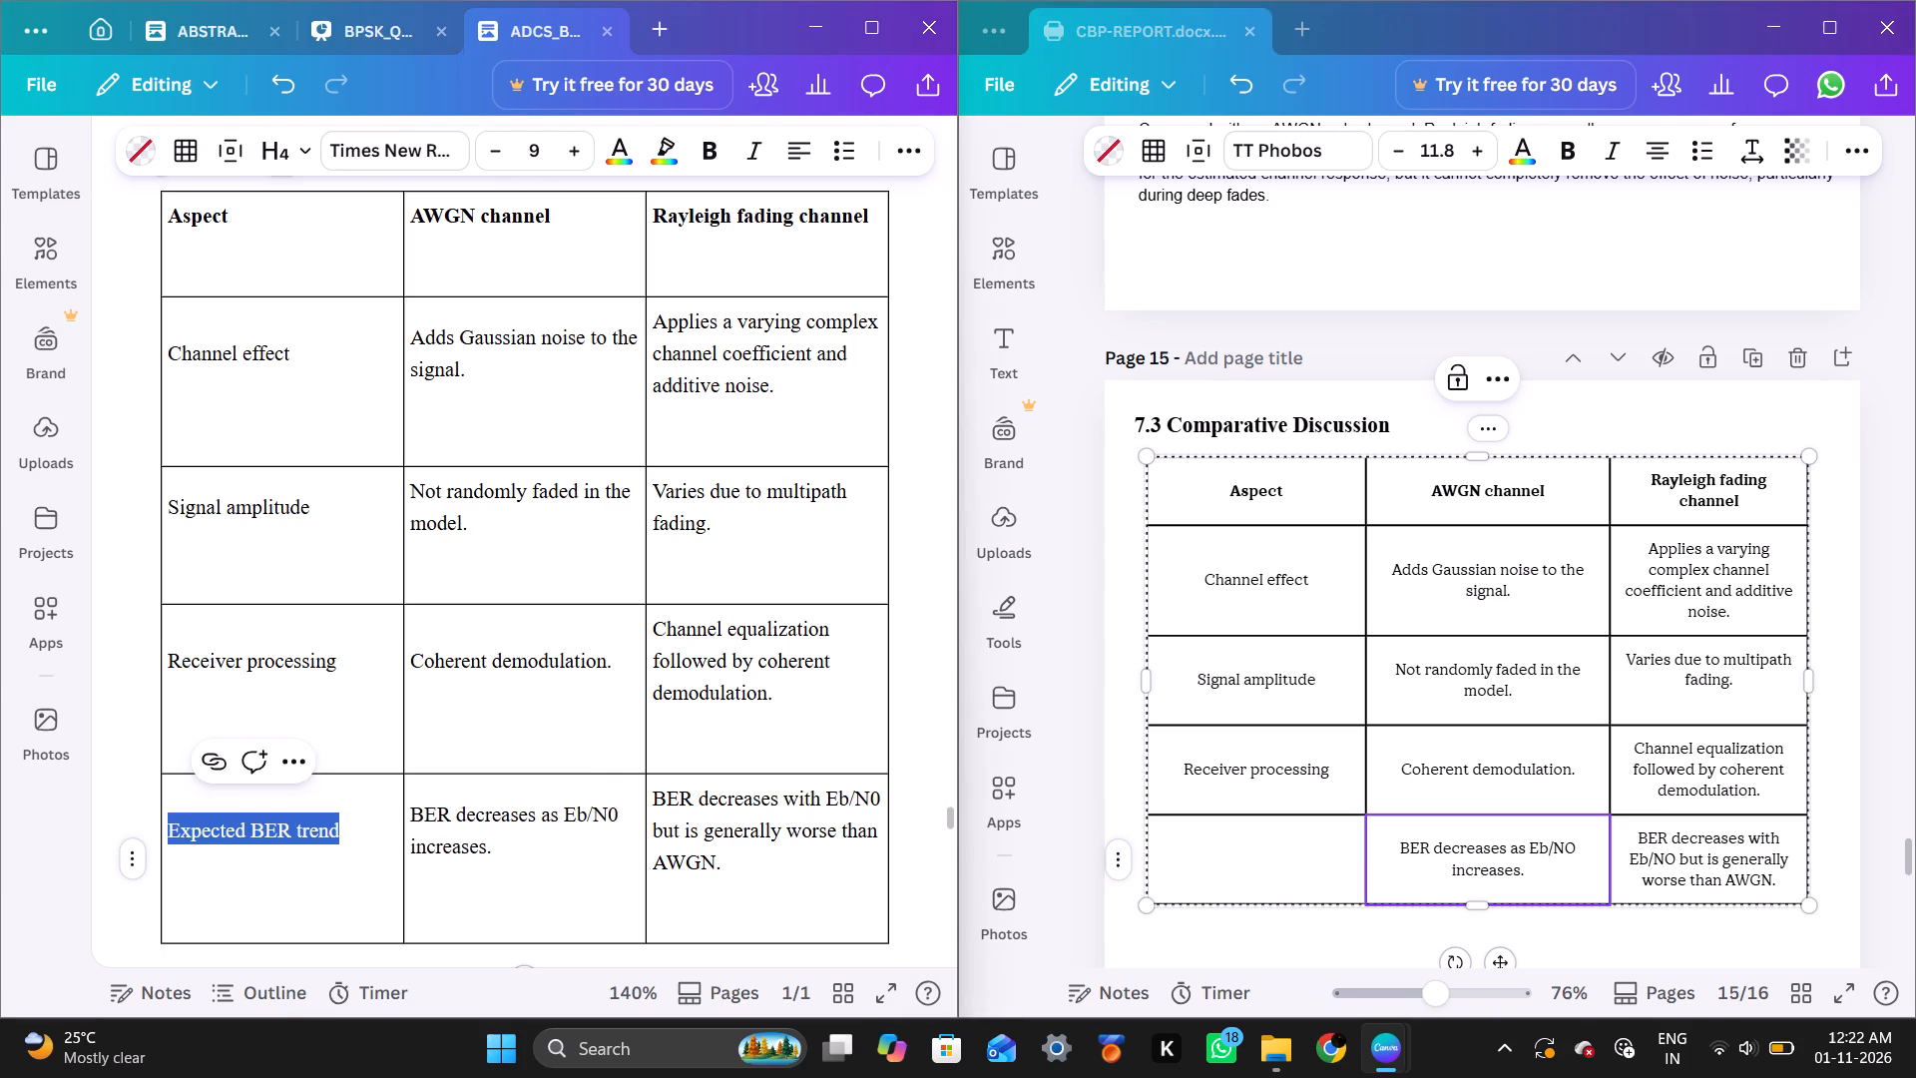
{"action": "key", "text": "ctrl+c"}
{"action": "double_click", "coordinate": [1238, 864]}
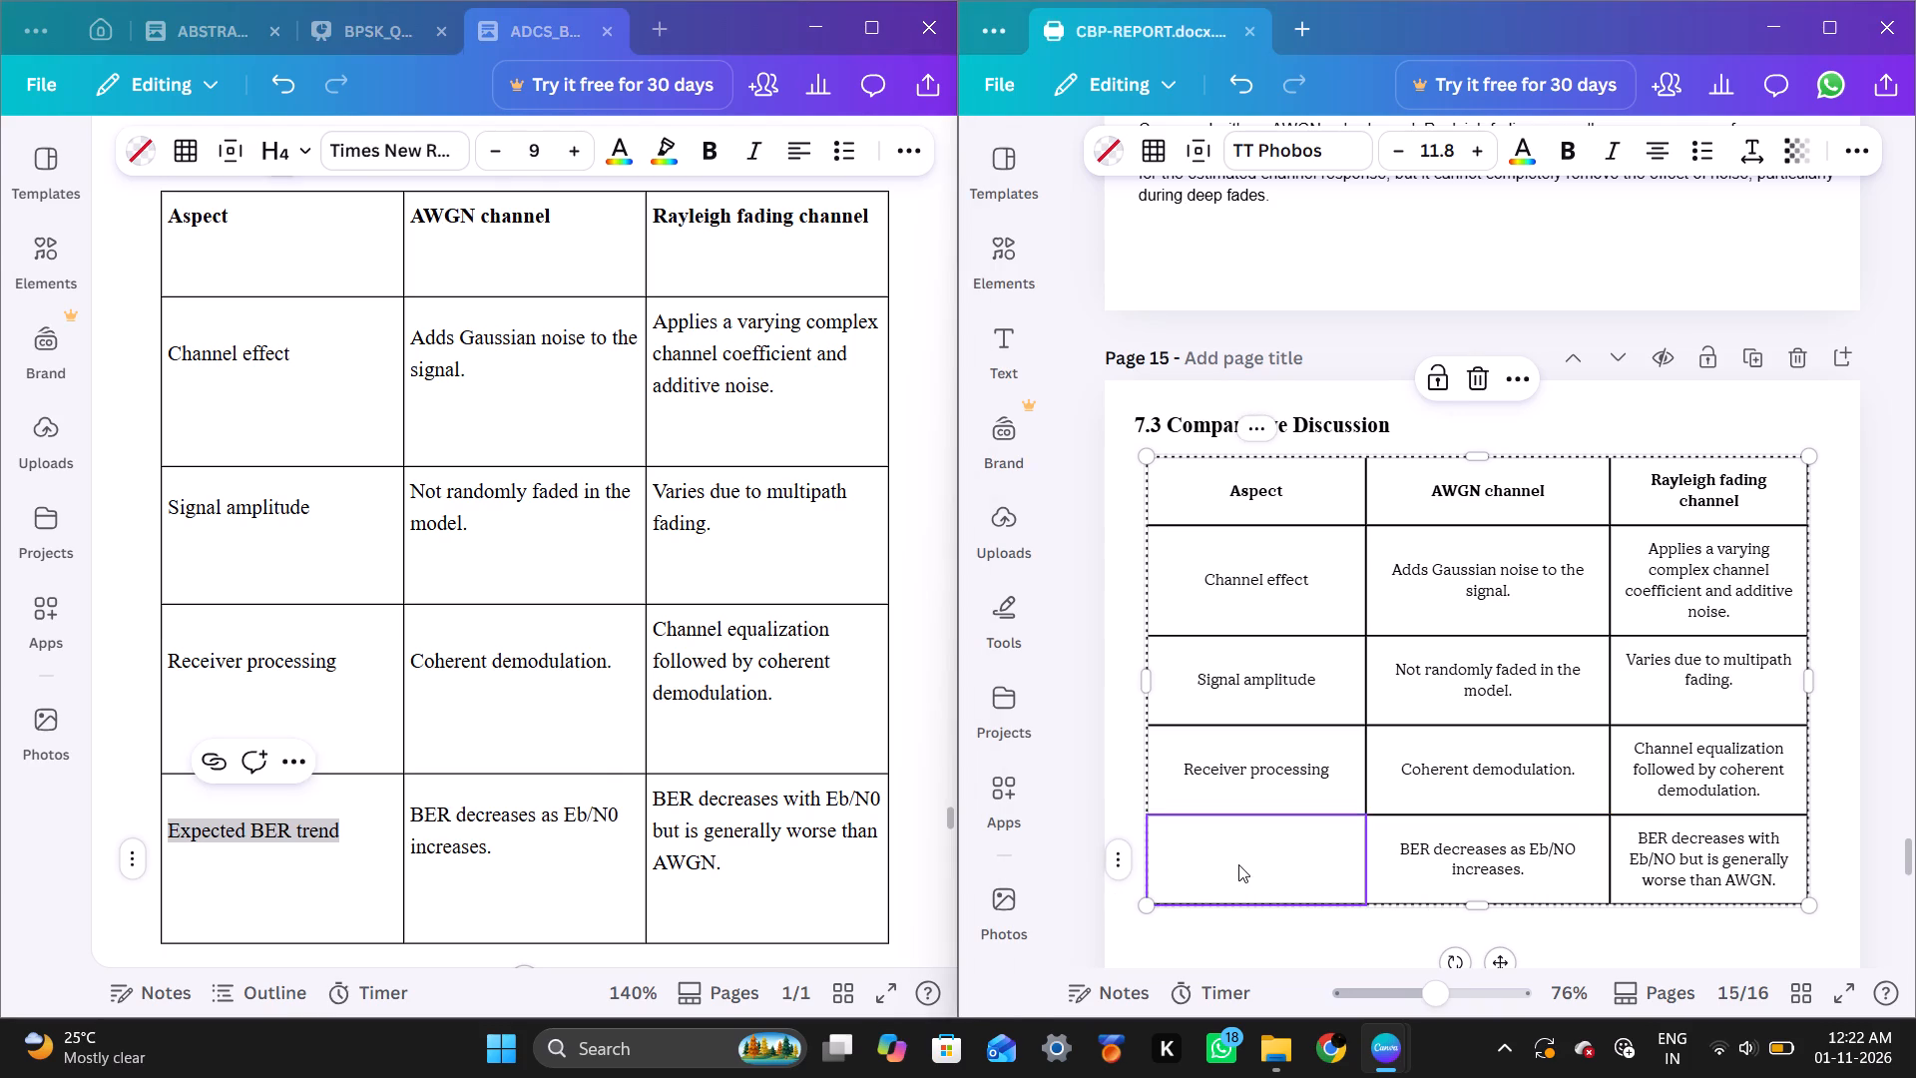
{"action": "key", "text": "ctrl+v"}
{"action": "key", "text": "BackSpace"}
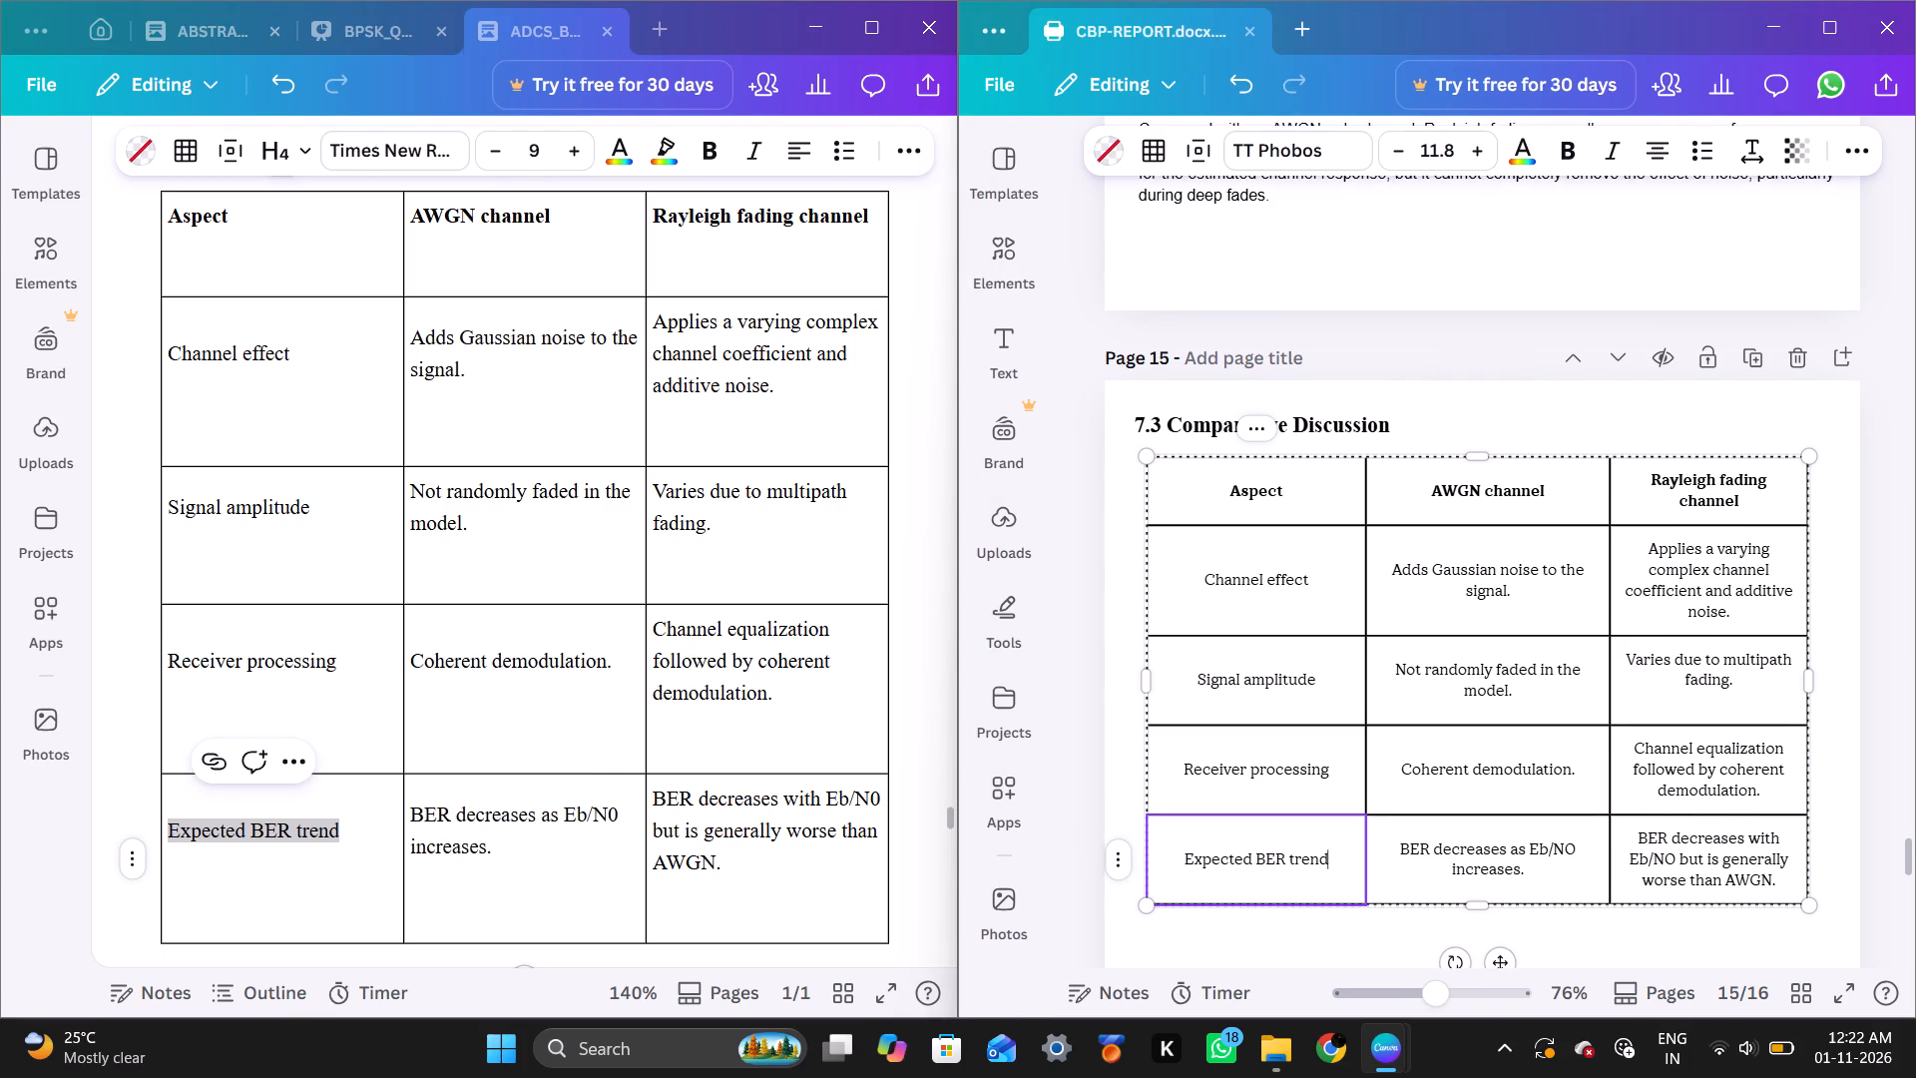
{"action": "left_click", "coordinate": [1350, 288]}
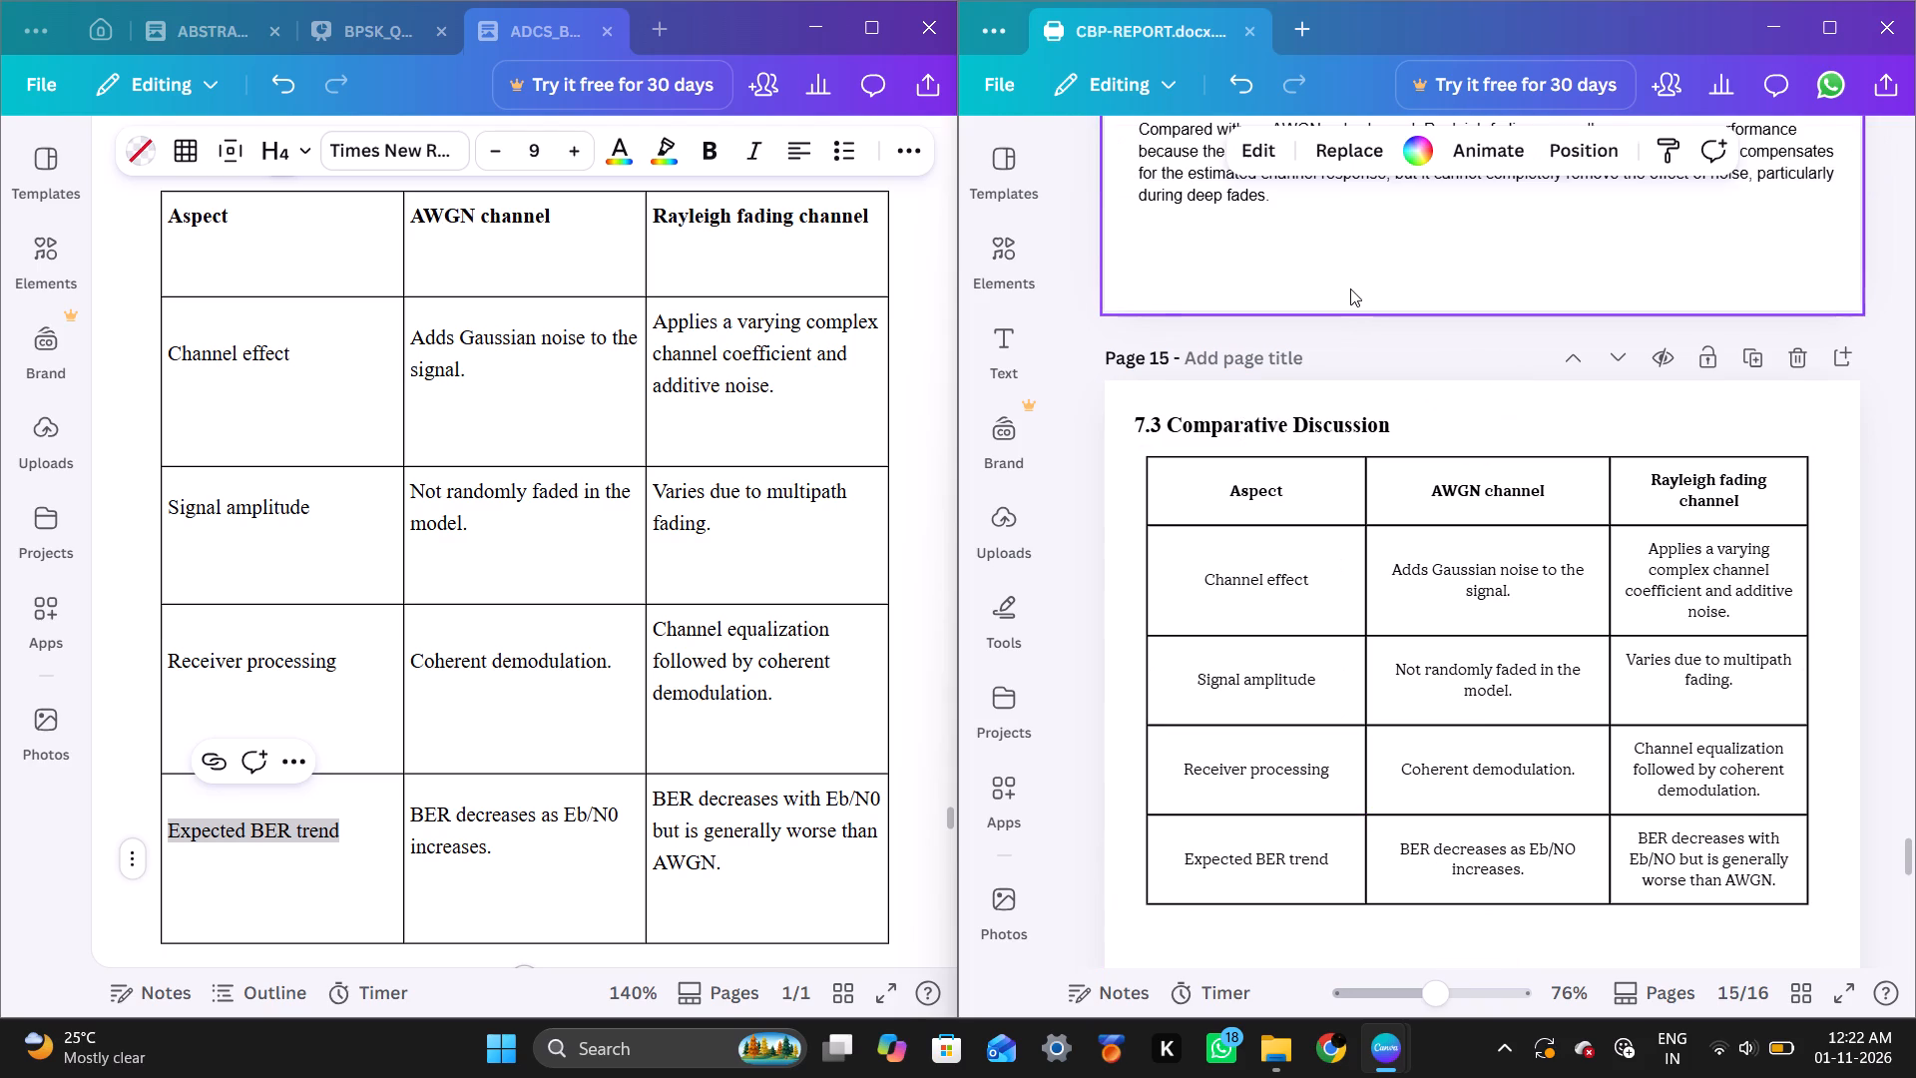
Duplicate the "7.3 Comparative Discussion" heading on page 15 and place the copy just below the comparison table.
{"action": "scroll", "coordinate": [1367, 321], "scroll_direction": "down", "scroll_amount": 1}
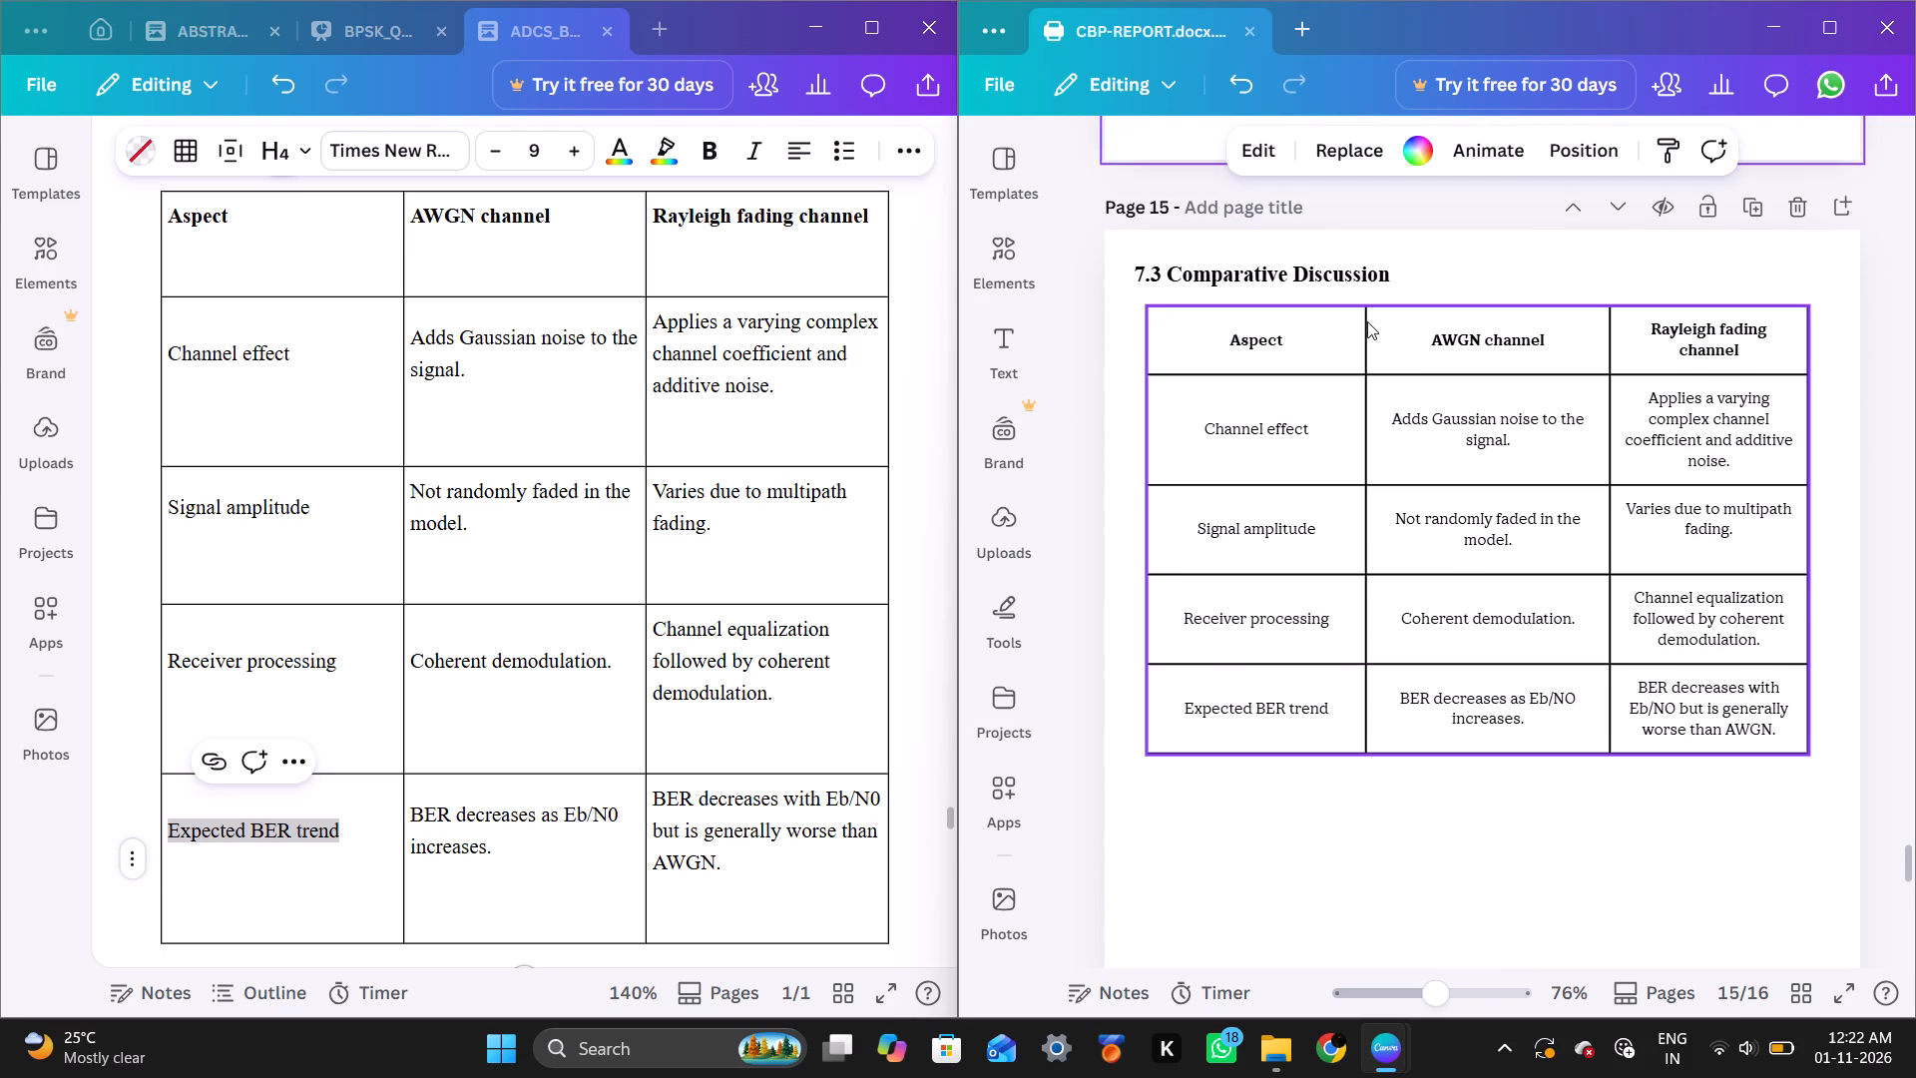
{"action": "left_click", "coordinate": [1355, 795]}
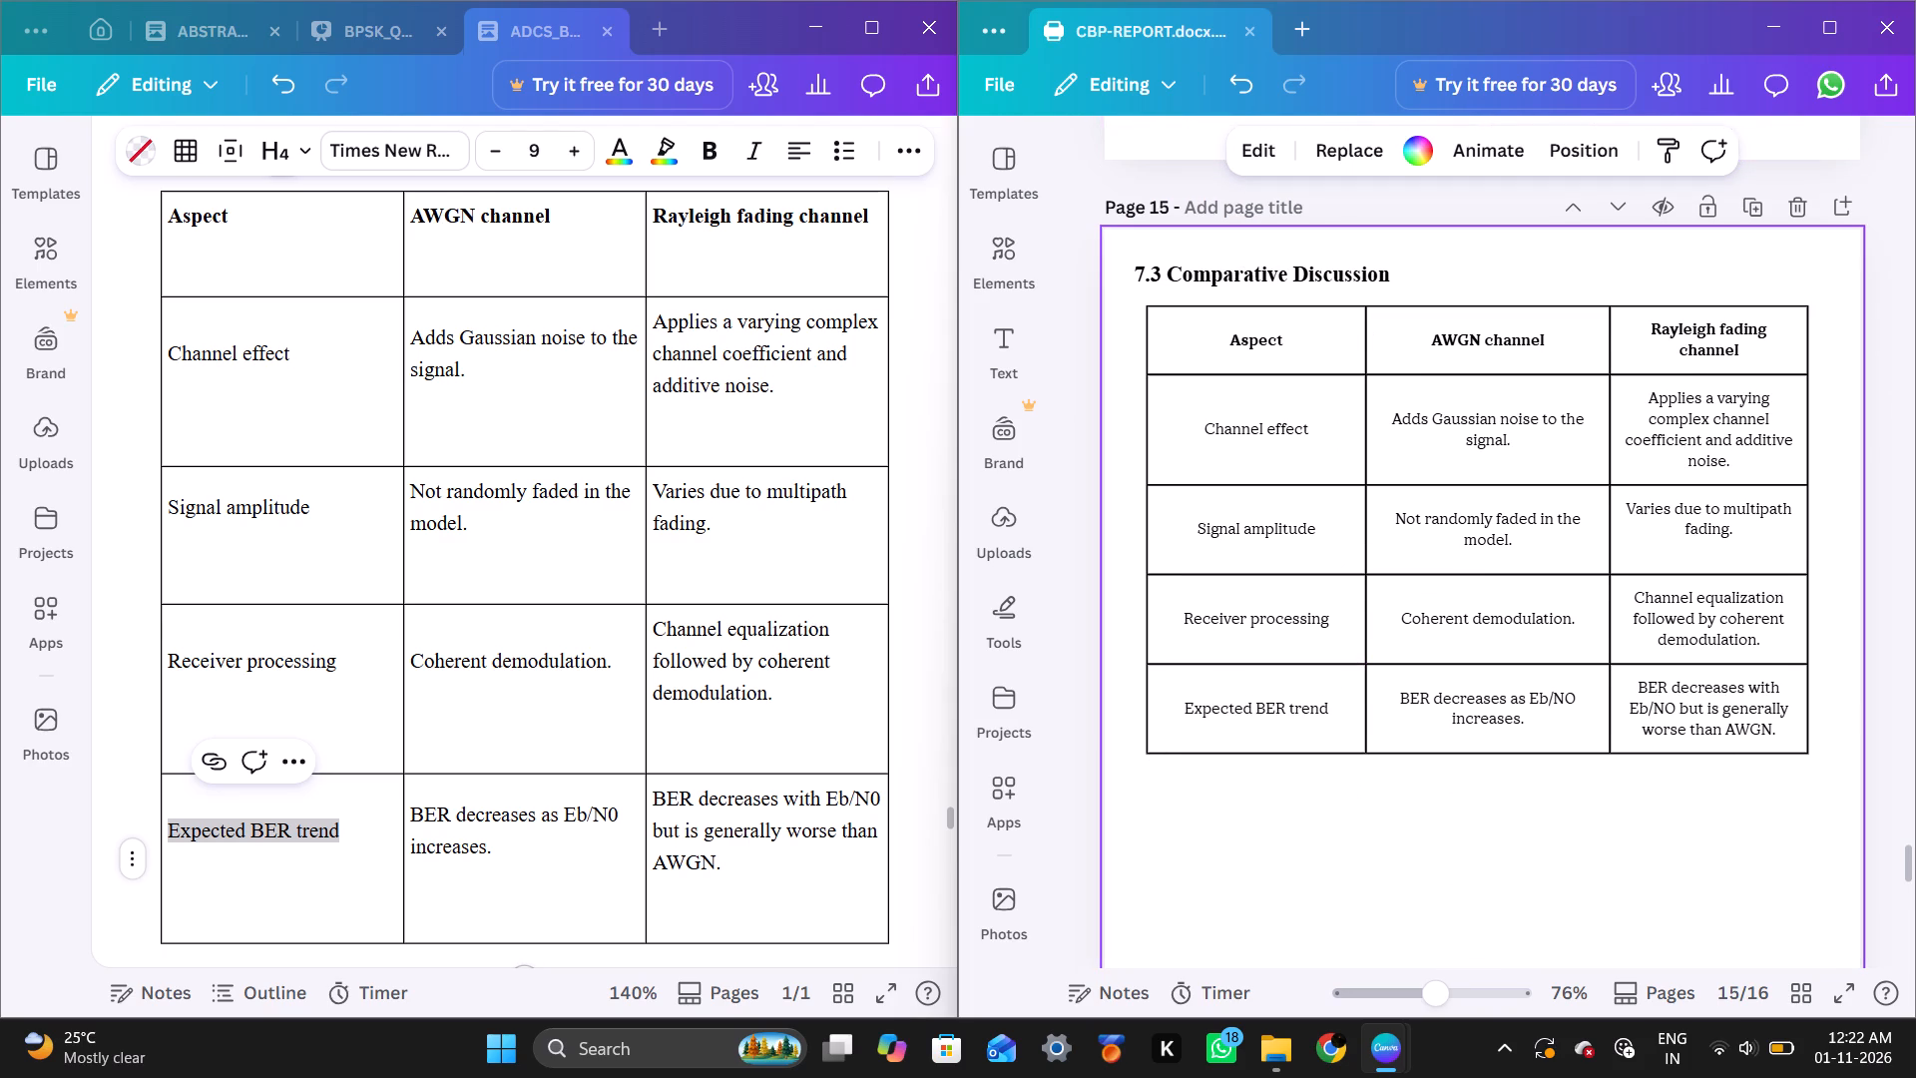
{"action": "scroll", "coordinate": [627, 709], "scroll_direction": "down", "scroll_amount": 4}
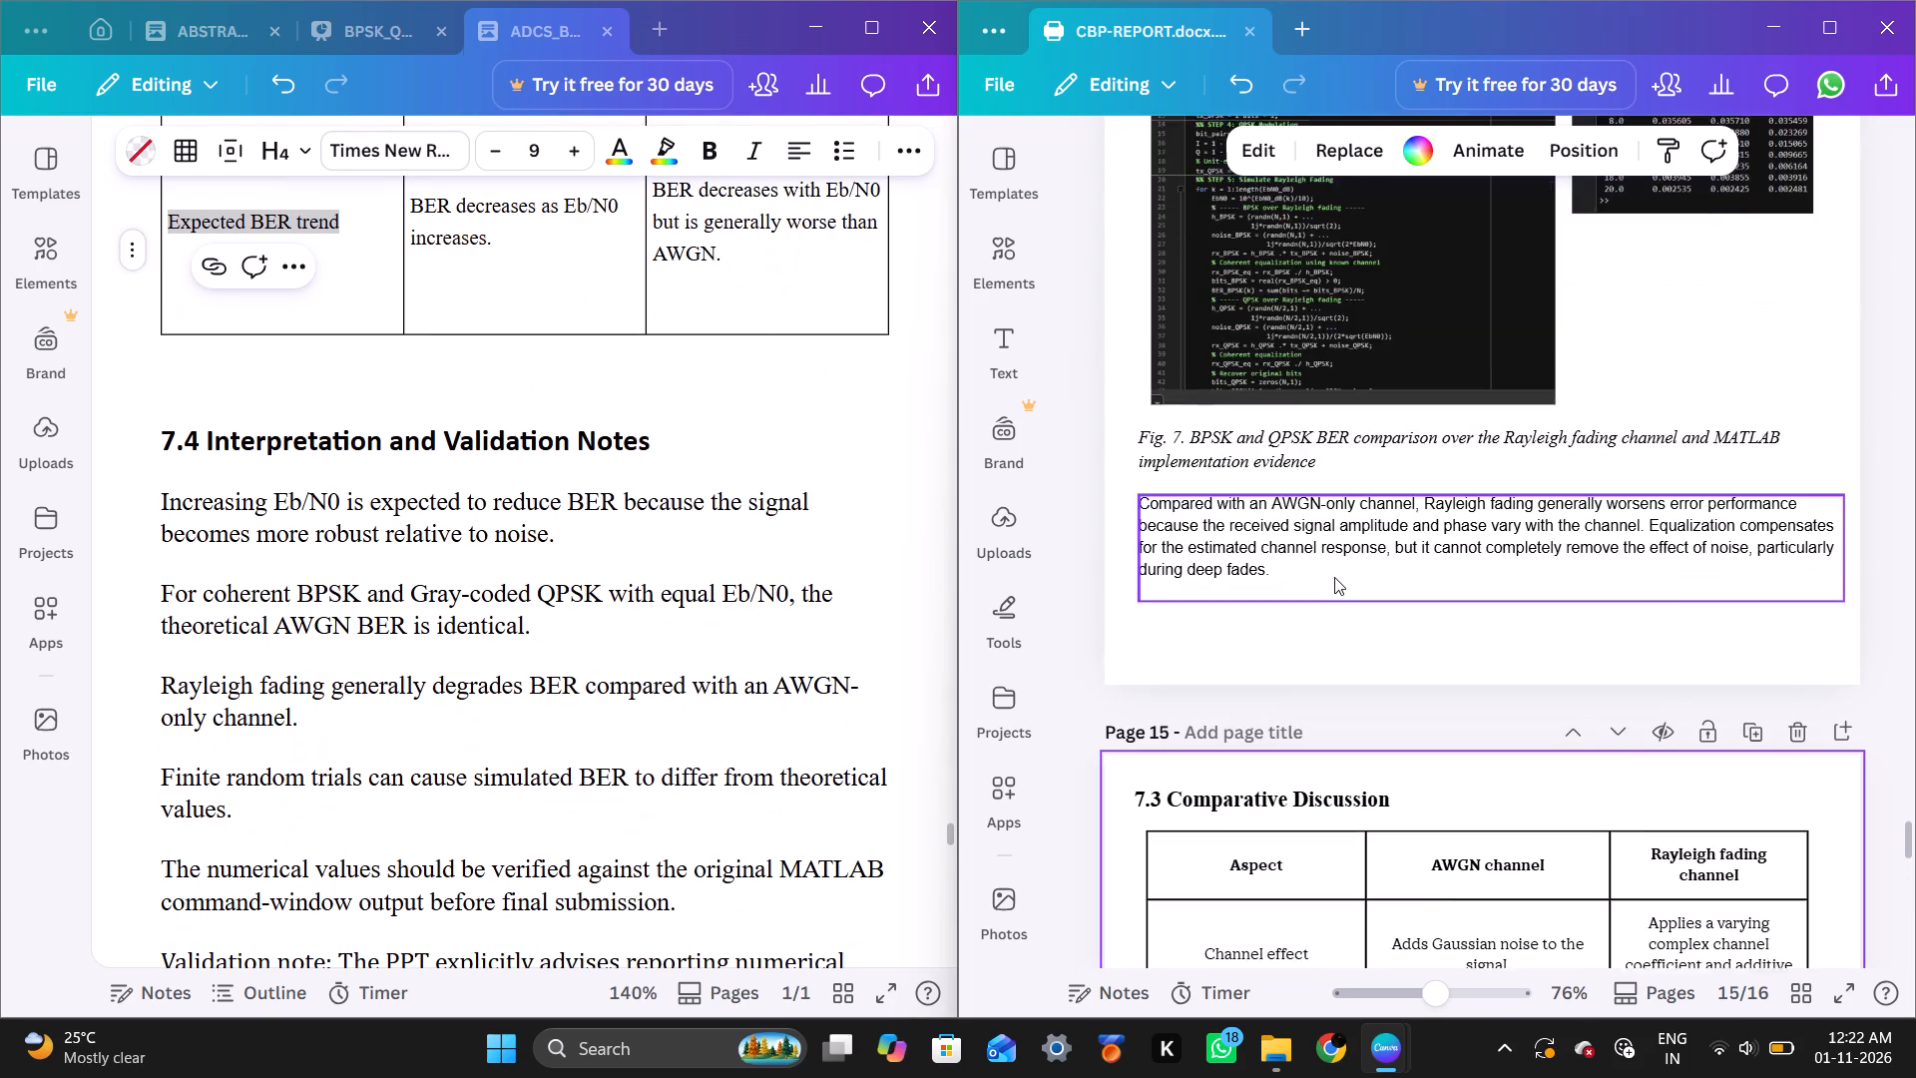
{"action": "left_click", "coordinate": [1323, 327]}
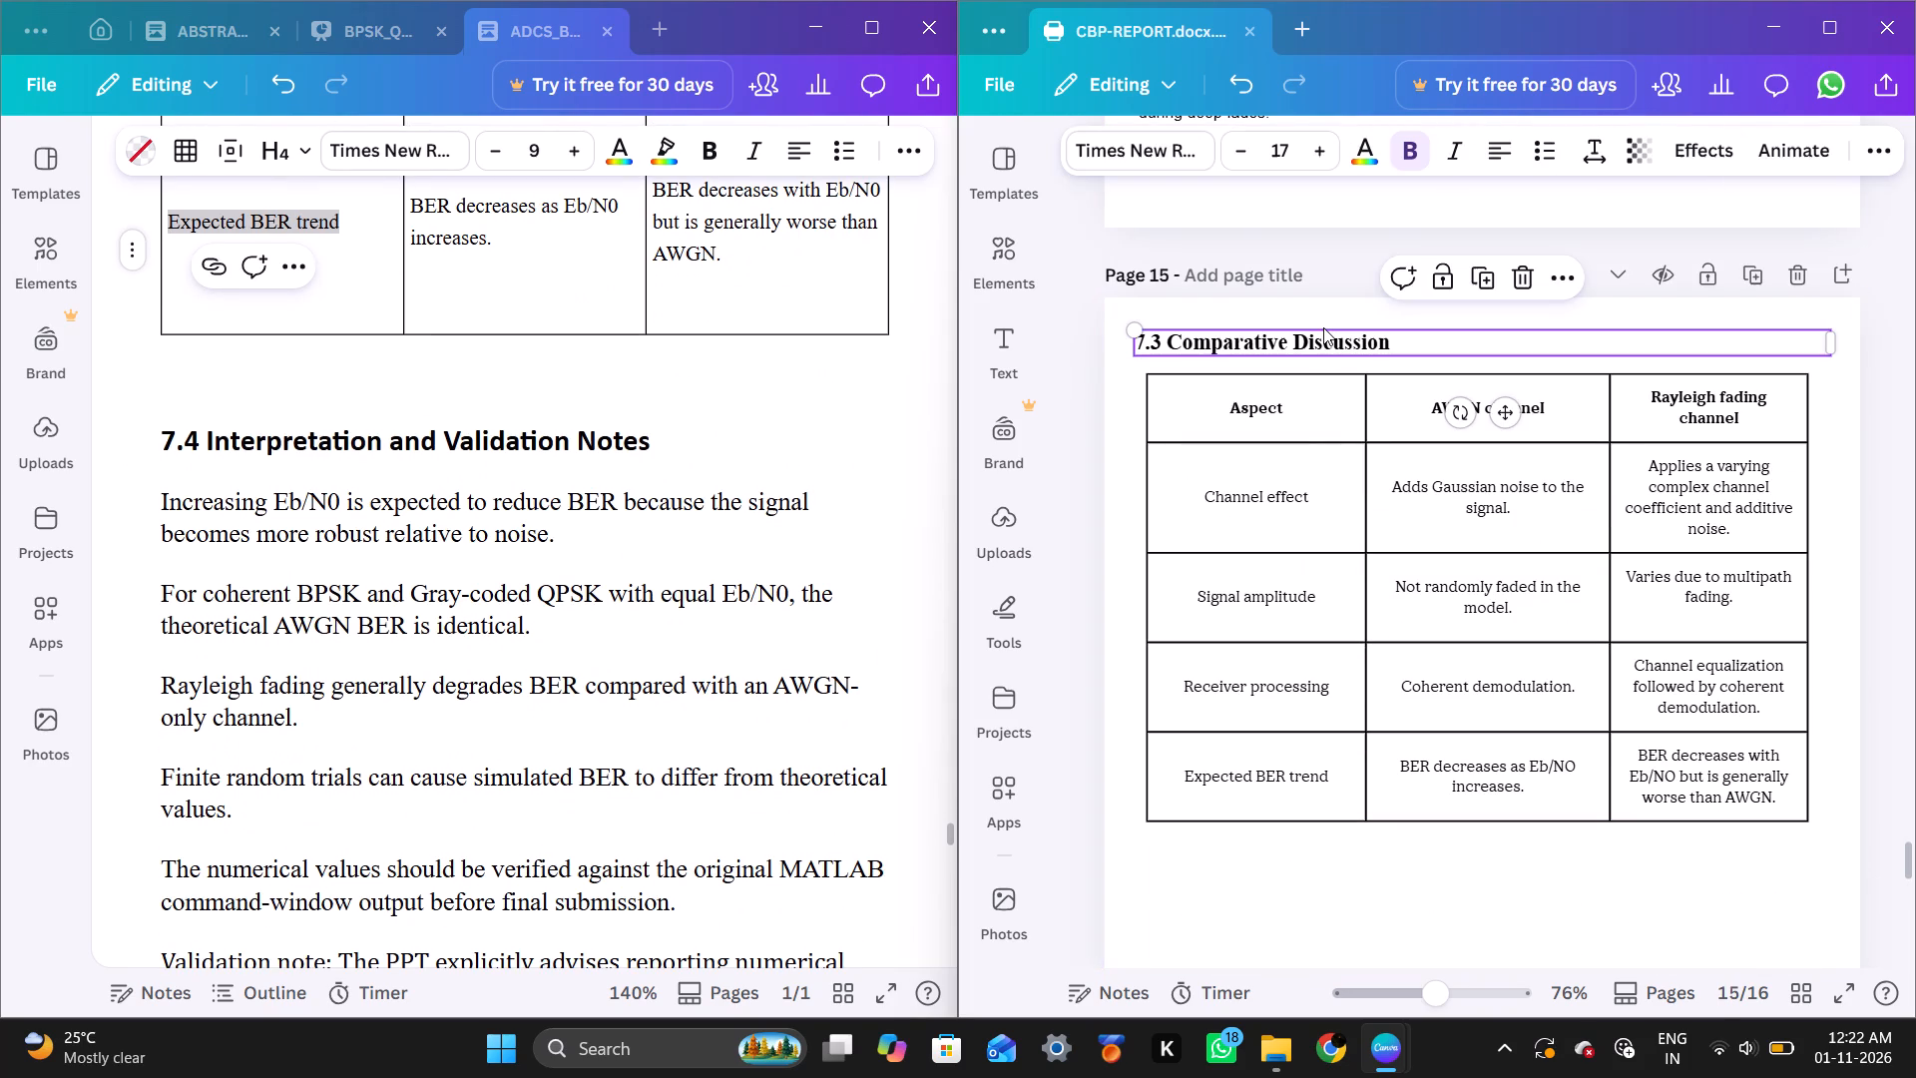
{"action": "left_click", "coordinate": [1495, 269]}
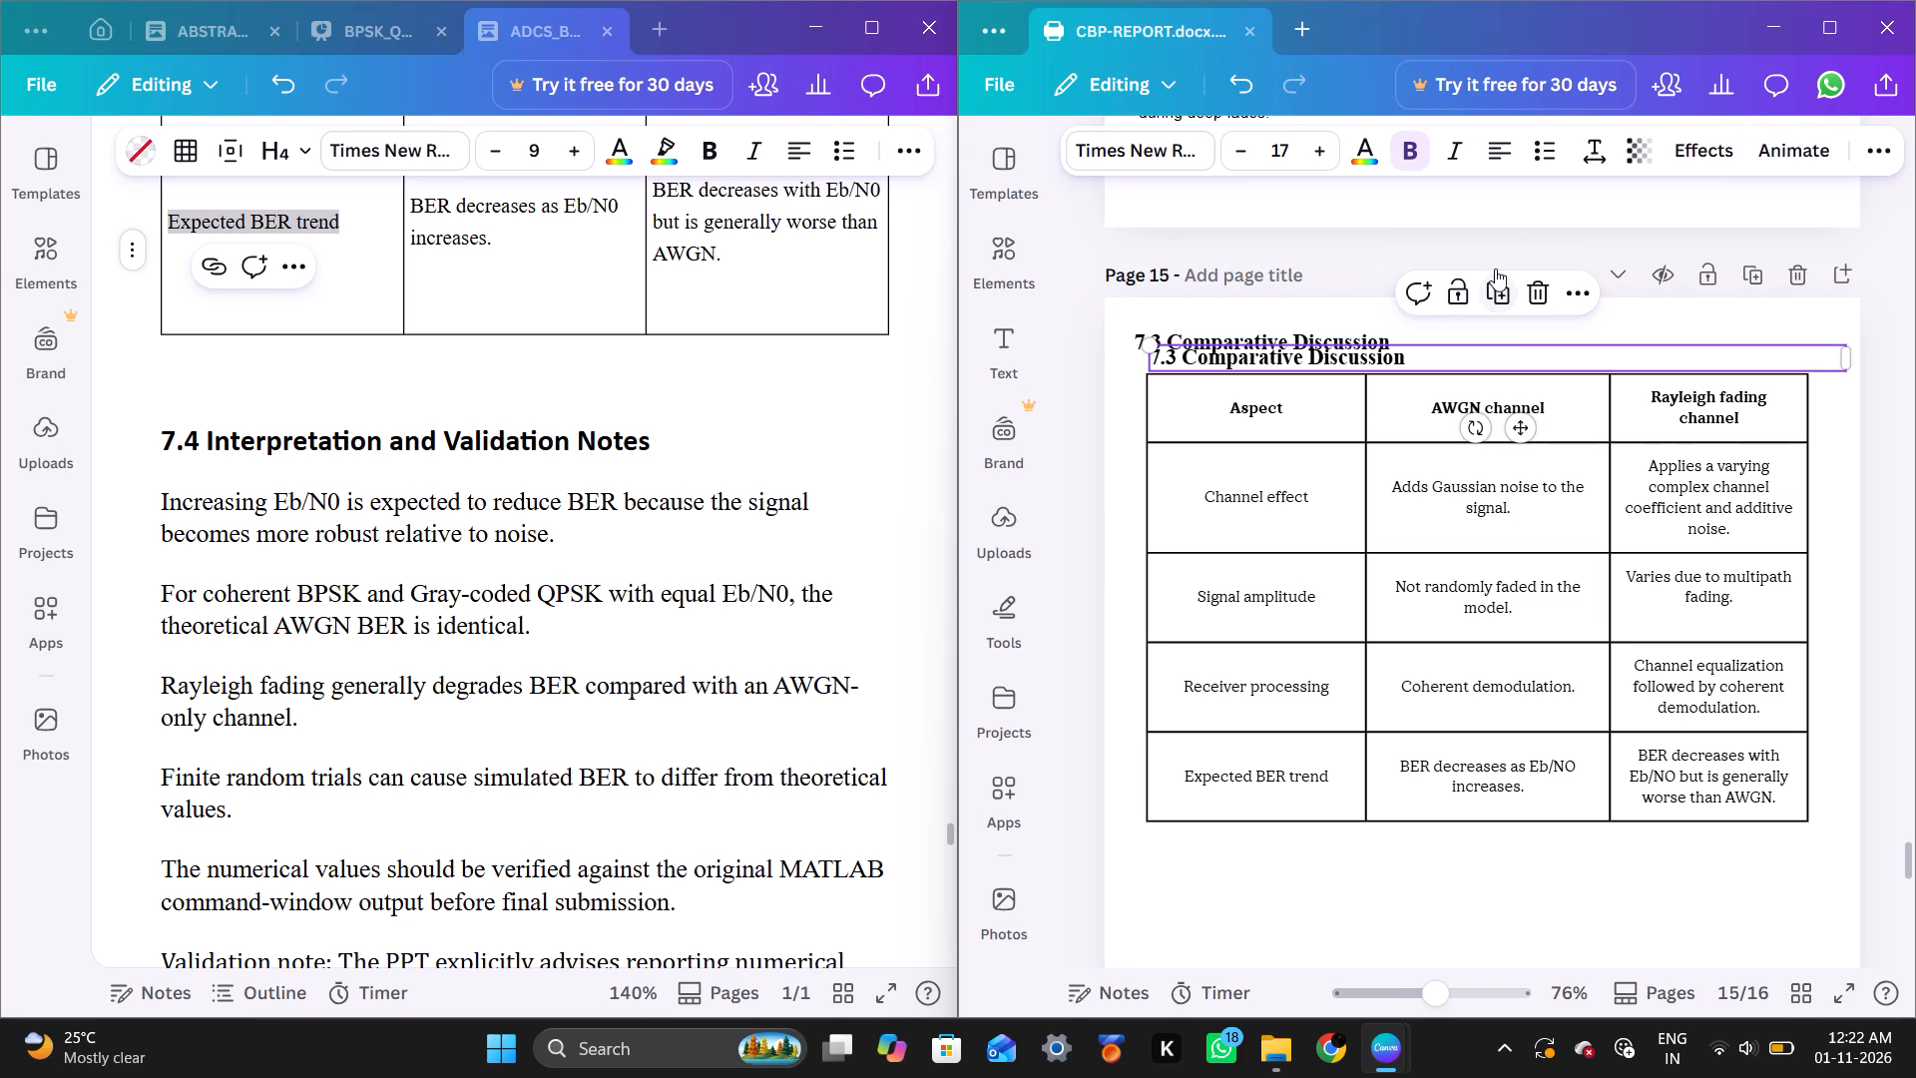
{"action": "left_click_drag", "start_coordinate": [1513, 428], "coordinate": [1517, 796]}
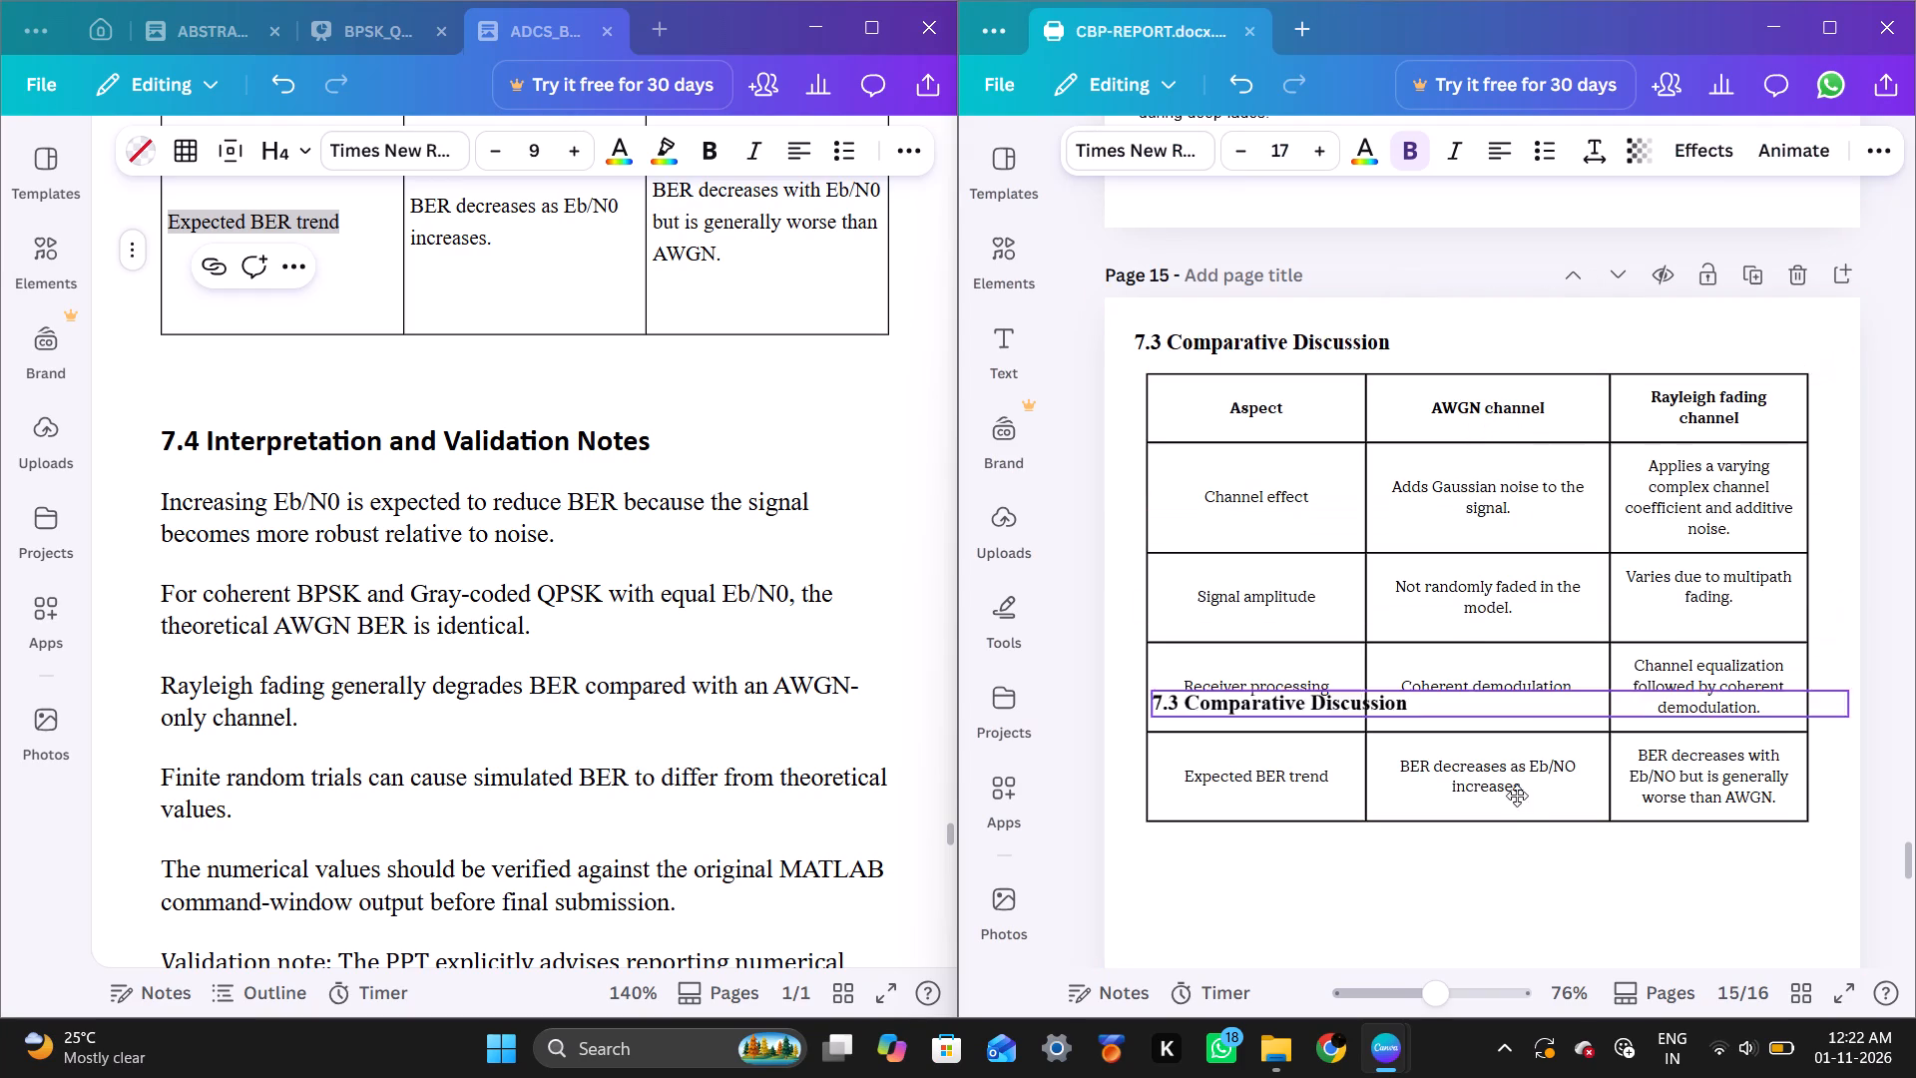
{"action": "left_click_drag", "start_coordinate": [1517, 796], "coordinate": [1493, 940]}
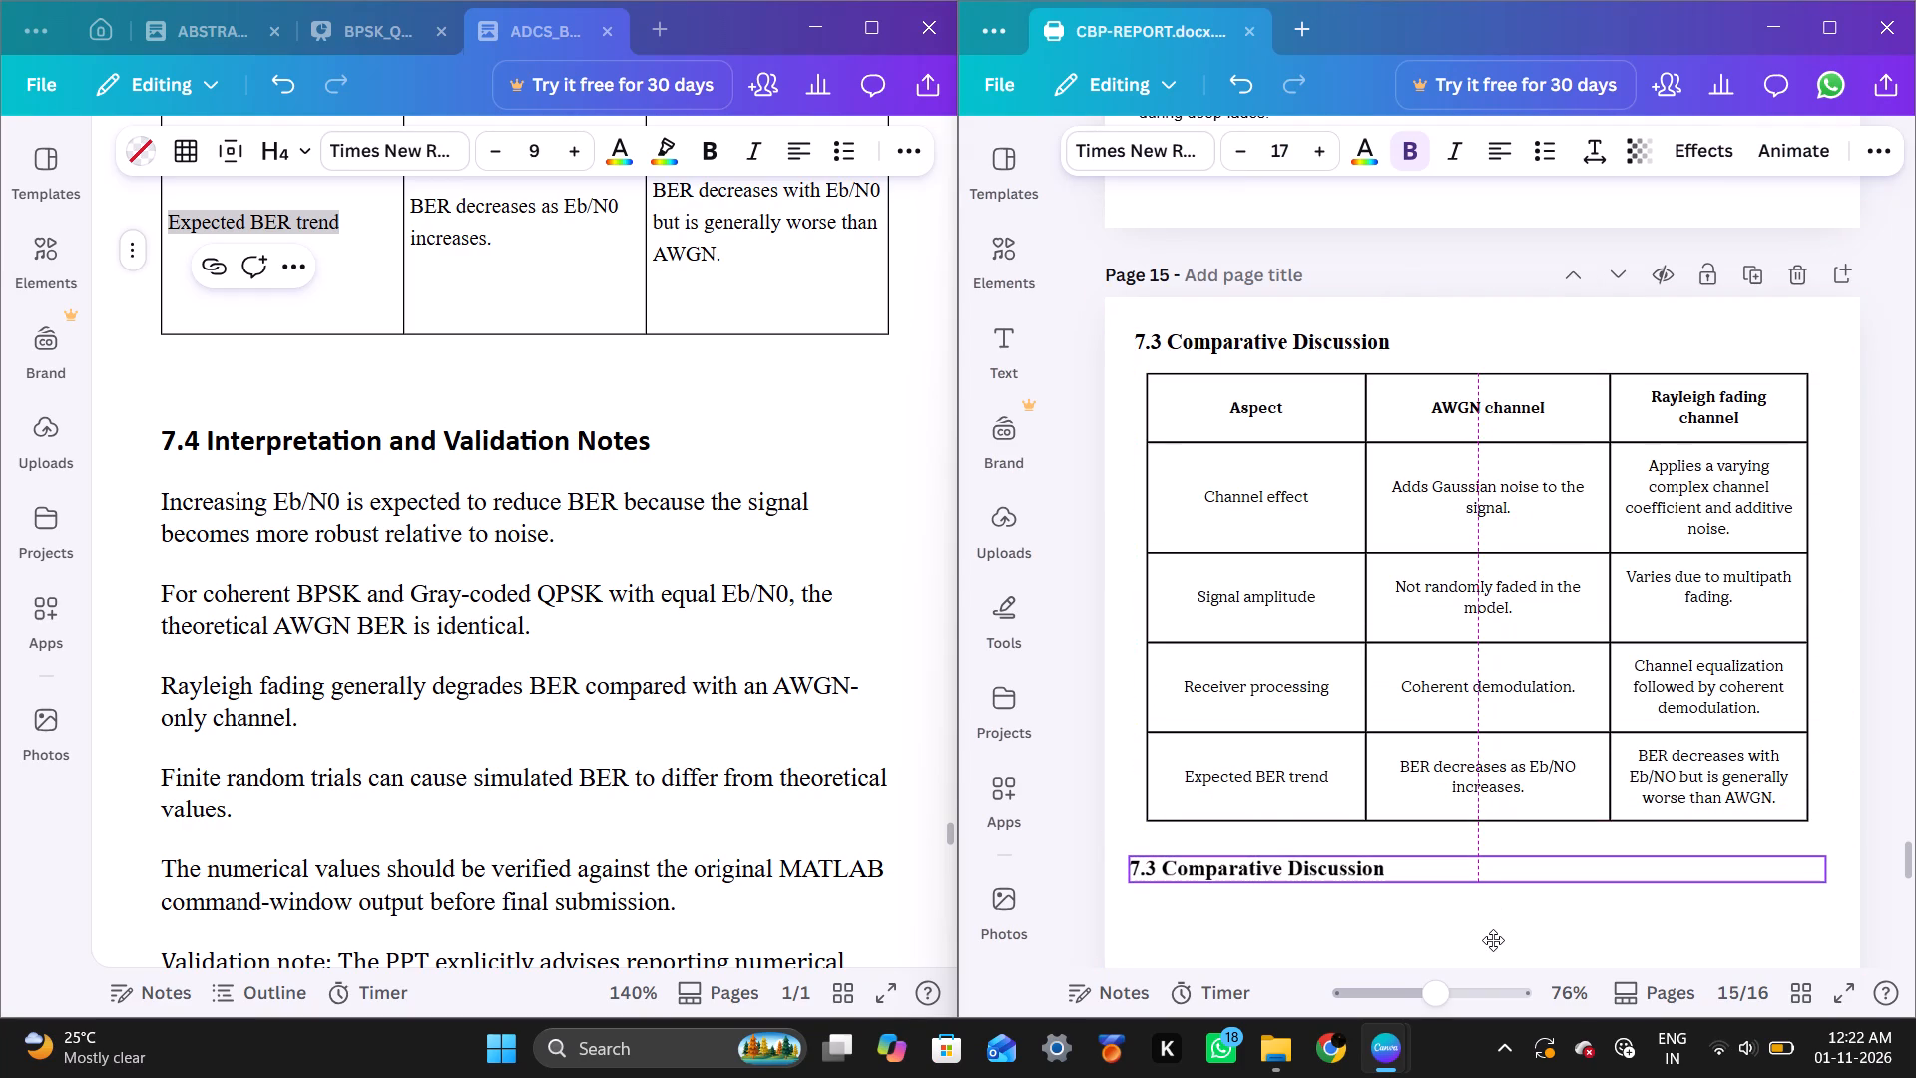
{"action": "left_click_drag", "start_coordinate": [1493, 940], "coordinate": [1493, 935]}
Replace the duplicated heading's text with "7.4 Interpretation and Validation Notes" copied from the reference document, without a trailing blank line.
{"action": "left_click_drag", "start_coordinate": [671, 451], "coordinate": [547, 444]}
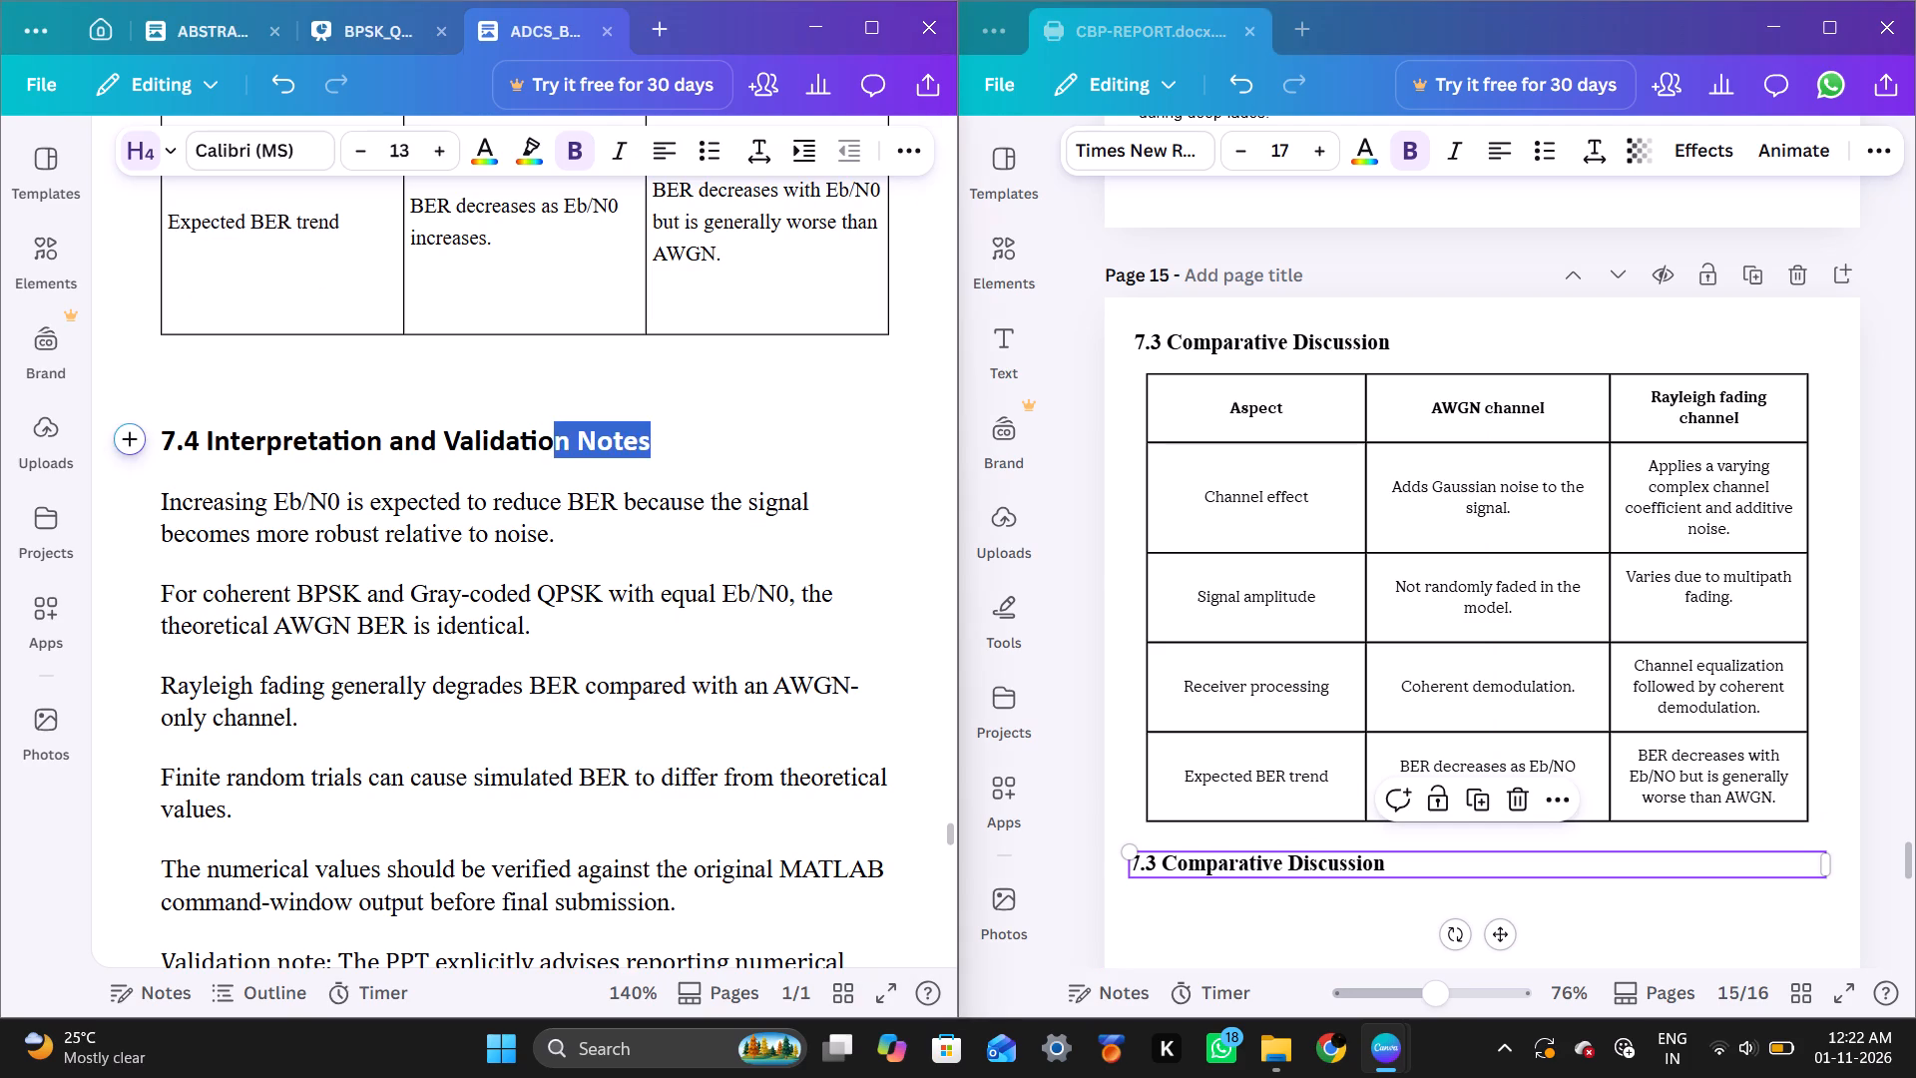
{"action": "left_click_drag", "start_coordinate": [547, 444], "coordinate": [163, 440]}
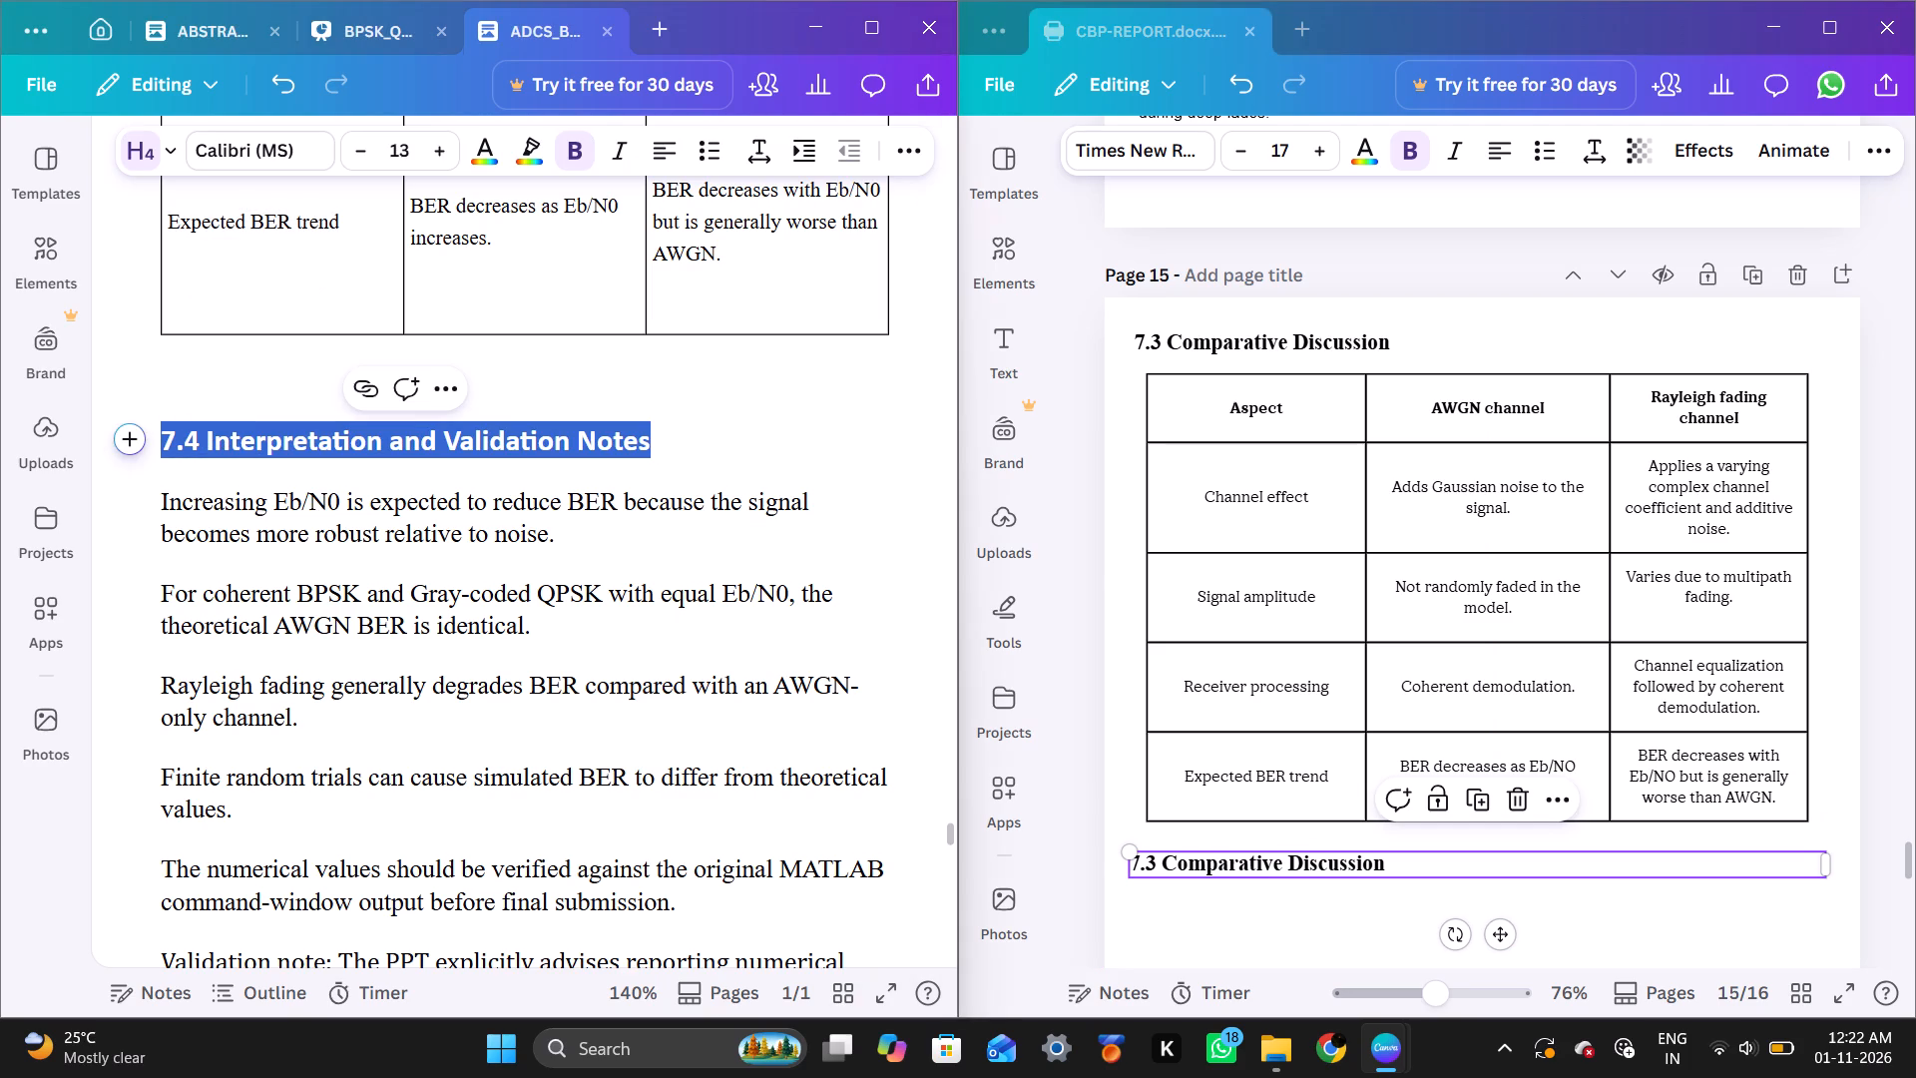
{"action": "key", "text": "ctrl+c"}
{"action": "double_click", "coordinate": [1391, 858]}
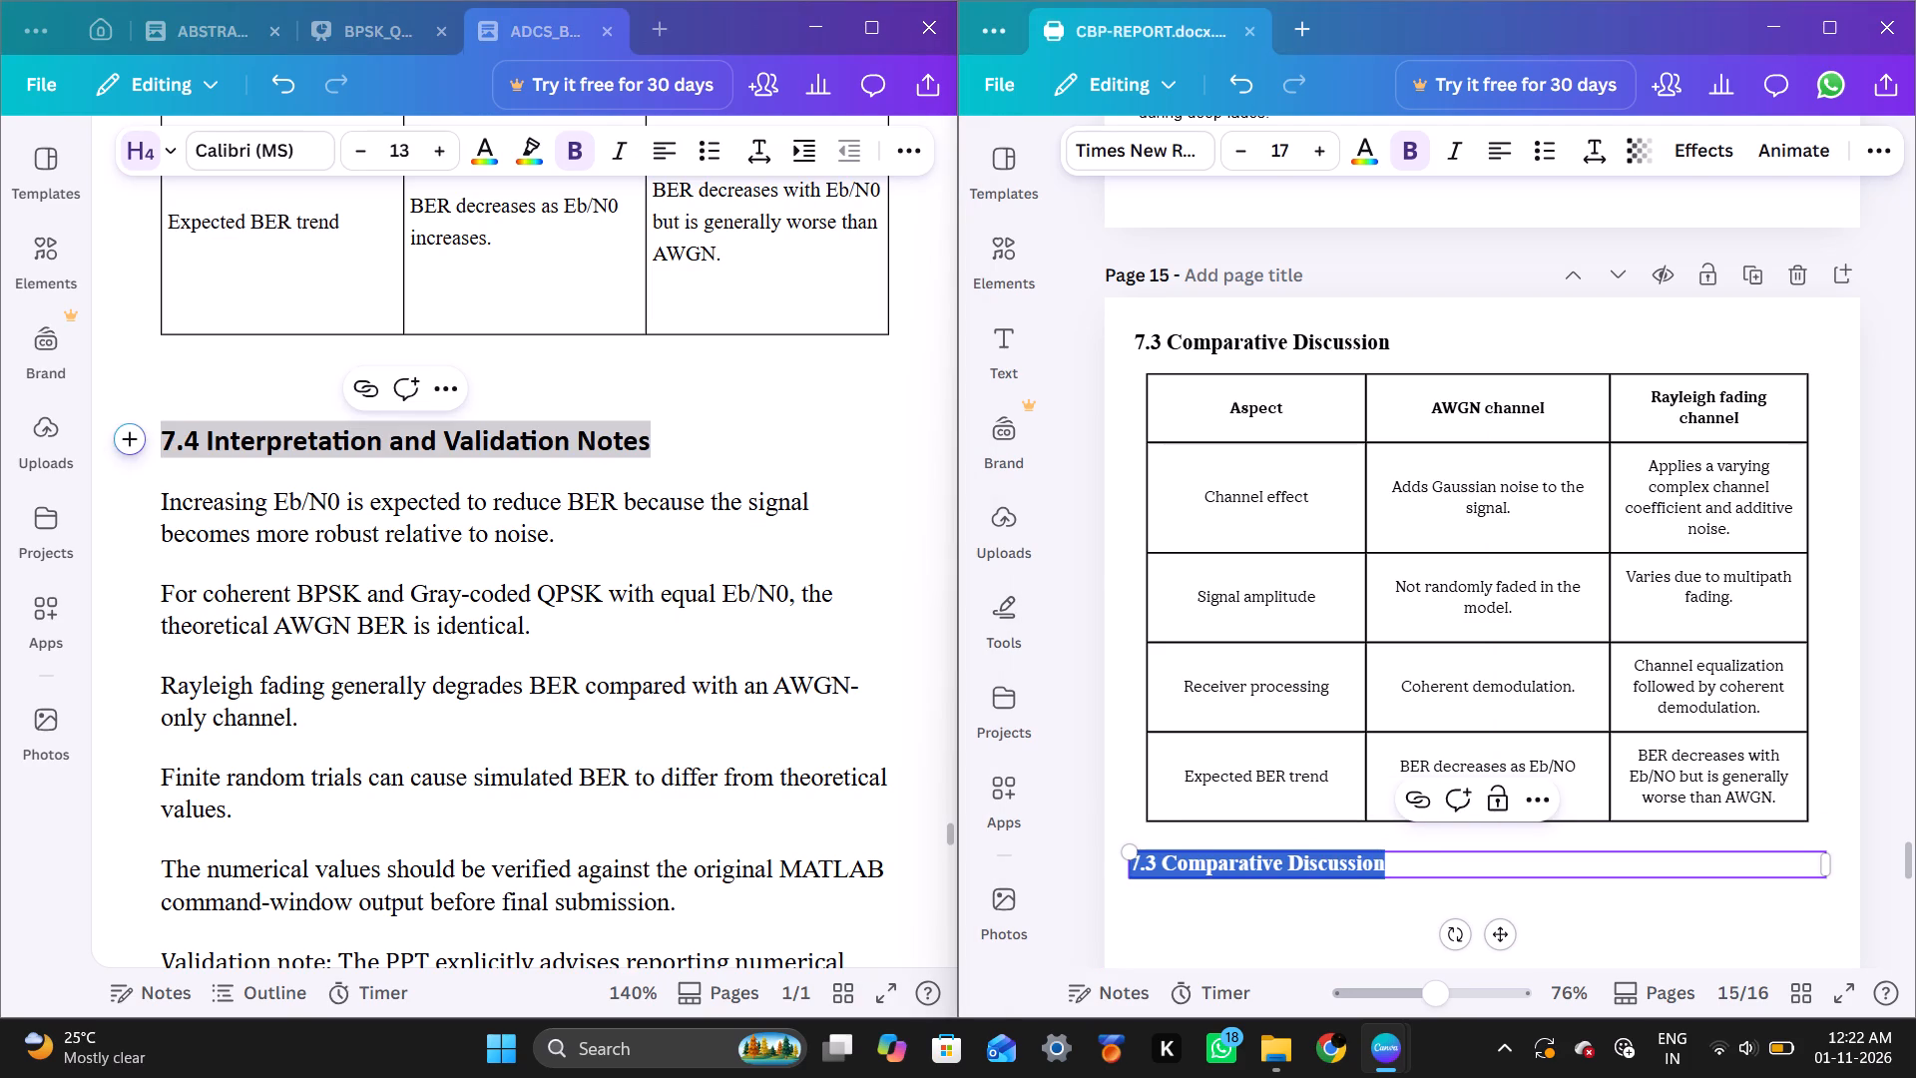
{"action": "key", "text": "ctrl+v"}
{"action": "key", "text": "BackSpace"}
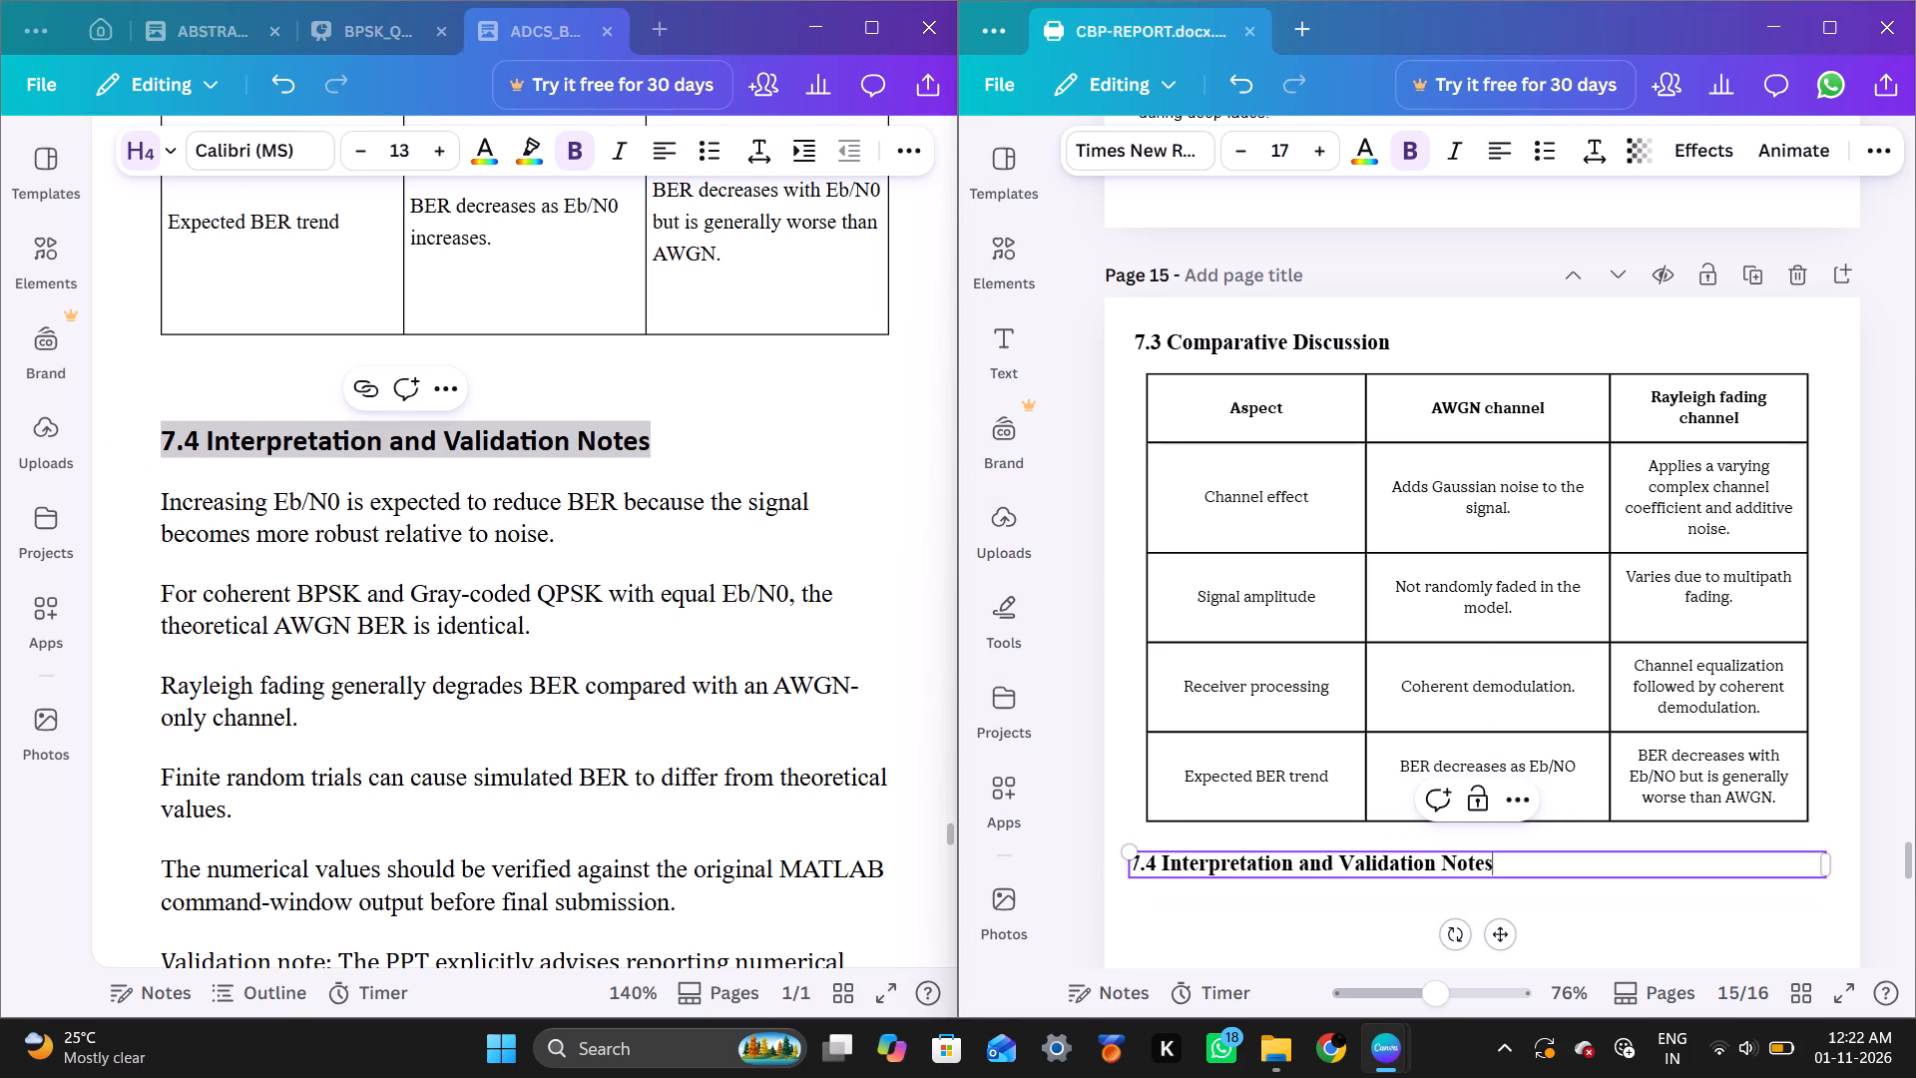
Copy all section 7.4 body paragraphs from the reference document, from "Increasing Eb/N0" through "missing numerical values.".
{"action": "scroll", "coordinate": [1391, 858], "scroll_direction": "down", "scroll_amount": 2}
{"action": "left_click", "coordinate": [1339, 743]}
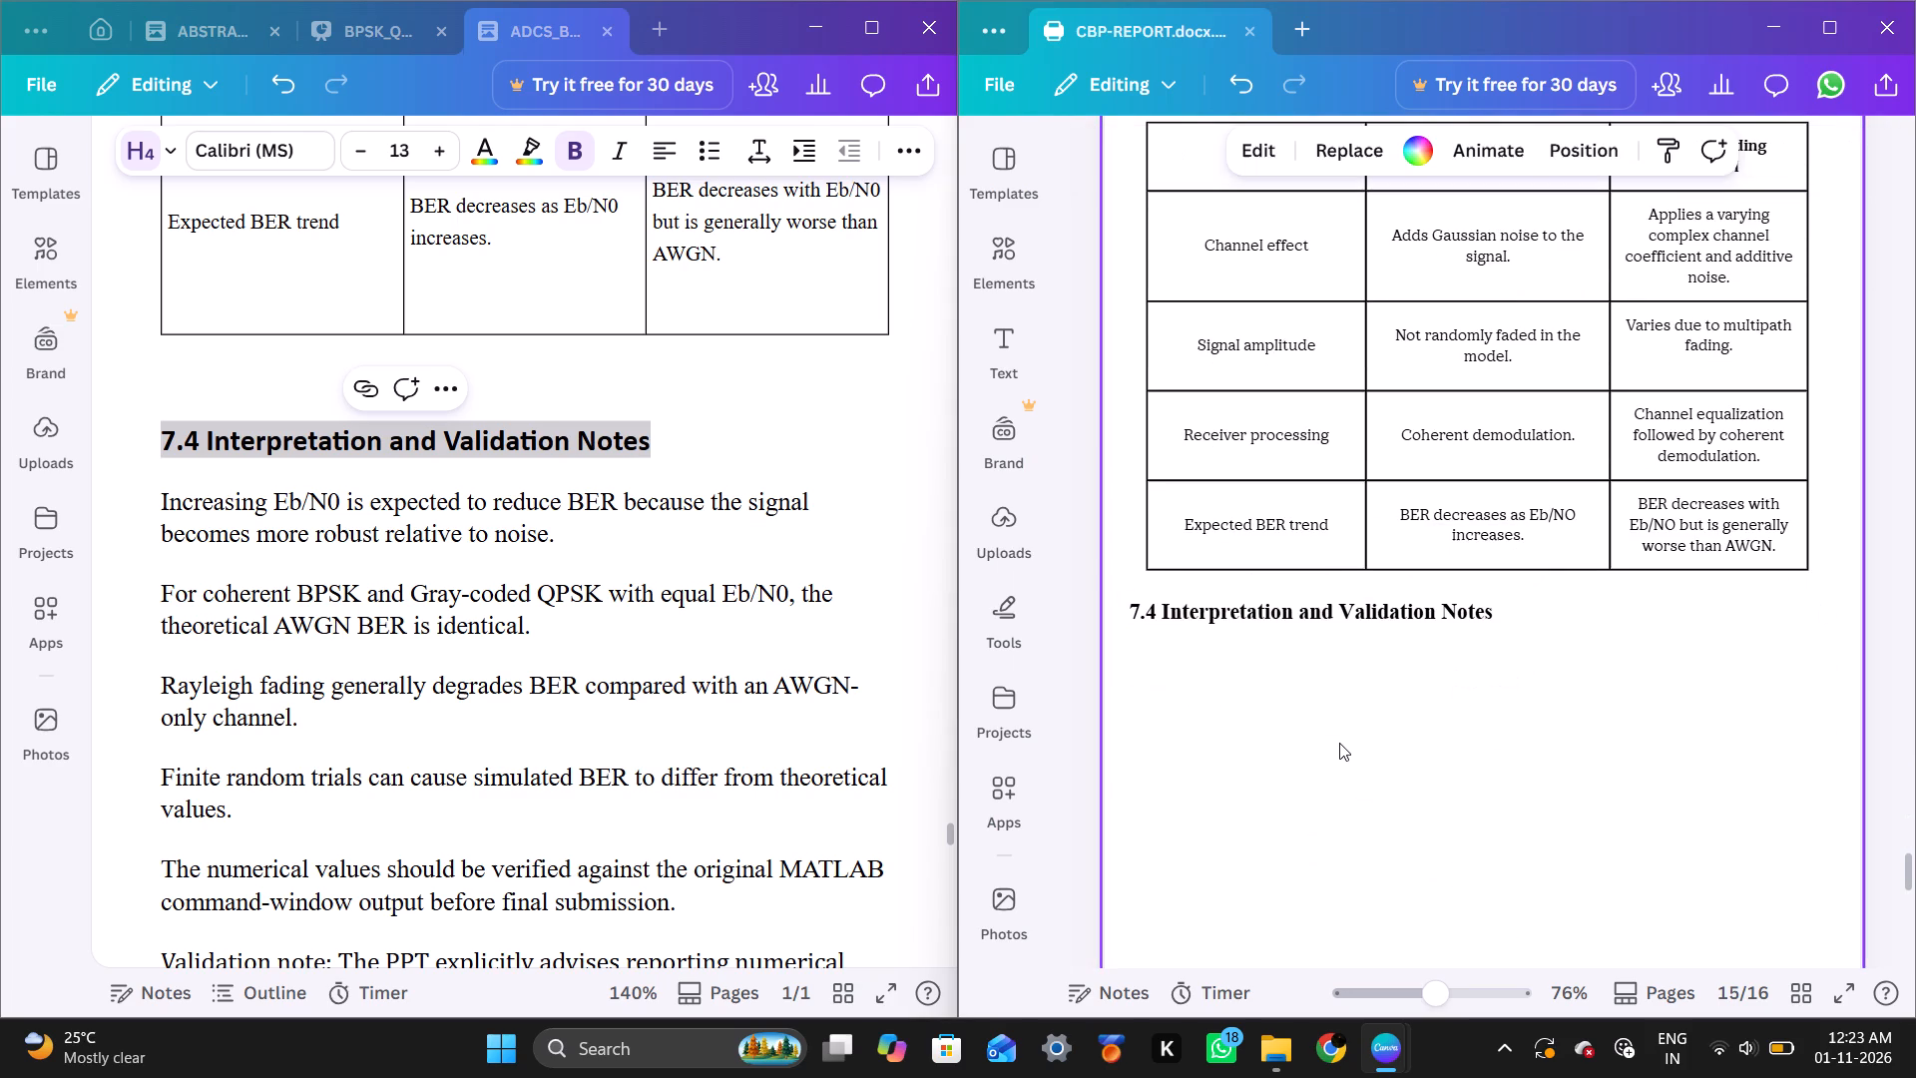
{"action": "scroll", "coordinate": [859, 667], "scroll_direction": "down", "scroll_amount": 2}
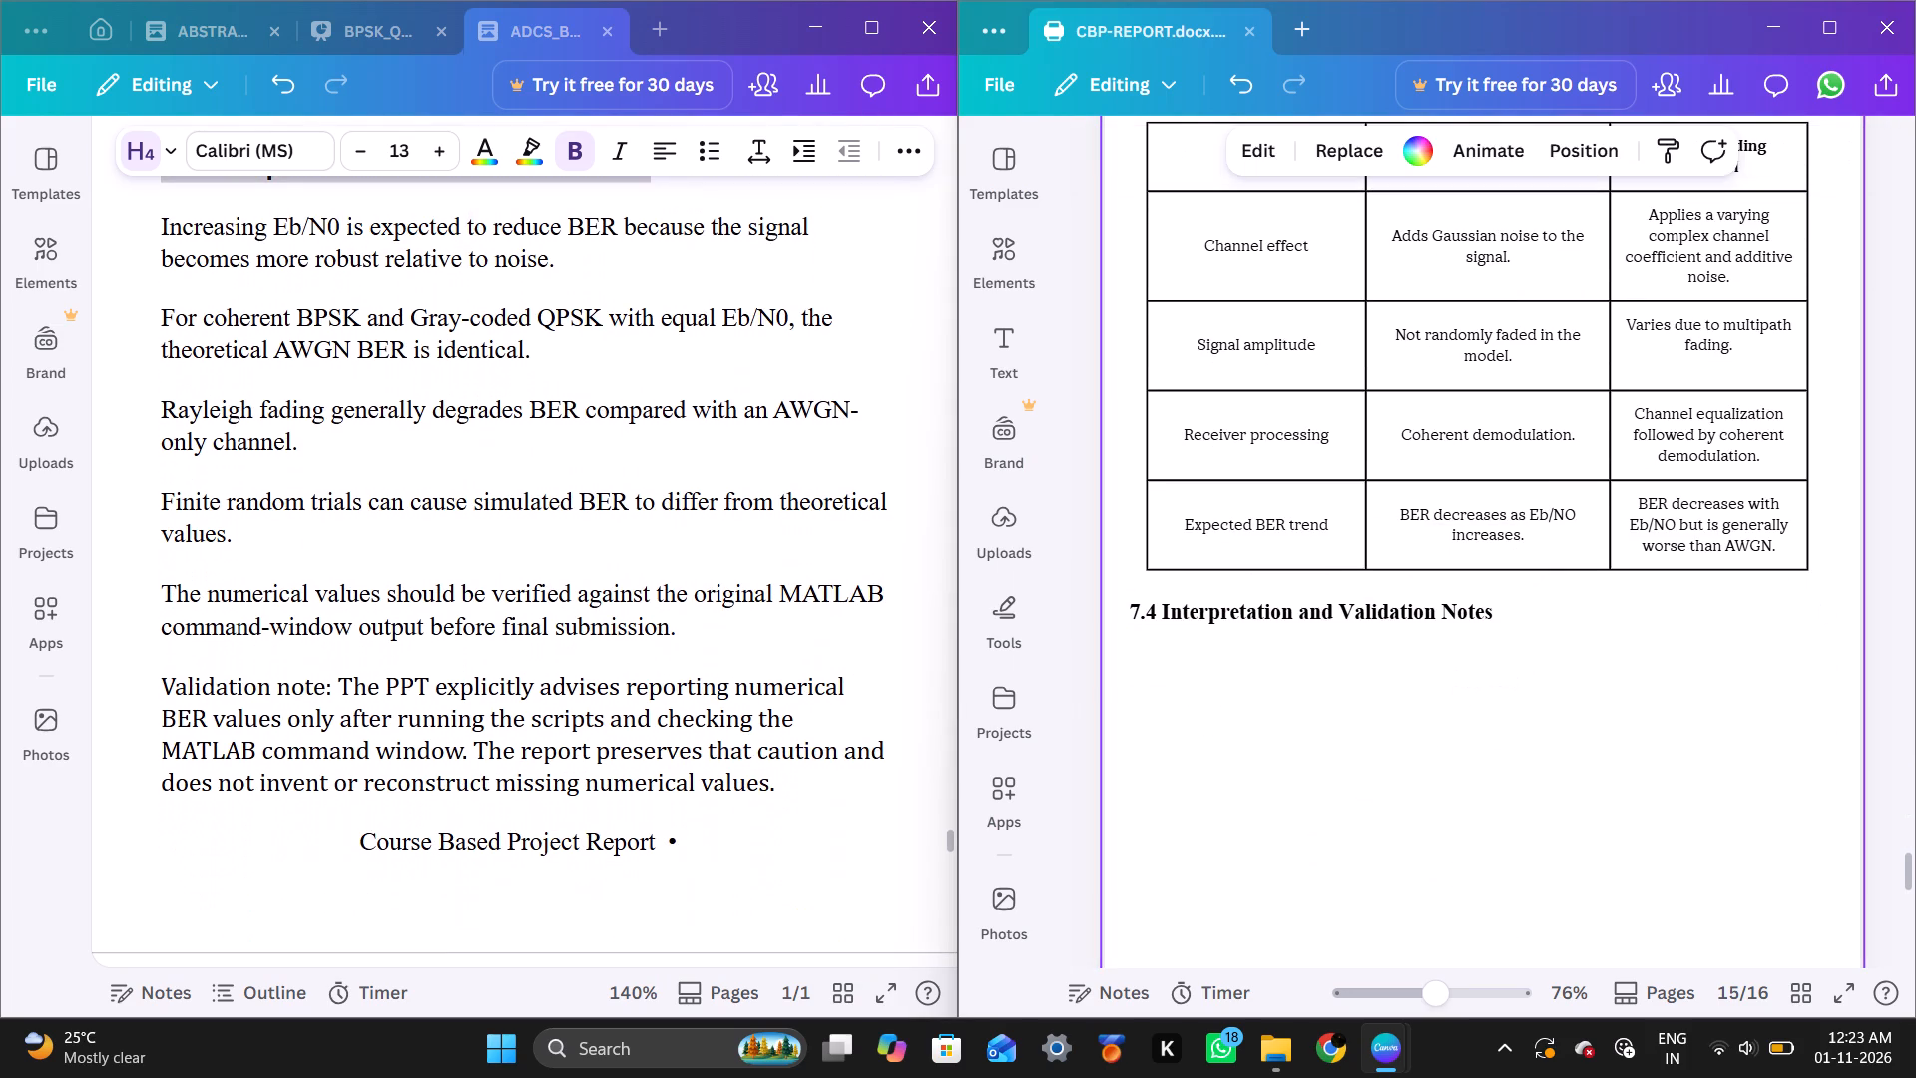
{"action": "scroll", "coordinate": [859, 667], "scroll_direction": "down", "scroll_amount": 1}
{"action": "scroll", "coordinate": [859, 667], "scroll_direction": "up", "scroll_amount": 2}
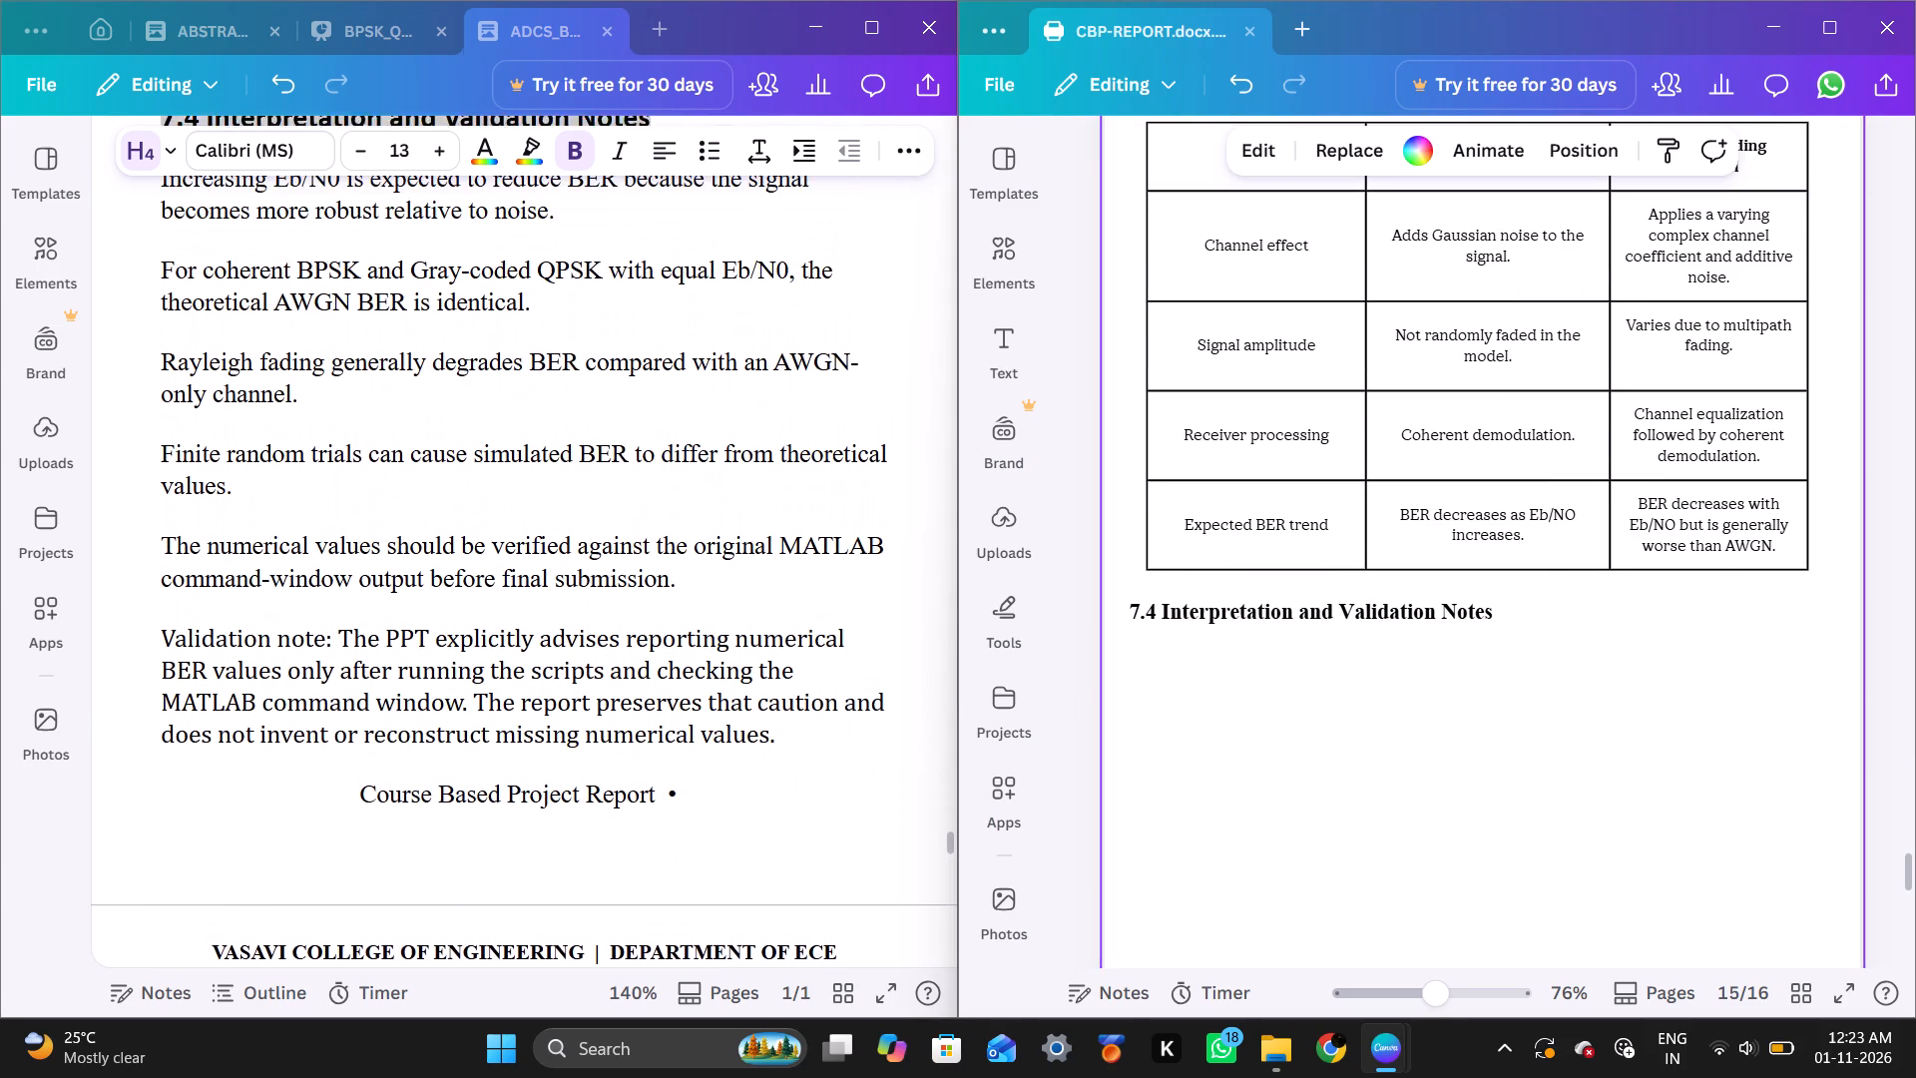
{"action": "scroll", "coordinate": [859, 667], "scroll_direction": "up", "scroll_amount": 1}
{"action": "left_click_drag", "start_coordinate": [796, 760], "coordinate": [301, 347]}
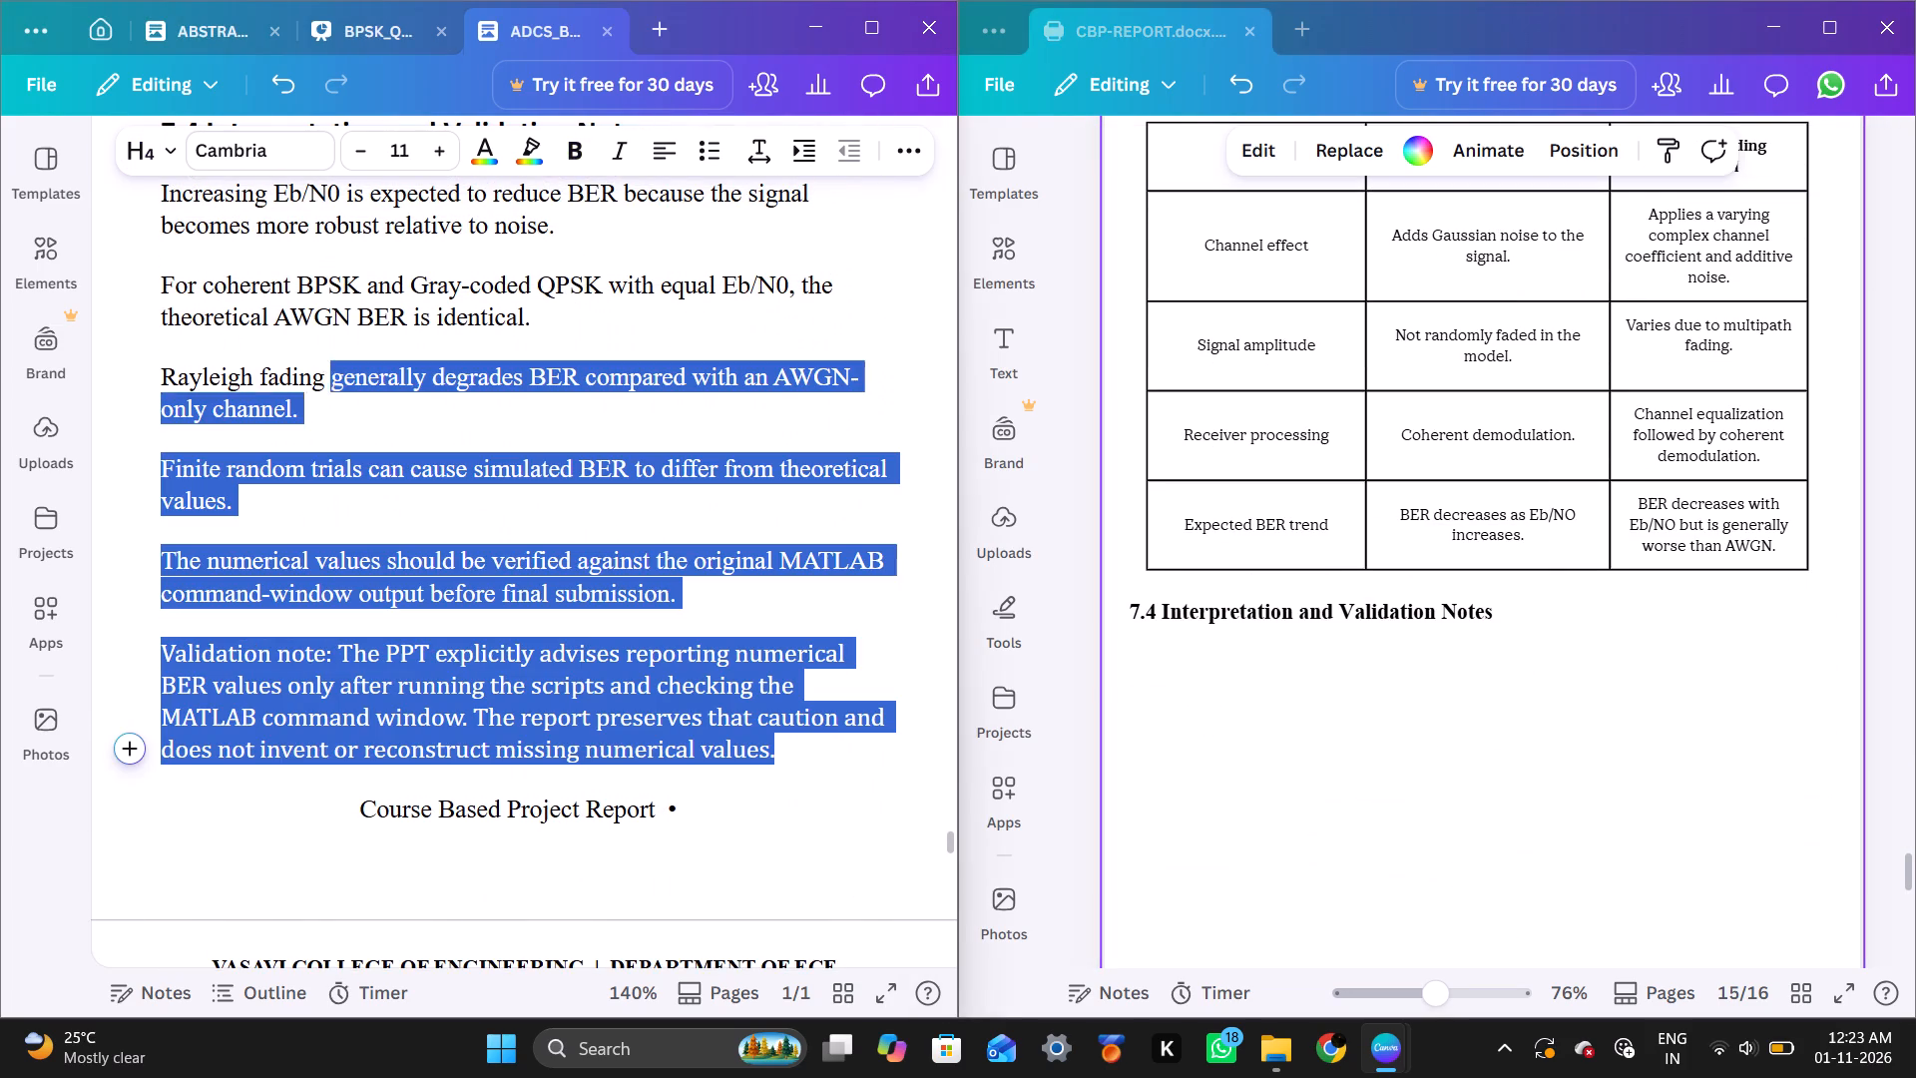
{"action": "left_click_drag", "start_coordinate": [301, 347], "coordinate": [148, 366]}
{"action": "key", "text": "ctrl+c"}
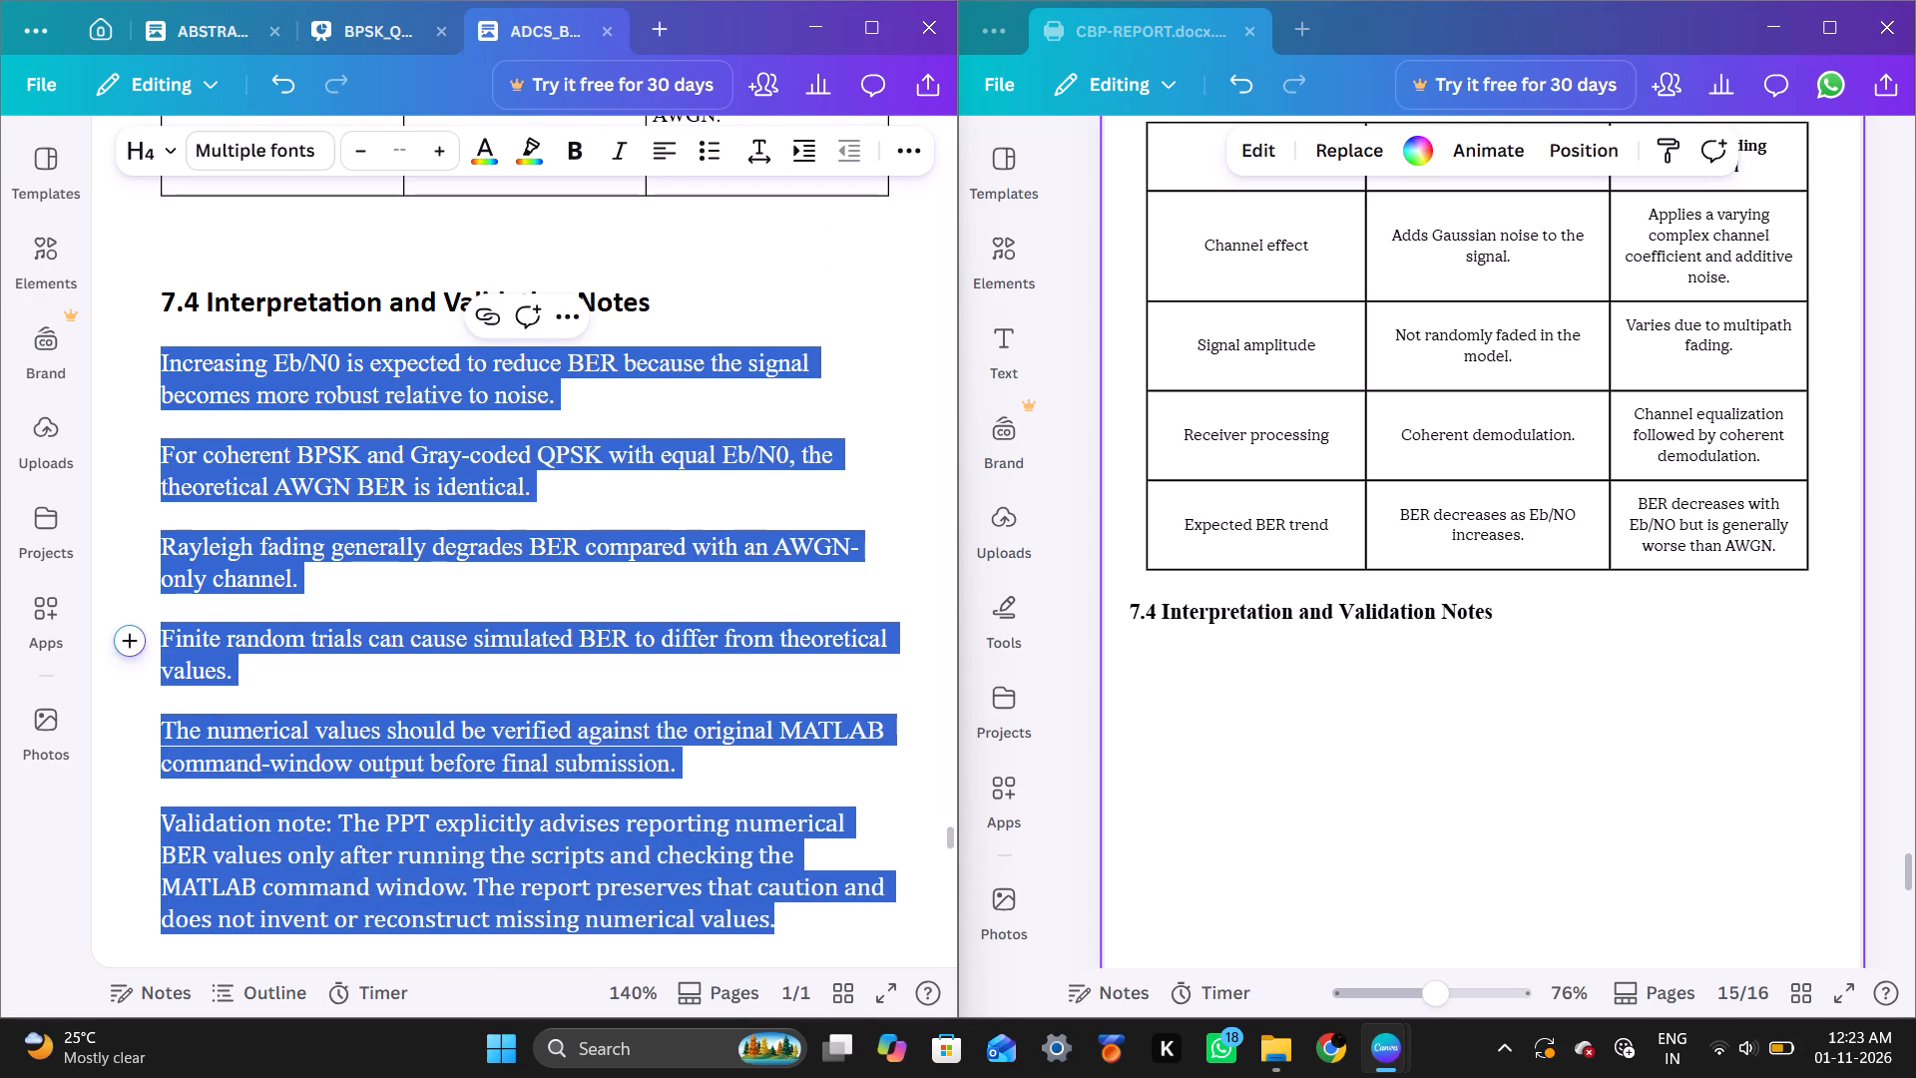
Duplicate the body paragraph under Fig. 7 on page 14 and place the copy beneath the 7.4 heading on page 15.
{"action": "left_click", "coordinate": [1317, 703]}
{"action": "scroll", "coordinate": [1317, 703], "scroll_direction": "up", "scroll_amount": 3}
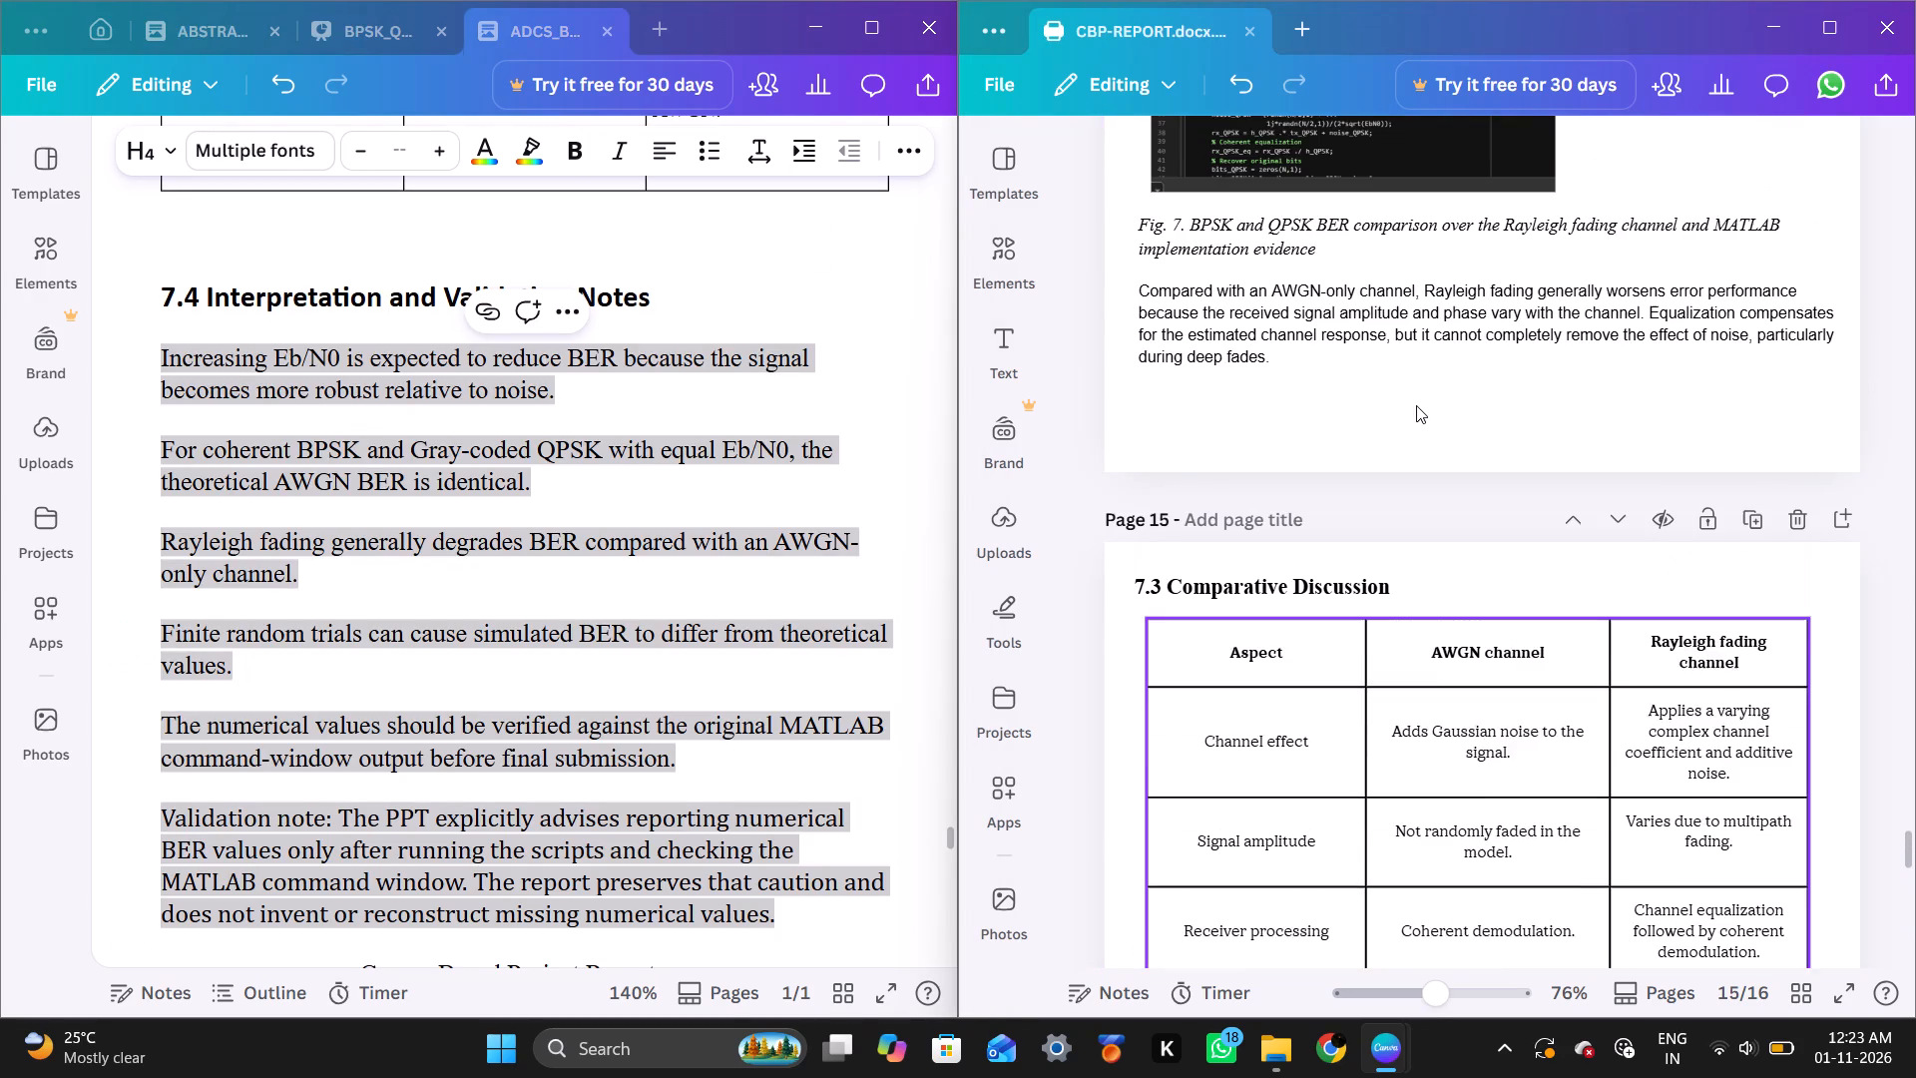
{"action": "left_click", "coordinate": [1436, 328]}
{"action": "left_click", "coordinate": [1485, 261]}
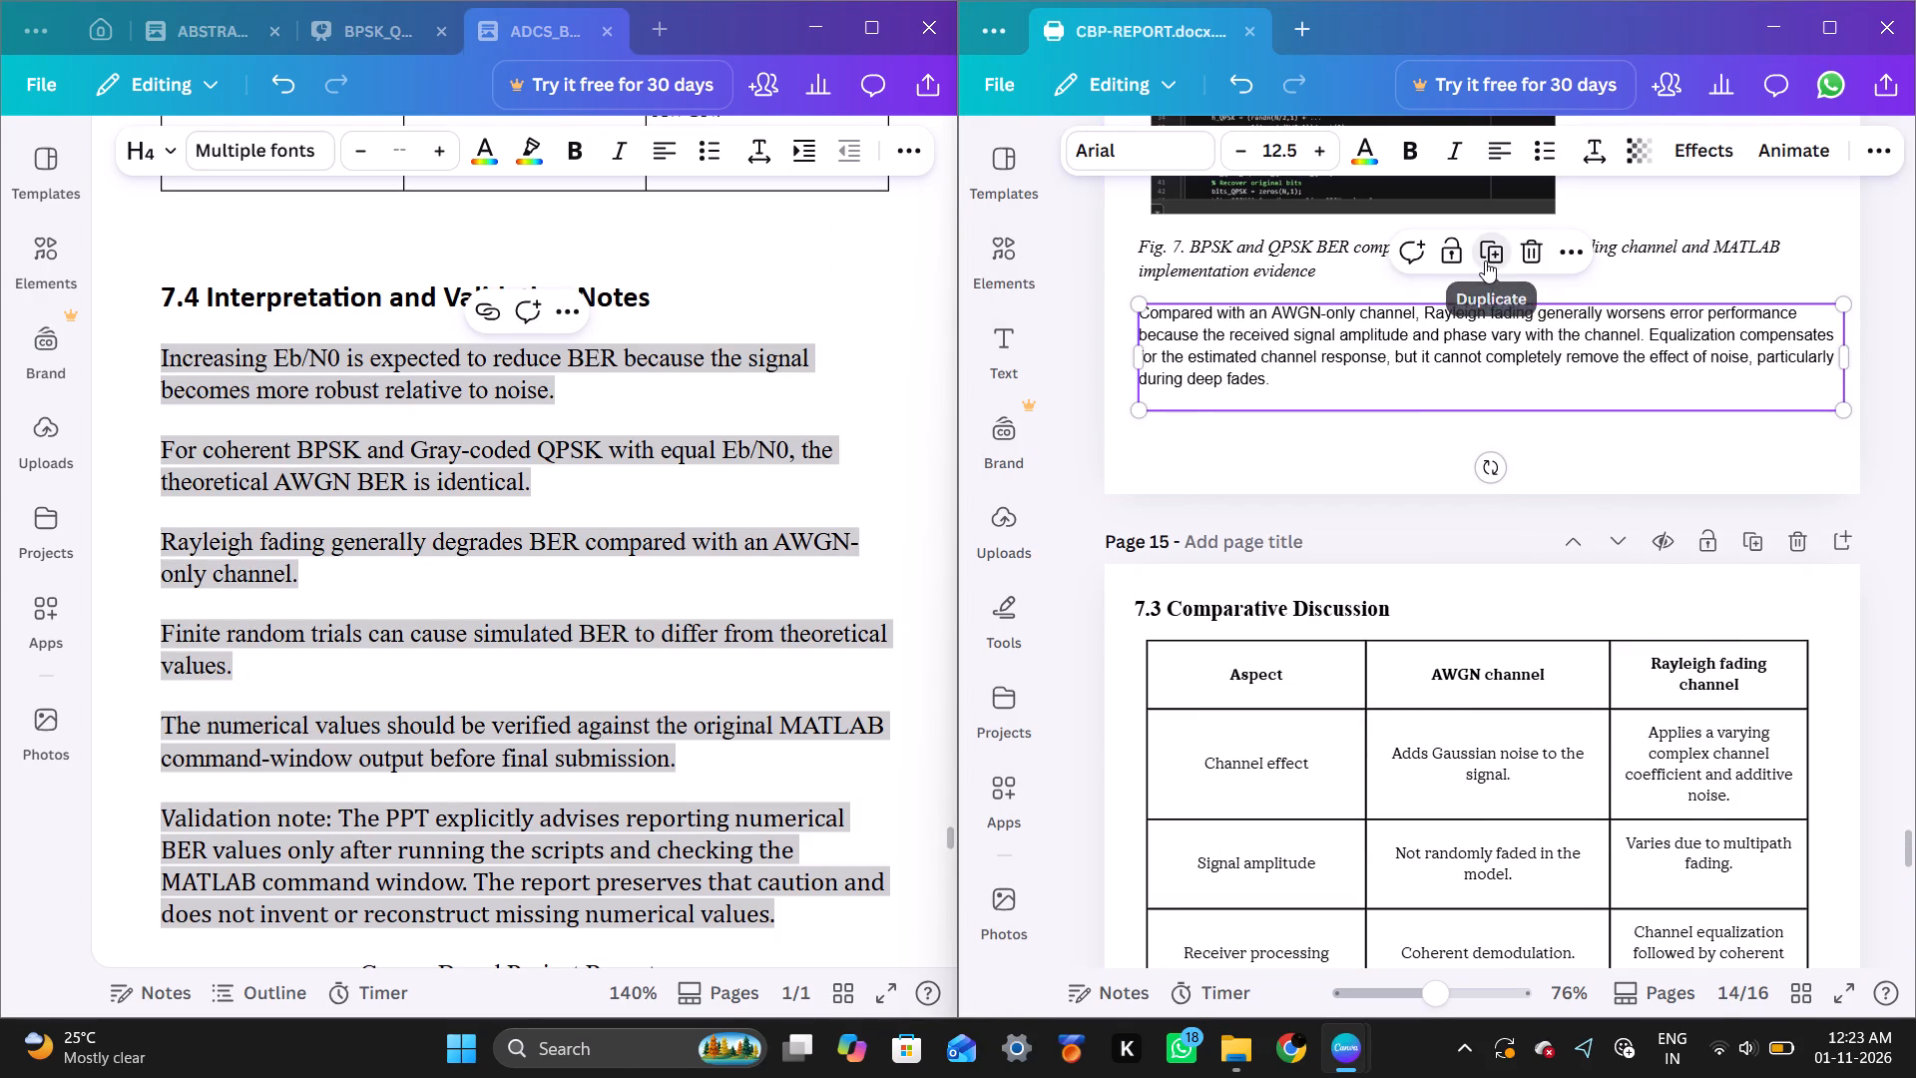
{"action": "left_click_drag", "start_coordinate": [1507, 394], "coordinate": [1476, 891]}
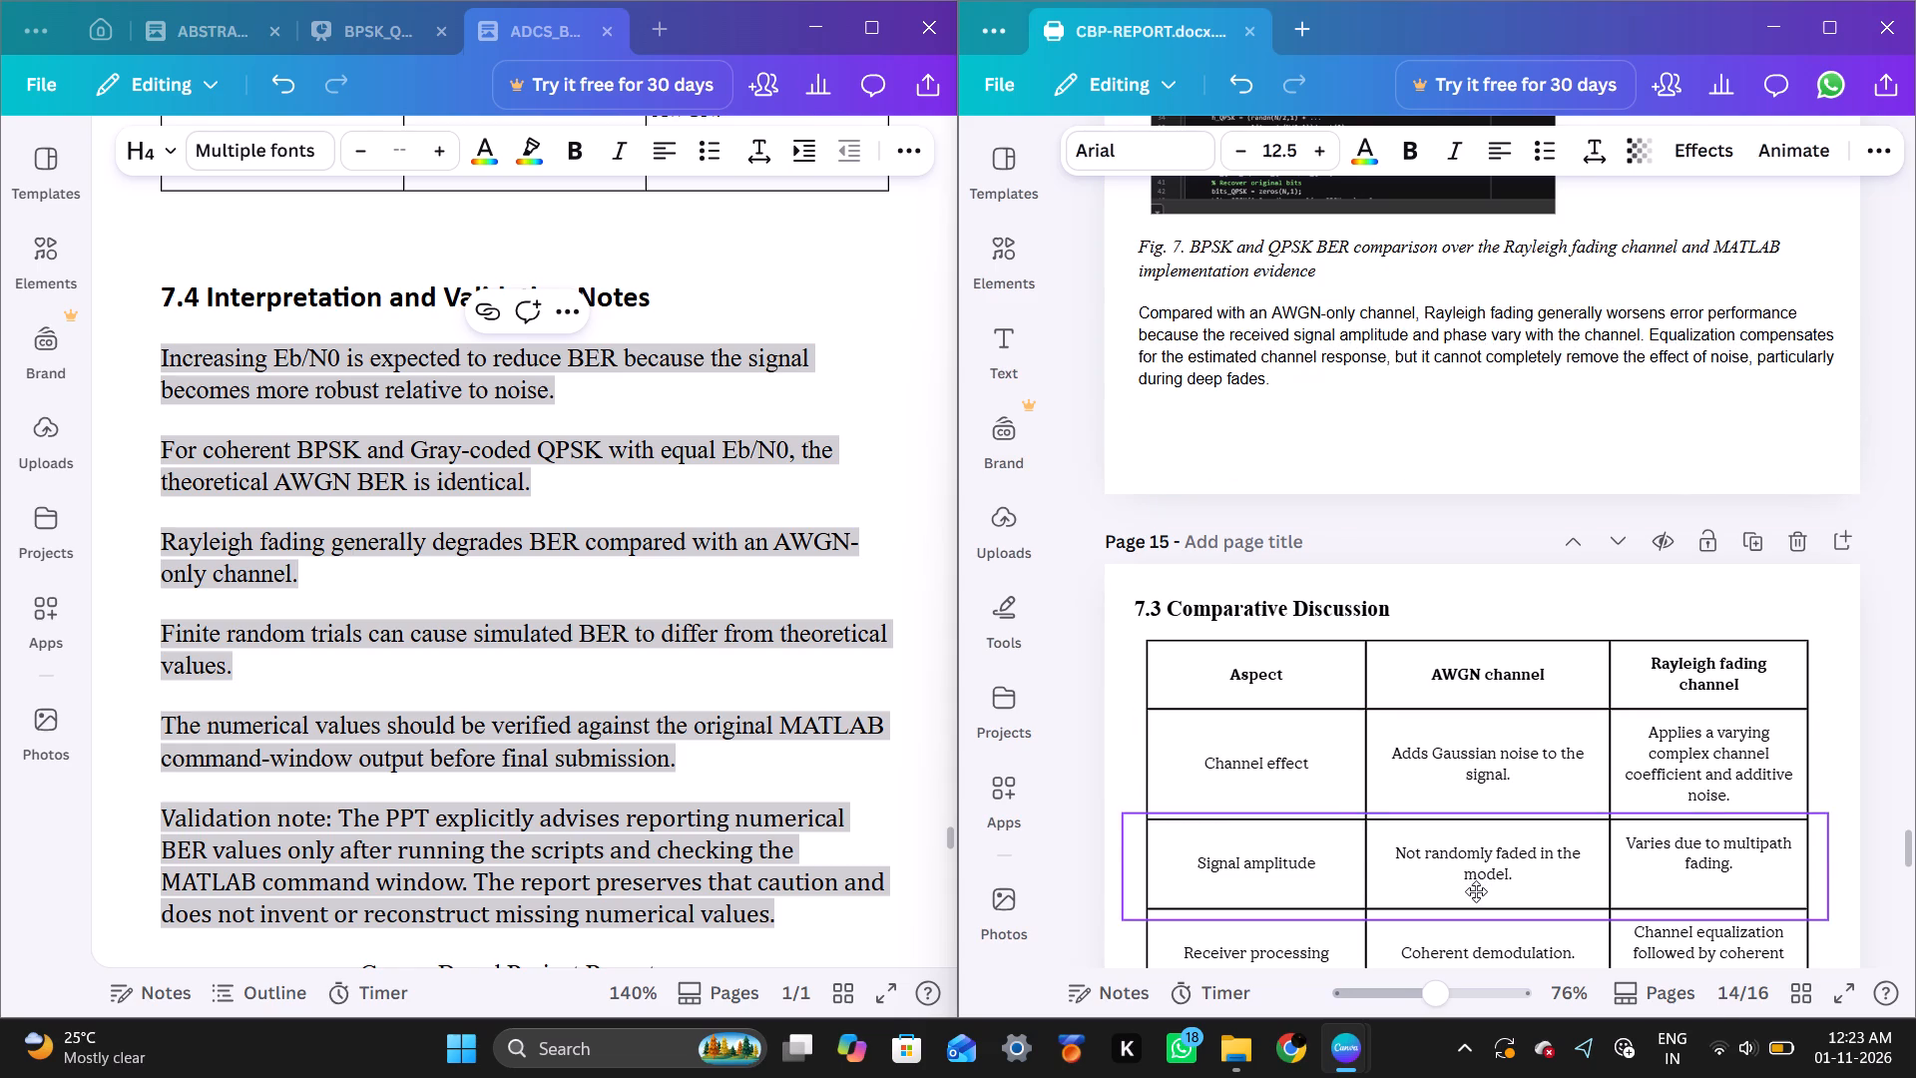
{"action": "left_click_drag", "start_coordinate": [1476, 891], "coordinate": [1474, 891]}
{"action": "scroll", "coordinate": [1477, 851], "scroll_direction": "down", "scroll_amount": 2}
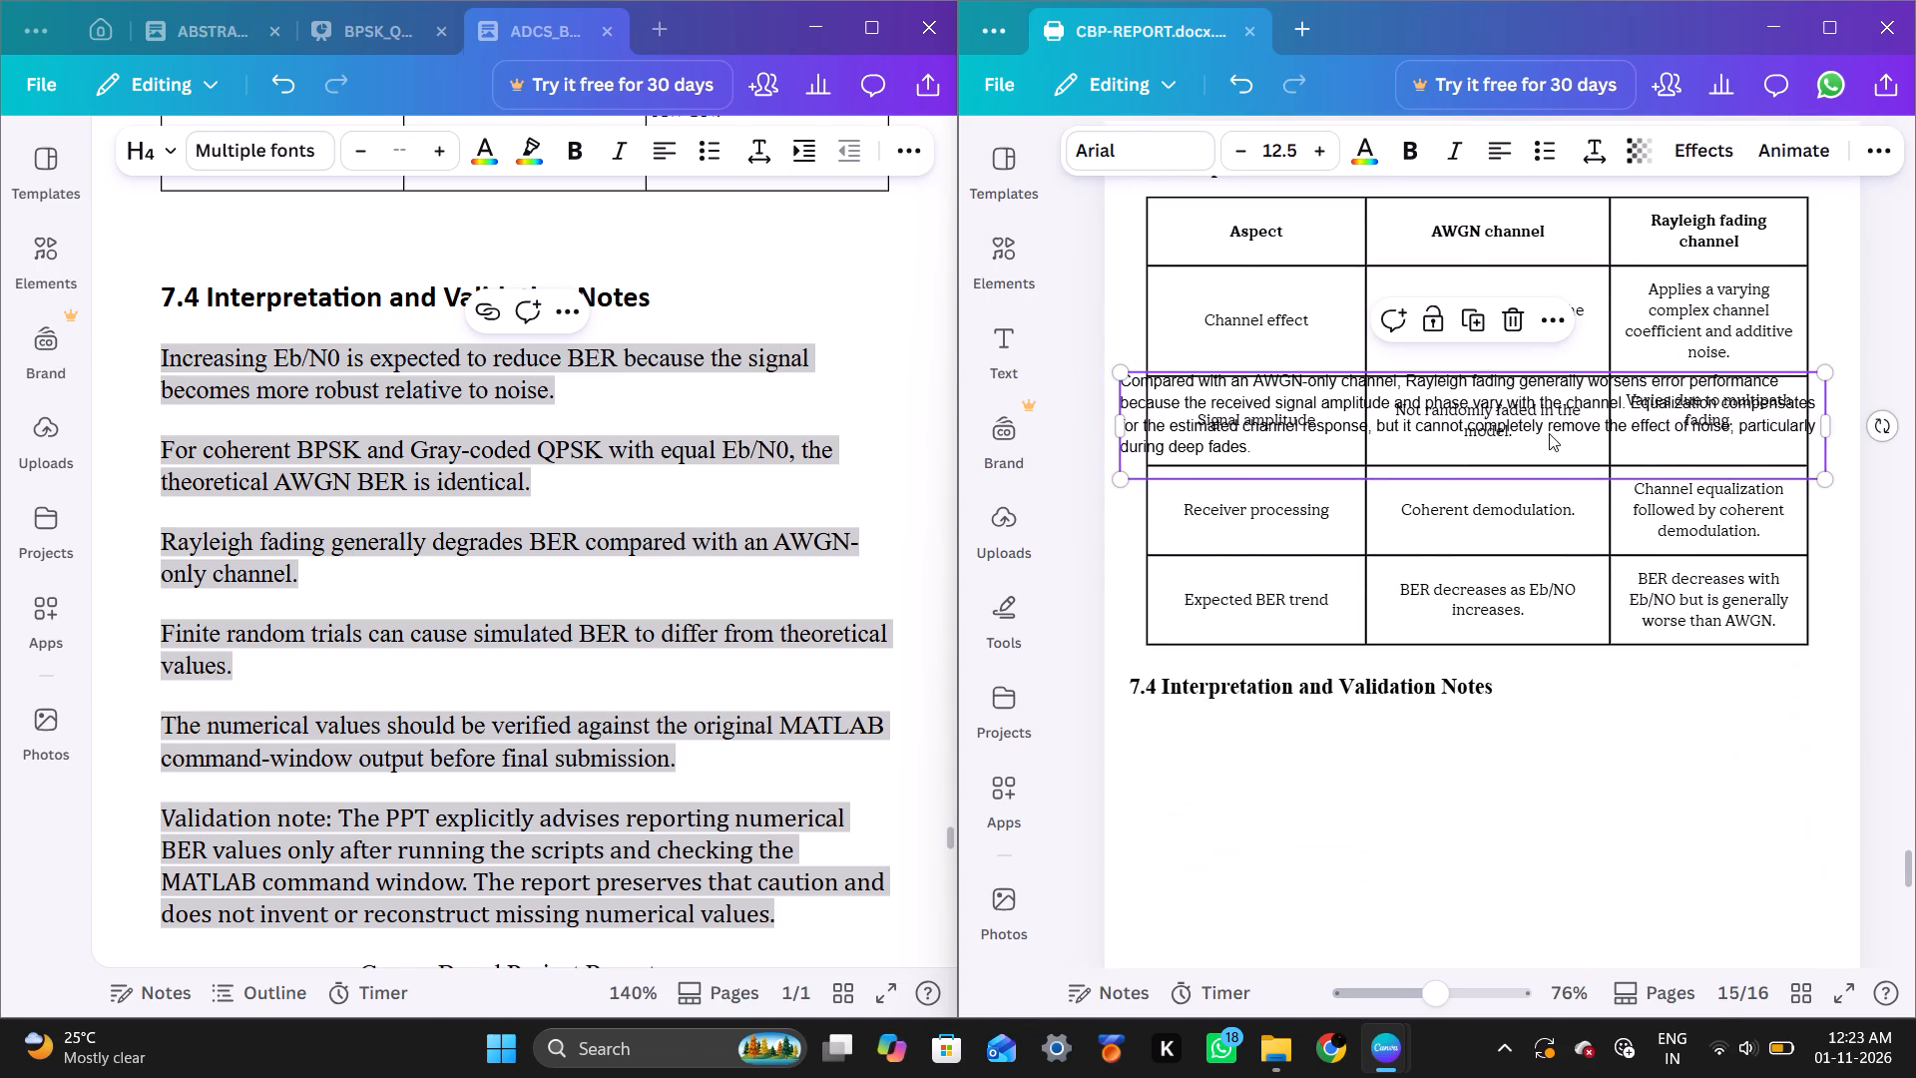
{"action": "left_click_drag", "start_coordinate": [1549, 433], "coordinate": [1555, 786]}
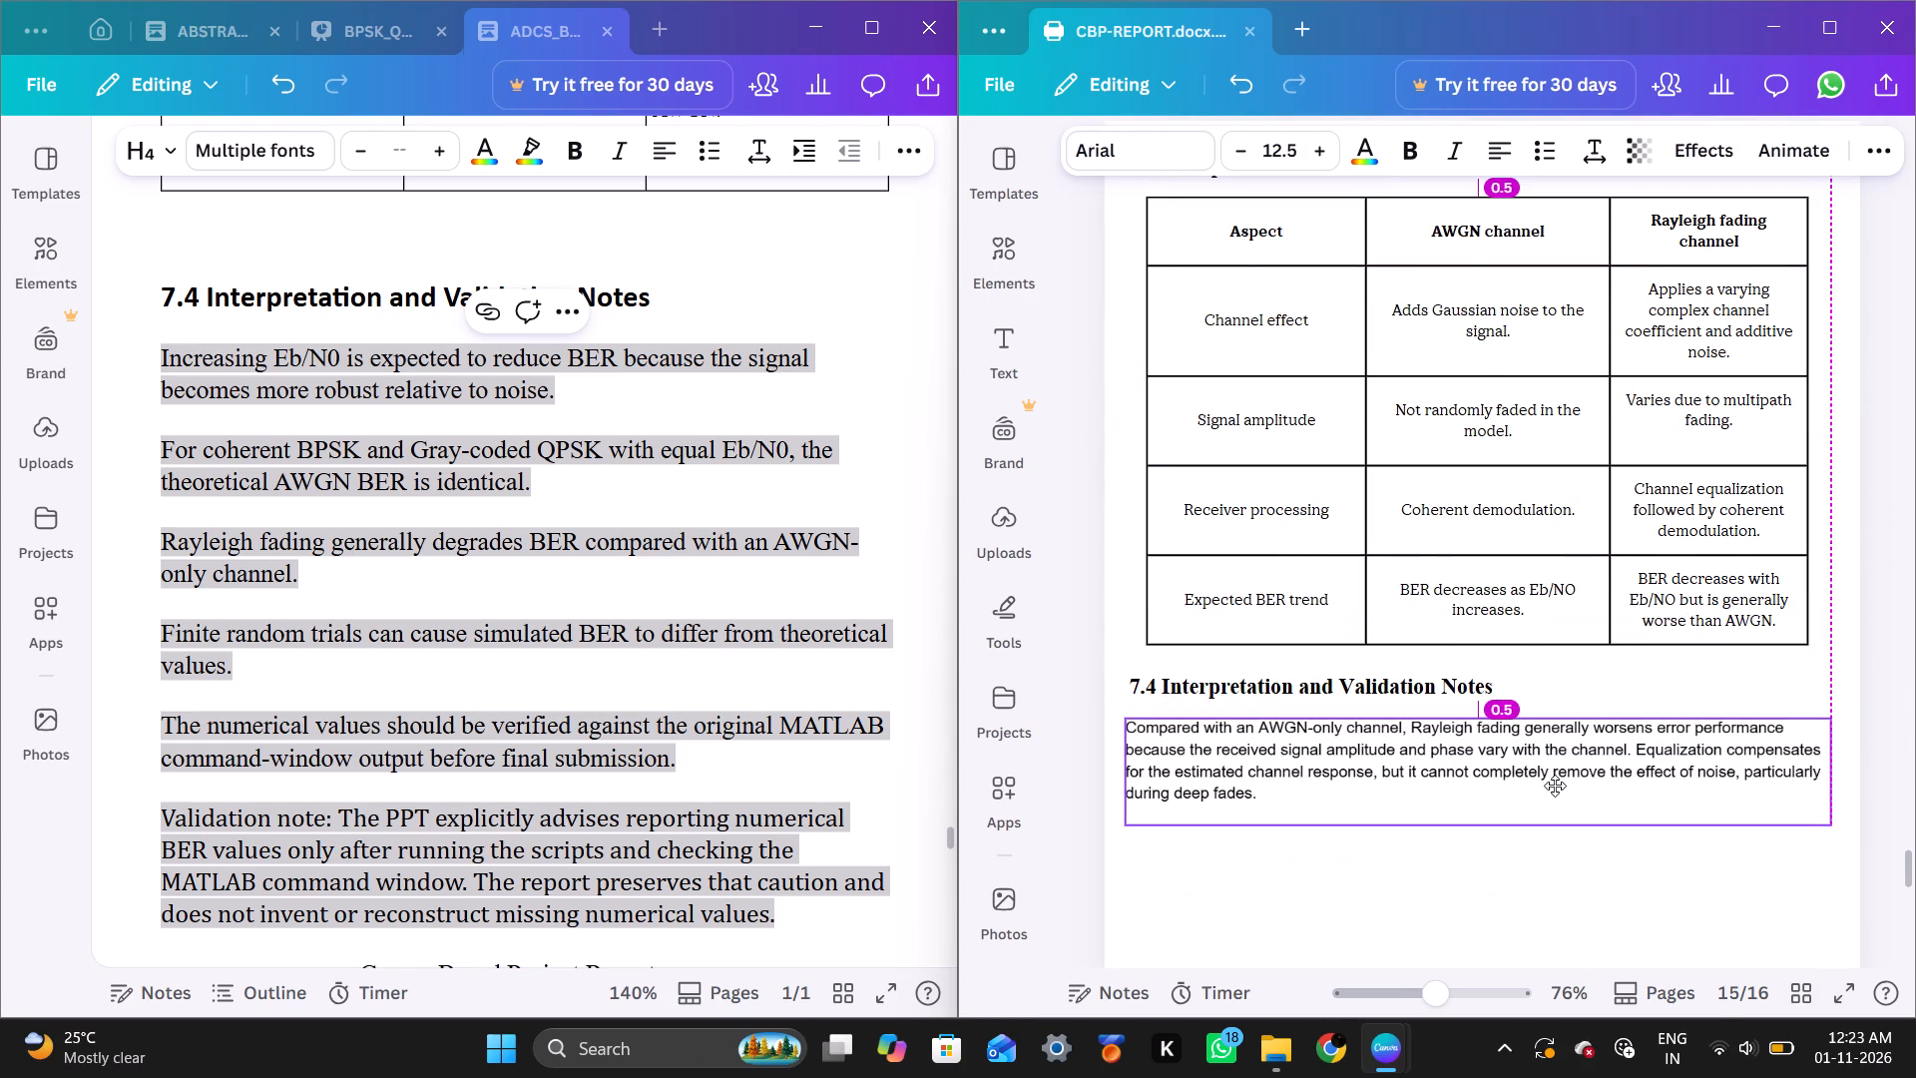
{"action": "left_click_drag", "start_coordinate": [1555, 786], "coordinate": [1558, 786]}
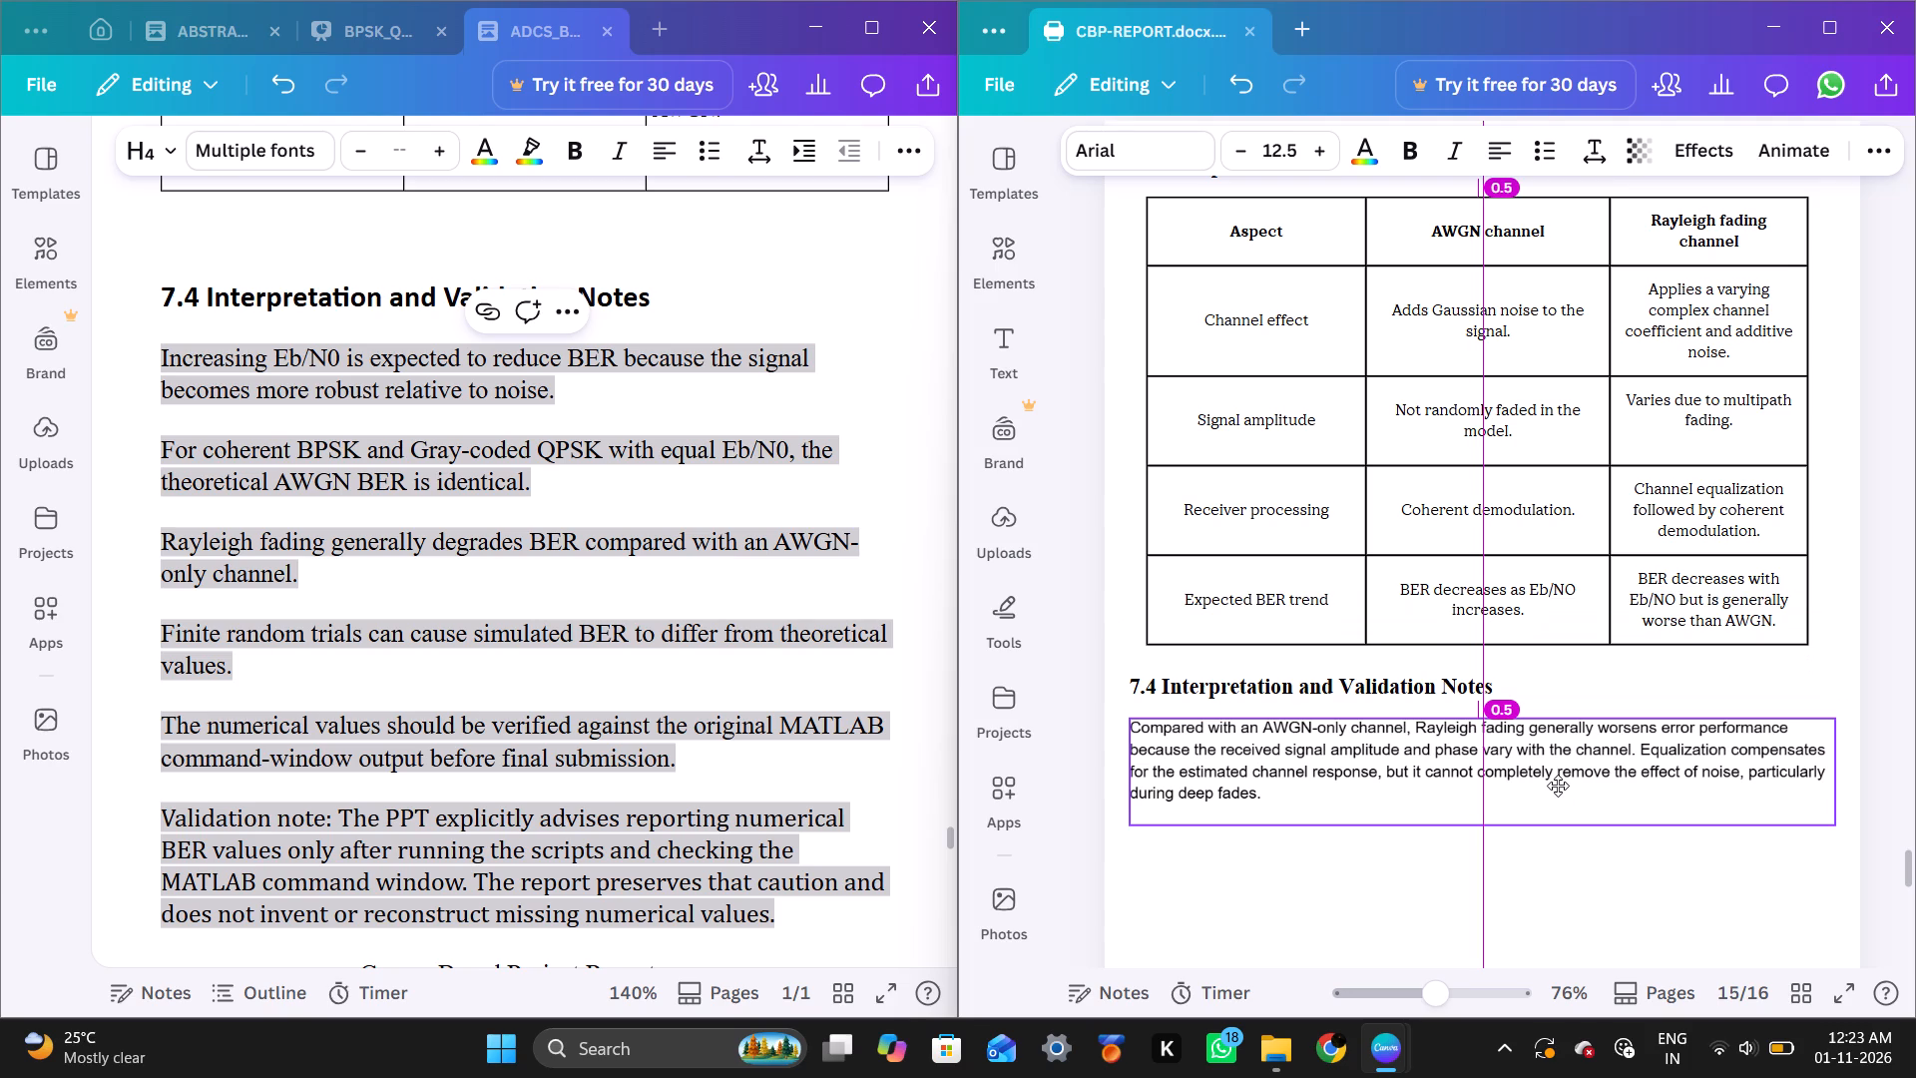
{"action": "left_click_drag", "start_coordinate": [1558, 786], "coordinate": [1561, 786]}
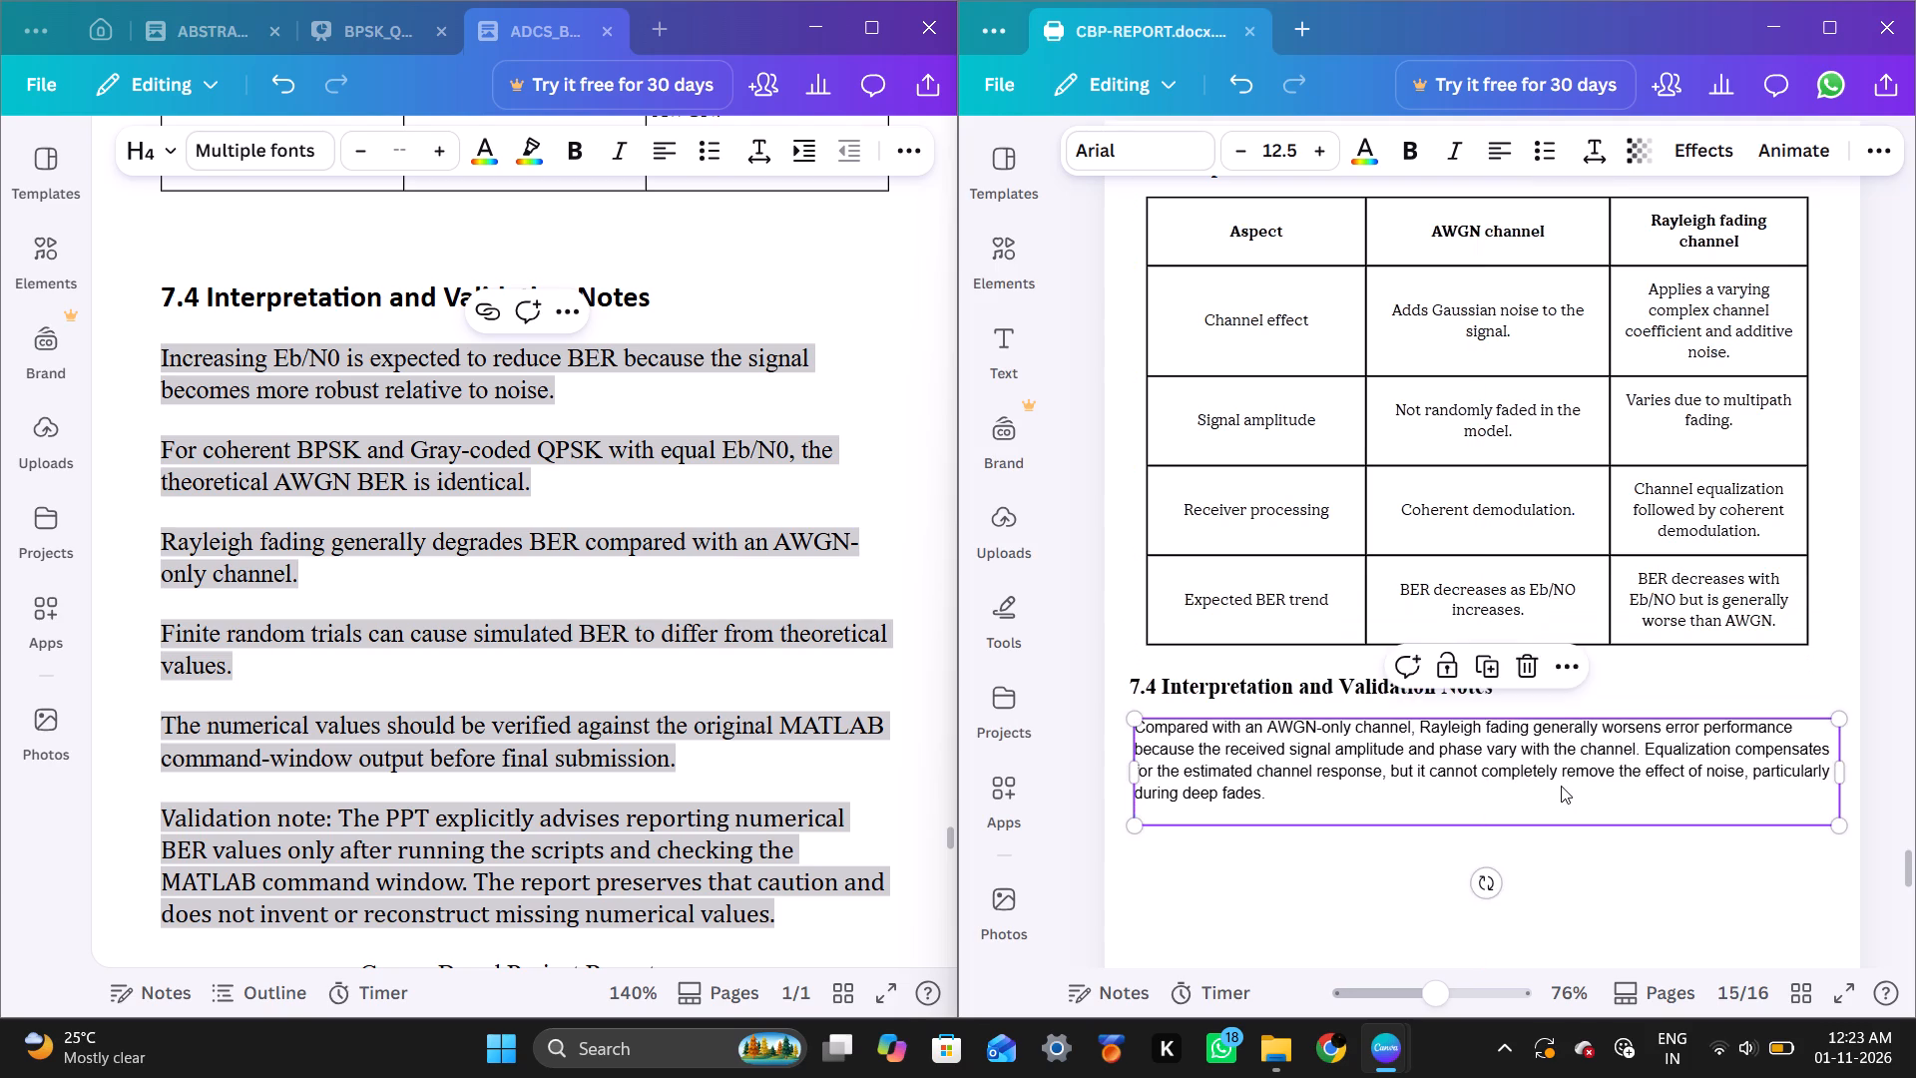
Narrow the duplicated text box slightly, lower it a little below the 7.4 heading, and line up the heading's left edge with it.
{"action": "scroll", "coordinate": [1561, 786], "scroll_direction": "down", "scroll_amount": 1}
{"action": "left_click_drag", "start_coordinate": [1849, 593], "coordinate": [1836, 593]}
{"action": "left_click", "coordinate": [1681, 696]}
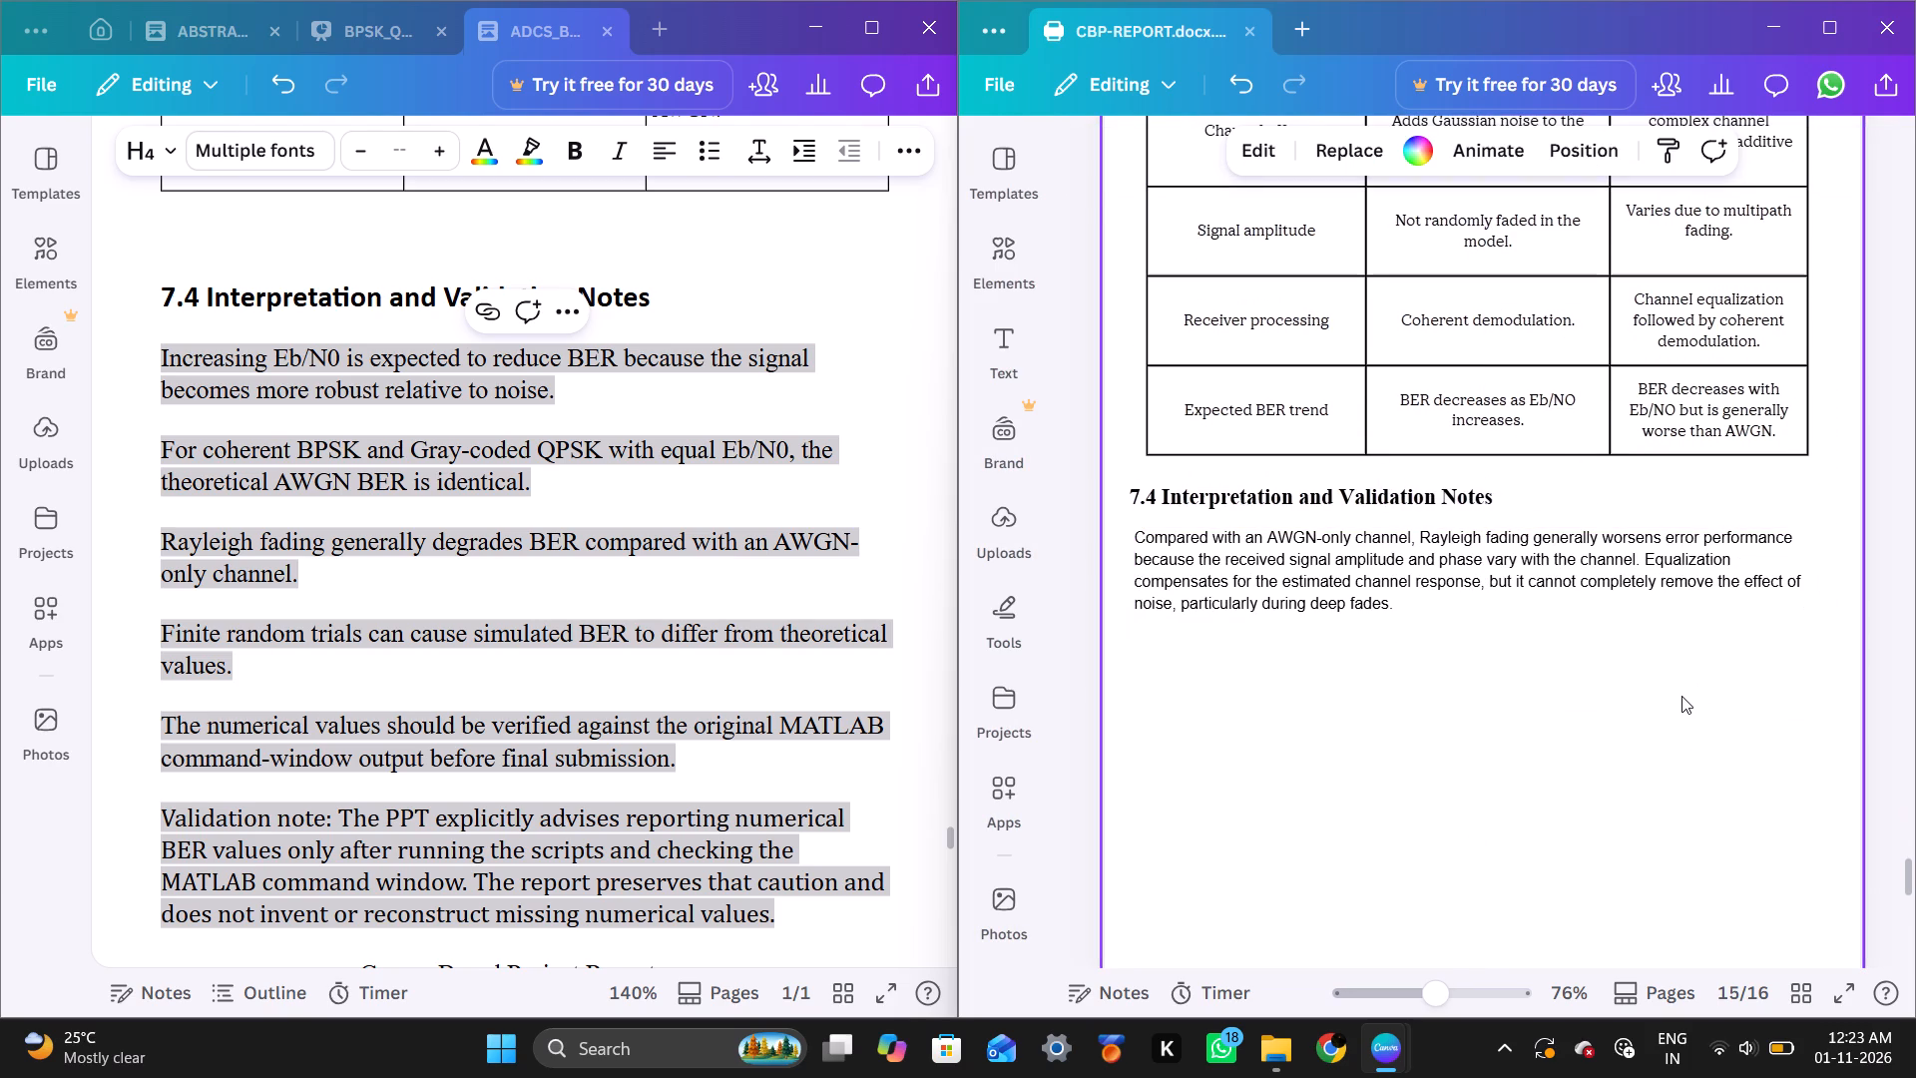
{"action": "left_click", "coordinate": [1614, 613]}
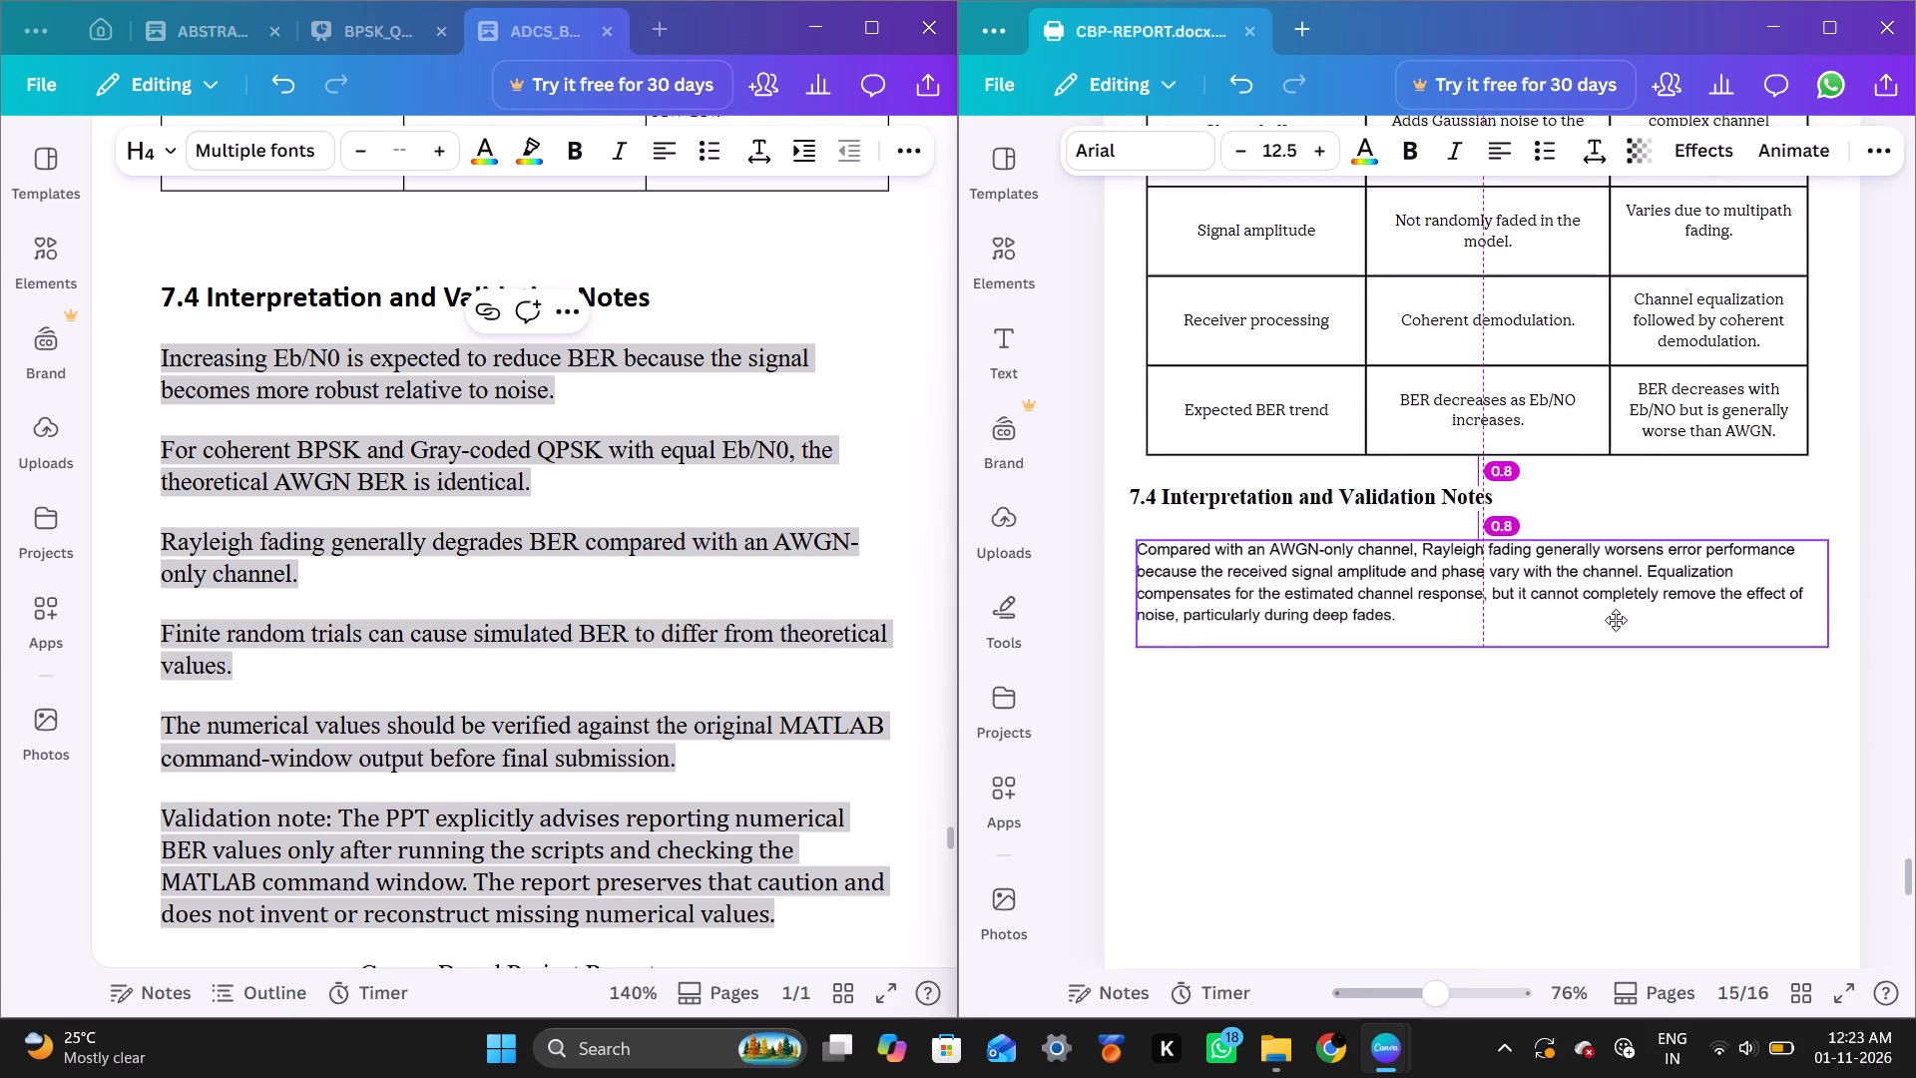
{"action": "left_click", "coordinate": [1349, 502]}
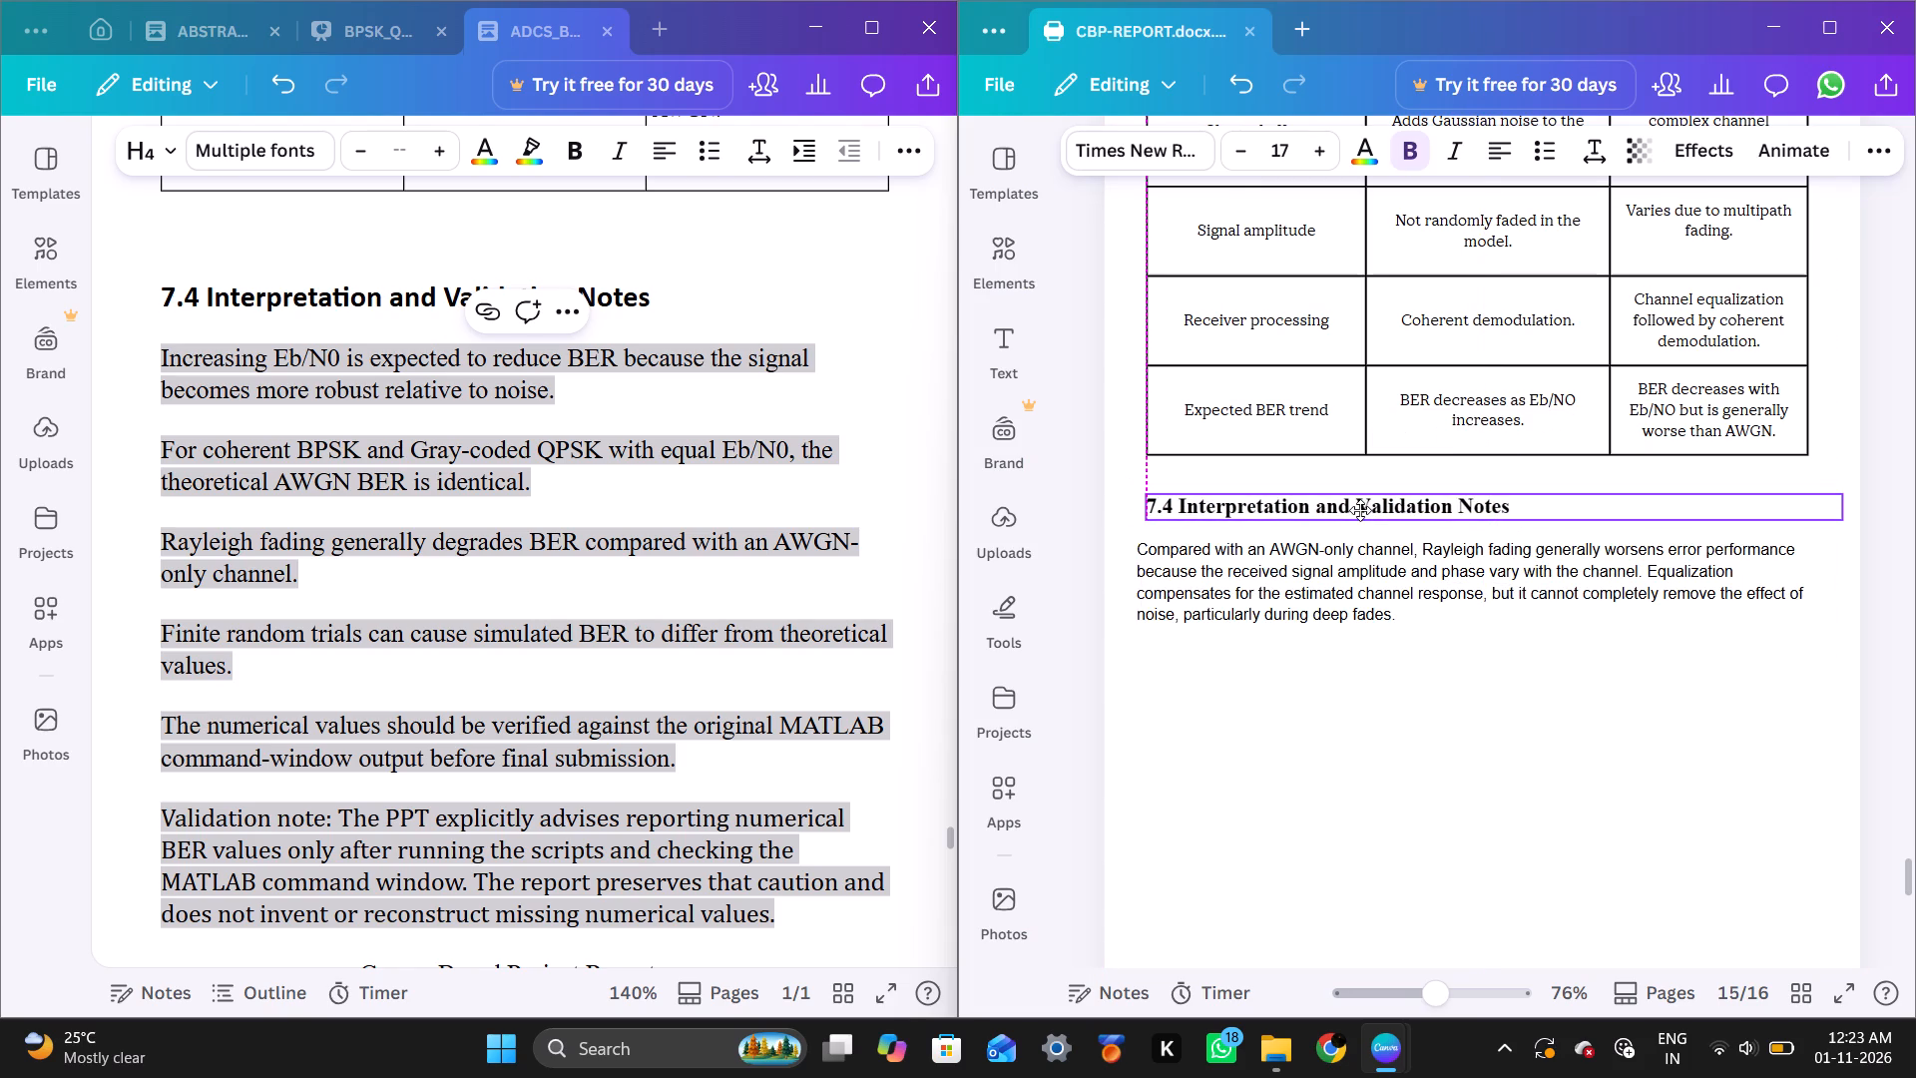
Replace the duplicated paragraph's text with the copied section 7.4 notes.
{"action": "left_click", "coordinate": [1394, 608]}
{"action": "double_click", "coordinate": [1394, 608]}
{"action": "key", "text": "ctrl+v"}
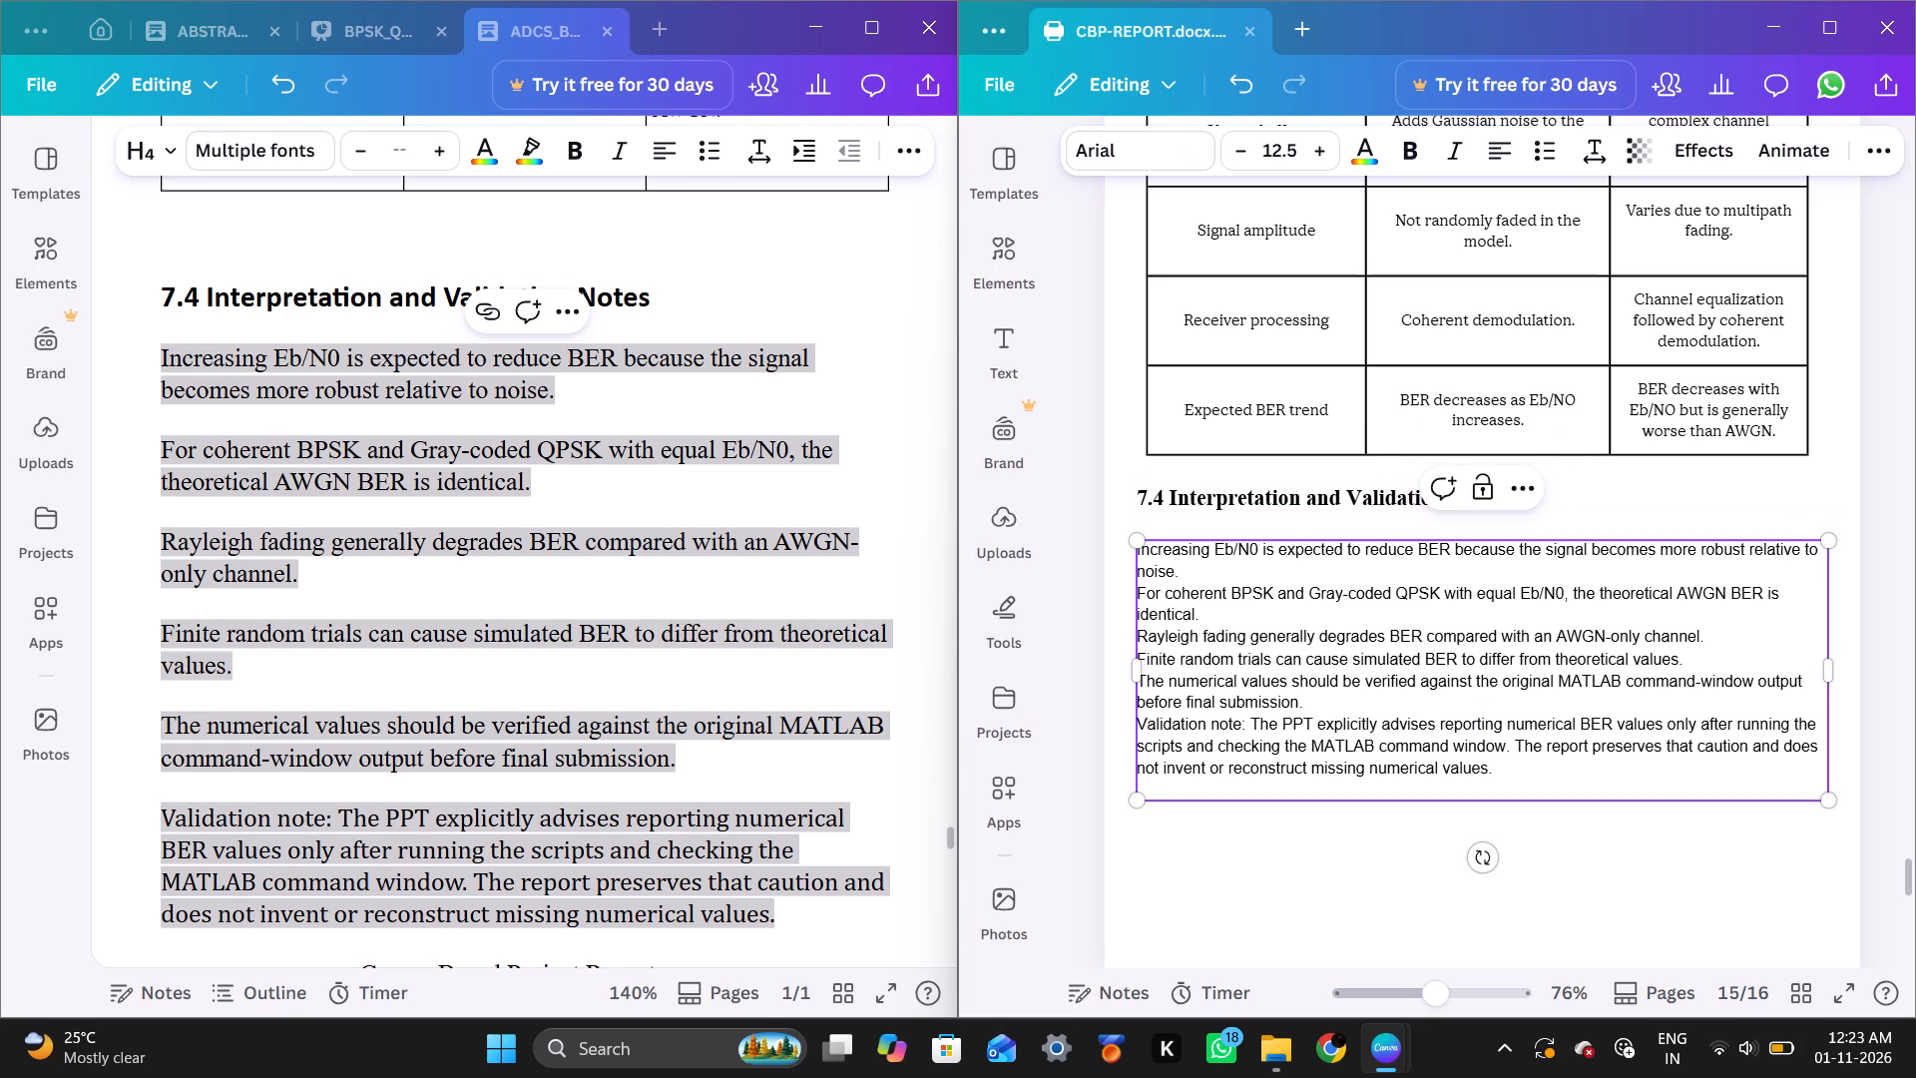
Insert a blank line after the first, second and fourth paragraphs of the 7.4 notes.
{"action": "left_click", "coordinate": [1209, 566]}
{"action": "key", "text": "Return"}
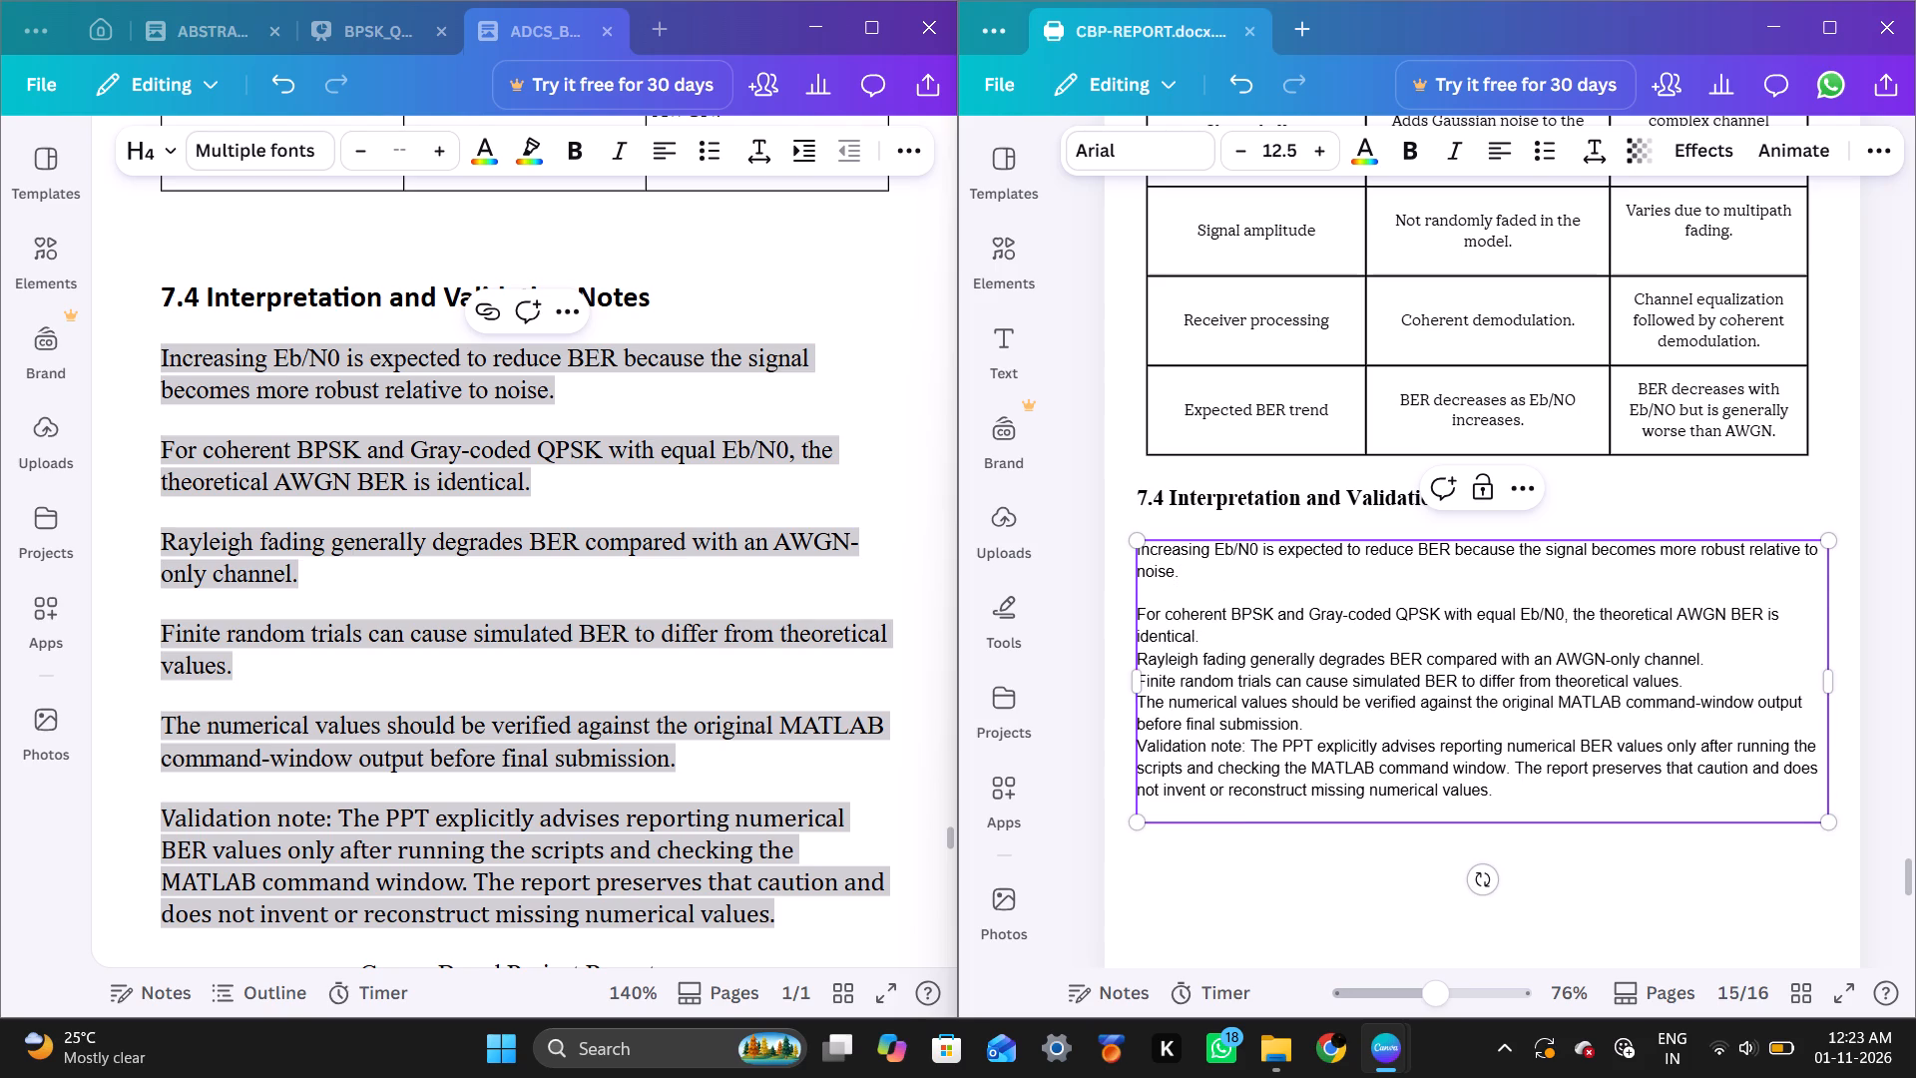
{"action": "key", "text": "Down"}
{"action": "key", "text": "Down"}
{"action": "left_click", "coordinate": [1228, 623]}
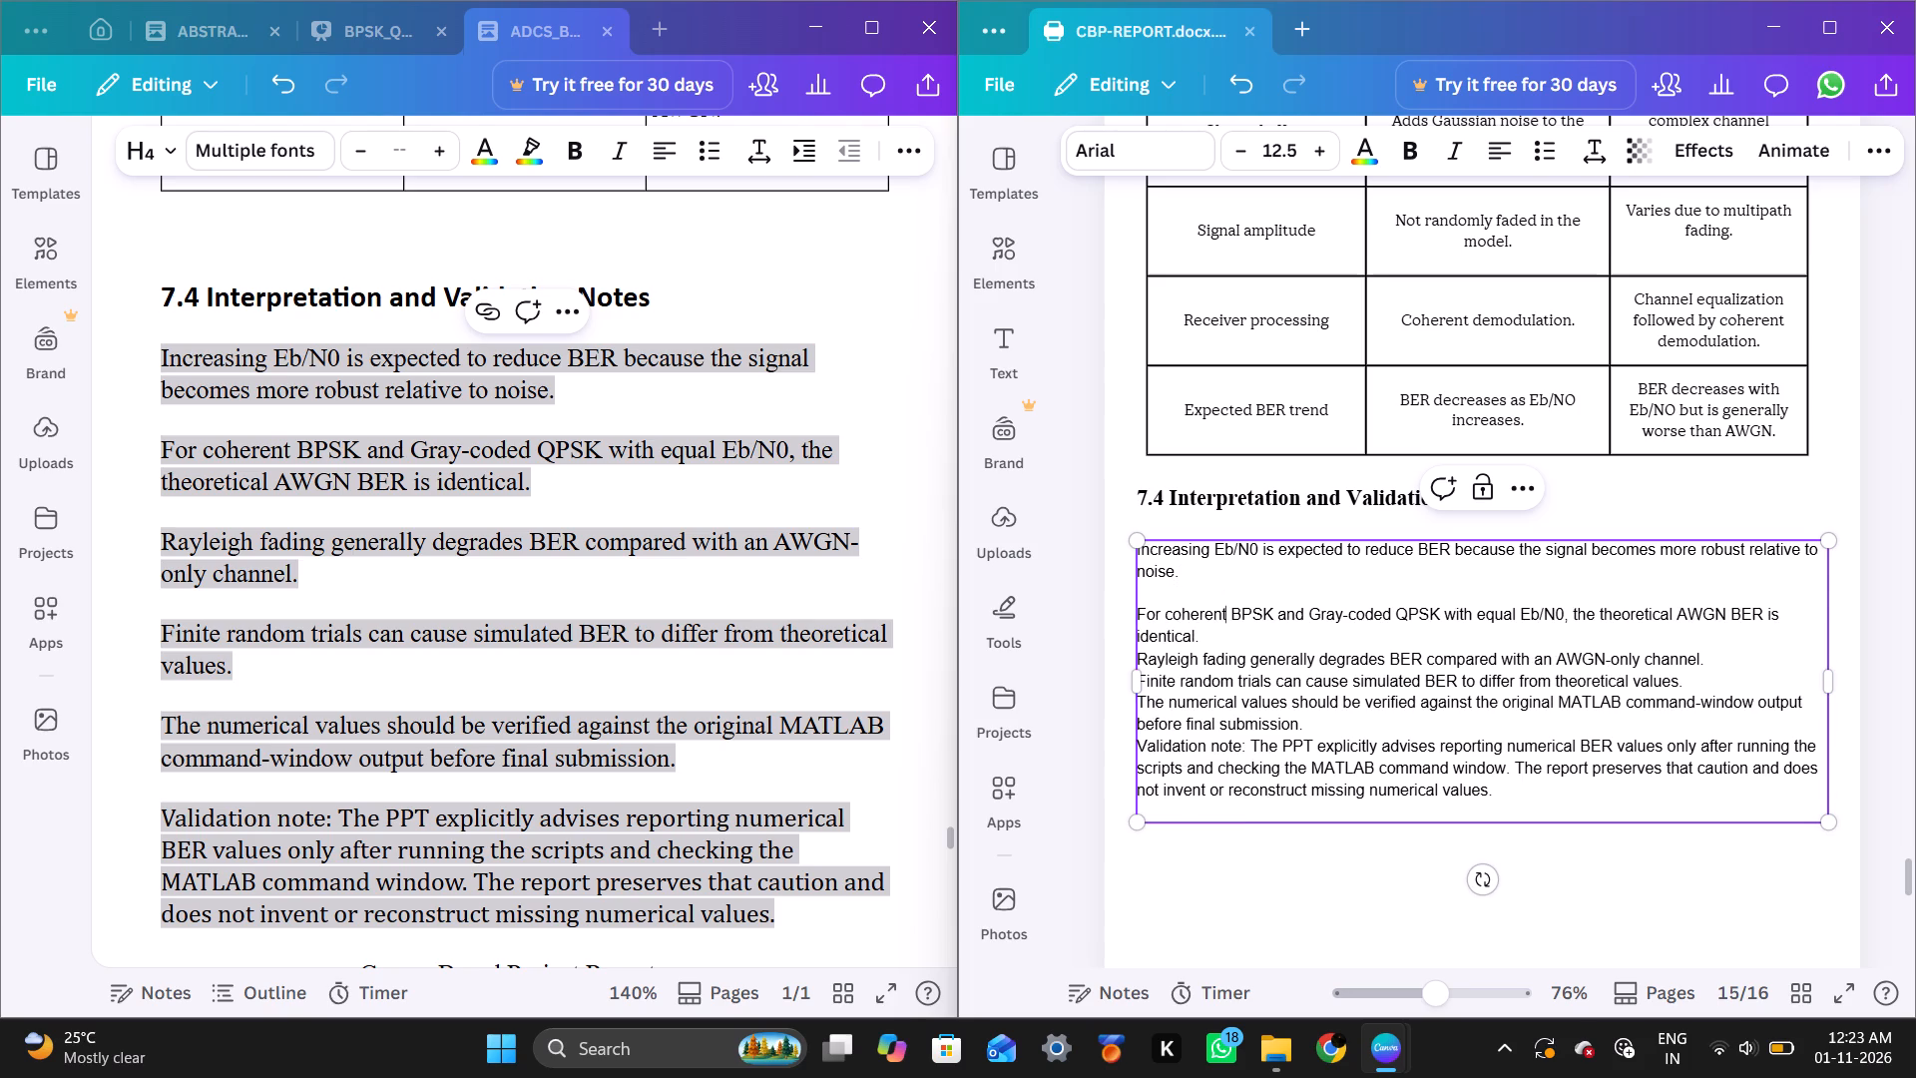
{"action": "left_click", "coordinate": [1228, 628]}
{"action": "key", "text": "Return"}
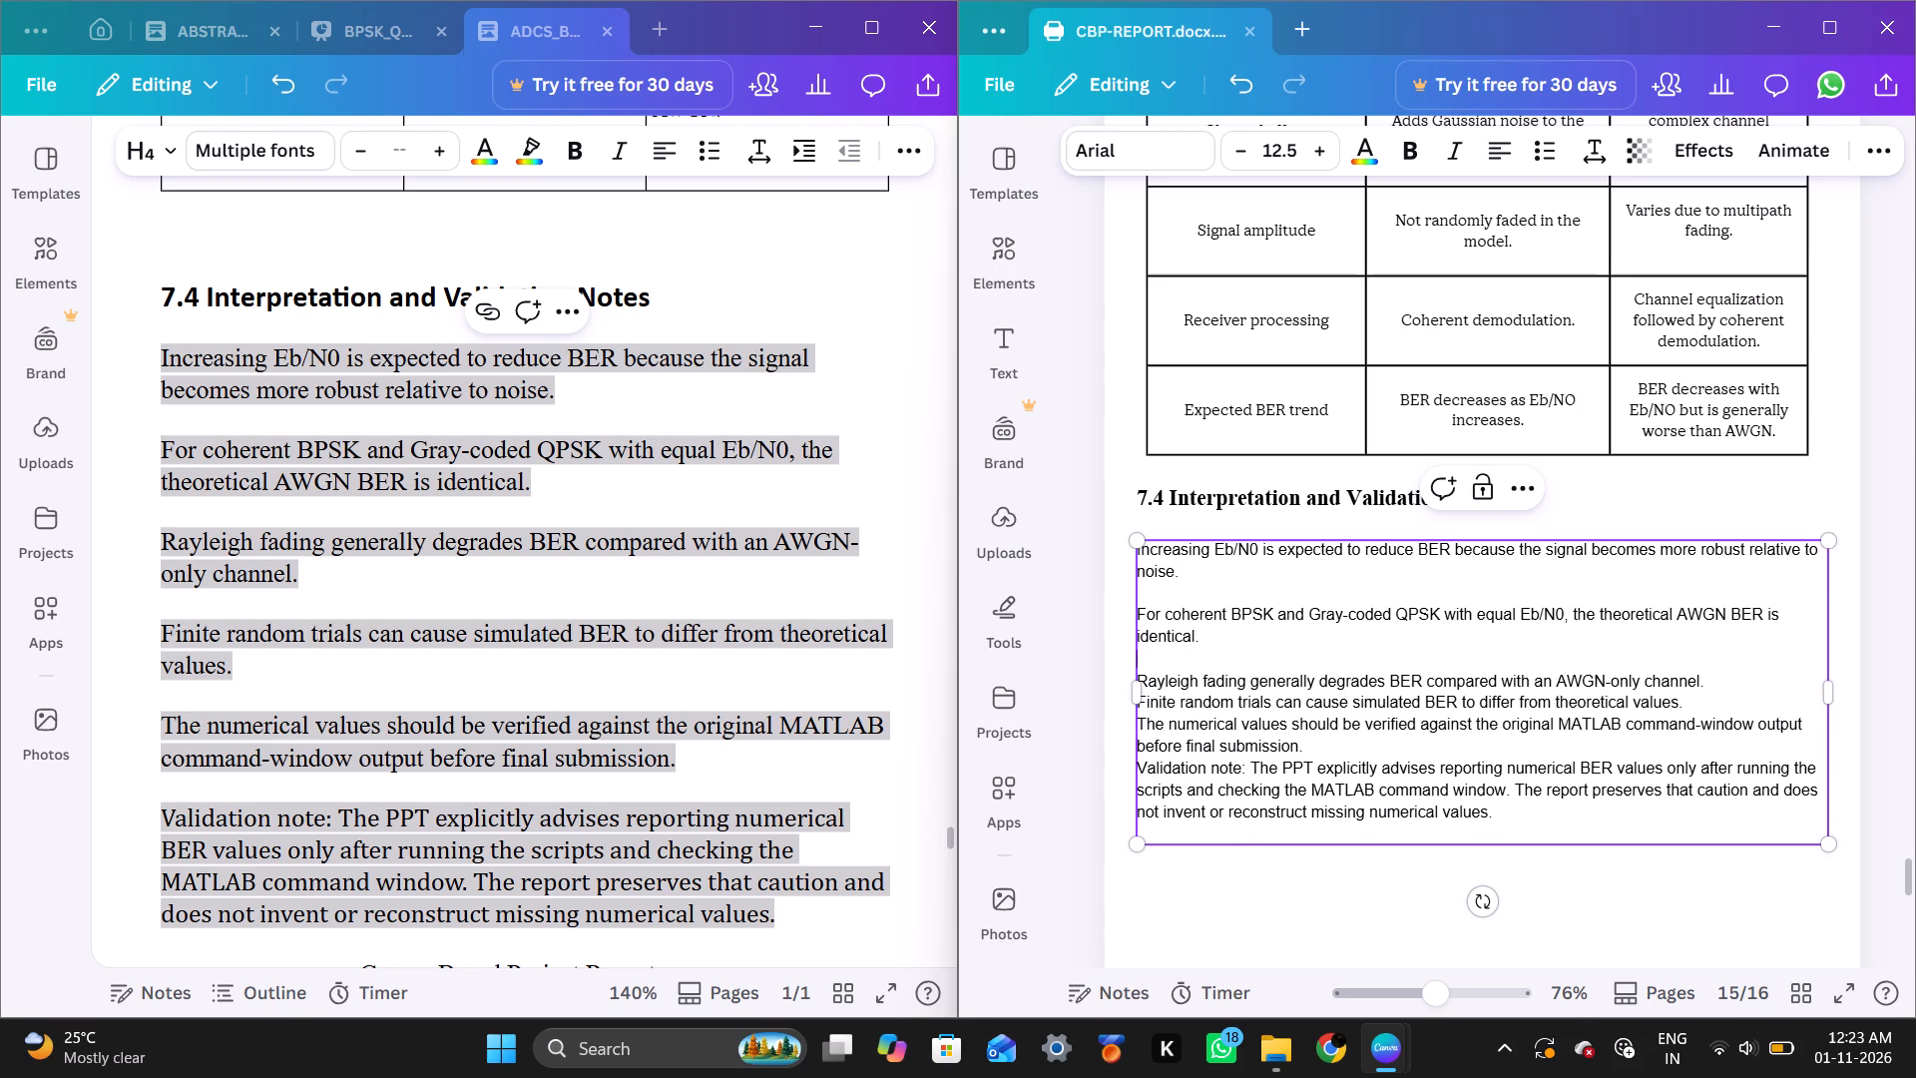
{"action": "left_click", "coordinate": [1711, 712]}
{"action": "key", "text": "Return"}
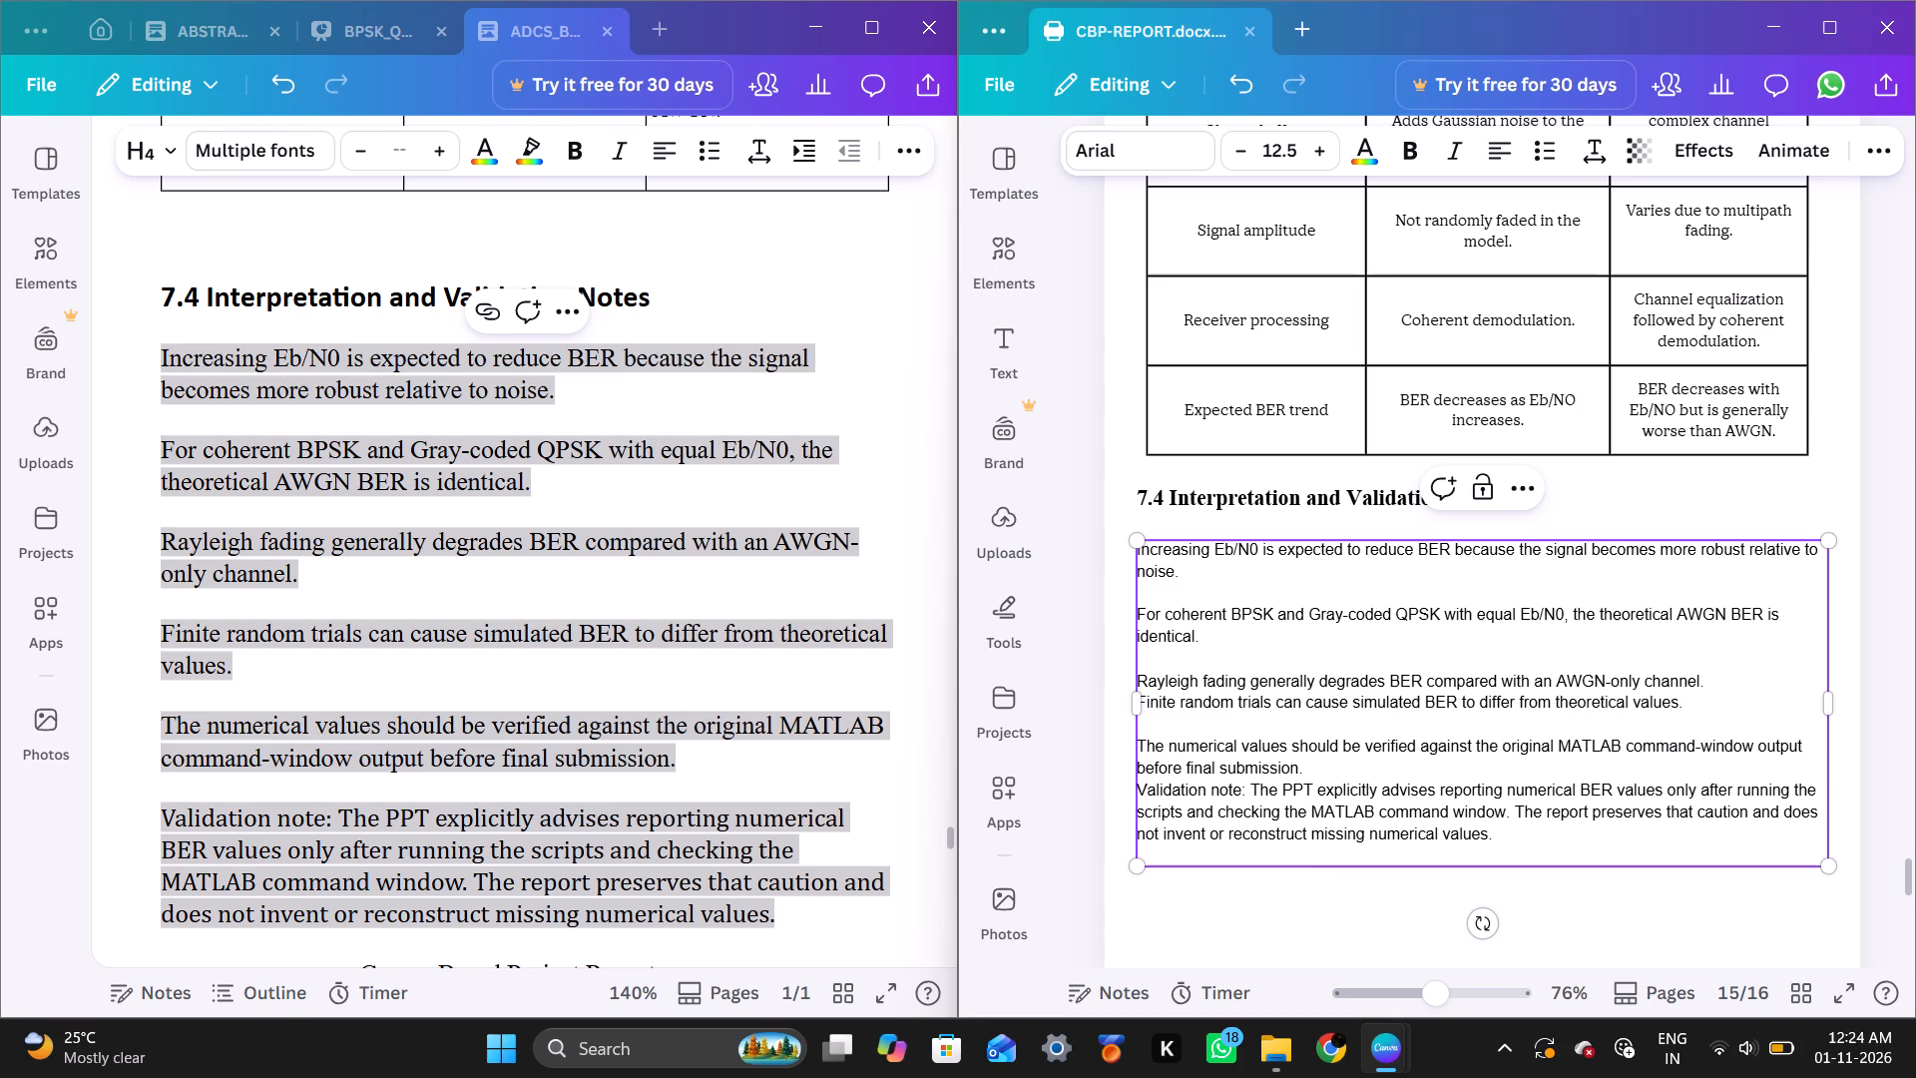
Delete the Validation note paragraph and the leftover empty line from the end of the 7.4 notes on page 15.
{"action": "left_click_drag", "start_coordinate": [1491, 837], "coordinate": [1166, 805]}
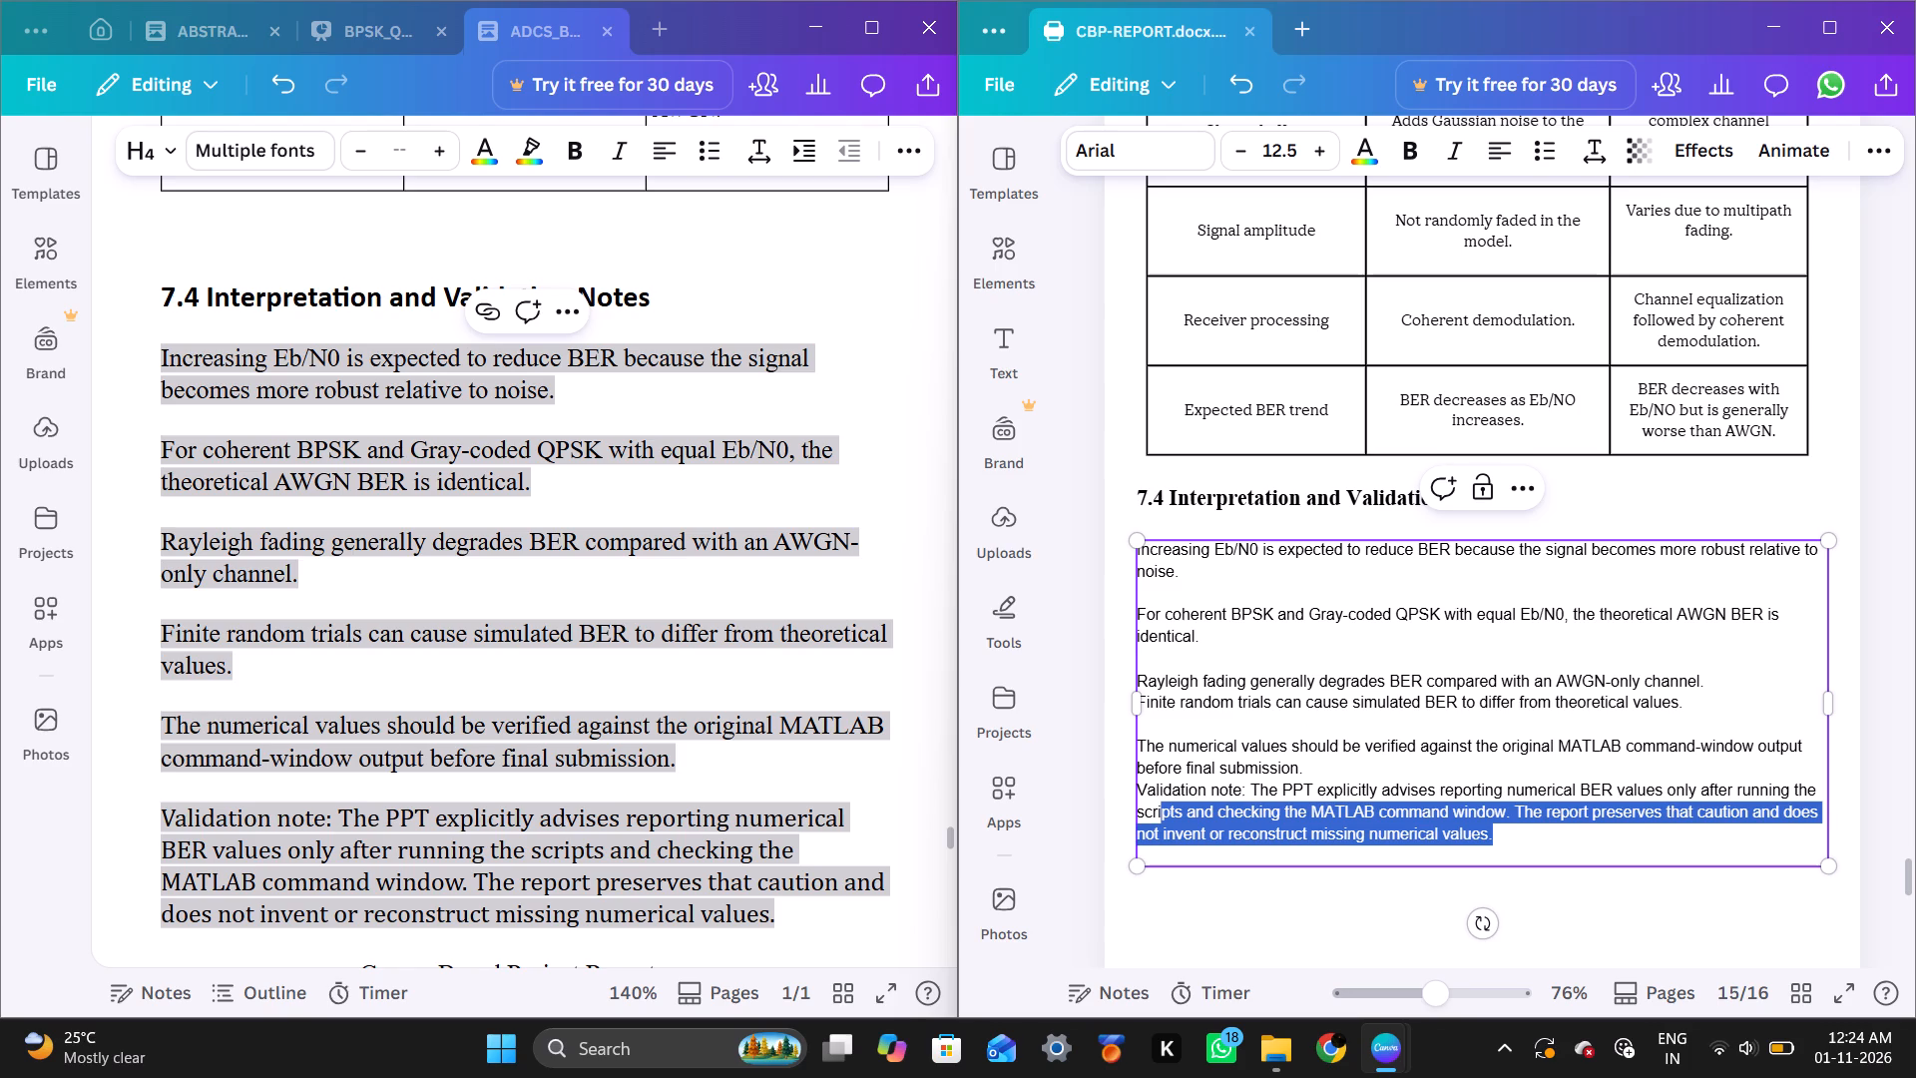
{"action": "left_click_drag", "start_coordinate": [1166, 805], "coordinate": [1164, 805]}
{"action": "left_click_drag", "start_coordinate": [1164, 805], "coordinate": [1147, 800]}
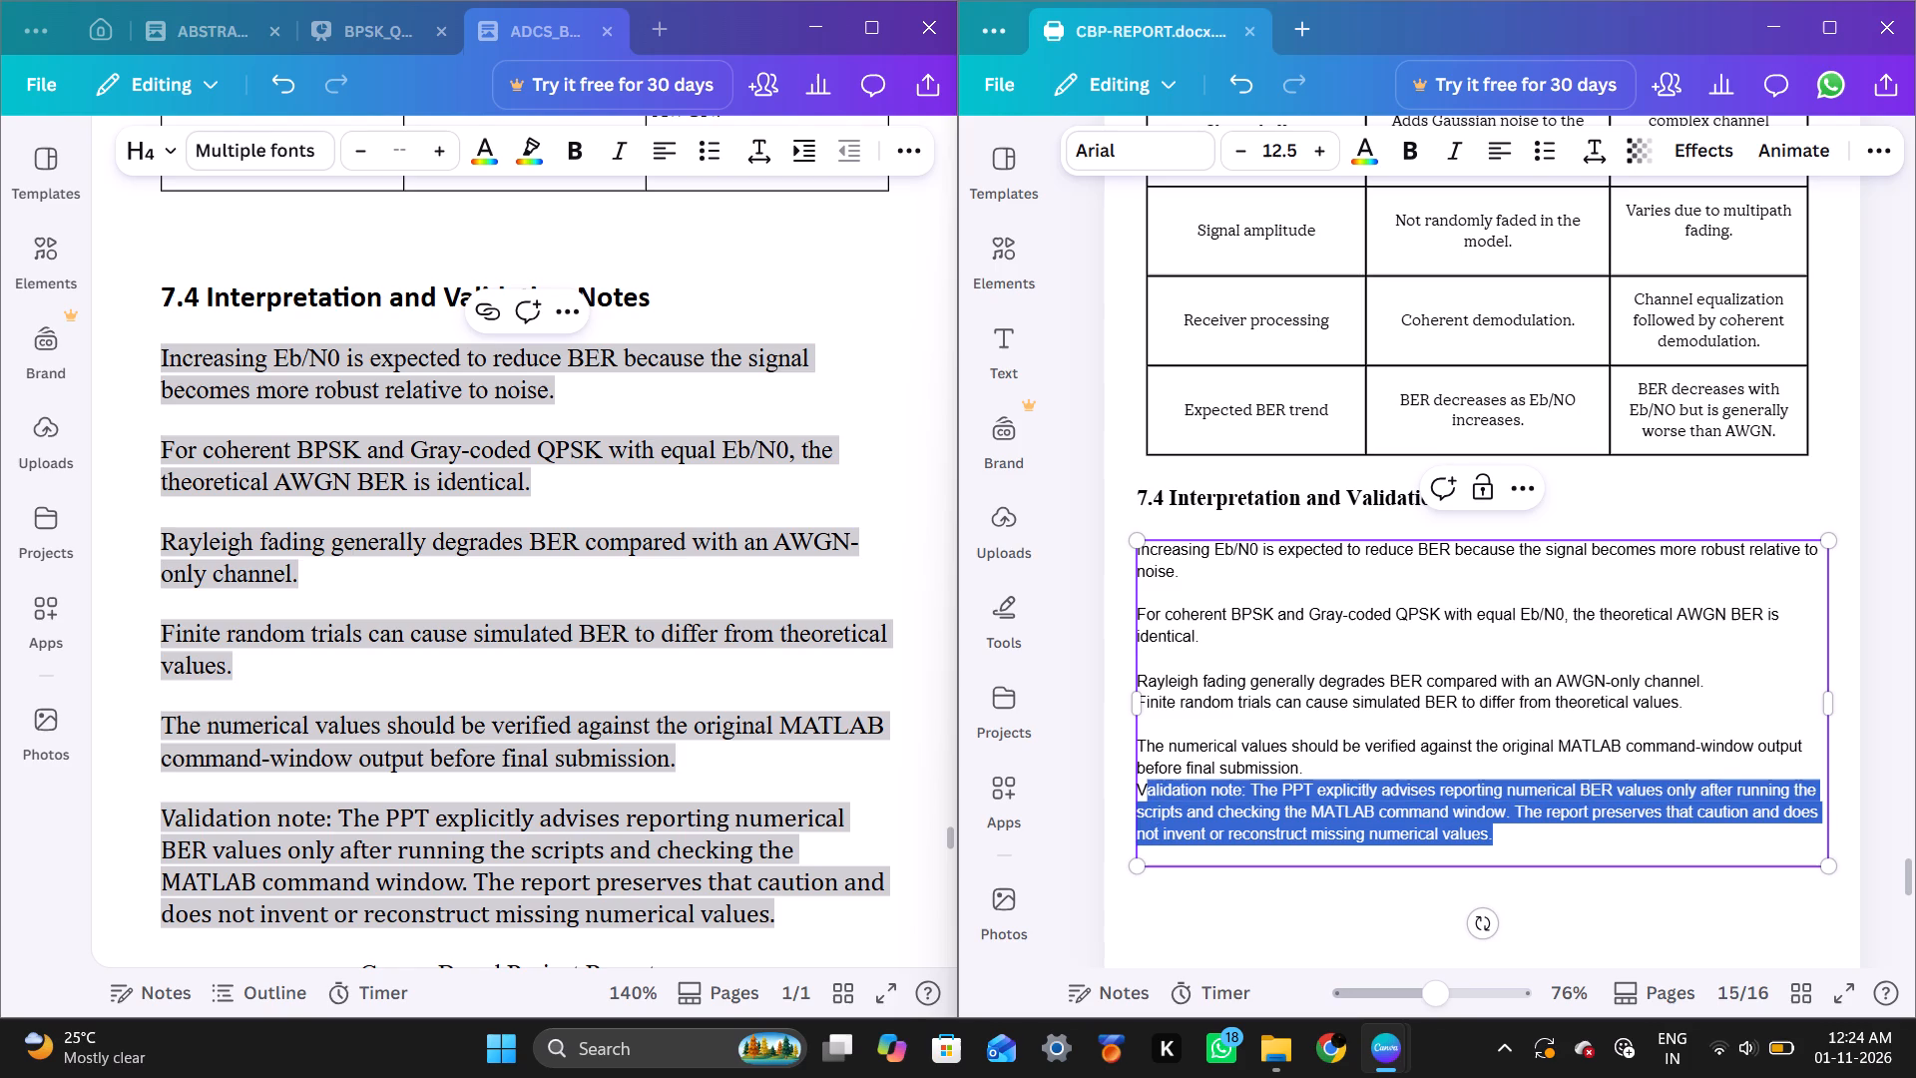
{"action": "left_click_drag", "start_coordinate": [1147, 800], "coordinate": [1147, 799]}
{"action": "key", "text": "space"}
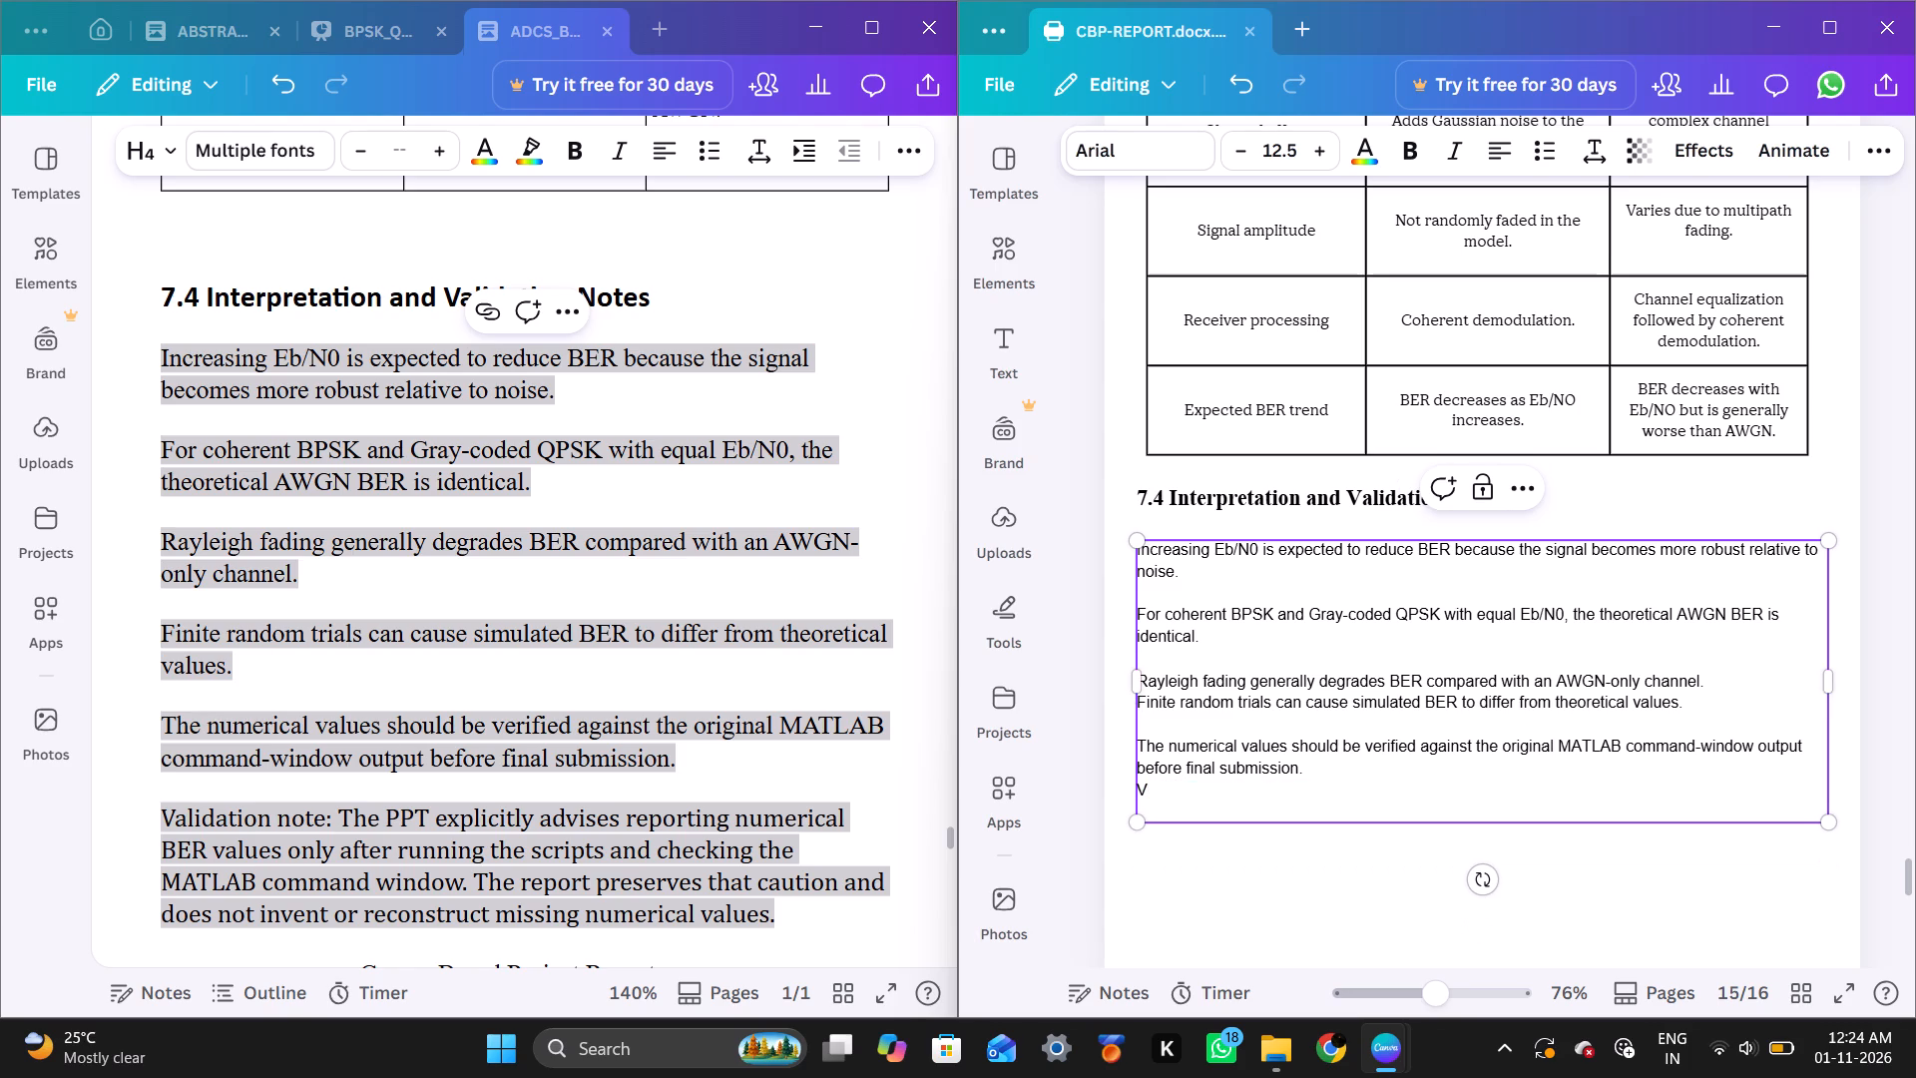
{"action": "key", "text": "BackSpace"}
{"action": "key", "text": "BackSpace"}
{"action": "key", "text": "BackSpace"}
{"action": "key", "text": "Down"}
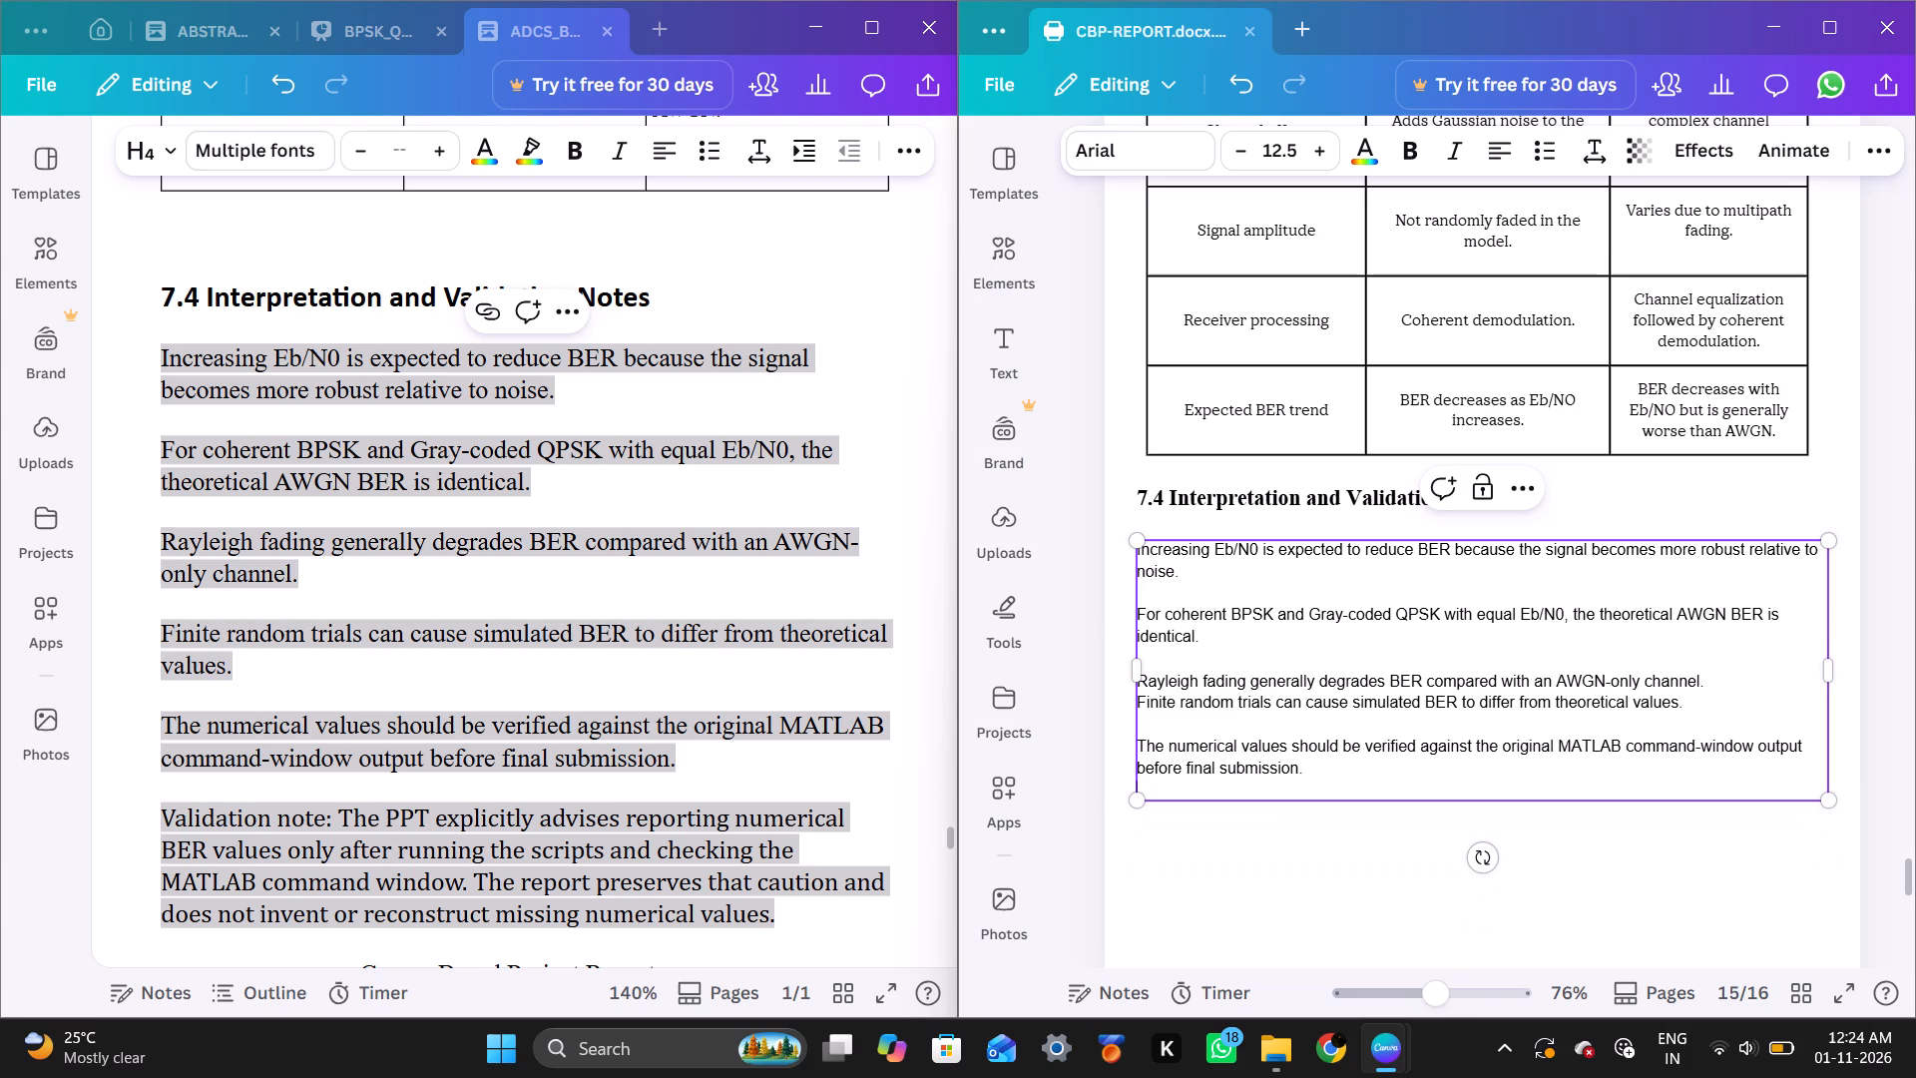
{"action": "key", "text": "BackSpace"}
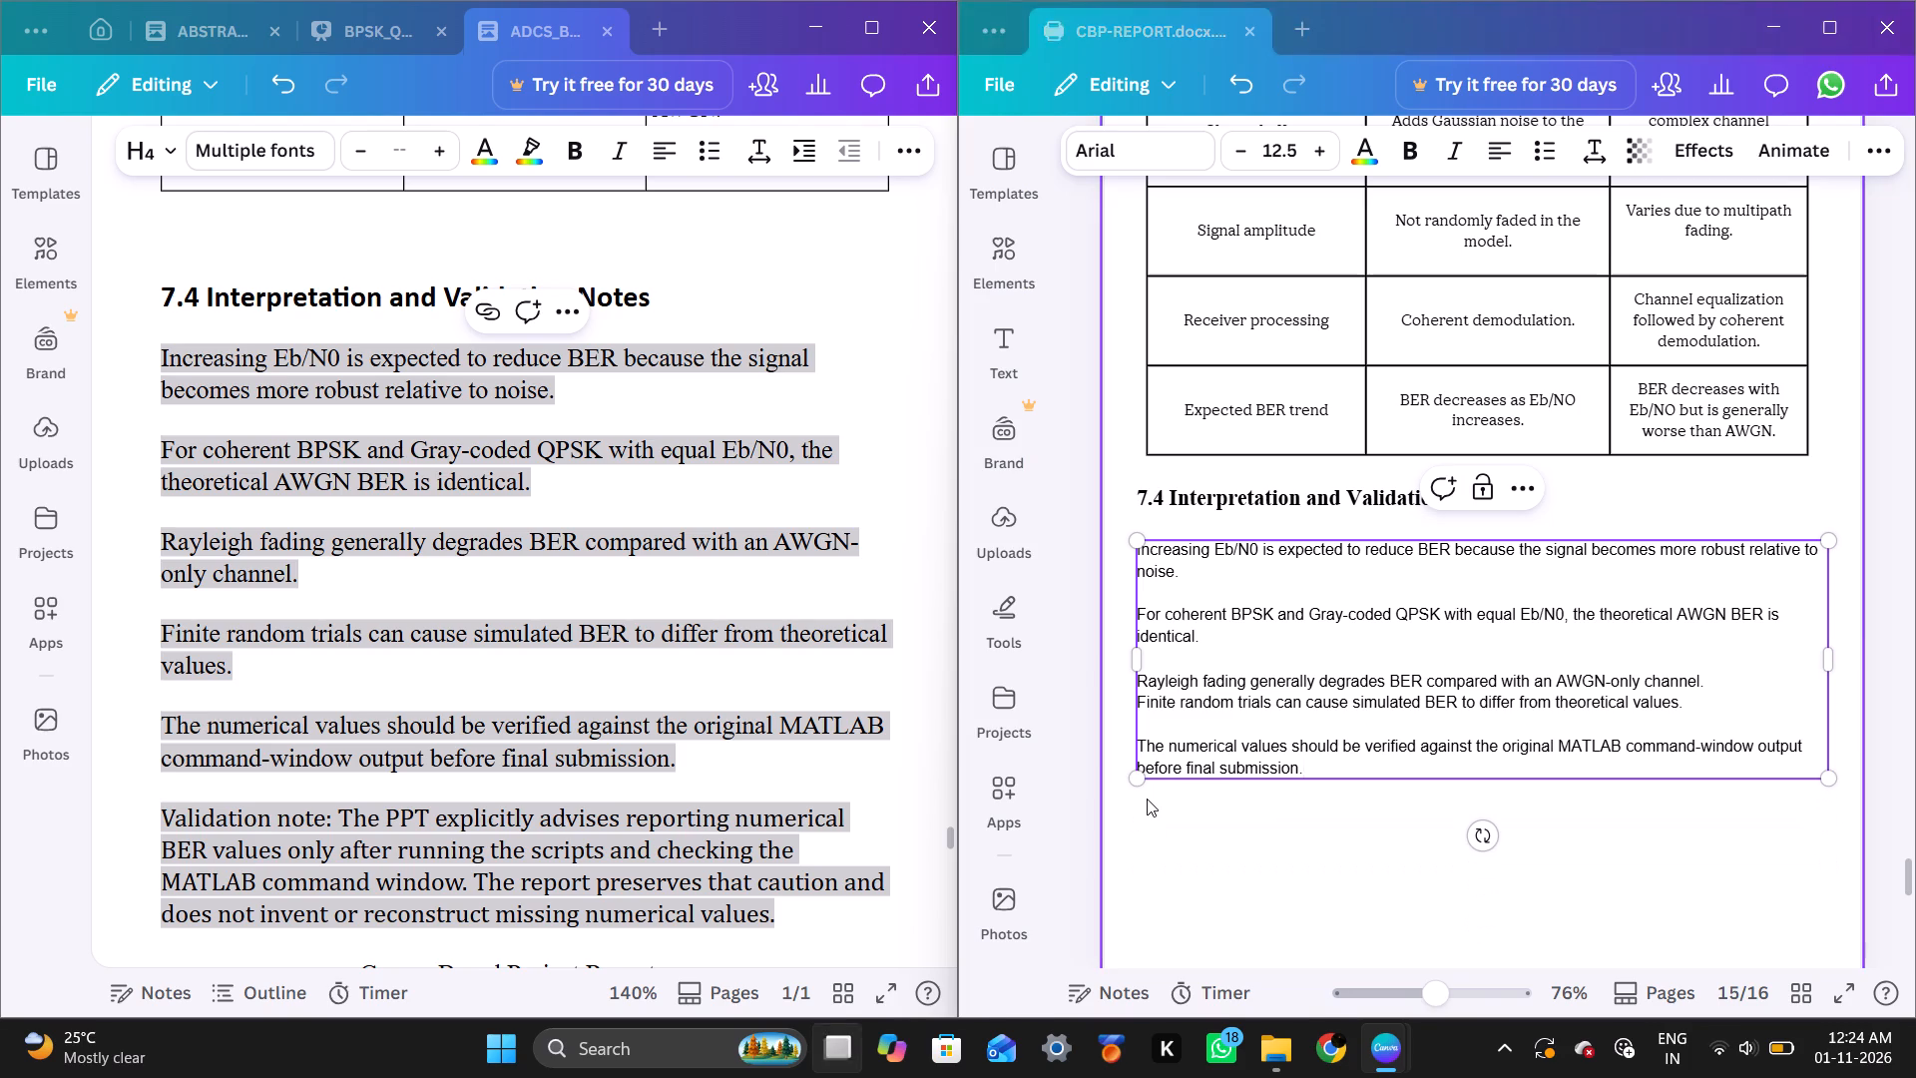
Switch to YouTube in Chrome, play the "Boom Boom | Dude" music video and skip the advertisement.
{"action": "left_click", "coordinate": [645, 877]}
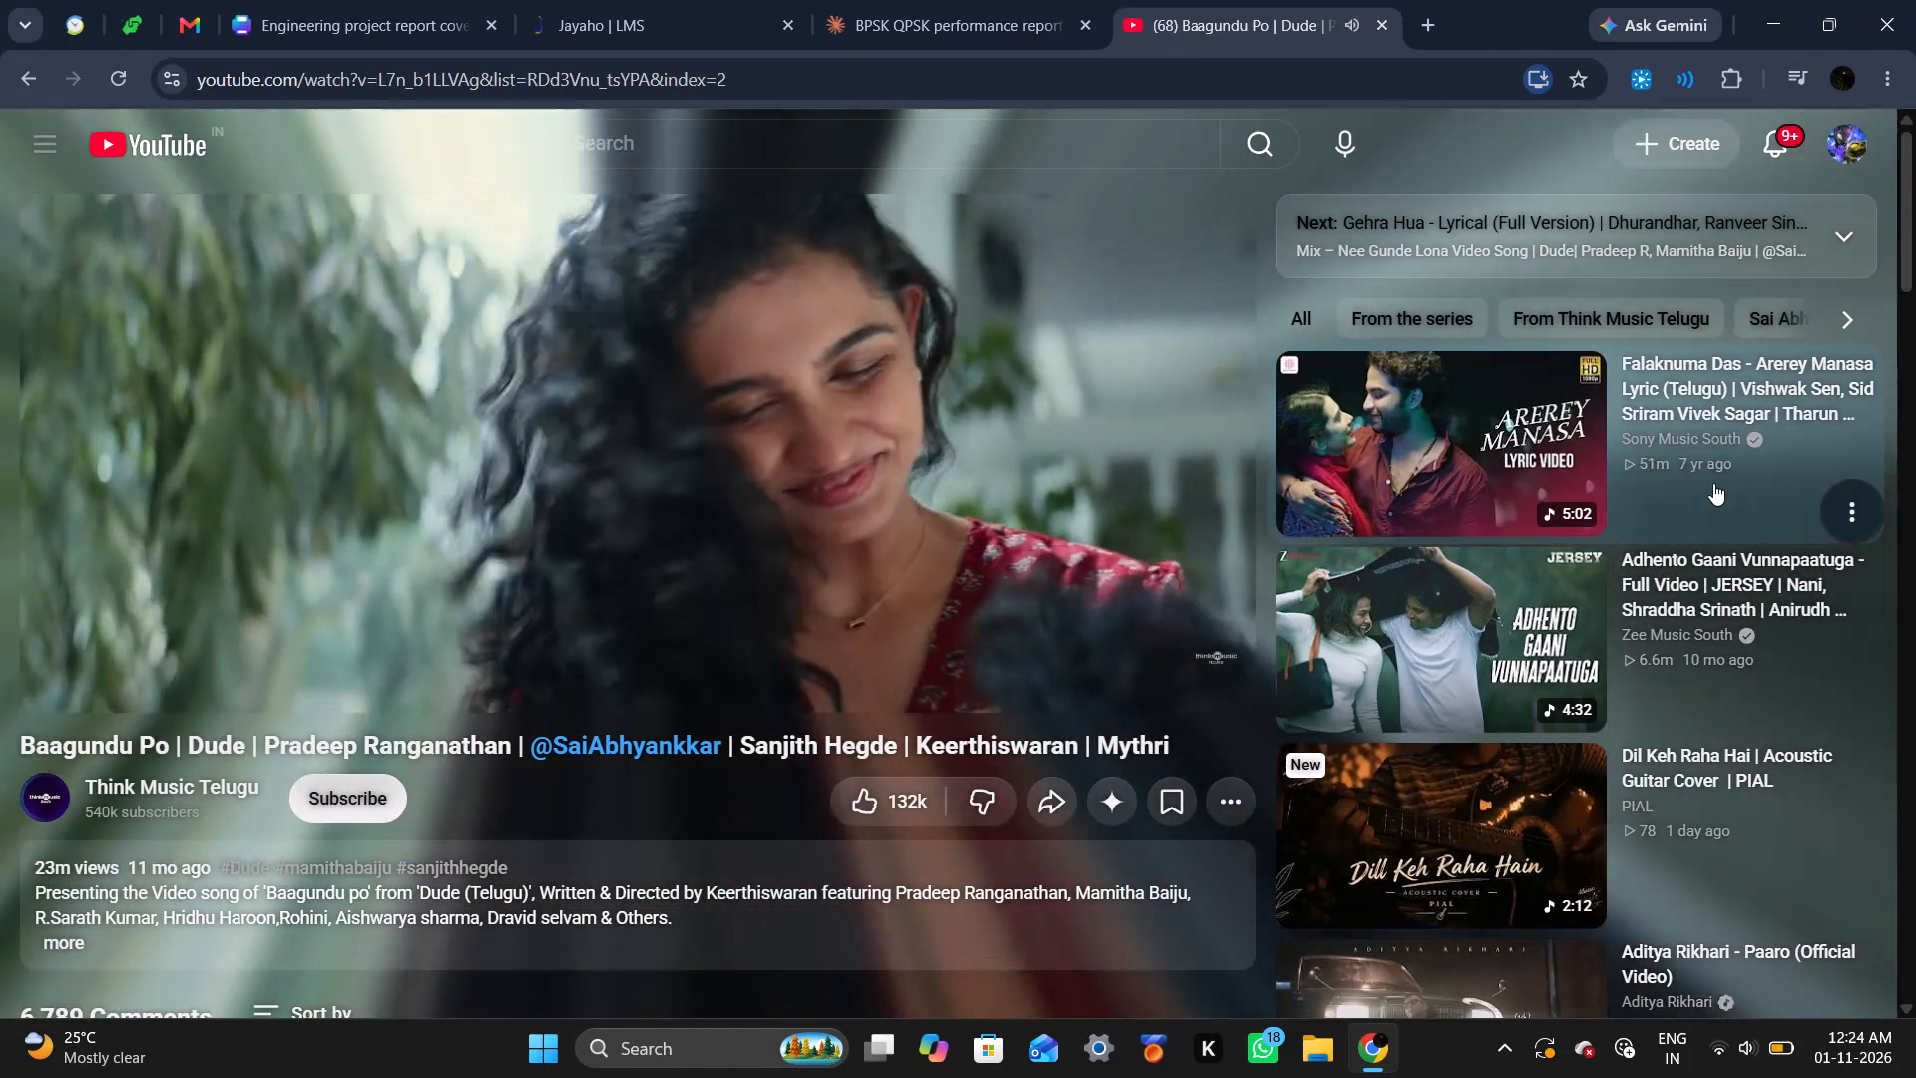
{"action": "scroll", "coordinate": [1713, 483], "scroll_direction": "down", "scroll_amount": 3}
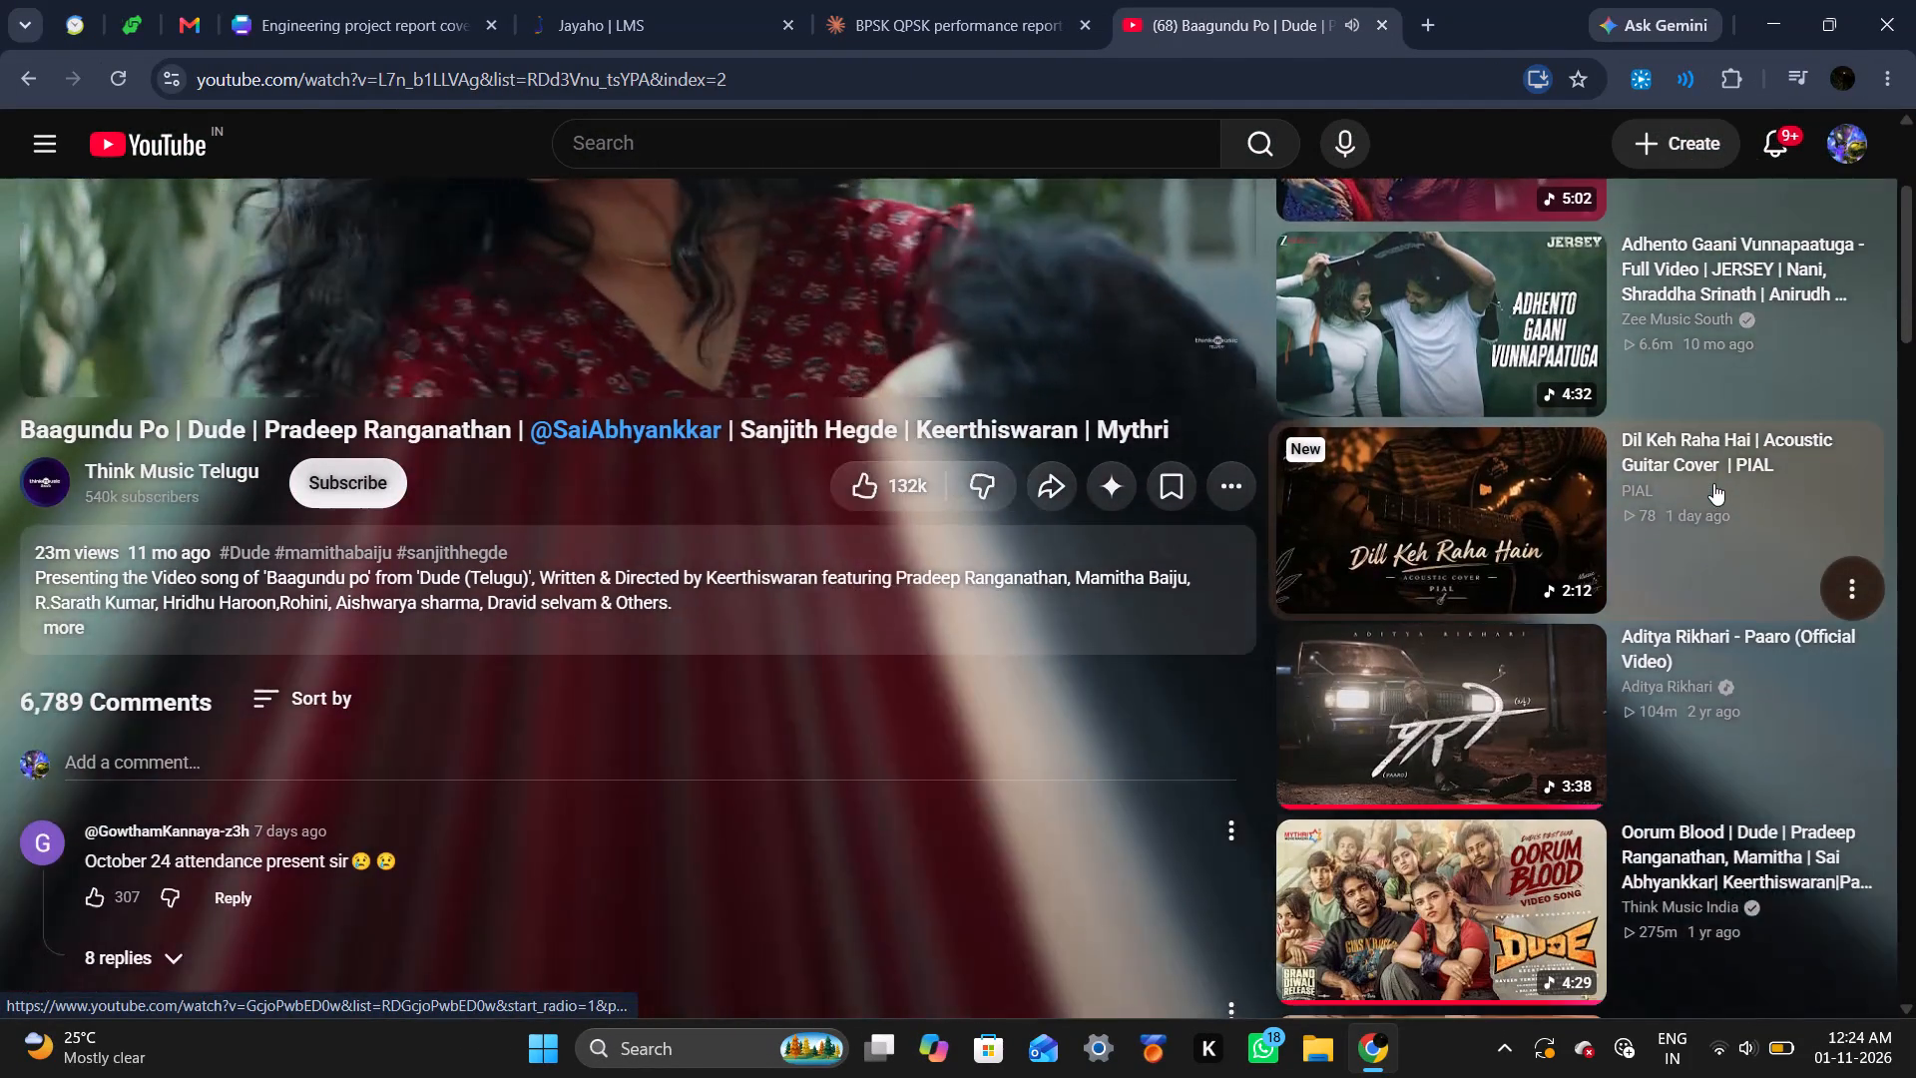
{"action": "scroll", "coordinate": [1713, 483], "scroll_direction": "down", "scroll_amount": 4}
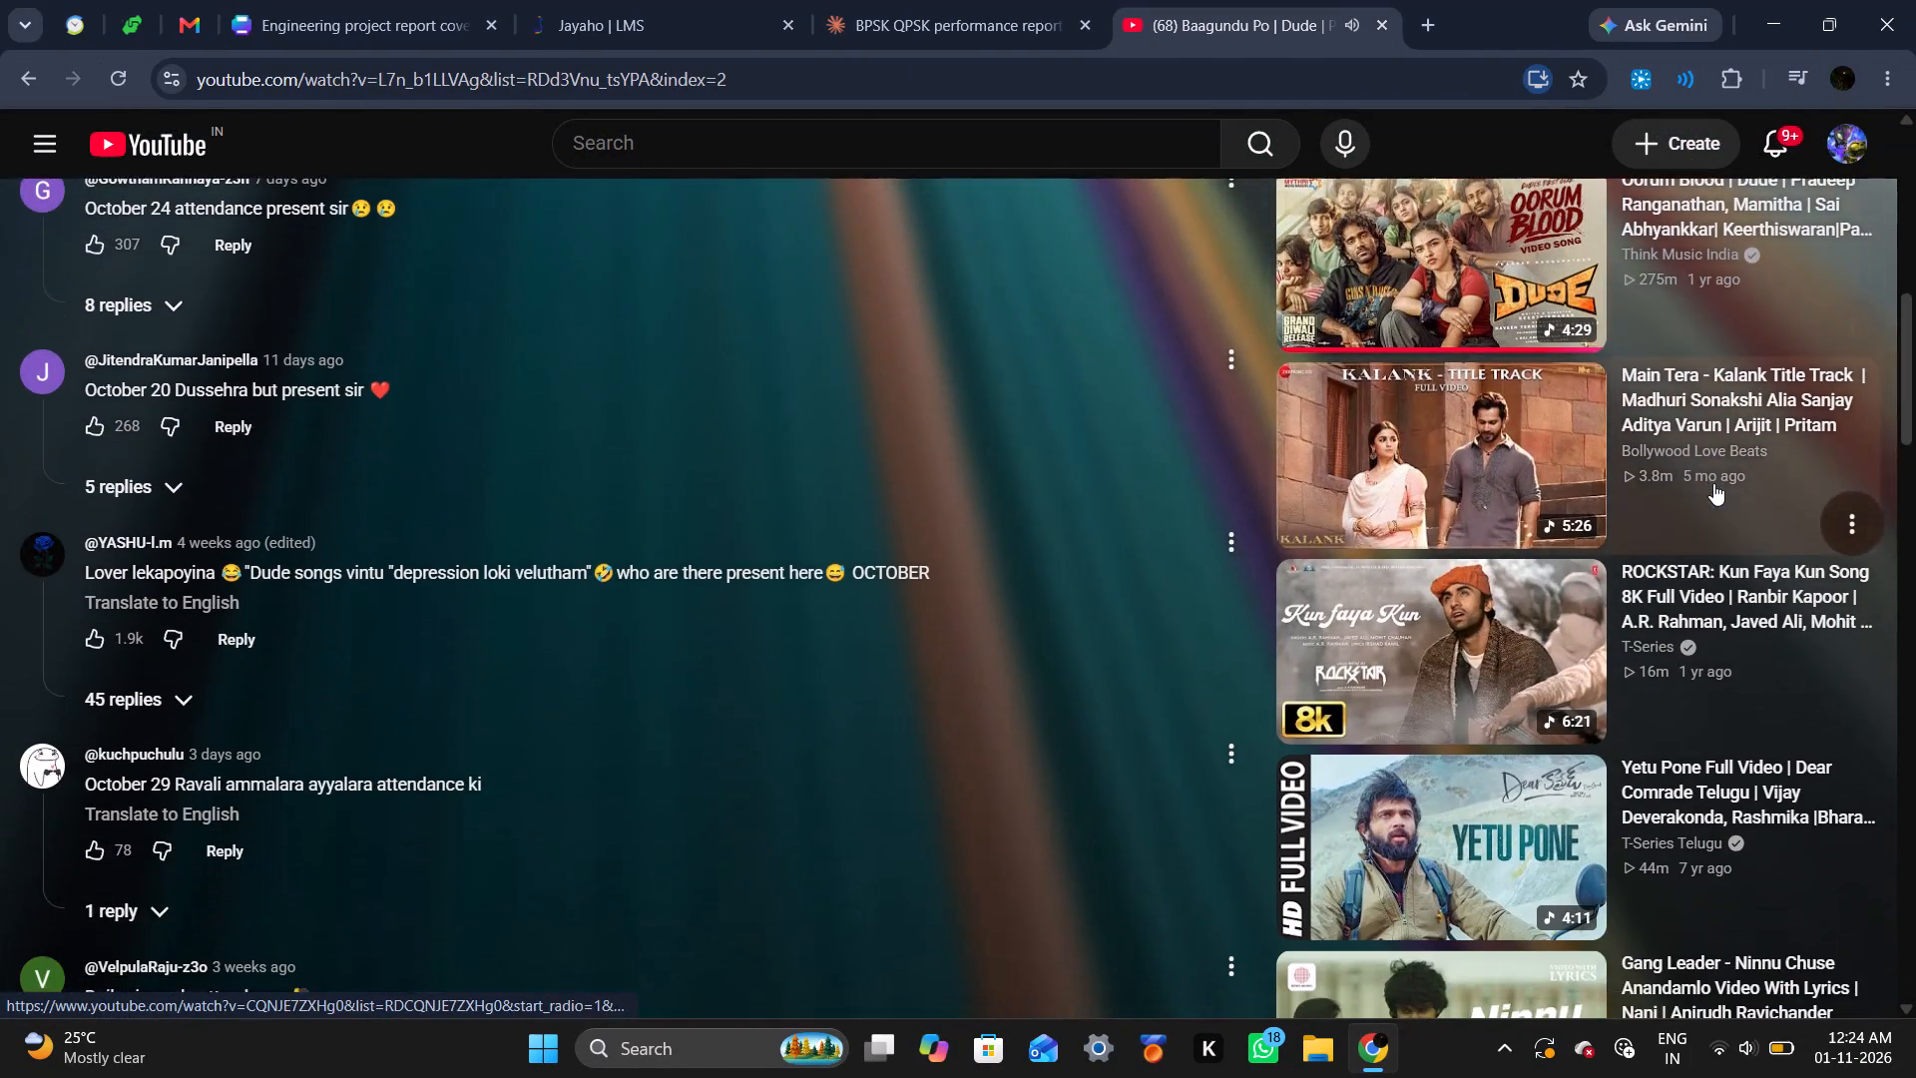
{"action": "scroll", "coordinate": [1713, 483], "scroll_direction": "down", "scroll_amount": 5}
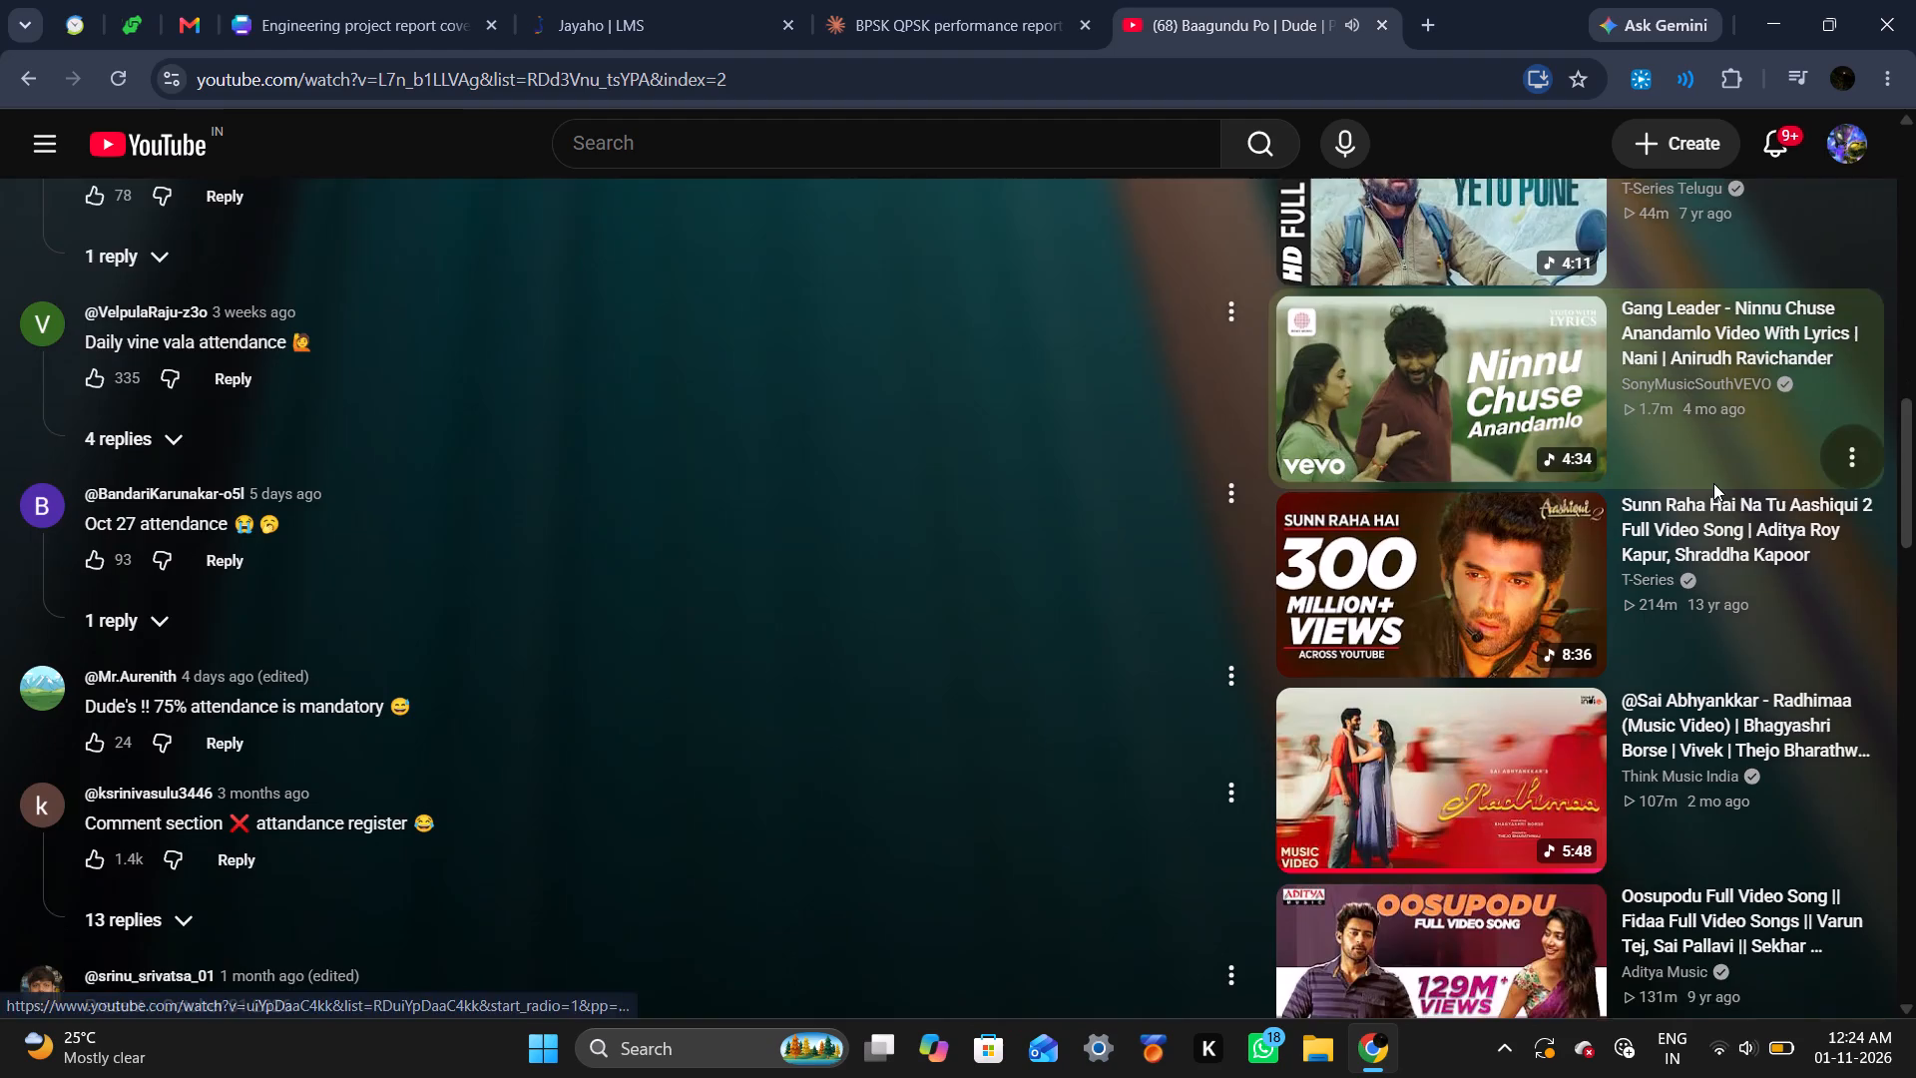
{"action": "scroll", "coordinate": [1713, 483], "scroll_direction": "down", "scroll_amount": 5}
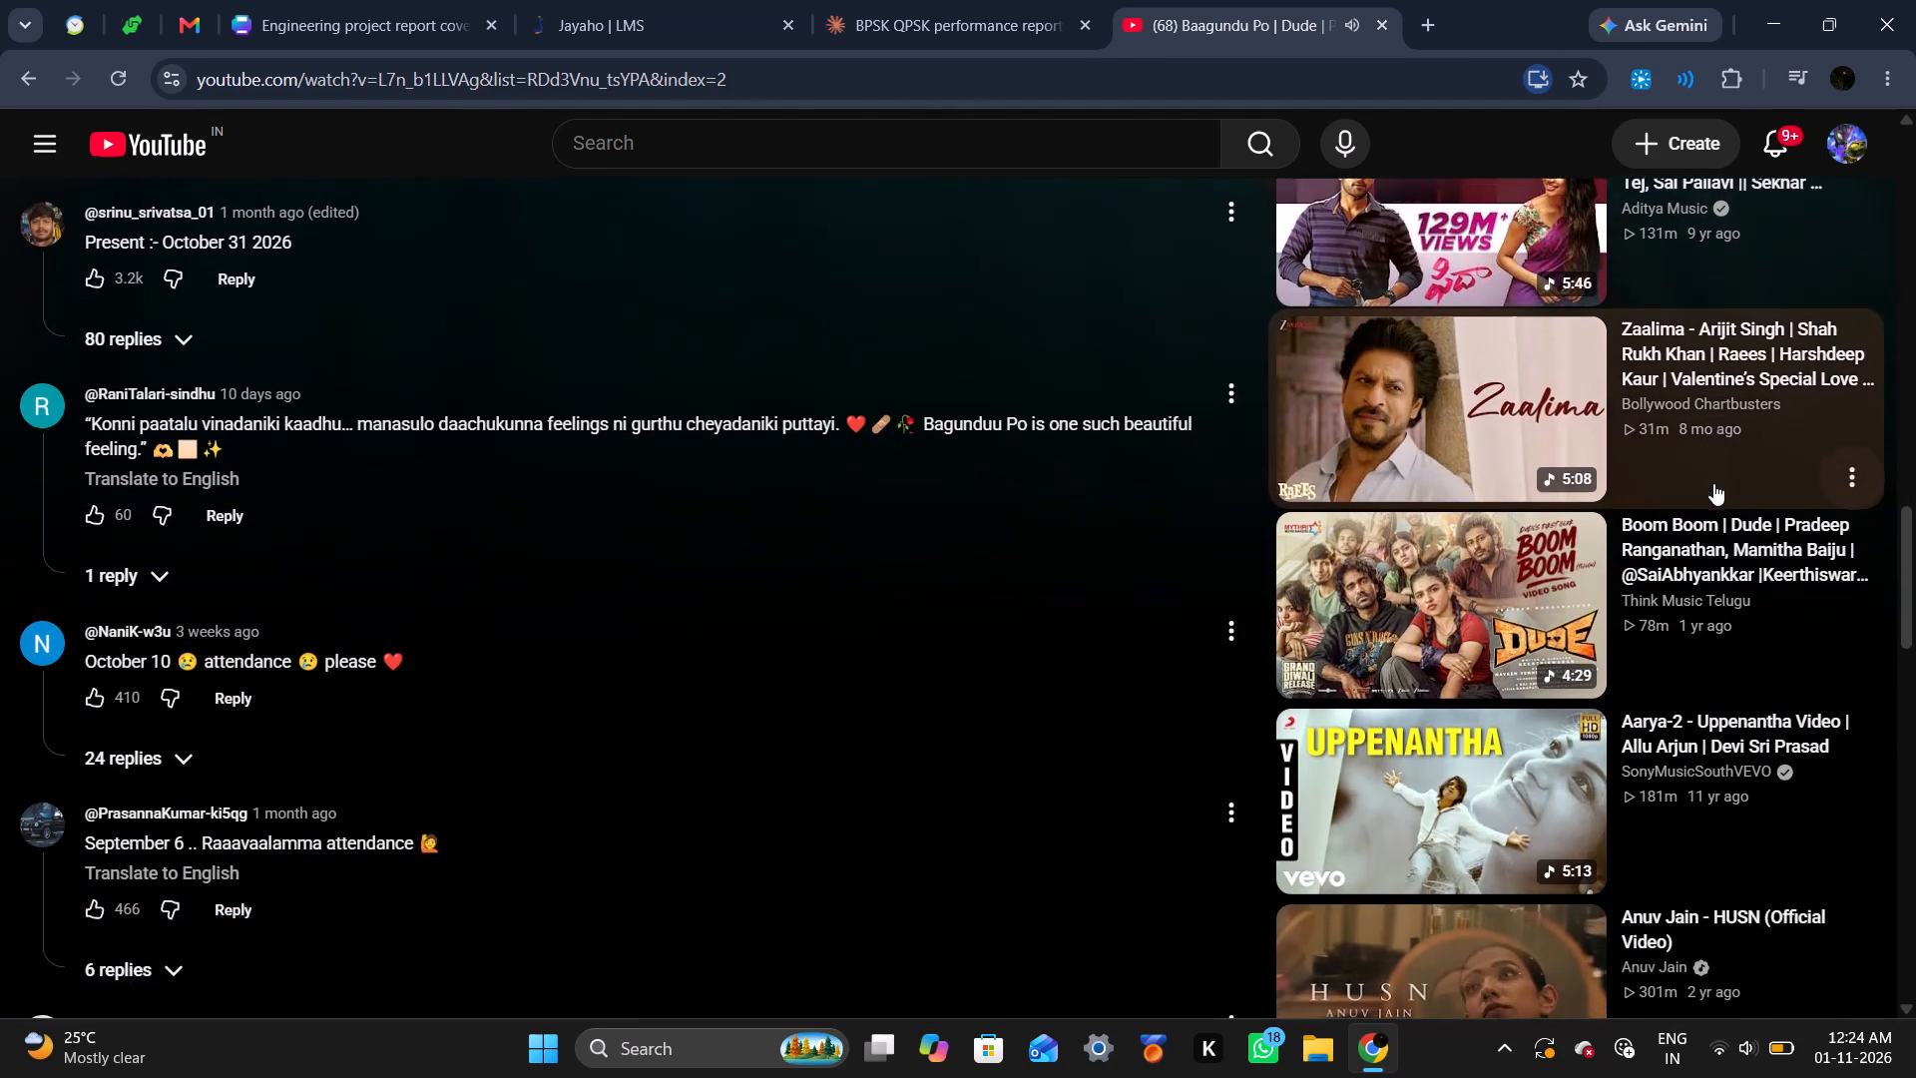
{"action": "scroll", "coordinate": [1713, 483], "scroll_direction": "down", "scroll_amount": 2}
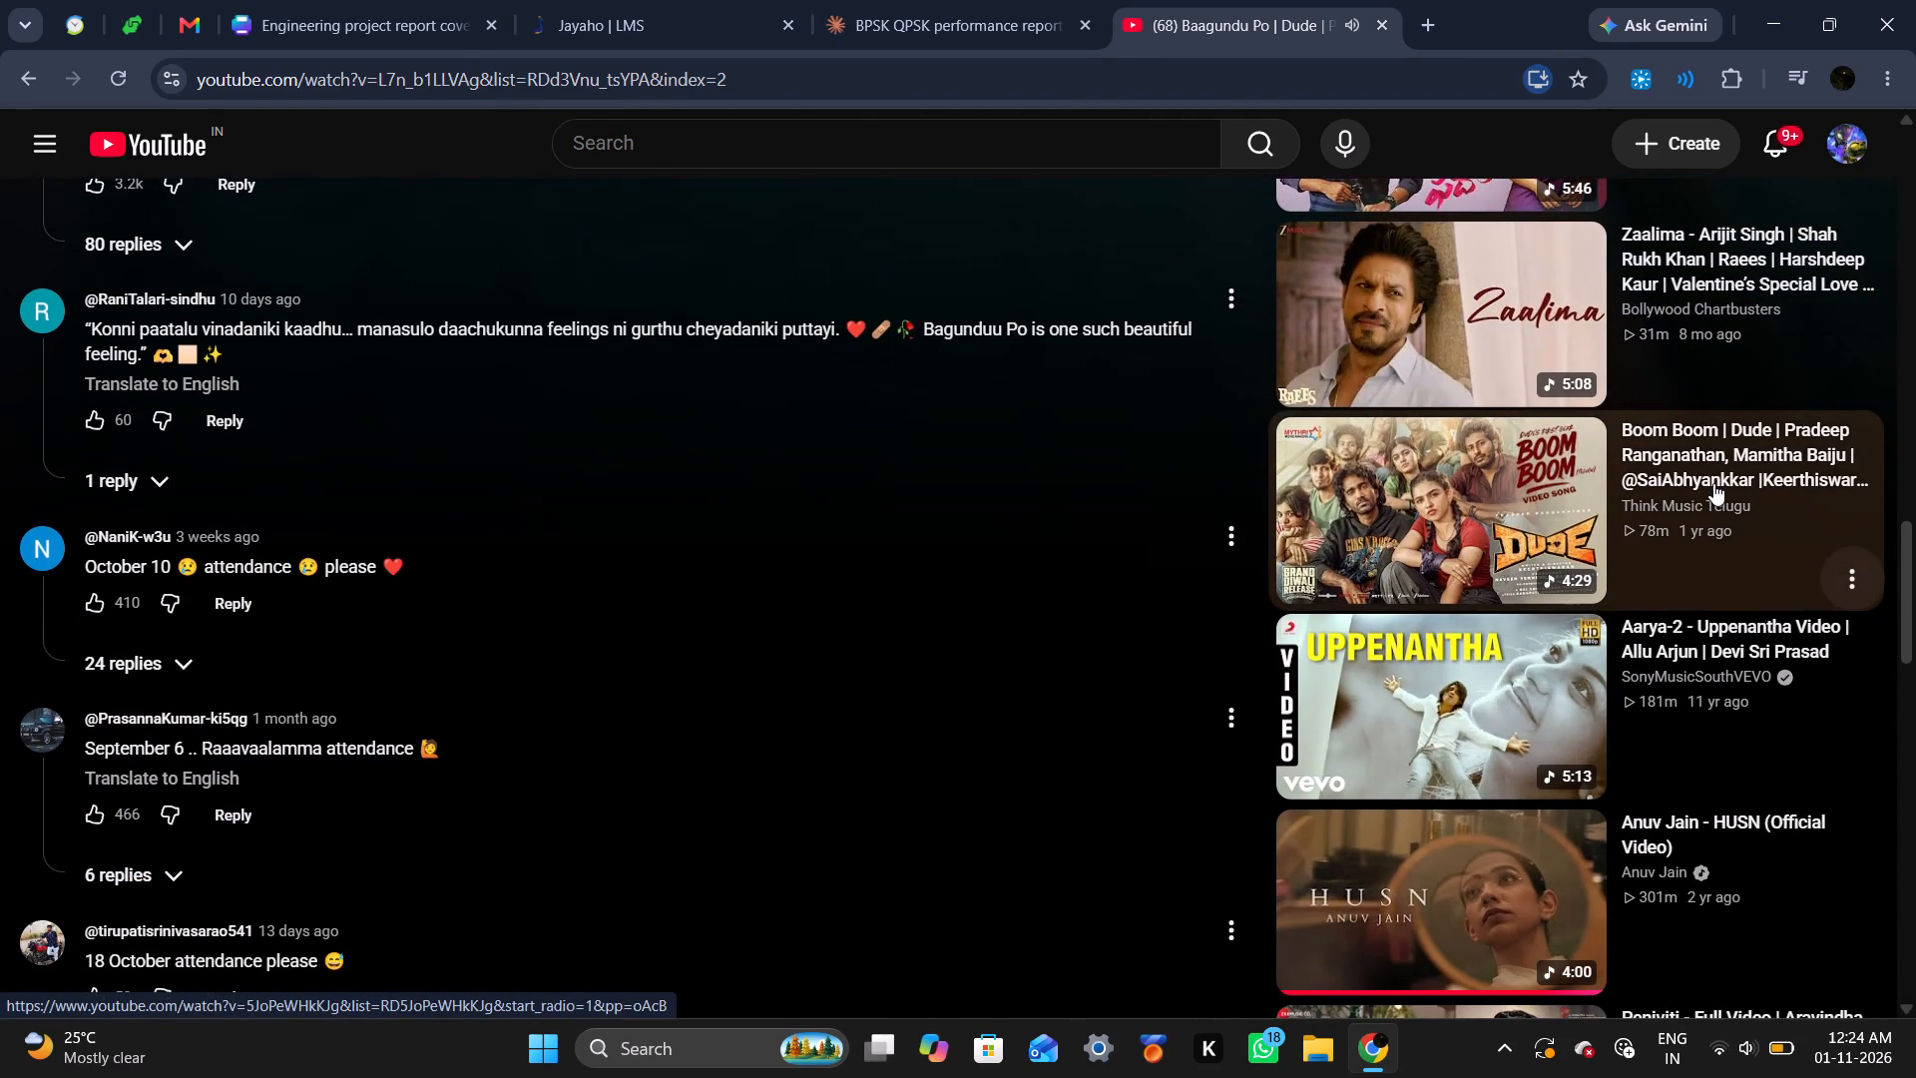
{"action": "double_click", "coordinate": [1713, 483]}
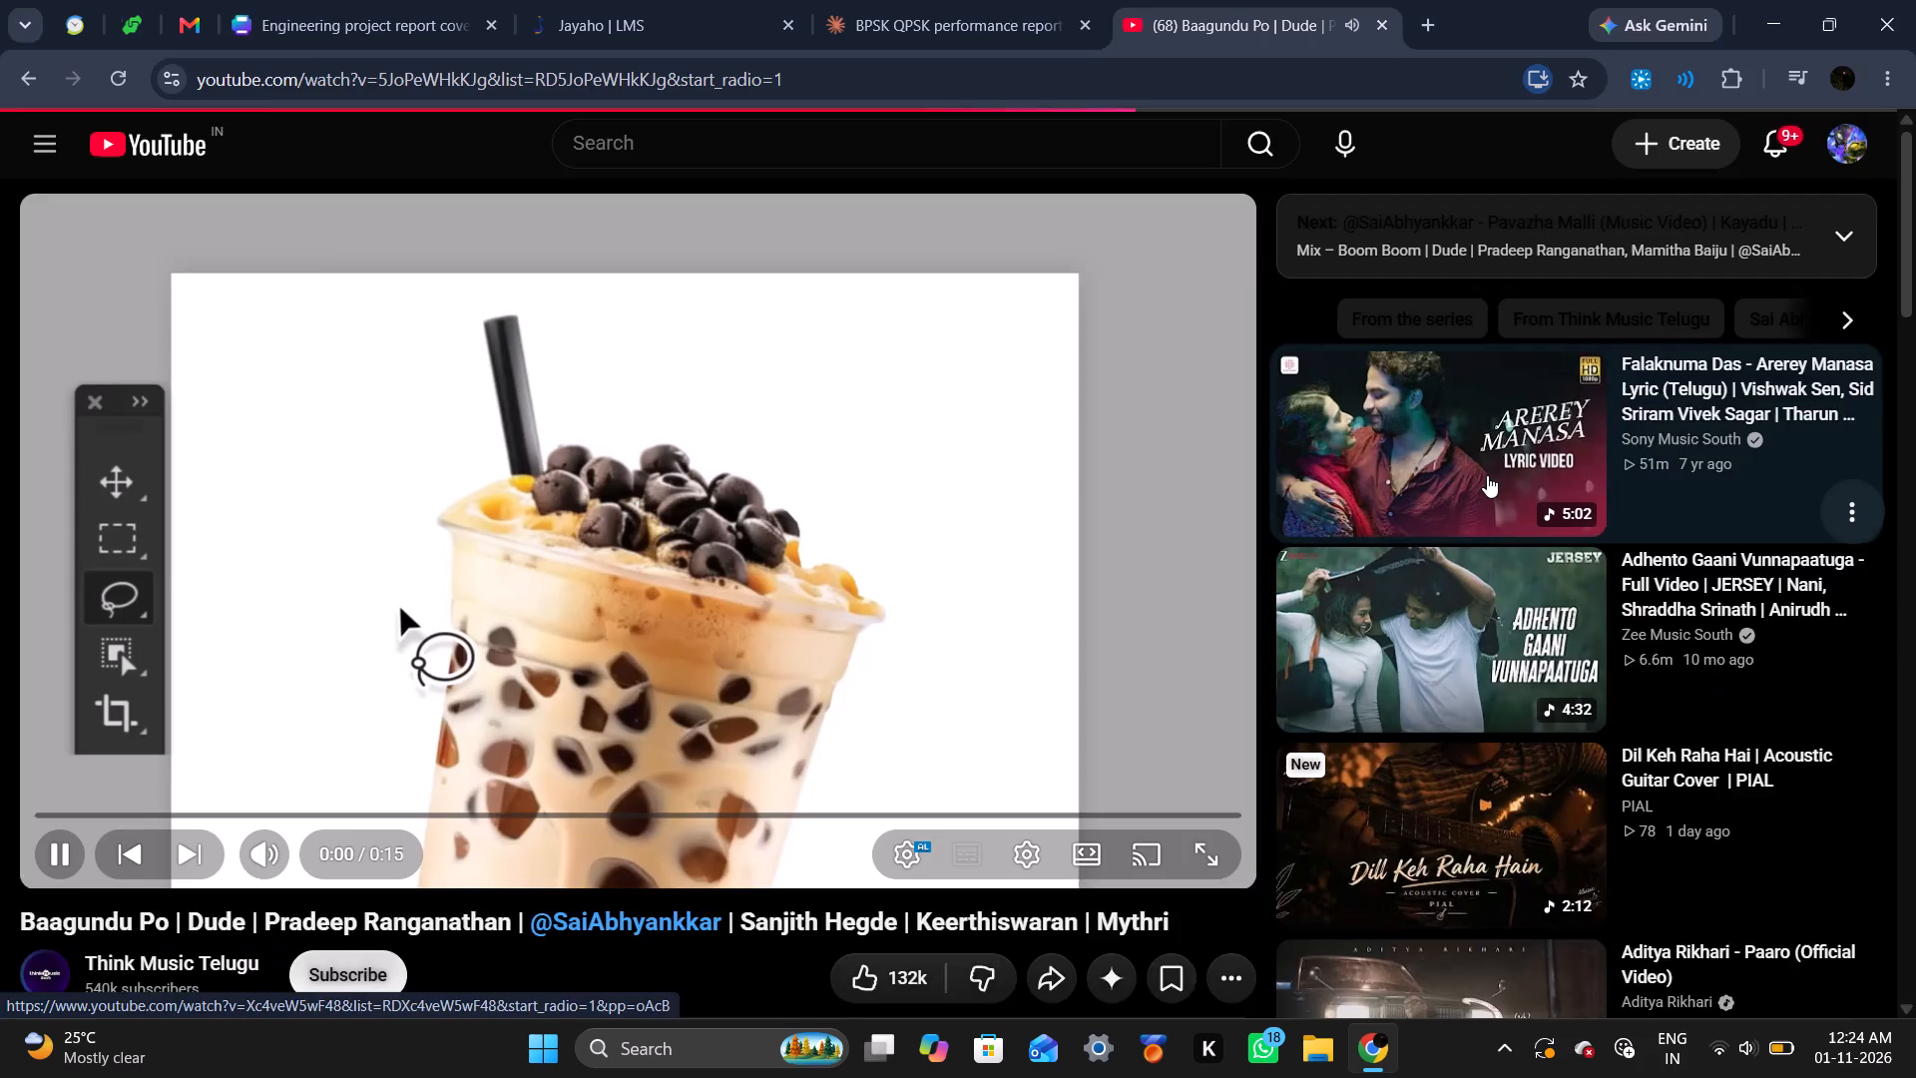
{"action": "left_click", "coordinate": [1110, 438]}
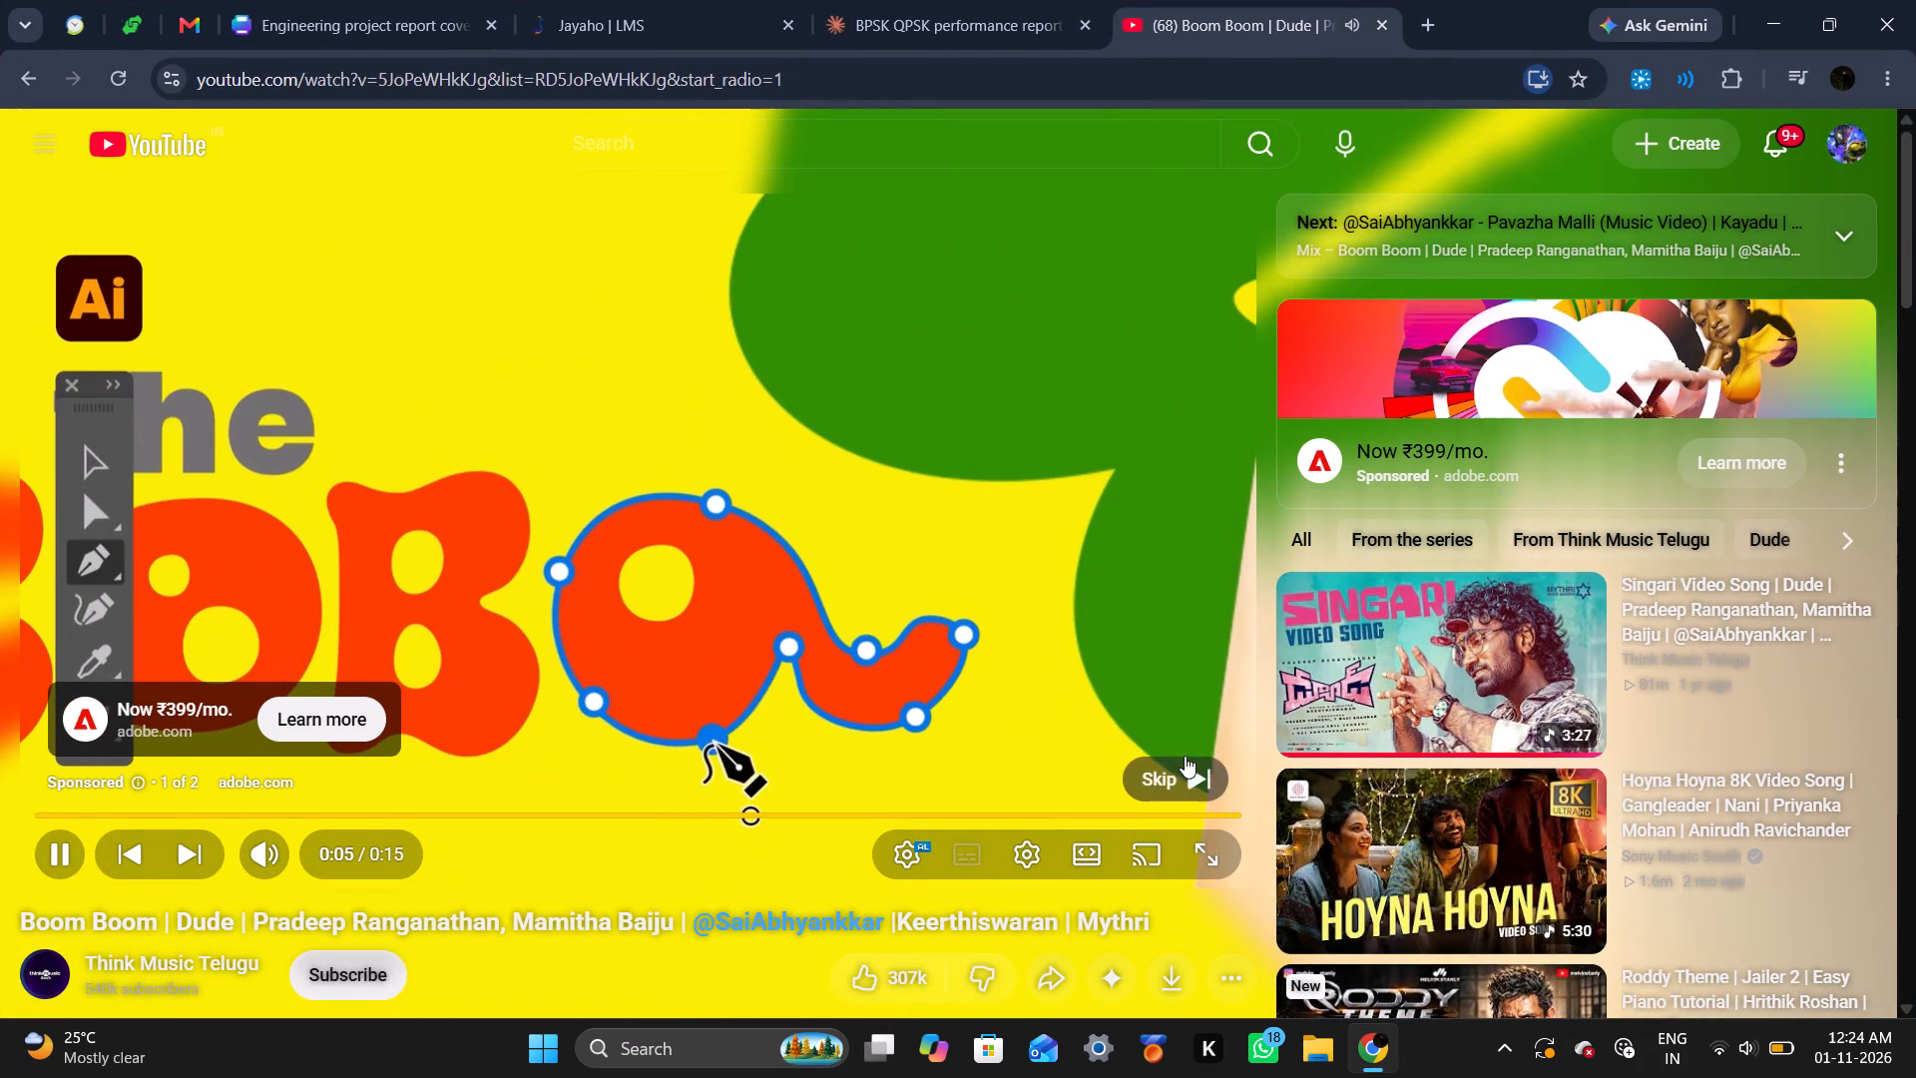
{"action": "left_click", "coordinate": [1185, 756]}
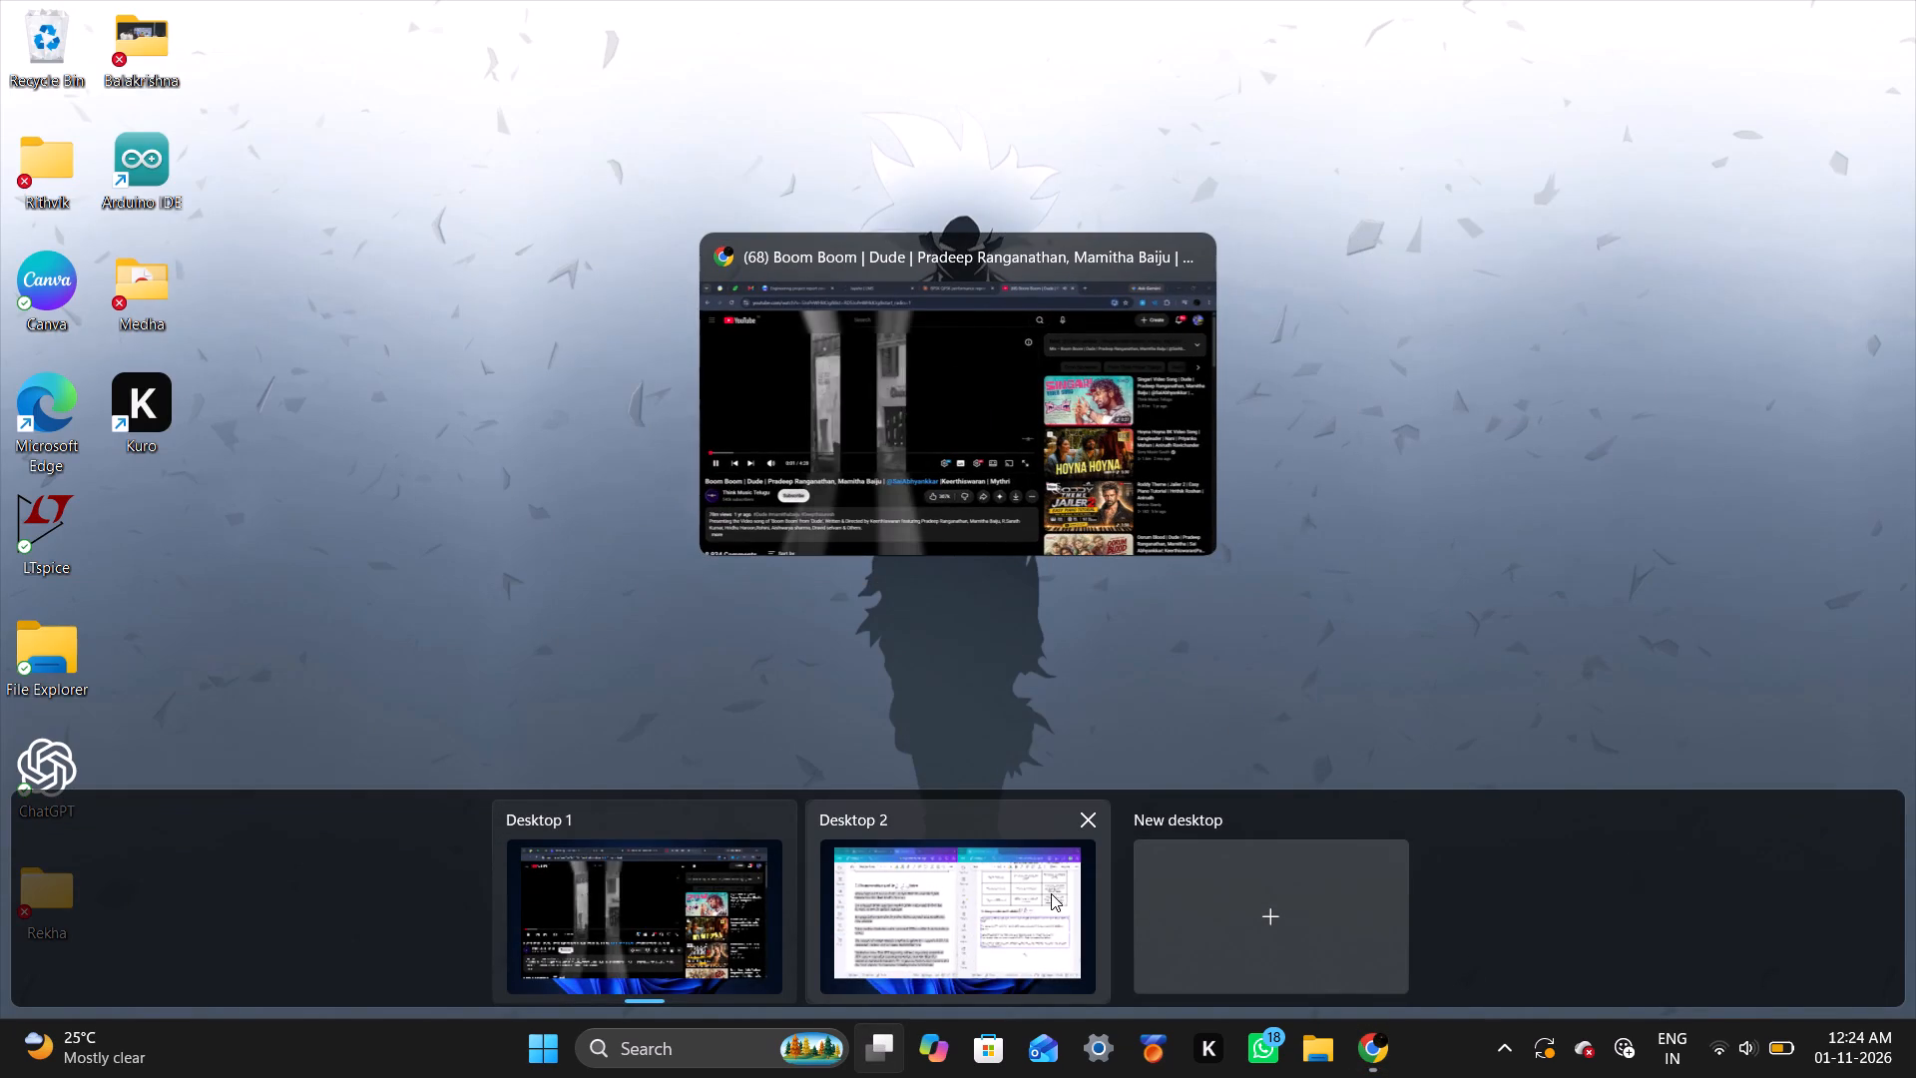
Return to the Canva documents and review the reference document's remaining sections from 8.1 Conclusion onward alongside the report's last pages.
{"action": "left_click", "coordinate": [1046, 897]}
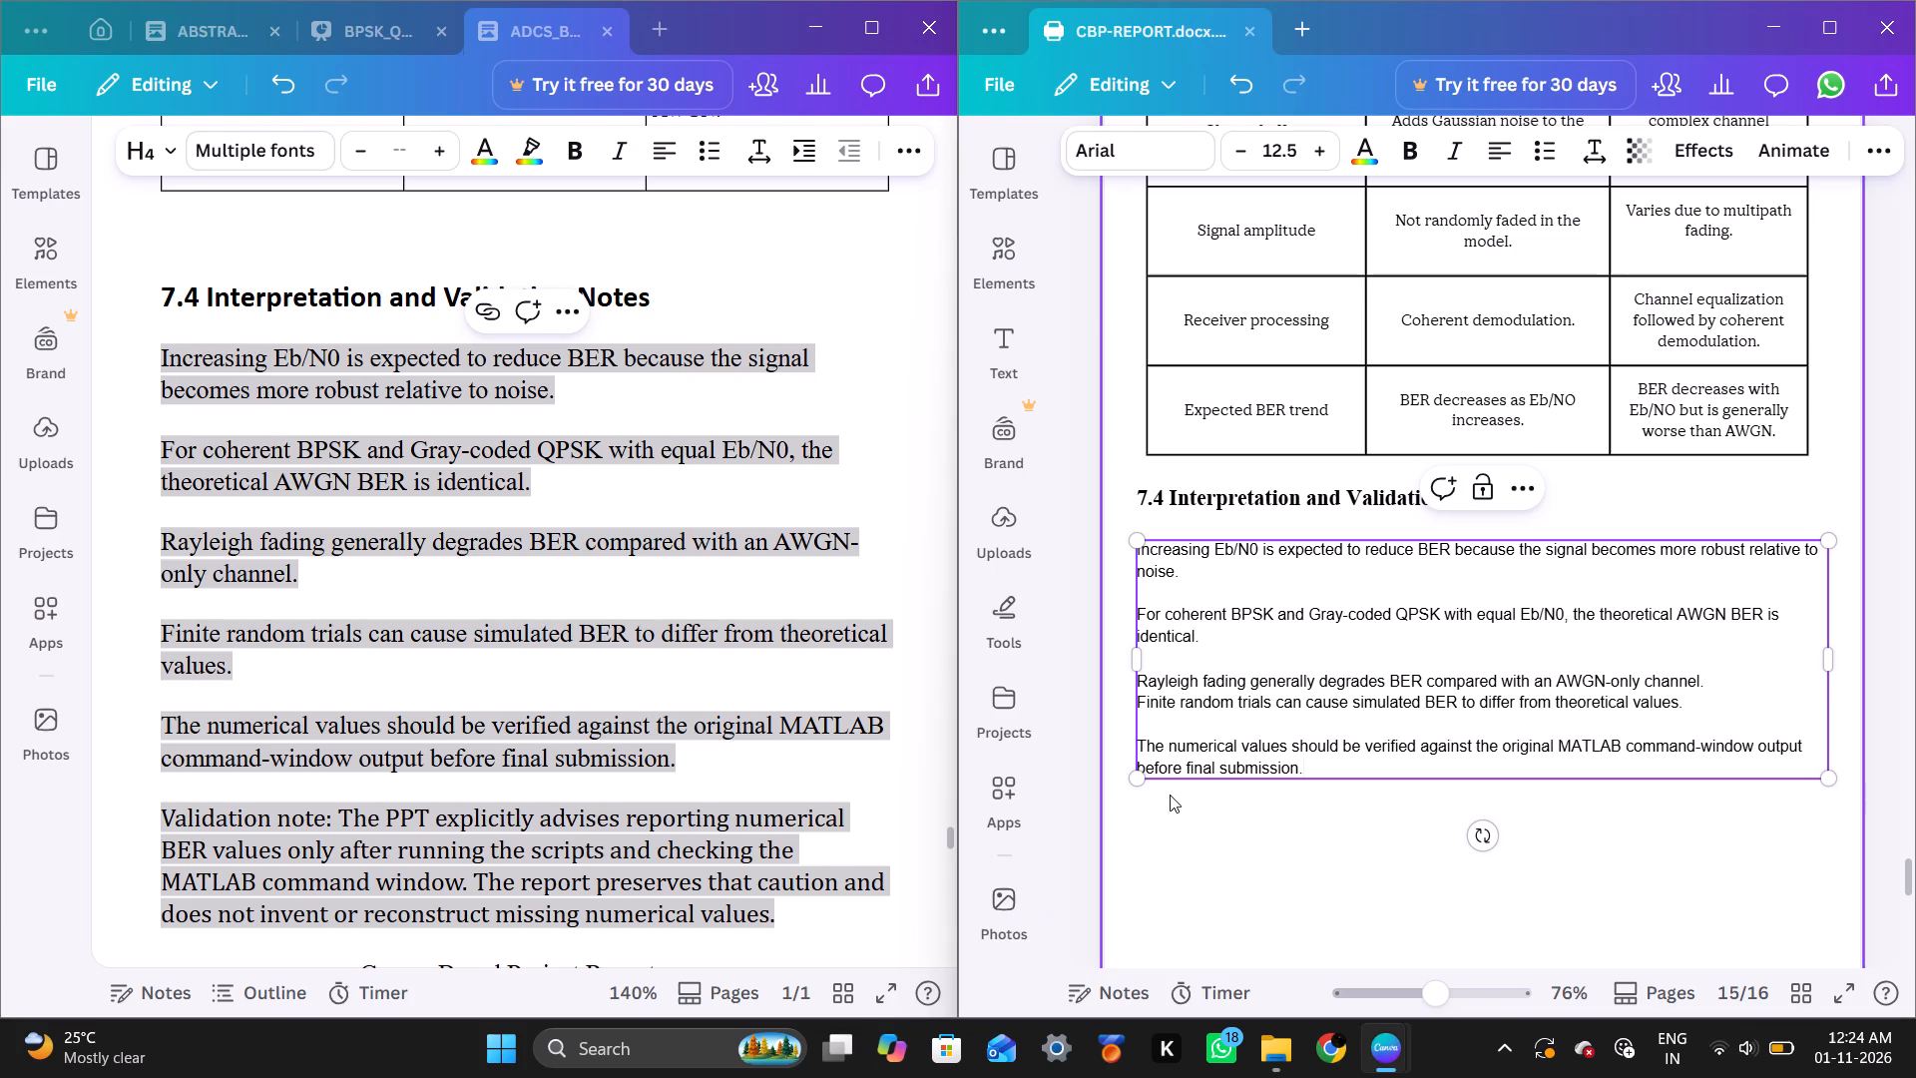
{"action": "left_click", "coordinate": [1203, 819]}
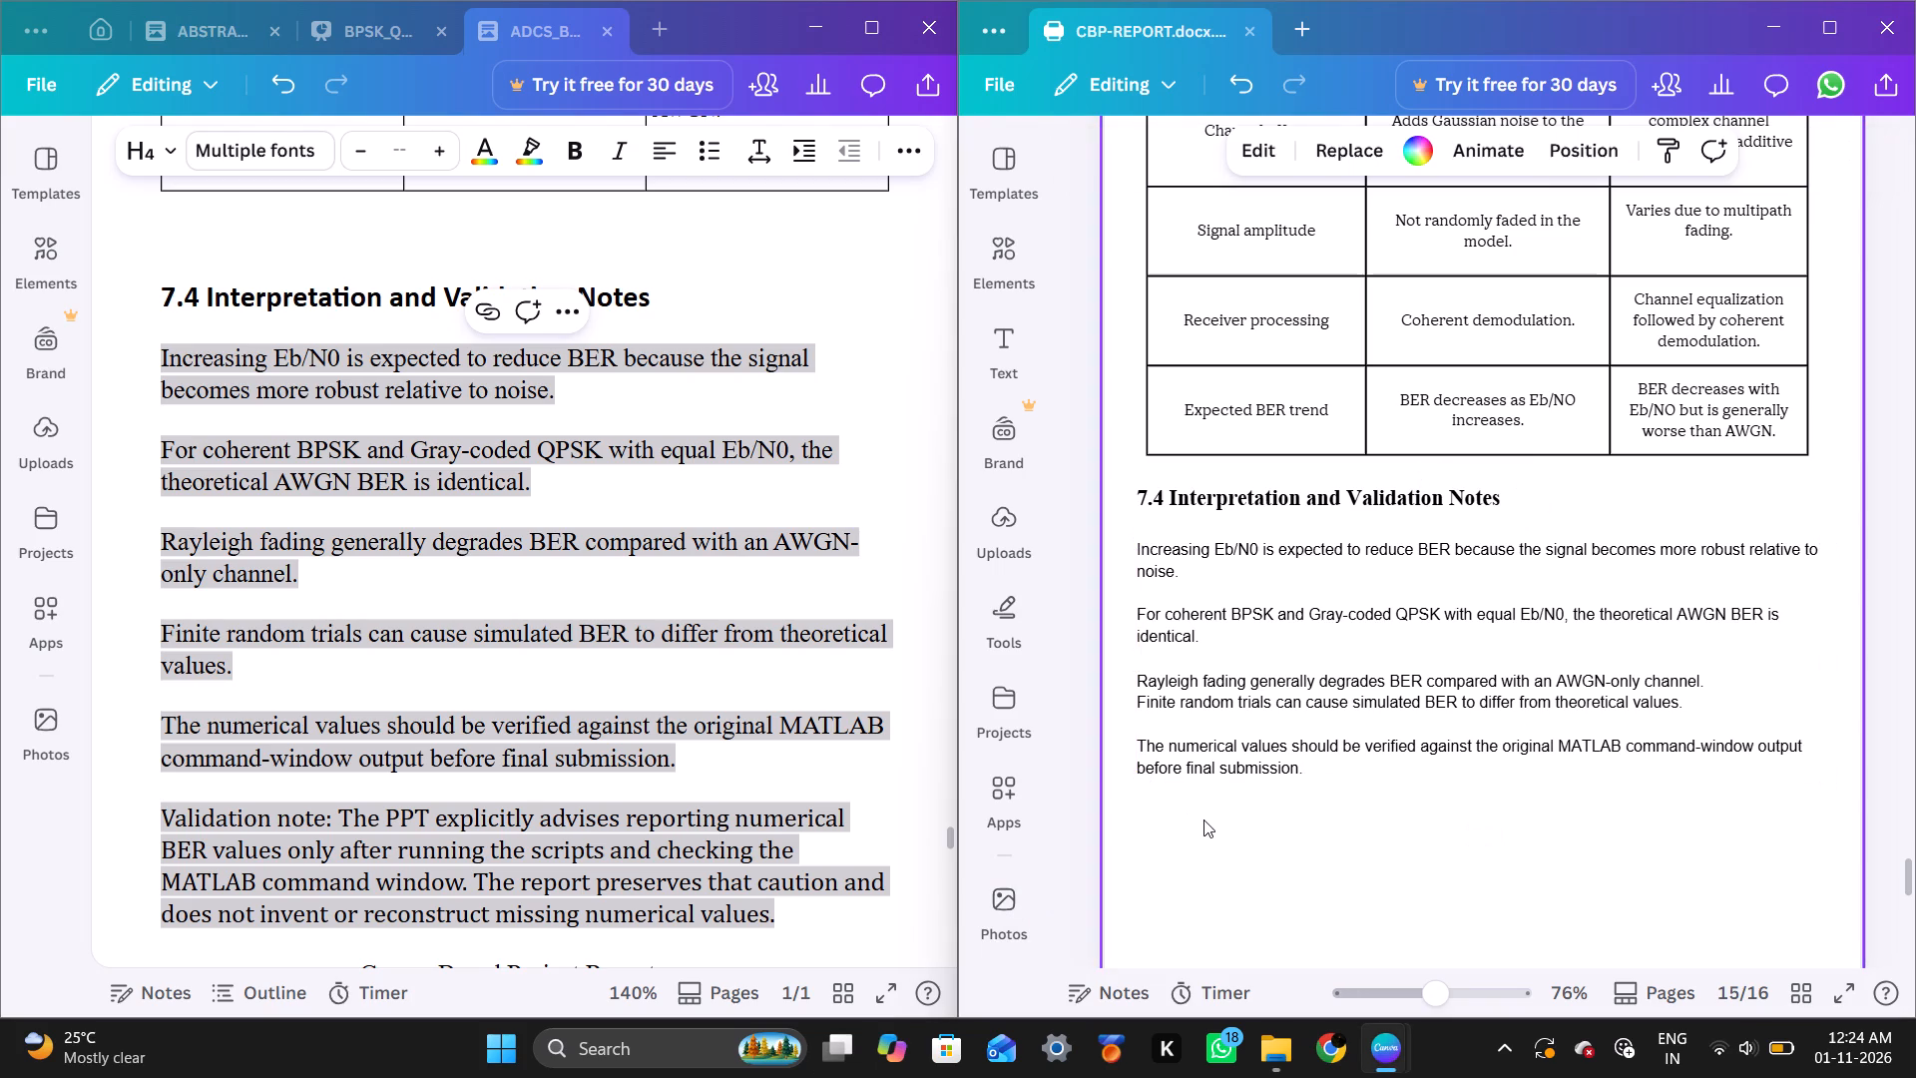
{"action": "scroll", "coordinate": [1203, 819], "scroll_direction": "down", "scroll_amount": 8}
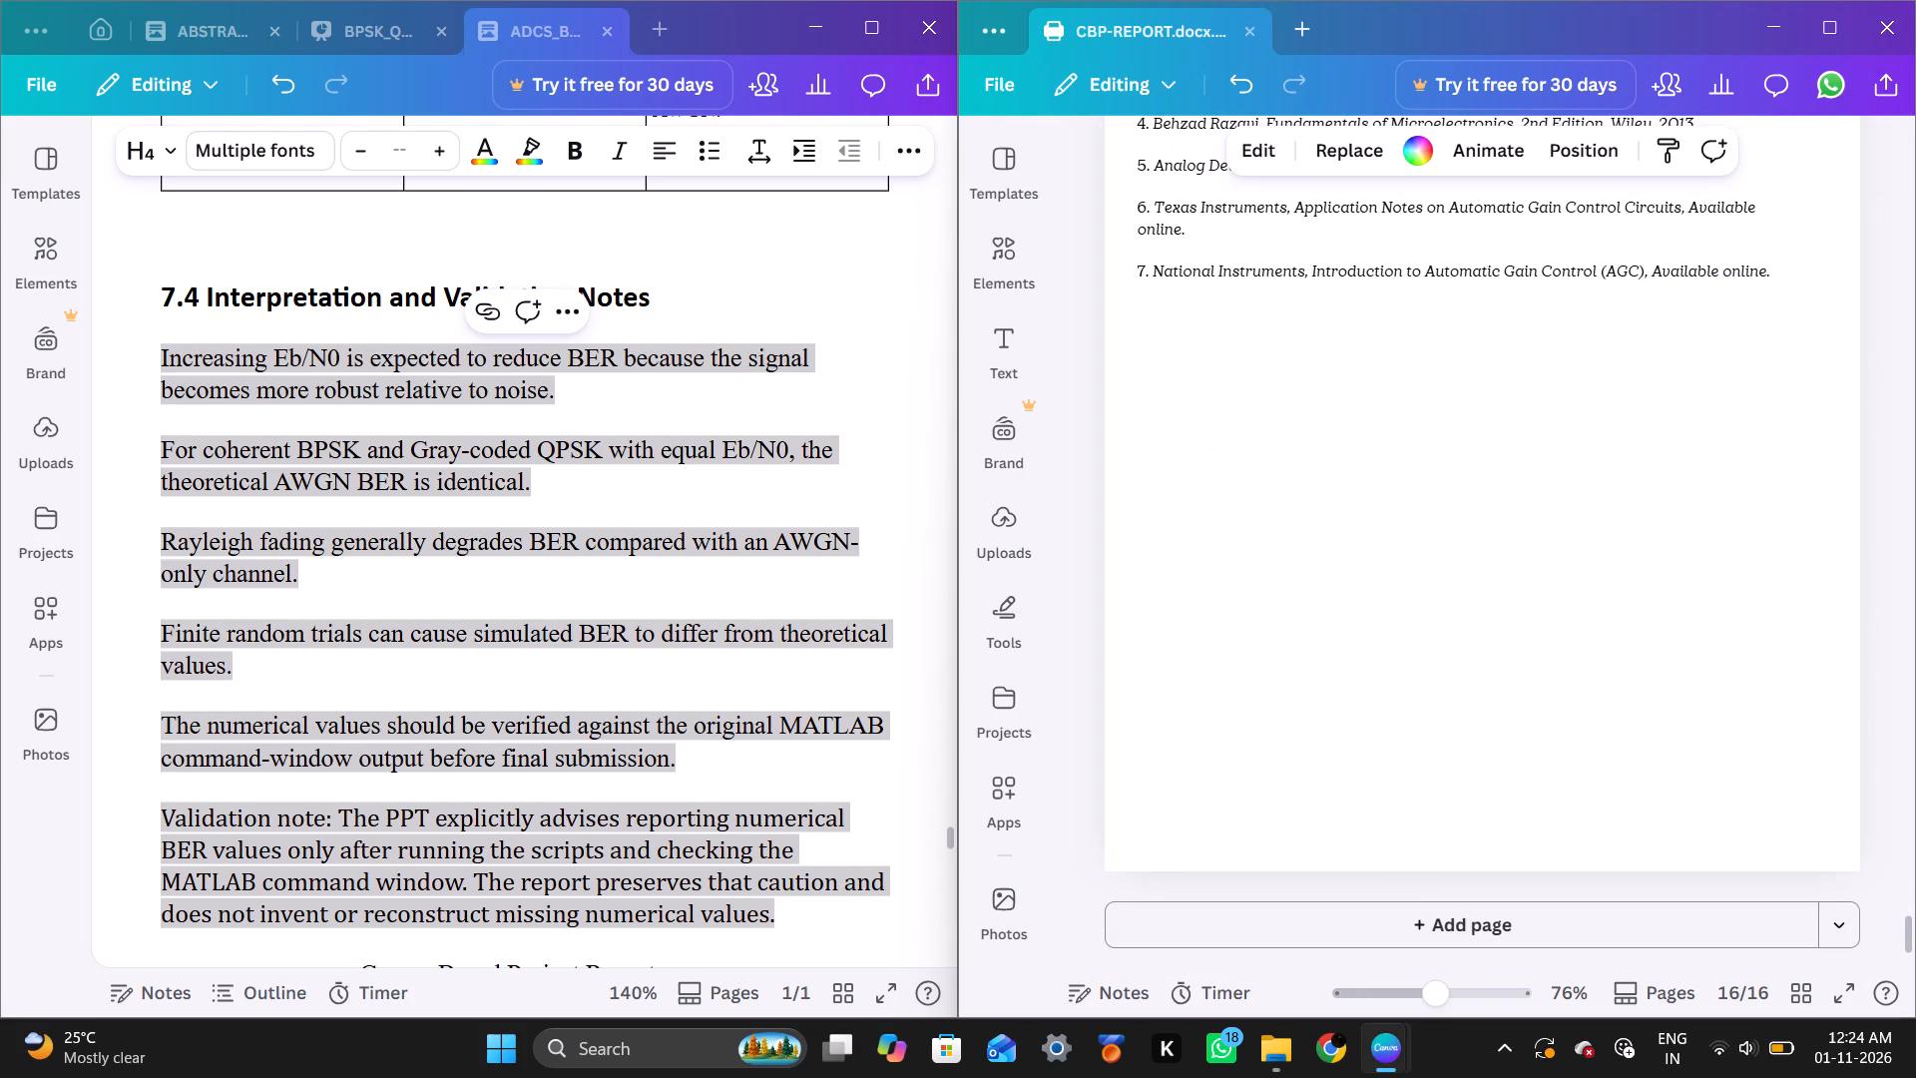
{"action": "scroll", "coordinate": [687, 749], "scroll_direction": "down", "scroll_amount": 10}
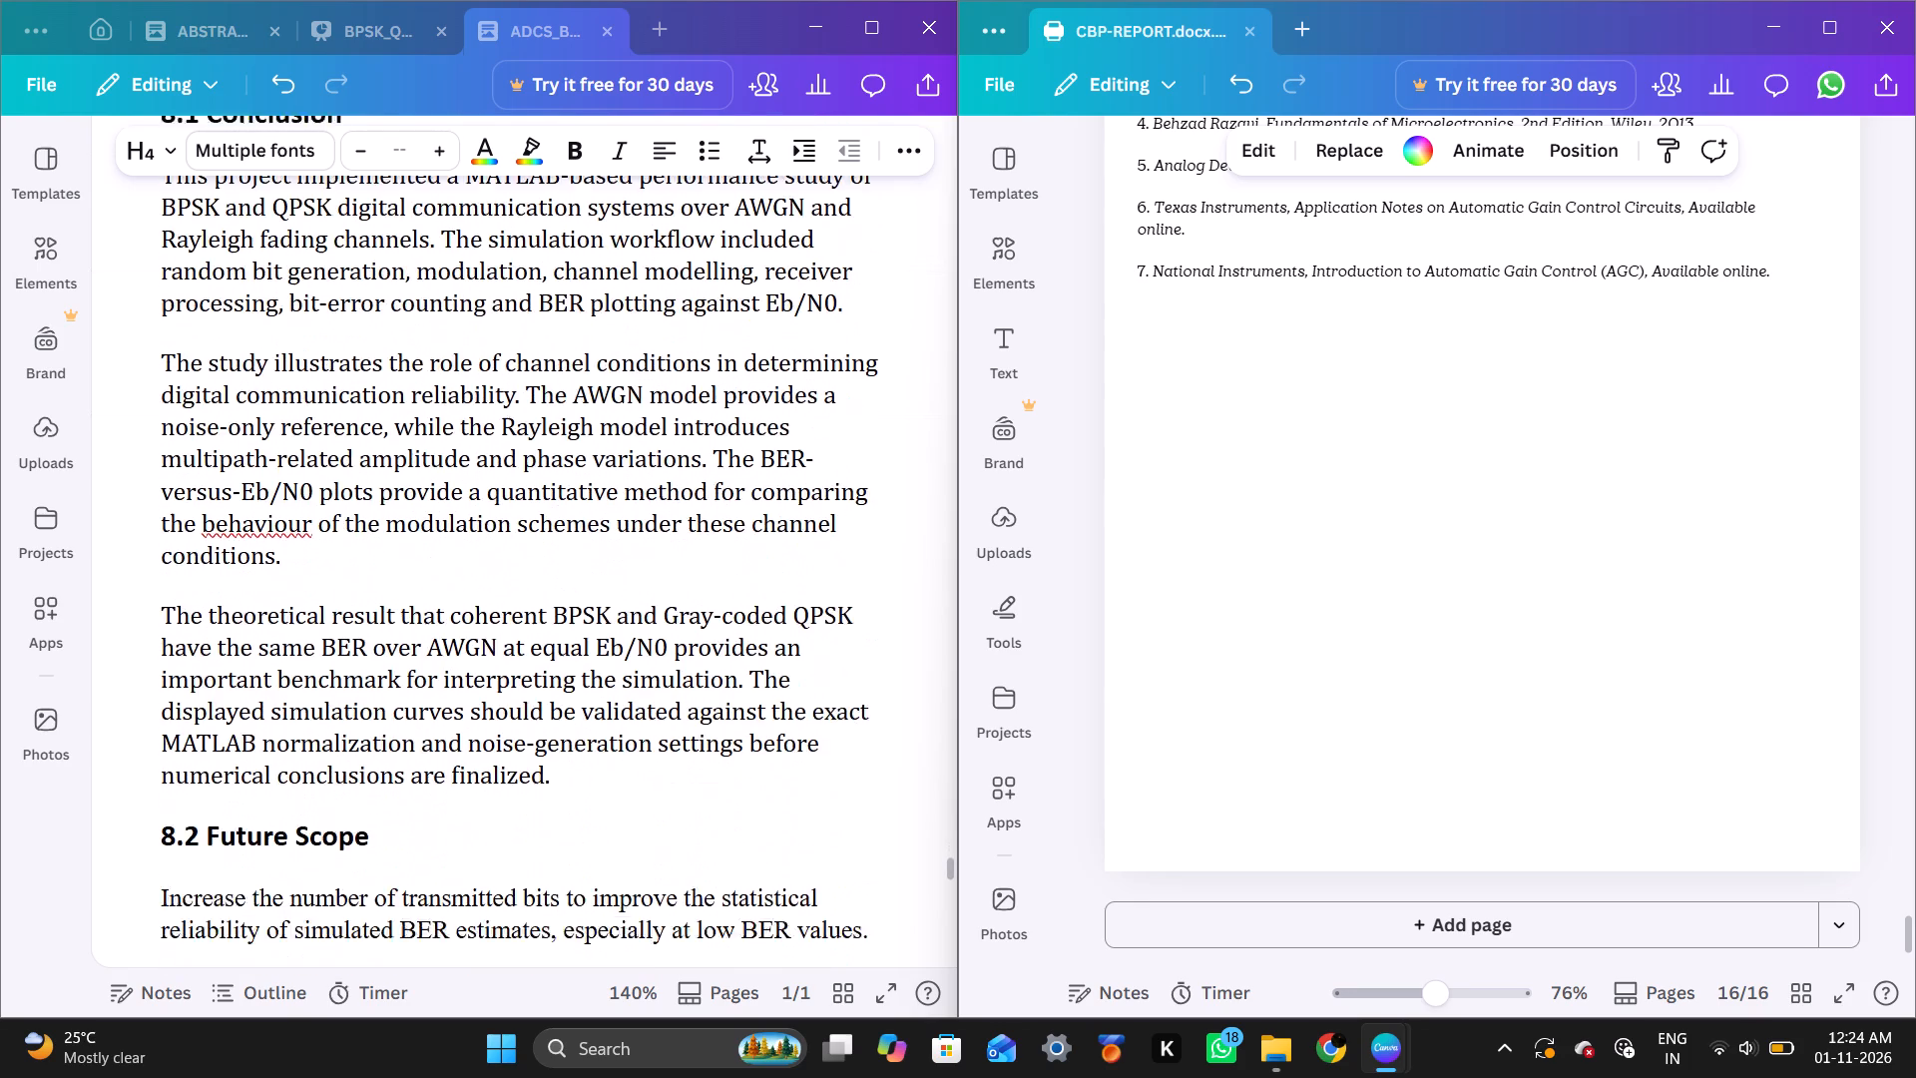
{"action": "scroll", "coordinate": [687, 749], "scroll_direction": "down", "scroll_amount": 7}
{"action": "scroll", "coordinate": [687, 749], "scroll_direction": "up", "scroll_amount": 3}
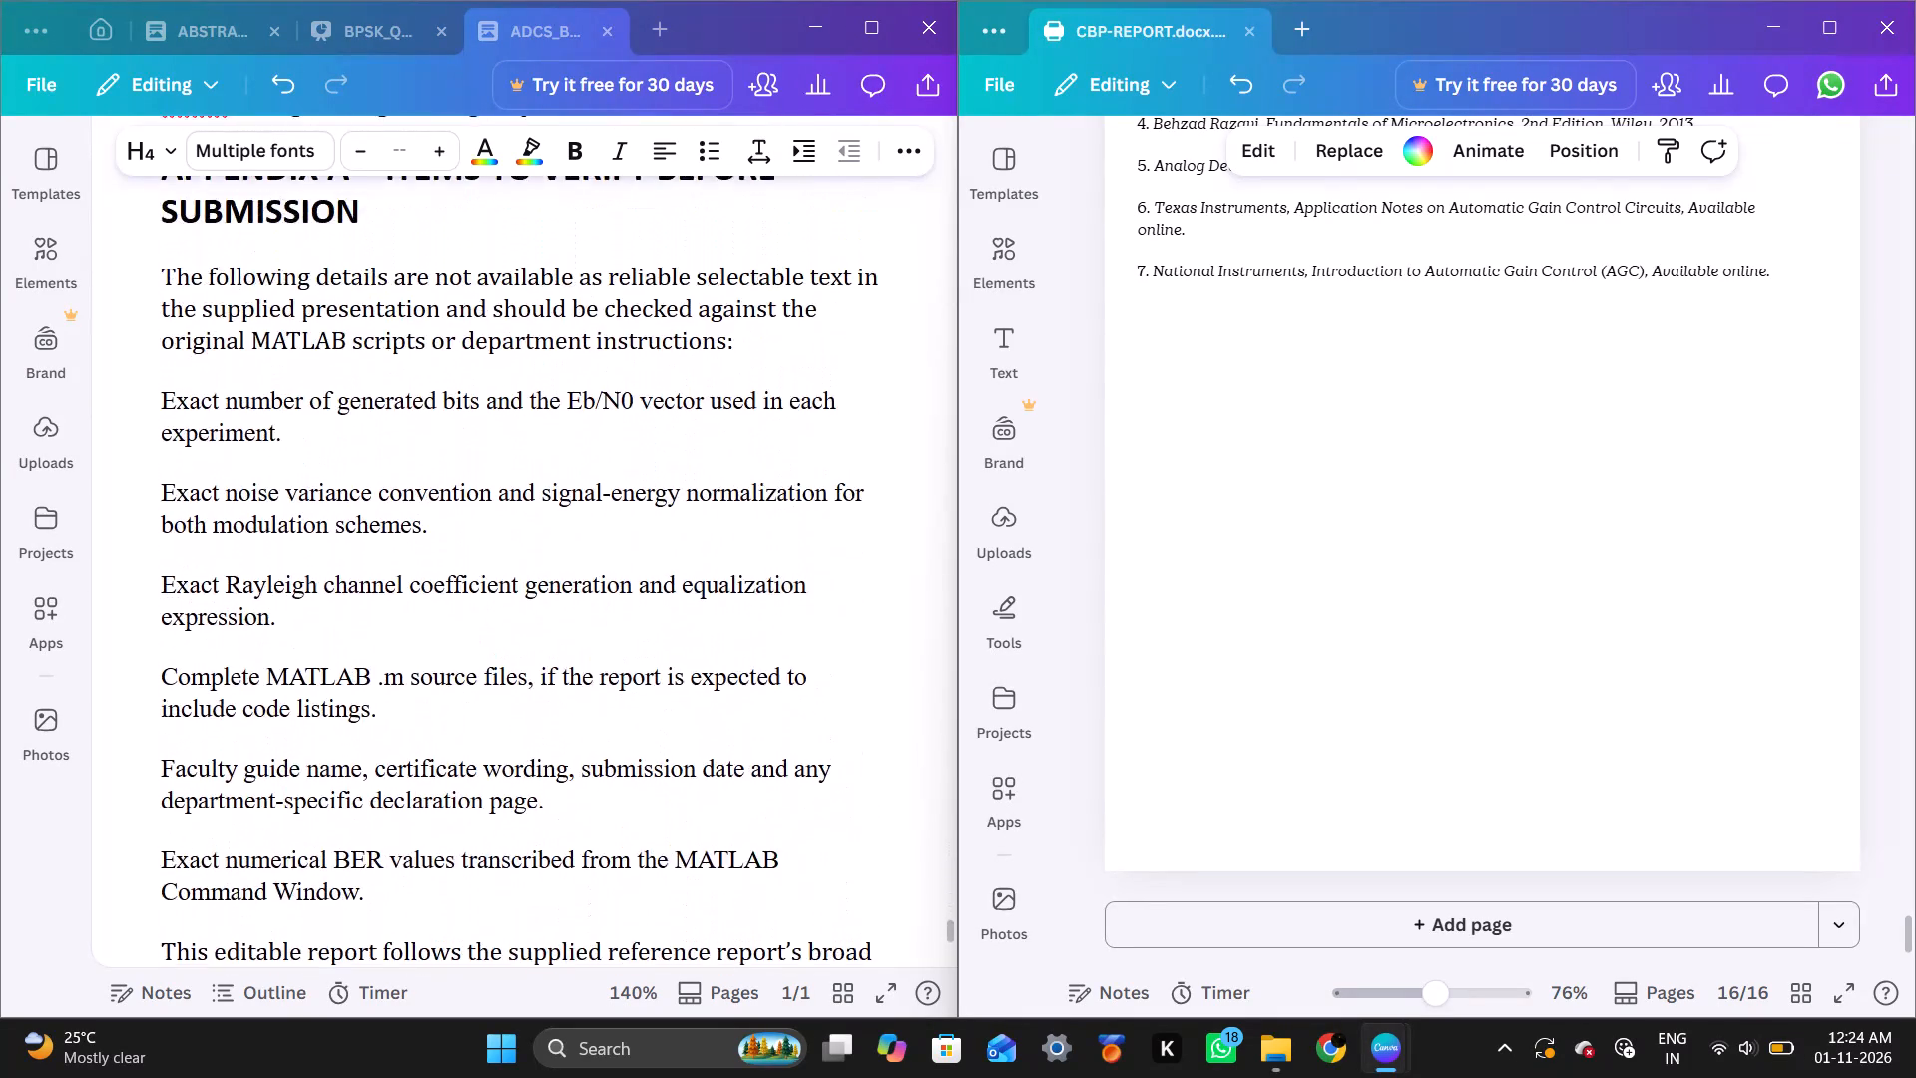
{"action": "scroll", "coordinate": [687, 749], "scroll_direction": "up", "scroll_amount": 5}
{"action": "scroll", "coordinate": [1348, 521], "scroll_direction": "up", "scroll_amount": 2}
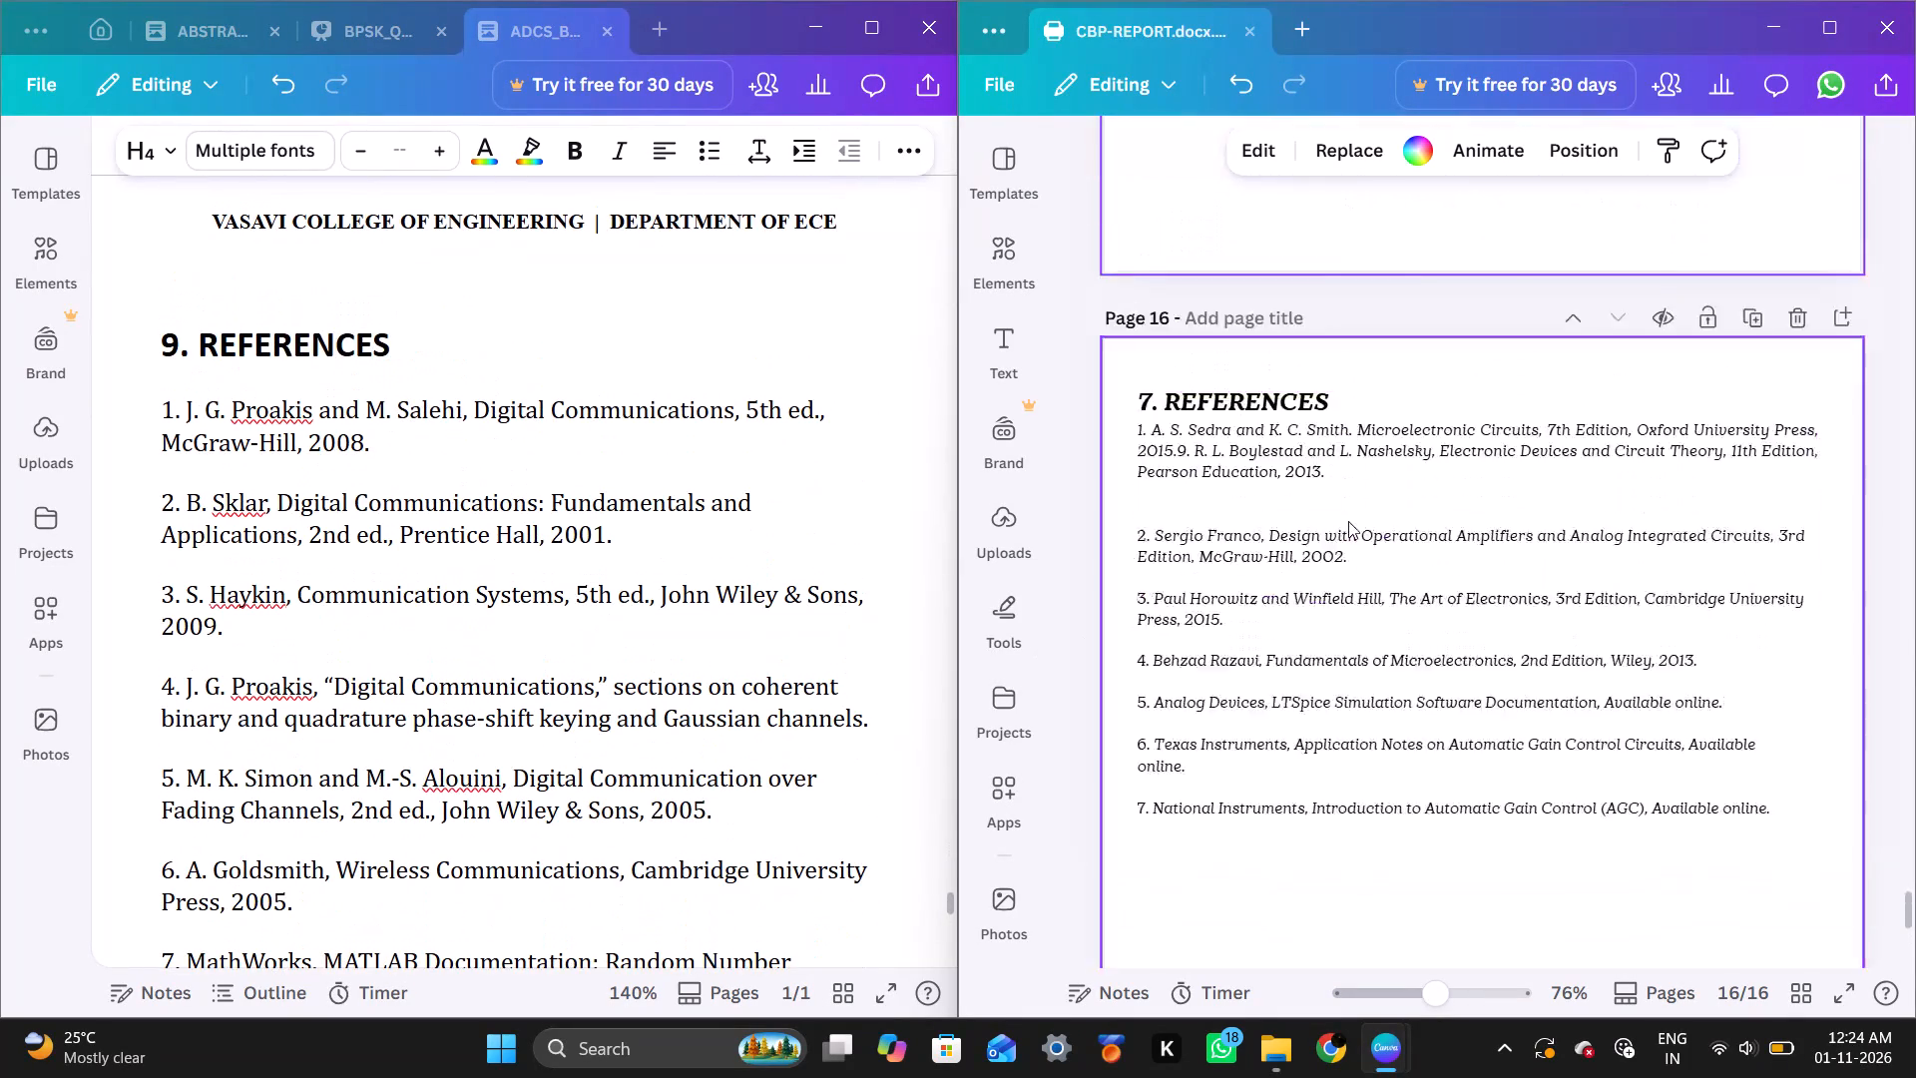
{"action": "scroll", "coordinate": [1348, 521], "scroll_direction": "up", "scroll_amount": 3}
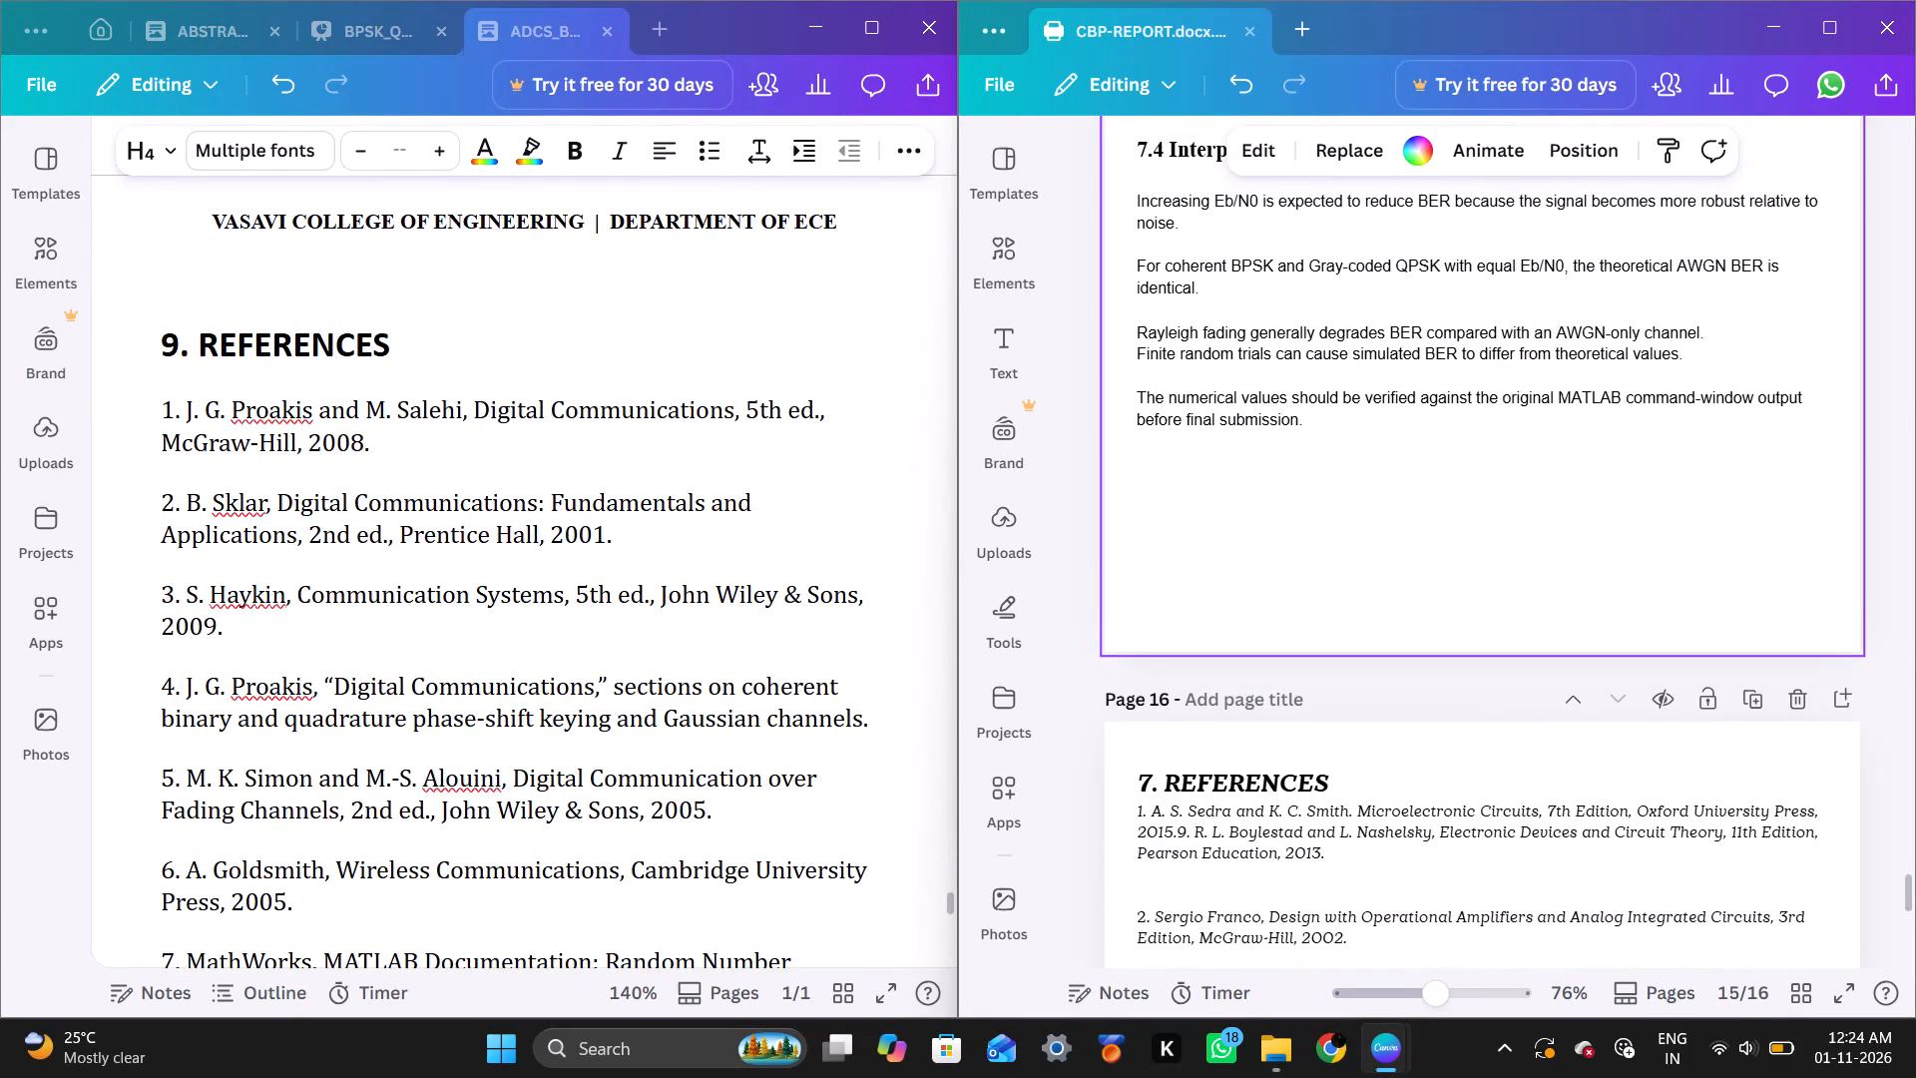
{"action": "scroll", "coordinate": [664, 397], "scroll_direction": "up", "scroll_amount": 4}
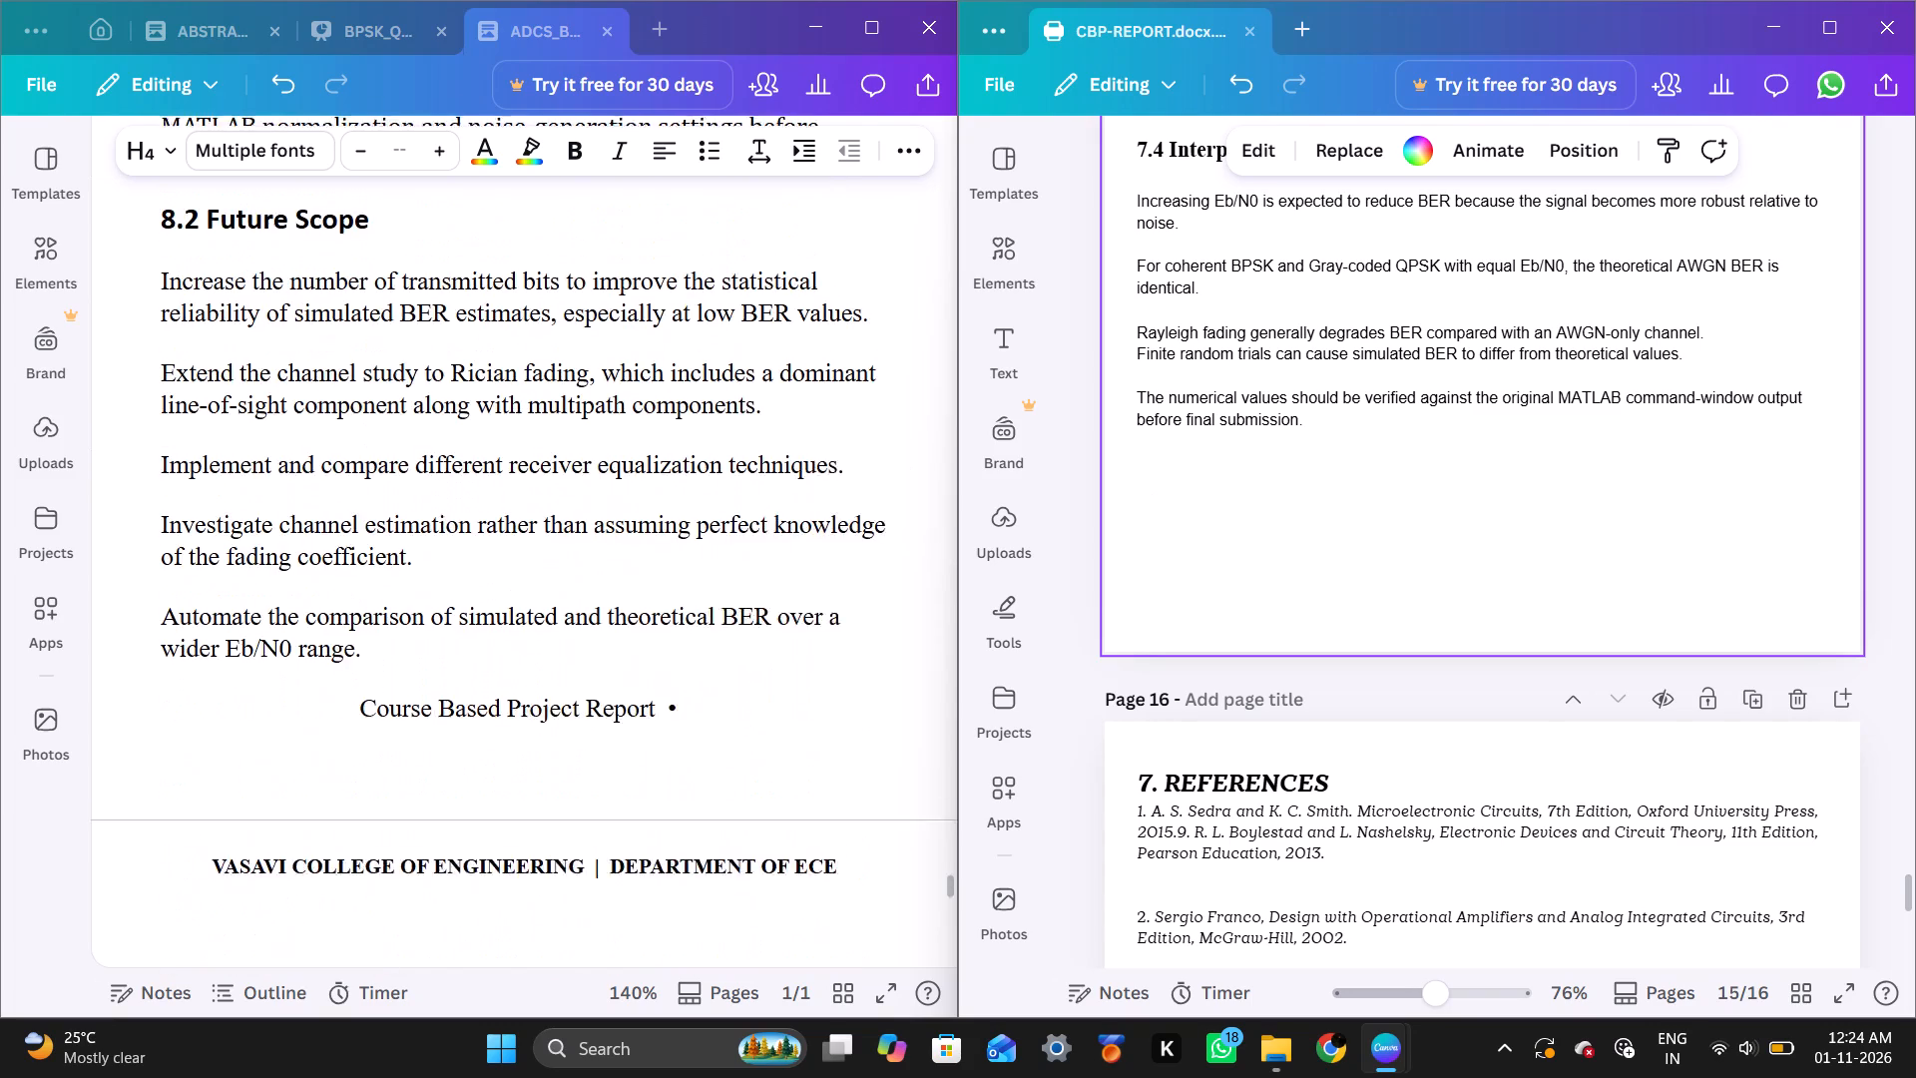
{"action": "scroll", "coordinate": [681, 398], "scroll_direction": "up", "scroll_amount": 4}
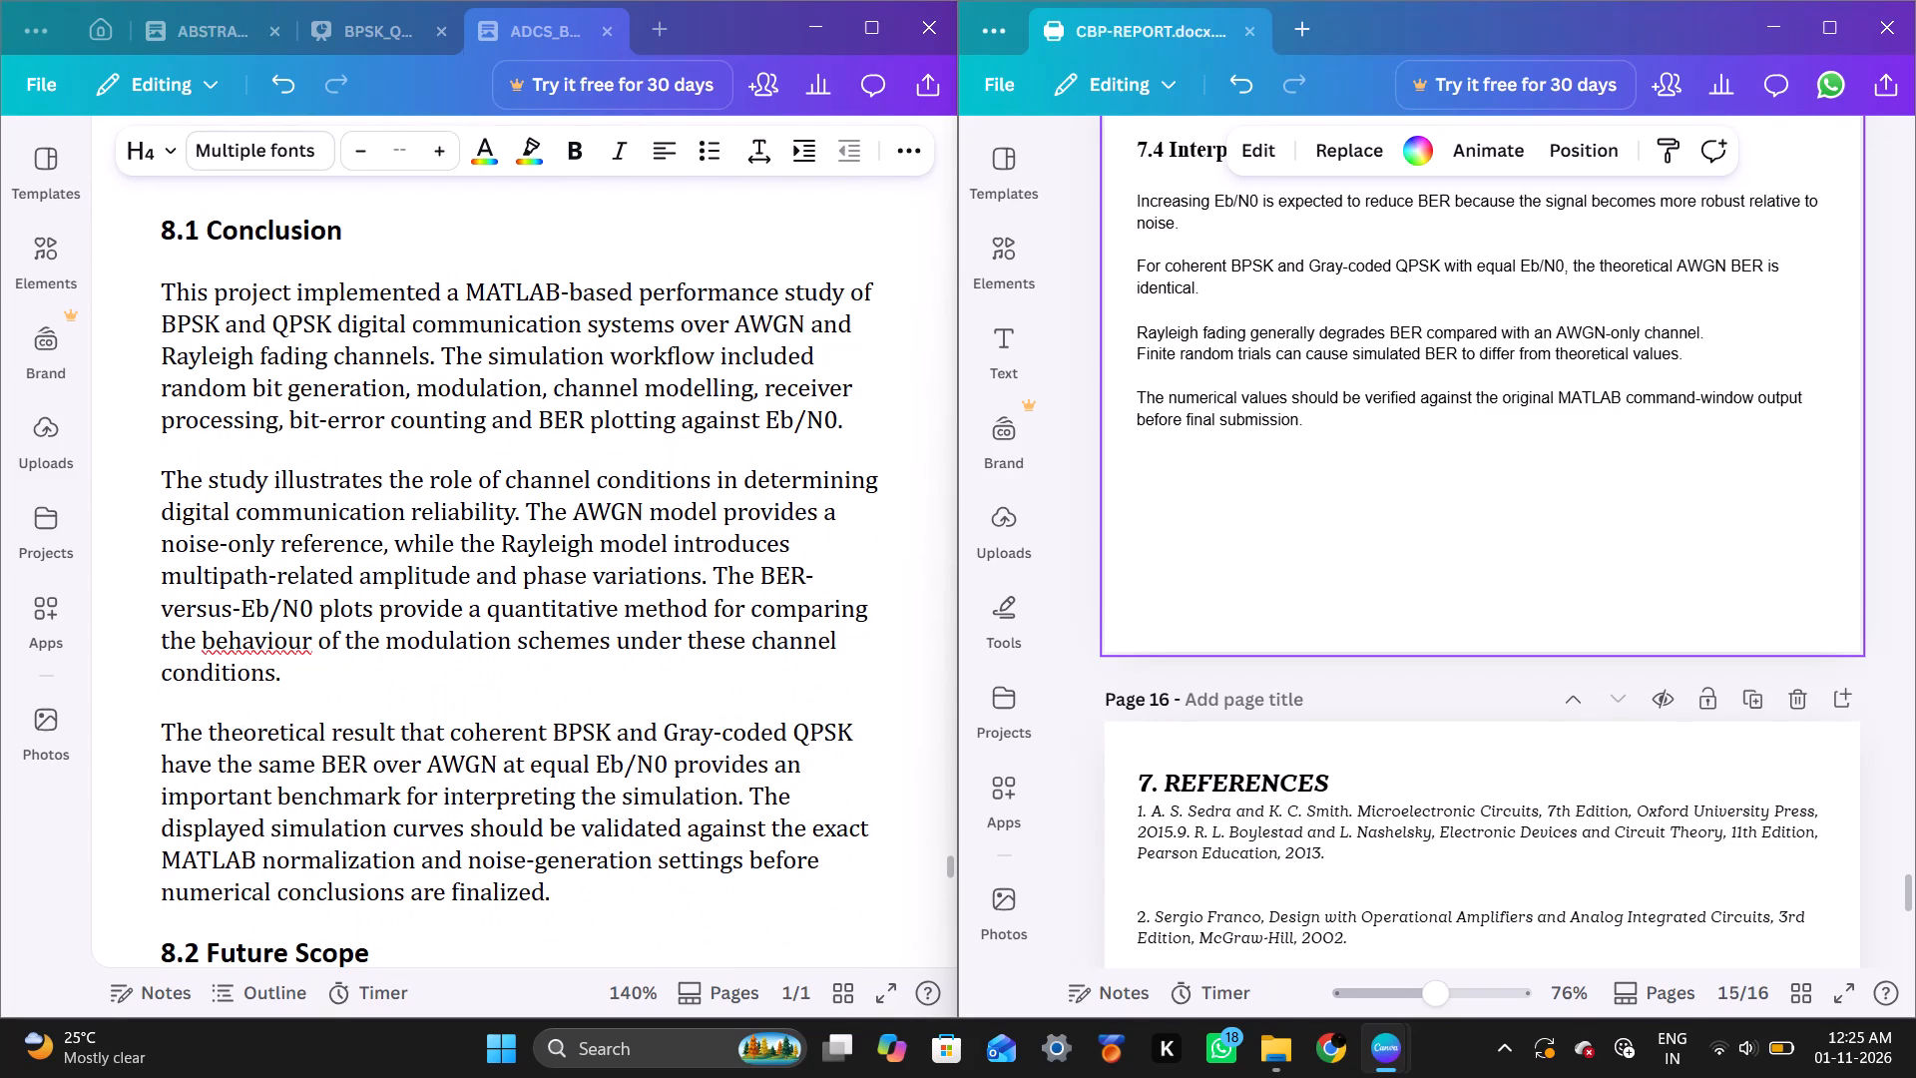
Delete the old "7. REFERENCES" heading and all seven reference entries from page 16 of the report.
{"action": "scroll", "coordinate": [1391, 581], "scroll_direction": "down", "scroll_amount": 1}
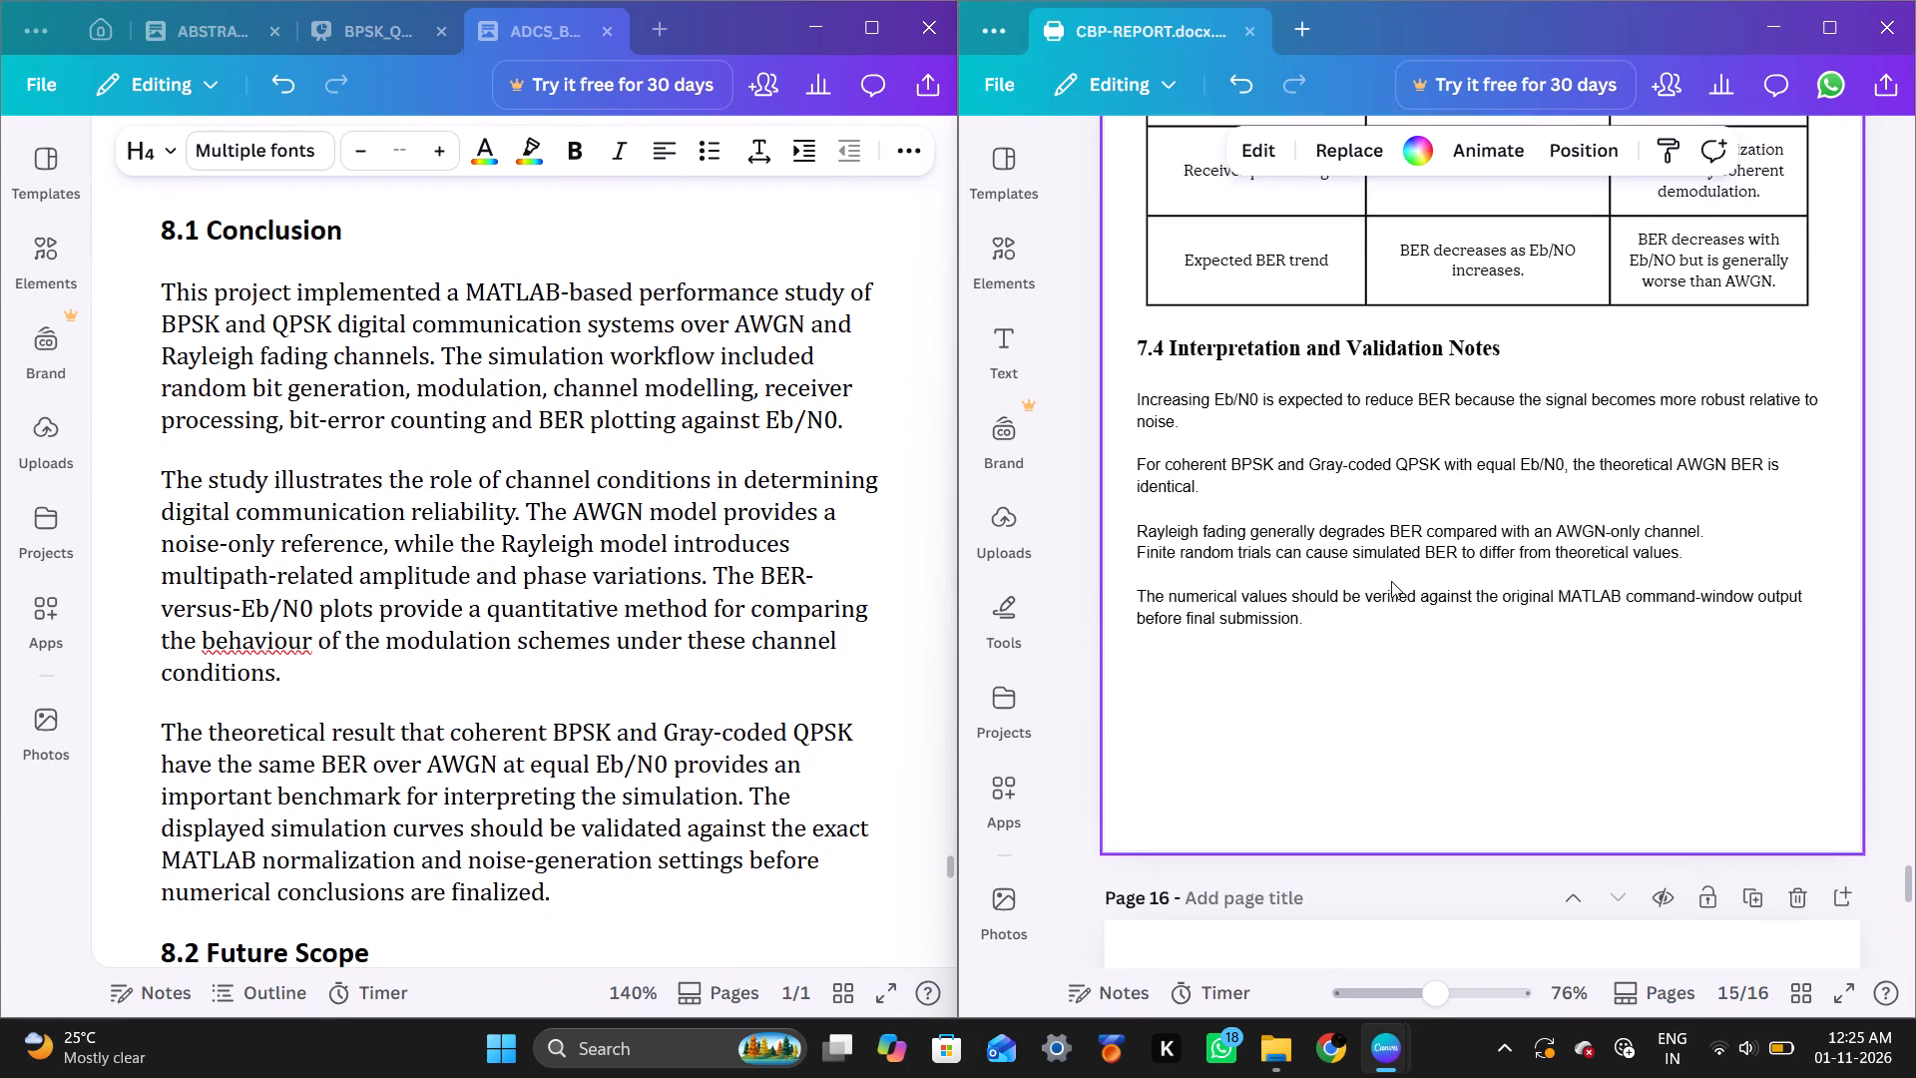
{"action": "scroll", "coordinate": [1391, 581], "scroll_direction": "down", "scroll_amount": 1}
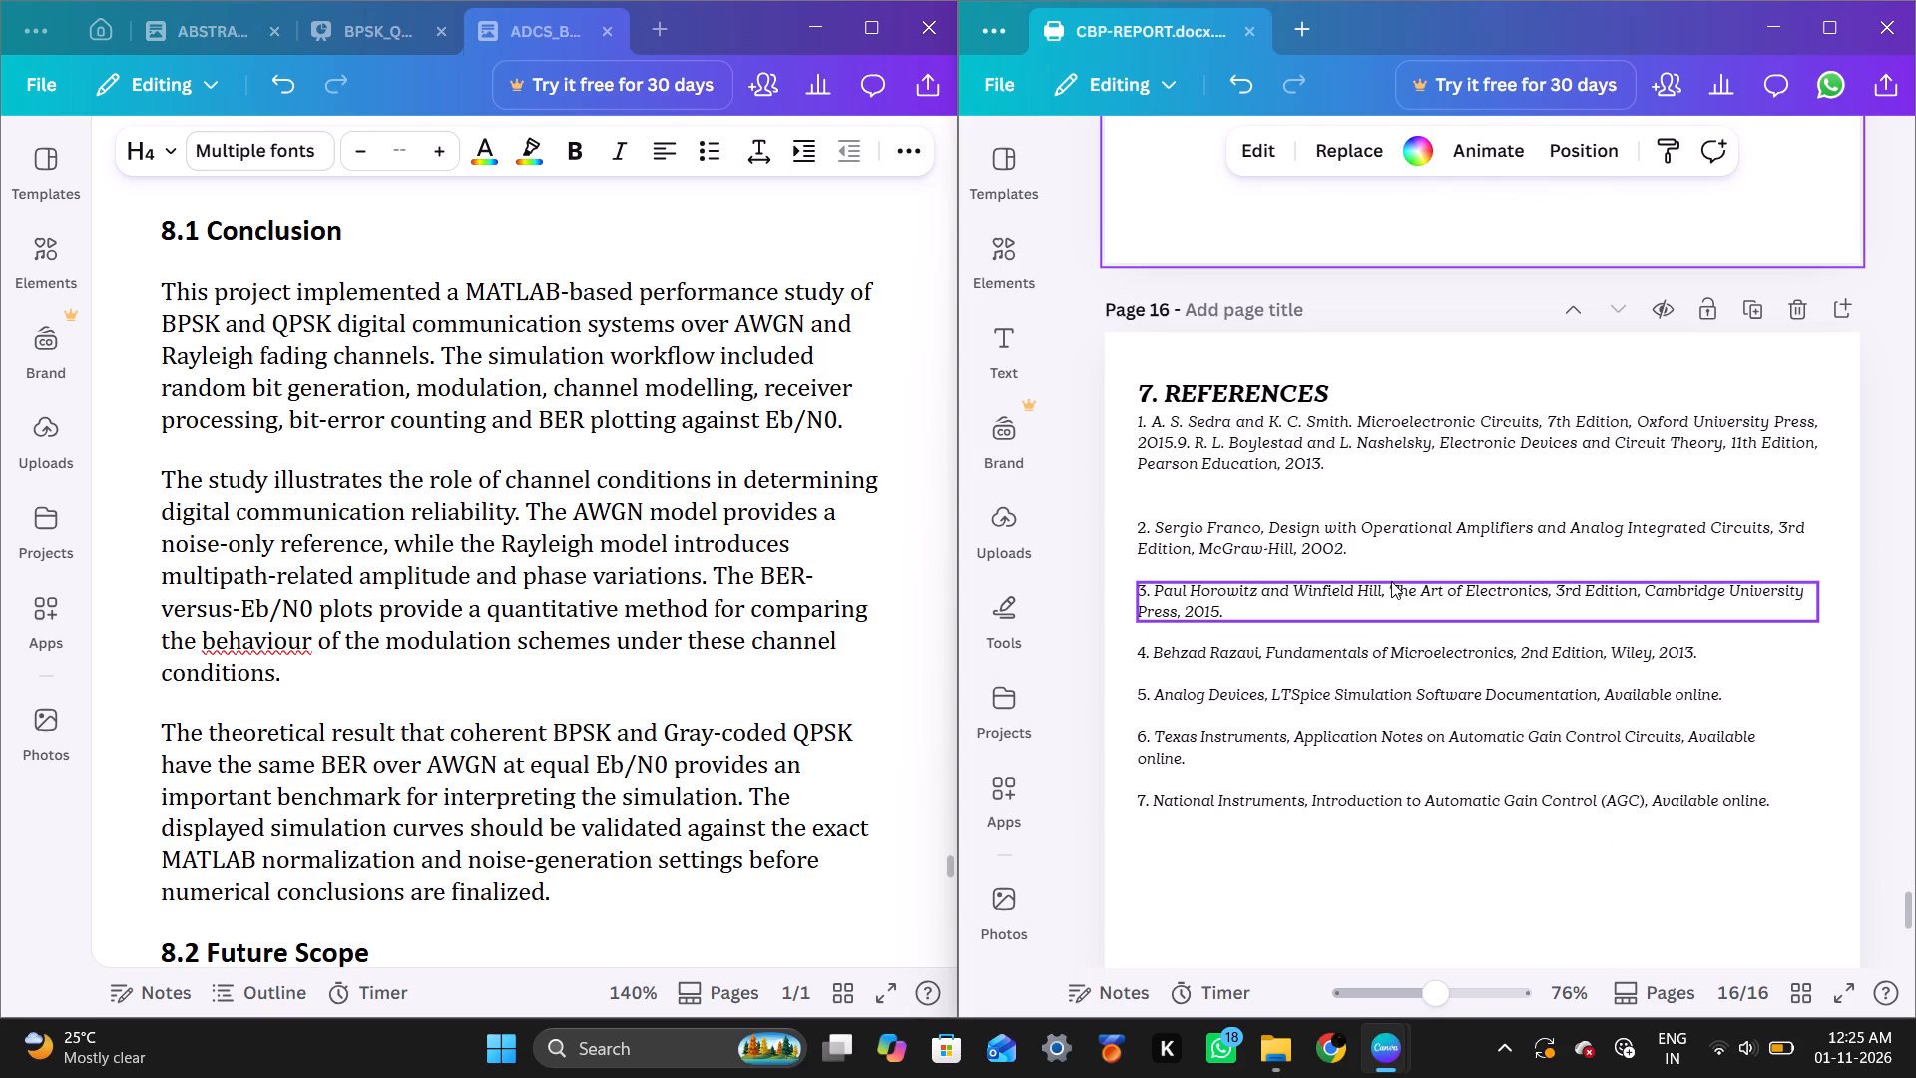
{"action": "key", "text": "Delete"}
{"action": "key", "text": "Delete"}
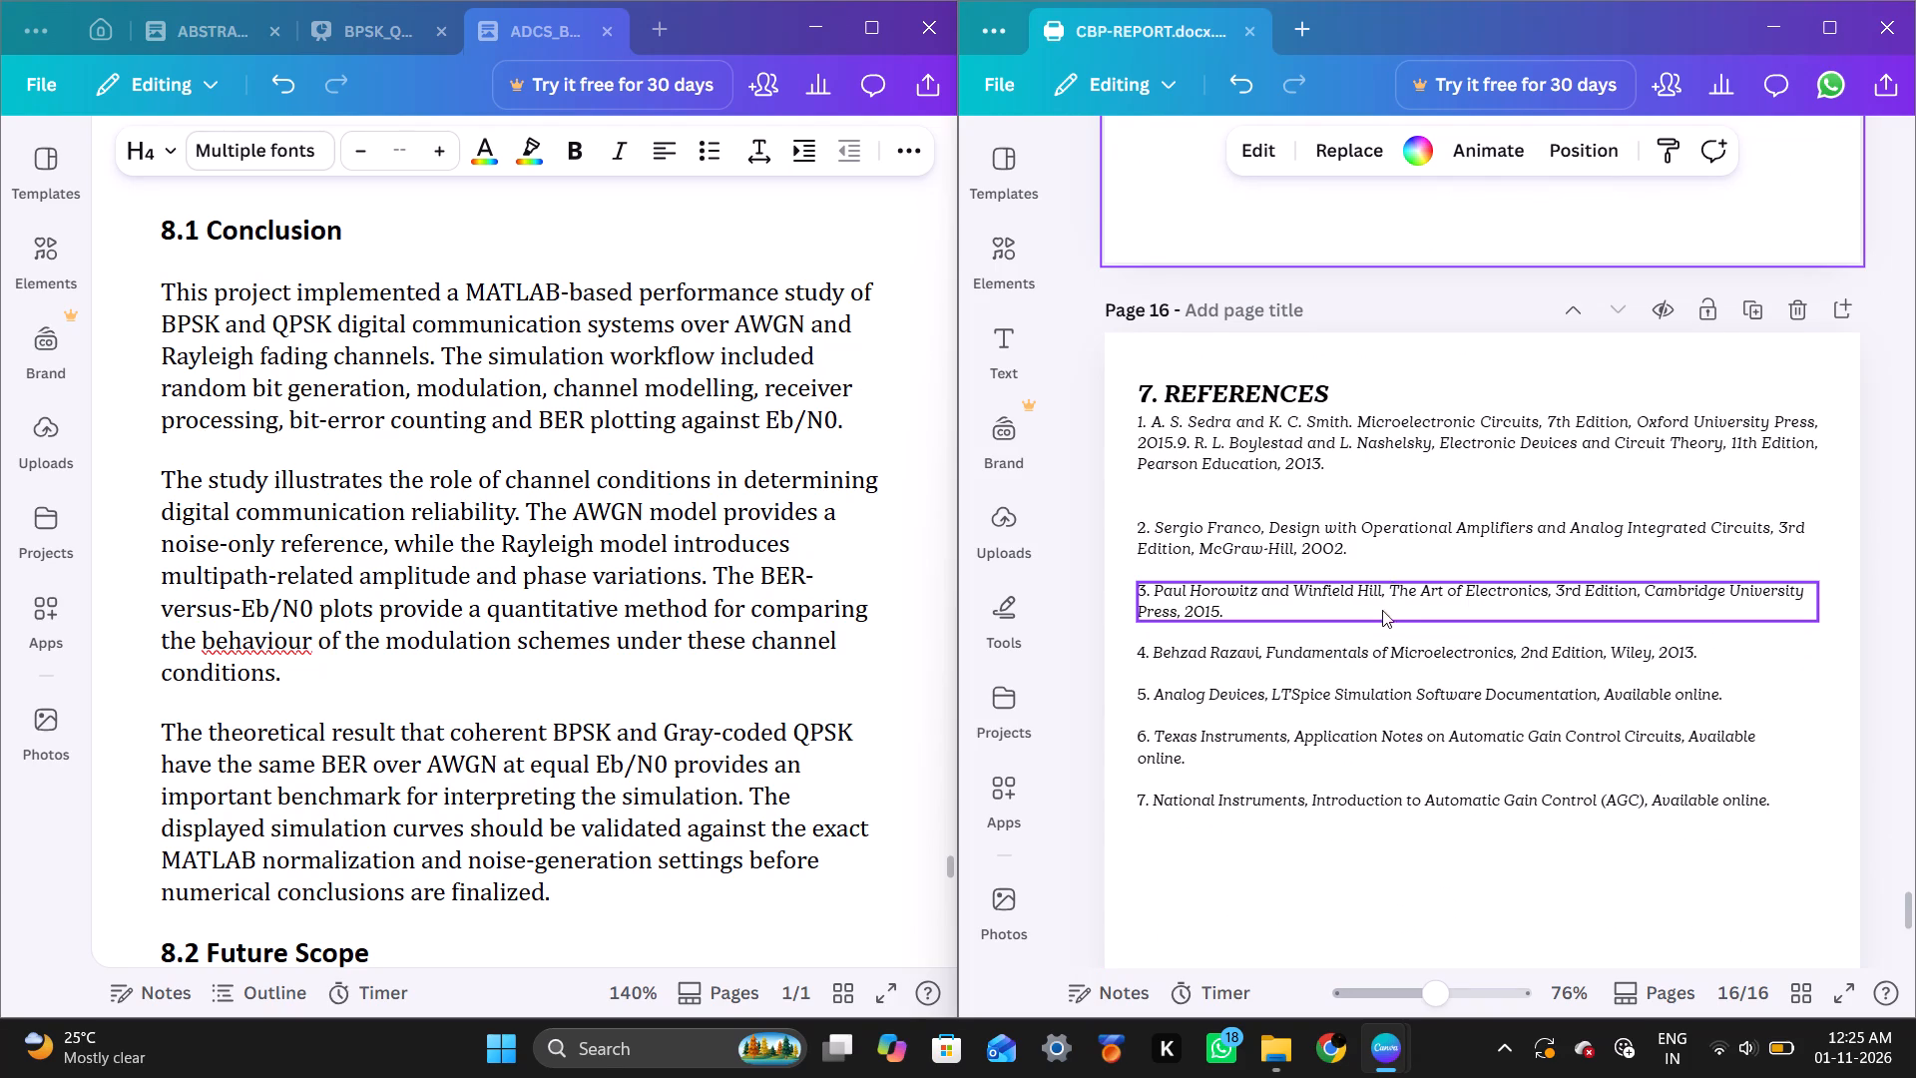
{"action": "left_click", "coordinate": [1390, 592]}
{"action": "key", "text": "Delete"}
{"action": "left_click", "coordinate": [1374, 545]}
{"action": "key", "text": "Delete"}
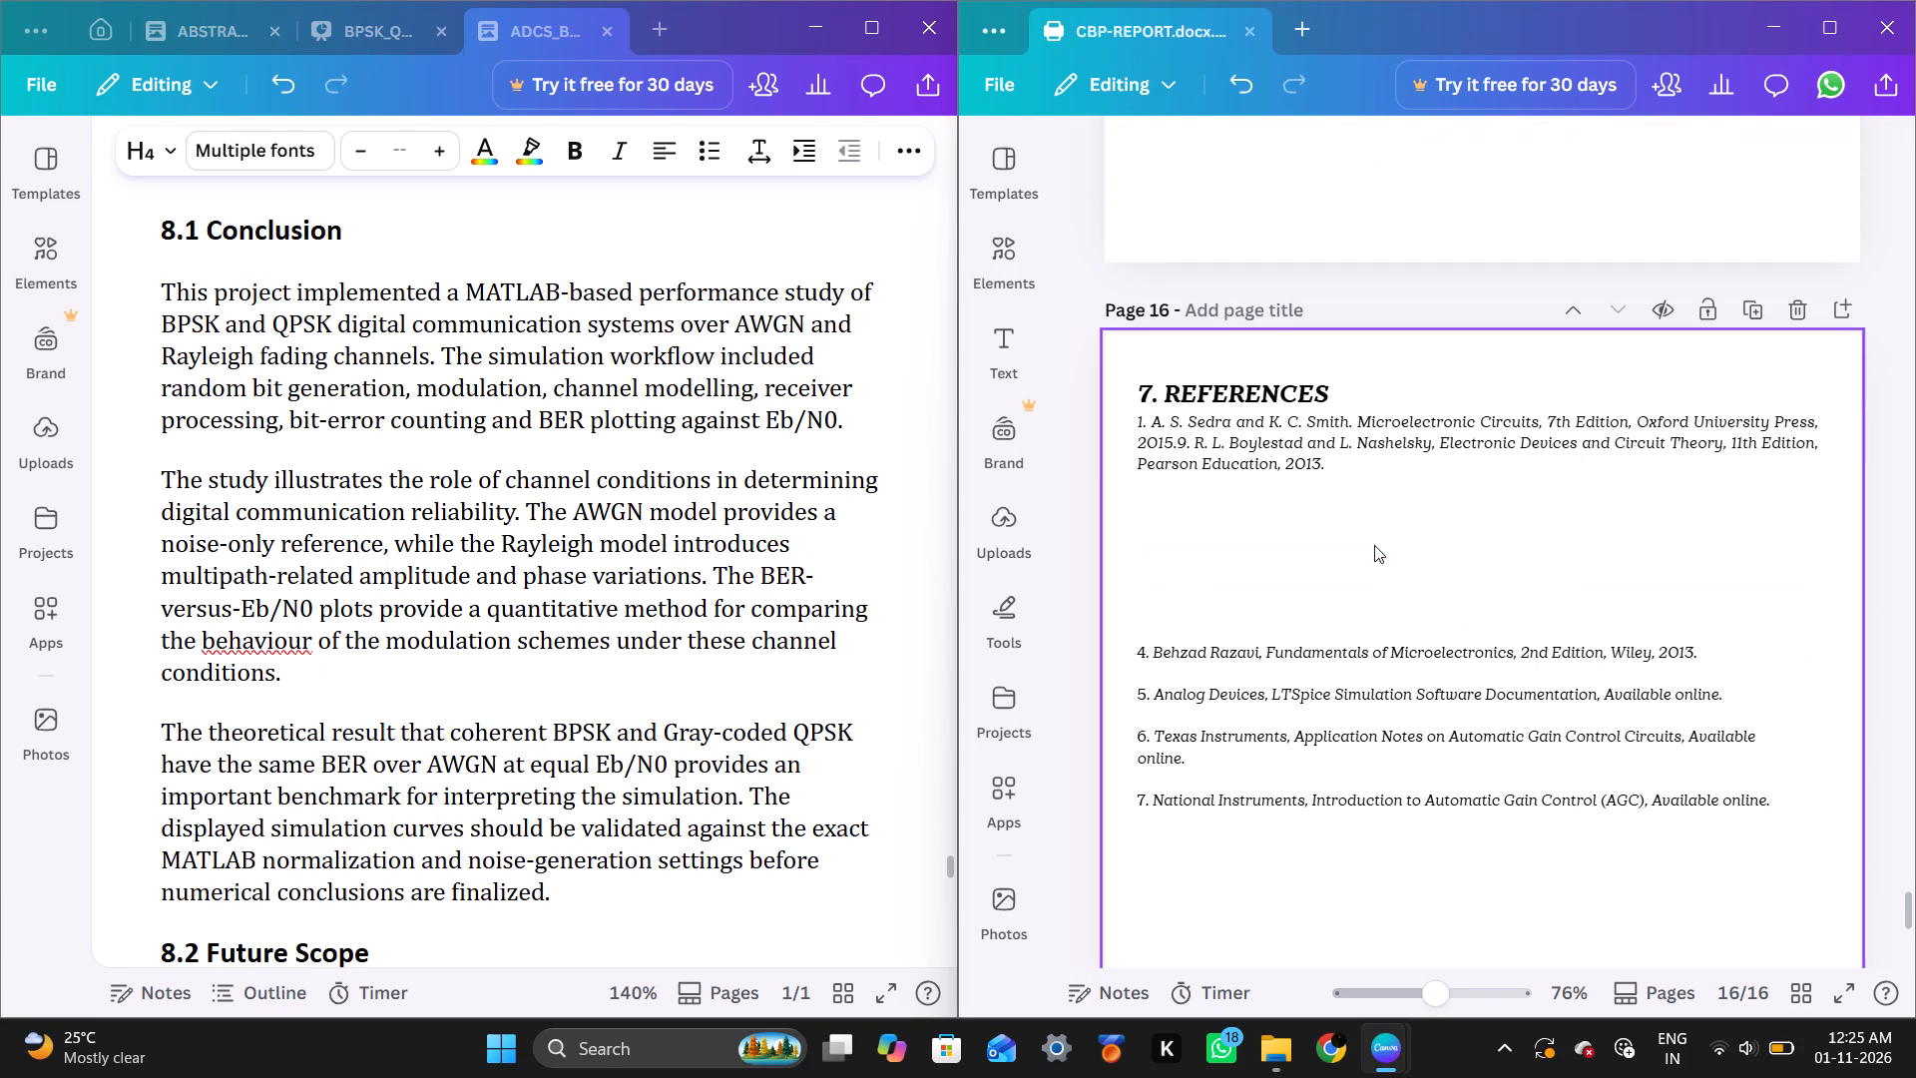
{"action": "left_click", "coordinate": [1326, 446]}
{"action": "key", "text": "Delete"}
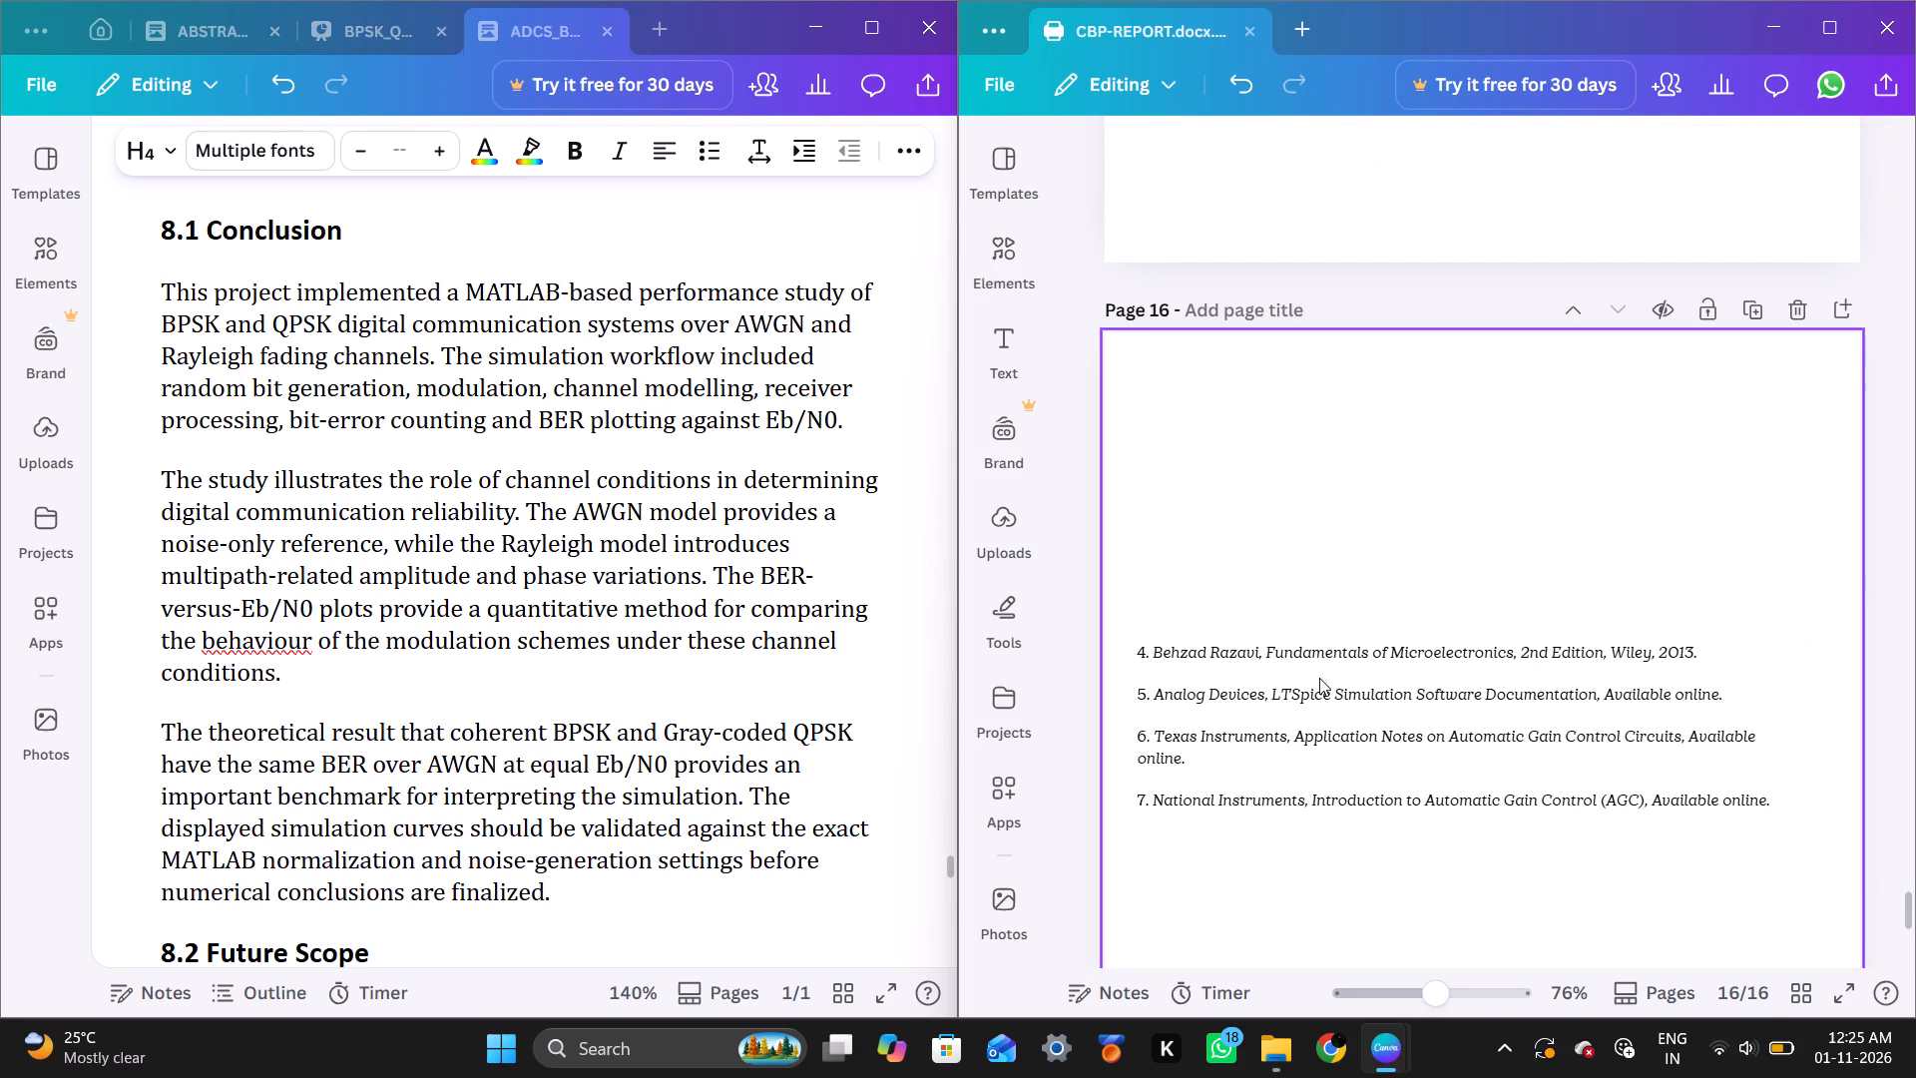
{"action": "left_click", "coordinate": [1319, 662]}
{"action": "key", "text": "Delete"}
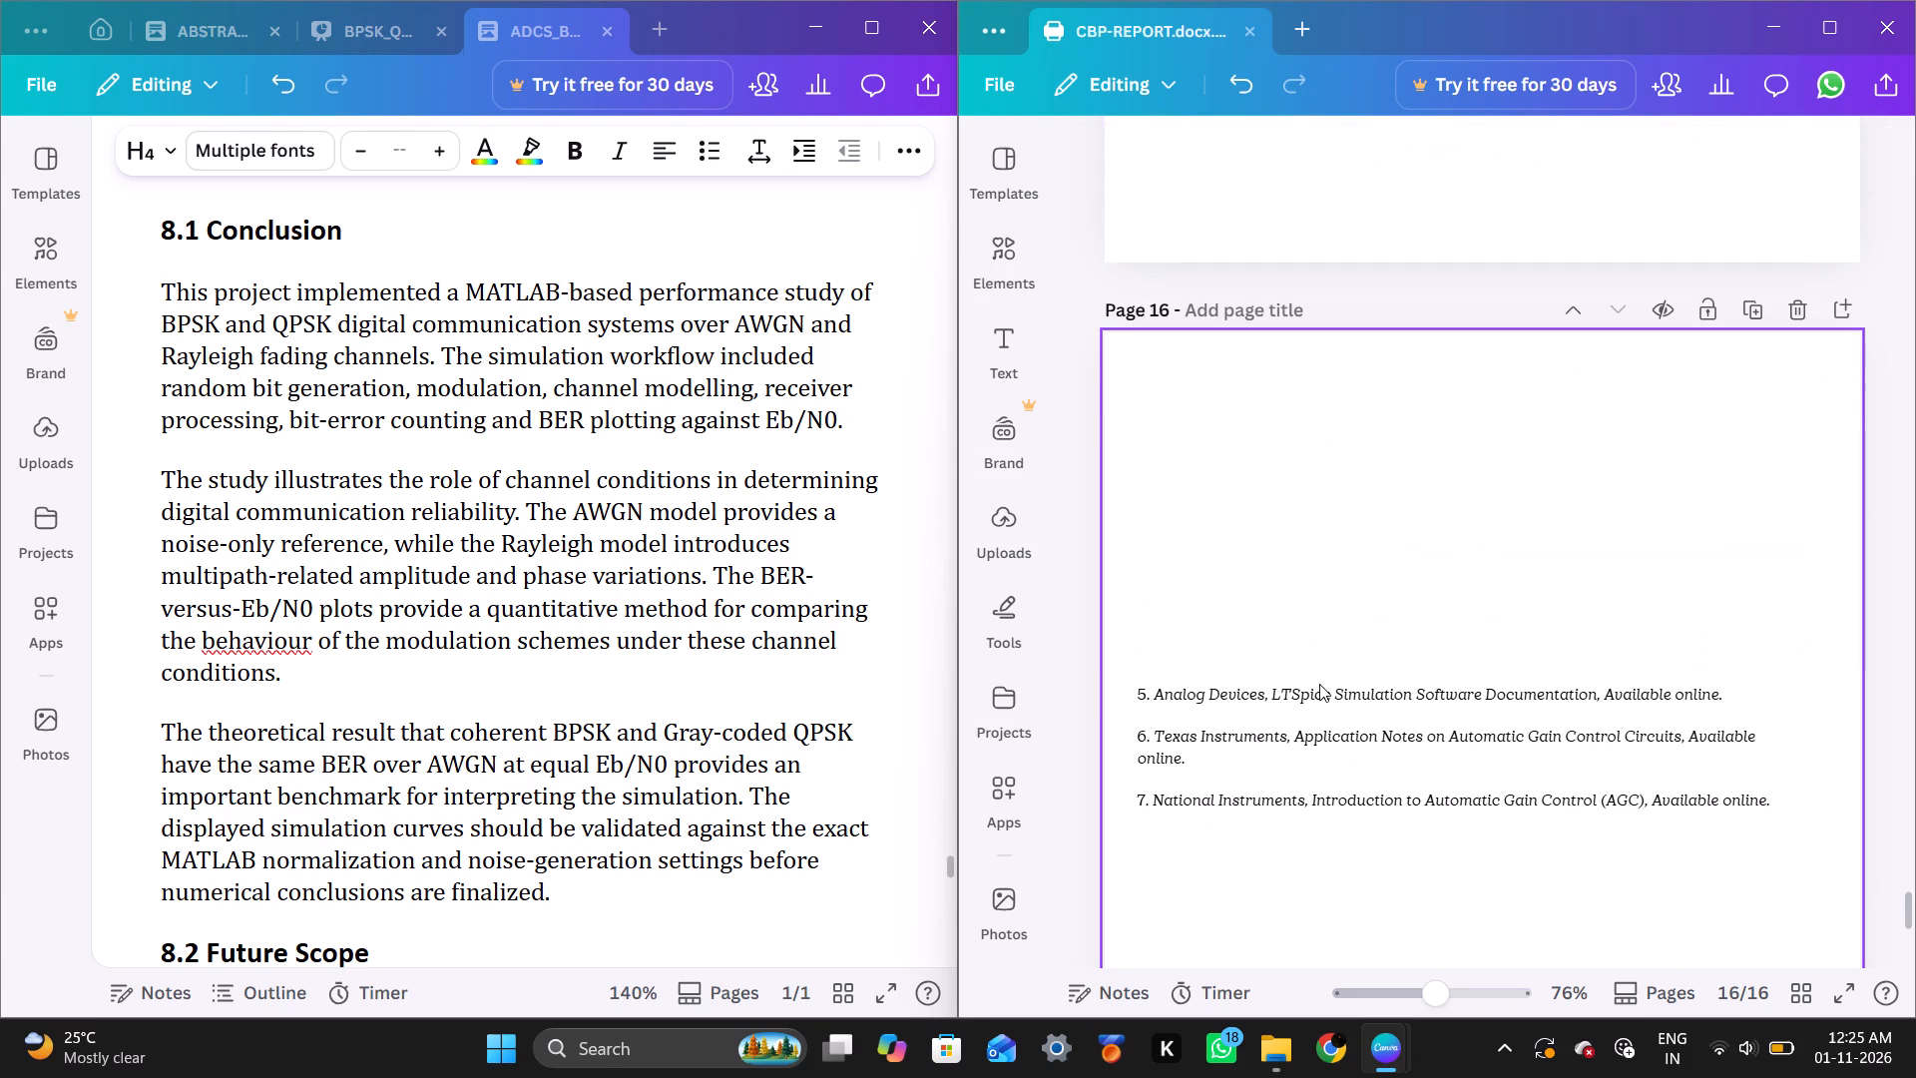
{"action": "left_click", "coordinate": [1319, 692]}
{"action": "key", "text": "Delete"}
{"action": "left_click", "coordinate": [1319, 736]}
{"action": "key", "text": "Delete"}
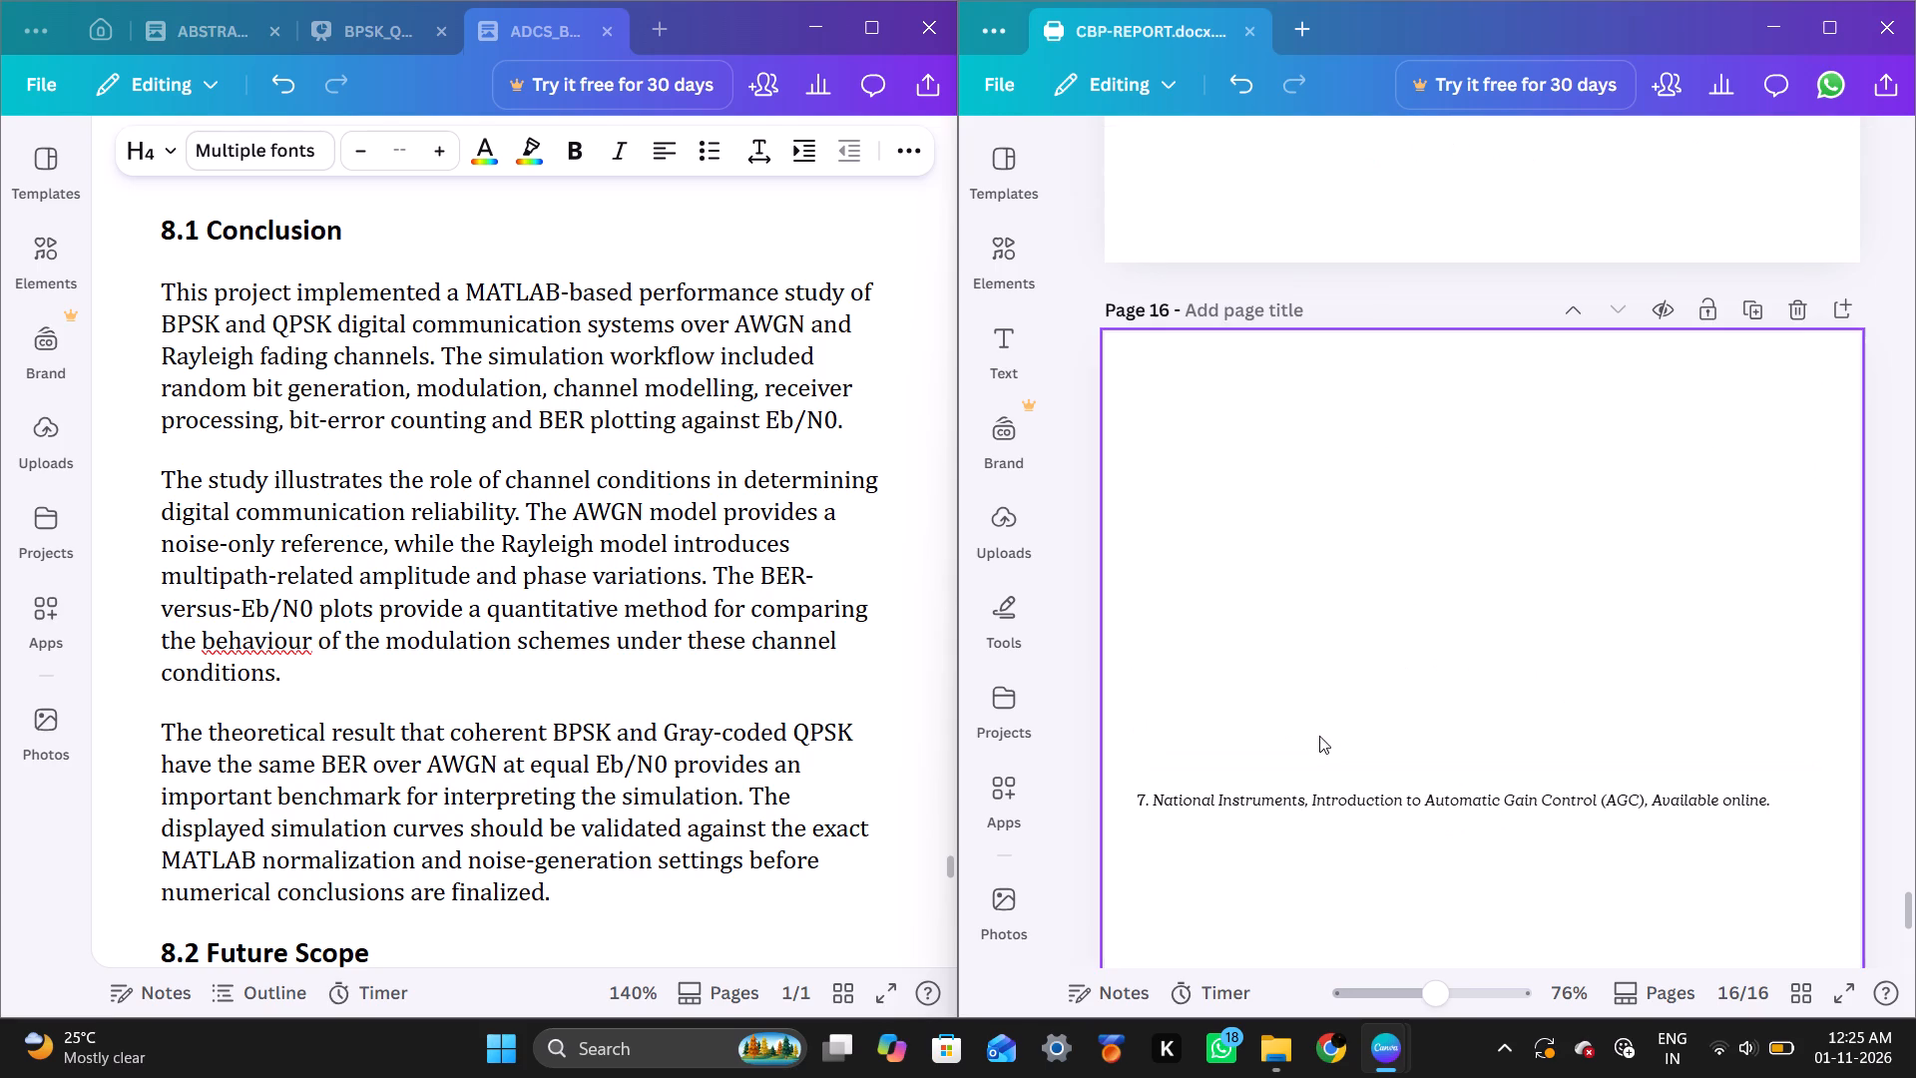
{"action": "left_click", "coordinate": [1319, 800]}
{"action": "key", "text": "Delete"}
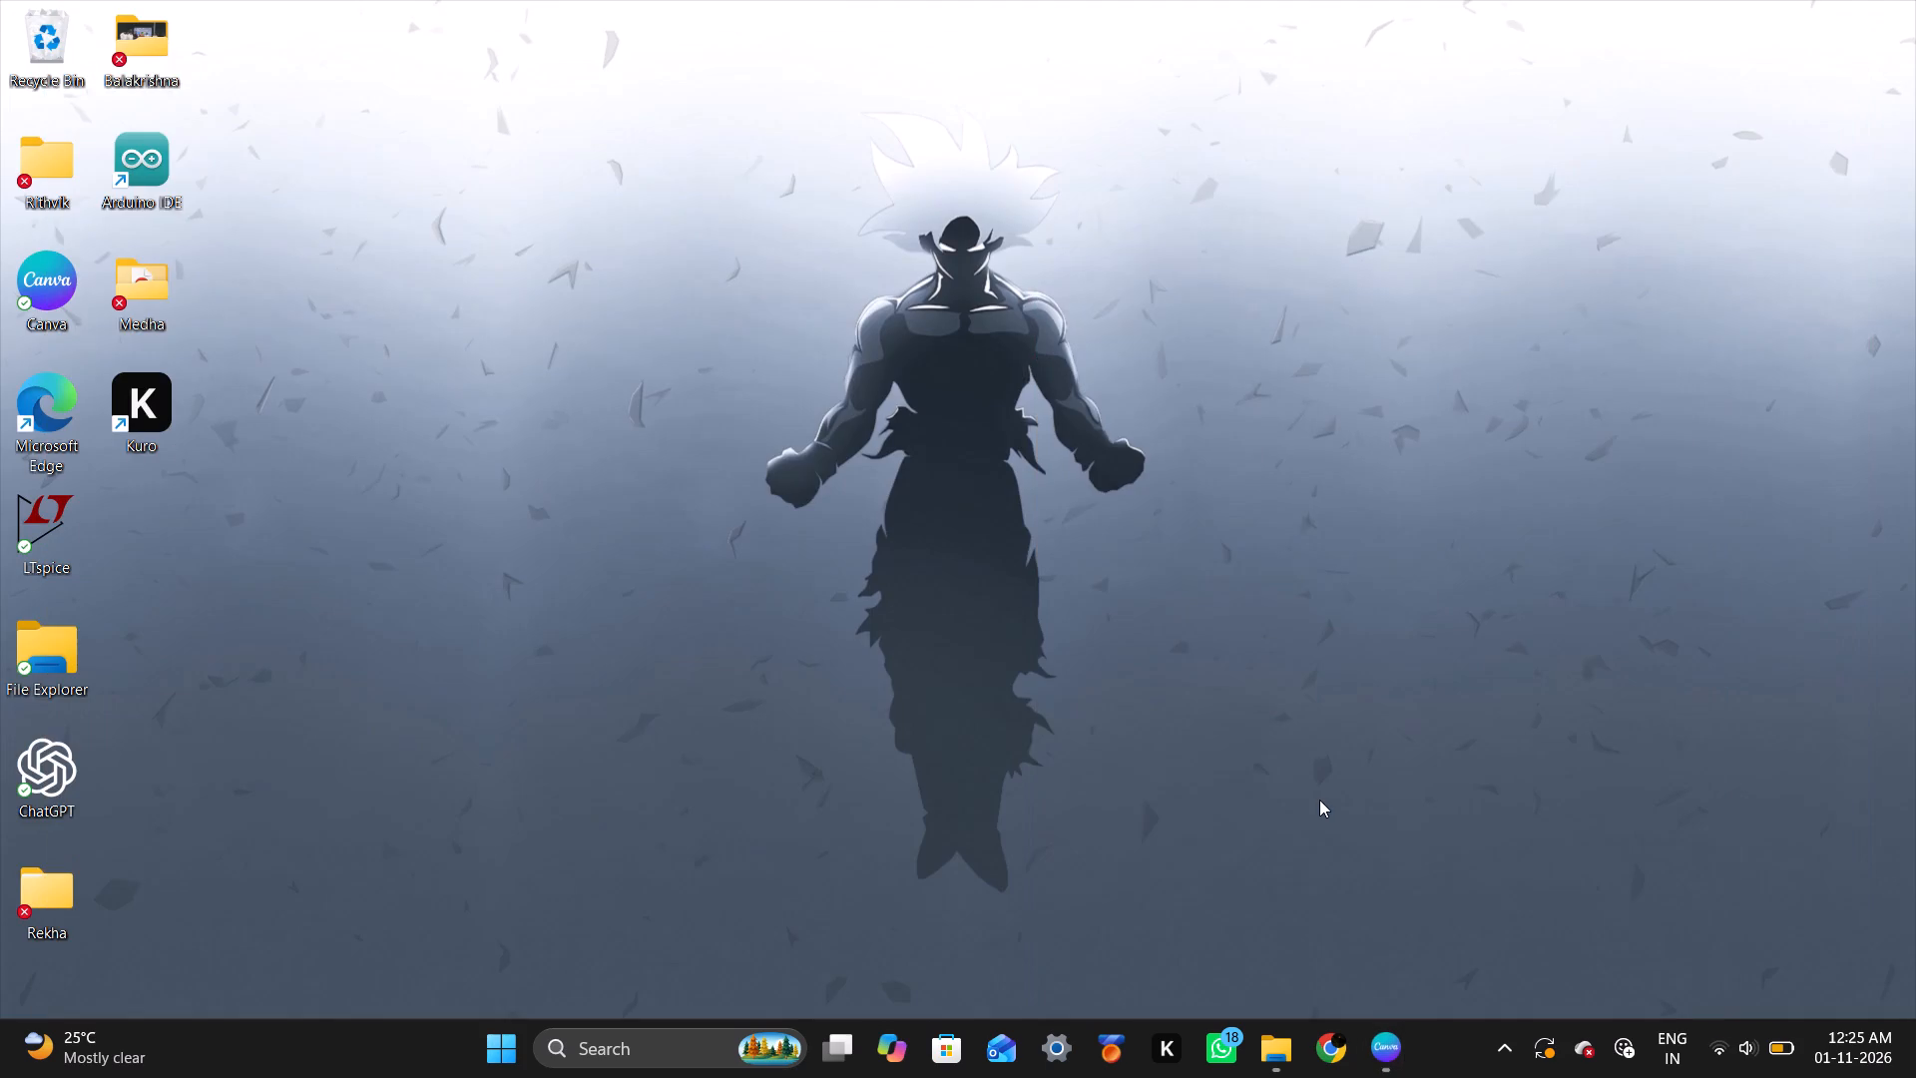
Duplicate the 7.4 notes text box on page 15 and place the copy at the top of page 16.
{"action": "scroll", "coordinate": [1346, 597], "scroll_direction": "up", "scroll_amount": 4}
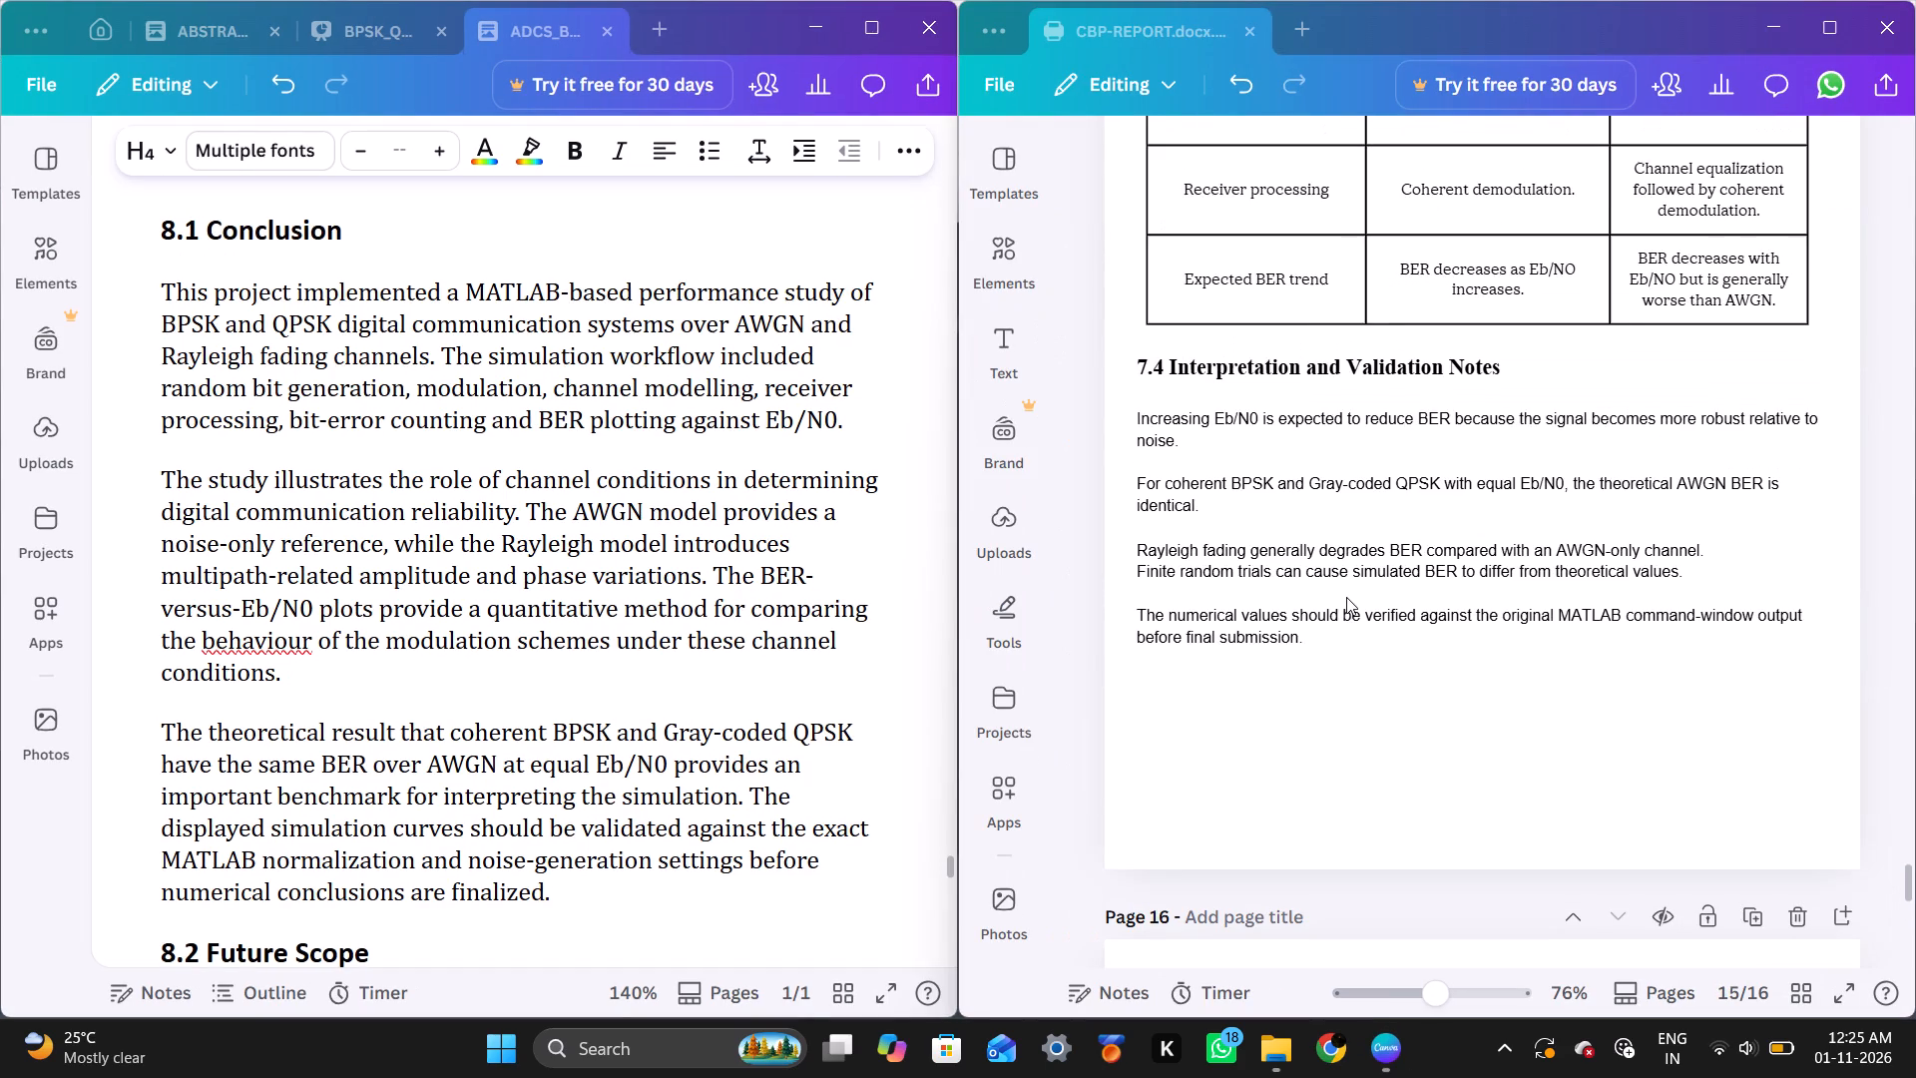
{"action": "scroll", "coordinate": [596, 415], "scroll_direction": "up", "scroll_amount": 2}
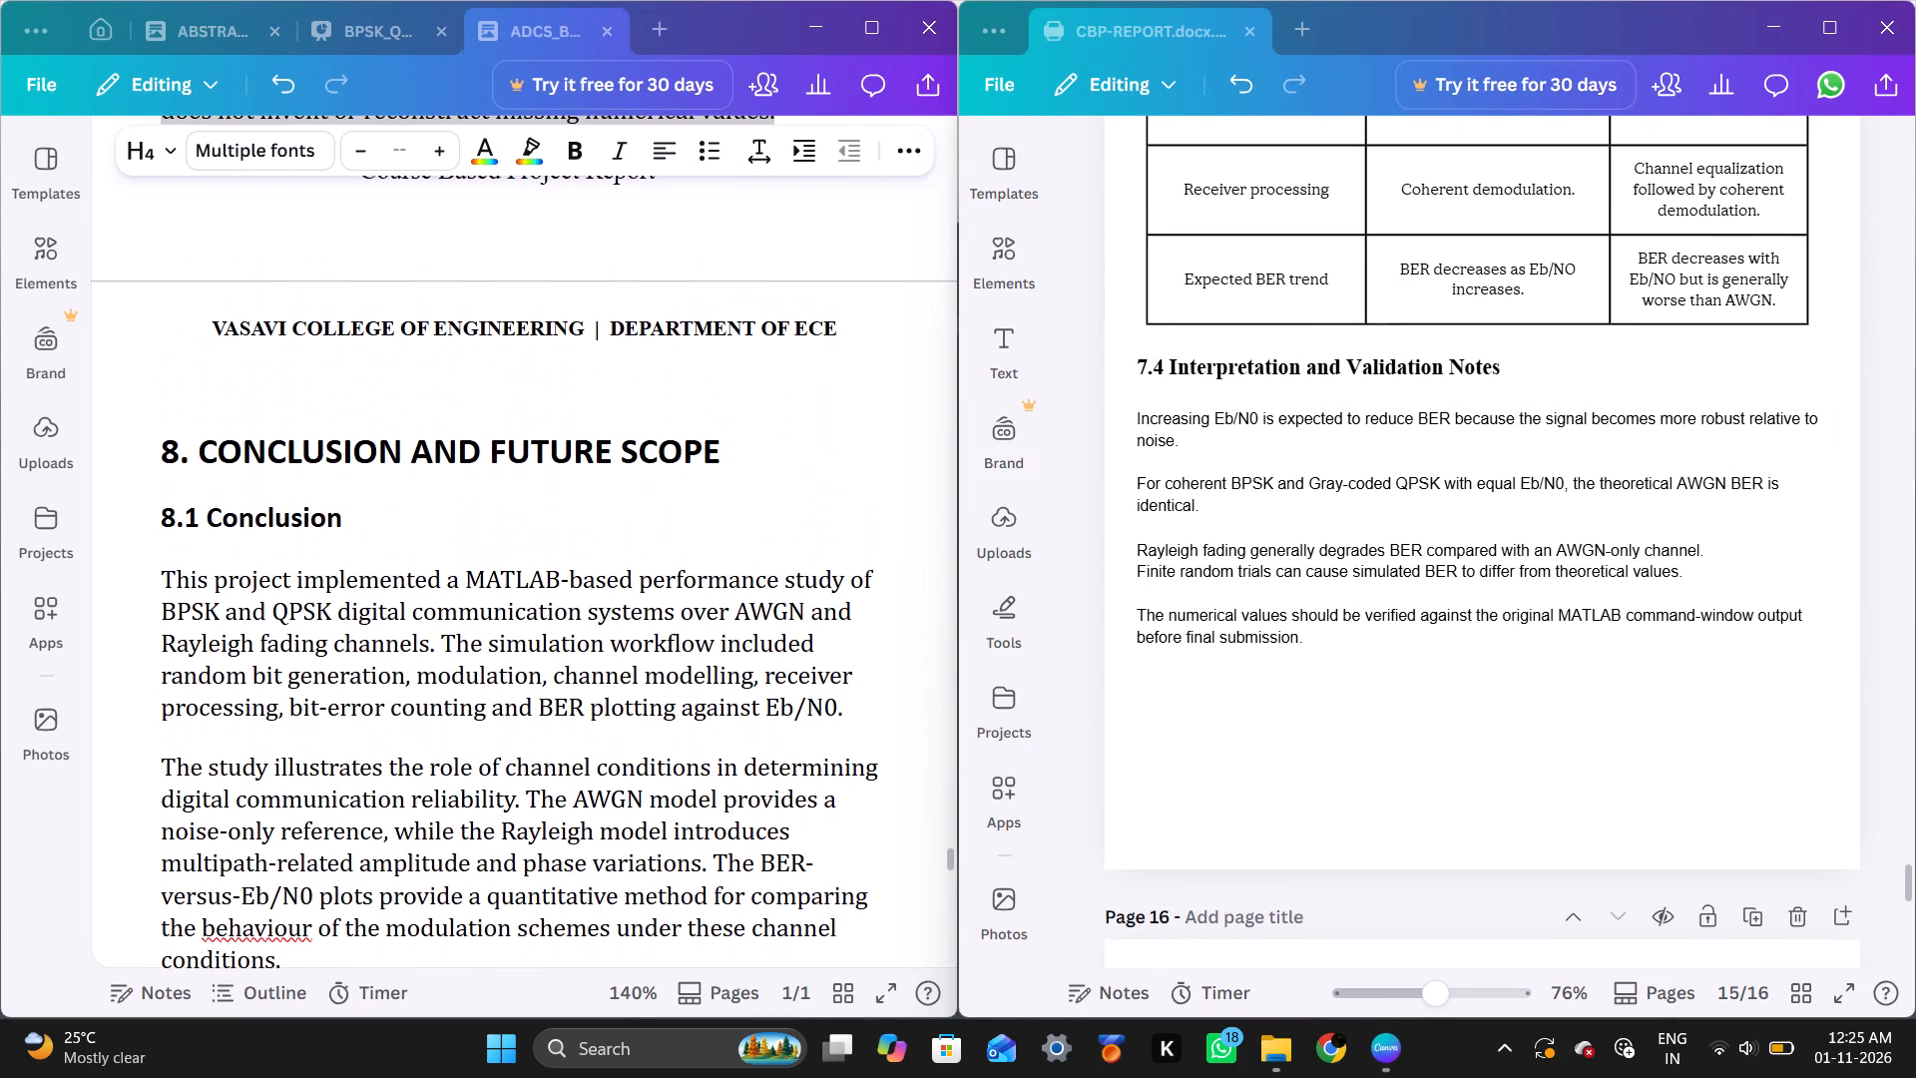
{"action": "left_click", "coordinate": [1213, 498]}
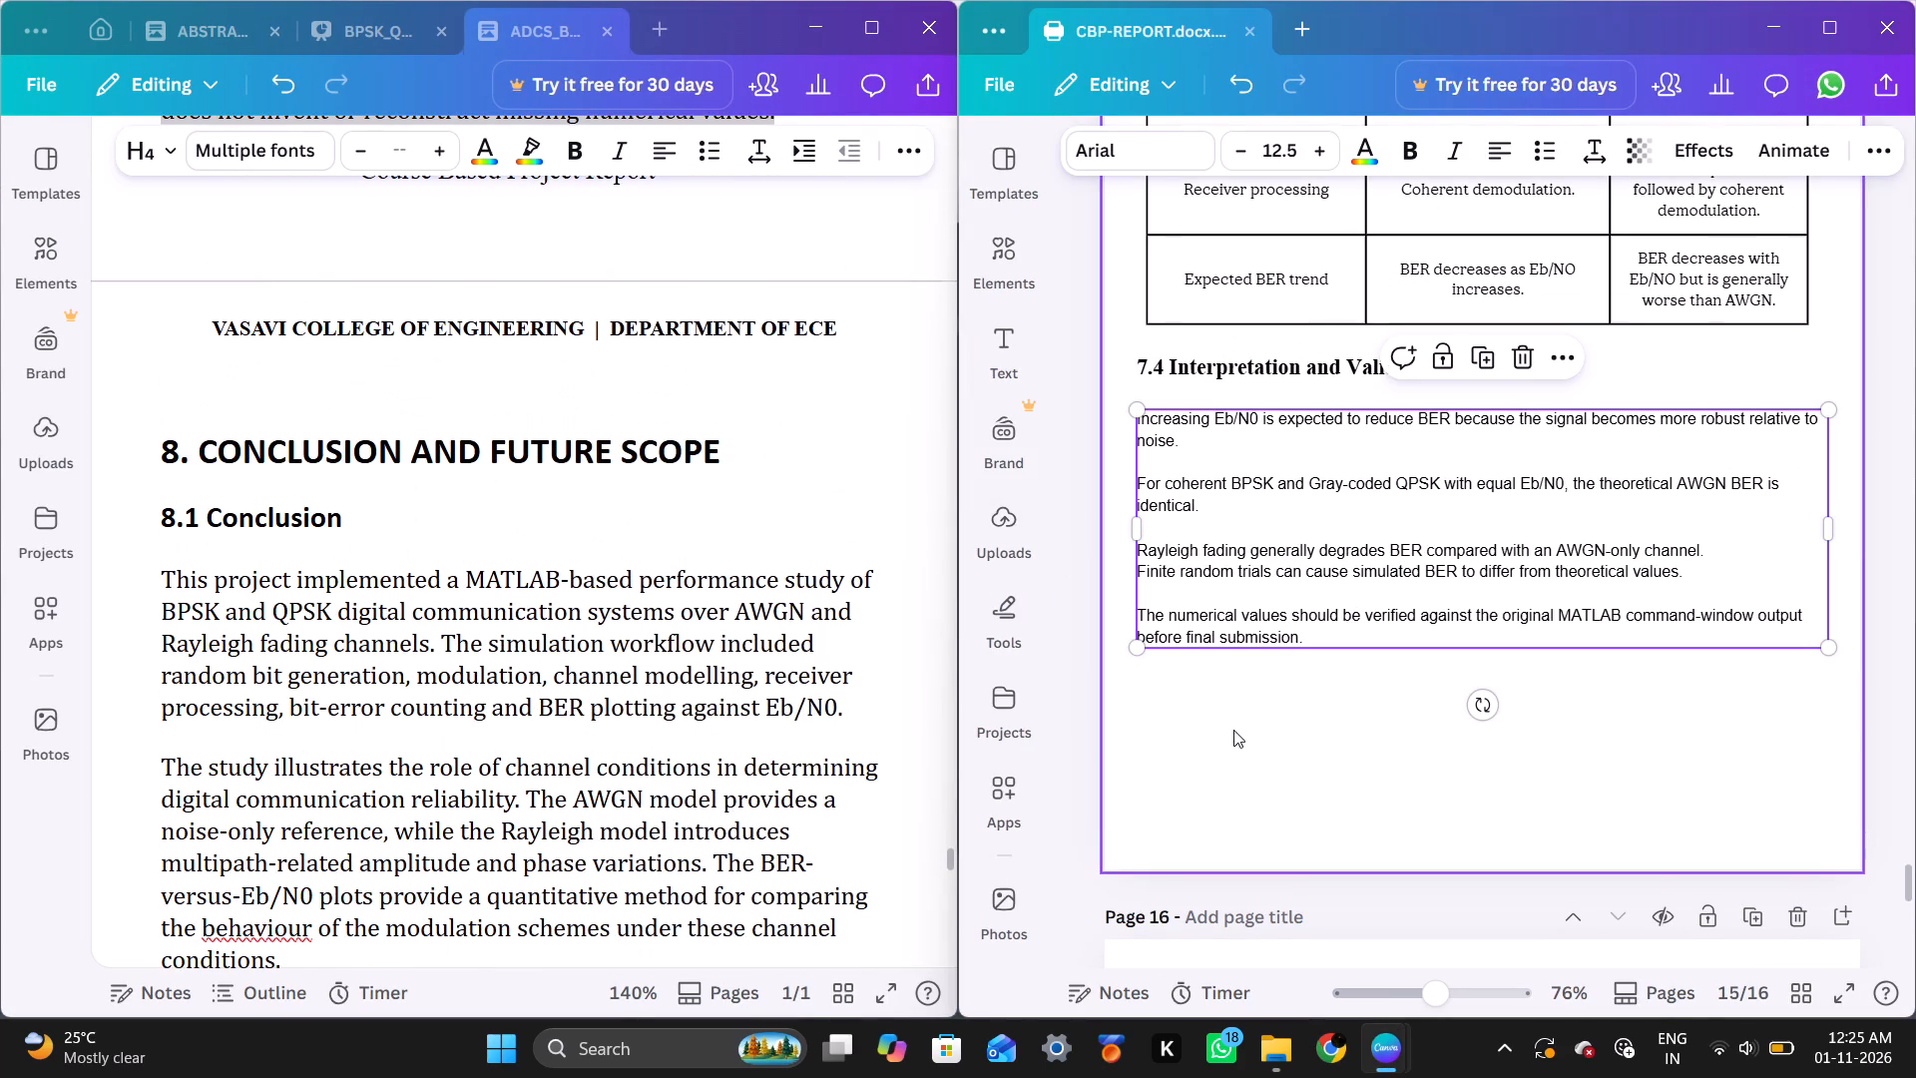
{"action": "left_click", "coordinate": [1233, 730]}
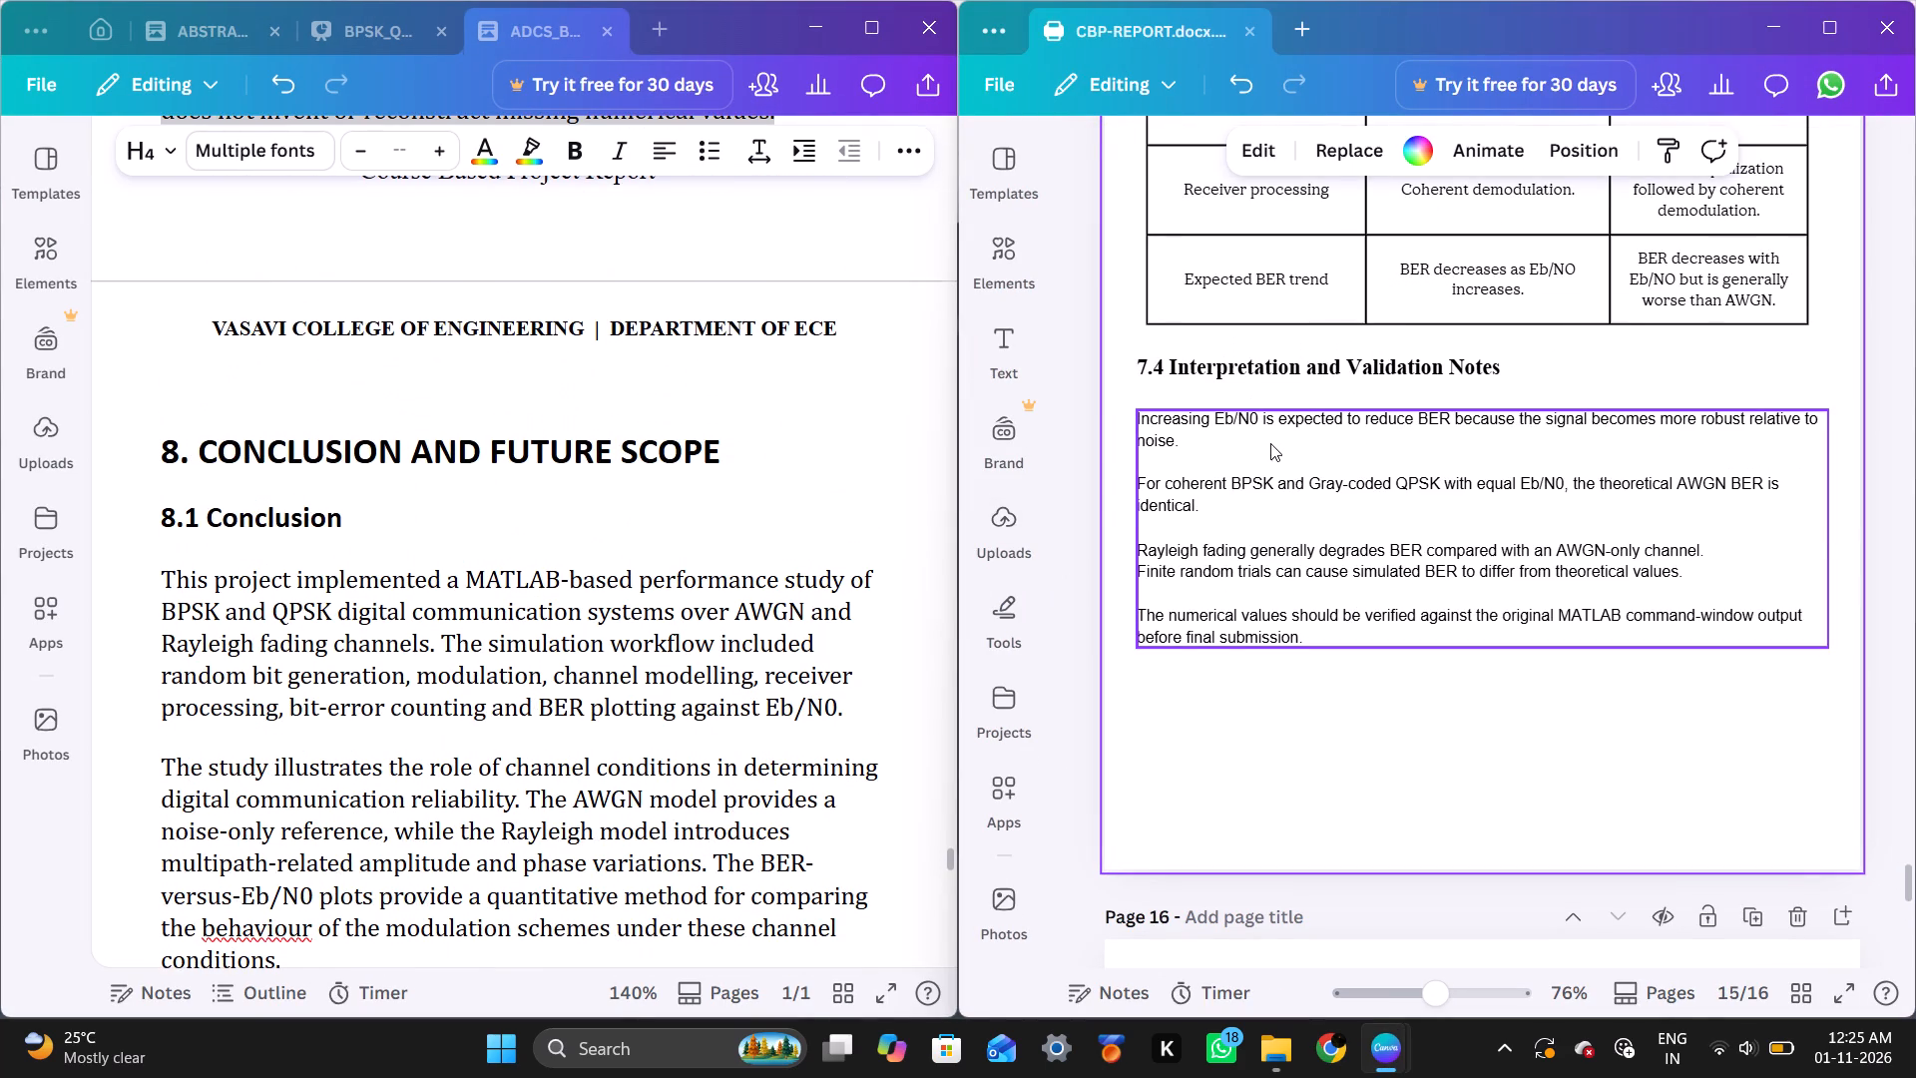
{"action": "left_click", "coordinate": [1270, 443]}
{"action": "left_click", "coordinate": [1483, 356]}
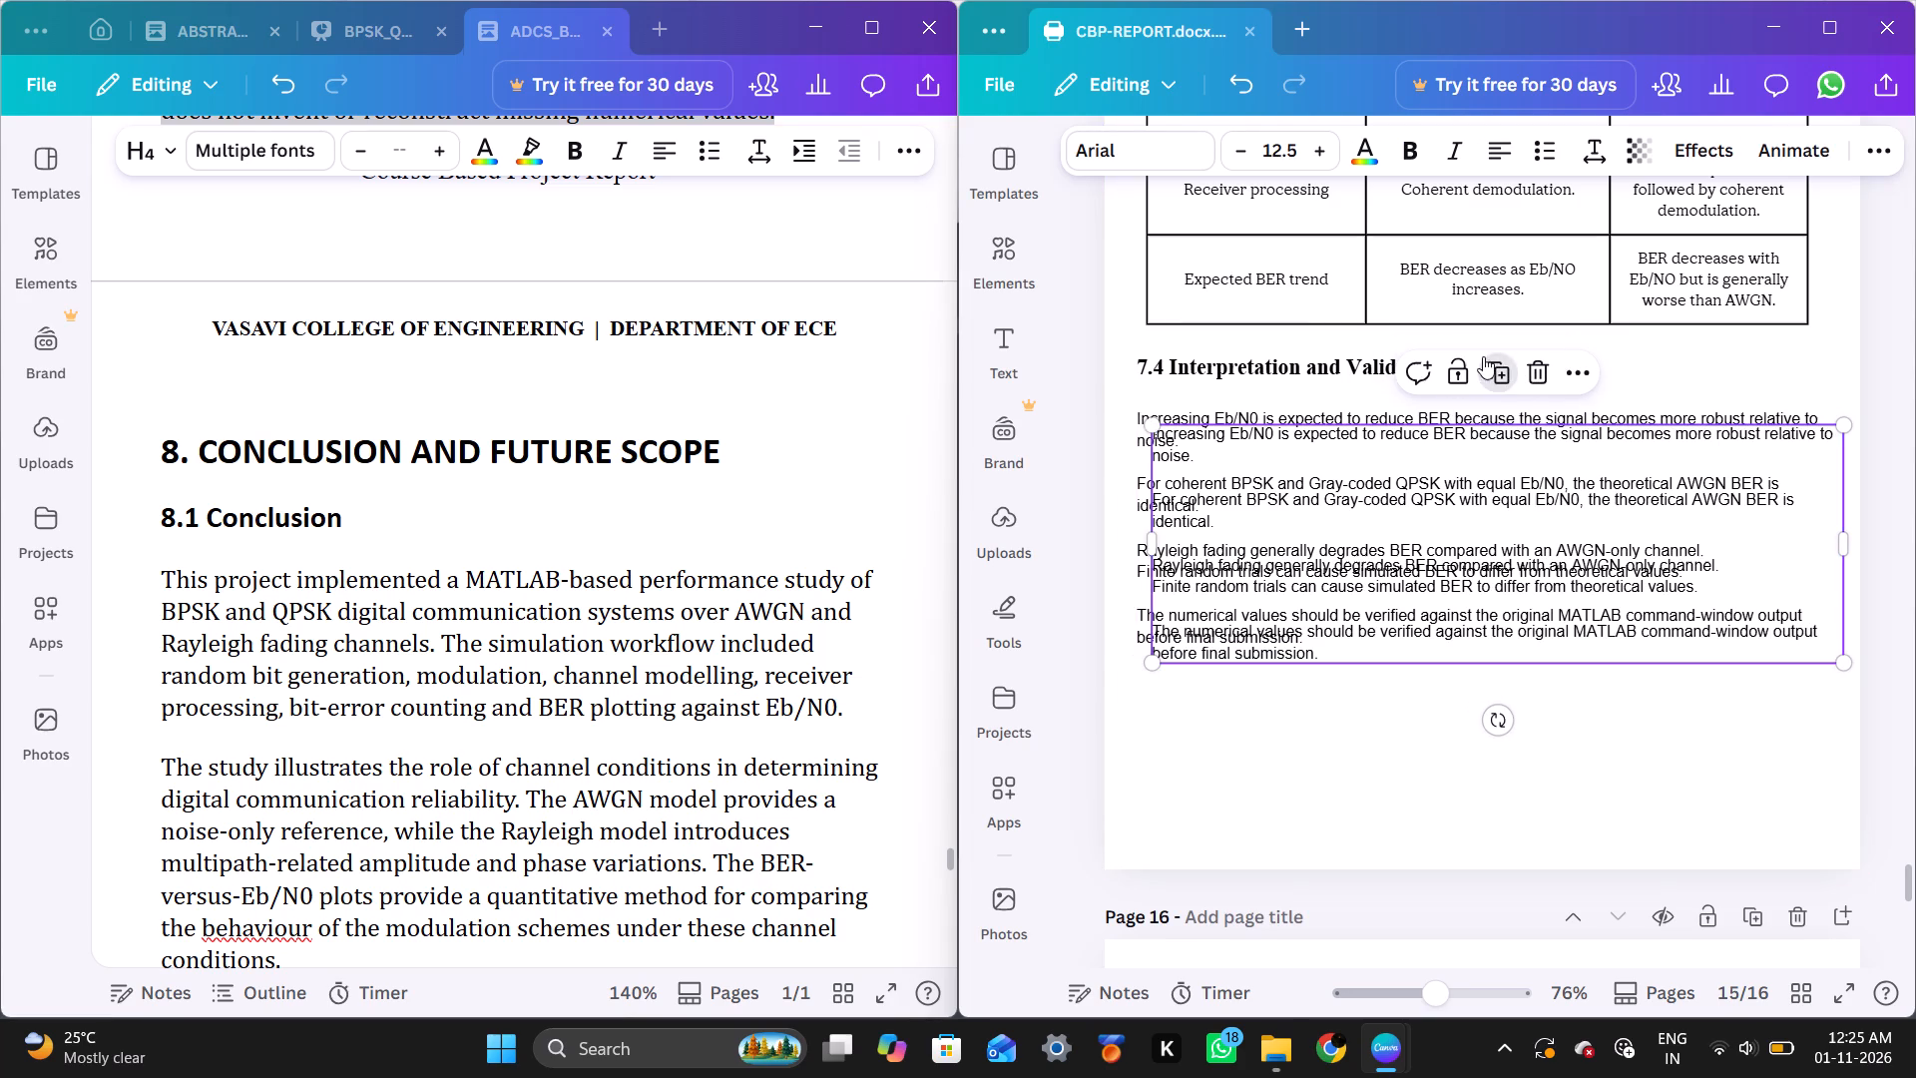
{"action": "left_click_drag", "start_coordinate": [1466, 537], "coordinate": [1449, 1076]}
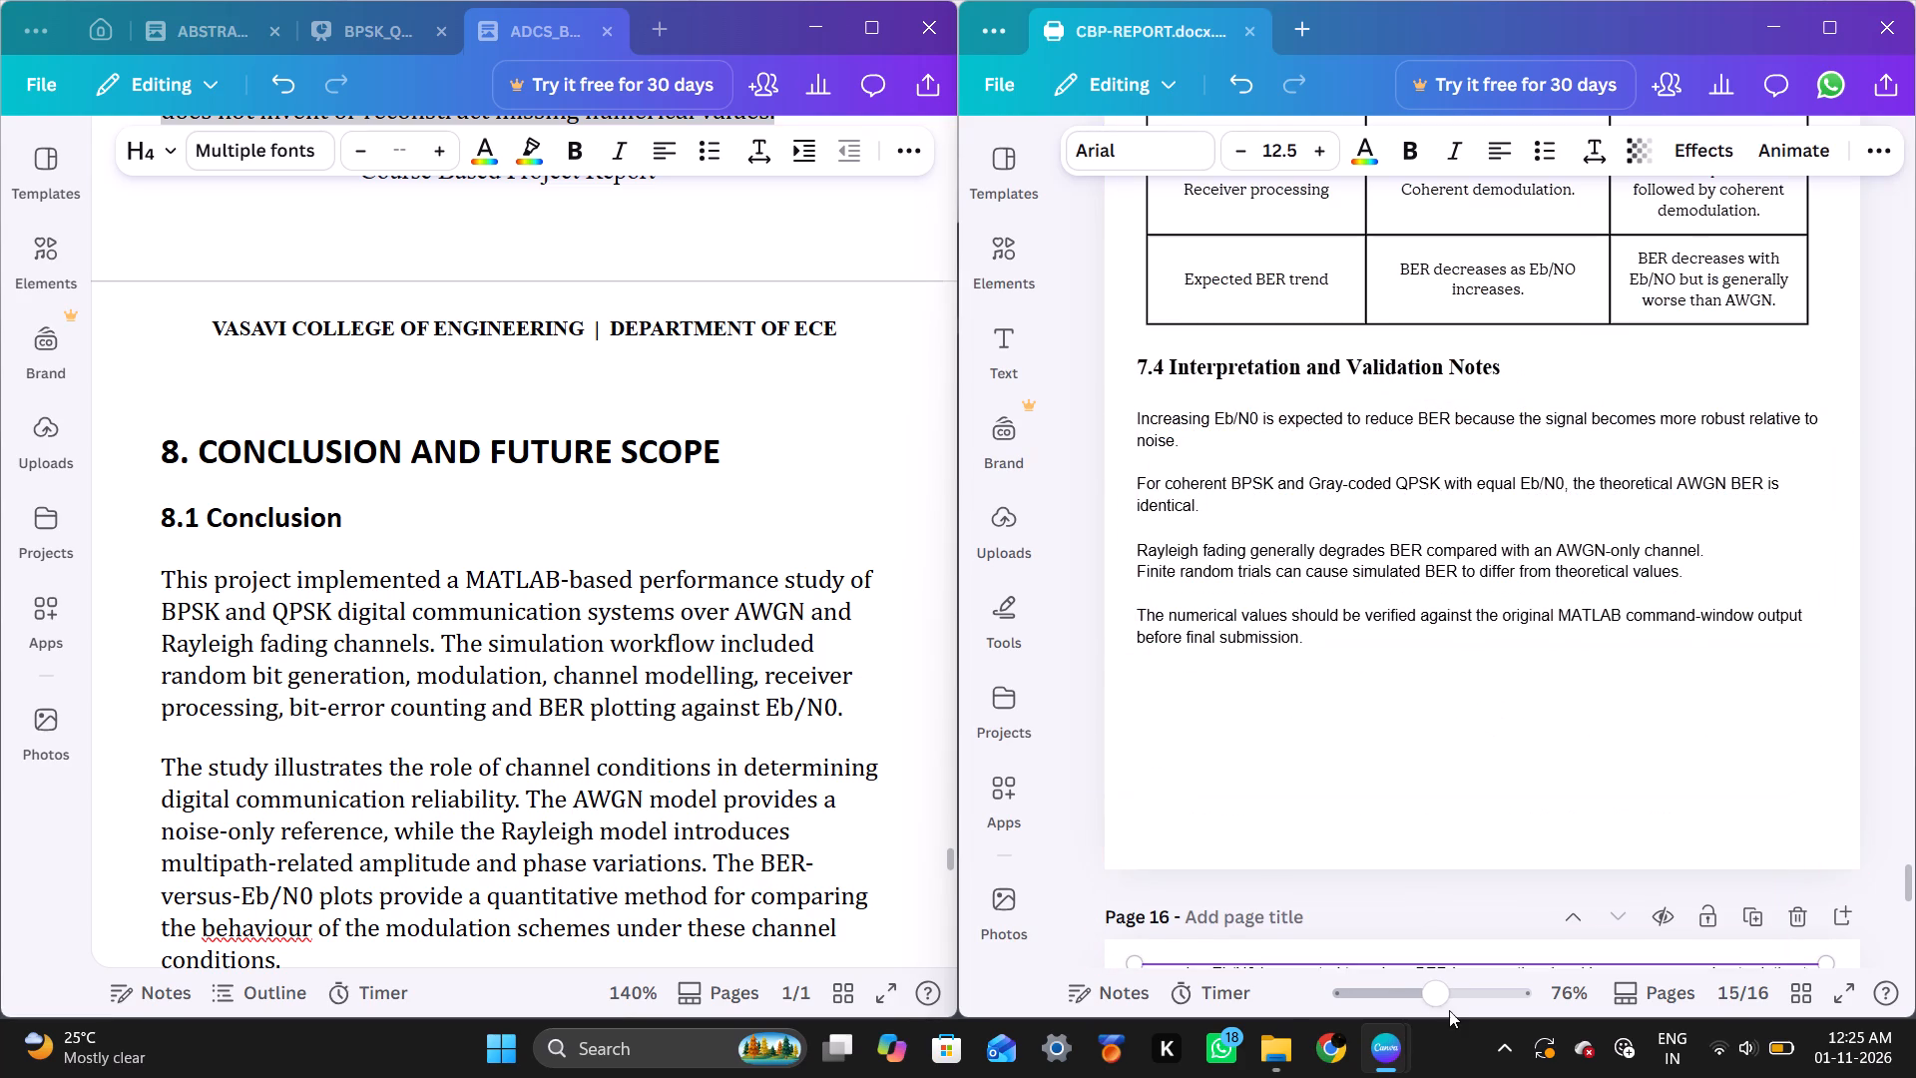
{"action": "scroll", "coordinate": [1488, 781], "scroll_direction": "down", "scroll_amount": 4}
{"action": "left_click_drag", "start_coordinate": [1492, 666], "coordinate": [1492, 681]}
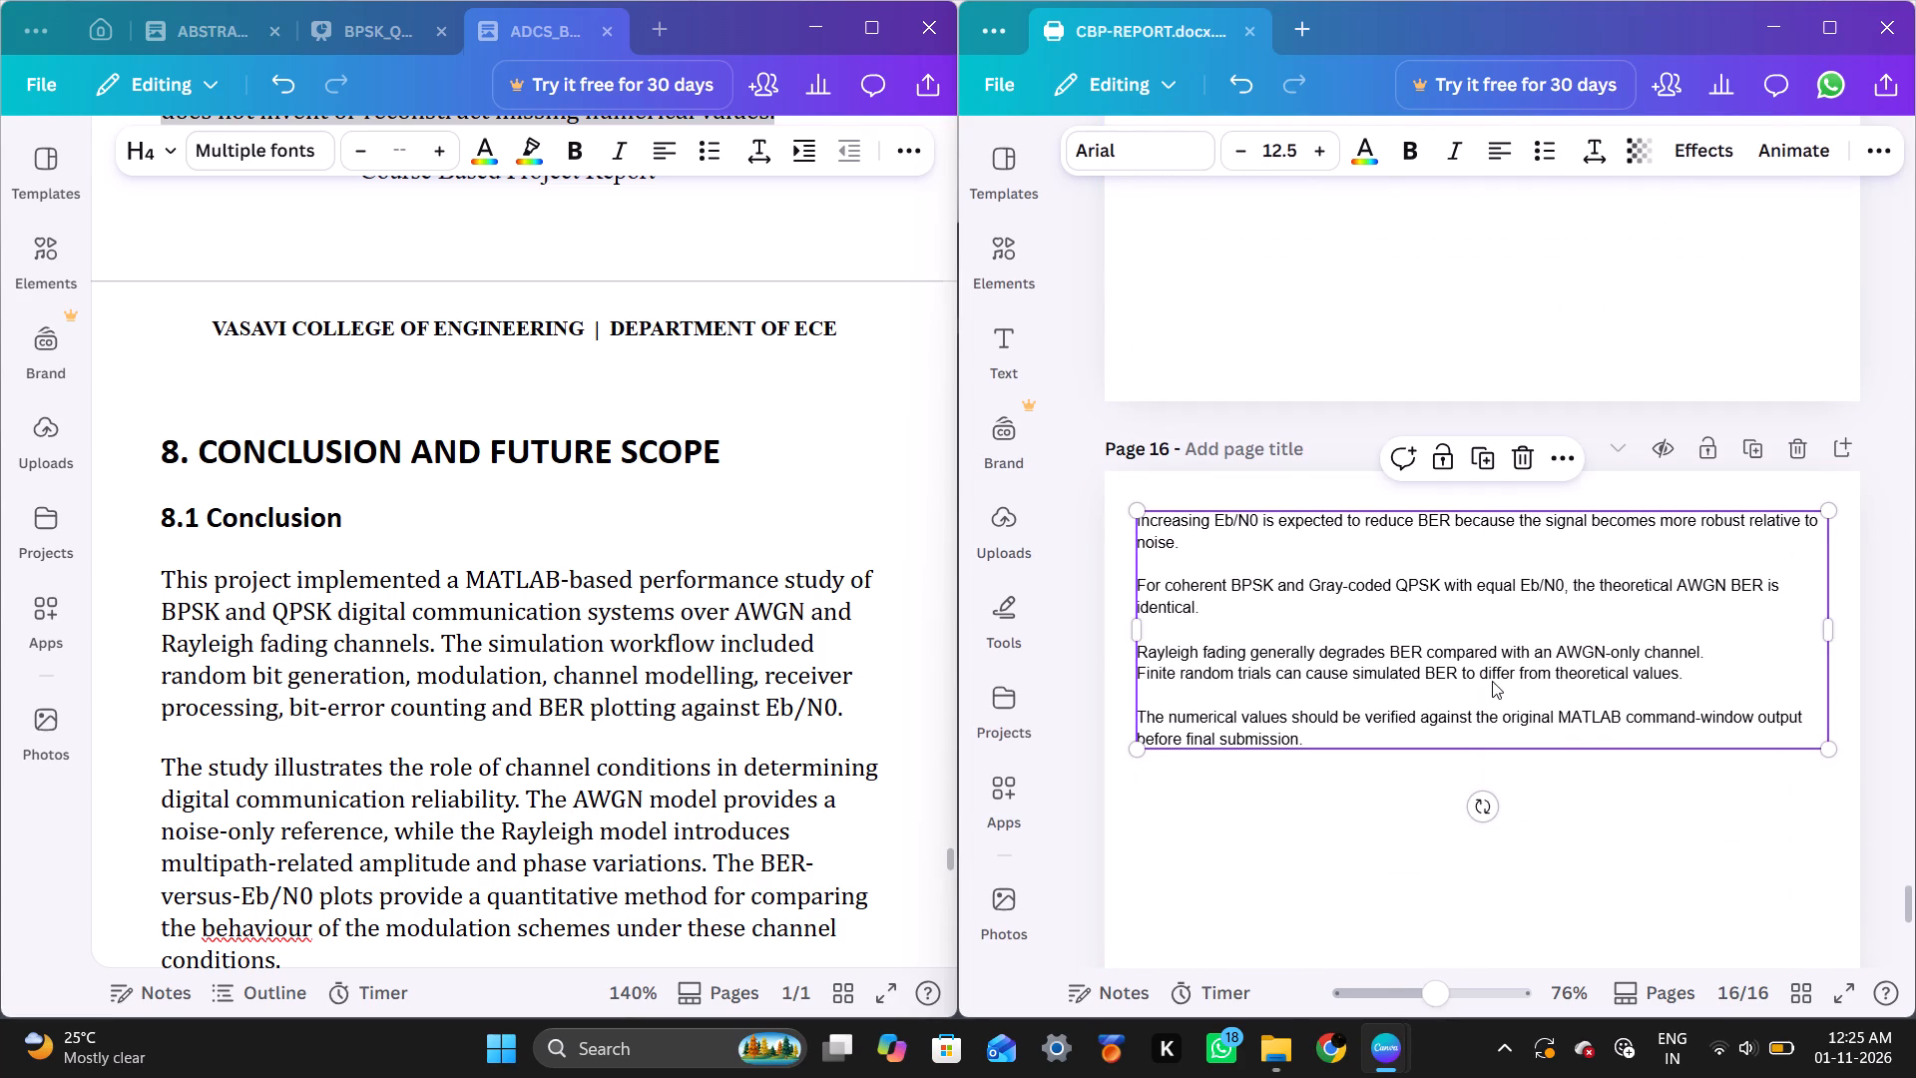
Replace the duplicated text on page 16 with the reference document's section 8, from "8. CONCLUSION AND FUTURE SCOPE" through the 8.2 Future Scope points.
{"action": "scroll", "coordinate": [558, 522], "scroll_direction": "down", "scroll_amount": 2}
{"action": "right_click", "coordinate": [558, 522]}
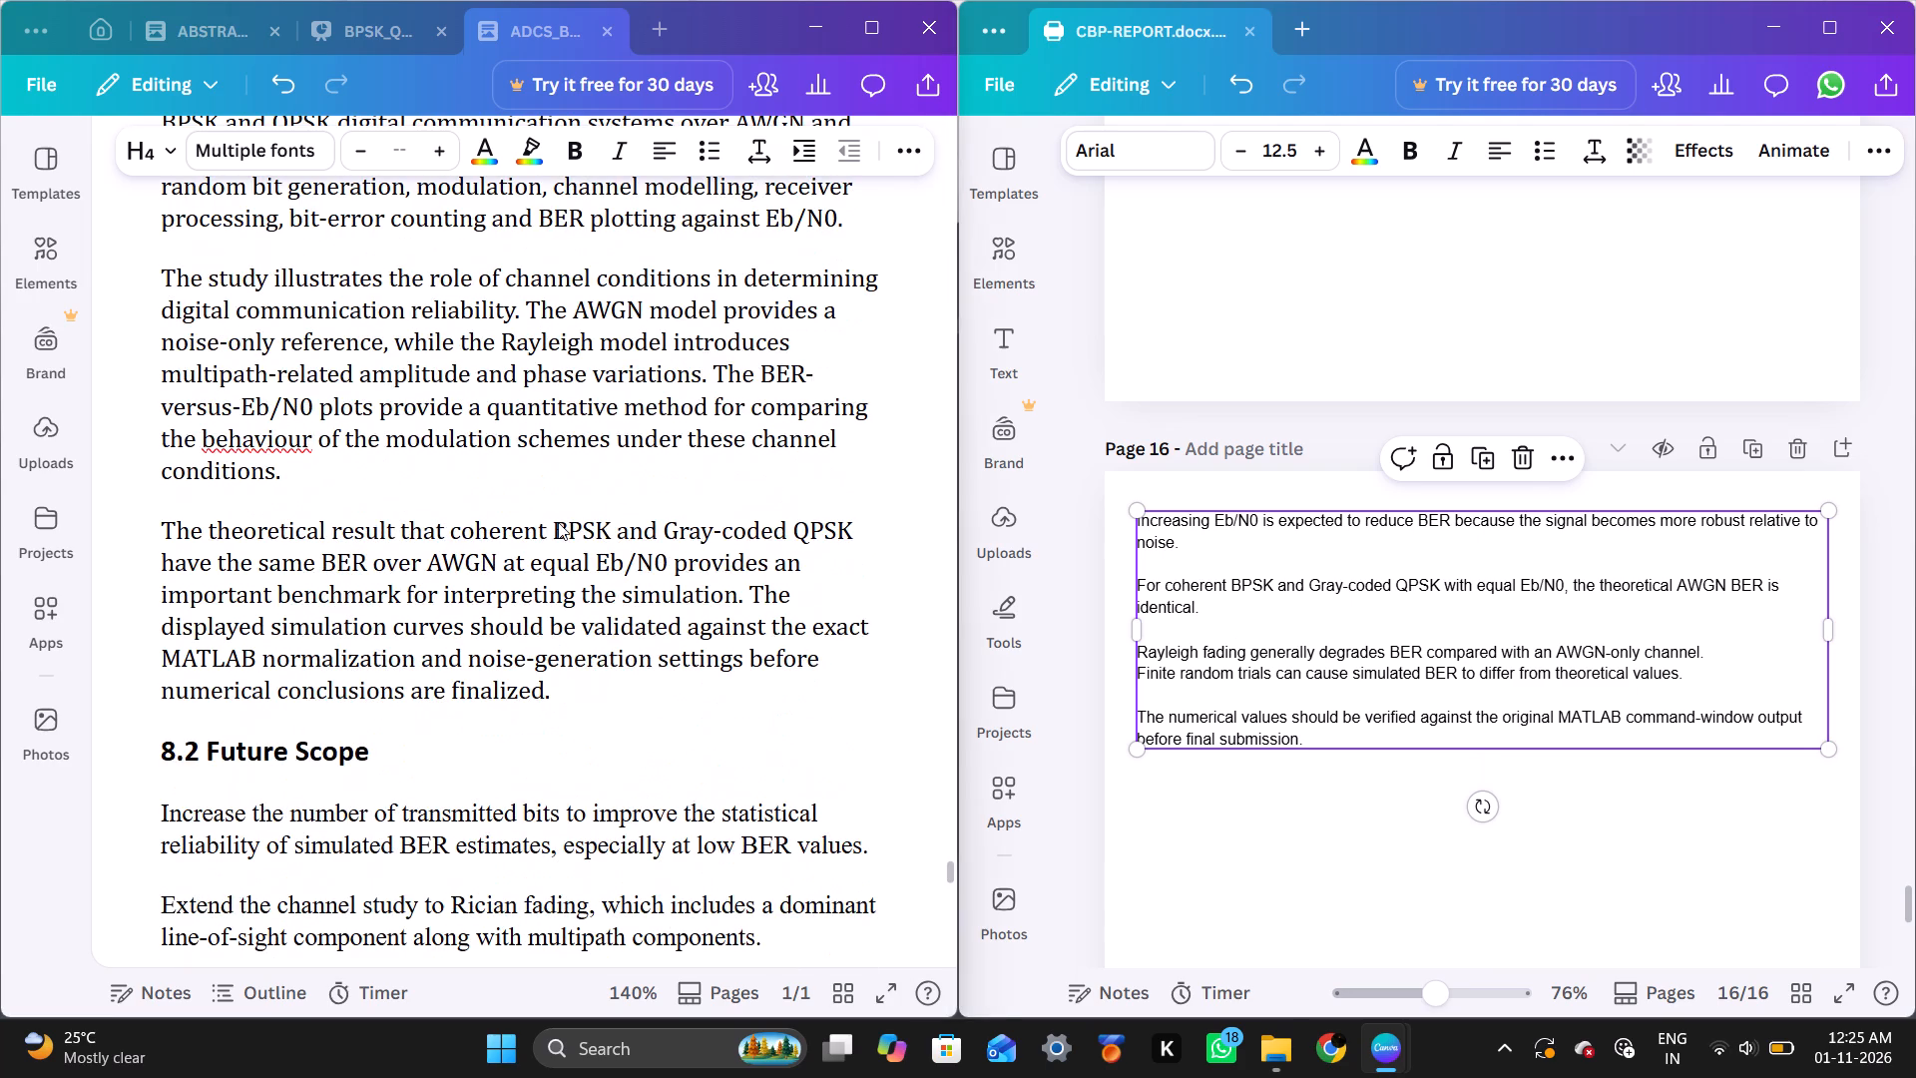
{"action": "left_click", "coordinate": [382, 503]}
{"action": "scroll", "coordinate": [382, 503], "scroll_direction": "down", "scroll_amount": 1}
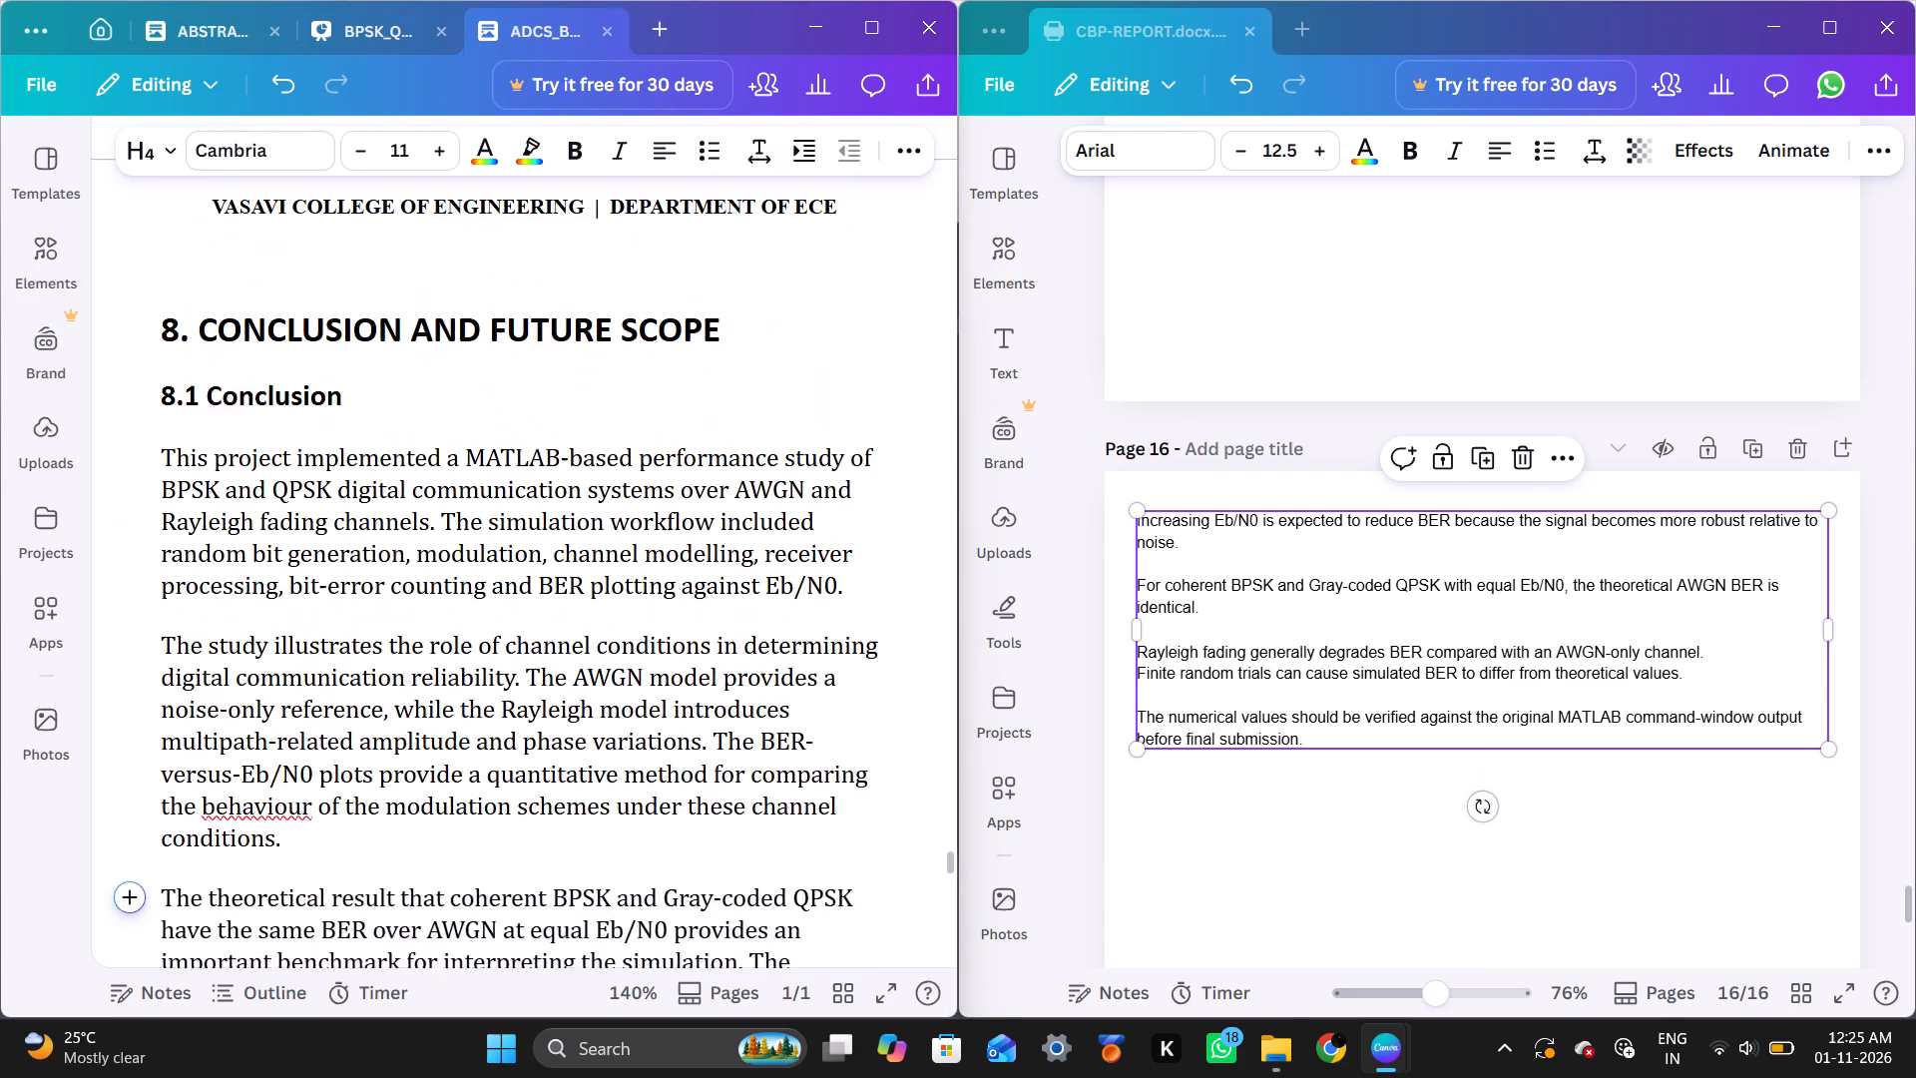
{"action": "scroll", "coordinate": [382, 503], "scroll_direction": "down", "scroll_amount": 1}
{"action": "scroll", "coordinate": [382, 503], "scroll_direction": "up", "scroll_amount": 1}
{"action": "left_click_drag", "start_coordinate": [392, 835], "coordinate": [108, 174]}
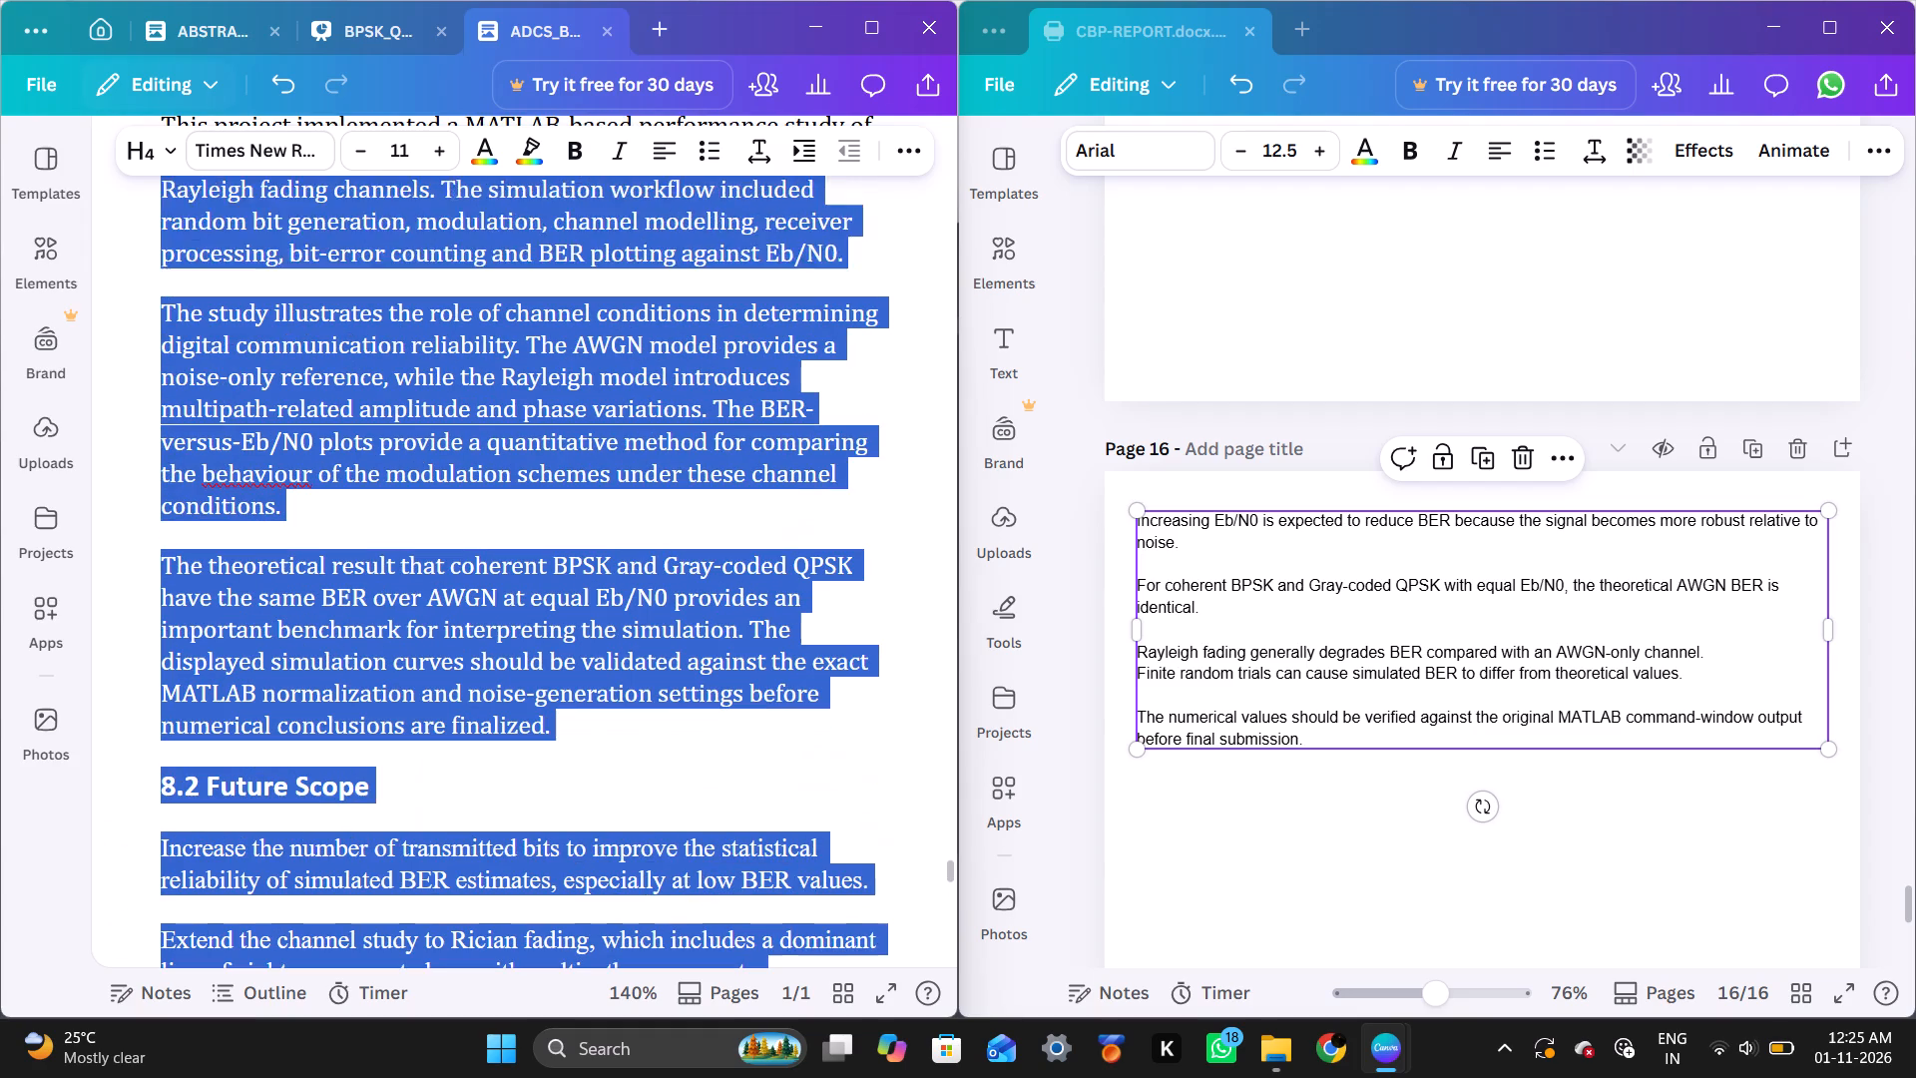
{"action": "left_click_drag", "start_coordinate": [108, 174], "coordinate": [119, 223]}
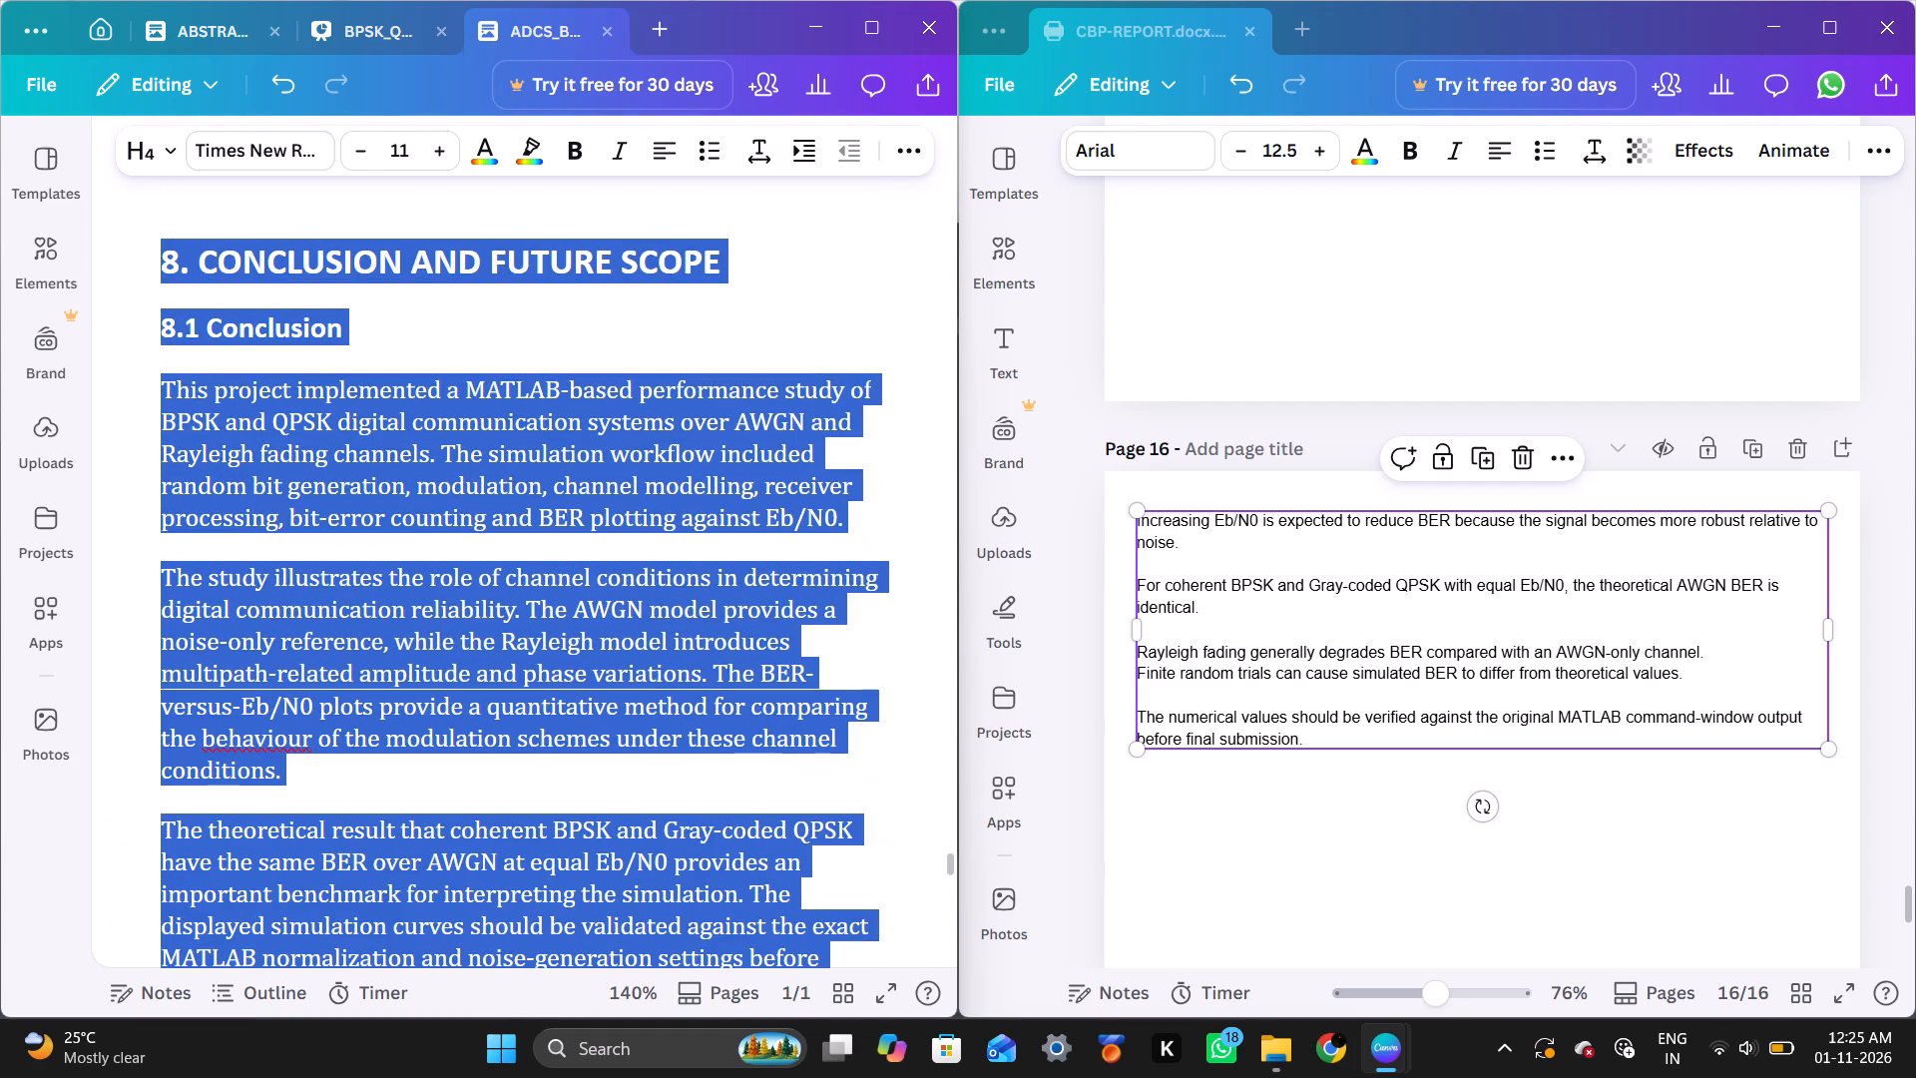
{"action": "left_click_drag", "start_coordinate": [119, 223], "coordinate": [134, 254]}
{"action": "key", "text": "ctrl+c"}
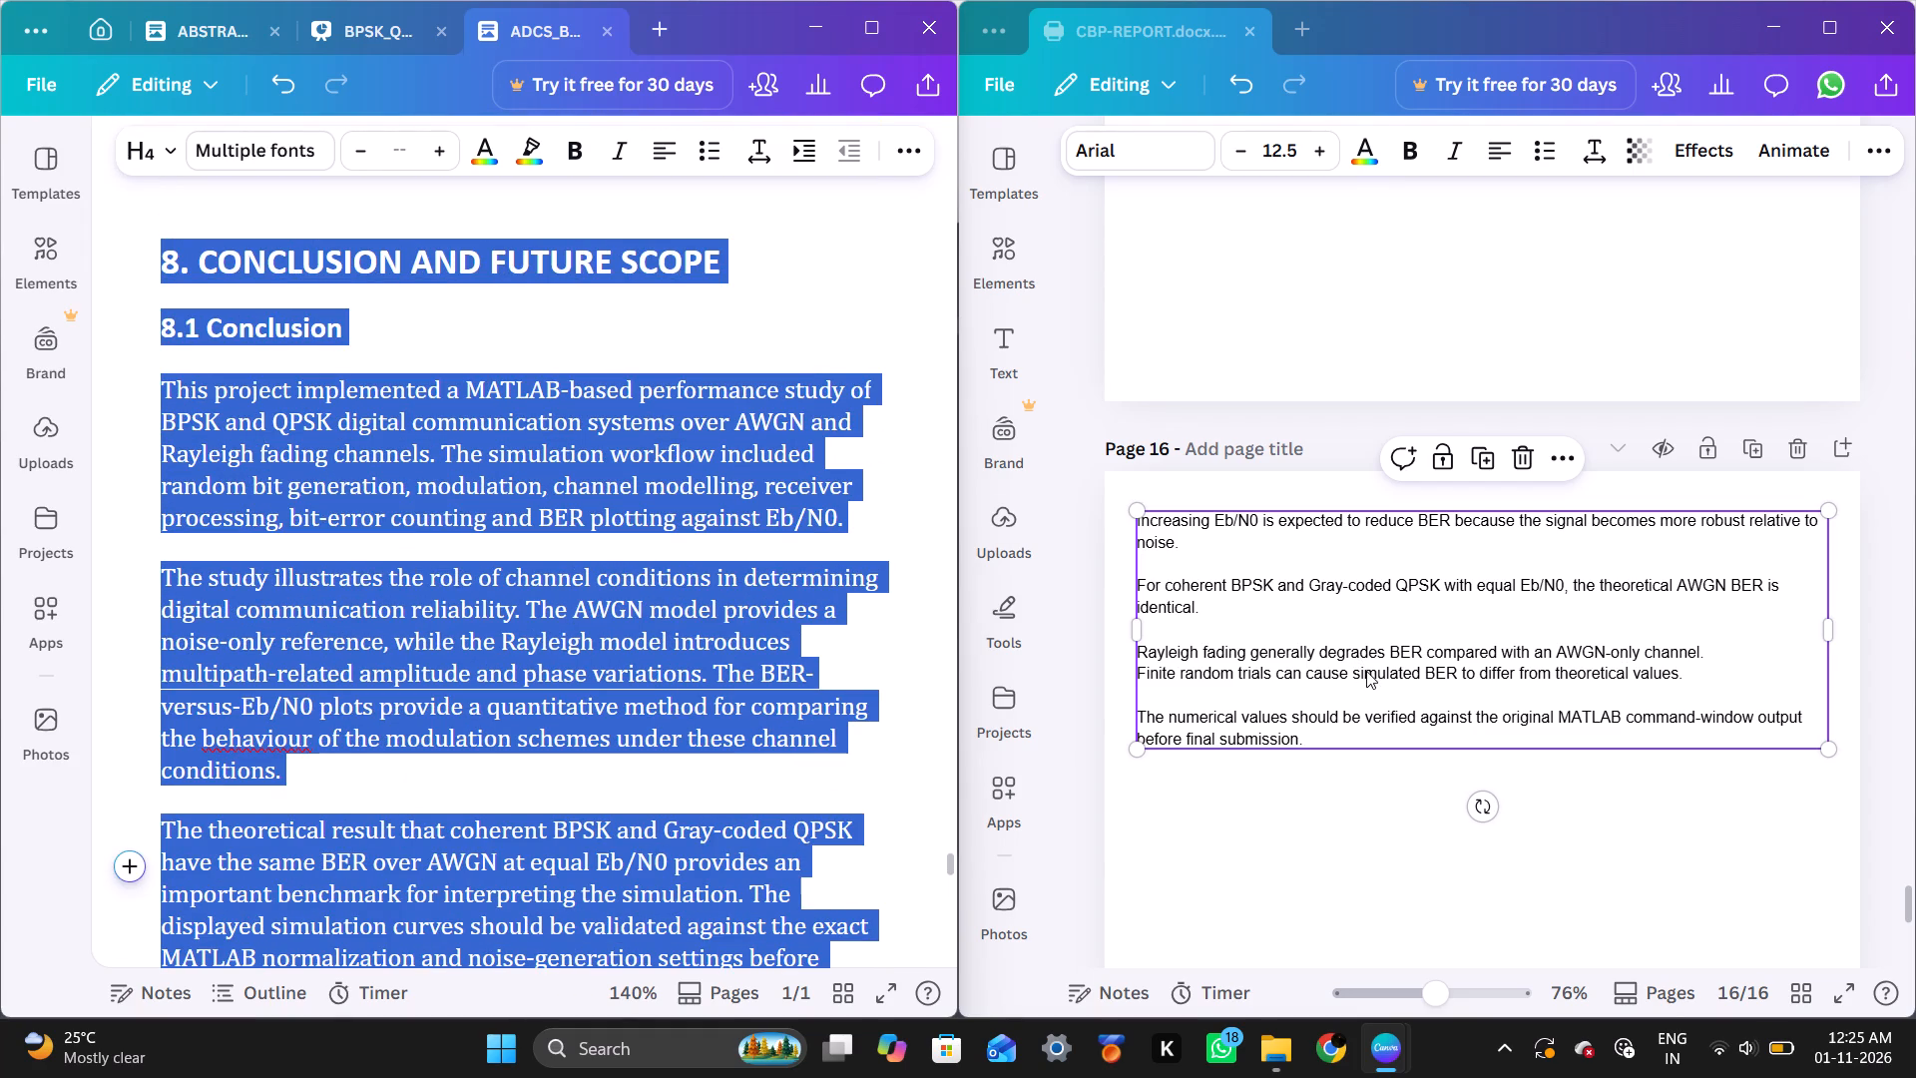
{"action": "double_click", "coordinate": [1366, 671]}
{"action": "key", "text": "ctrl+v"}
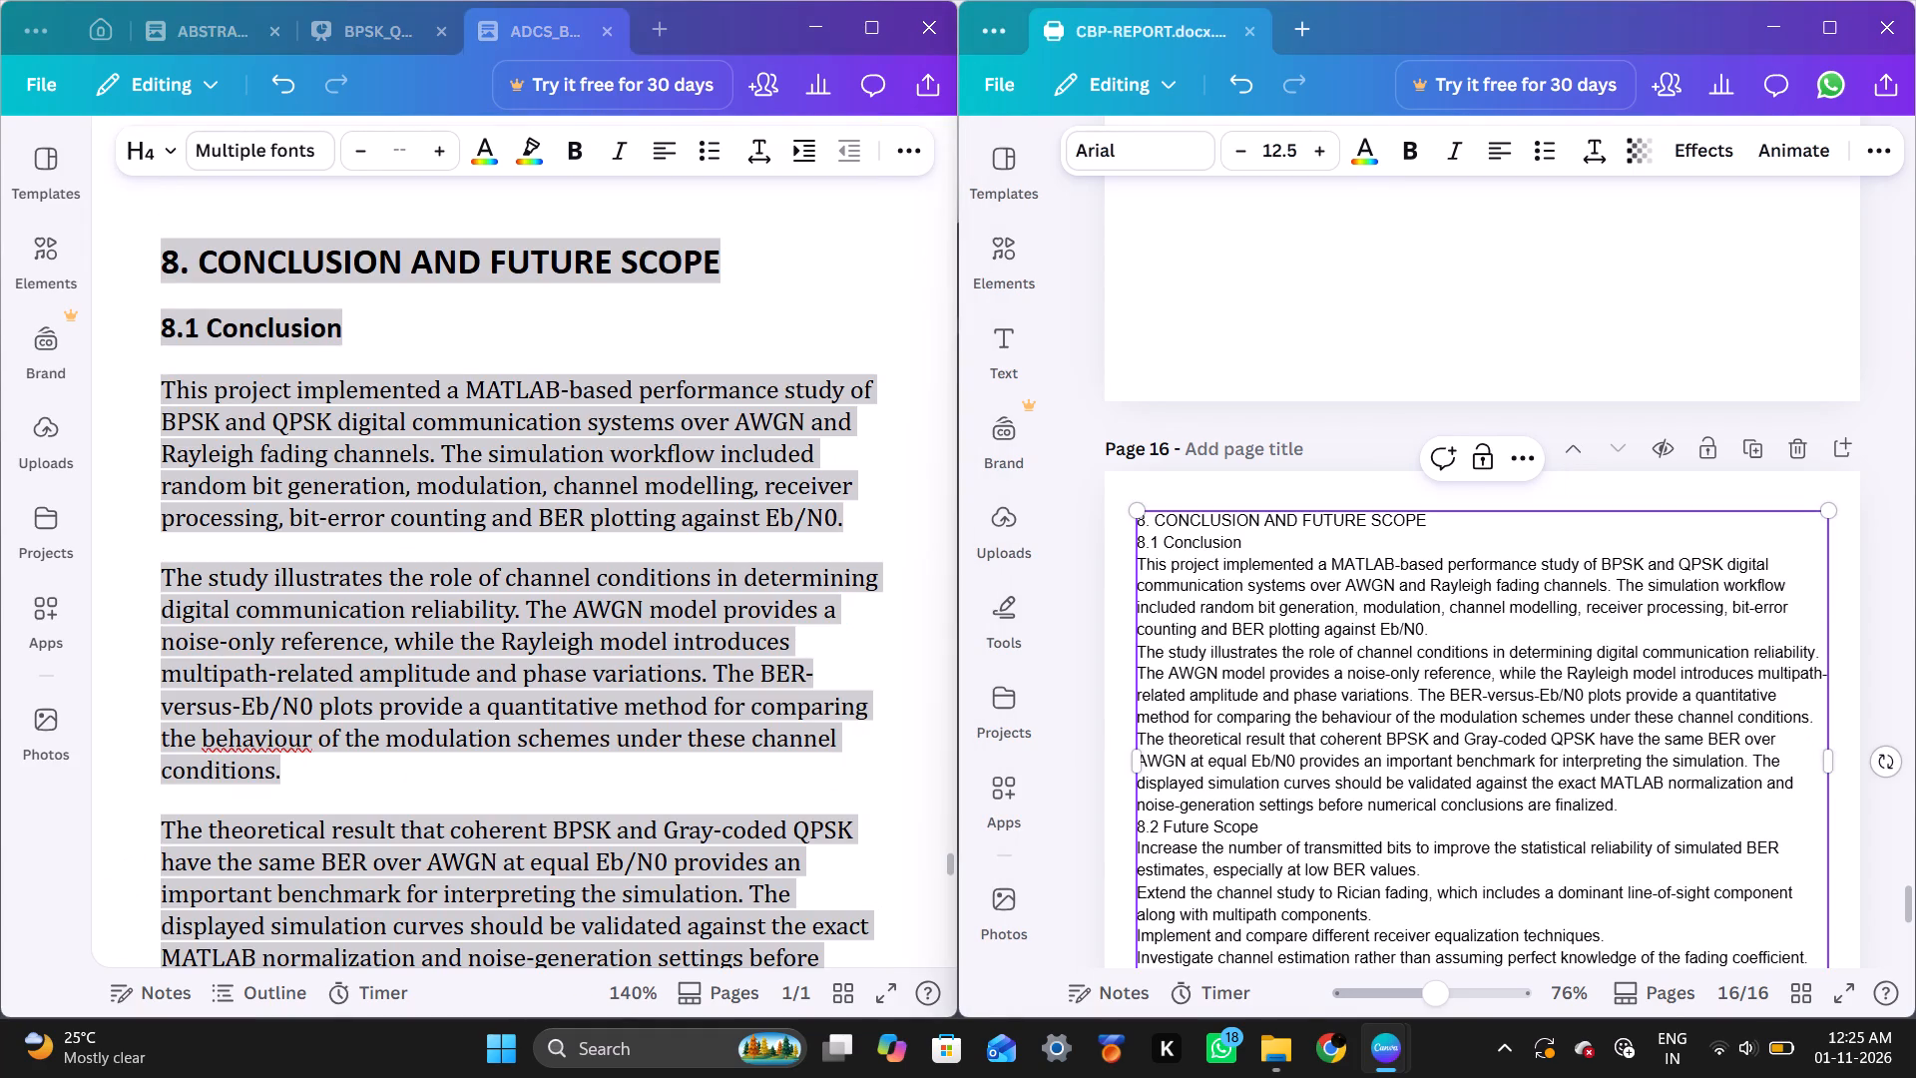
Select the "8. CONCLUSION AND FUTURE SCOPE" and "8.1 Conclusion" heading lines in the pasted text on page 16.
{"action": "left_click_drag", "start_coordinate": [1242, 544], "coordinate": [1147, 514]}
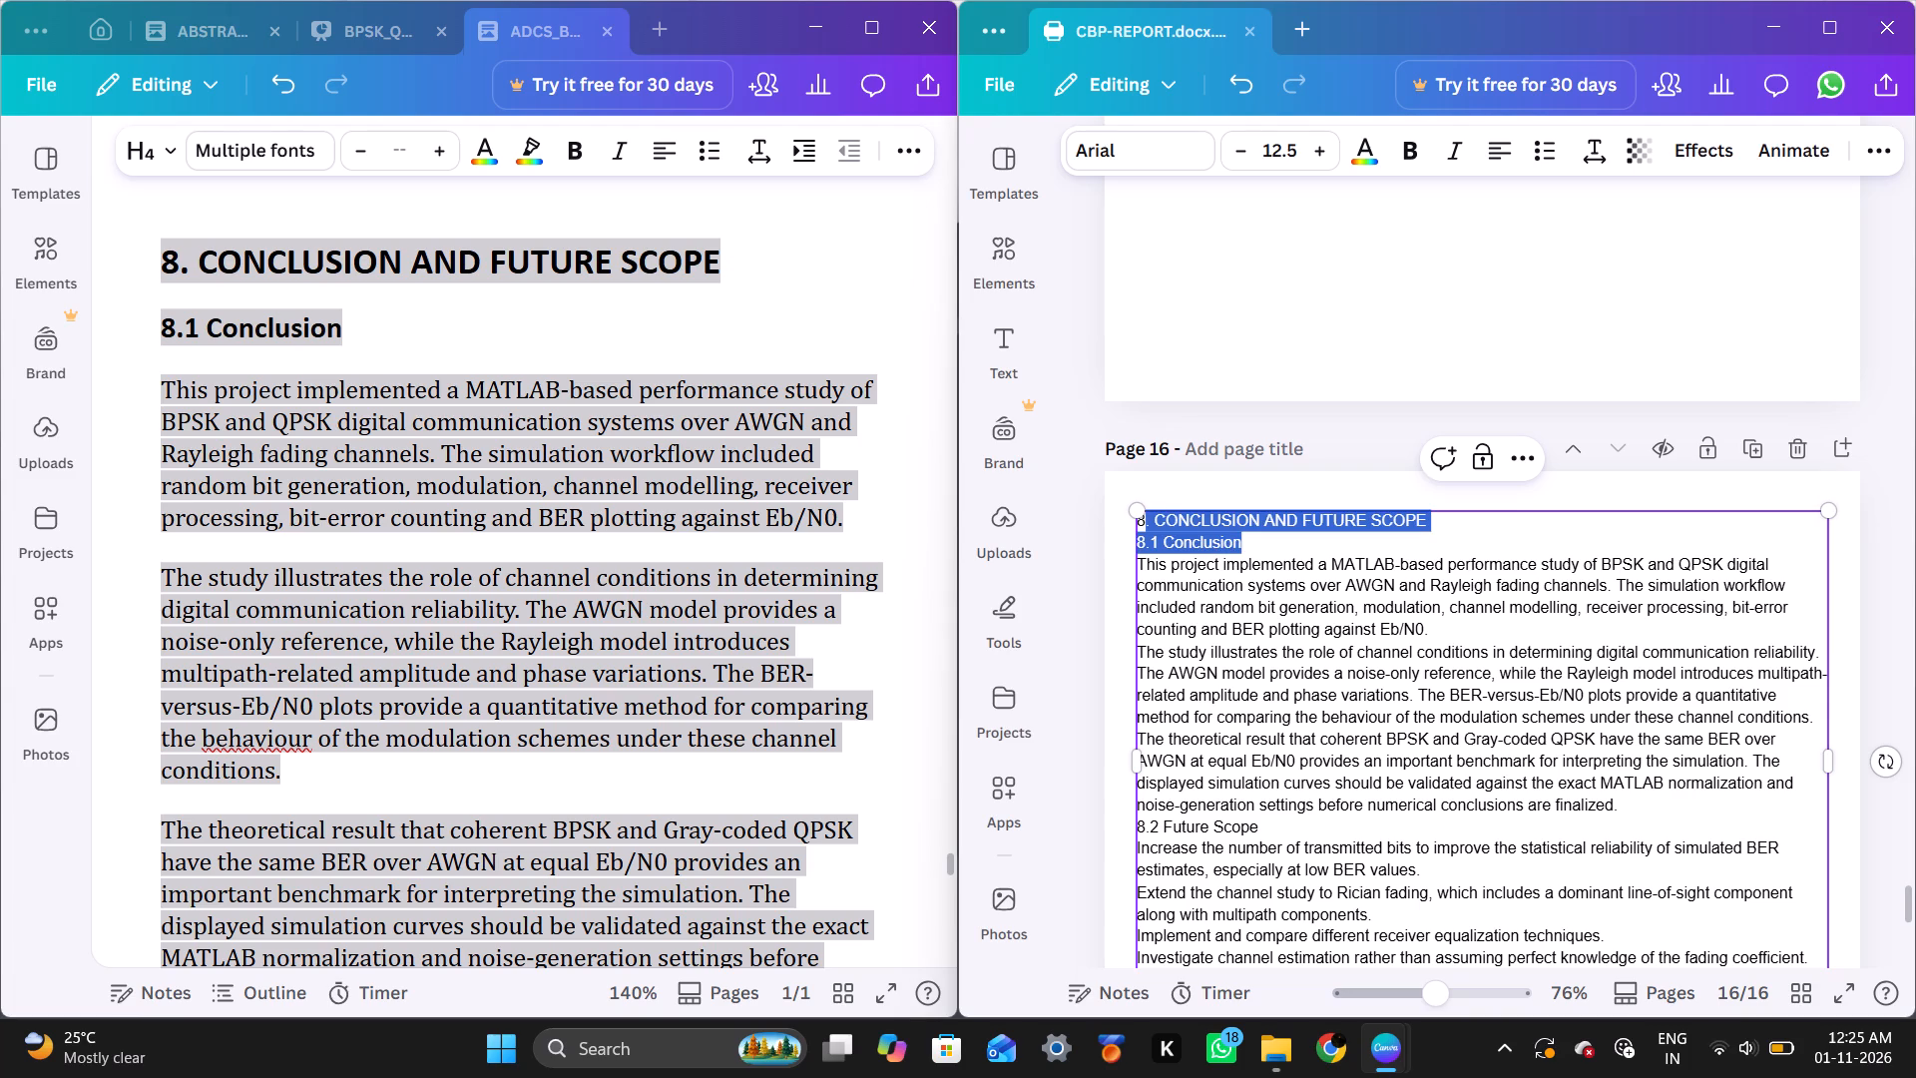
{"action": "left_click_drag", "start_coordinate": [1147, 514], "coordinate": [1125, 527]}
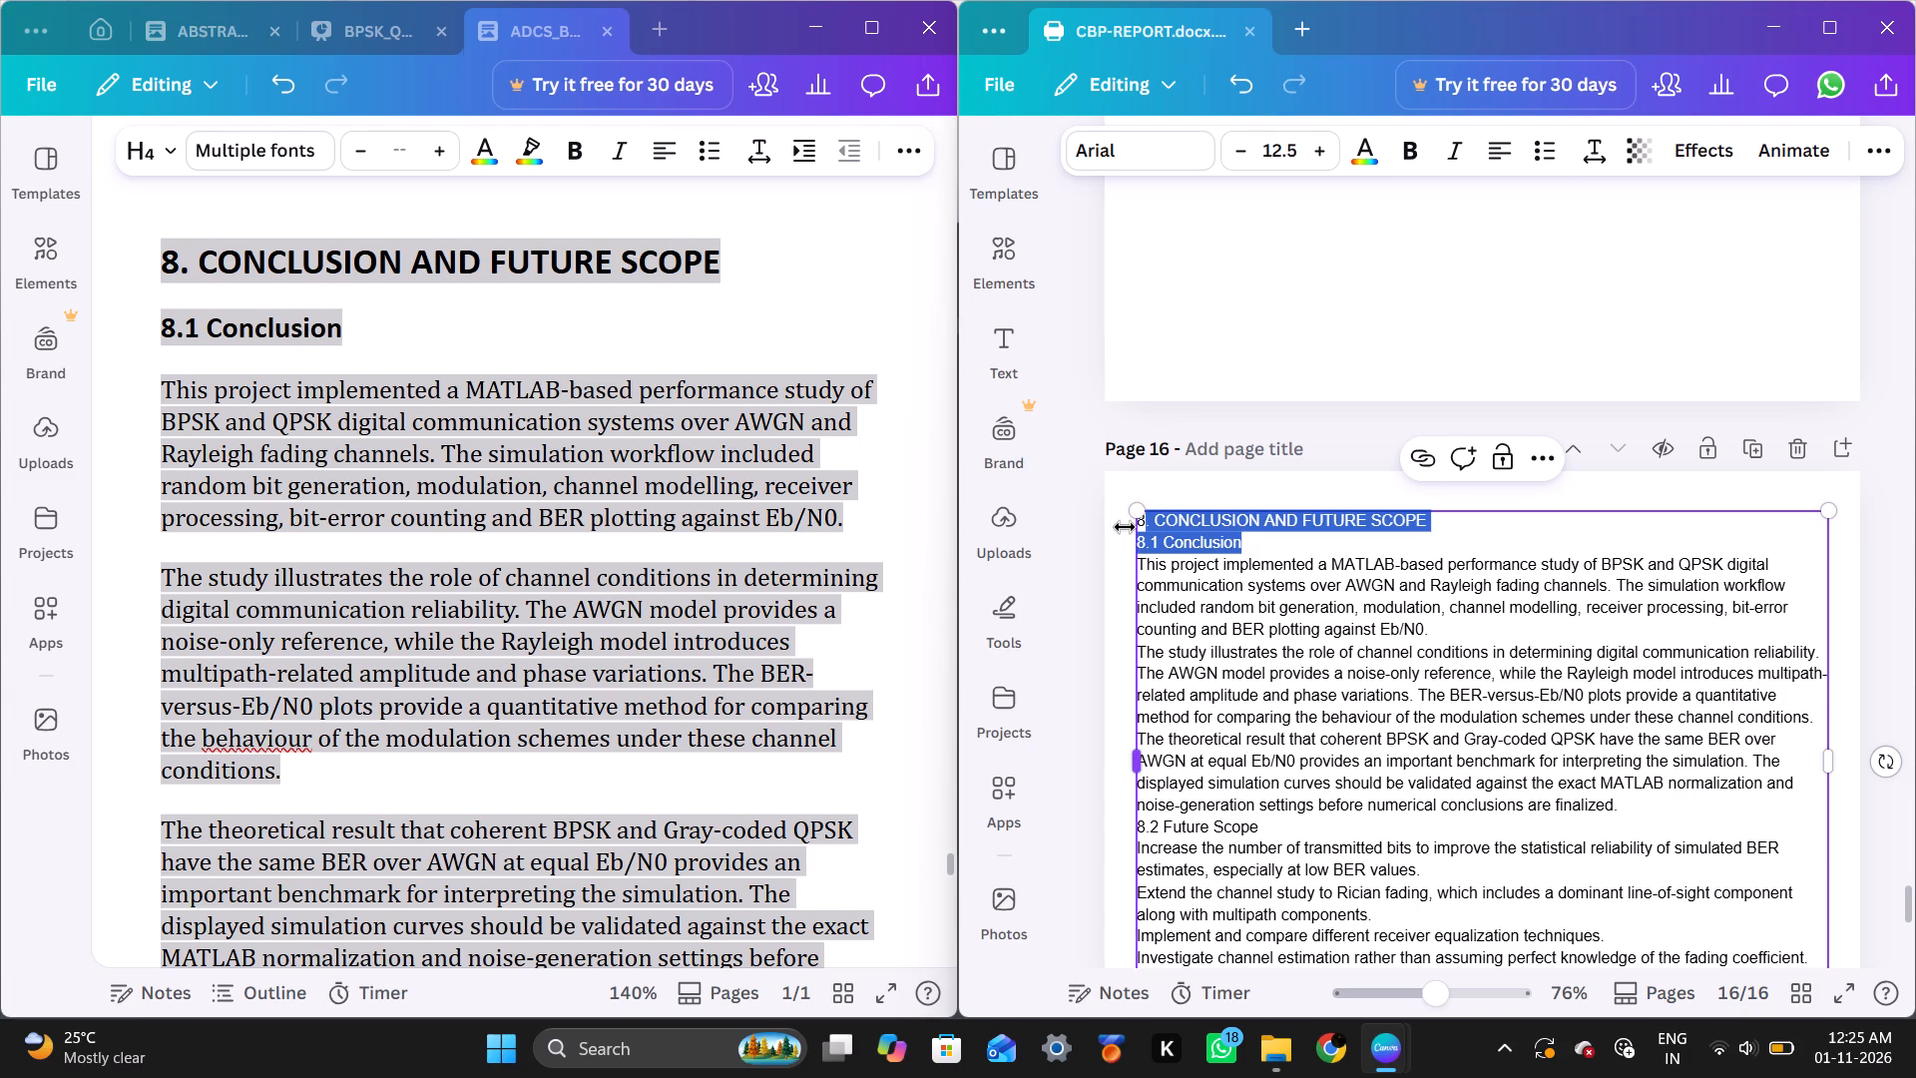
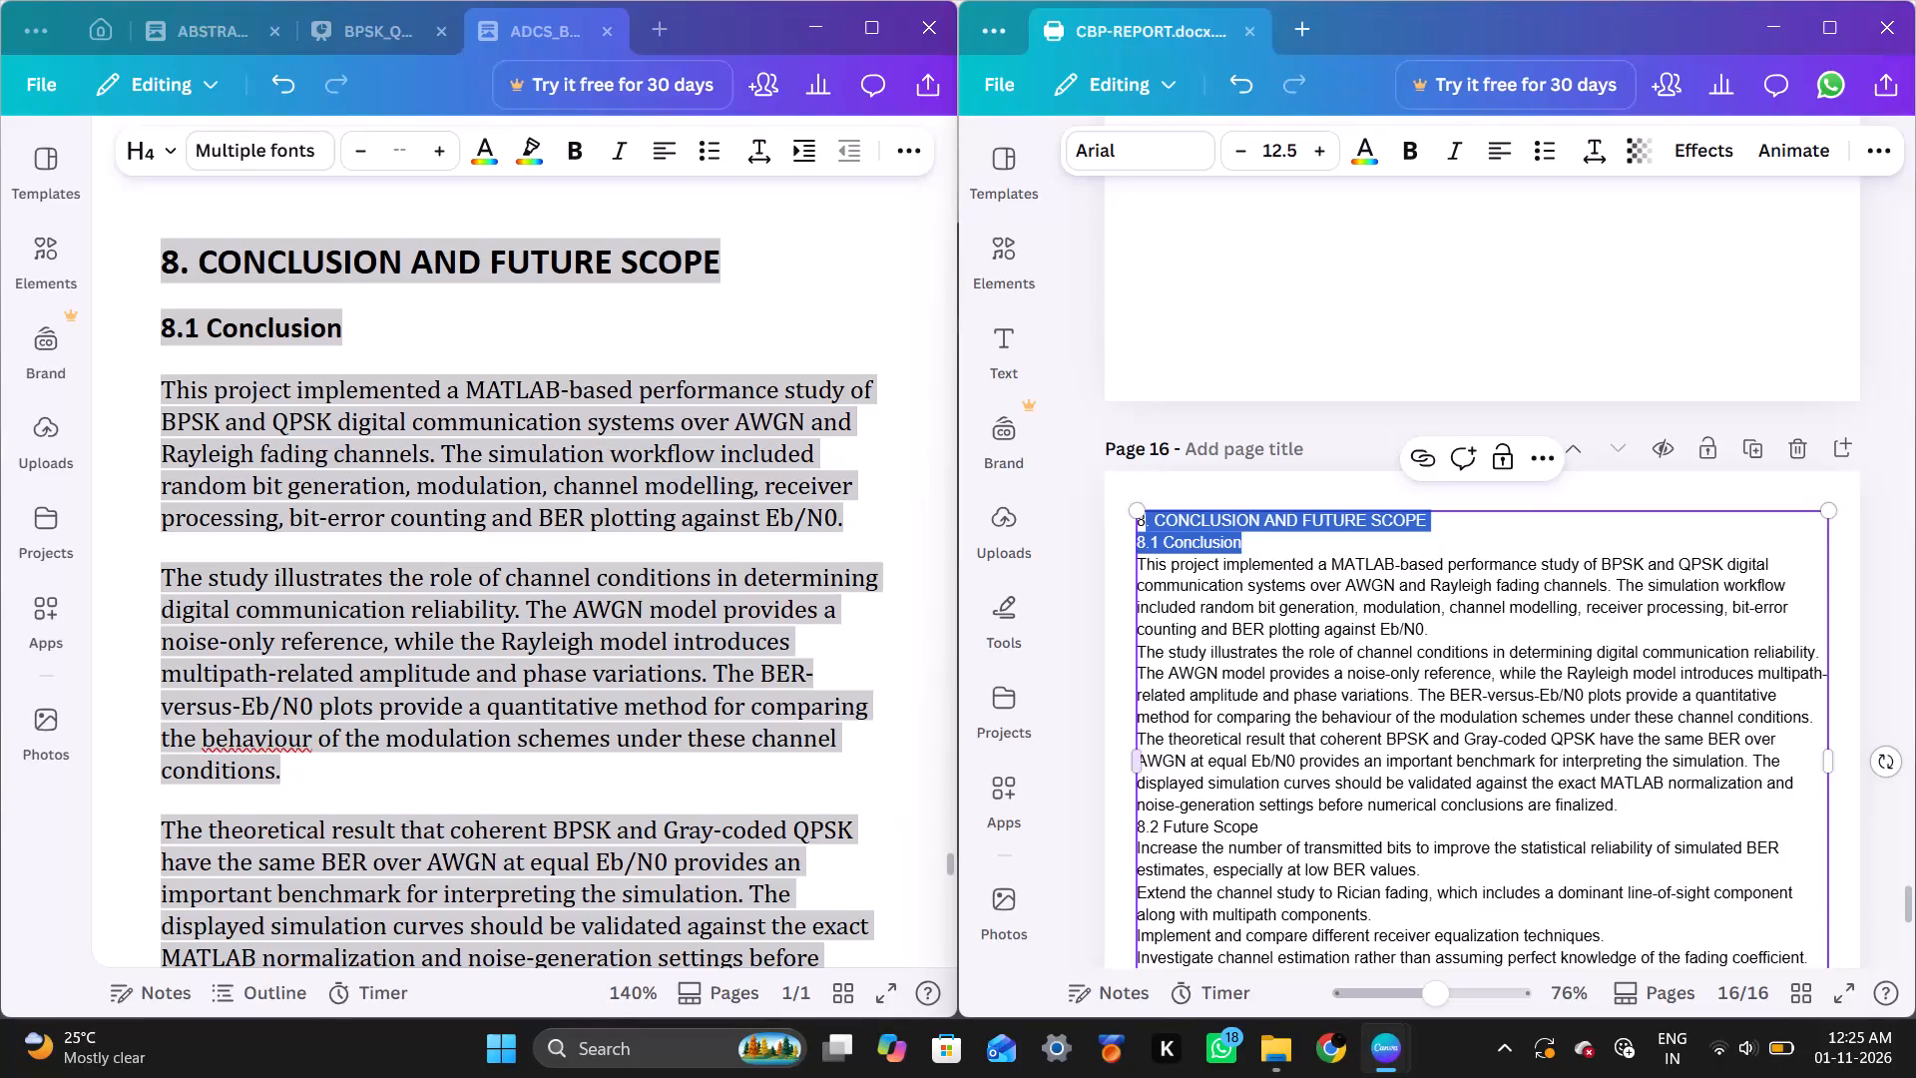
Format the "8. CONCLUSION AND FUTURE SCOPE" and "8.1 Conclusion" headings on page 16 as bold Times New Roman, size 18.
{"action": "left_click_drag", "start_coordinate": [1268, 545], "coordinate": [1125, 524]}
{"action": "left_click", "coordinate": [1387, 152]}
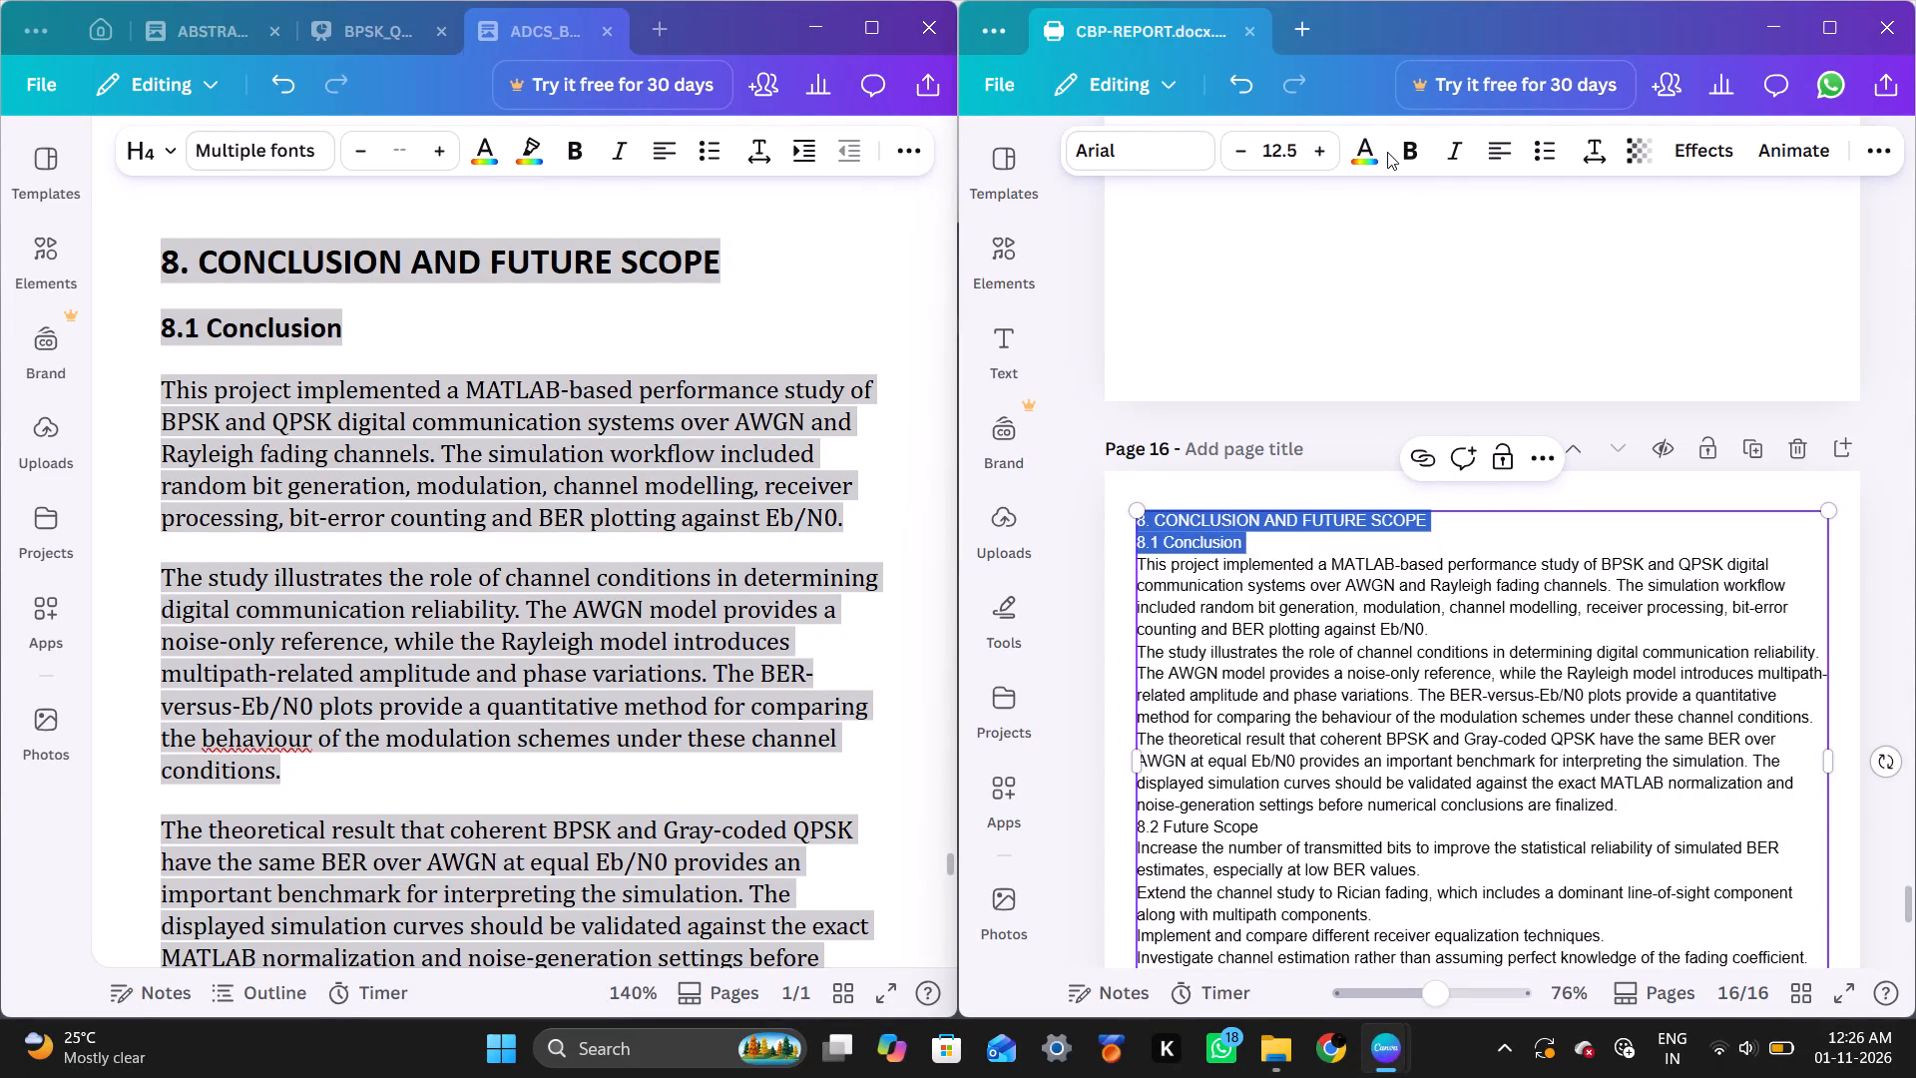
{"action": "left_click", "coordinate": [1402, 152]}
{"action": "left_click", "coordinate": [1168, 154]}
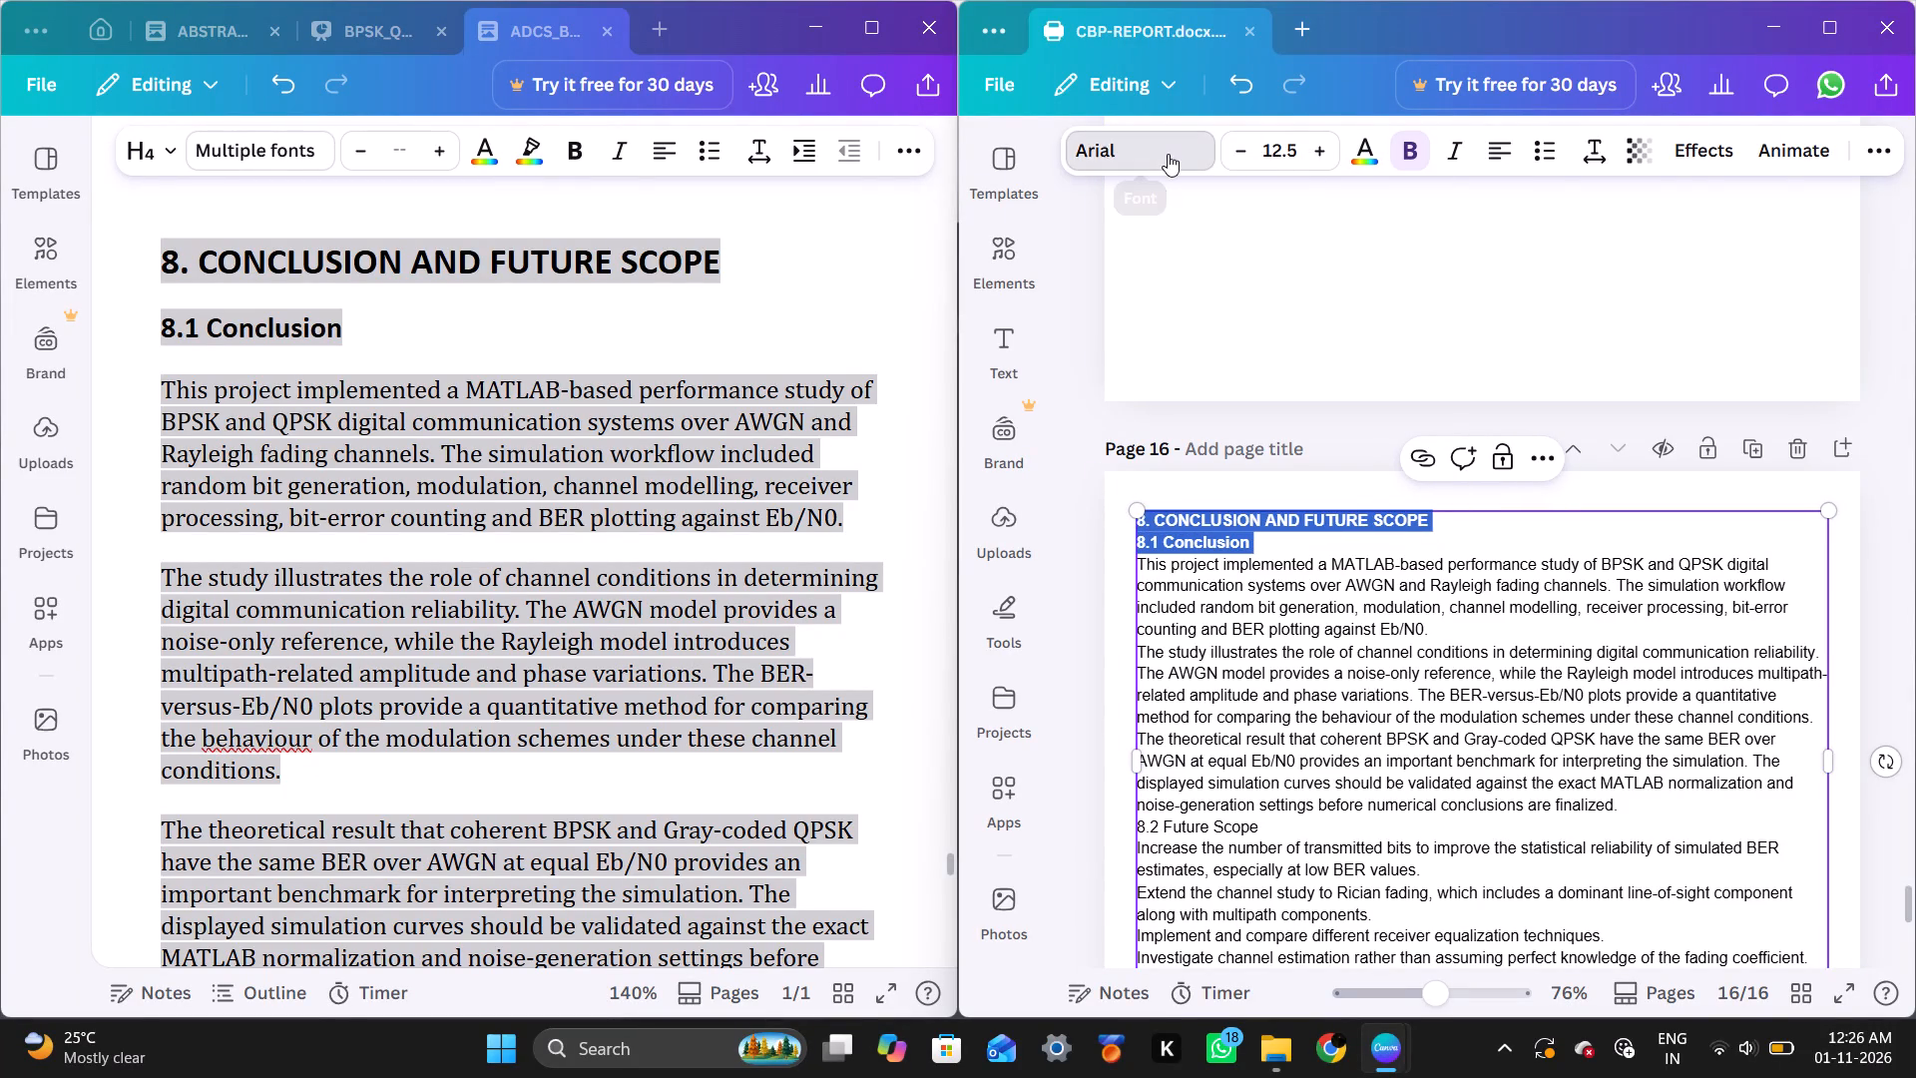
{"action": "left_click", "coordinate": [1240, 583]}
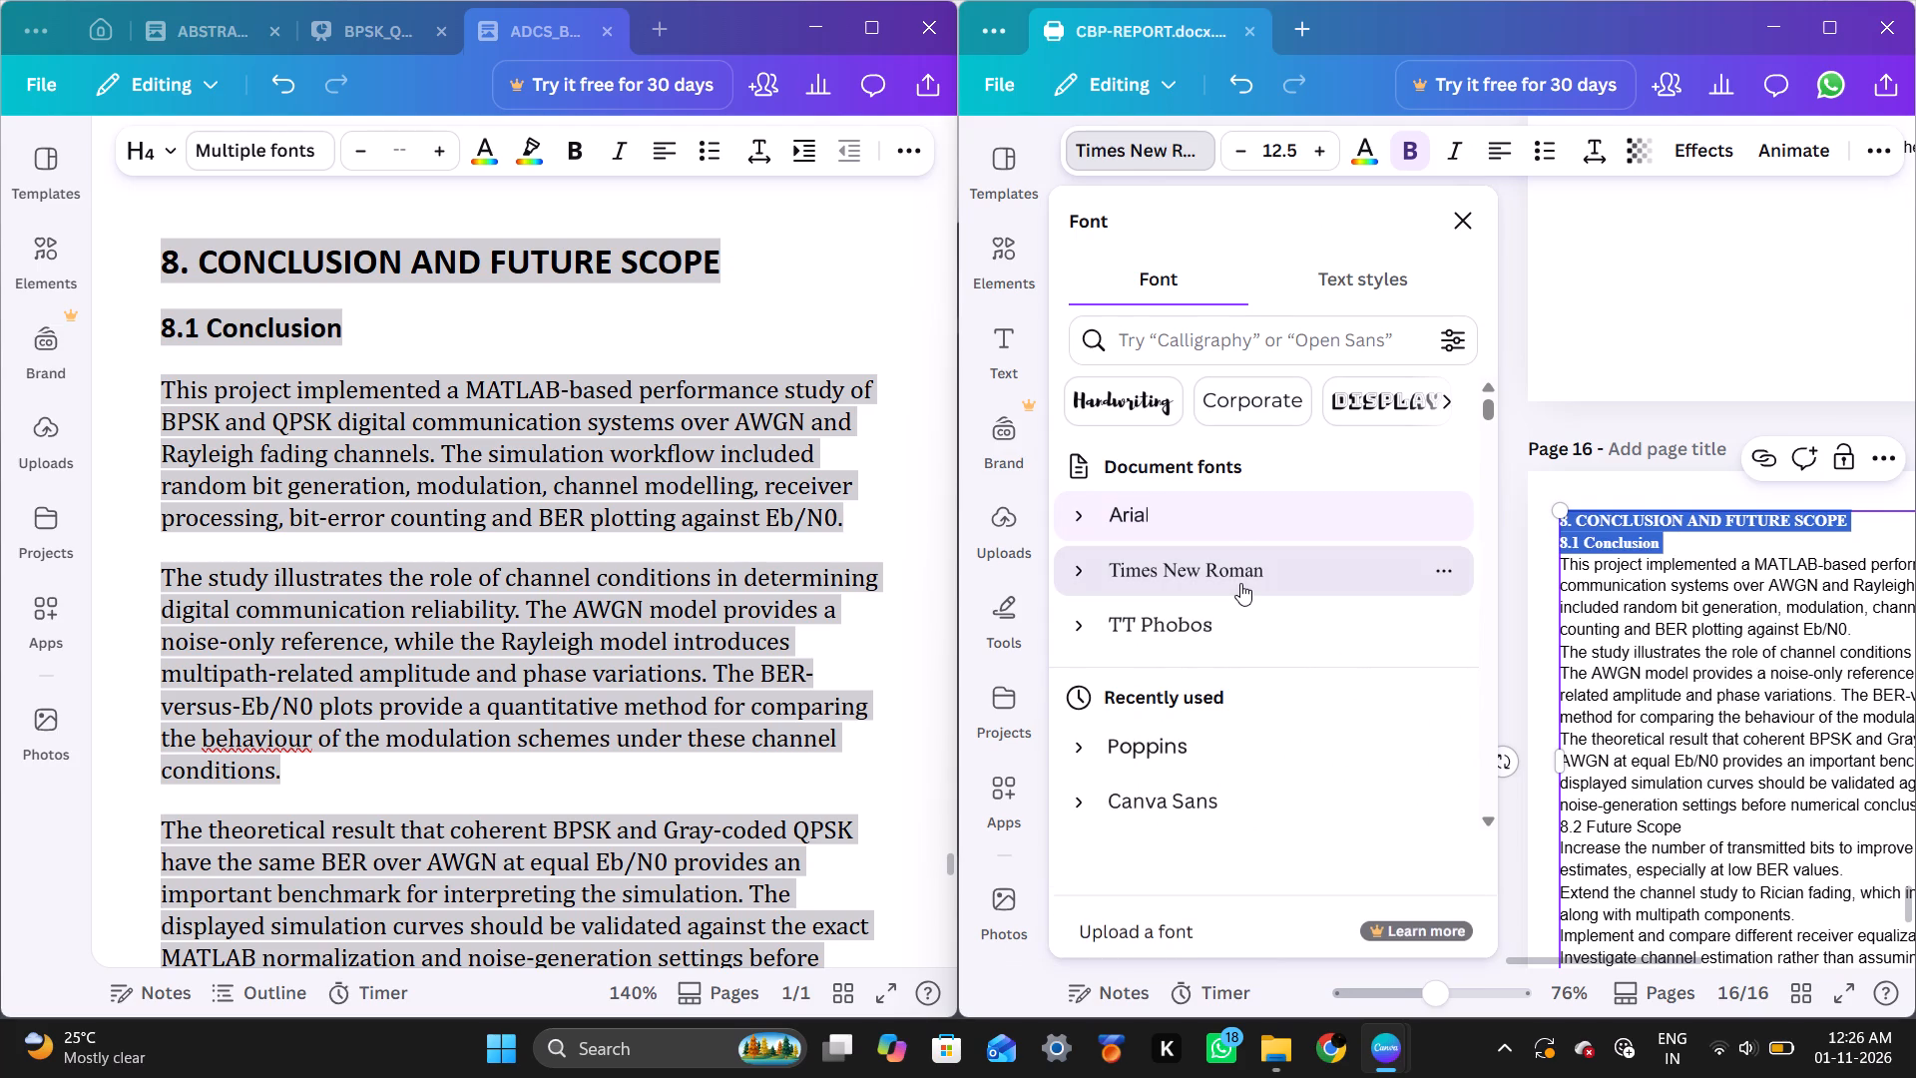
{"action": "left_click", "coordinate": [1301, 155]}
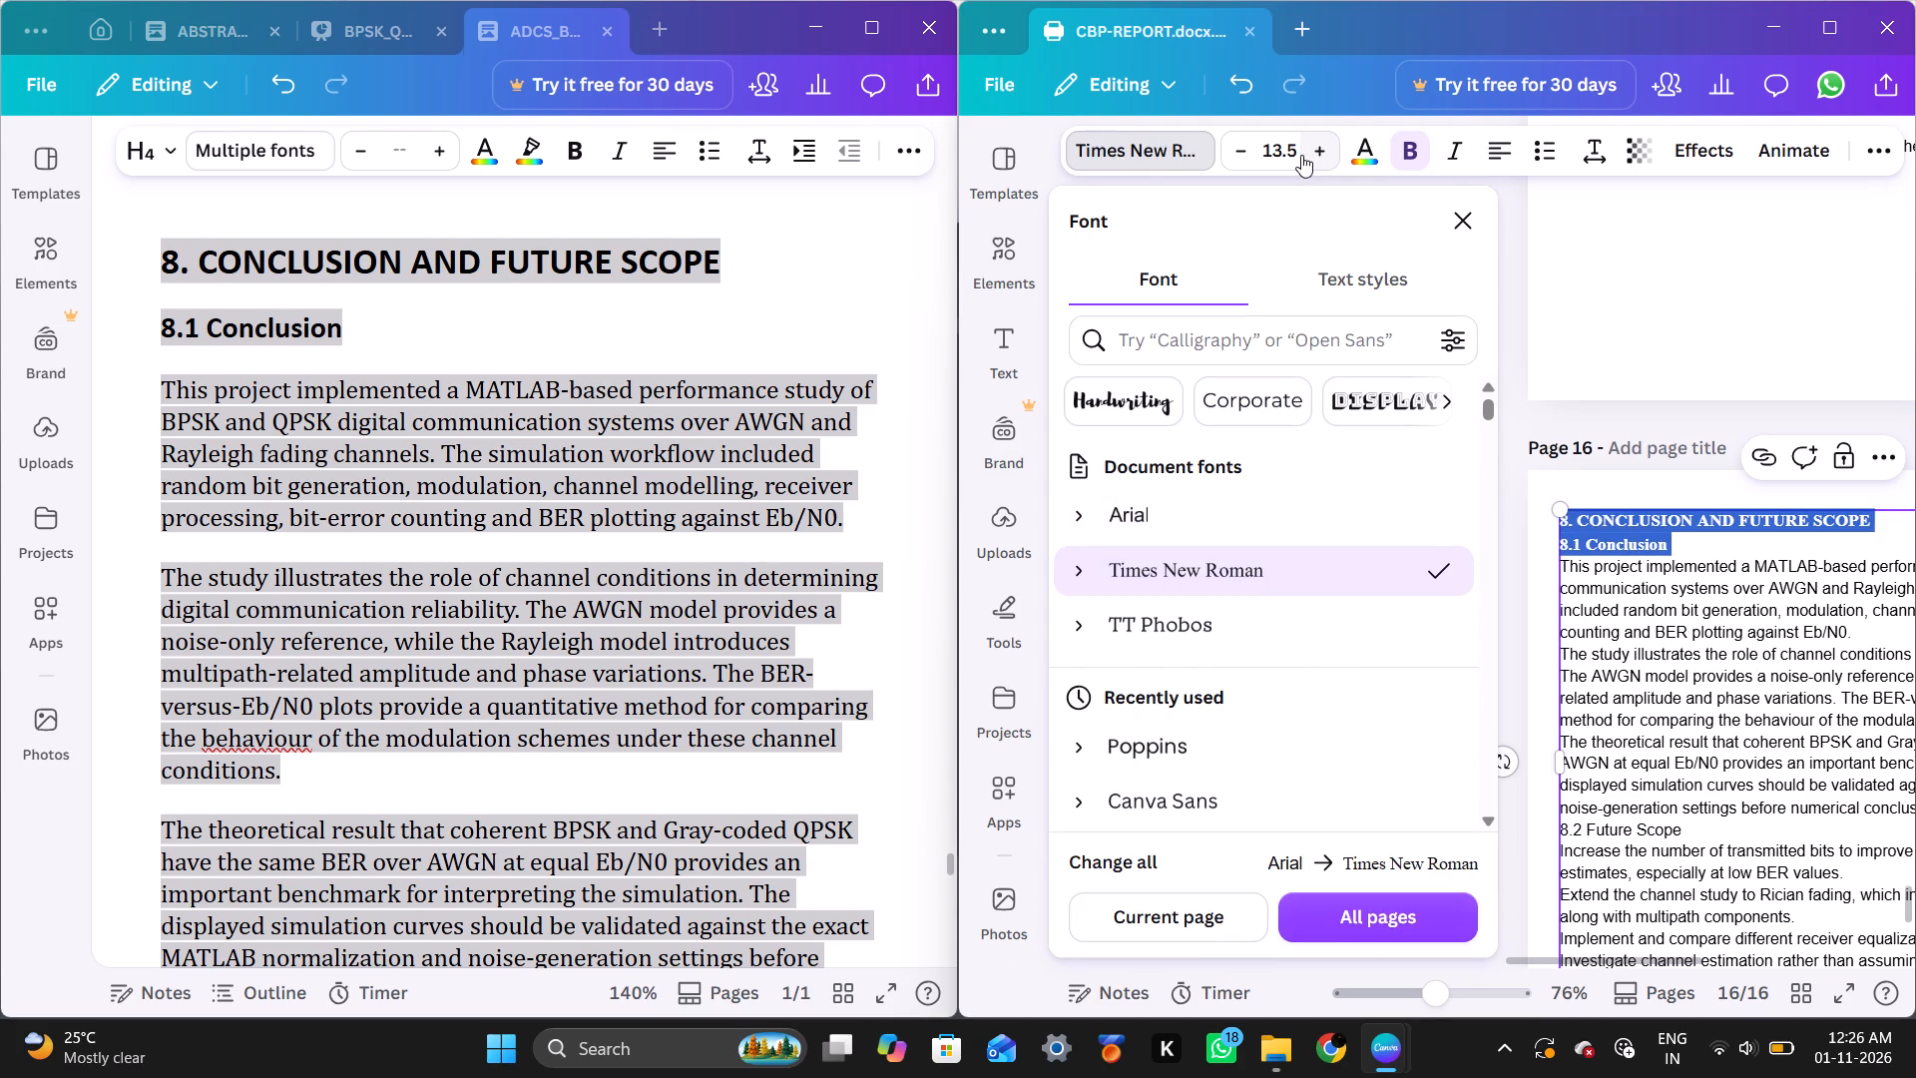
{"action": "left_click", "coordinate": [1274, 146]}
{"action": "type", "text": "18"}
{"action": "key", "text": "Return"}
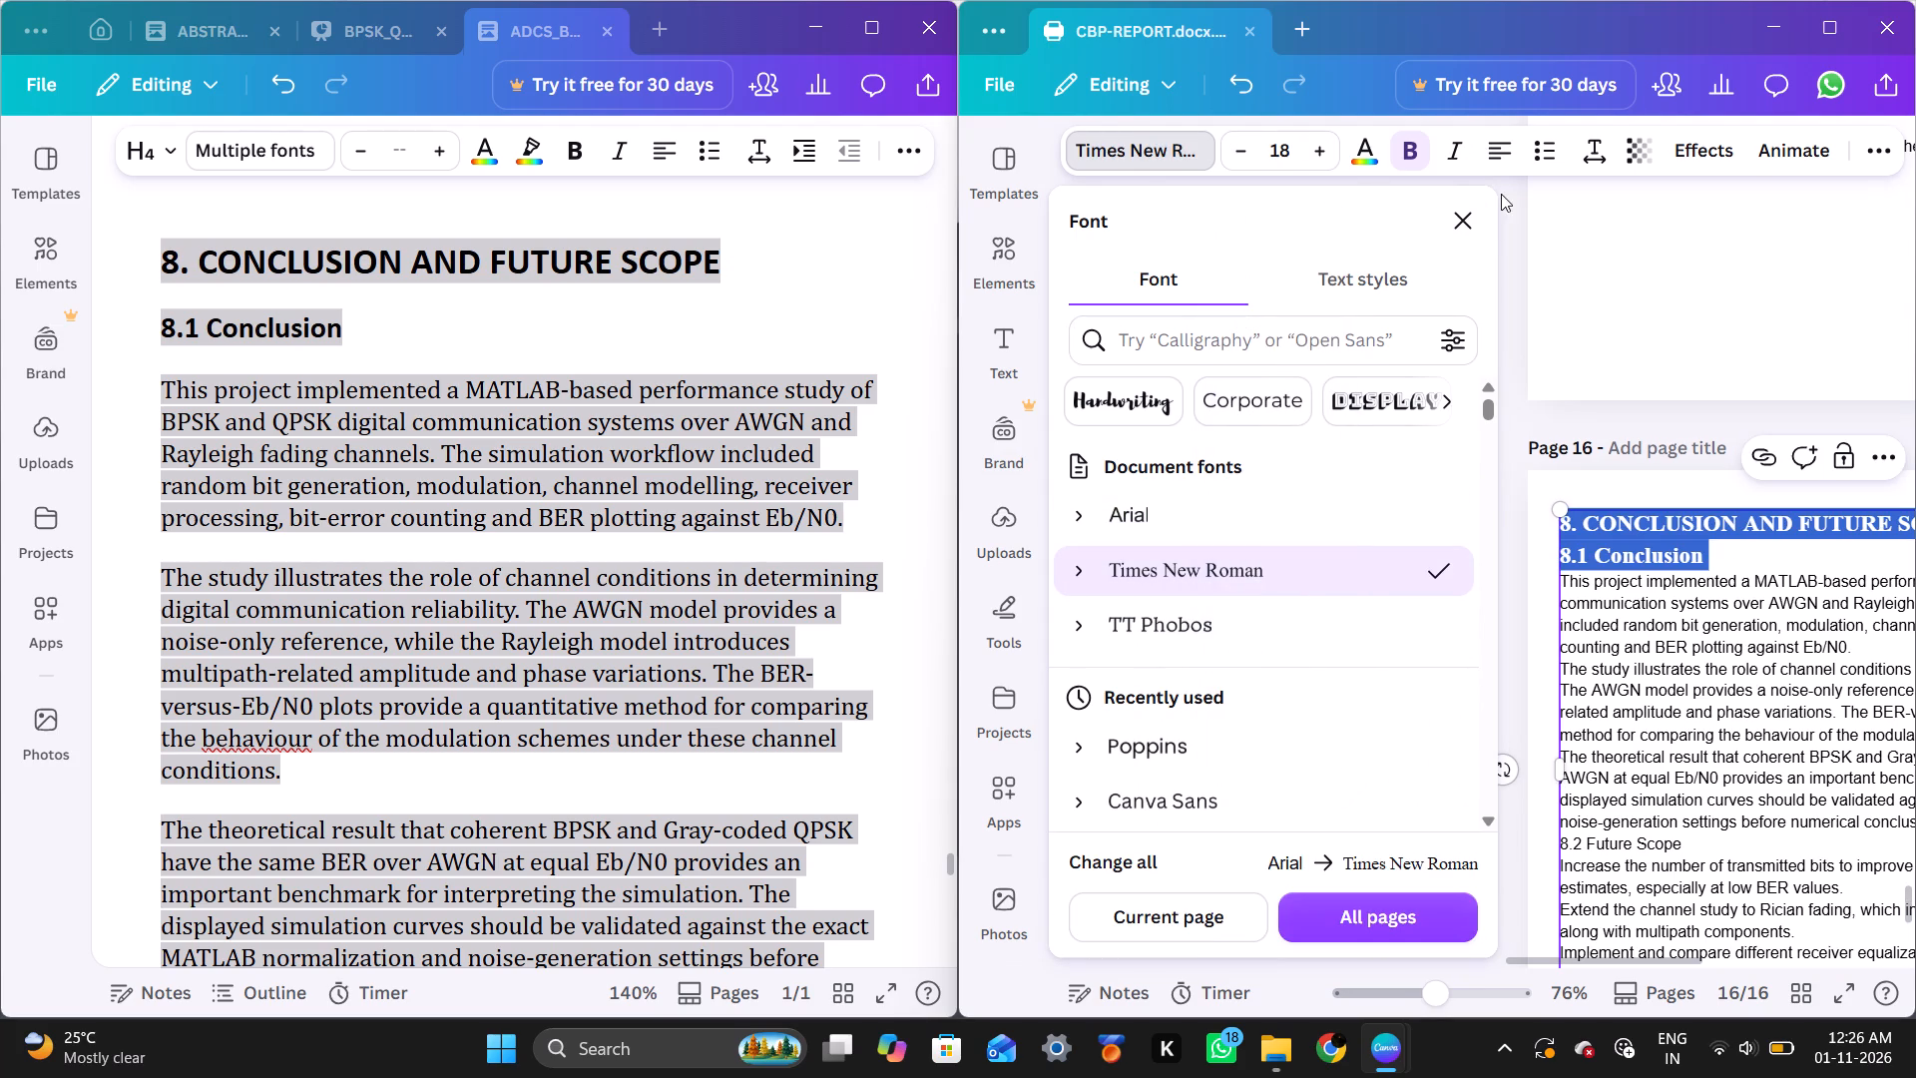
{"action": "left_click", "coordinate": [1463, 223]}
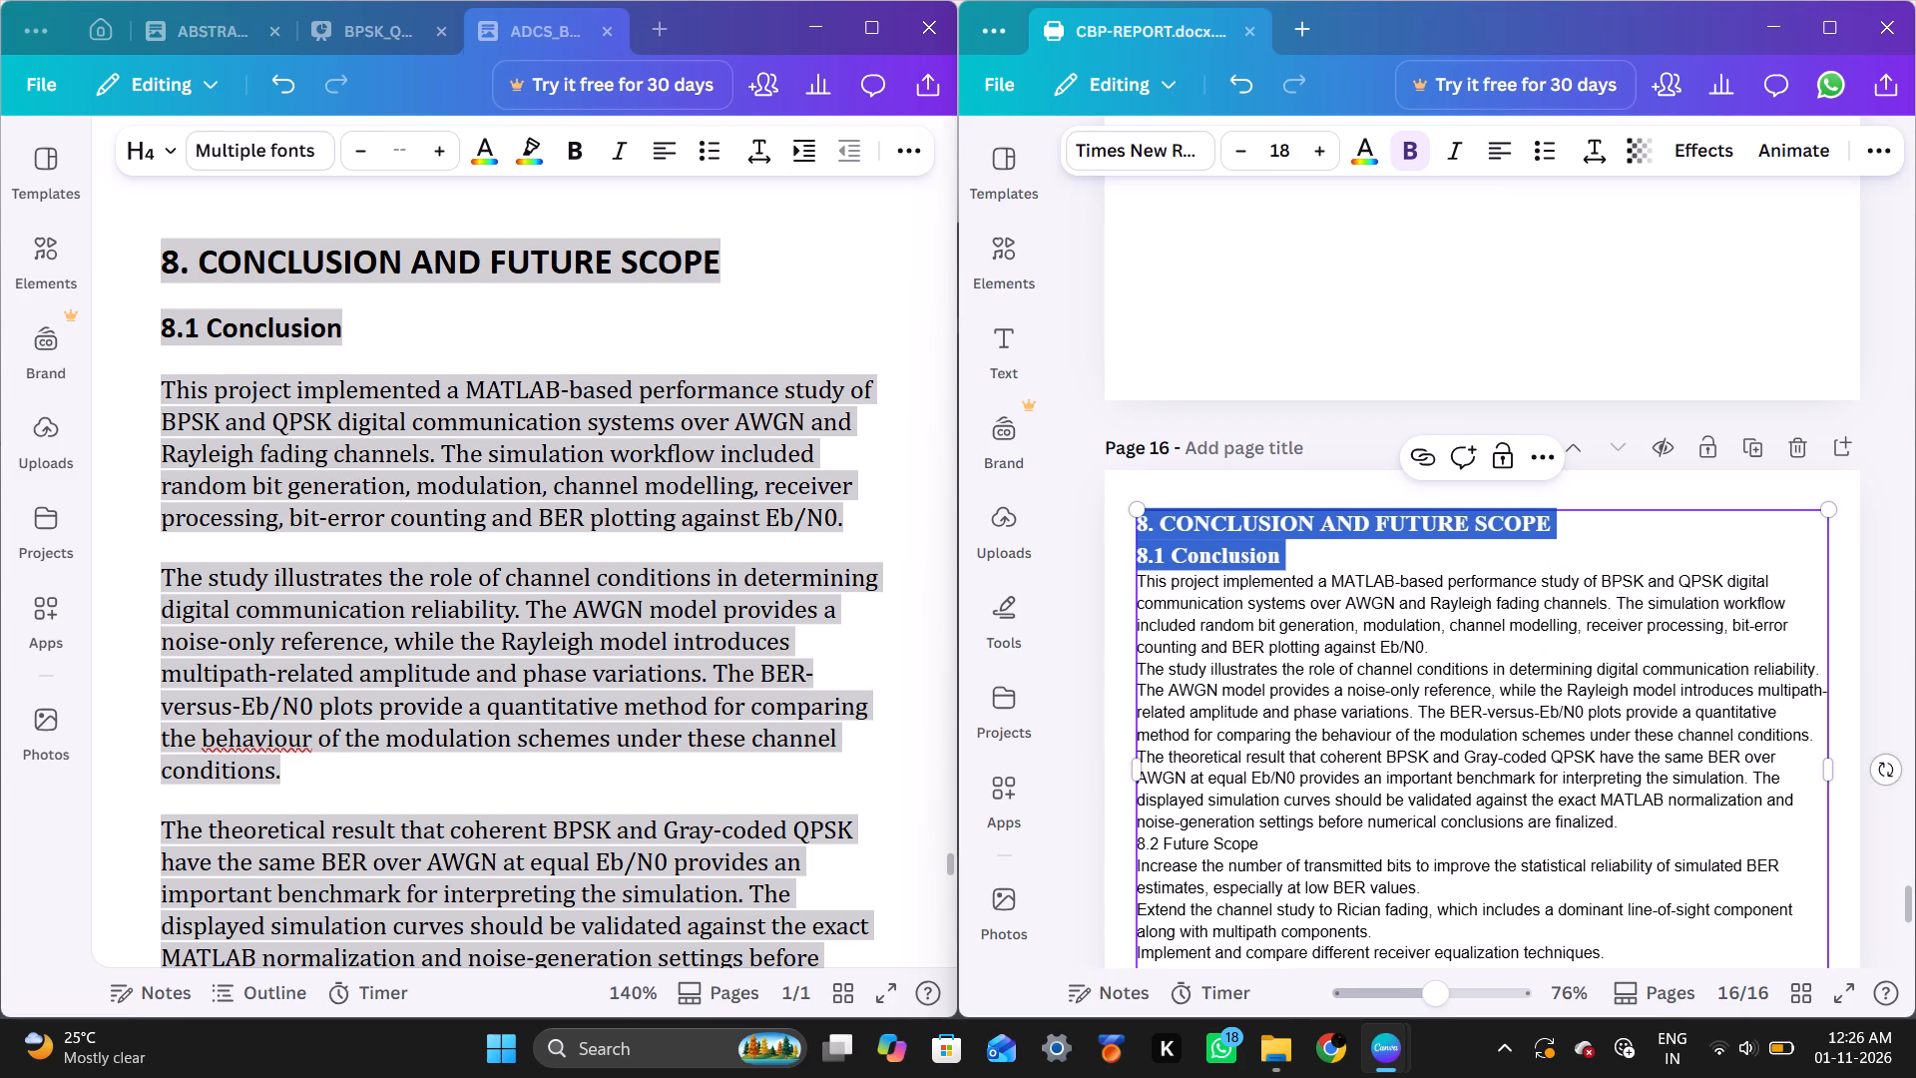
Reduce the "8.1 Conclusion" heading's font size to 17.
{"action": "left_click", "coordinate": [1287, 560]}
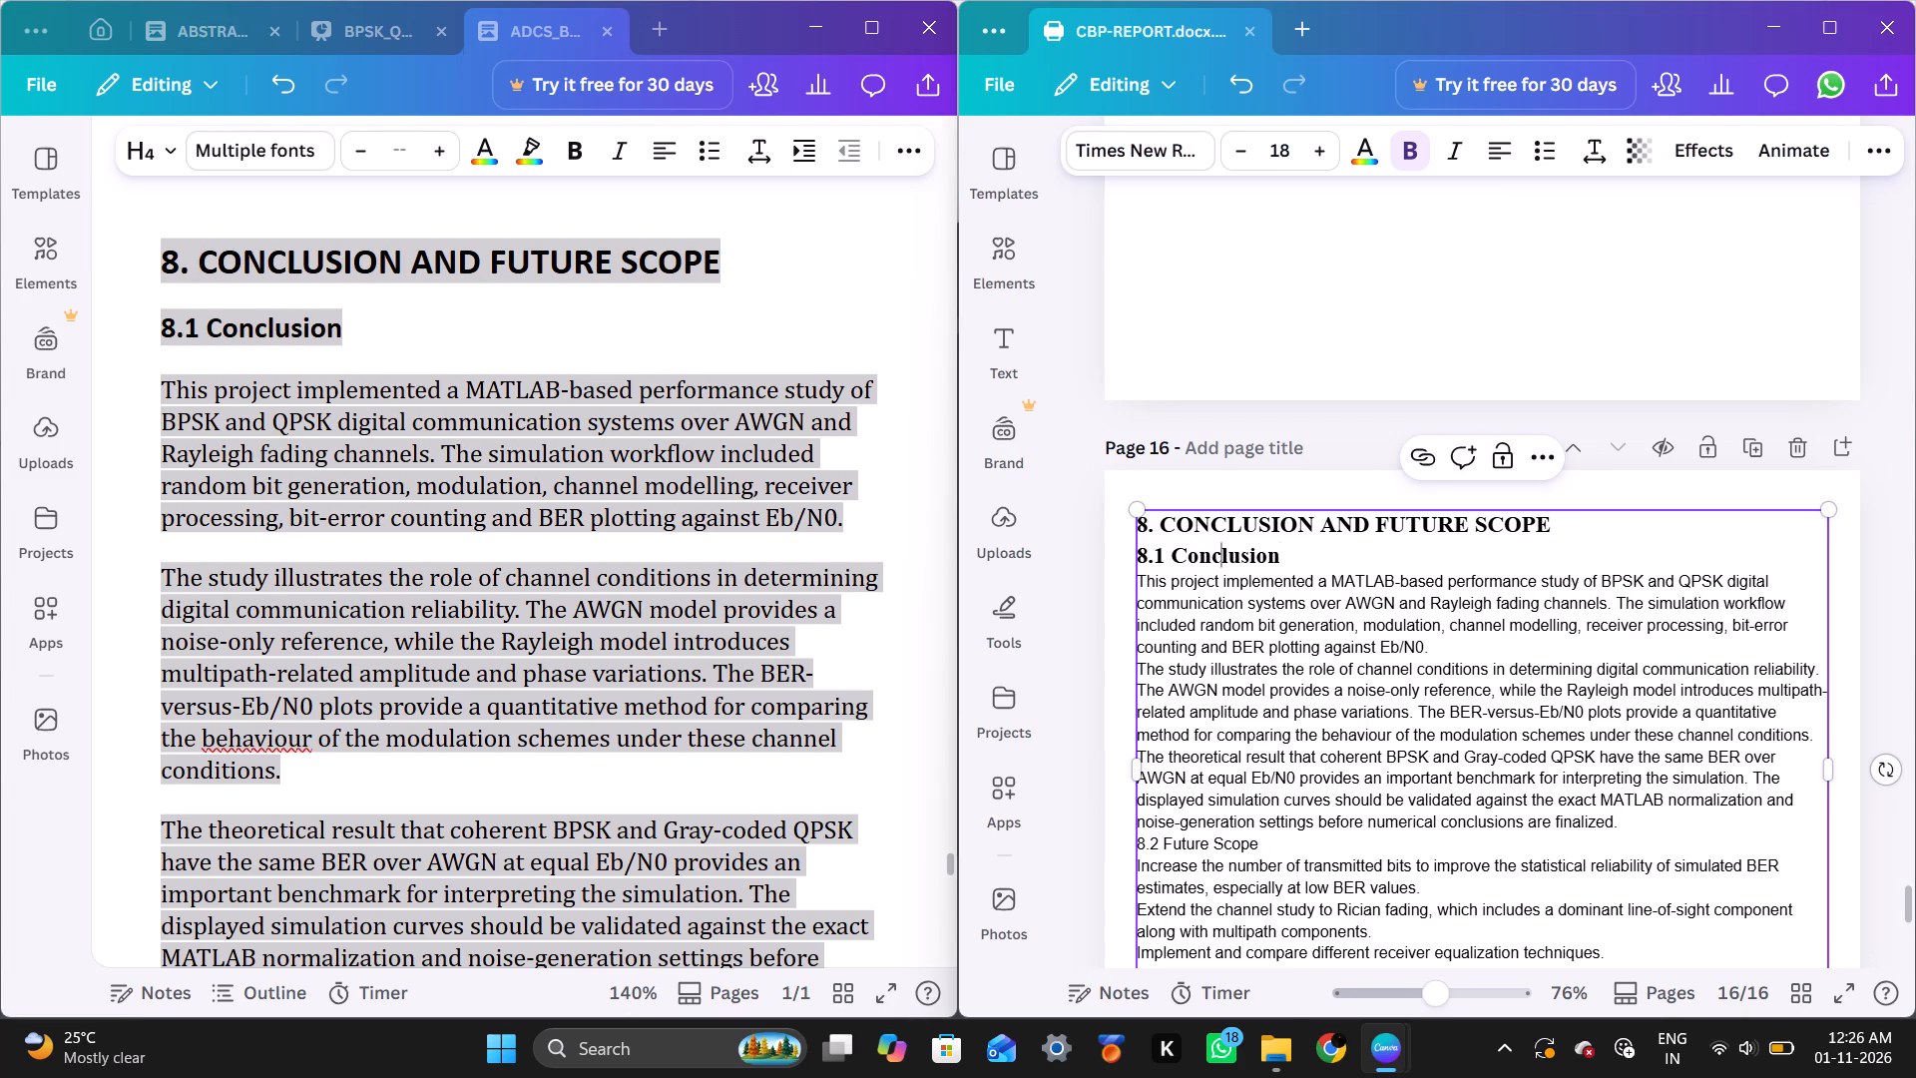
{"action": "left_click_drag", "start_coordinate": [1279, 560], "coordinate": [1136, 559]}
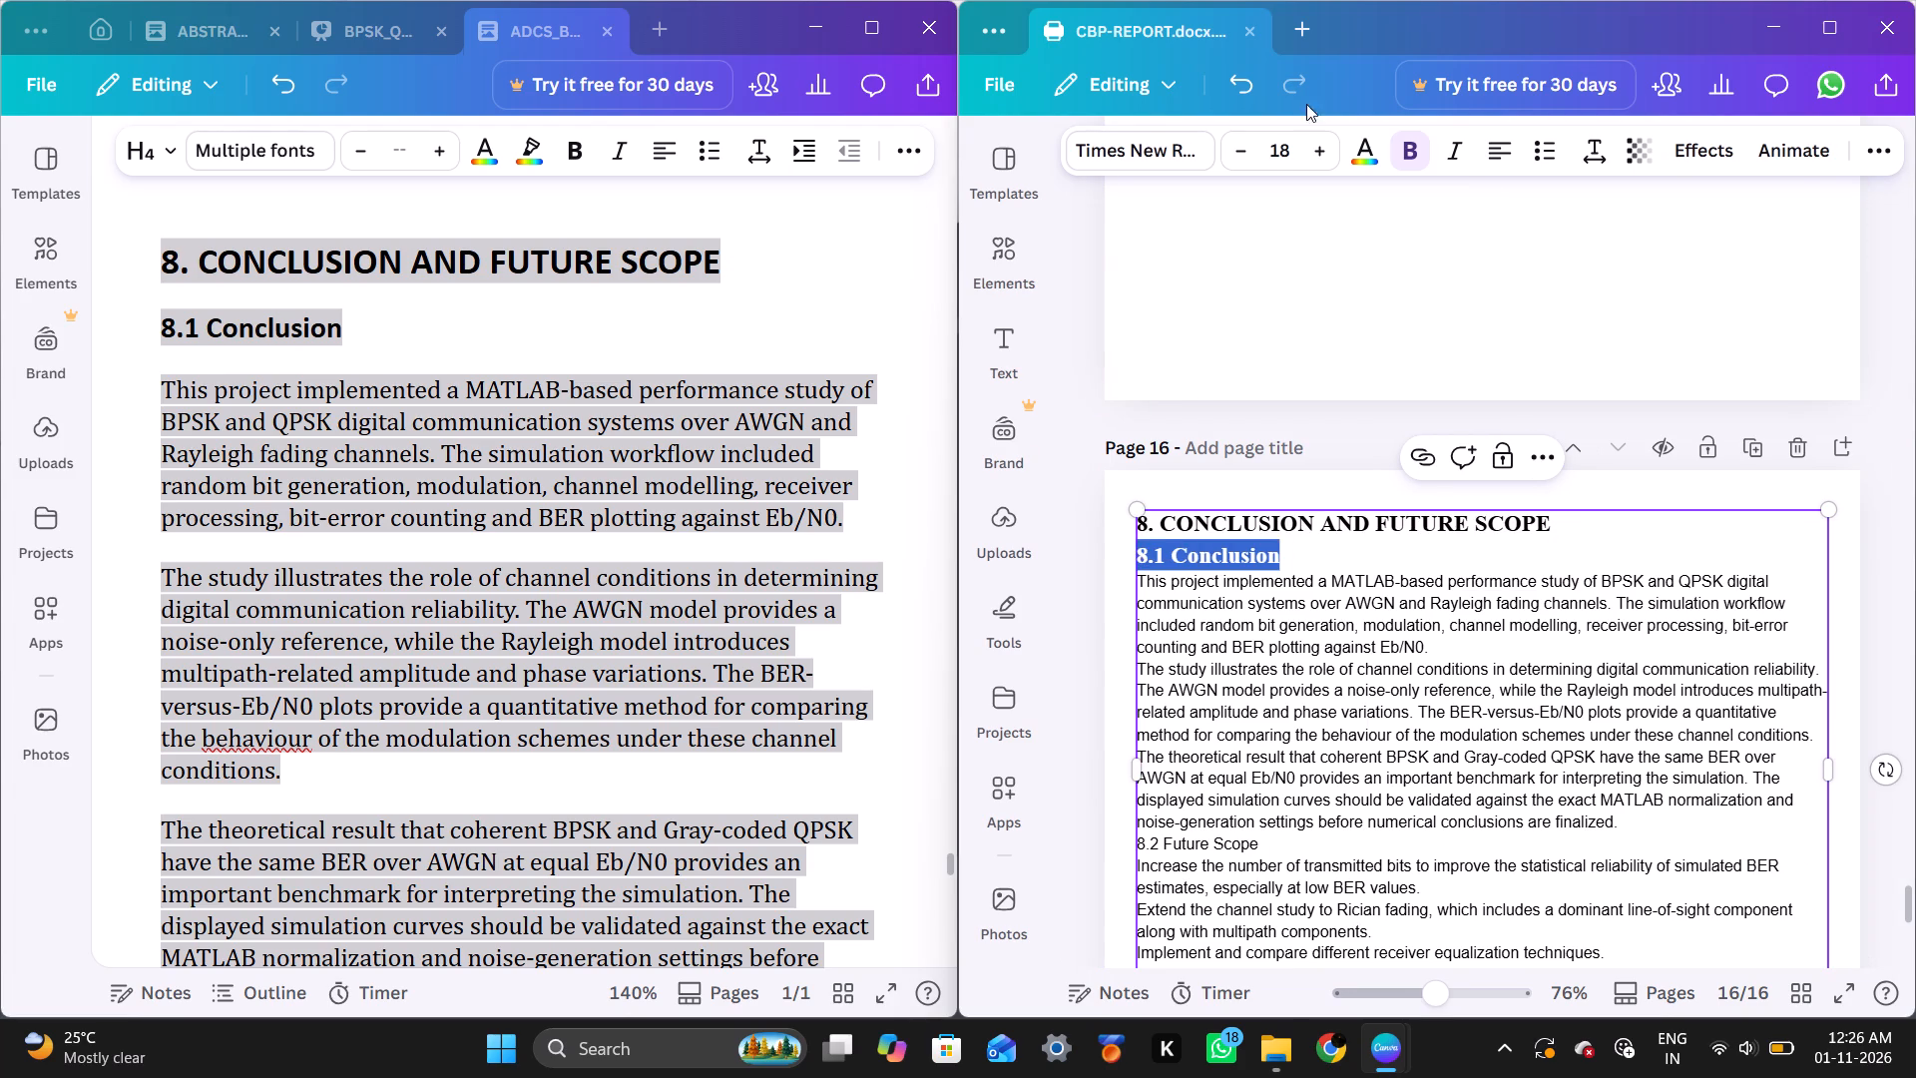
{"action": "left_click", "coordinate": [1250, 150]}
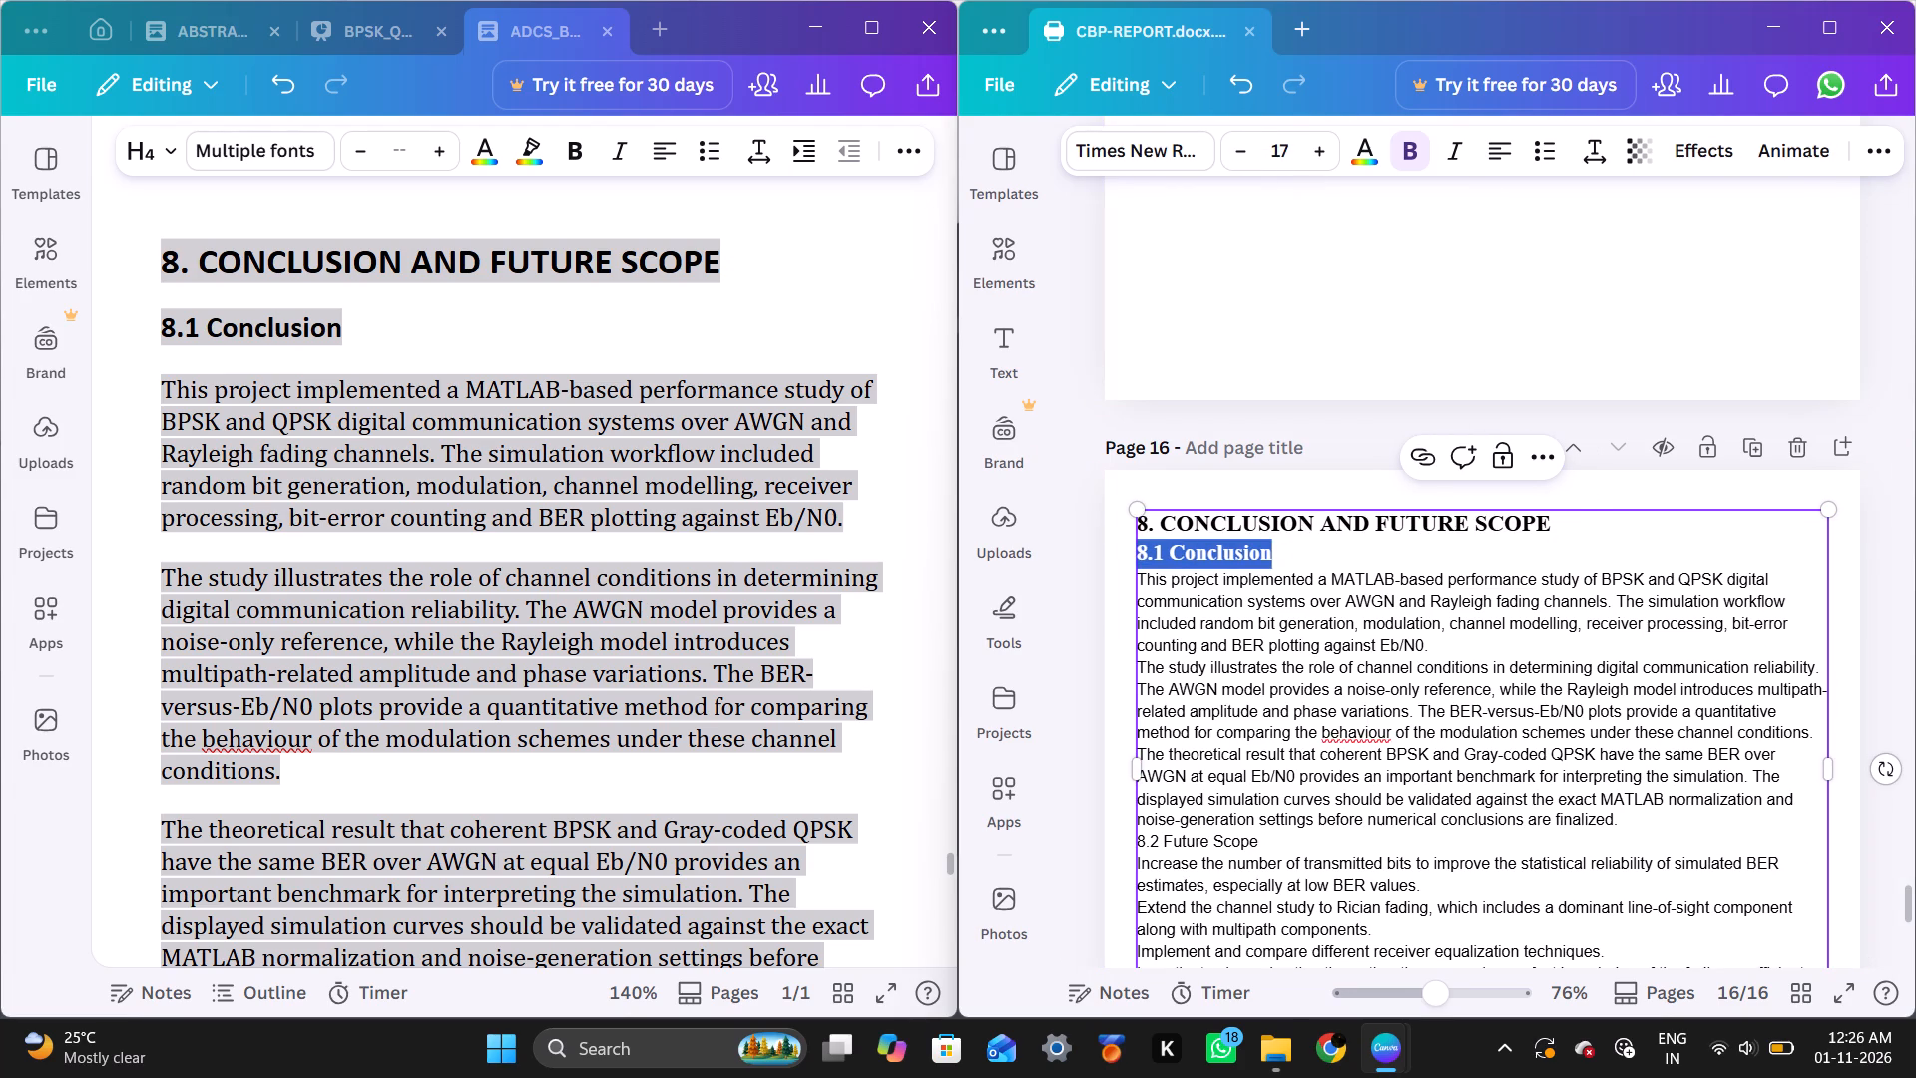
Insert one blank line between the "8. CONCLUSION AND FUTURE SCOPE" and "8.1 Conclusion" headings.
{"action": "left_click", "coordinate": [1580, 530]}
{"action": "key", "text": "Return"}
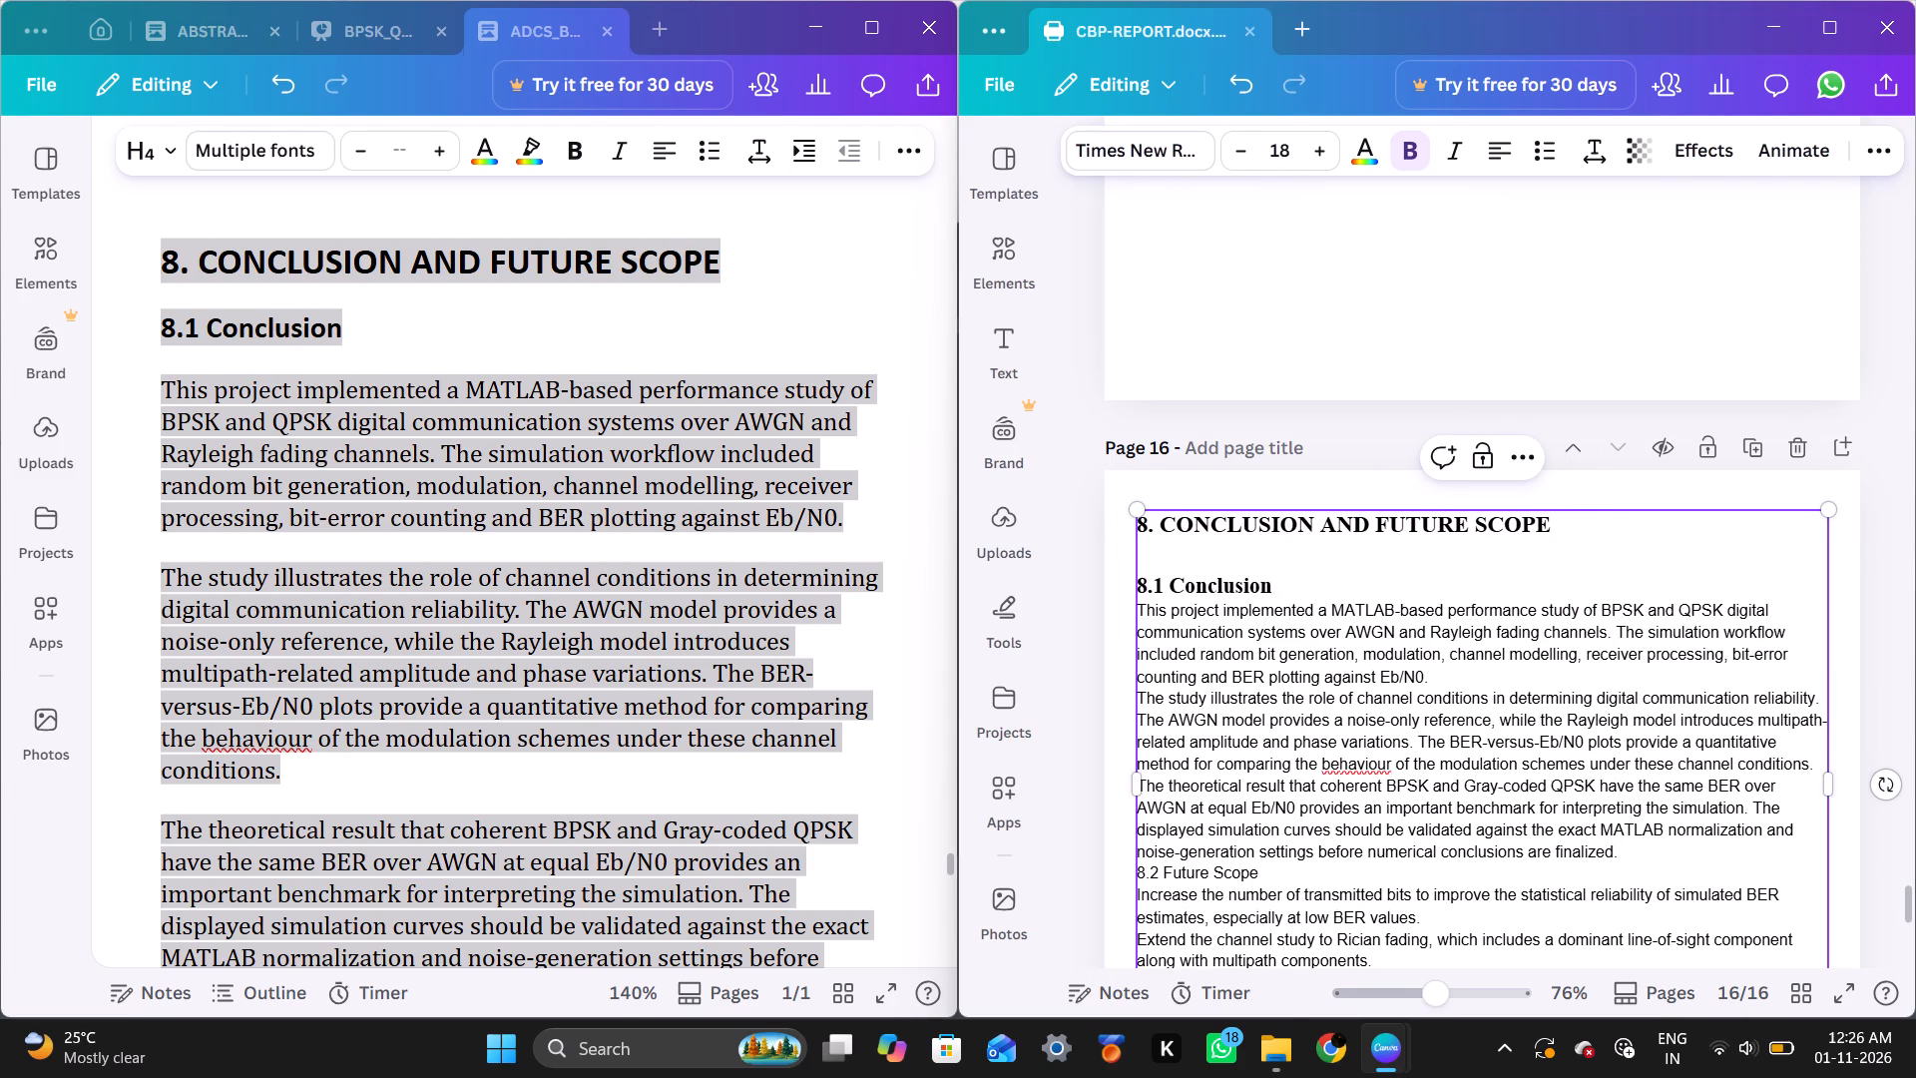
{"action": "left_click", "coordinate": [1360, 589]}
{"action": "key", "text": "Up"}
{"action": "key", "text": "Return"}
{"action": "key", "text": "BackSpace"}
{"action": "key", "text": "BackSpace"}
{"action": "key", "text": "Return"}
Insert a blank line between the "8.1 Conclusion" heading and its first body paragraph.
{"action": "key", "text": "Down"}
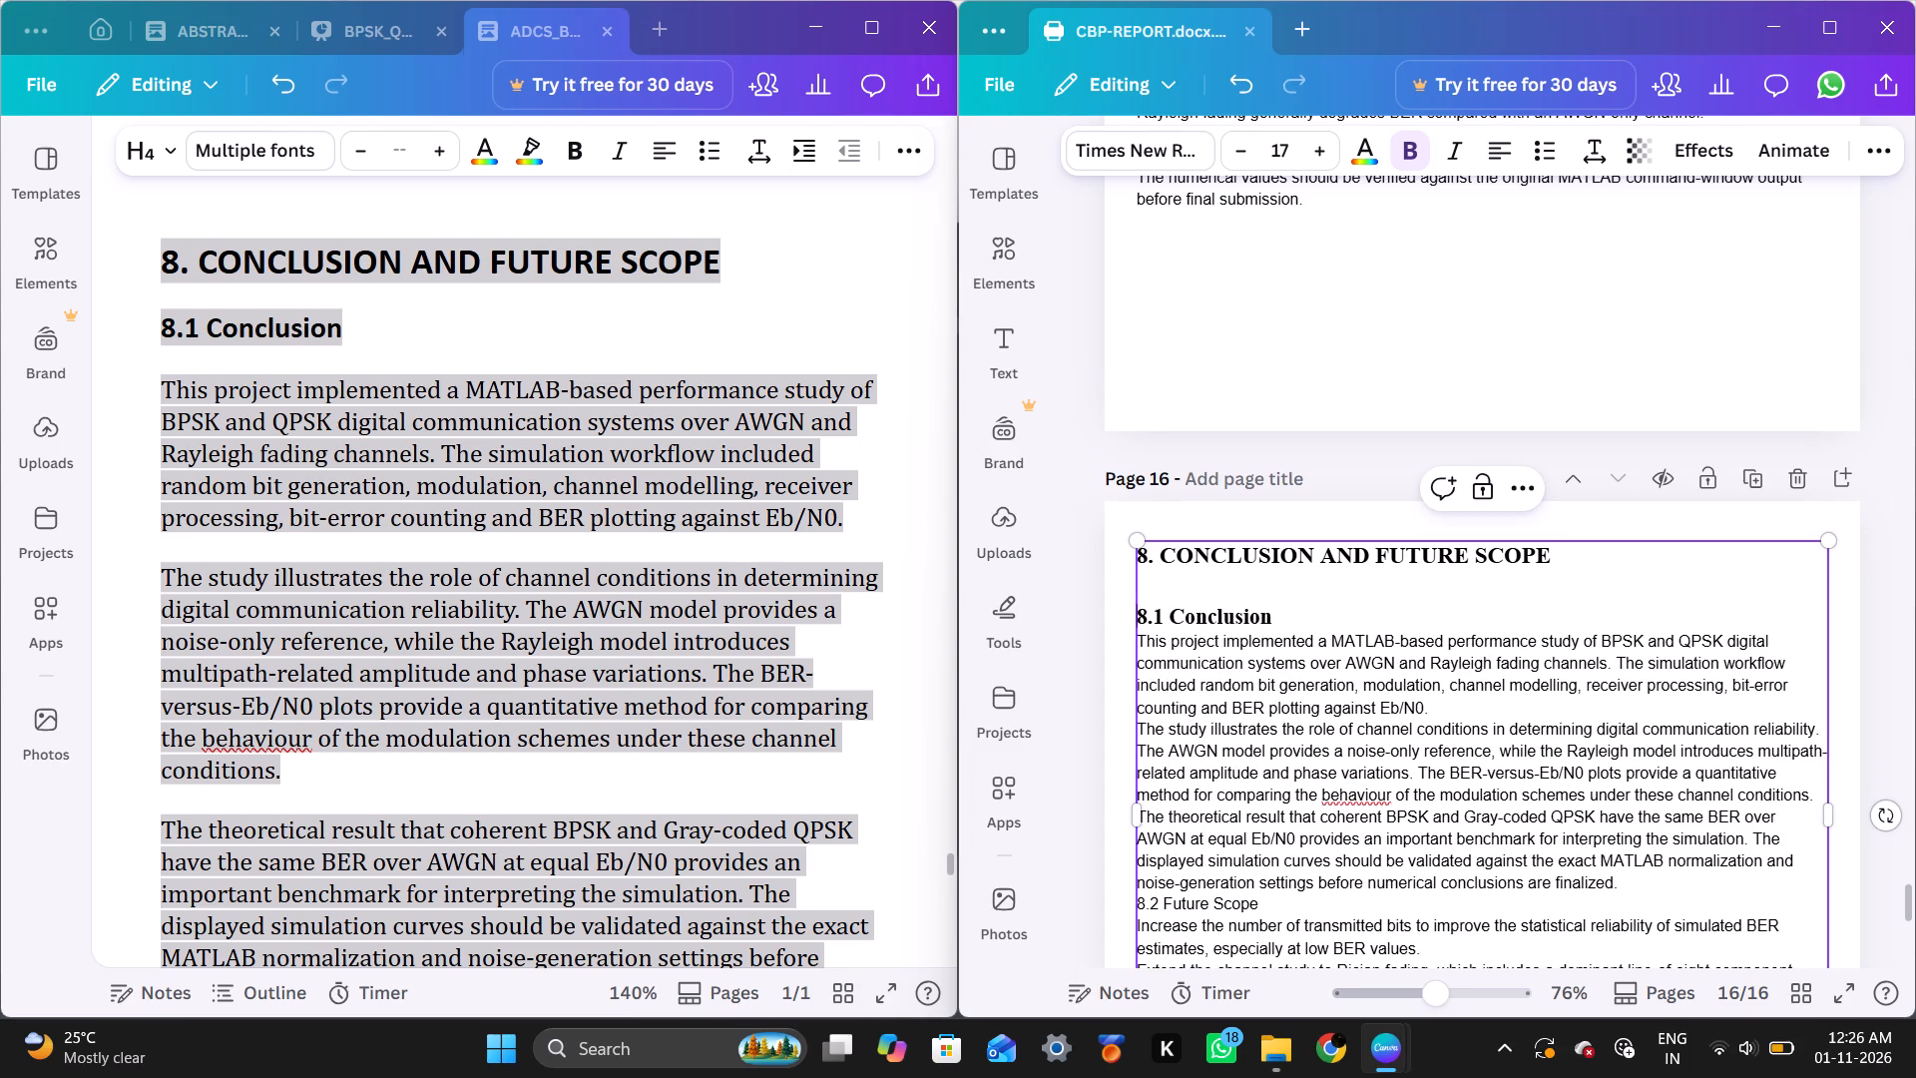
{"action": "key", "text": "Right"}
{"action": "key", "text": "Right"}
{"action": "key", "text": "Right"}
{"action": "key", "text": "Right"}
{"action": "key", "text": "Right"}
{"action": "key", "text": "Right"}
{"action": "key", "text": "Right"}
{"action": "key", "text": "Right"}
{"action": "key", "text": "Right"}
{"action": "key", "text": "Right"}
{"action": "key", "text": "Right"}
{"action": "key", "text": "Right"}
{"action": "key", "text": "Right"}
{"action": "key", "text": "Right"}
{"action": "key", "text": "Return"}
Insert a blank line after each of the three 8.1 Conclusion paragraphs, including before "8.2 Future Scope".
{"action": "scroll", "coordinate": [1360, 589], "scroll_direction": "down", "scroll_amount": 1}
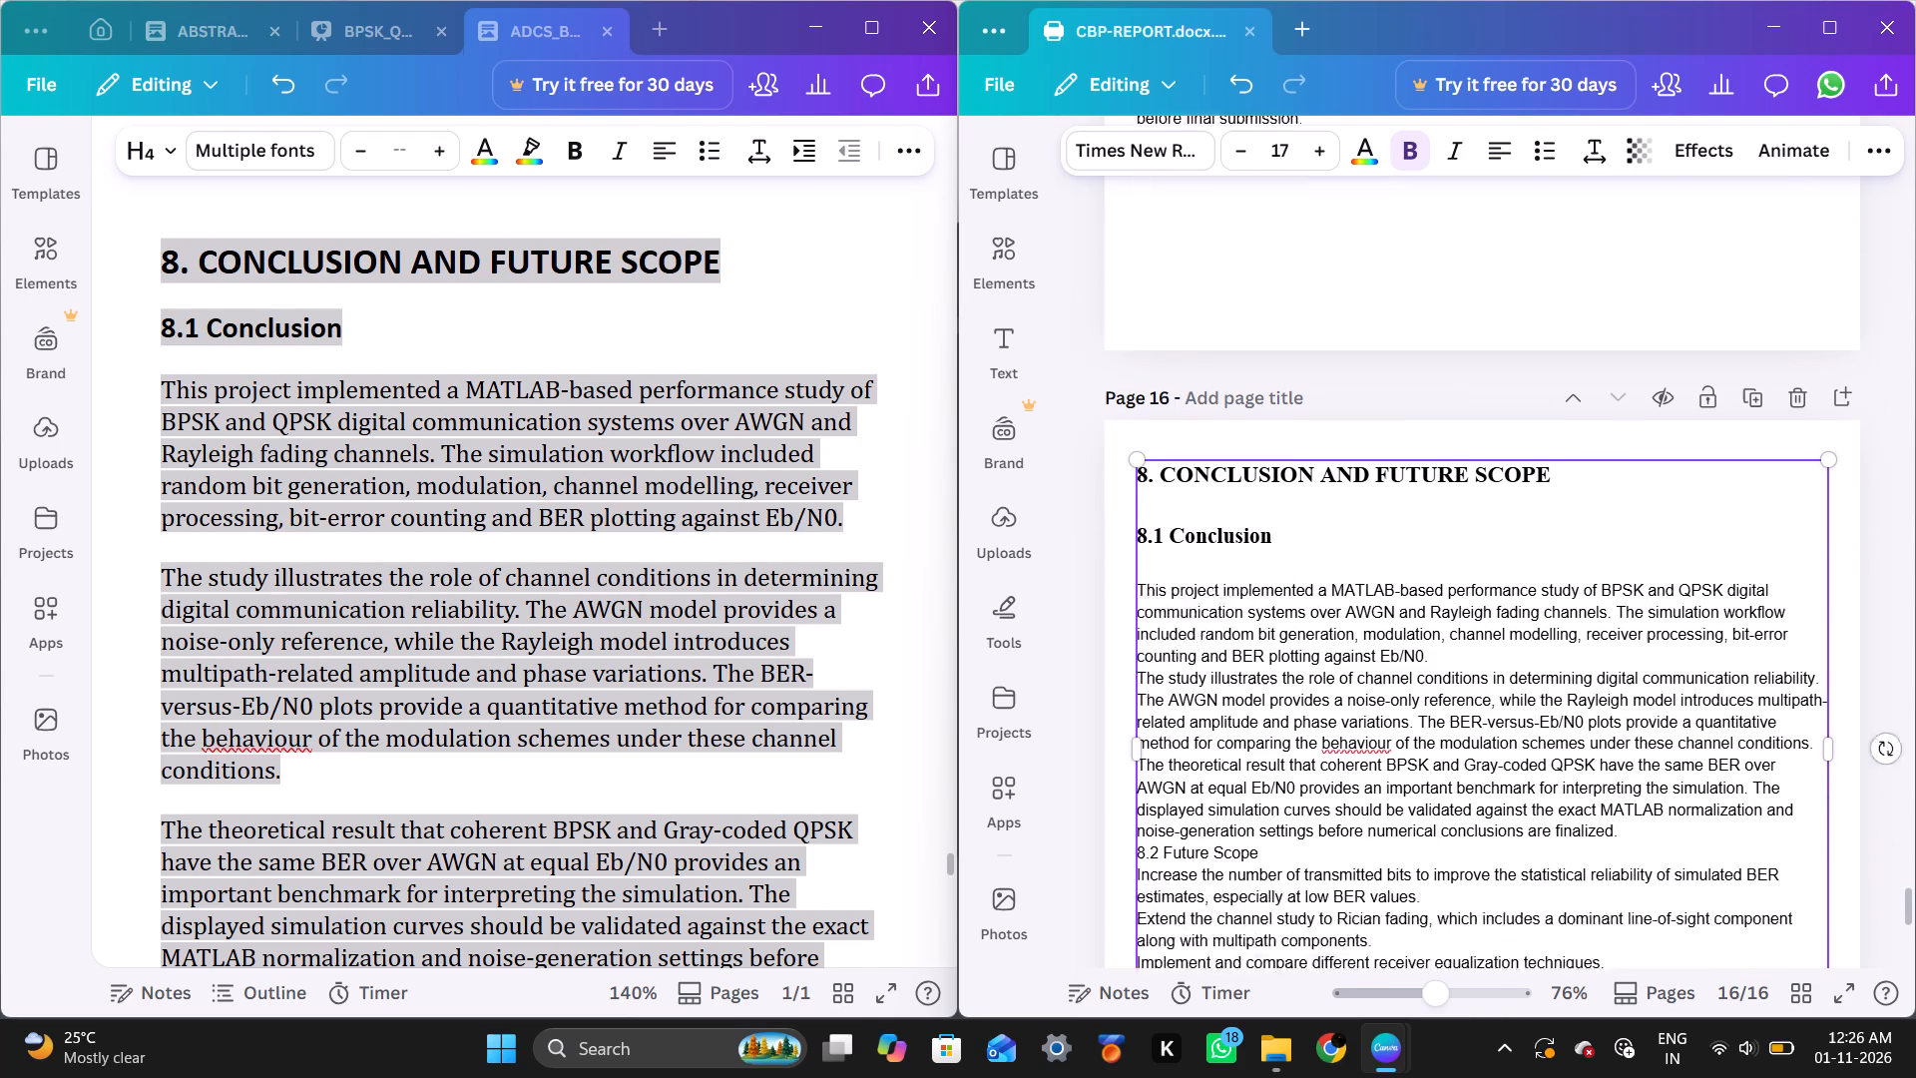
{"action": "scroll", "coordinate": [1360, 589], "scroll_direction": "down", "scroll_amount": 2}
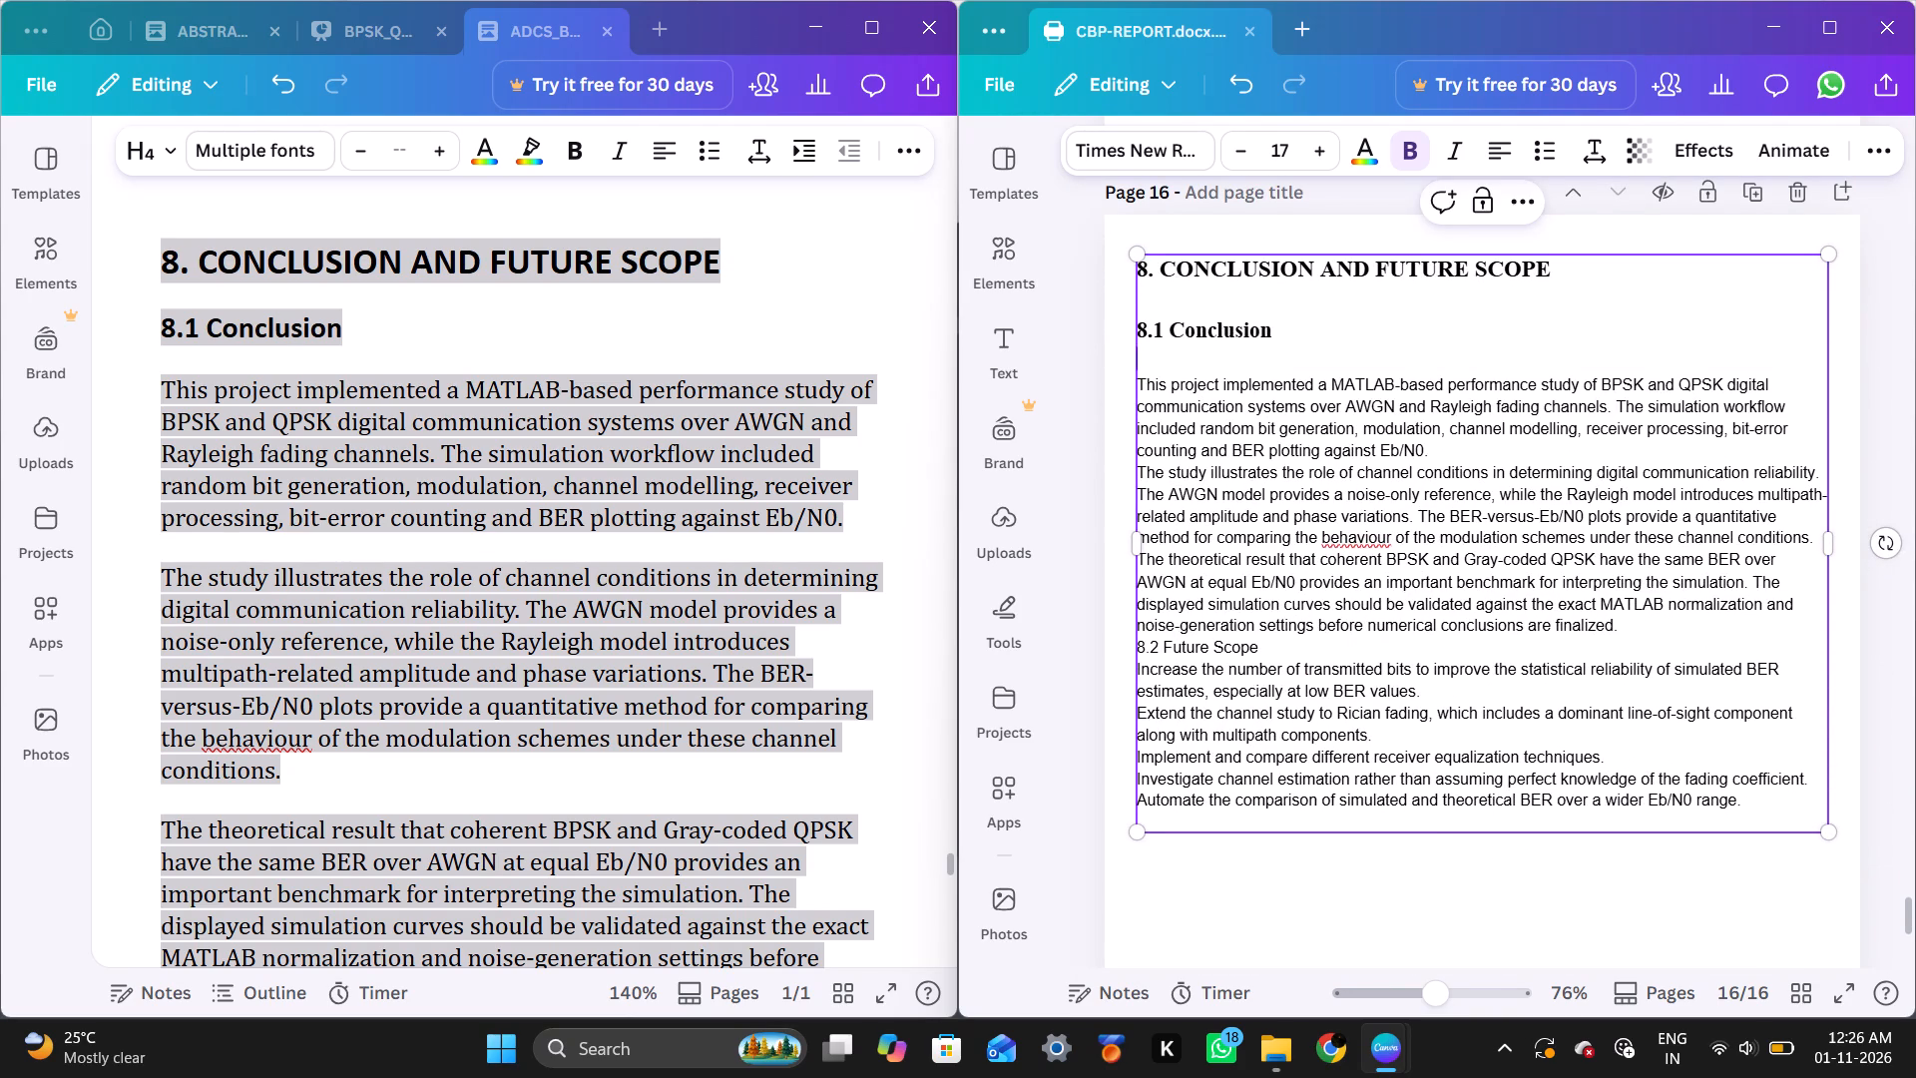
{"action": "left_click", "coordinate": [1446, 445]}
{"action": "key", "text": "Return"}
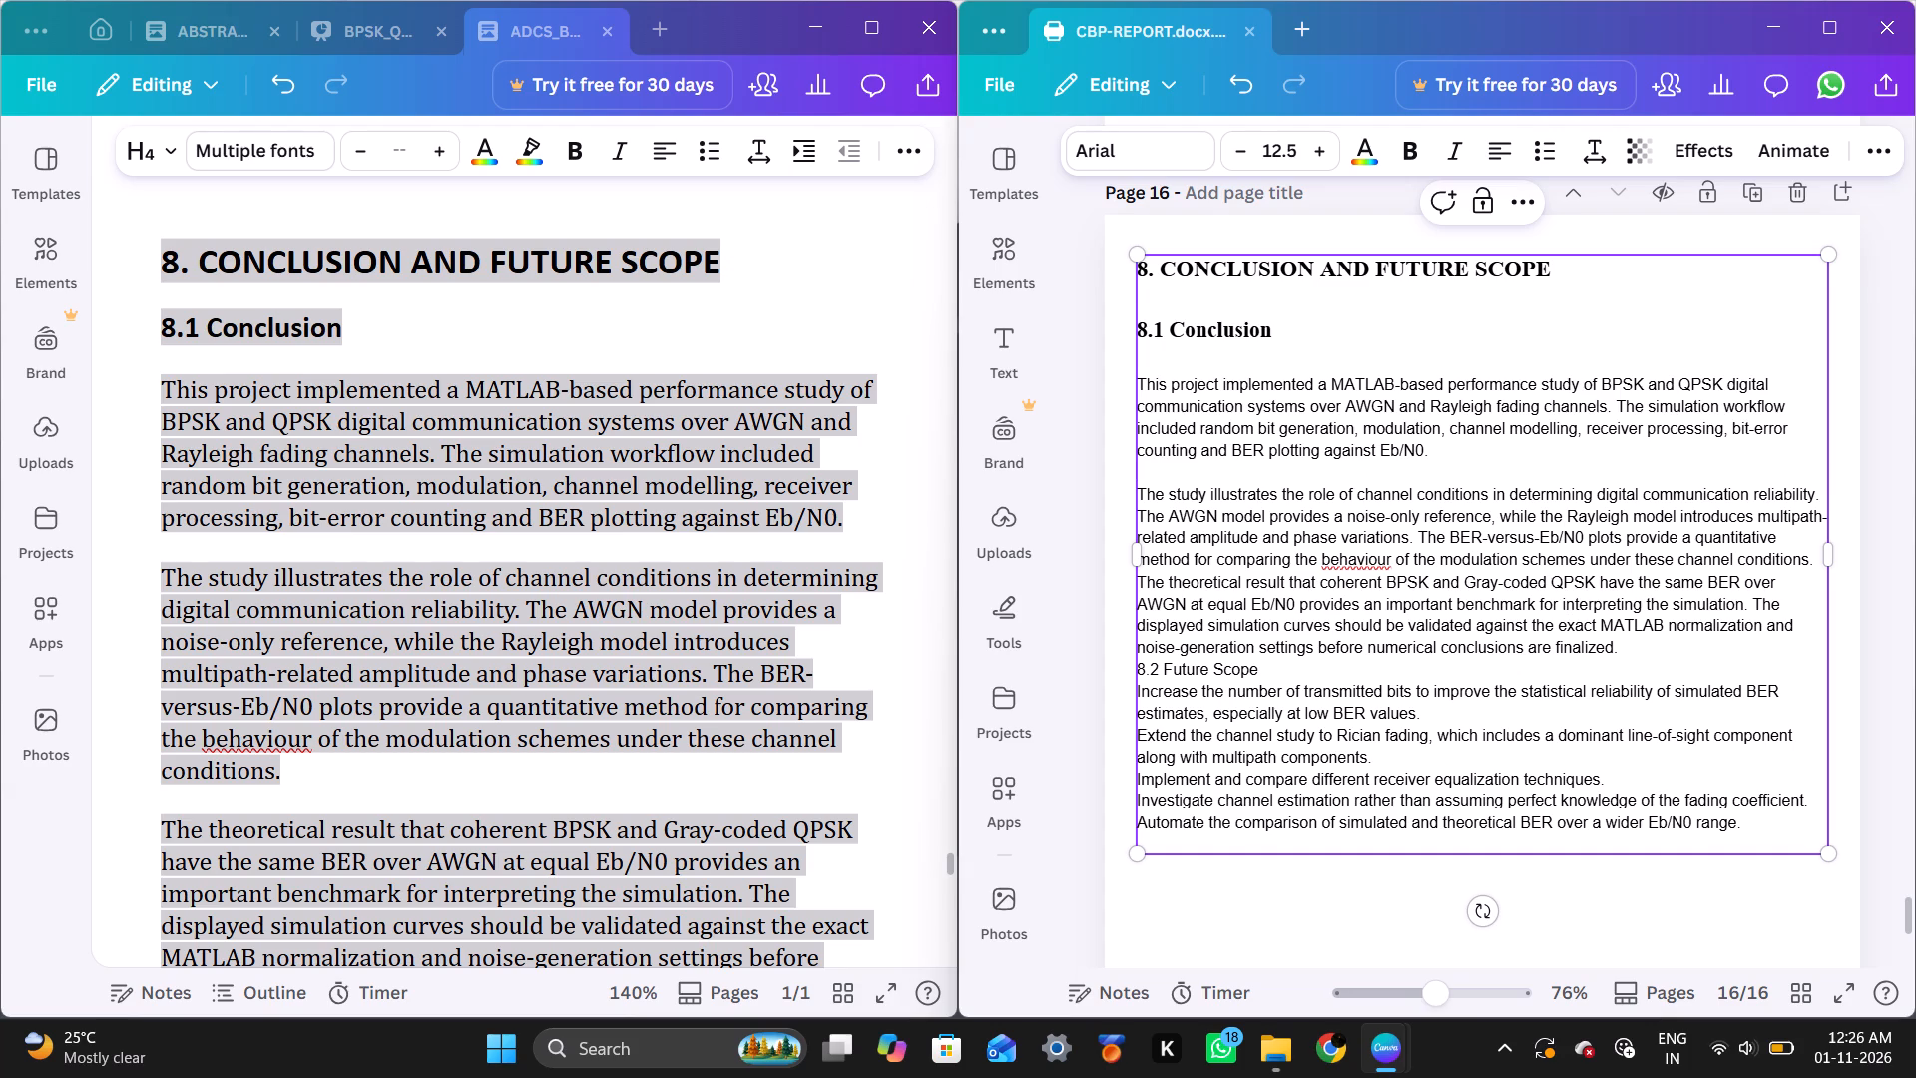
{"action": "left_click", "coordinate": [1805, 561]}
{"action": "key", "text": "Right"}
{"action": "key", "text": "Return"}
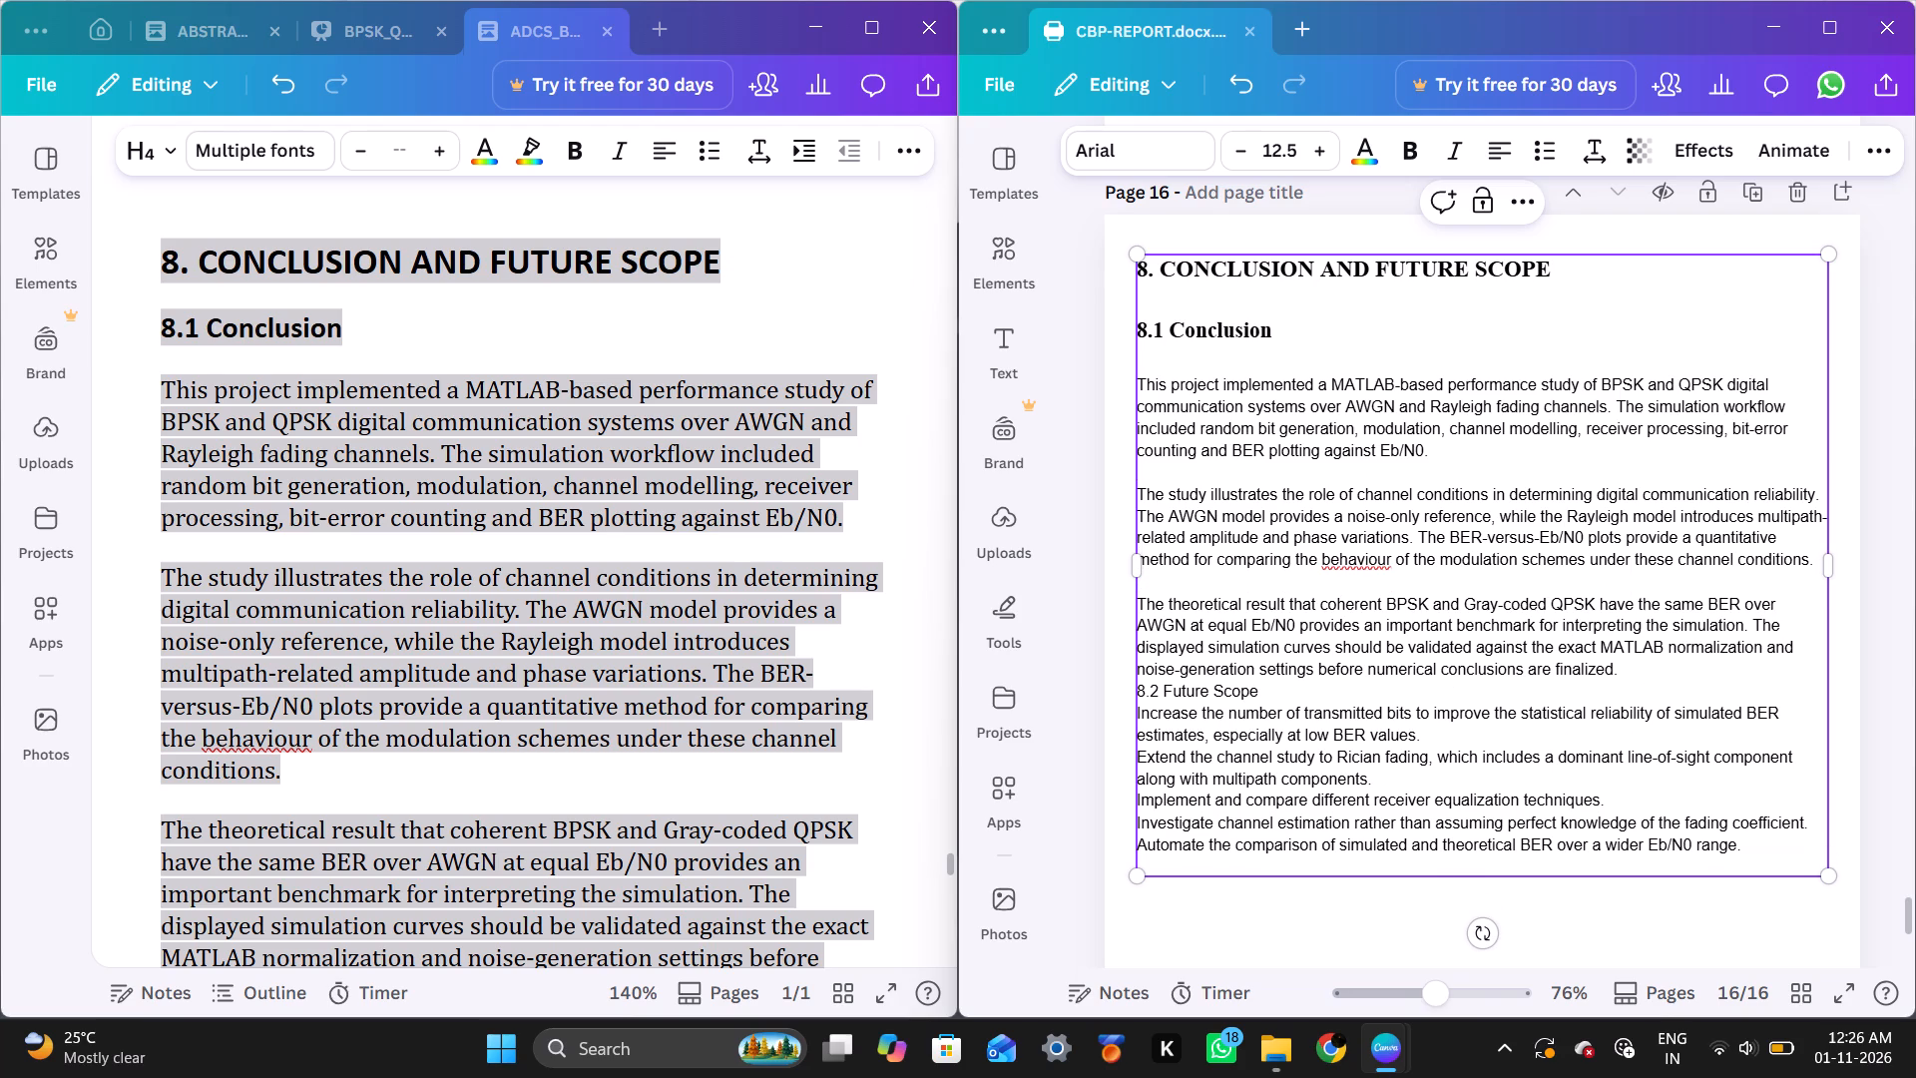
{"action": "scroll", "coordinate": [1805, 561], "scroll_direction": "down", "scroll_amount": 1}
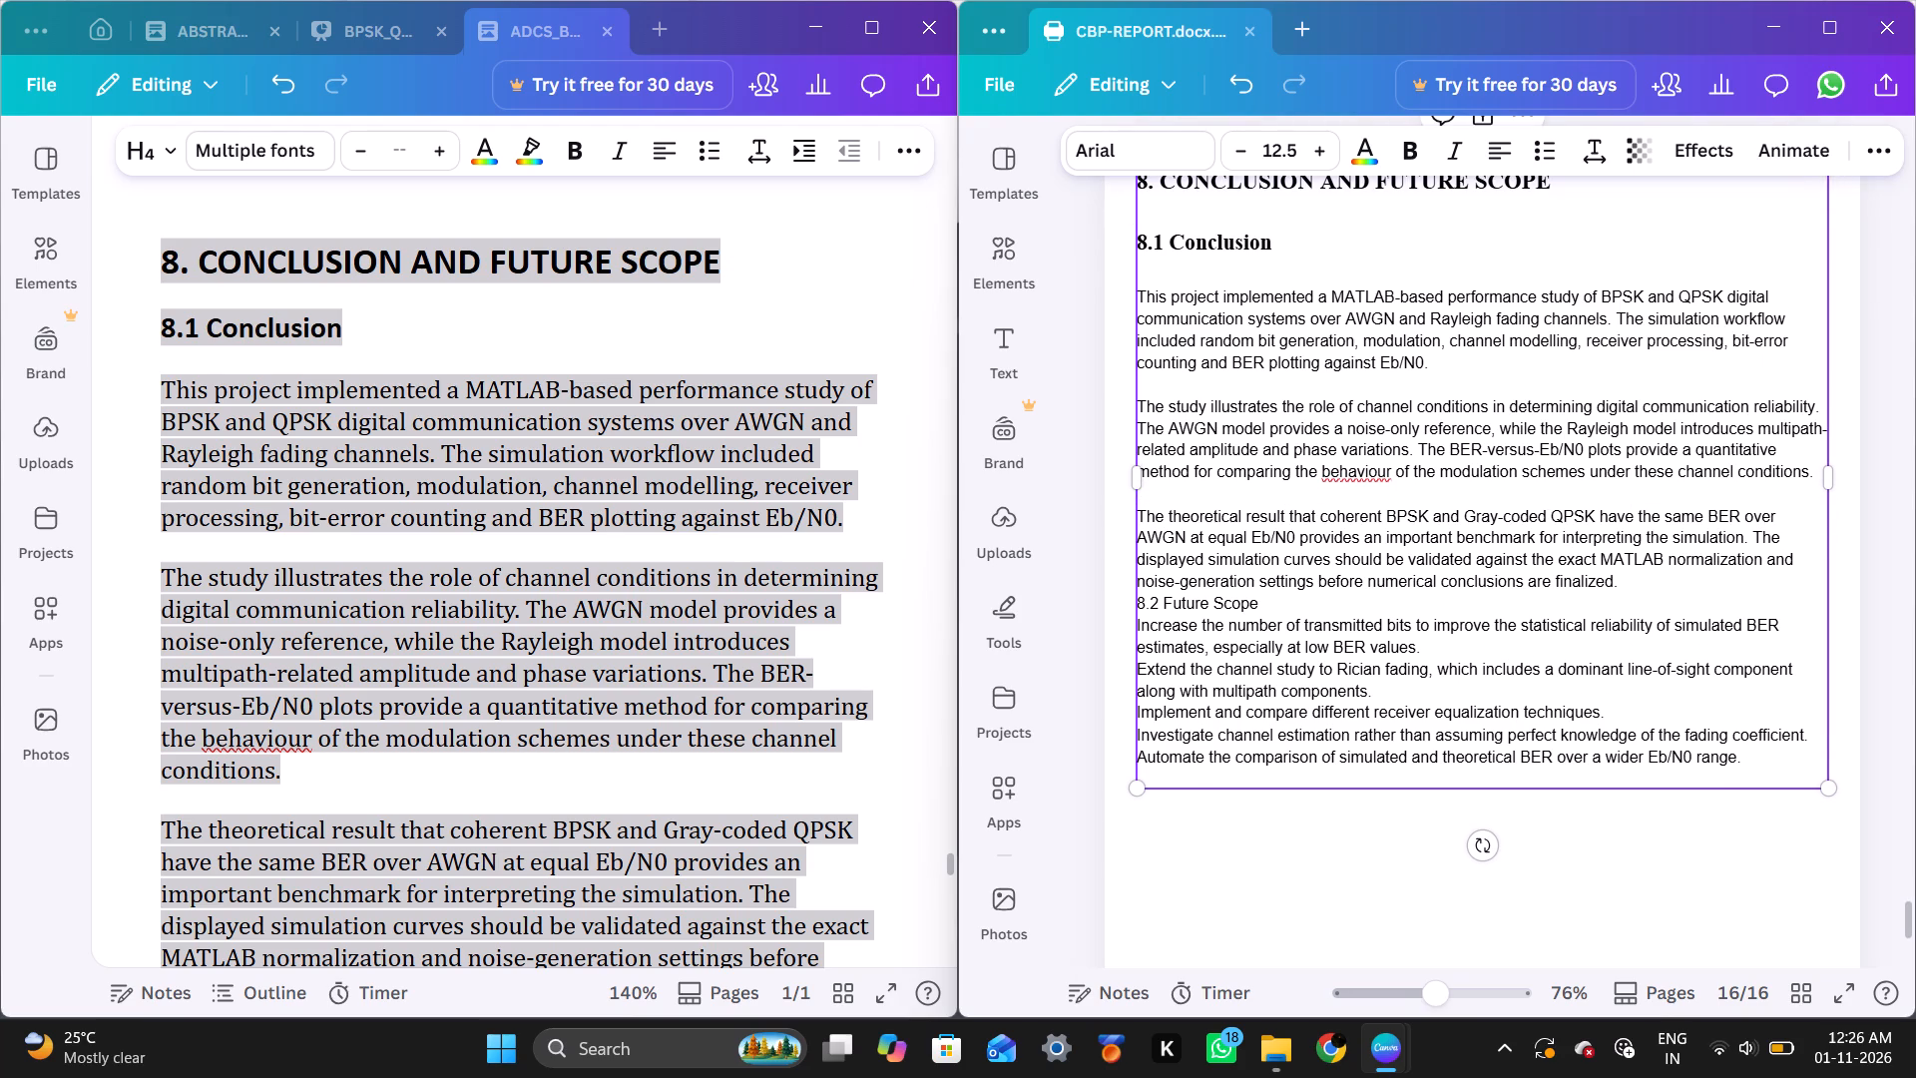
{"action": "left_click", "coordinate": [1687, 584]}
{"action": "key", "text": "Return"}
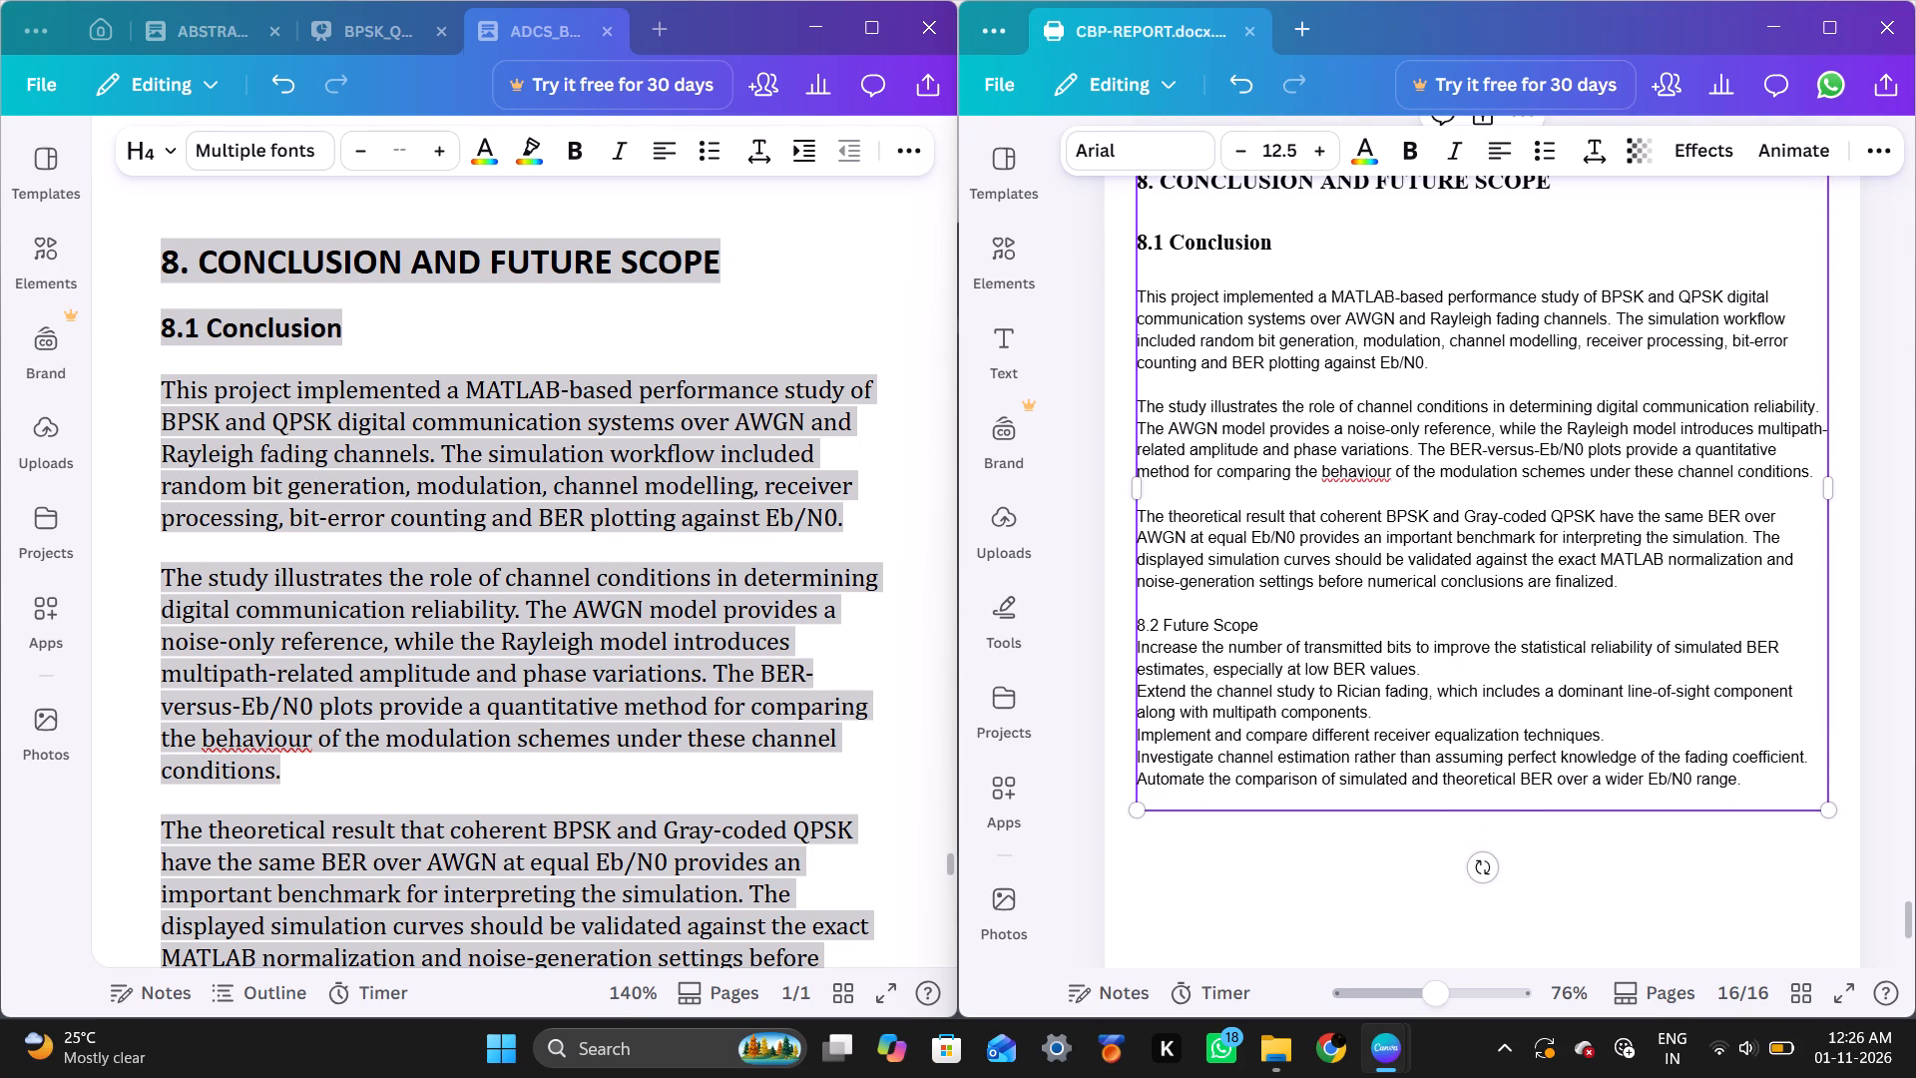
Format the "8.2 Future Scope" heading as bold Times New Roman, size 17.
{"action": "left_click_drag", "start_coordinate": [1288, 623], "coordinate": [1136, 623]}
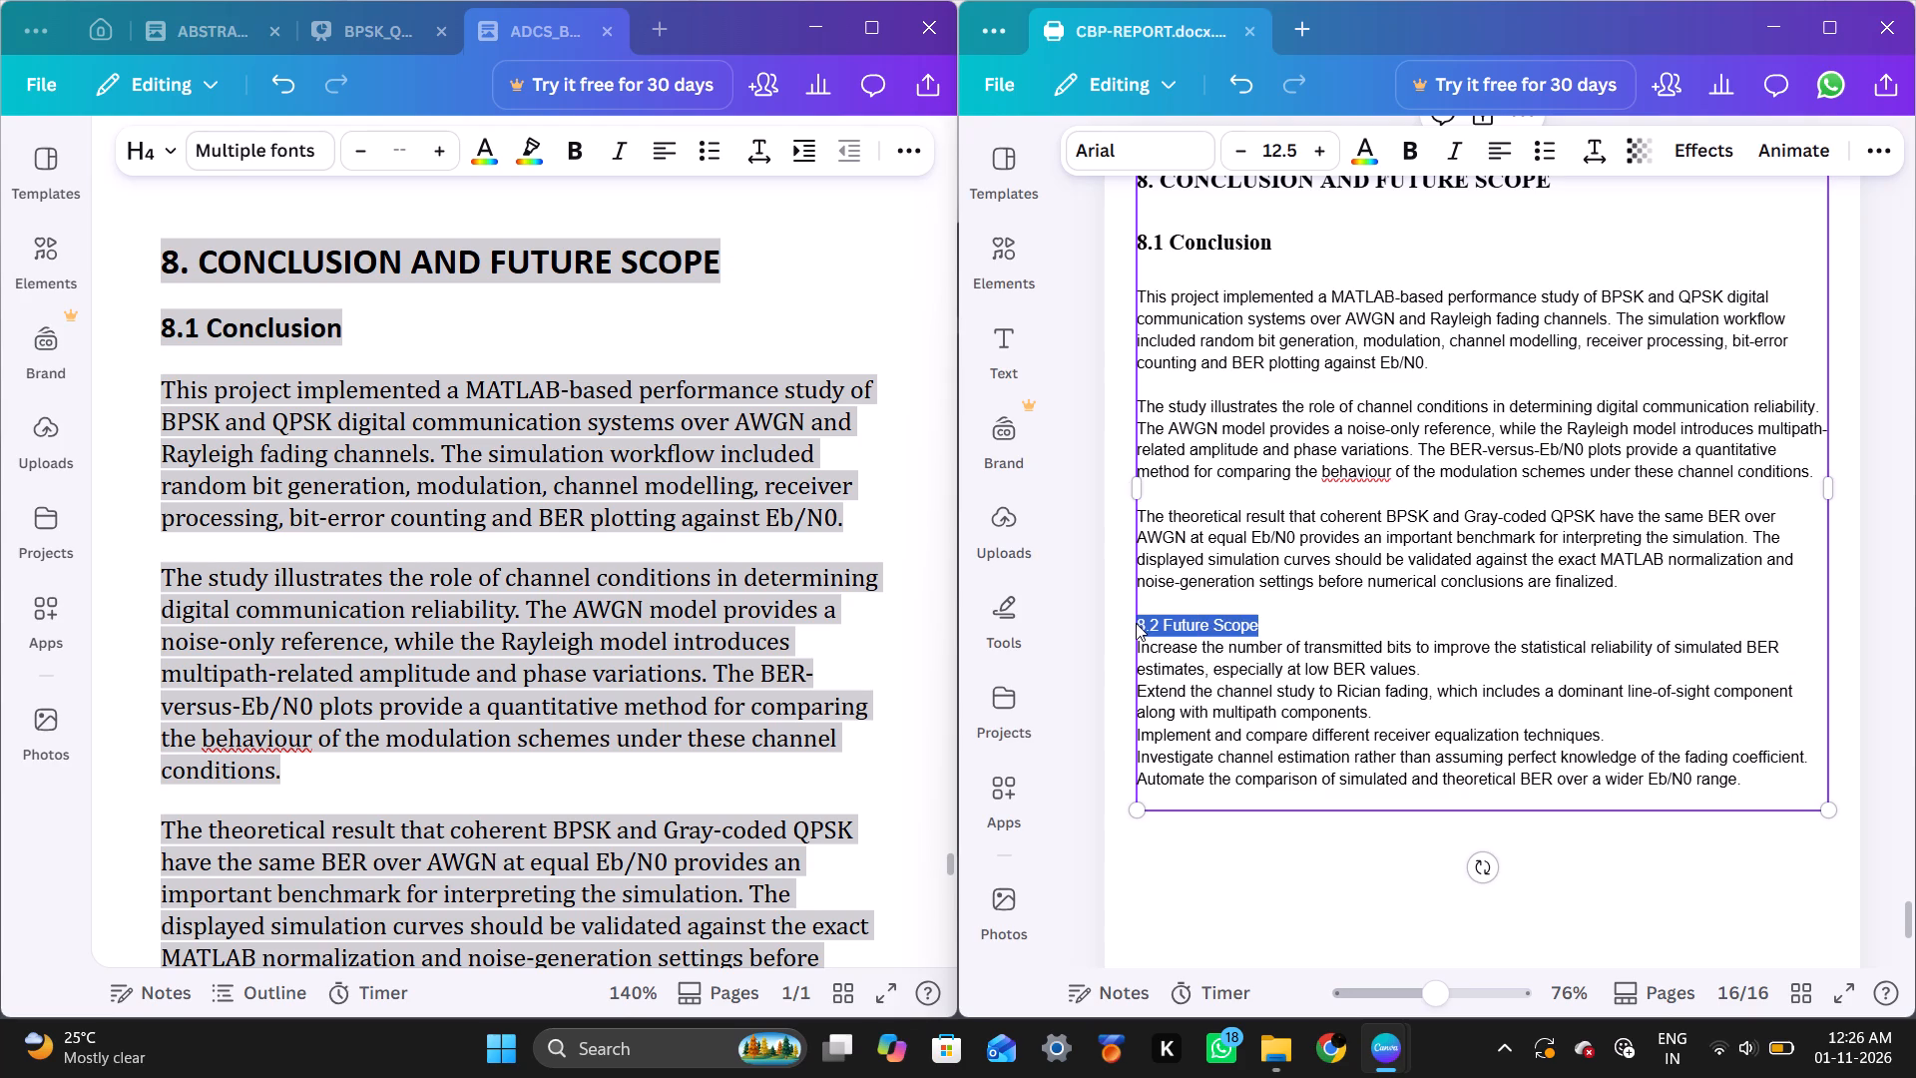
{"action": "left_click_drag", "start_coordinate": [1136, 623], "coordinate": [1132, 621]}
{"action": "left_click", "coordinate": [1289, 148]}
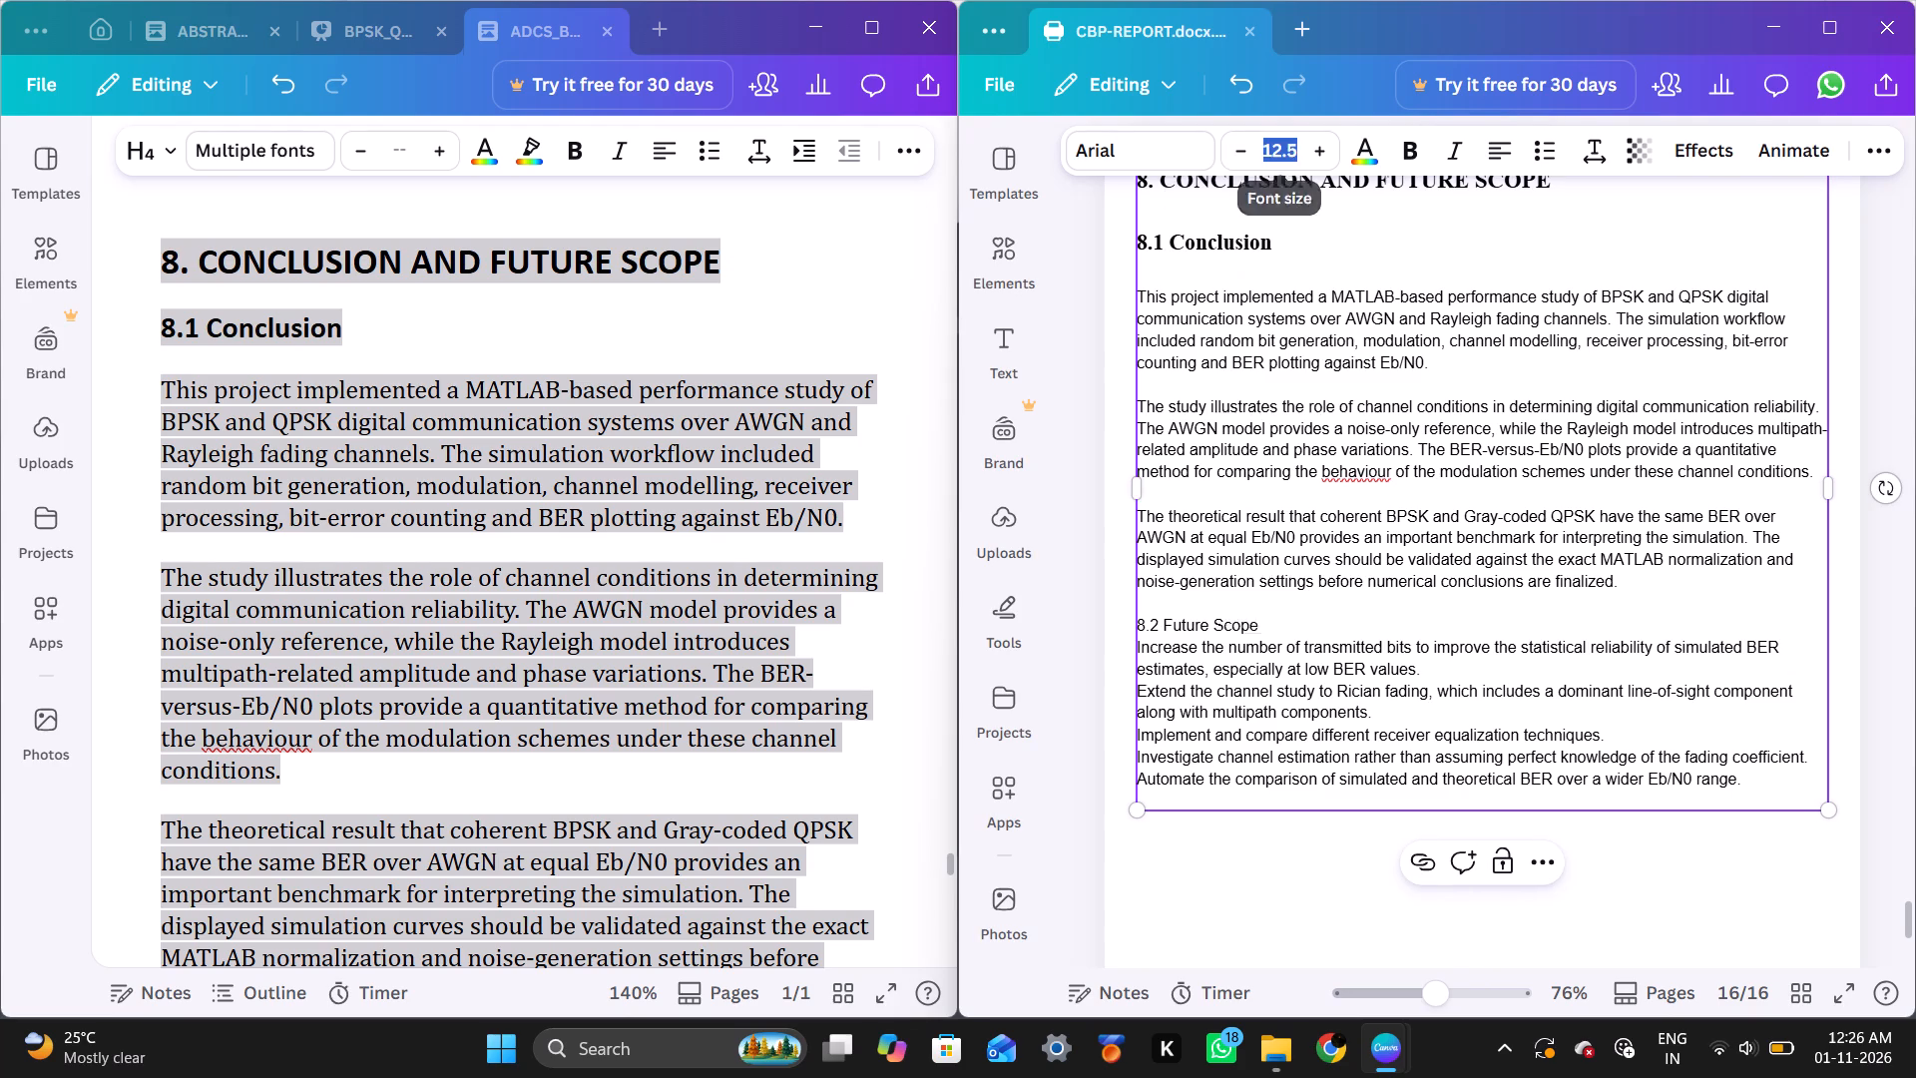
{"action": "type", "text": "17"}
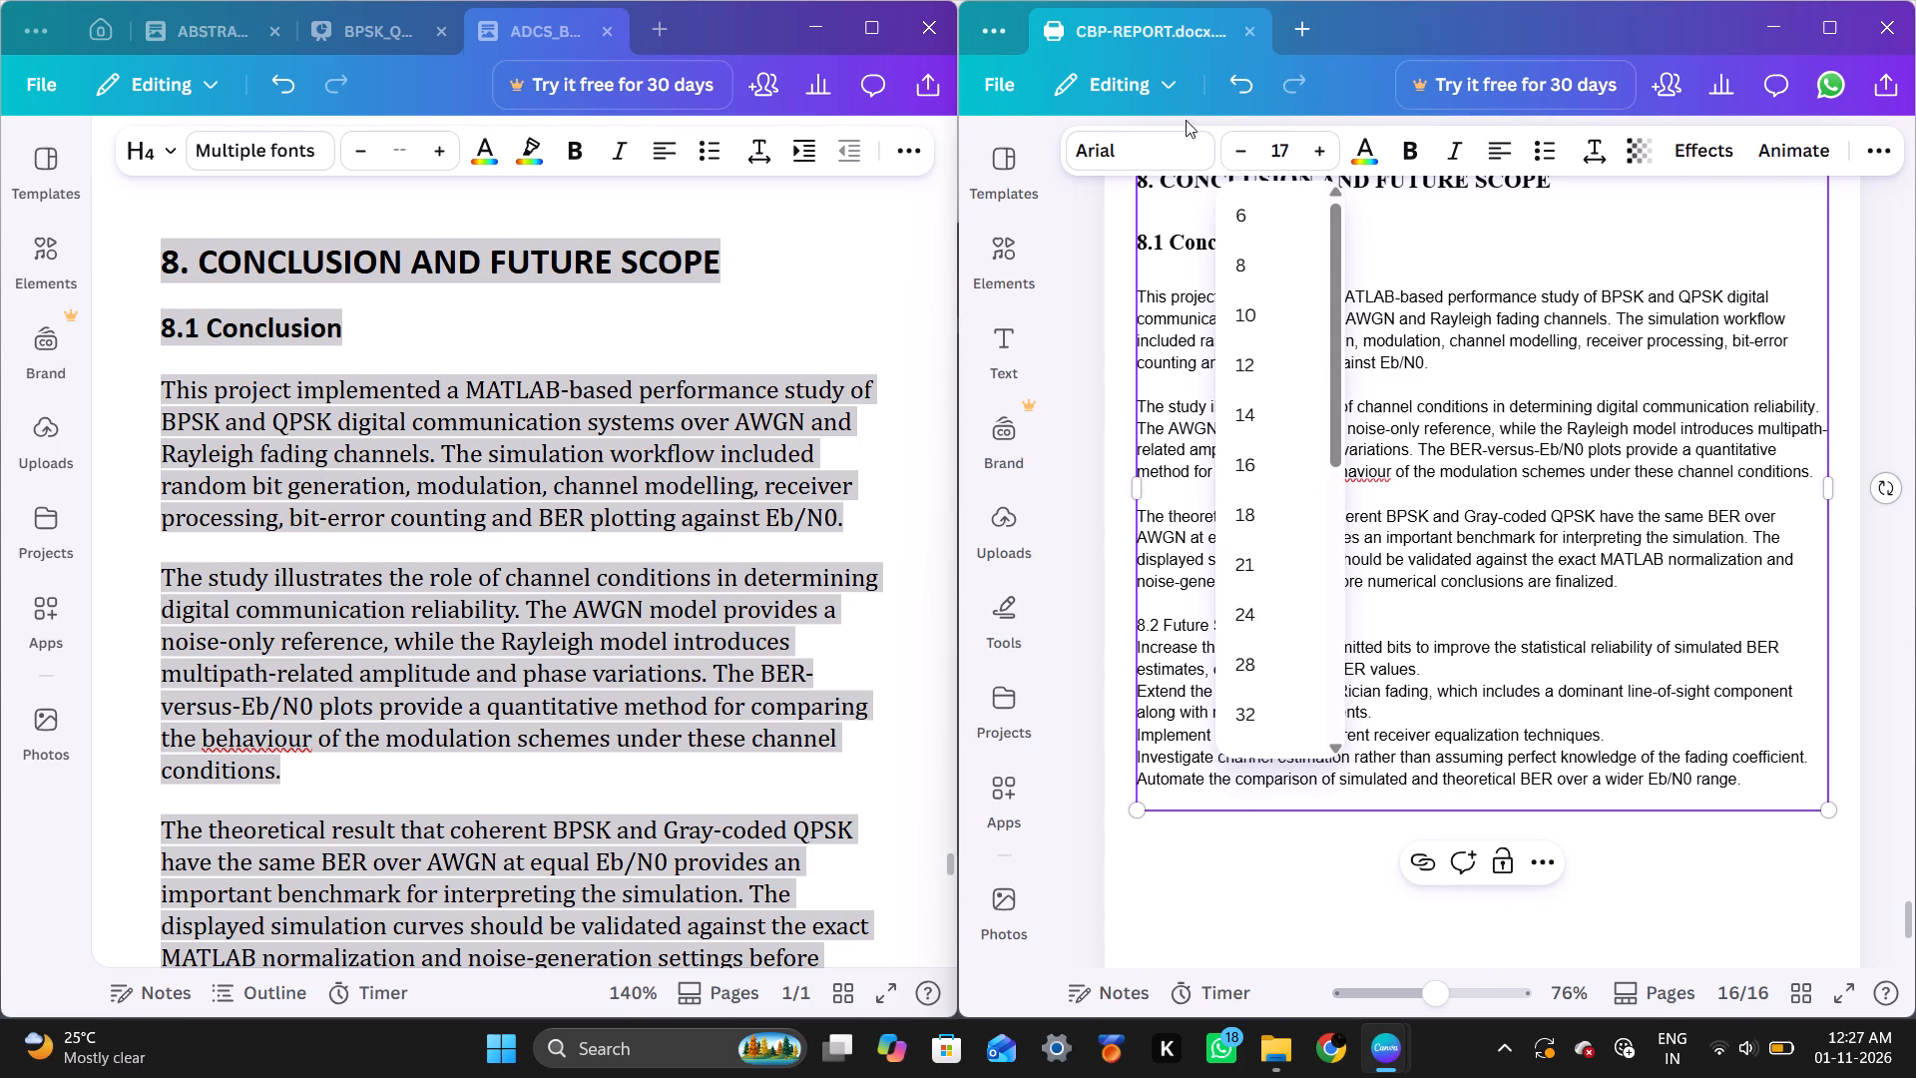
{"action": "left_click", "coordinate": [1157, 145]}
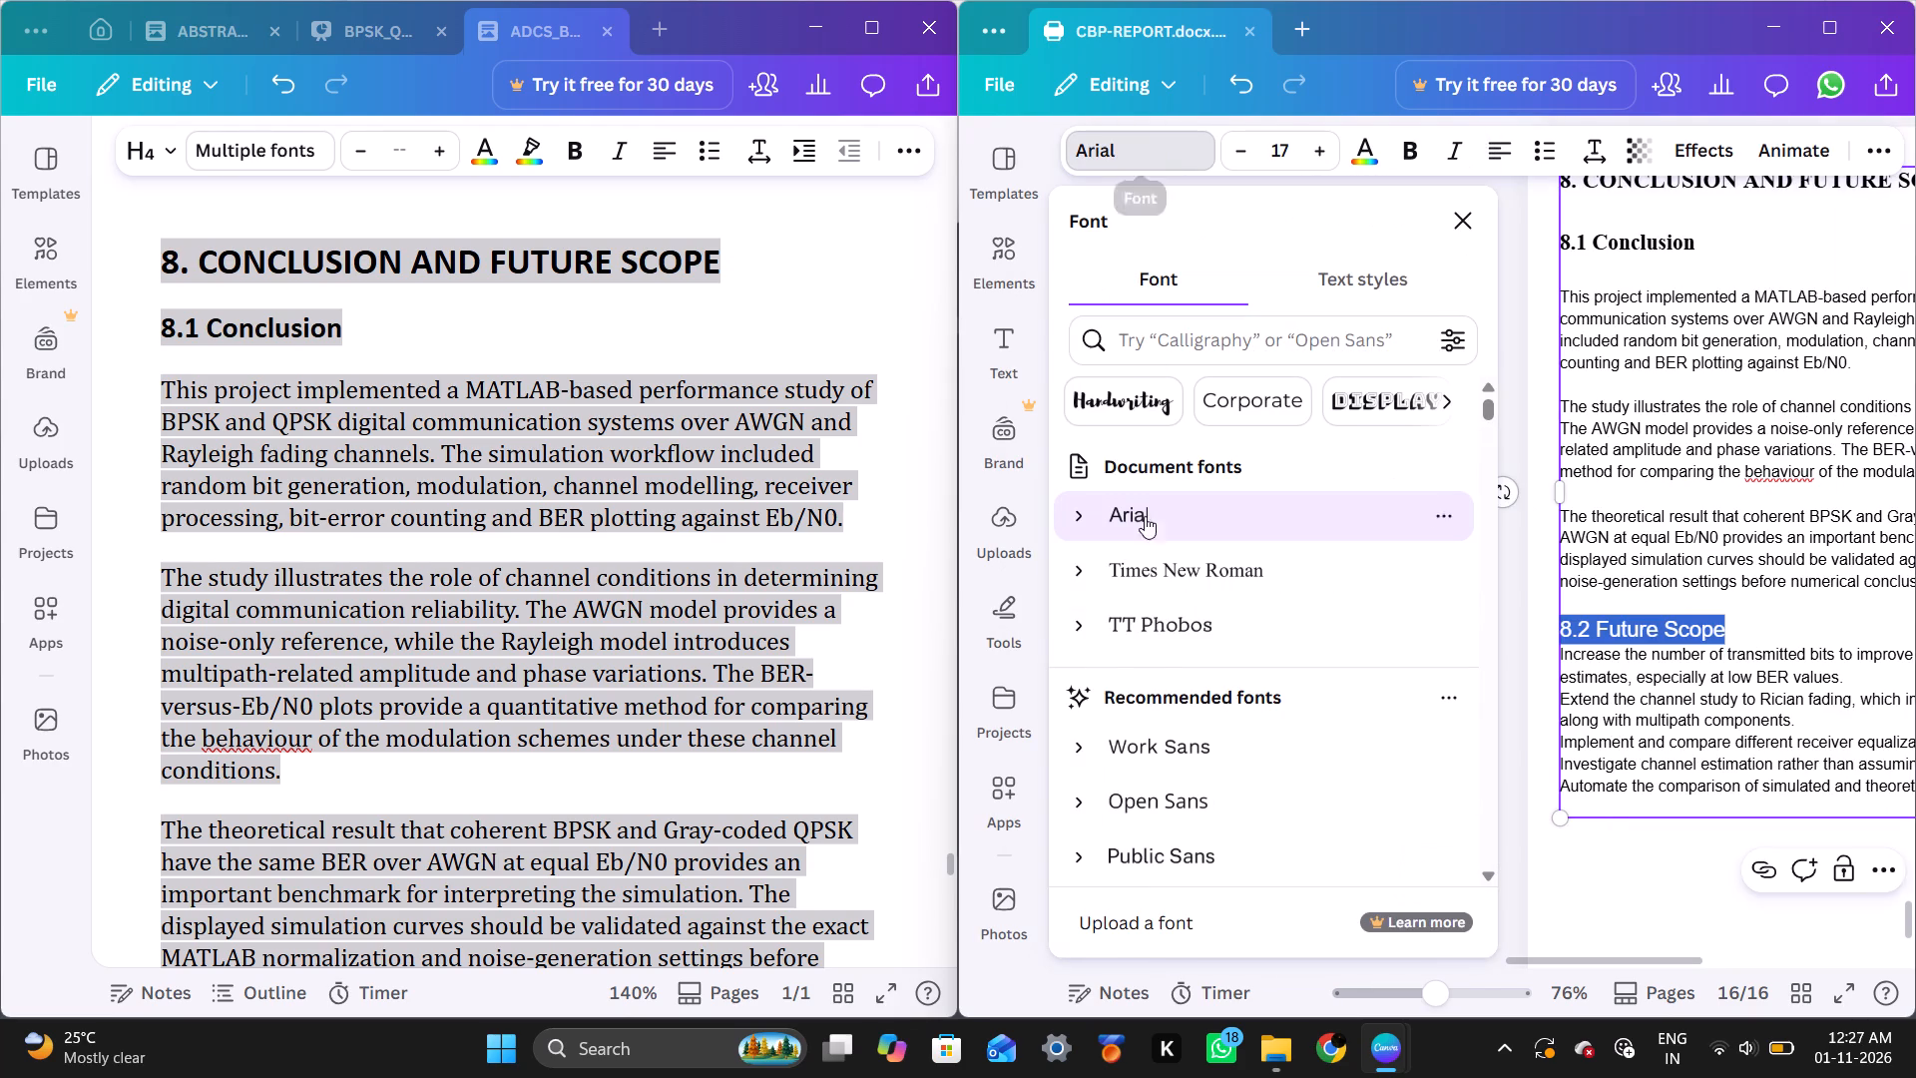
{"action": "left_click", "coordinate": [1170, 575]}
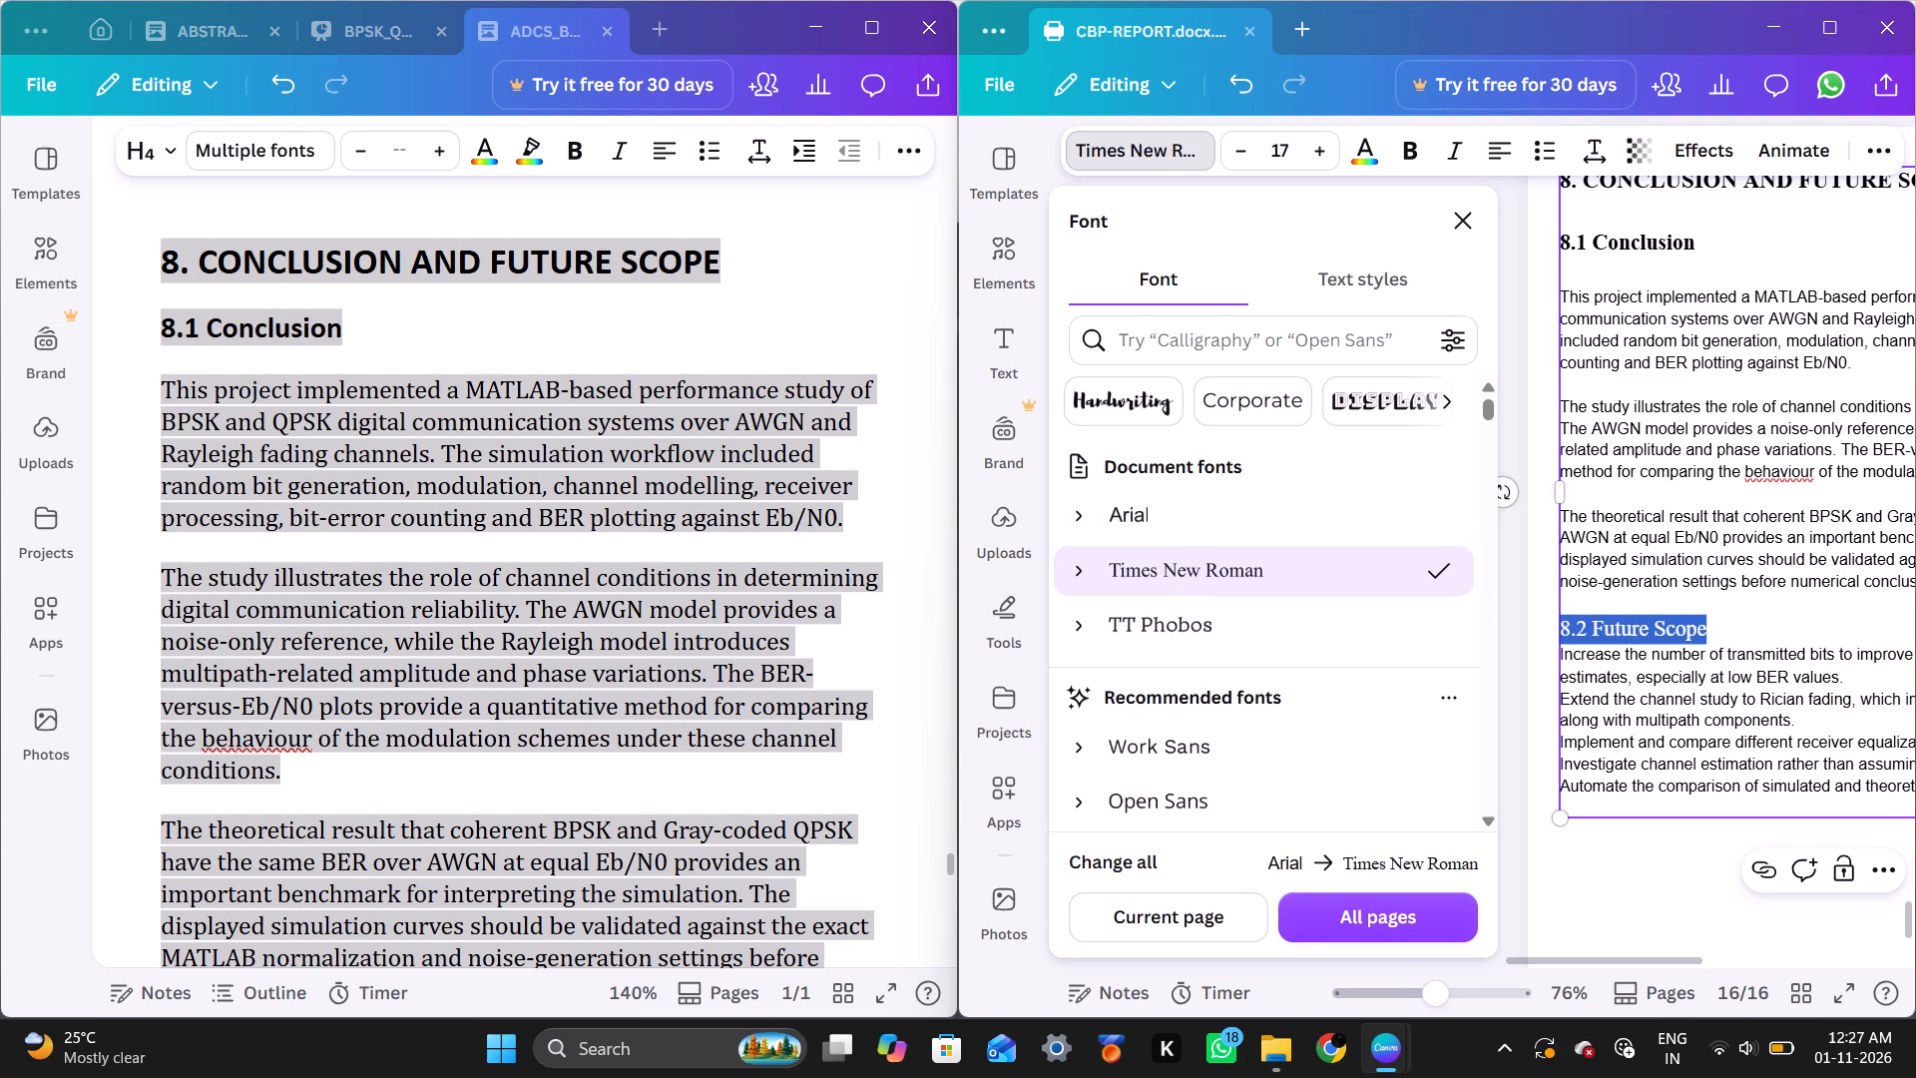
{"action": "left_click", "coordinate": [1791, 634]}
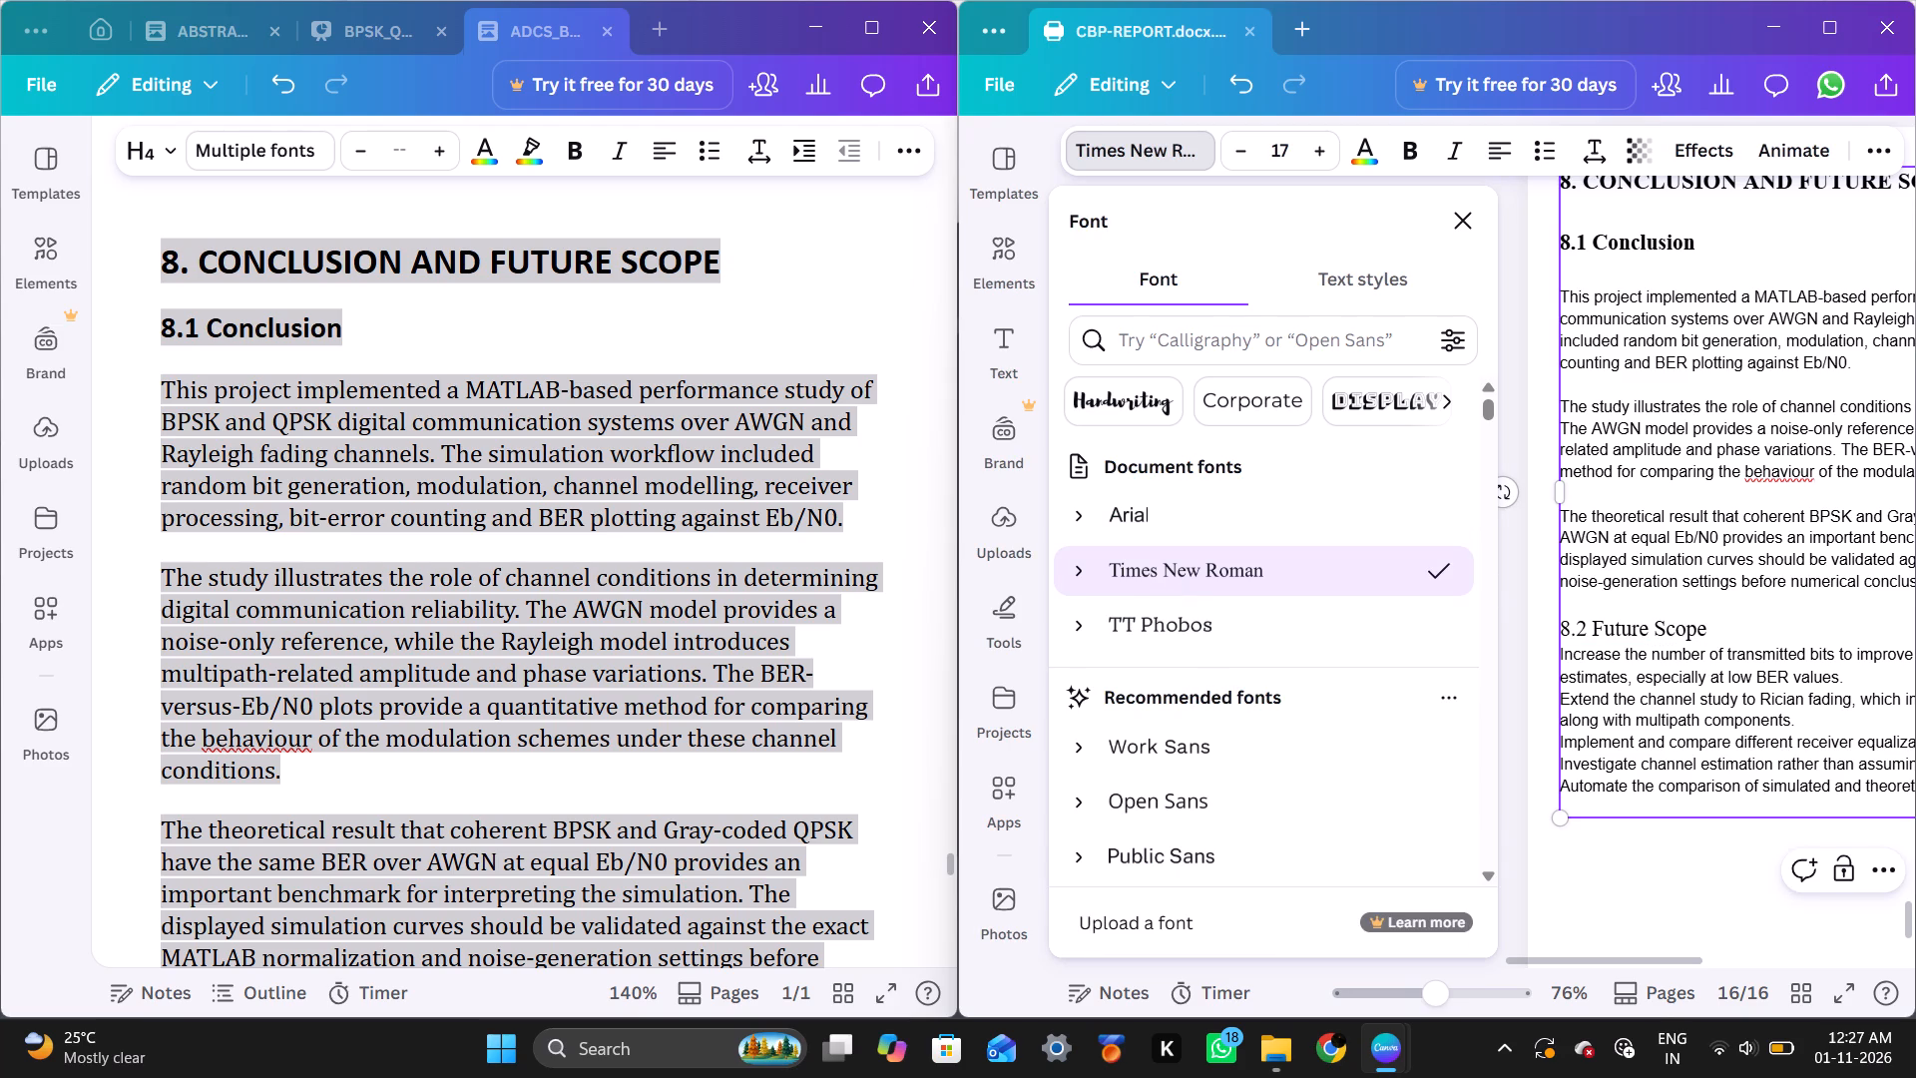
{"action": "left_click_drag", "start_coordinate": [1752, 632], "coordinate": [1538, 647]}
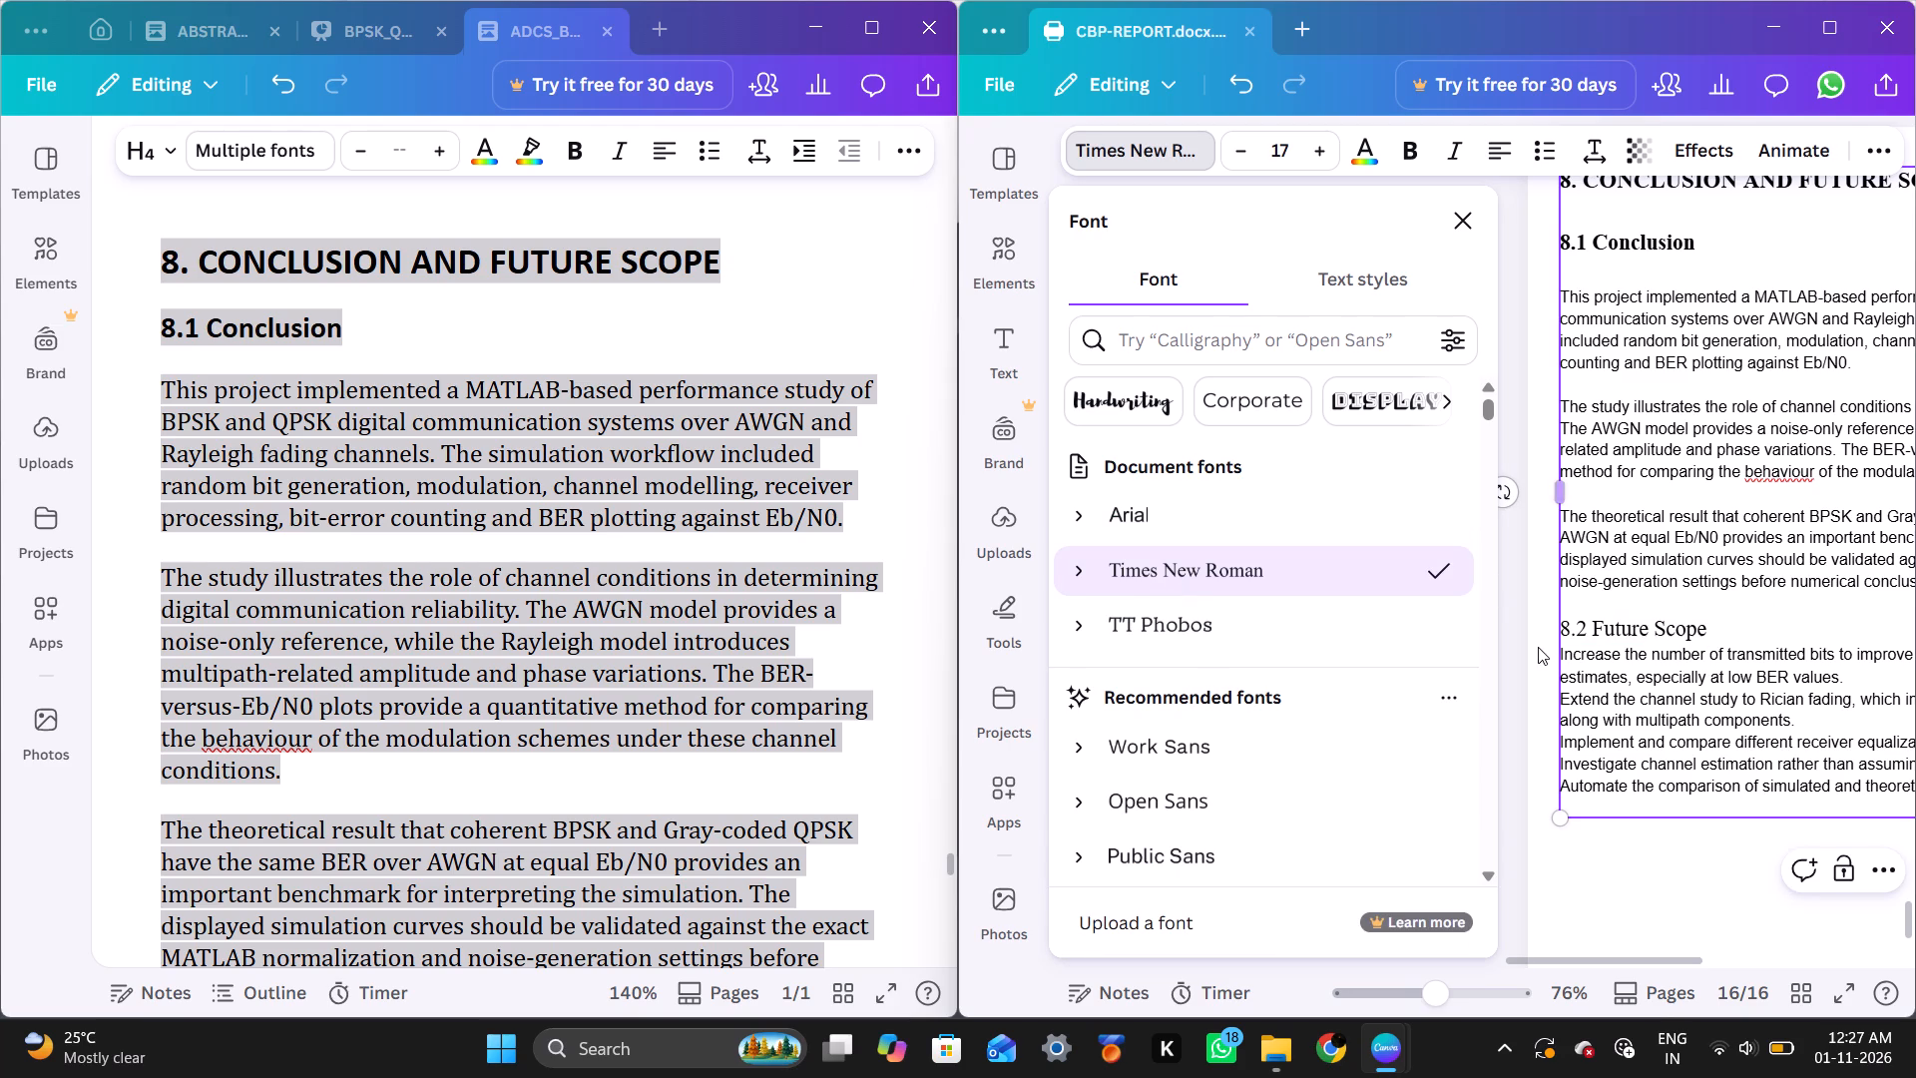
{"action": "left_click_drag", "start_coordinate": [1538, 647], "coordinate": [1535, 647]}
{"action": "left_click", "coordinate": [1725, 635]}
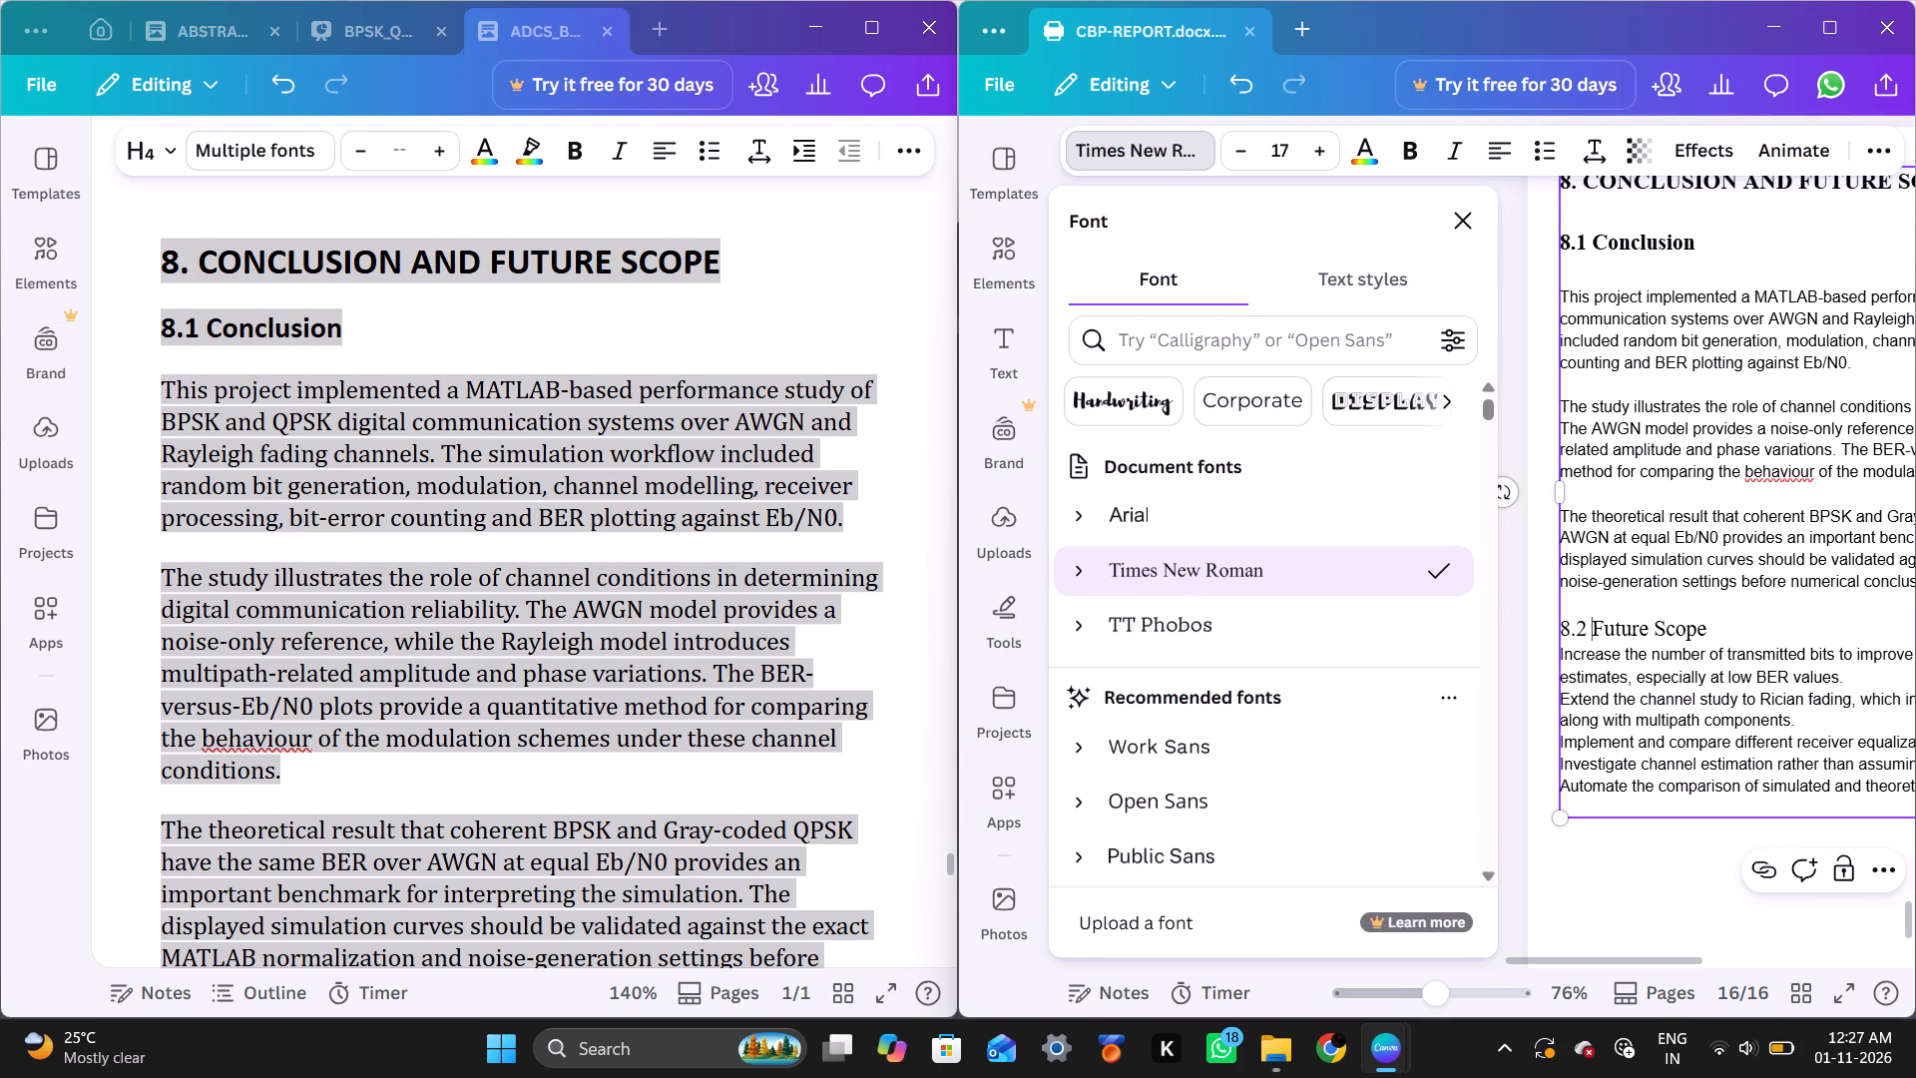
{"action": "left_click", "coordinate": [1726, 629]}
{"action": "left_click_drag", "start_coordinate": [1726, 629], "coordinate": [1559, 636]}
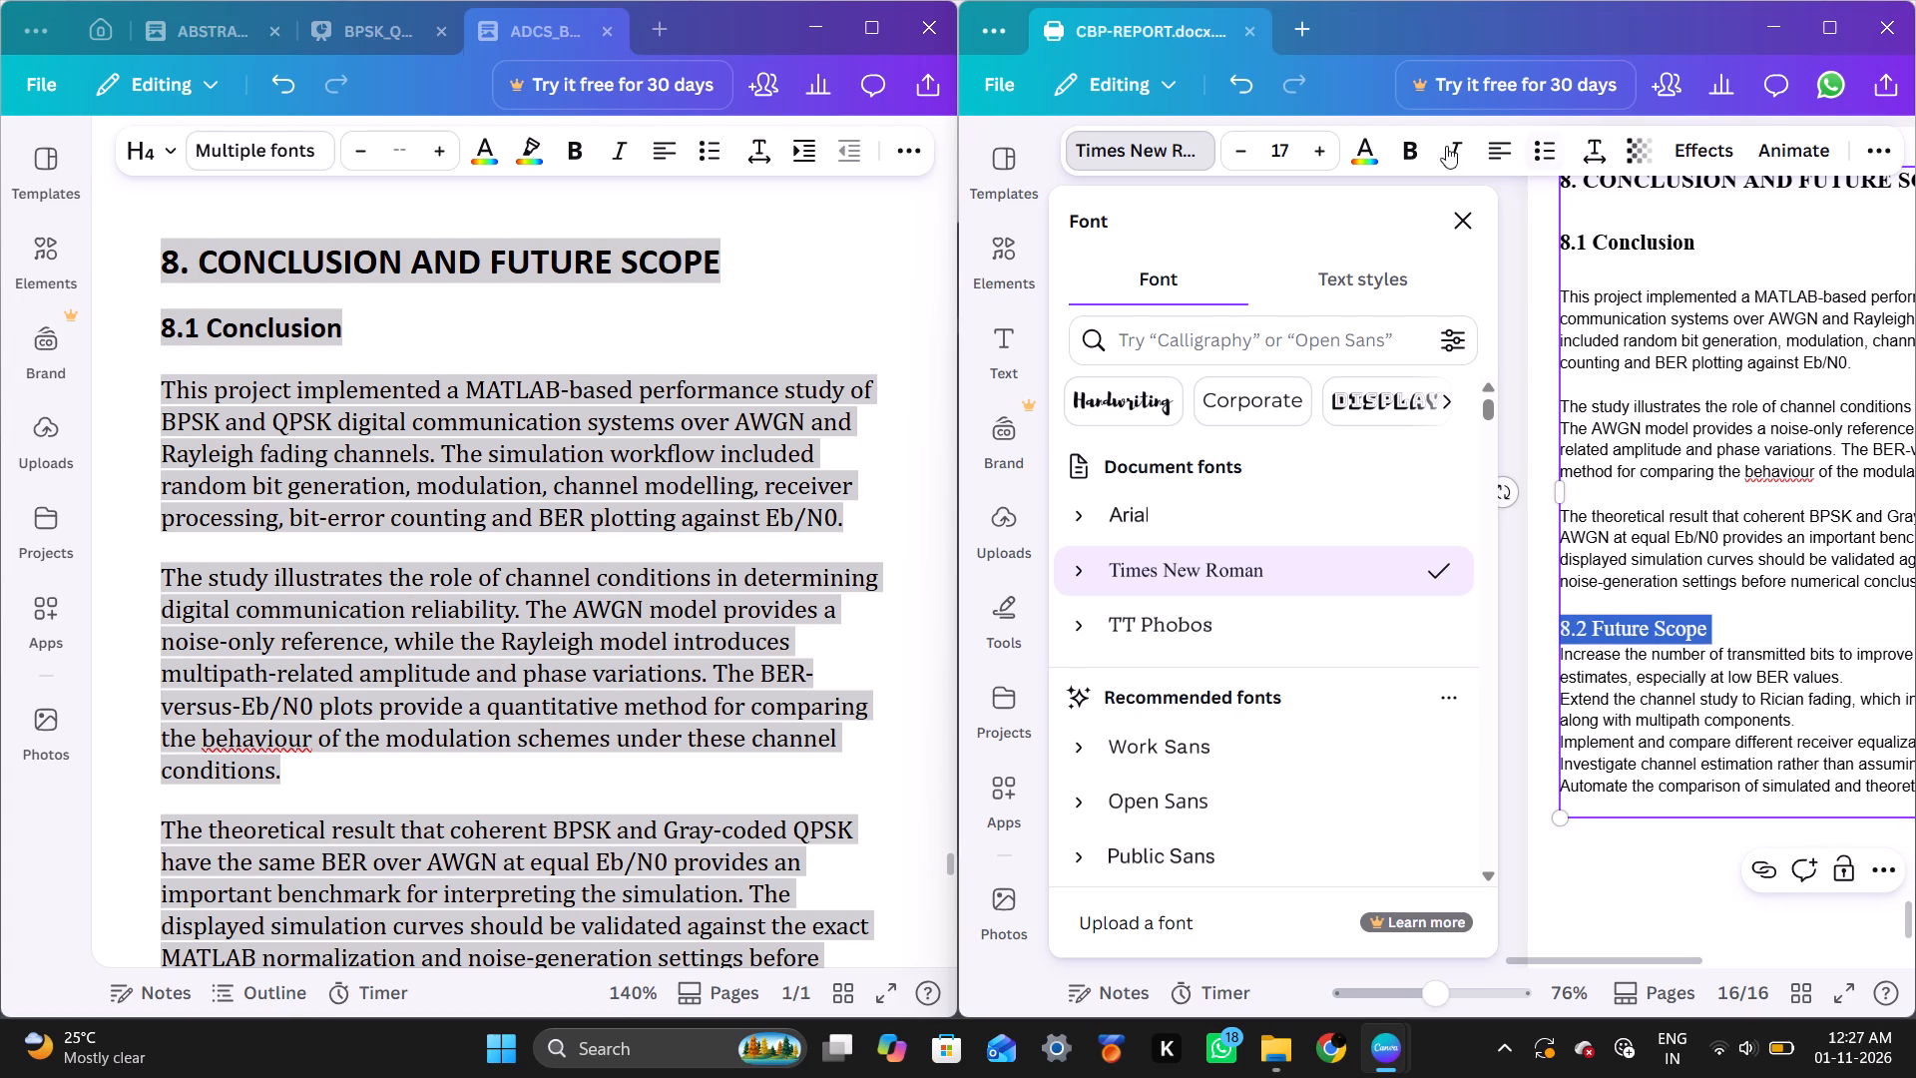
{"action": "left_click", "coordinate": [1413, 146]}
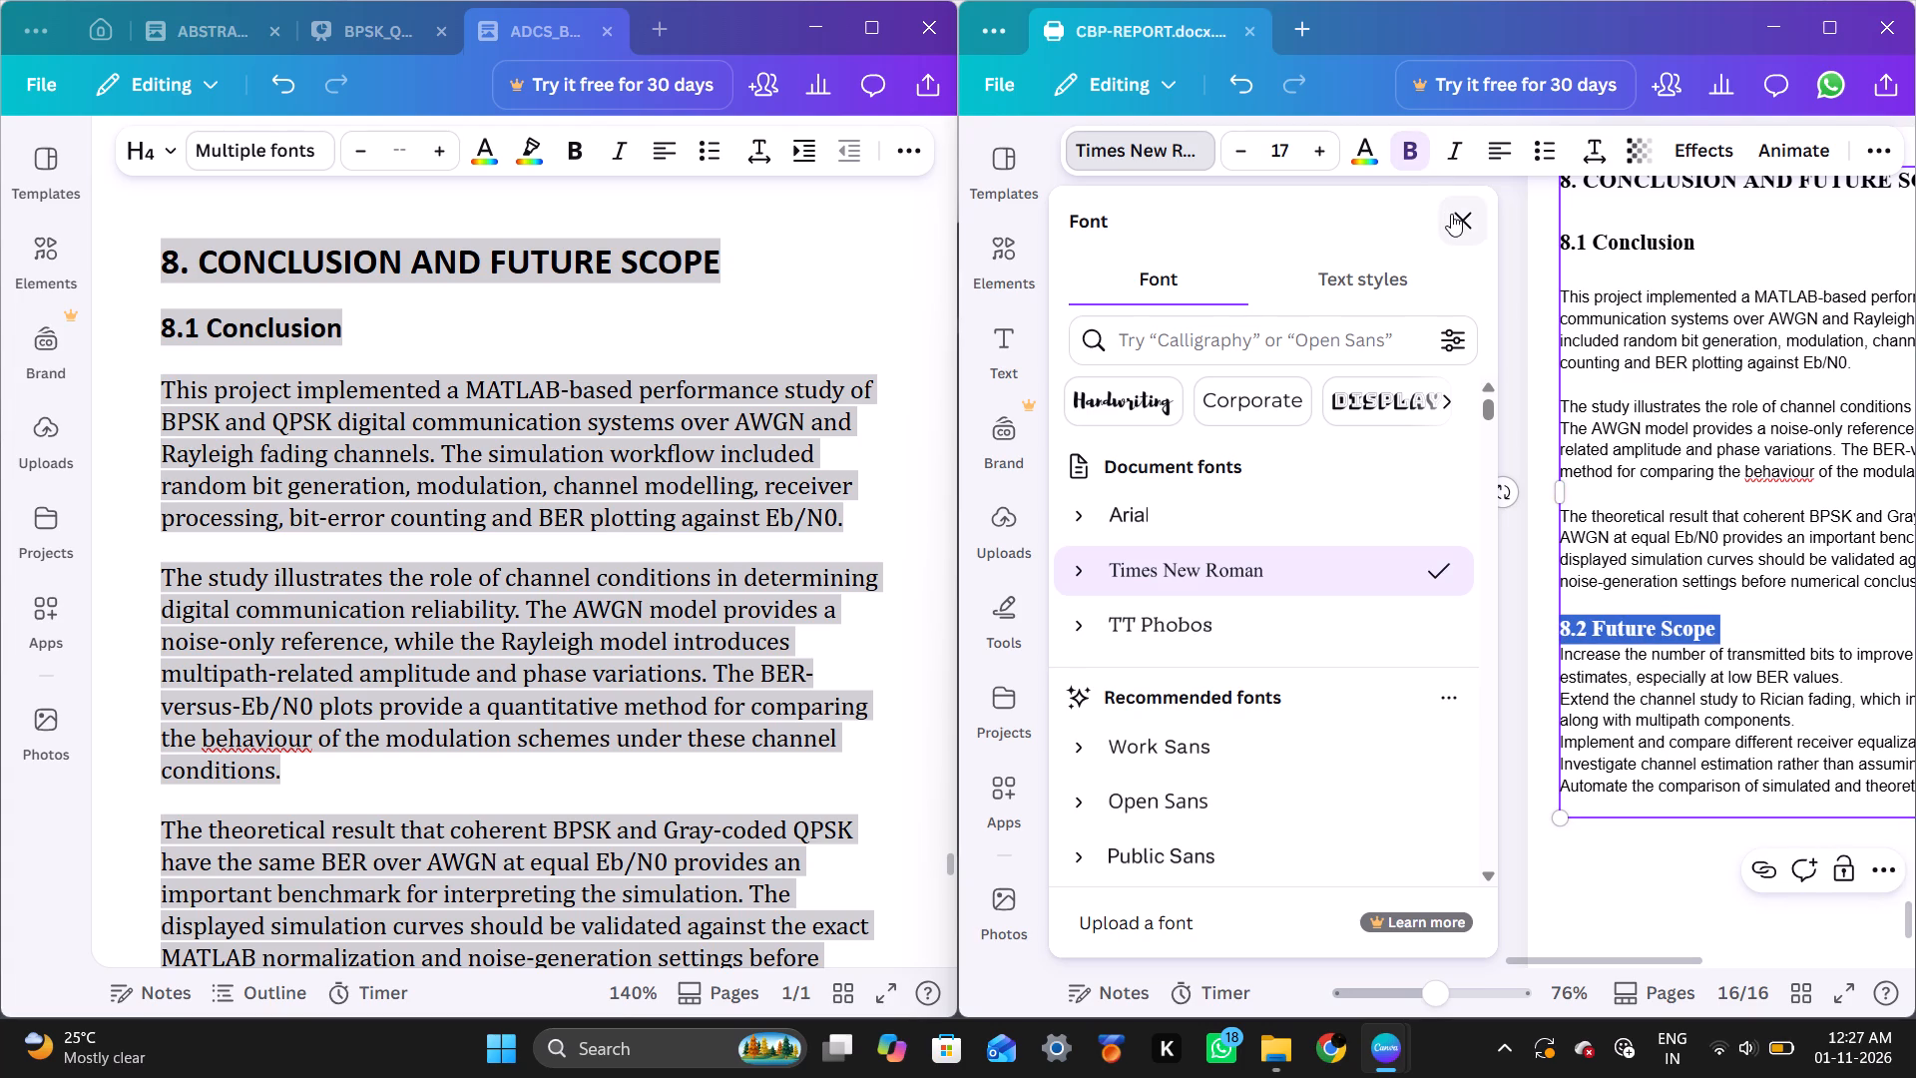
{"action": "left_click", "coordinate": [1451, 214]}
Insert a blank line between the "8.2 Future Scope" heading and its first point.
{"action": "left_click", "coordinate": [1386, 615]}
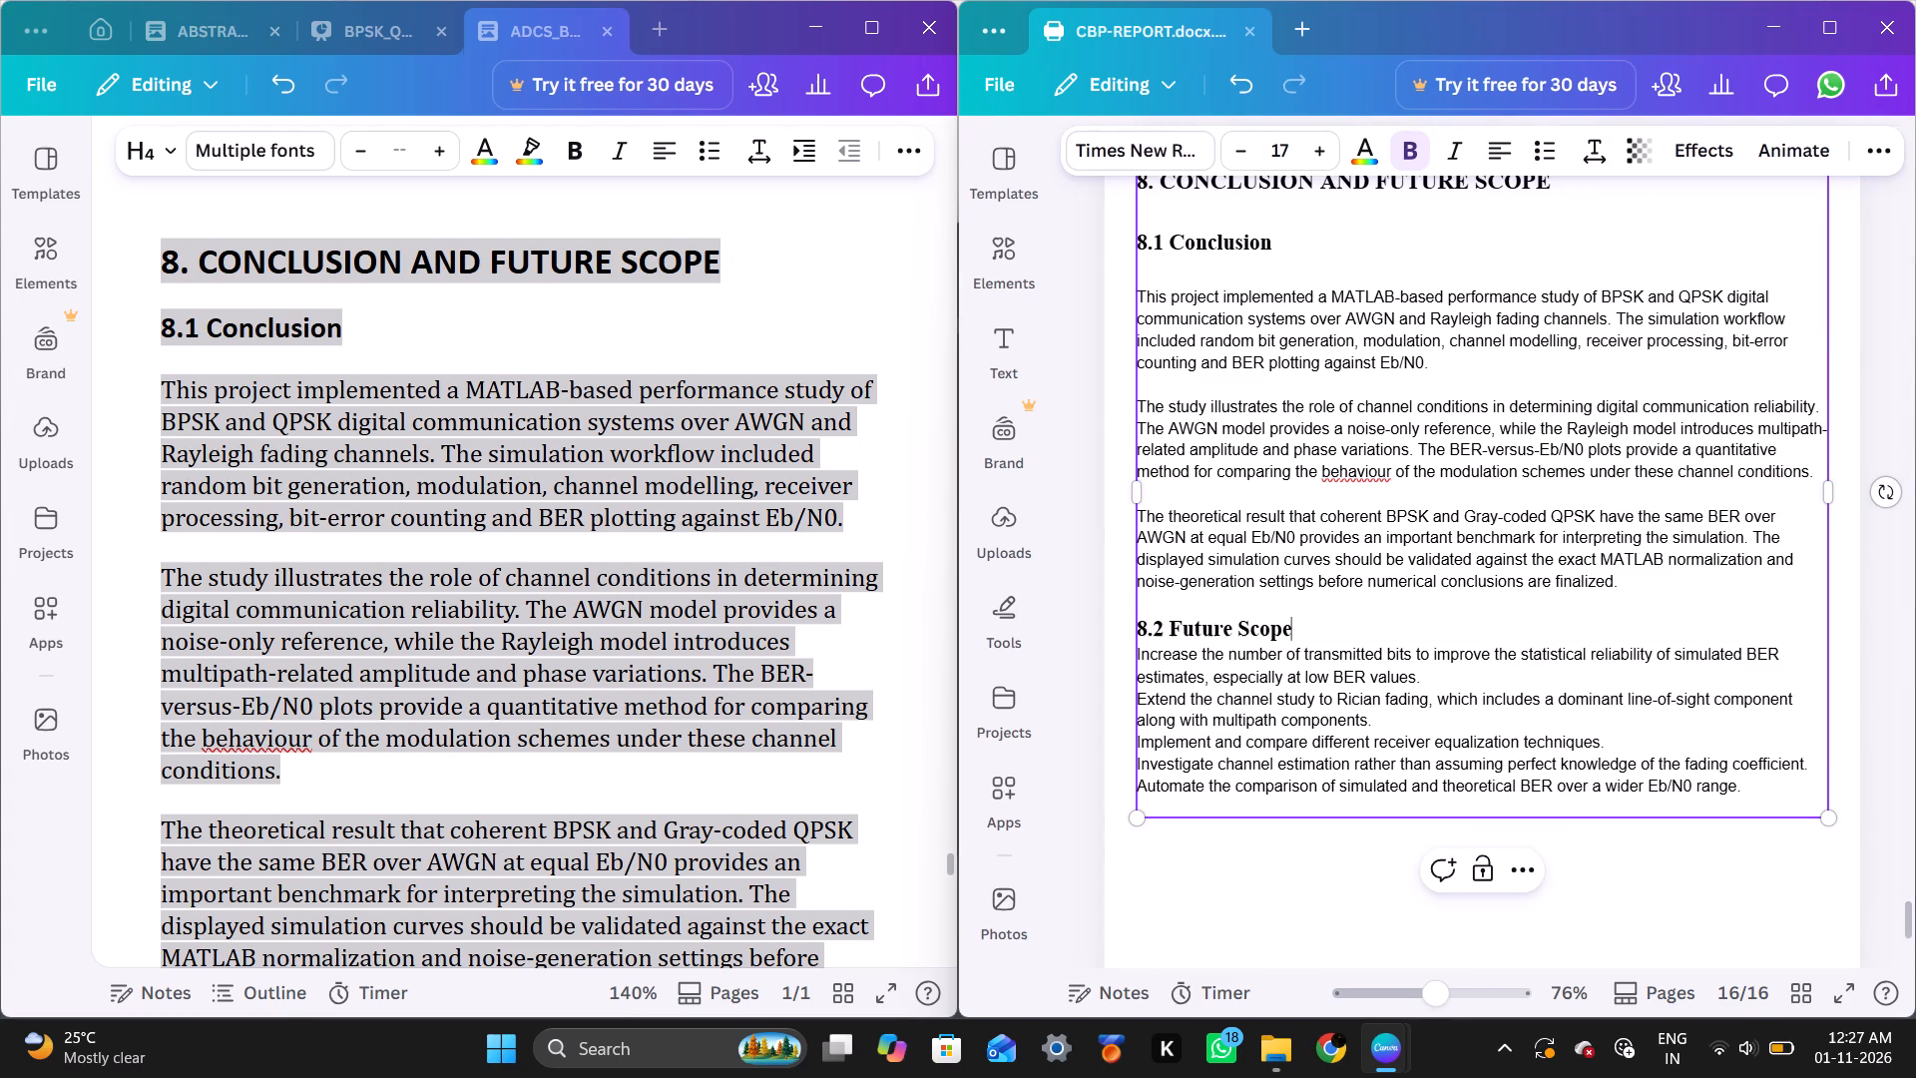
{"action": "key", "text": "Return"}
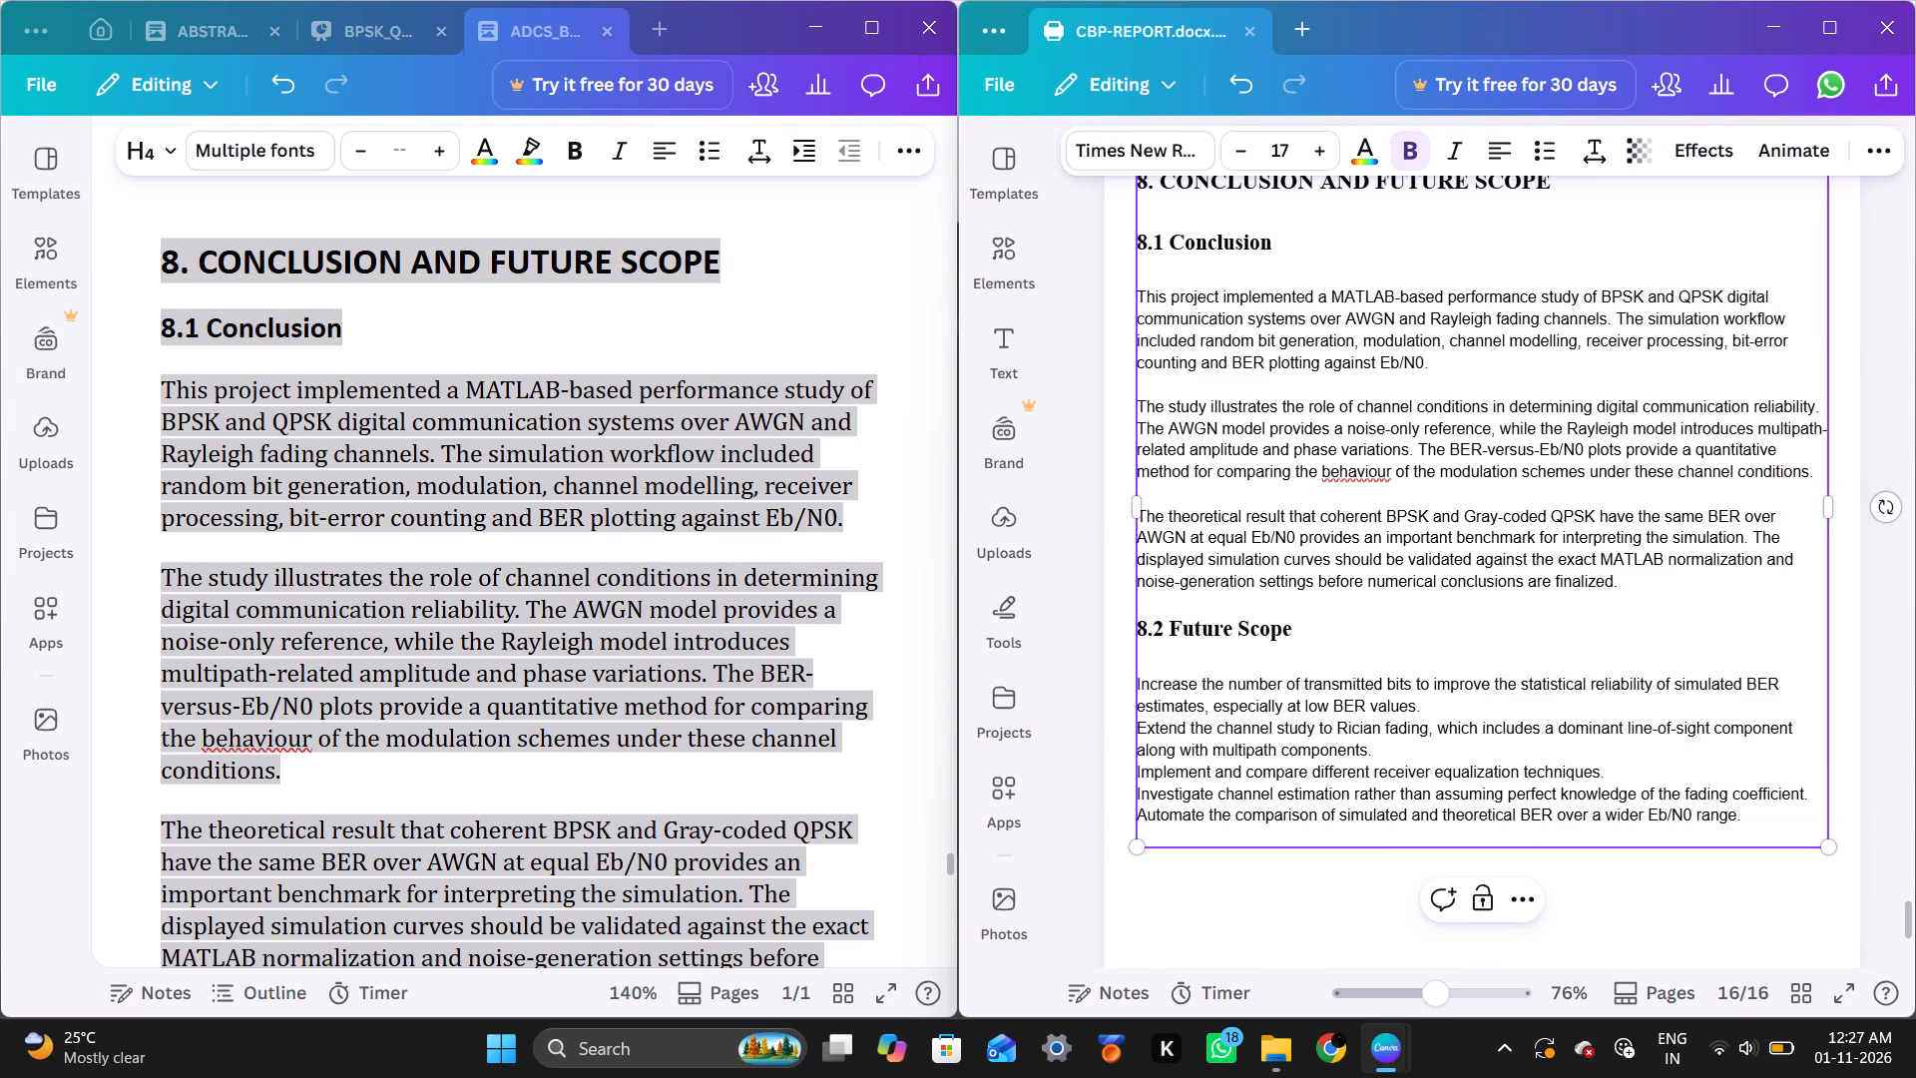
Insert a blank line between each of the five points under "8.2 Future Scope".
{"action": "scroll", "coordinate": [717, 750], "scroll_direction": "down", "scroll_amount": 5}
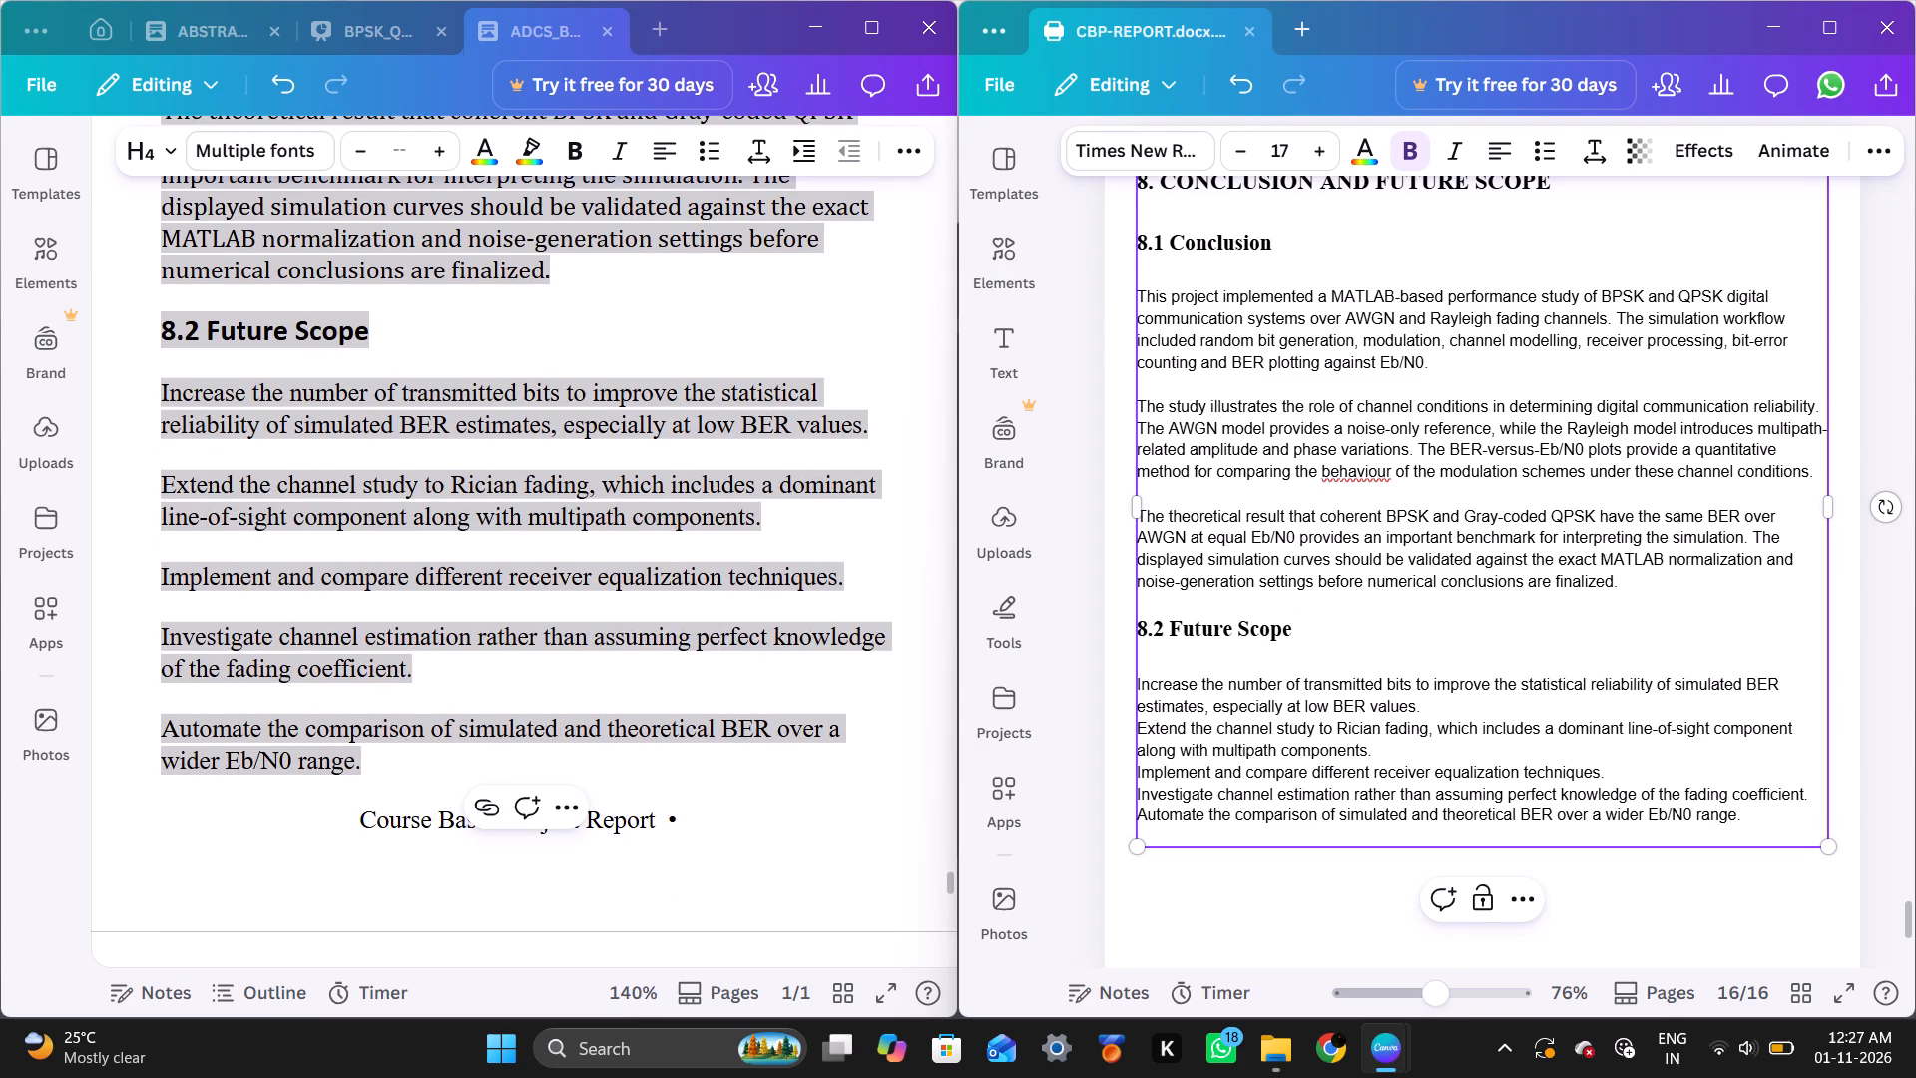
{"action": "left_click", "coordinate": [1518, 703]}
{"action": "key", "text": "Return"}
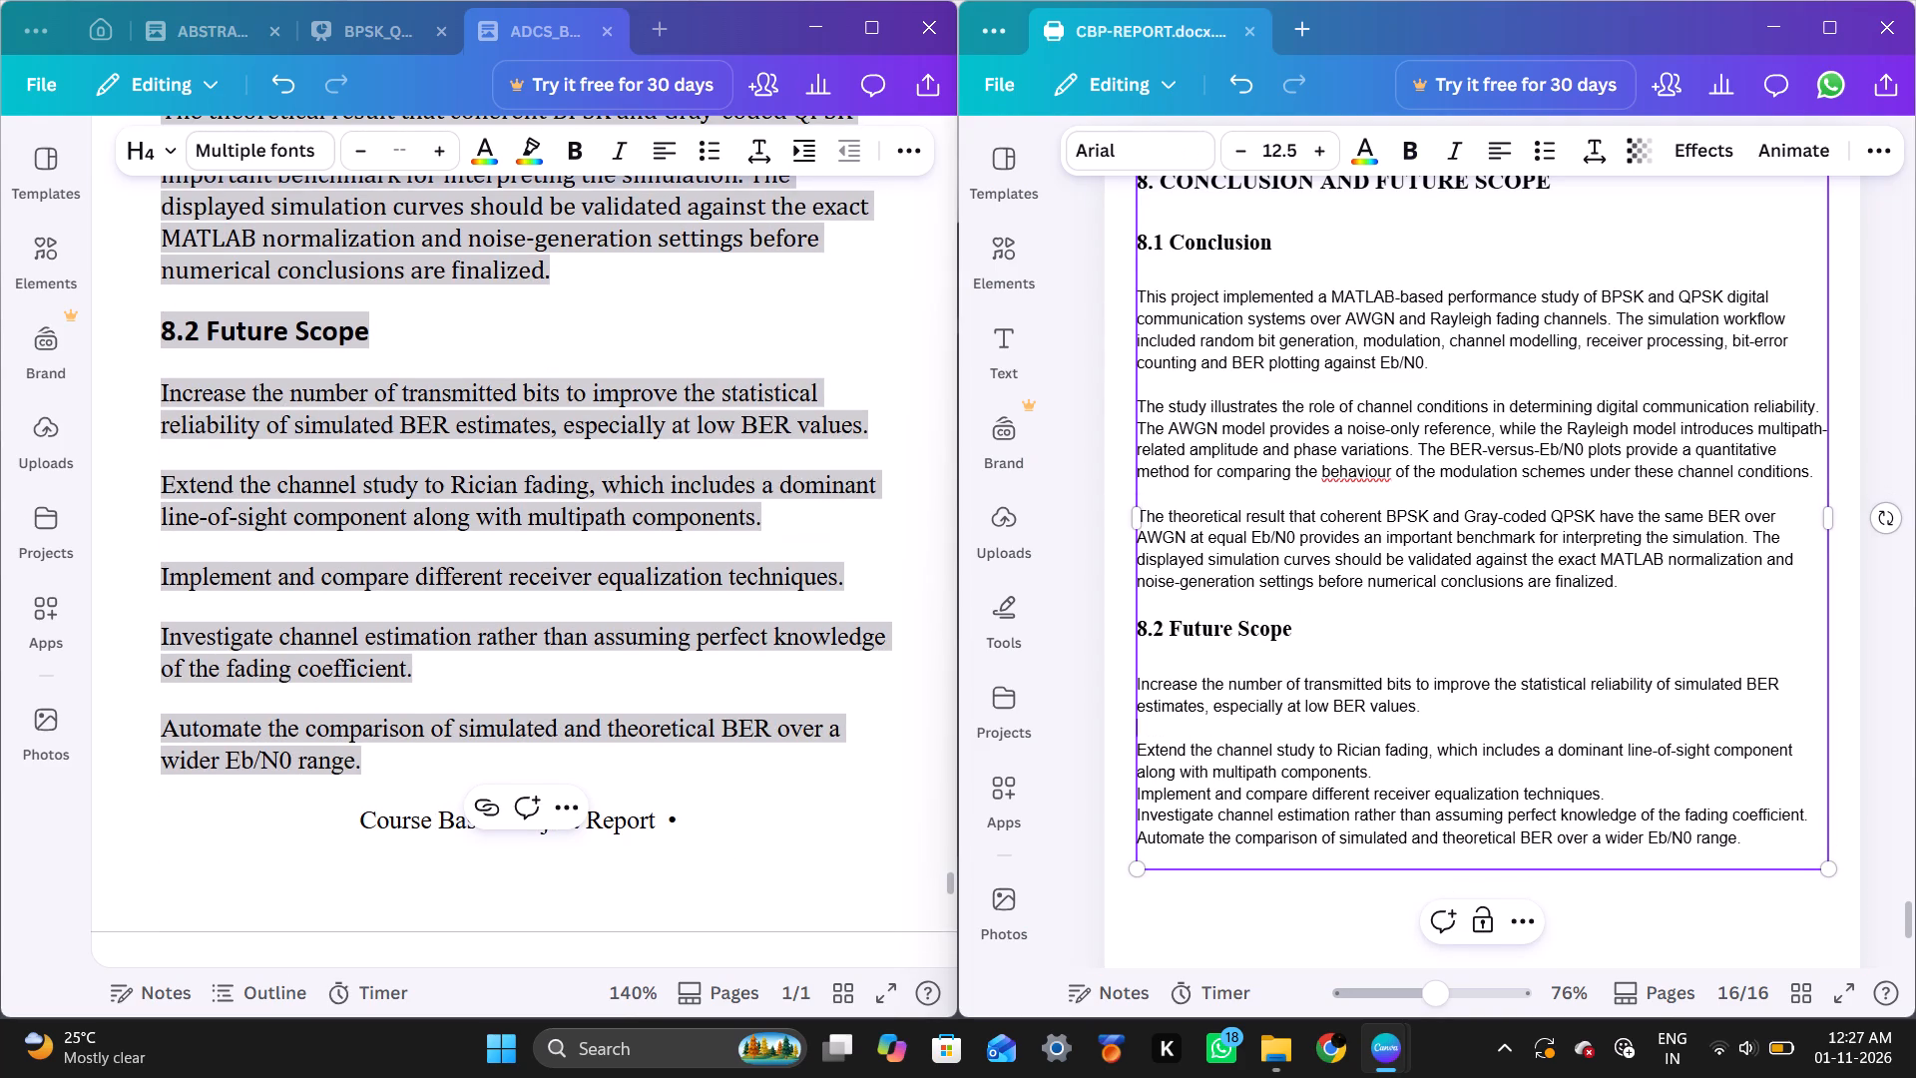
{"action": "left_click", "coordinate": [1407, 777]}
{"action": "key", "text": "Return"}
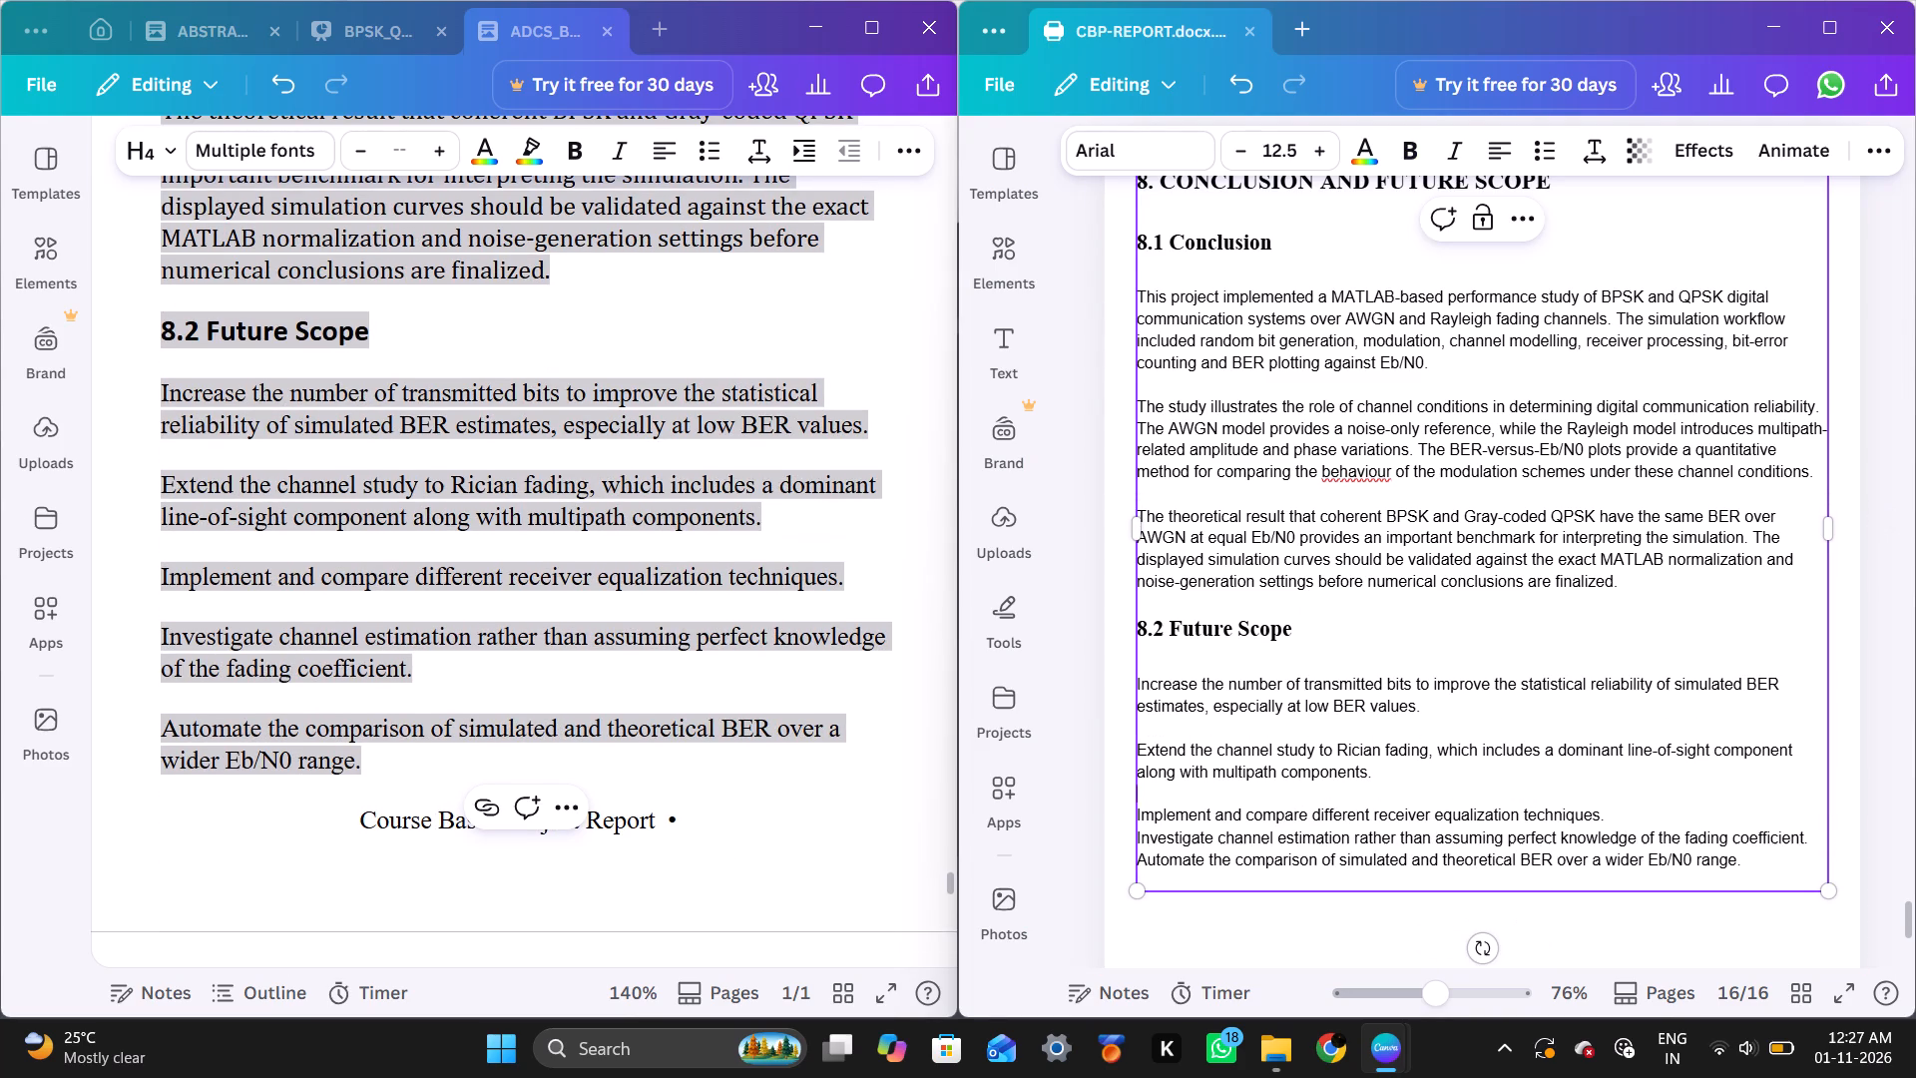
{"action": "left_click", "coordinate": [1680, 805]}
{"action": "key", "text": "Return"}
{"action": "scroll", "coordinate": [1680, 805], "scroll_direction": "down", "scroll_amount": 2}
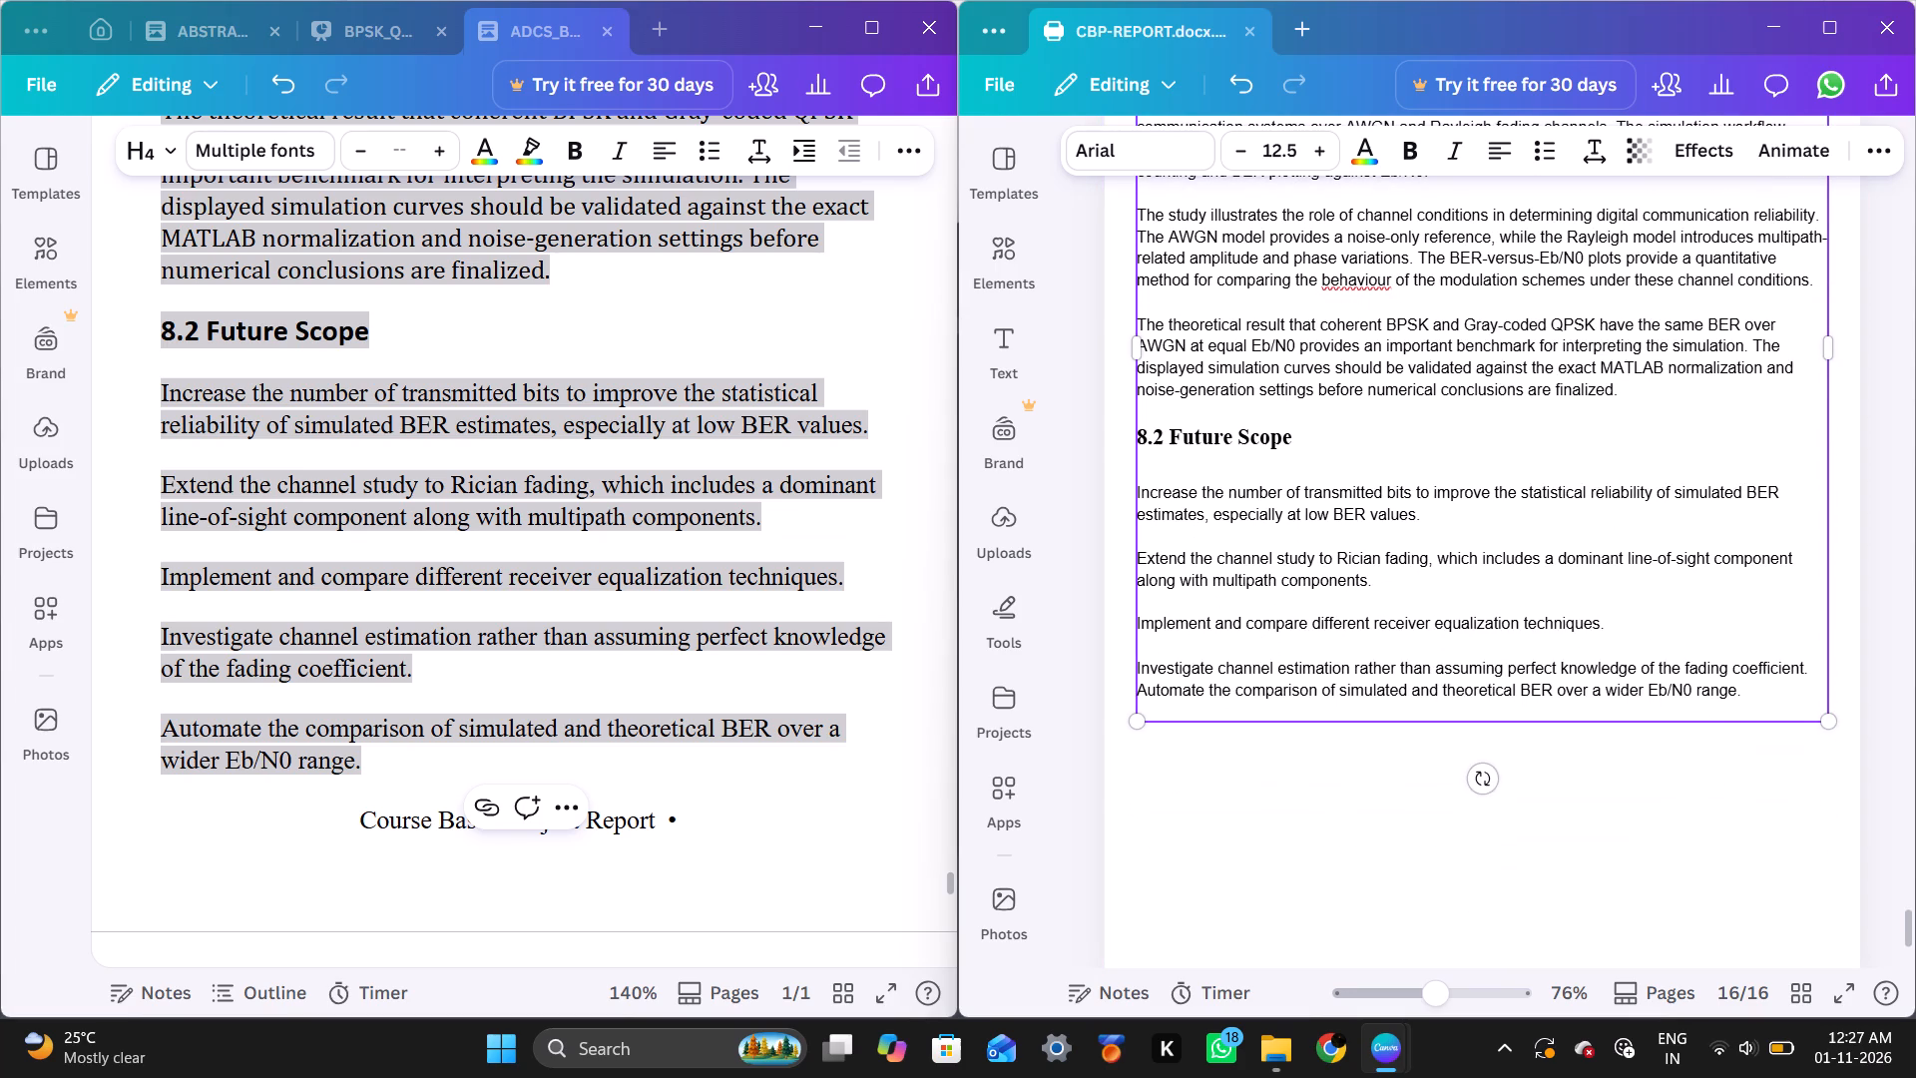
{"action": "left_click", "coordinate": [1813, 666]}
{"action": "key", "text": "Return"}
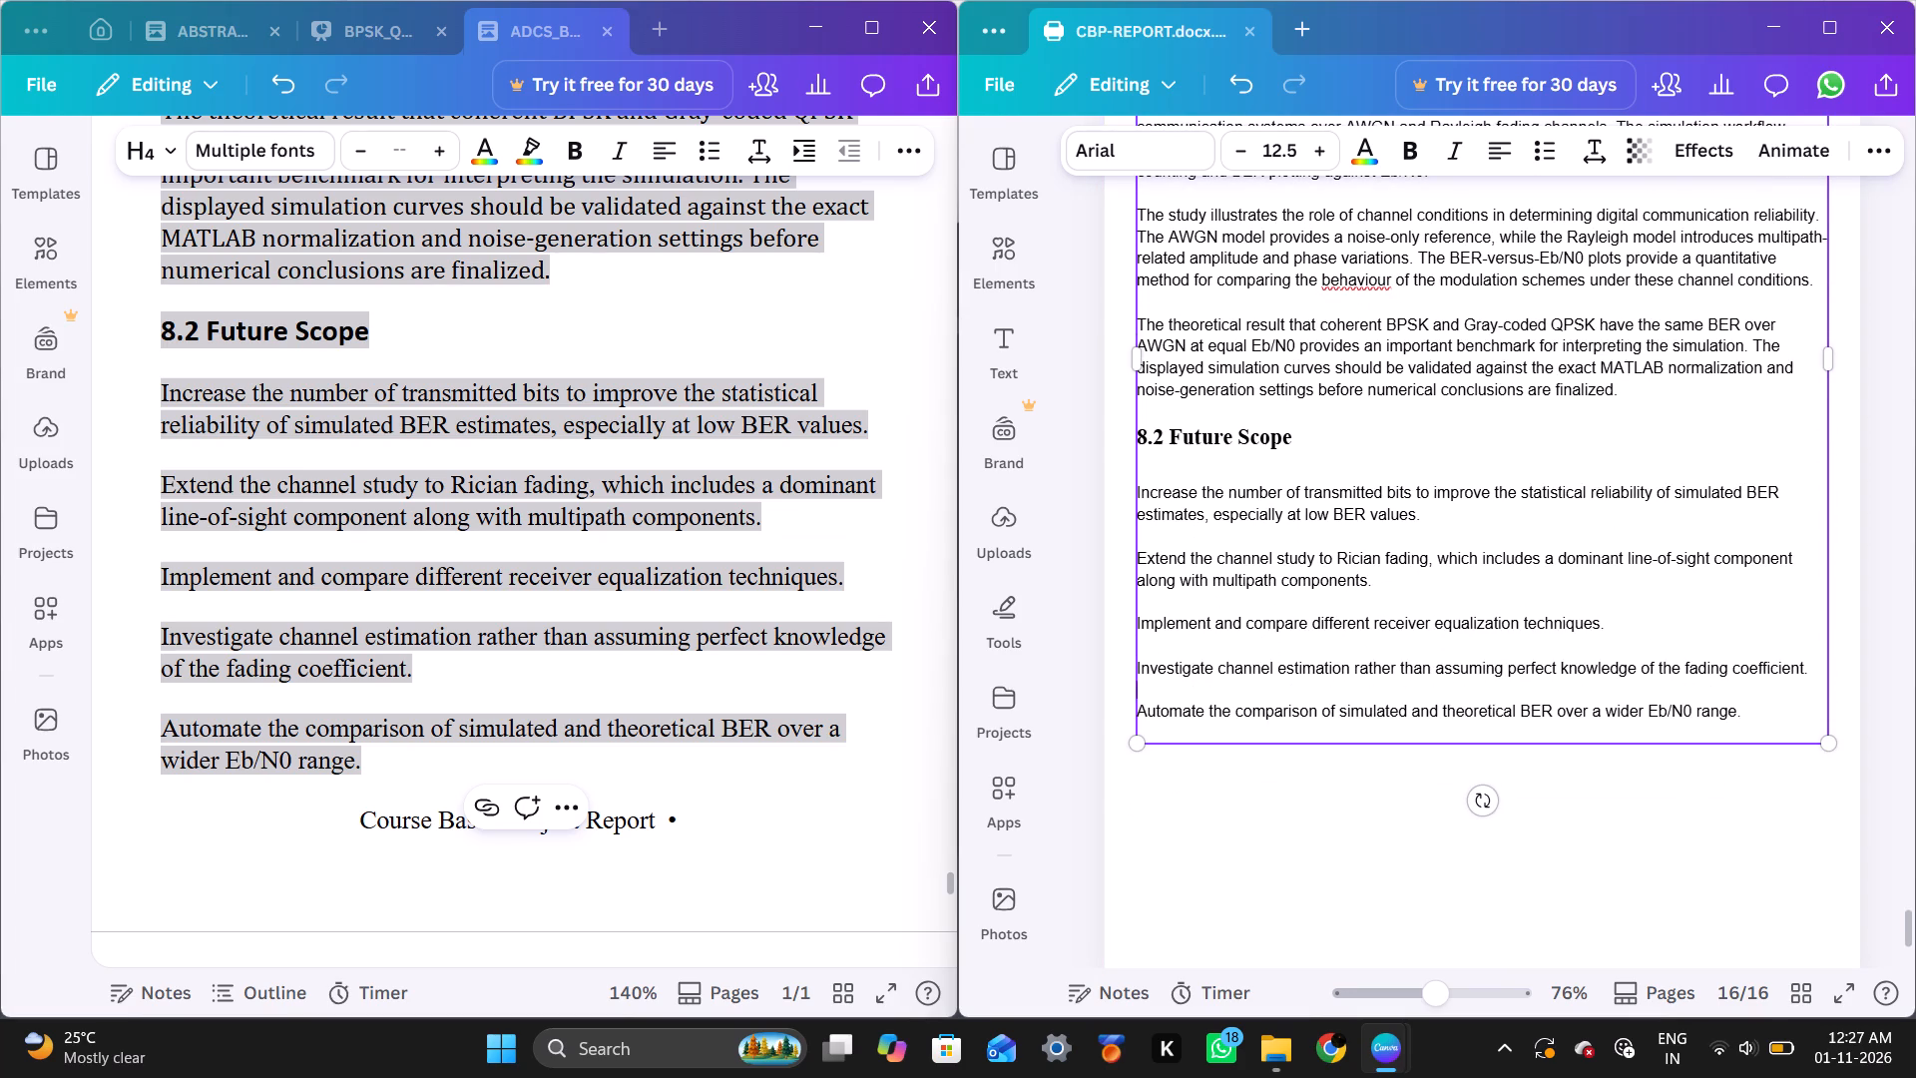
Format the five points under "8.2 Future Scope" as a bulleted list.
{"action": "left_click", "coordinate": [1749, 715]}
{"action": "left_click_drag", "start_coordinate": [1749, 715], "coordinate": [1156, 493]}
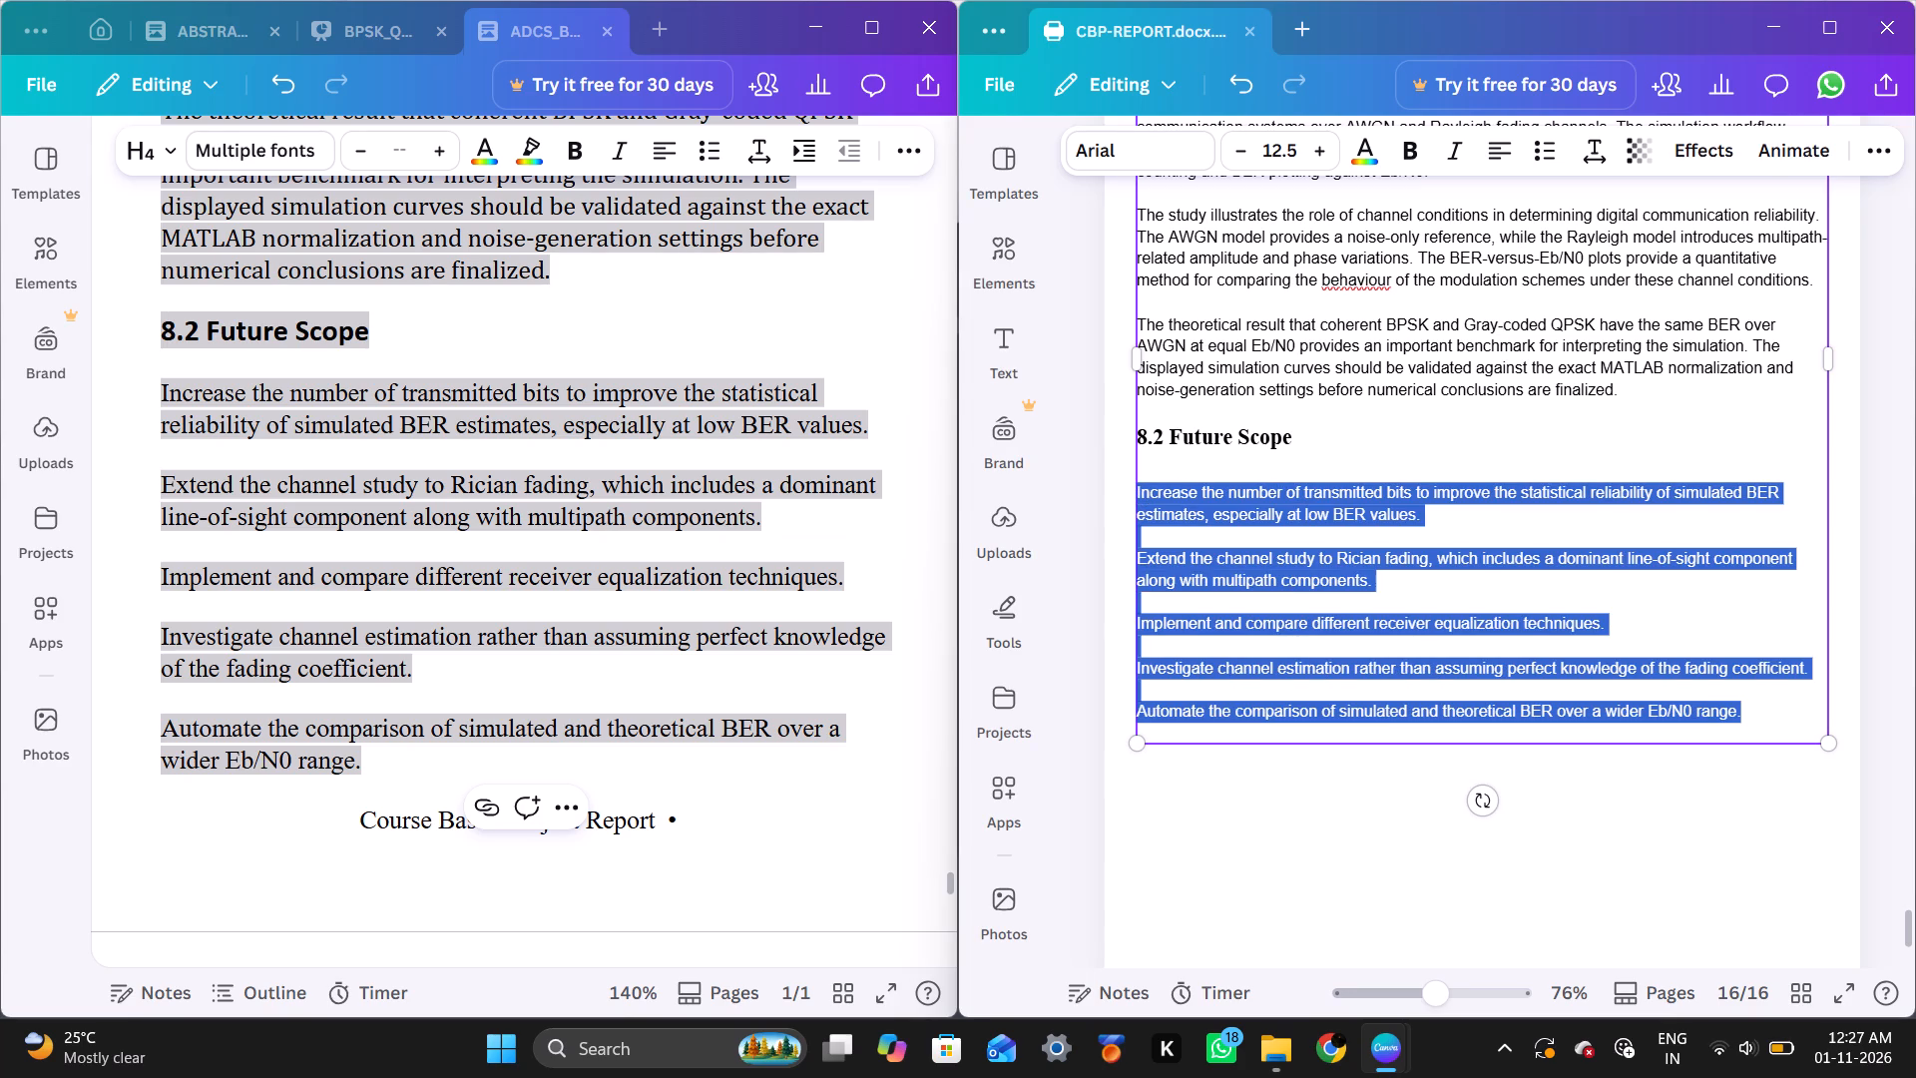
{"action": "left_click", "coordinate": [1528, 165]}
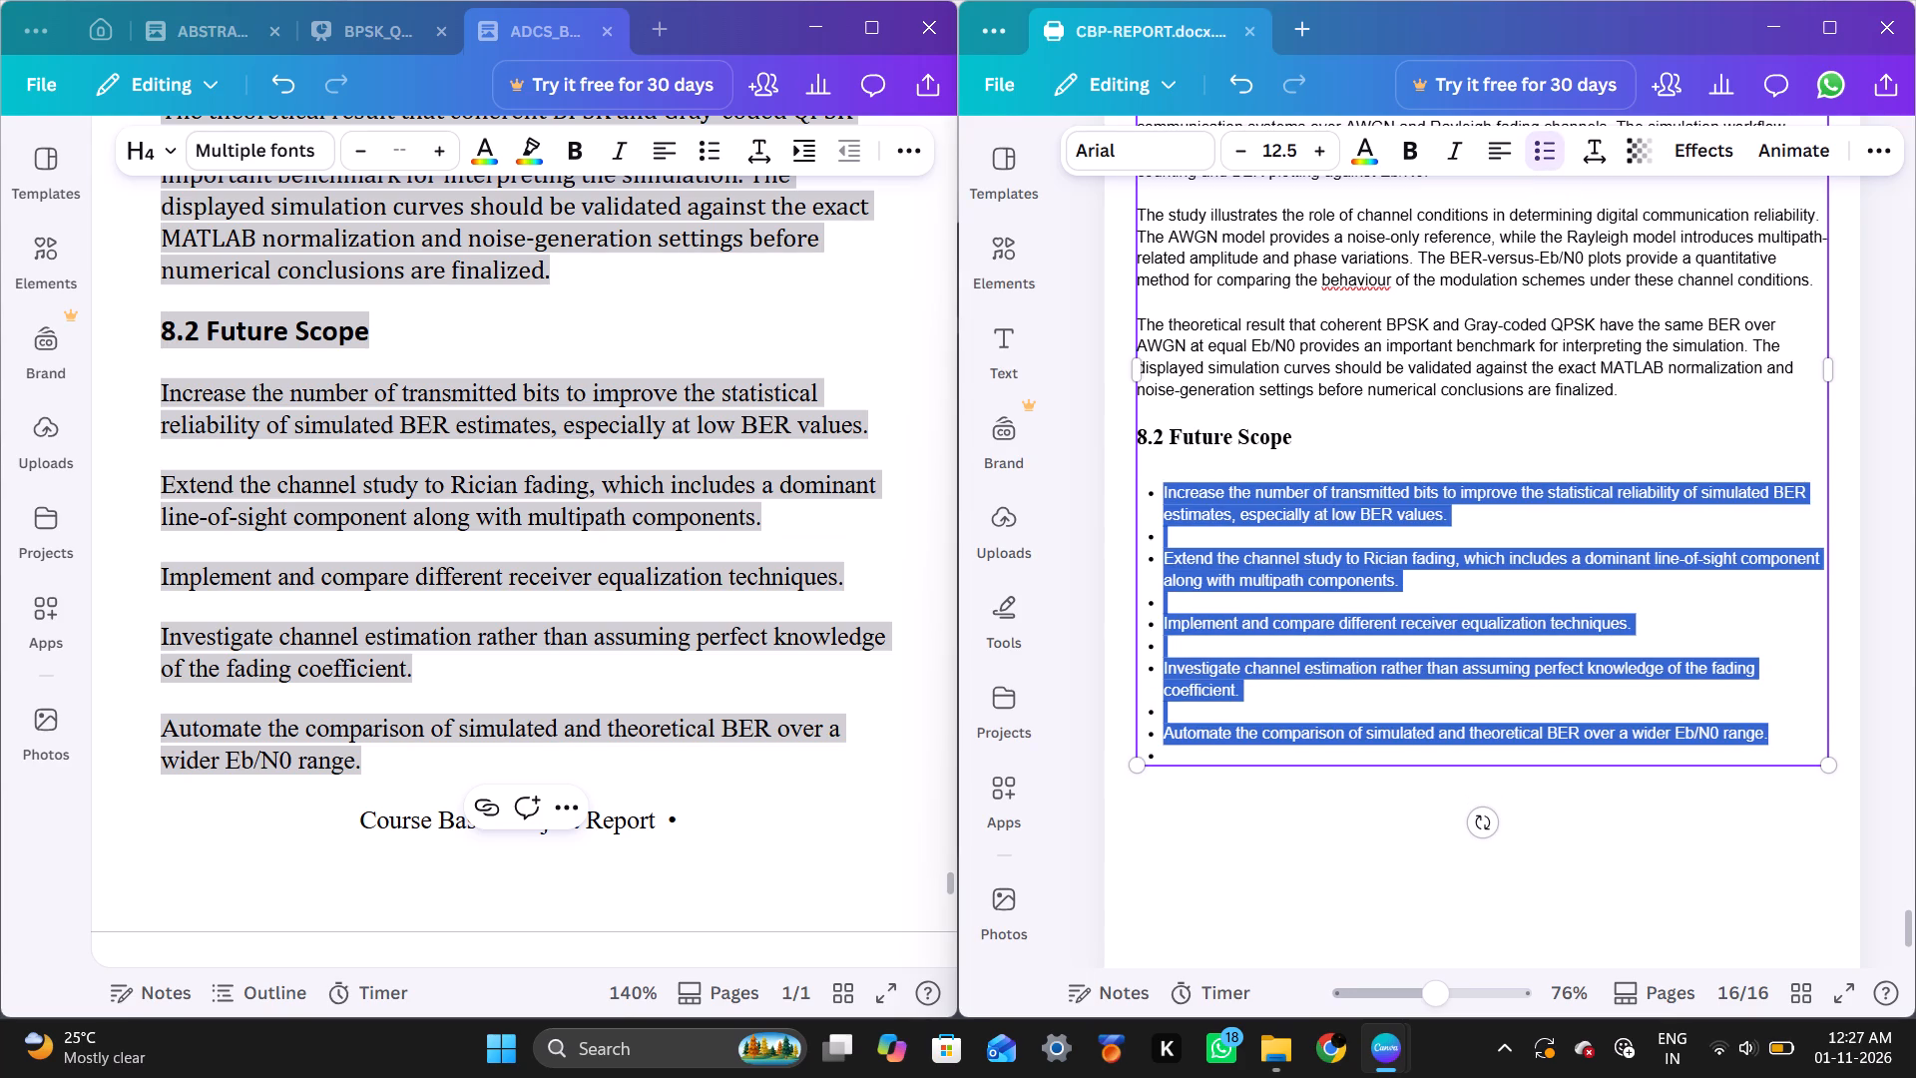
{"action": "left_click", "coordinate": [1422, 436]}
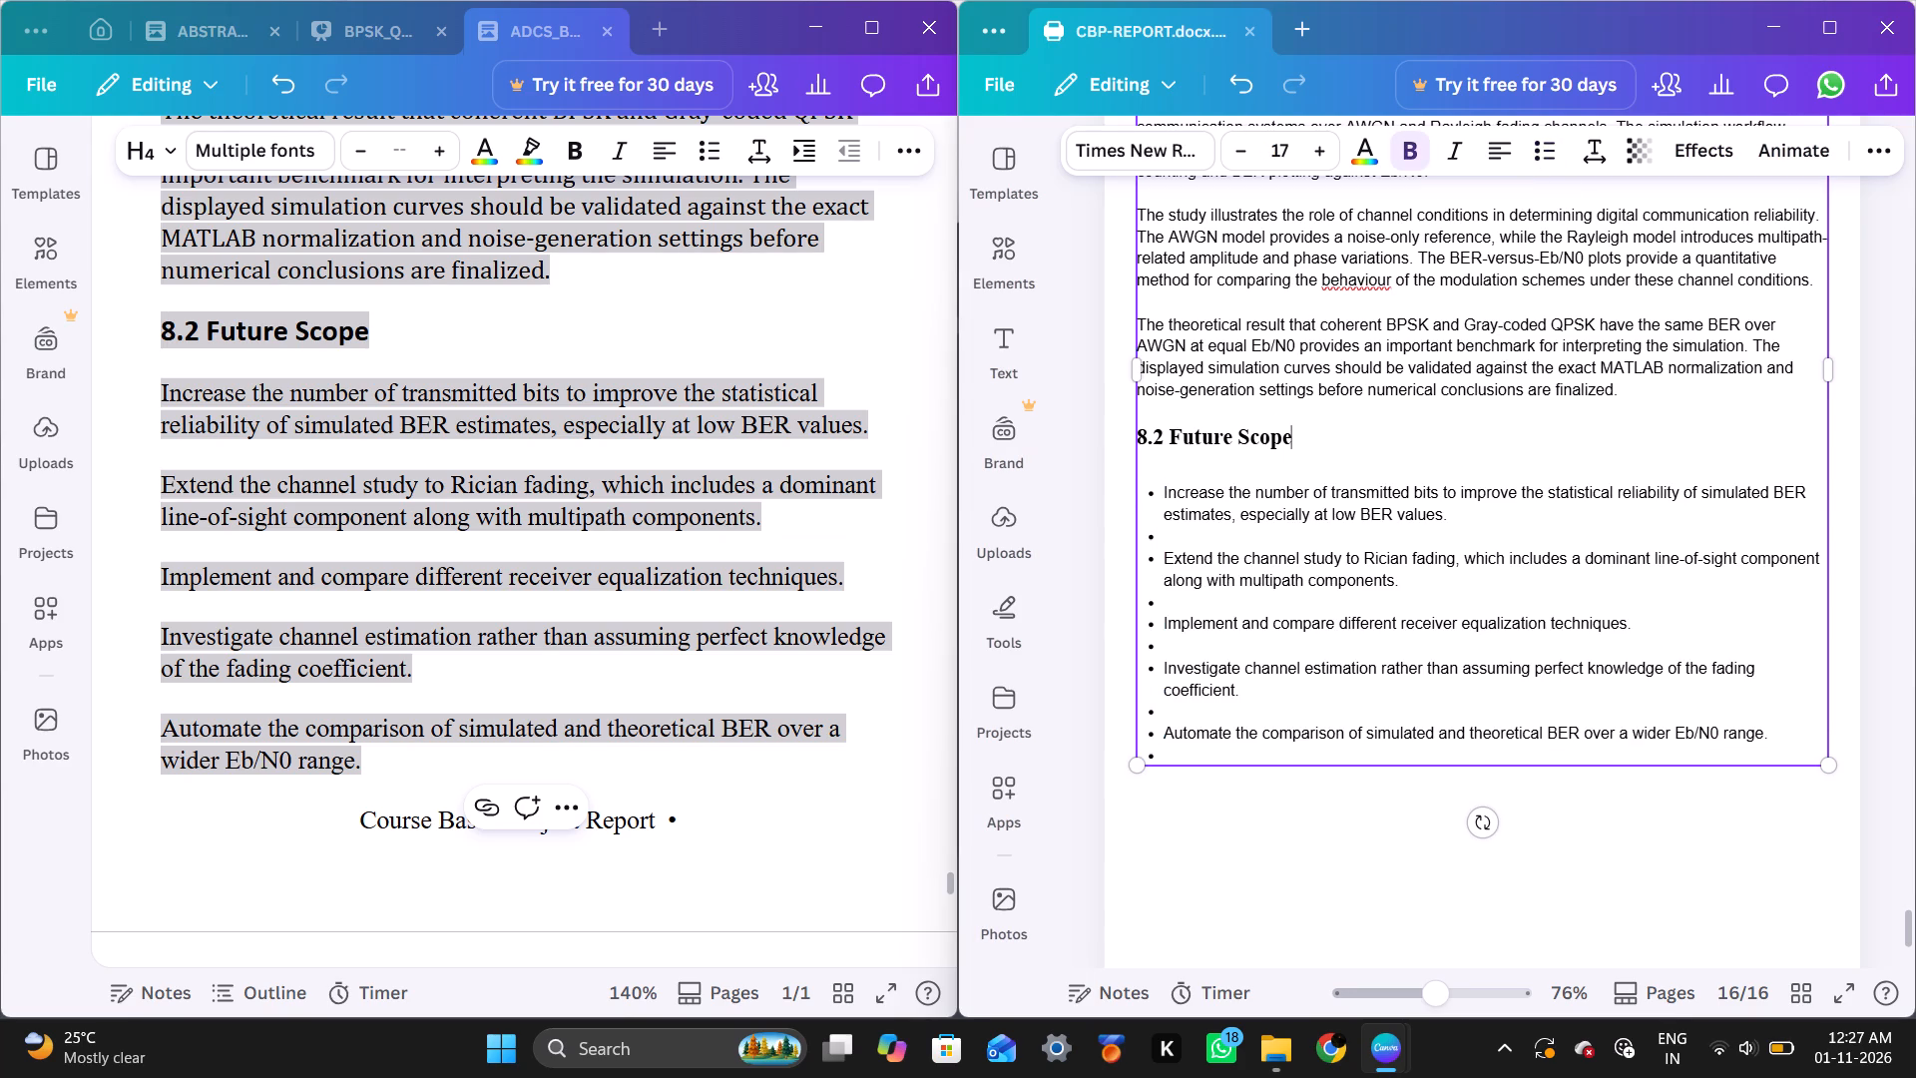
Delete the empty bullets between the Future Scope points and the empty one after the last point.
{"action": "left_click", "coordinate": [1181, 542]}
{"action": "key", "text": "BackSpace"}
{"action": "key", "text": "BackSpace"}
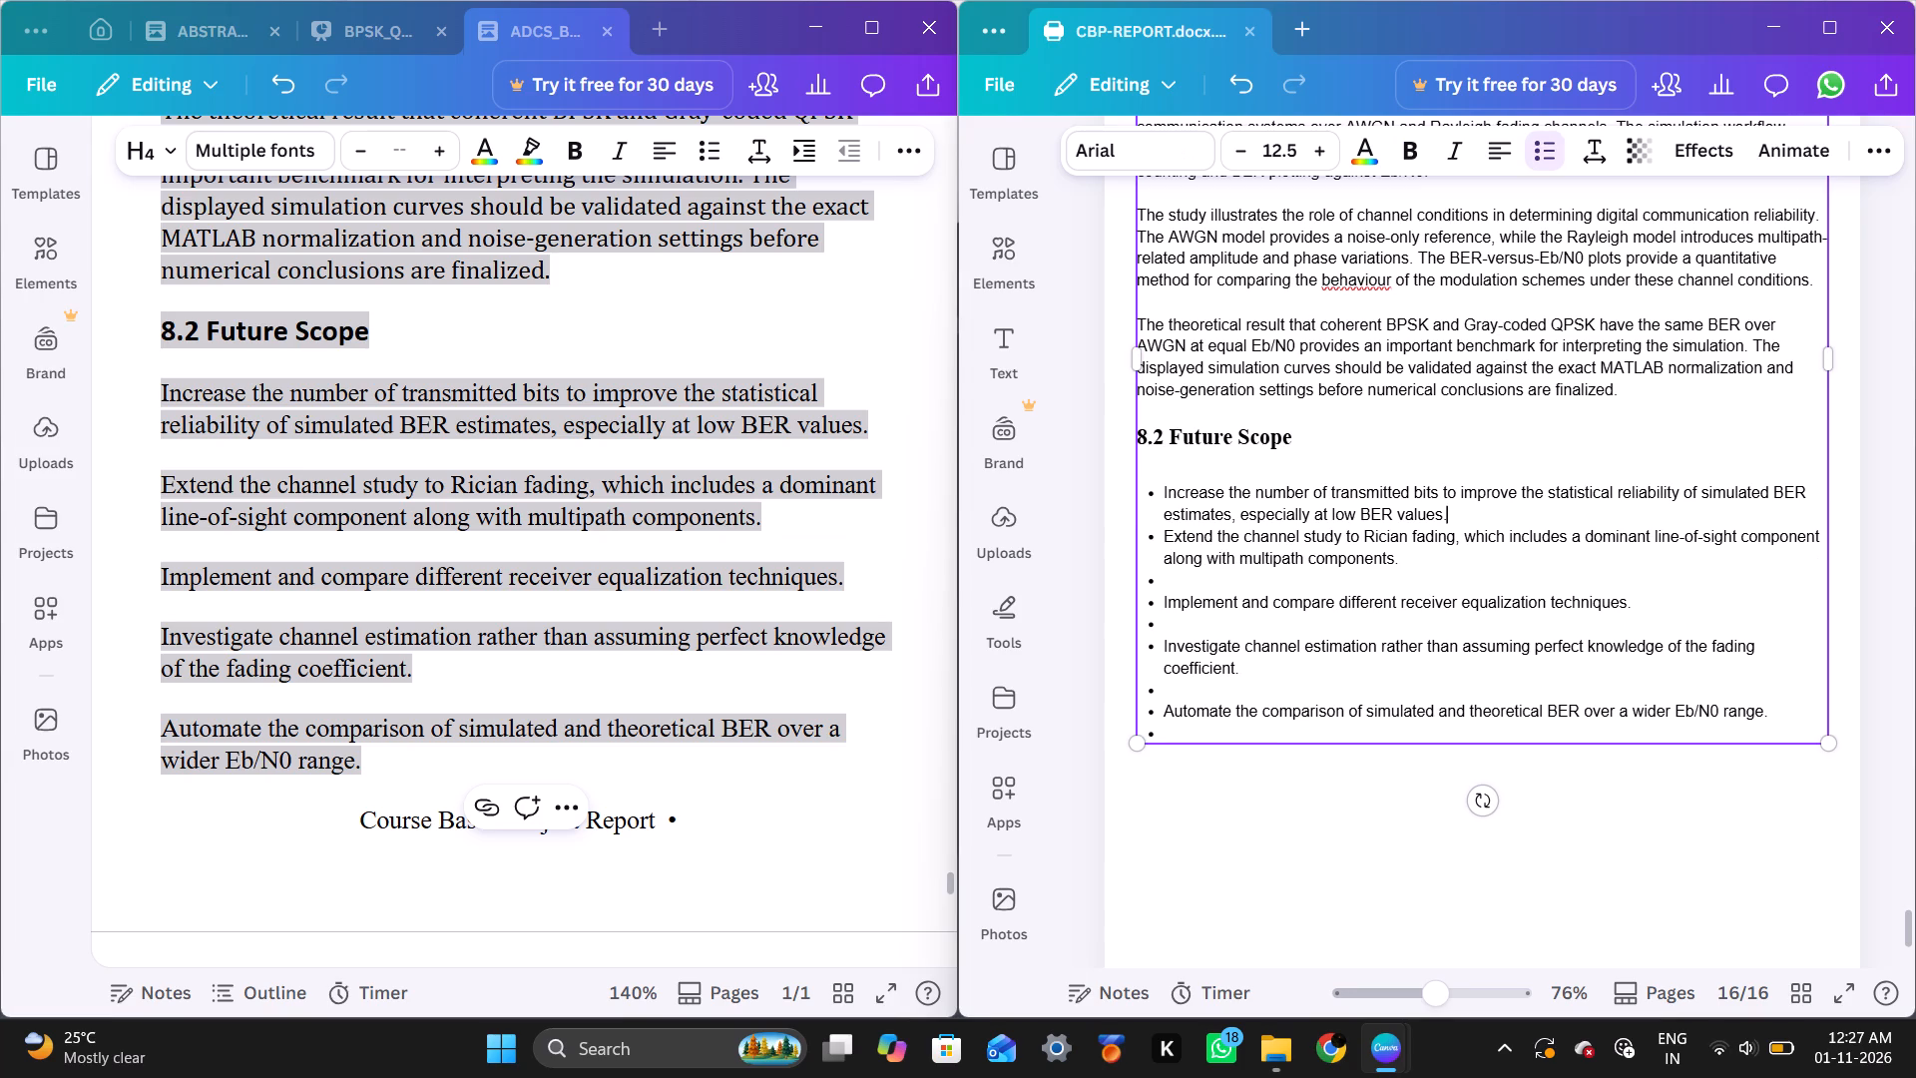
{"action": "key", "text": "Down"}
{"action": "key", "text": "Down"}
{"action": "key", "text": "Down"}
{"action": "key", "text": "BackSpace"}
{"action": "key", "text": "BackSpace"}
{"action": "key", "text": "Down"}
{"action": "key", "text": "Down"}
{"action": "key", "text": "BackSpace"}
{"action": "key", "text": "BackSpace"}
{"action": "key", "text": "Down"}
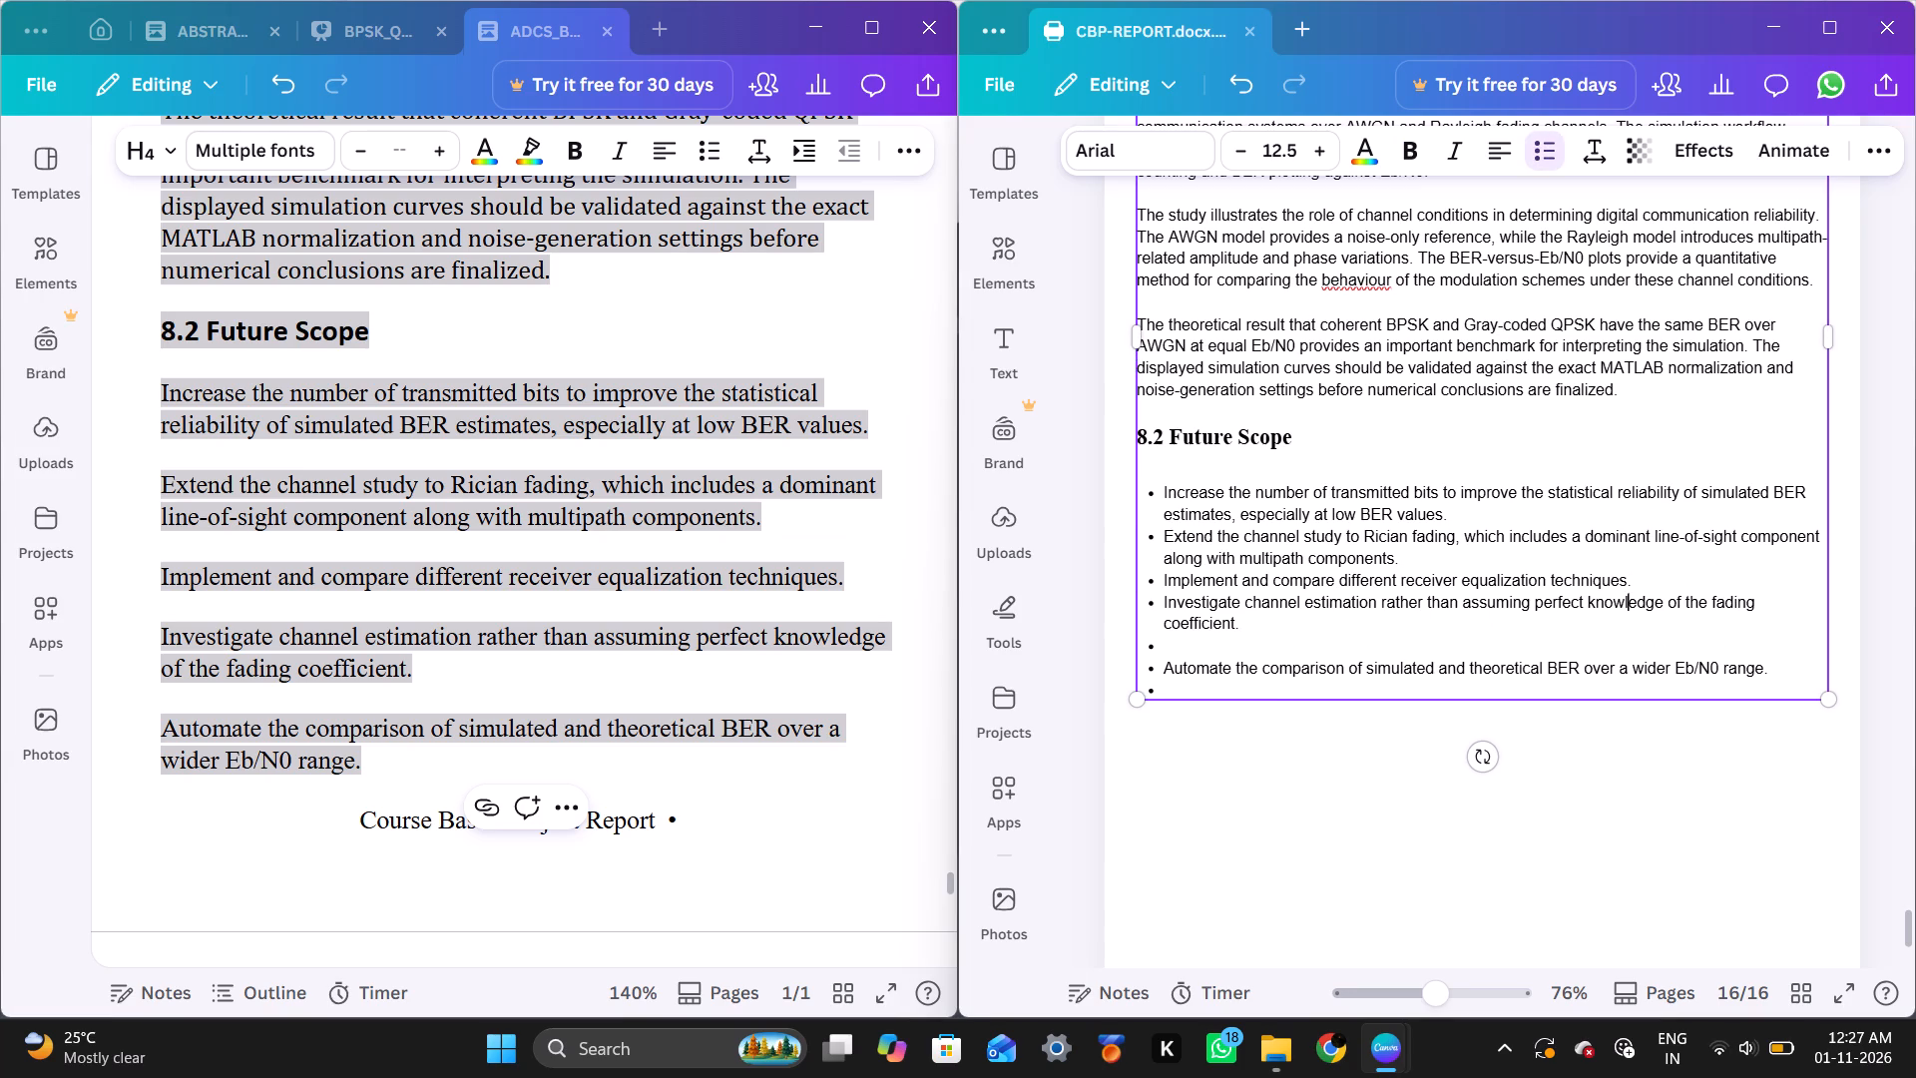
{"action": "key", "text": "Down"}
{"action": "key", "text": "Down"}
{"action": "key", "text": "BackSpace"}
{"action": "key", "text": "BackSpace"}
{"action": "key", "text": "Down"}
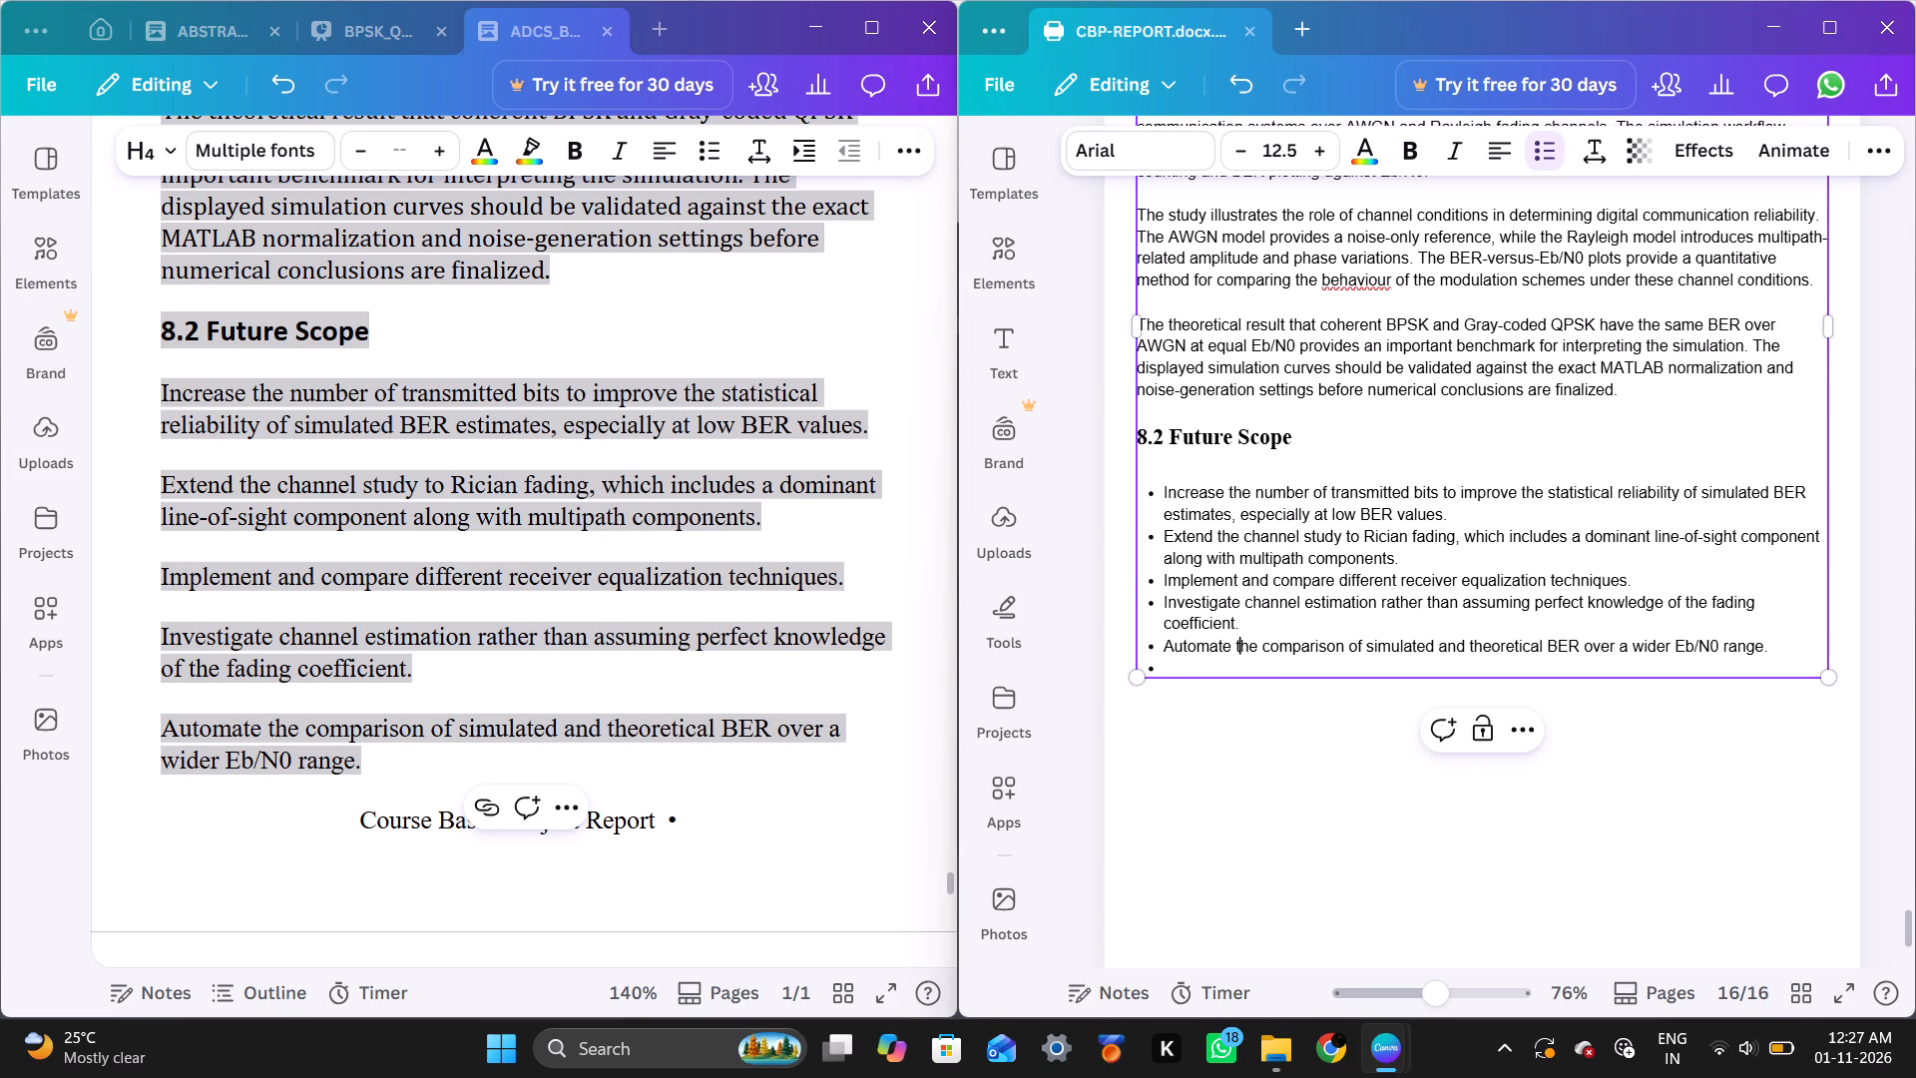
{"action": "key", "text": "Down"}
{"action": "key", "text": "BackSpace"}
{"action": "key", "text": "BackSpace"}
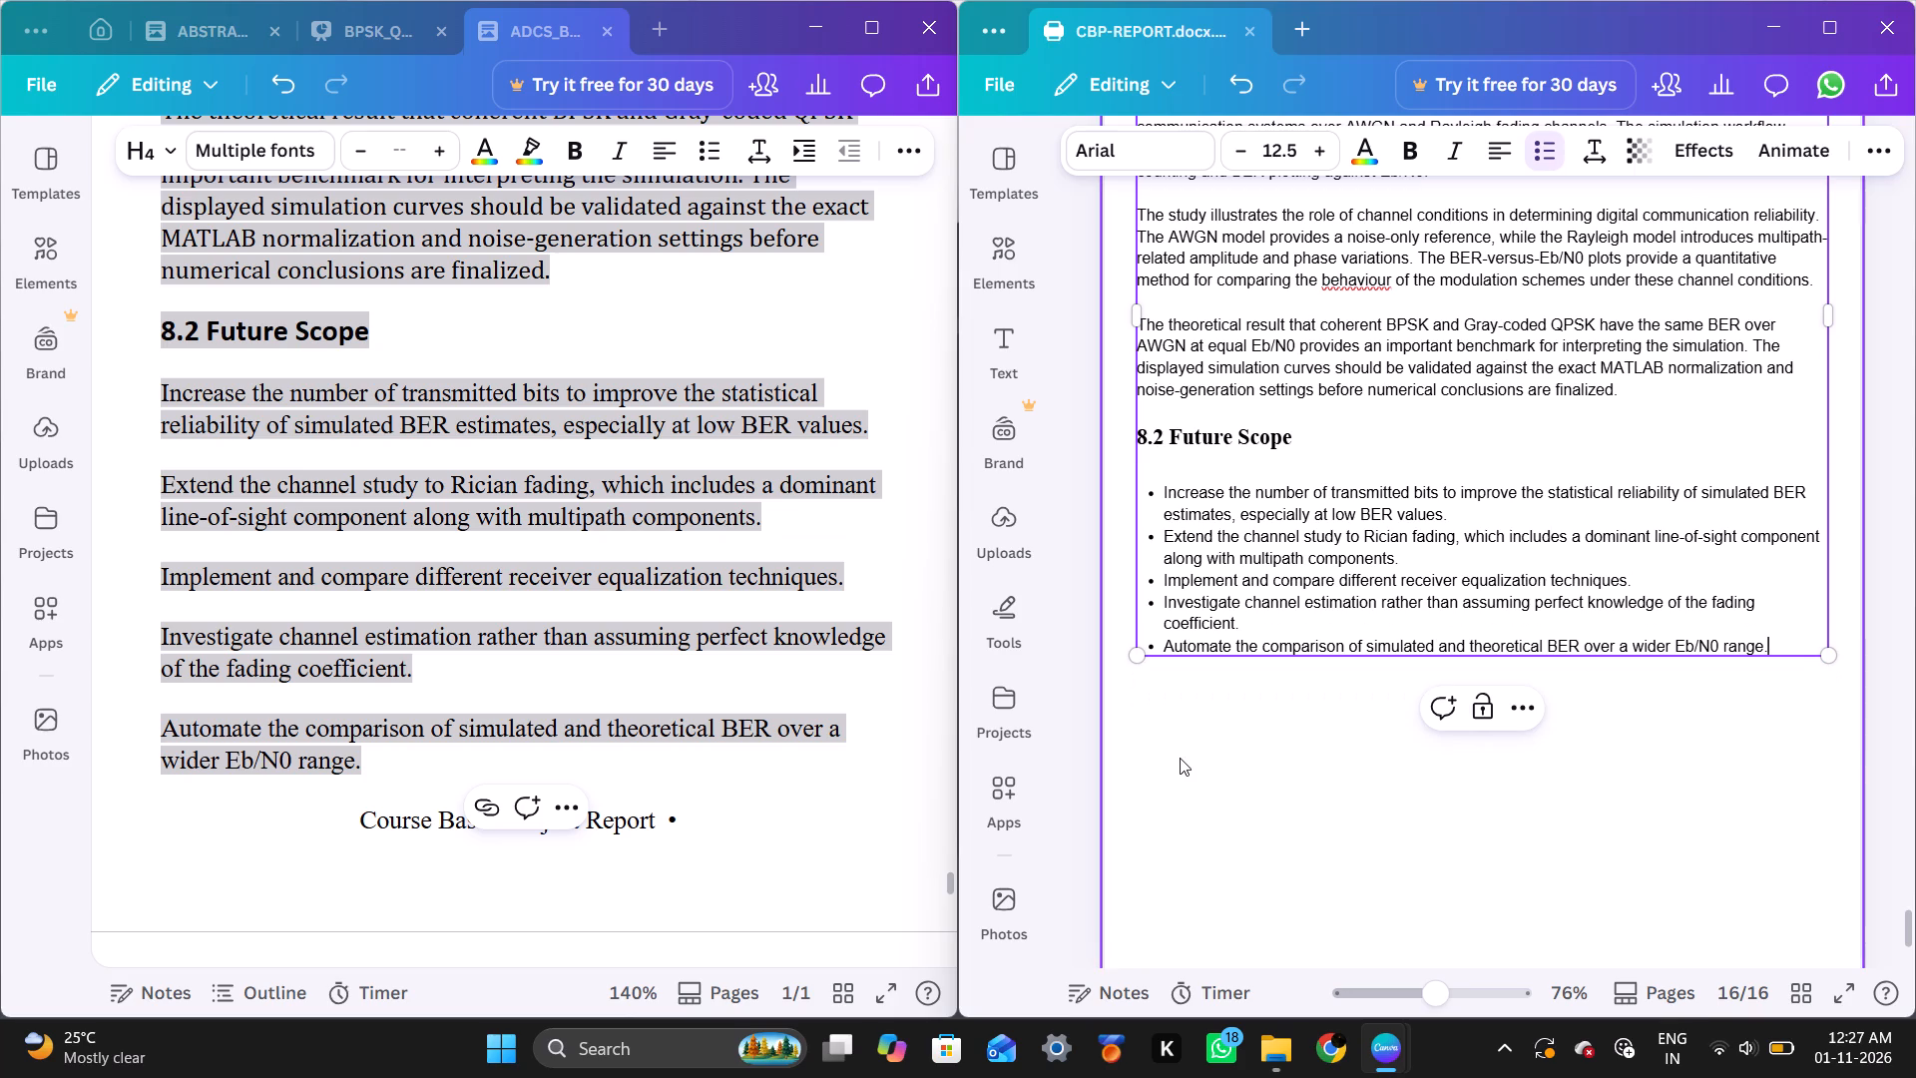
{"action": "left_click", "coordinate": [1180, 758]}
Review the layout of page 16 and the preceding report pages back to the Literature Survey on page 5.
{"action": "scroll", "coordinate": [1180, 758], "scroll_direction": "up", "scroll_amount": 1}
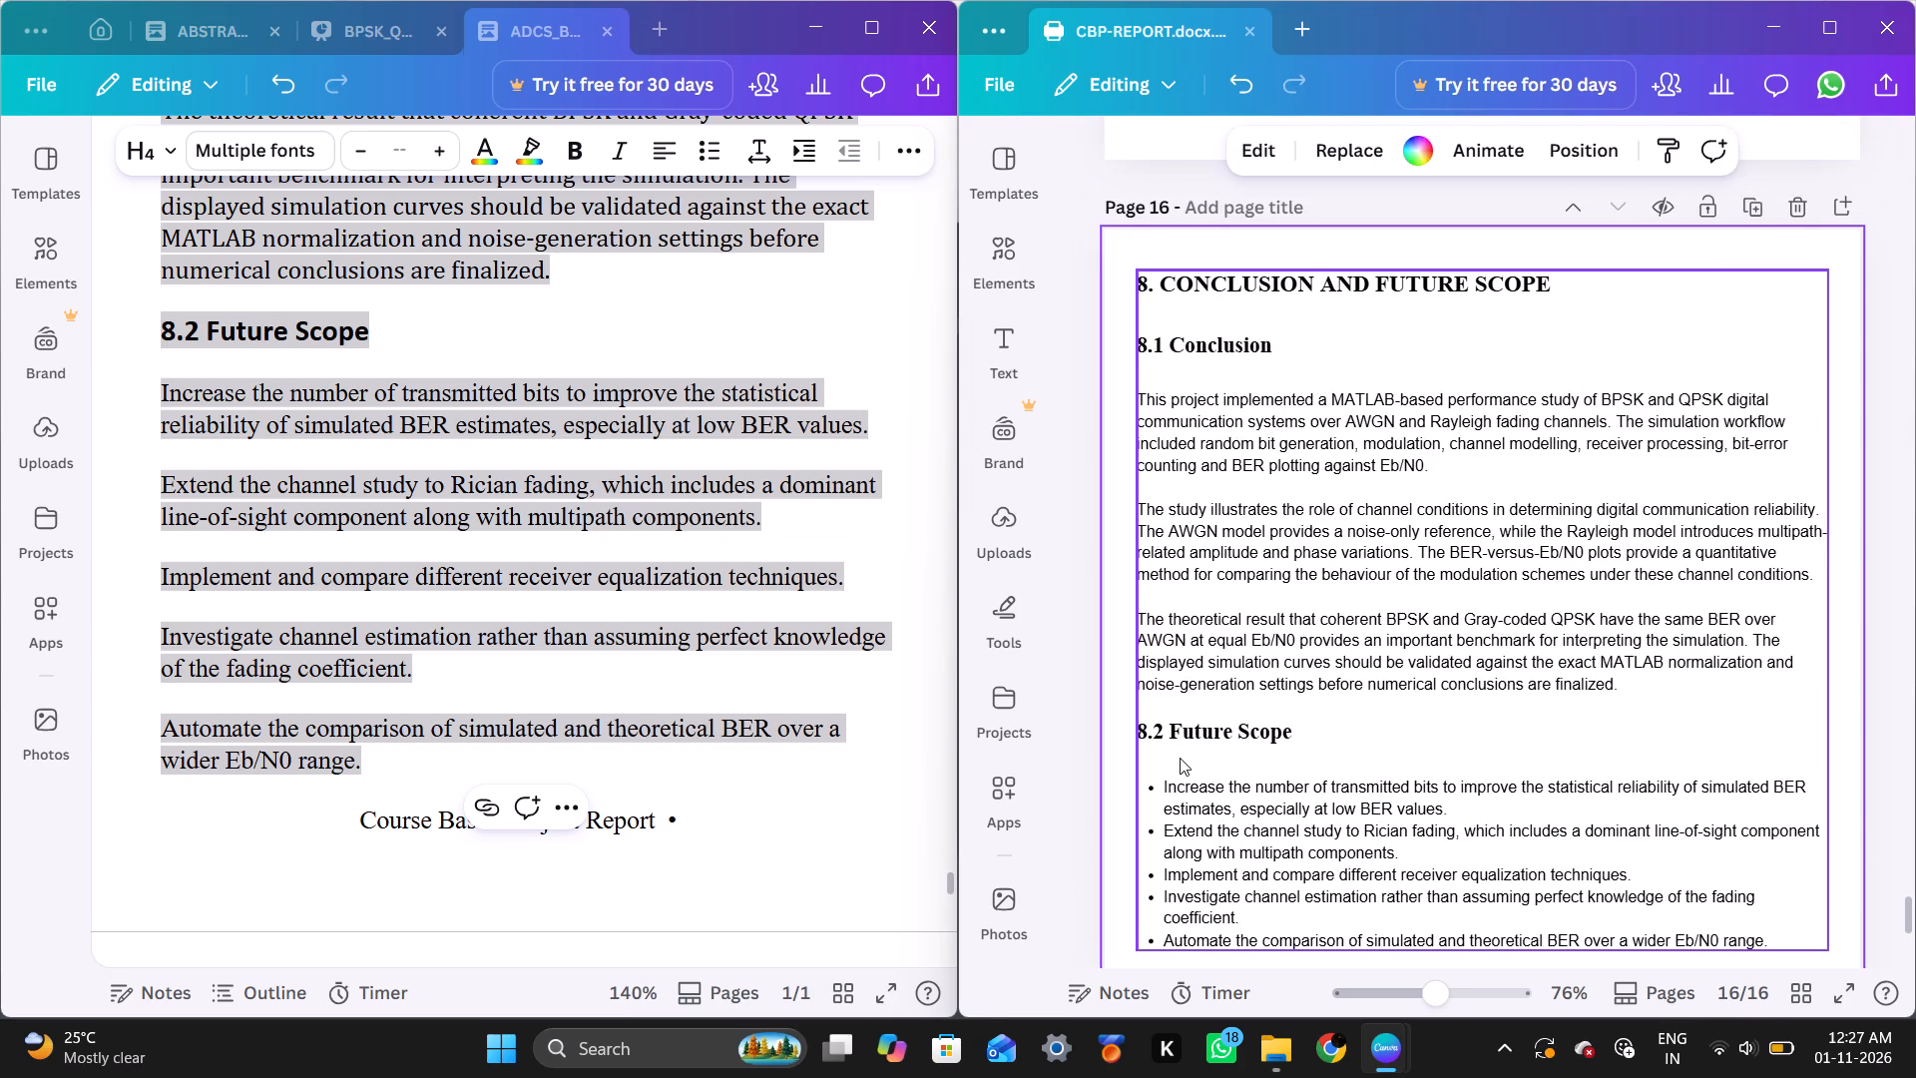
{"action": "scroll", "coordinate": [1293, 594], "scroll_direction": "down", "scroll_amount": 2}
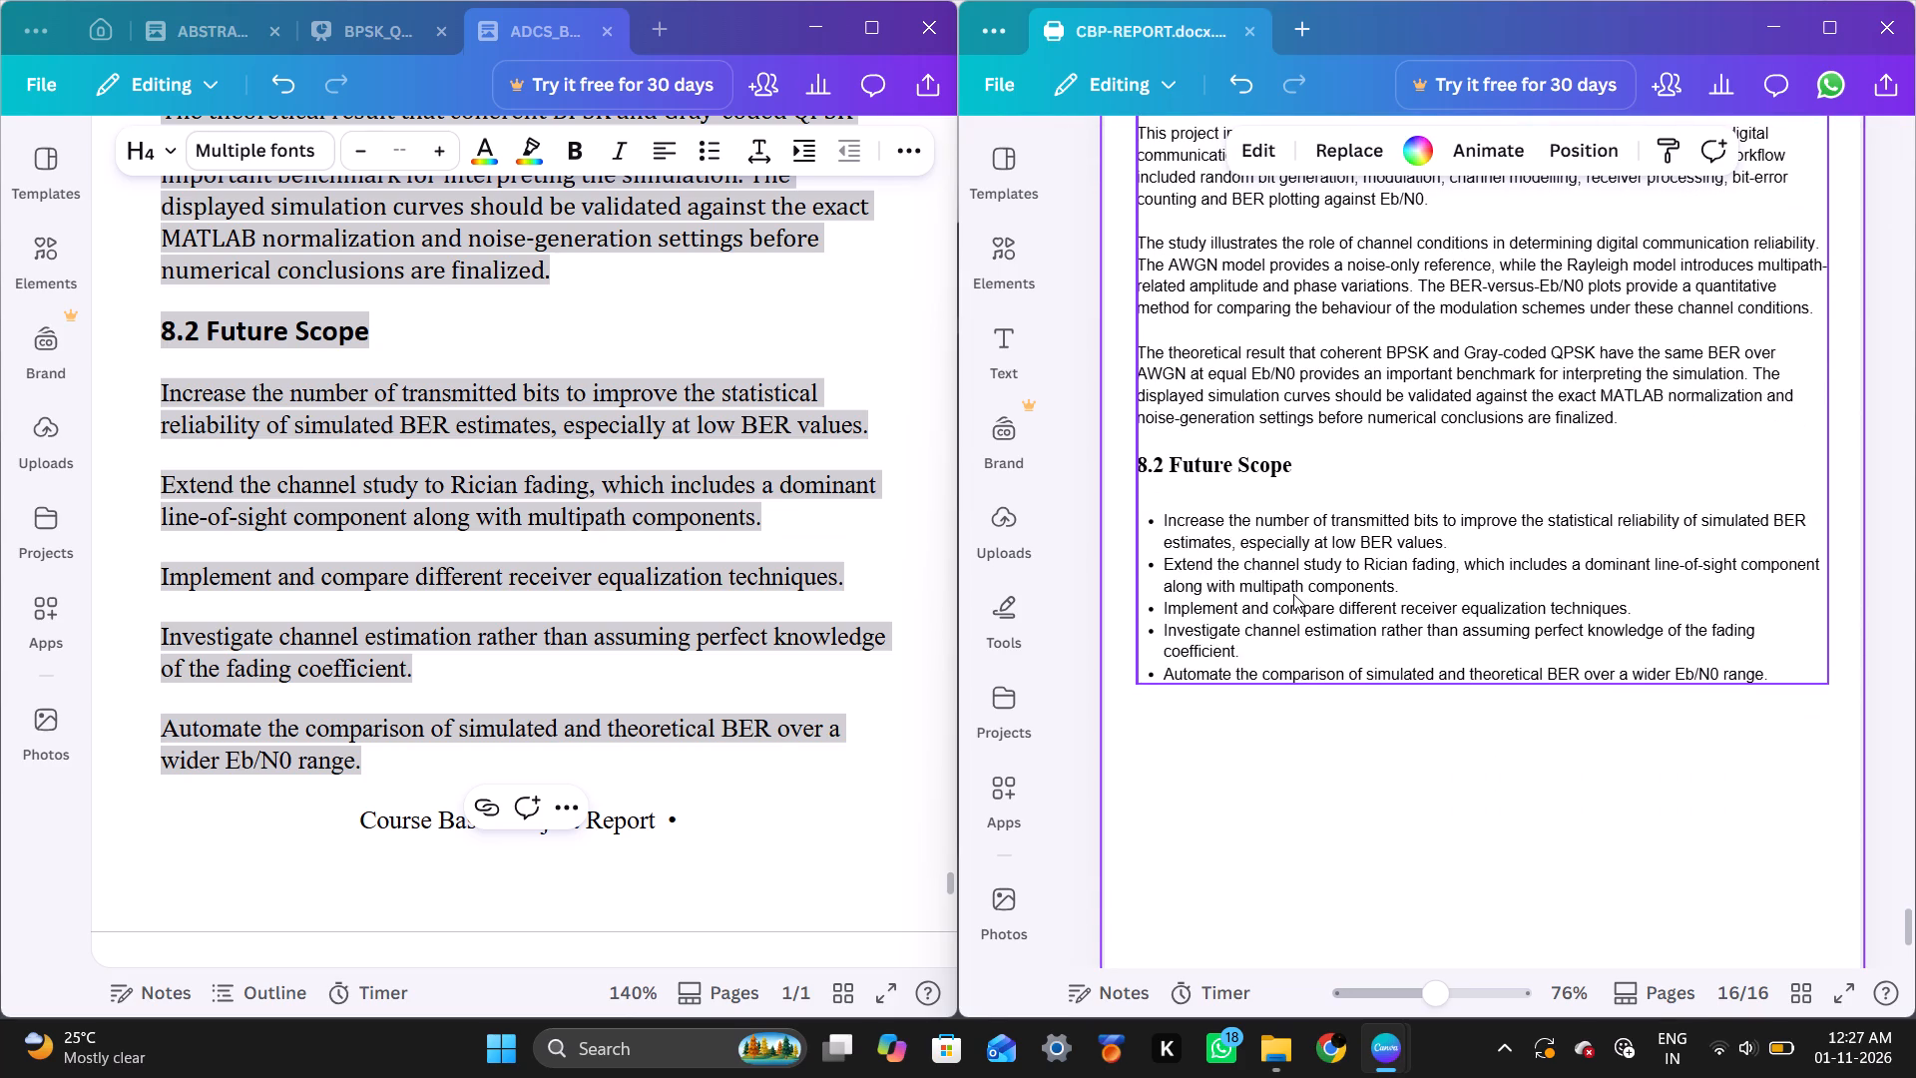
{"action": "left_click", "coordinate": [1277, 814]}
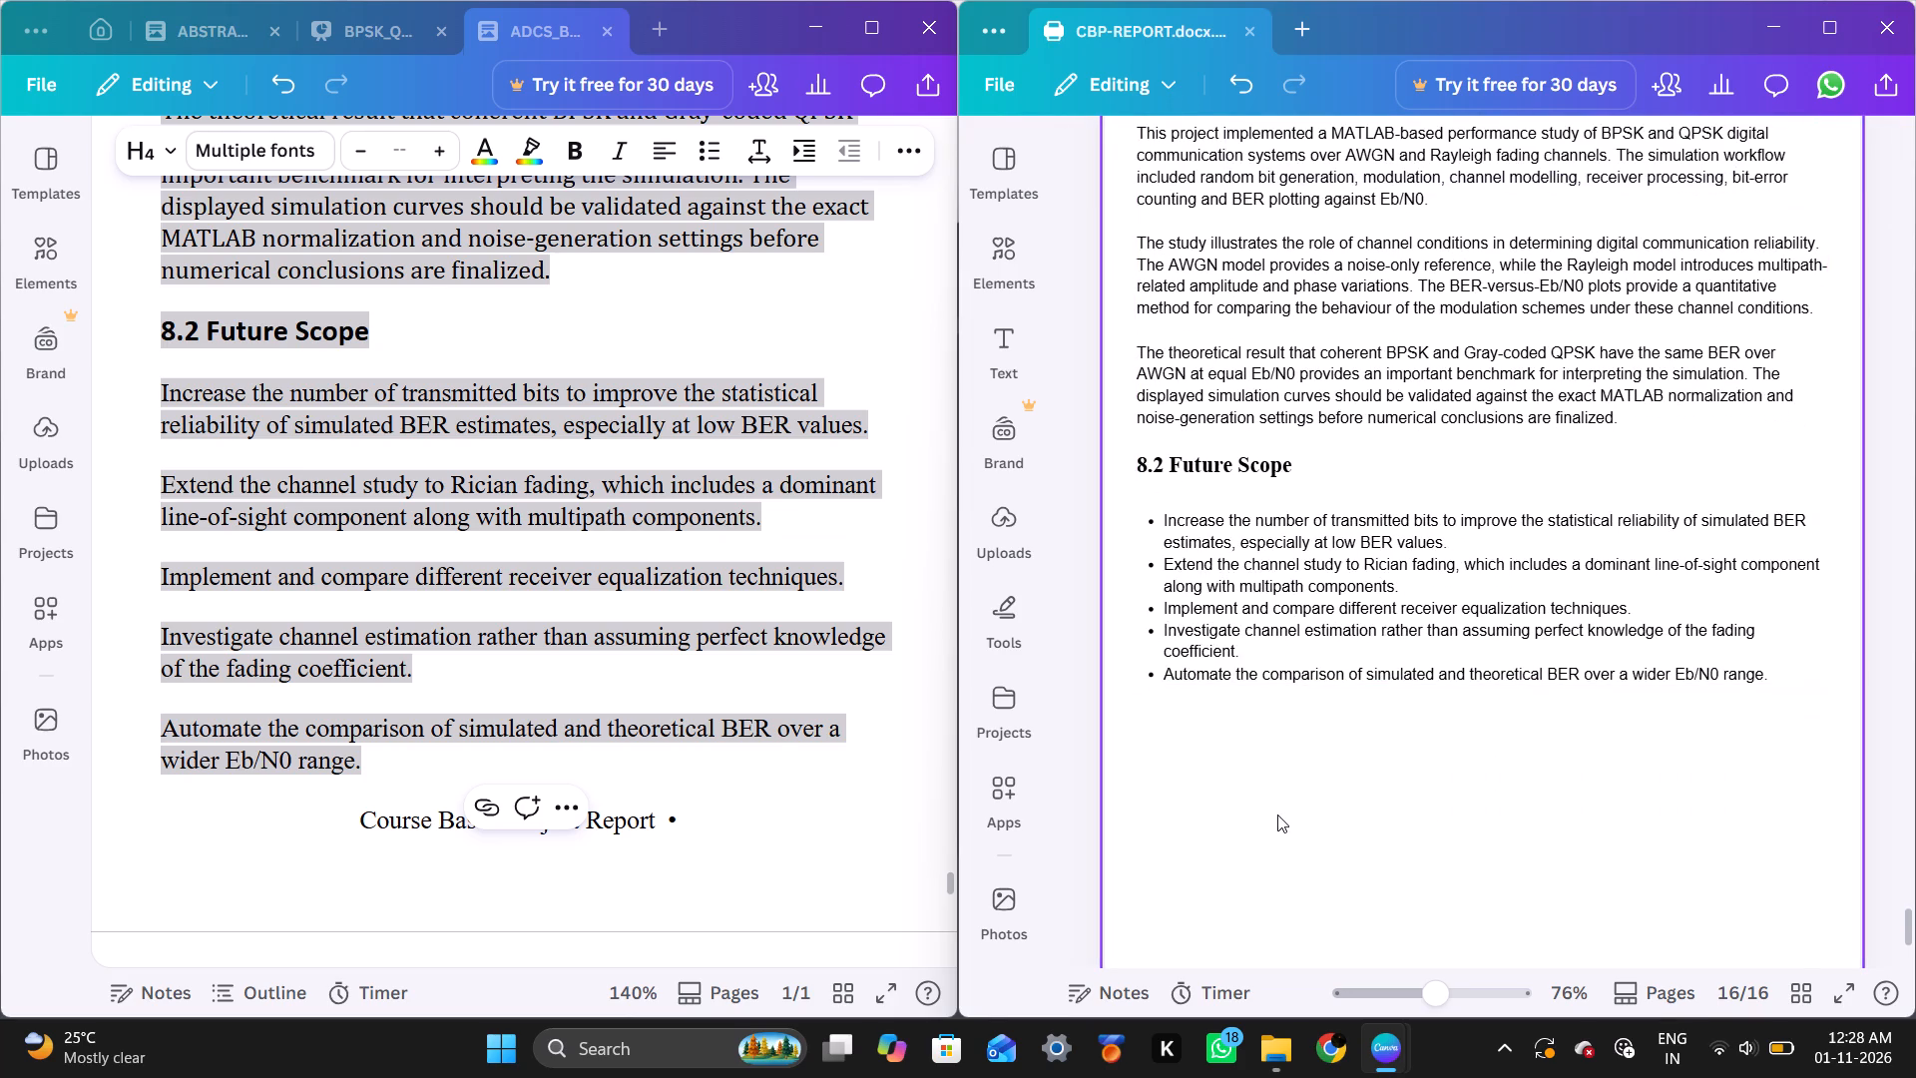
{"action": "scroll", "coordinate": [1277, 814], "scroll_direction": "down", "scroll_amount": 6}
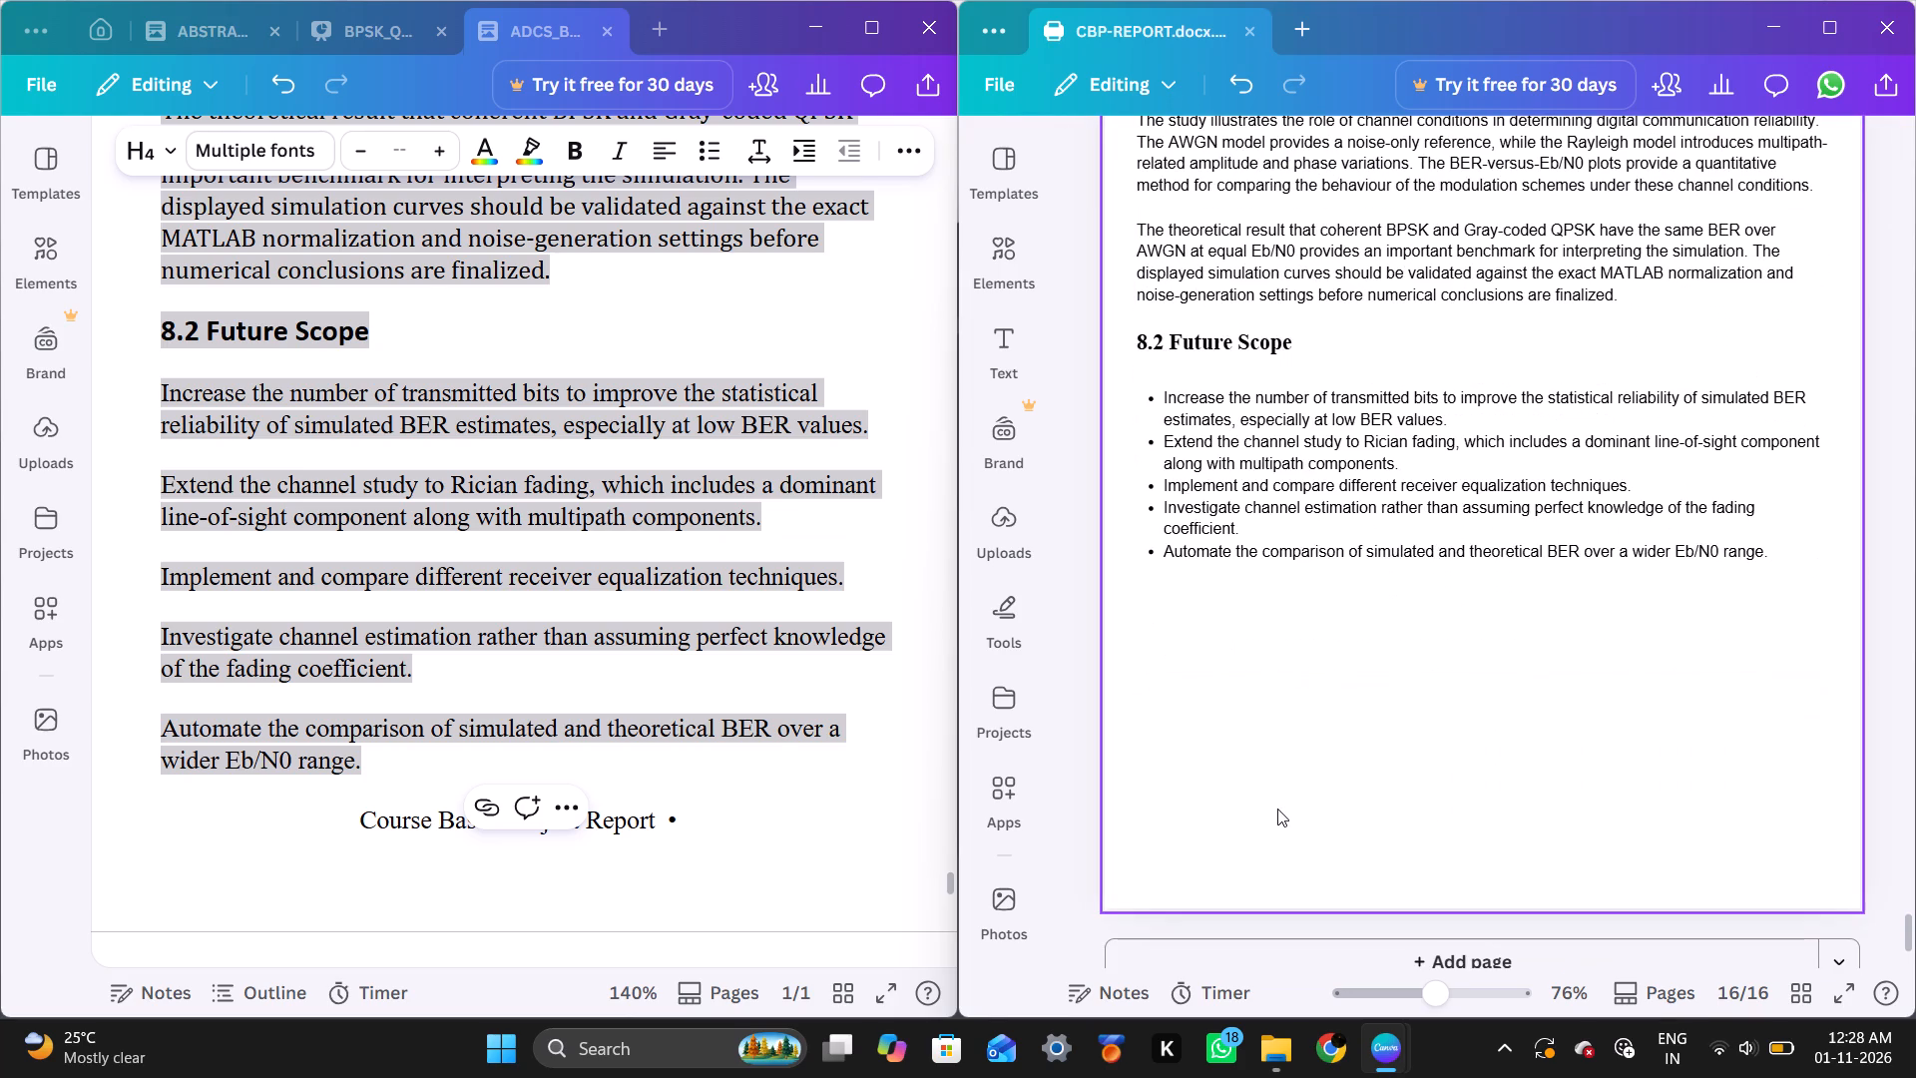
{"action": "scroll", "coordinate": [1304, 684], "scroll_direction": "up", "scroll_amount": 7}
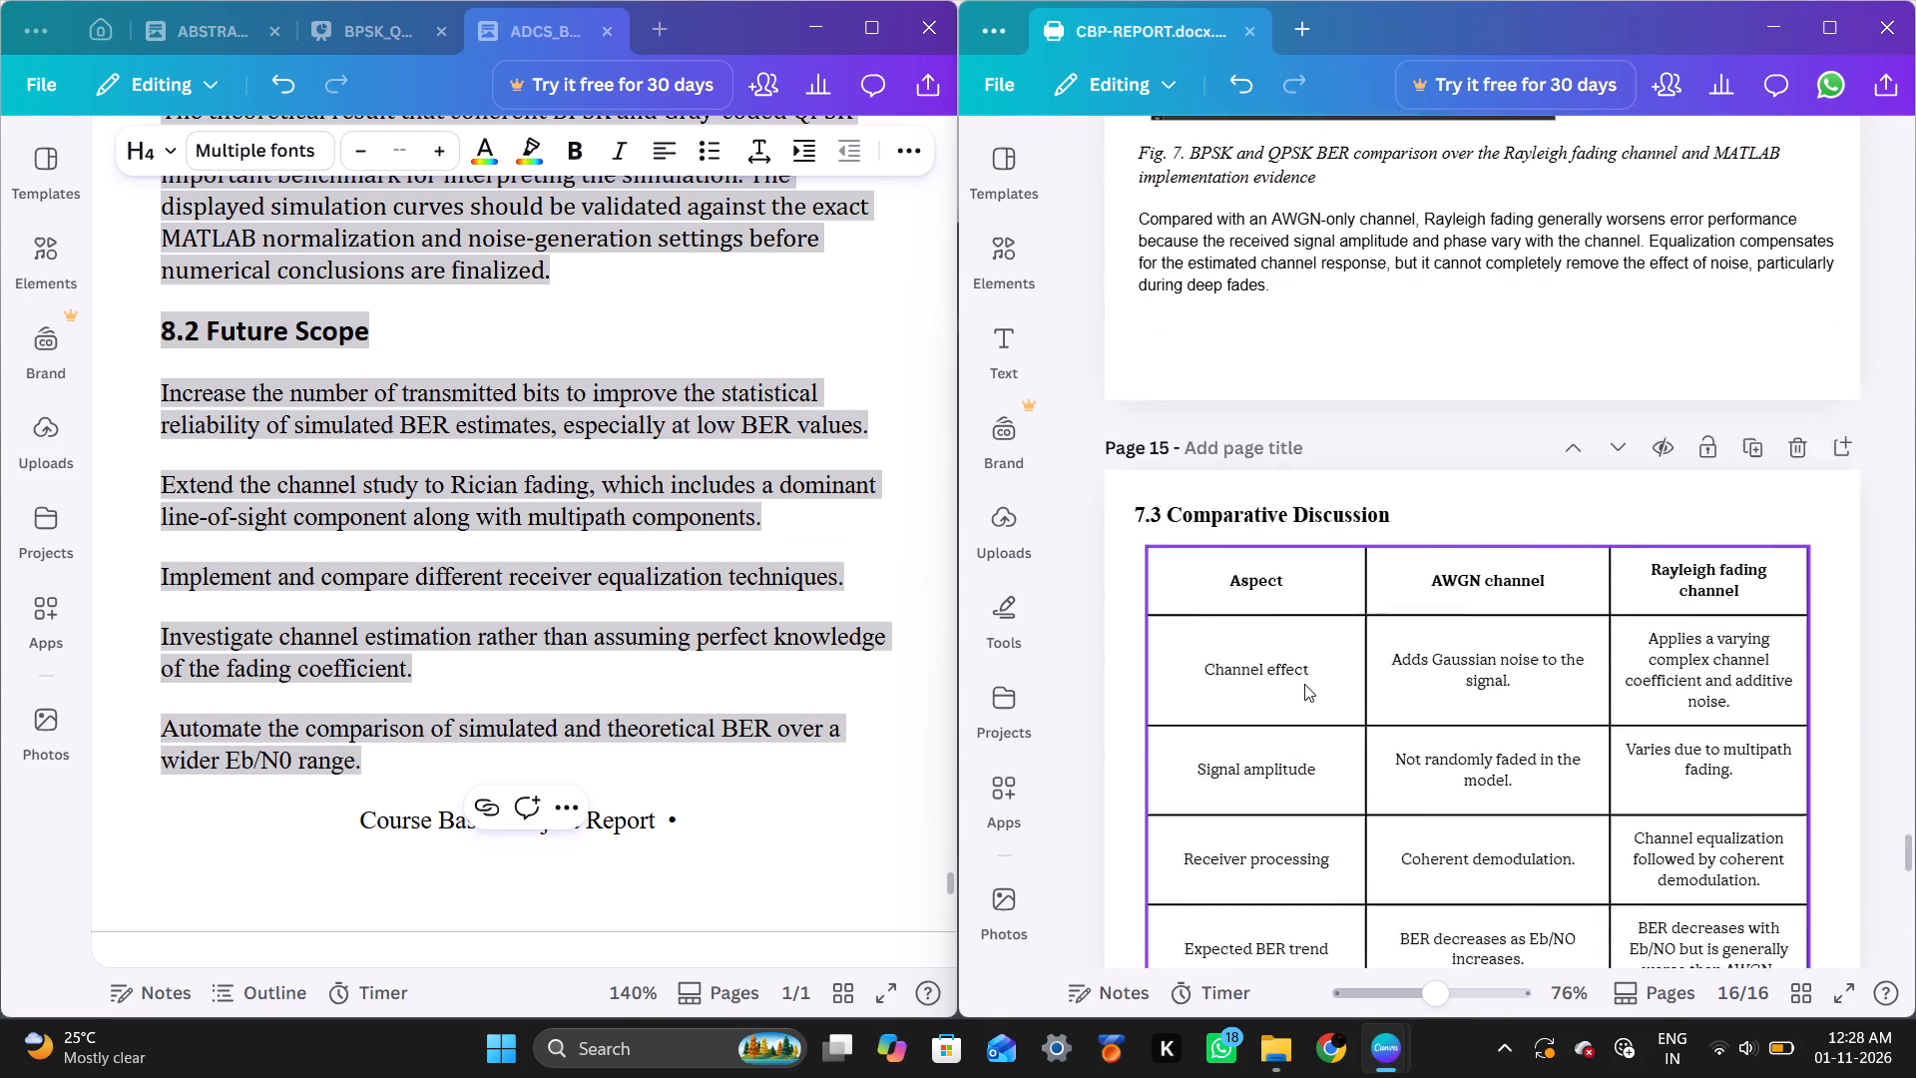
{"action": "scroll", "coordinate": [1304, 684], "scroll_direction": "up", "scroll_amount": 5}
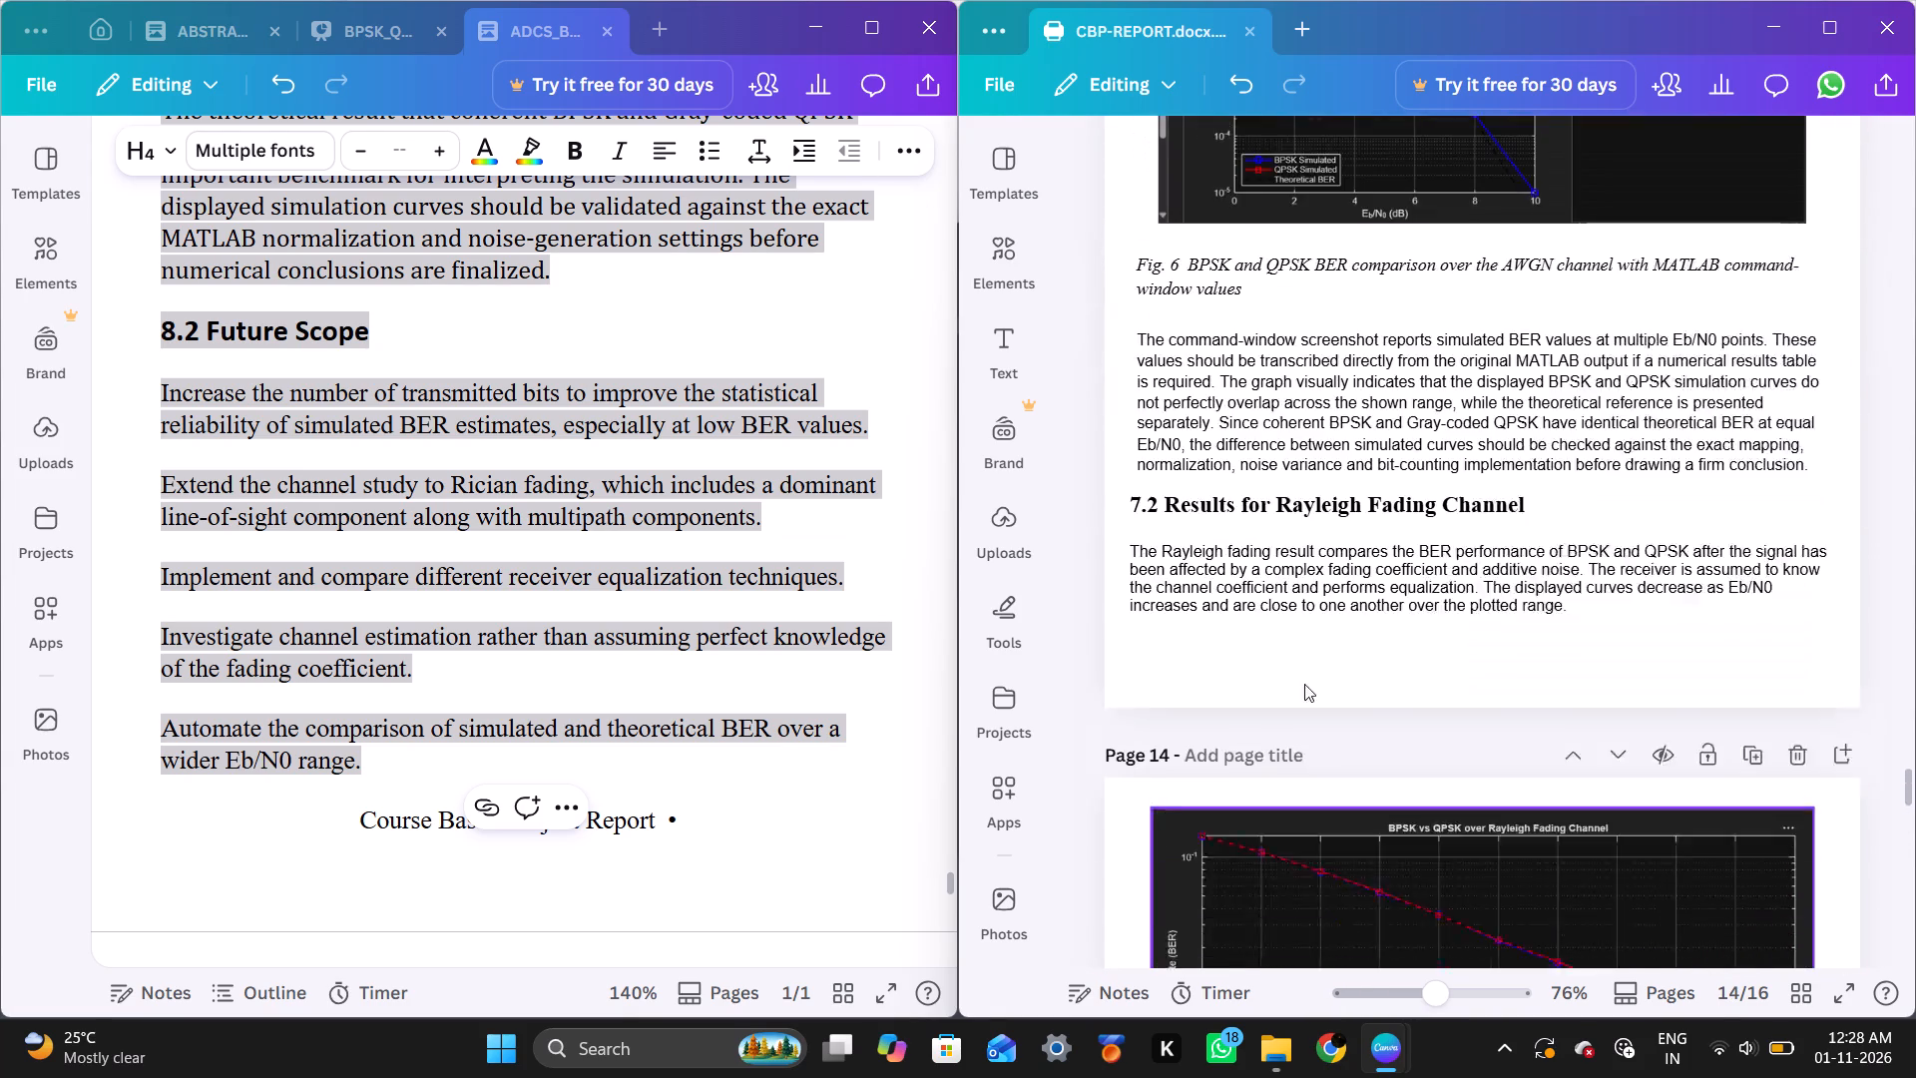
{"action": "scroll", "coordinate": [1304, 684], "scroll_direction": "up", "scroll_amount": 6}
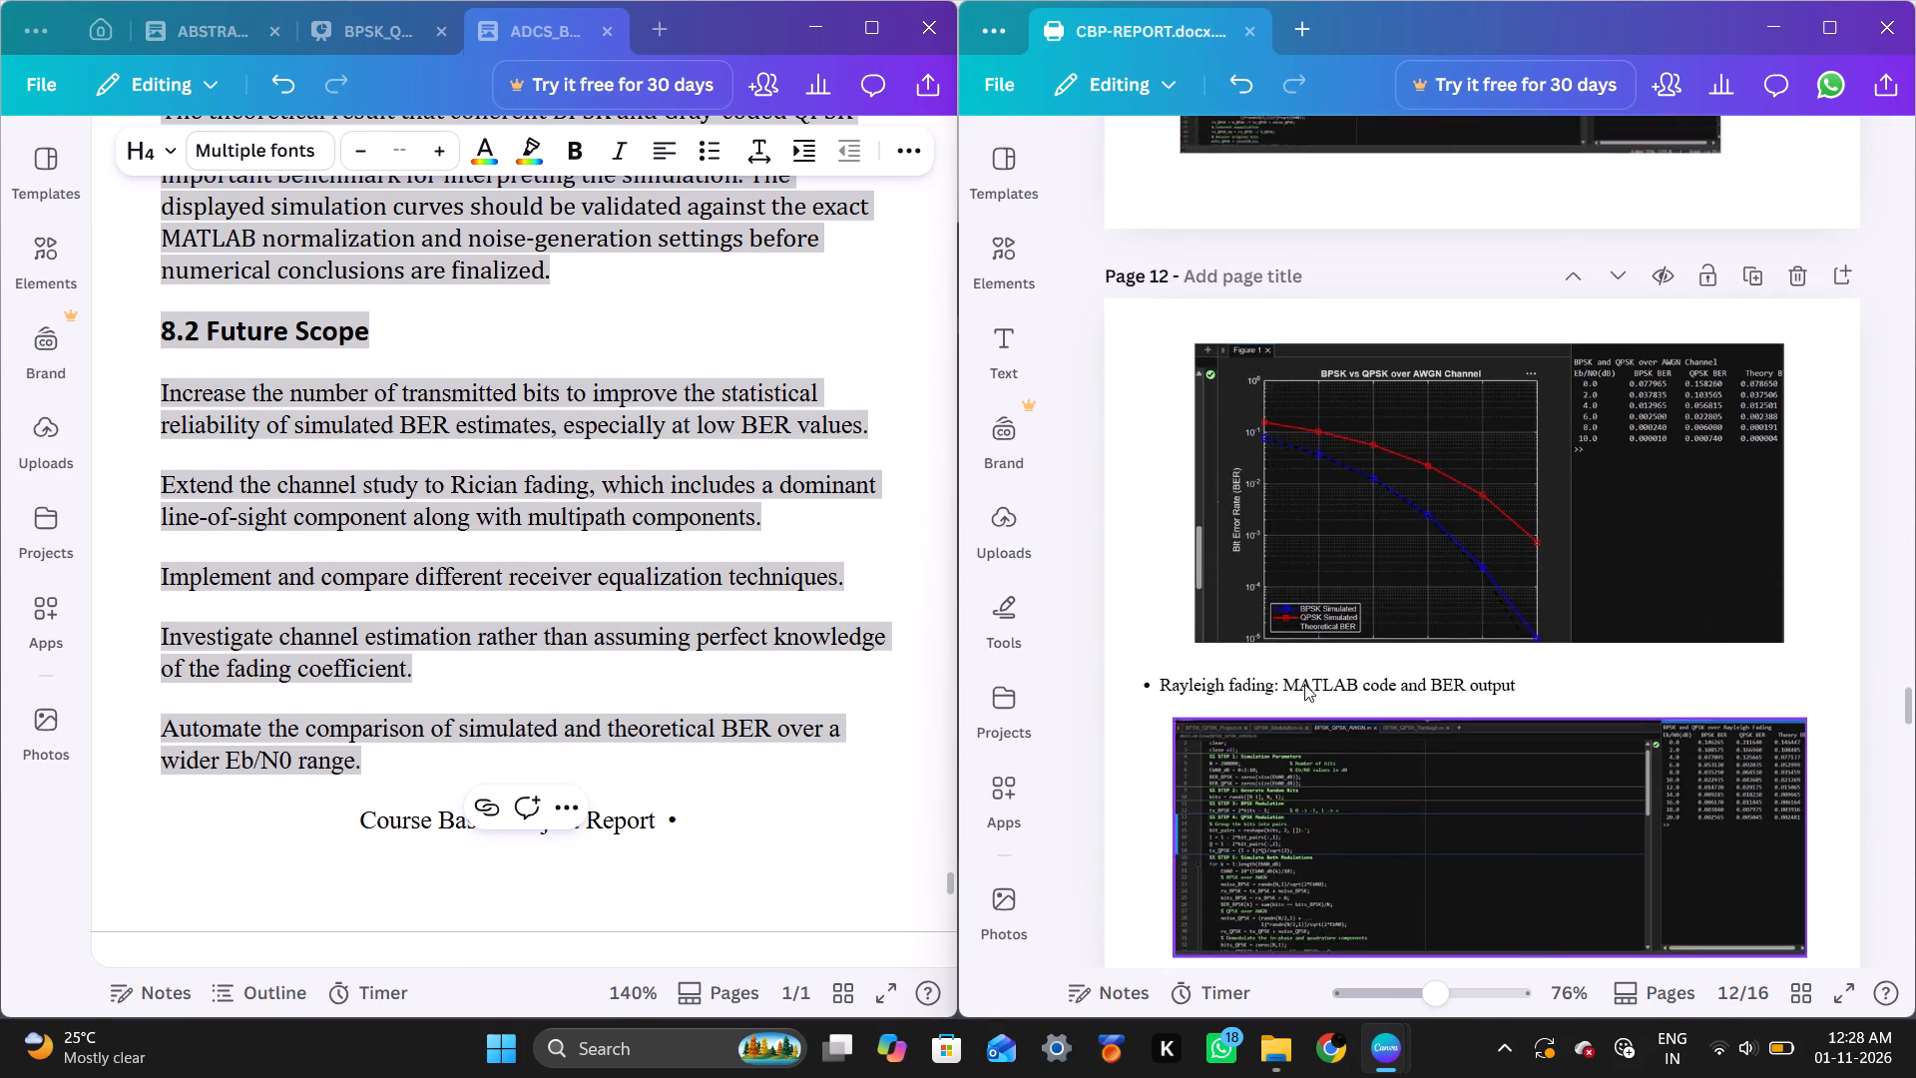
{"action": "scroll", "coordinate": [1304, 684], "scroll_direction": "up", "scroll_amount": 5}
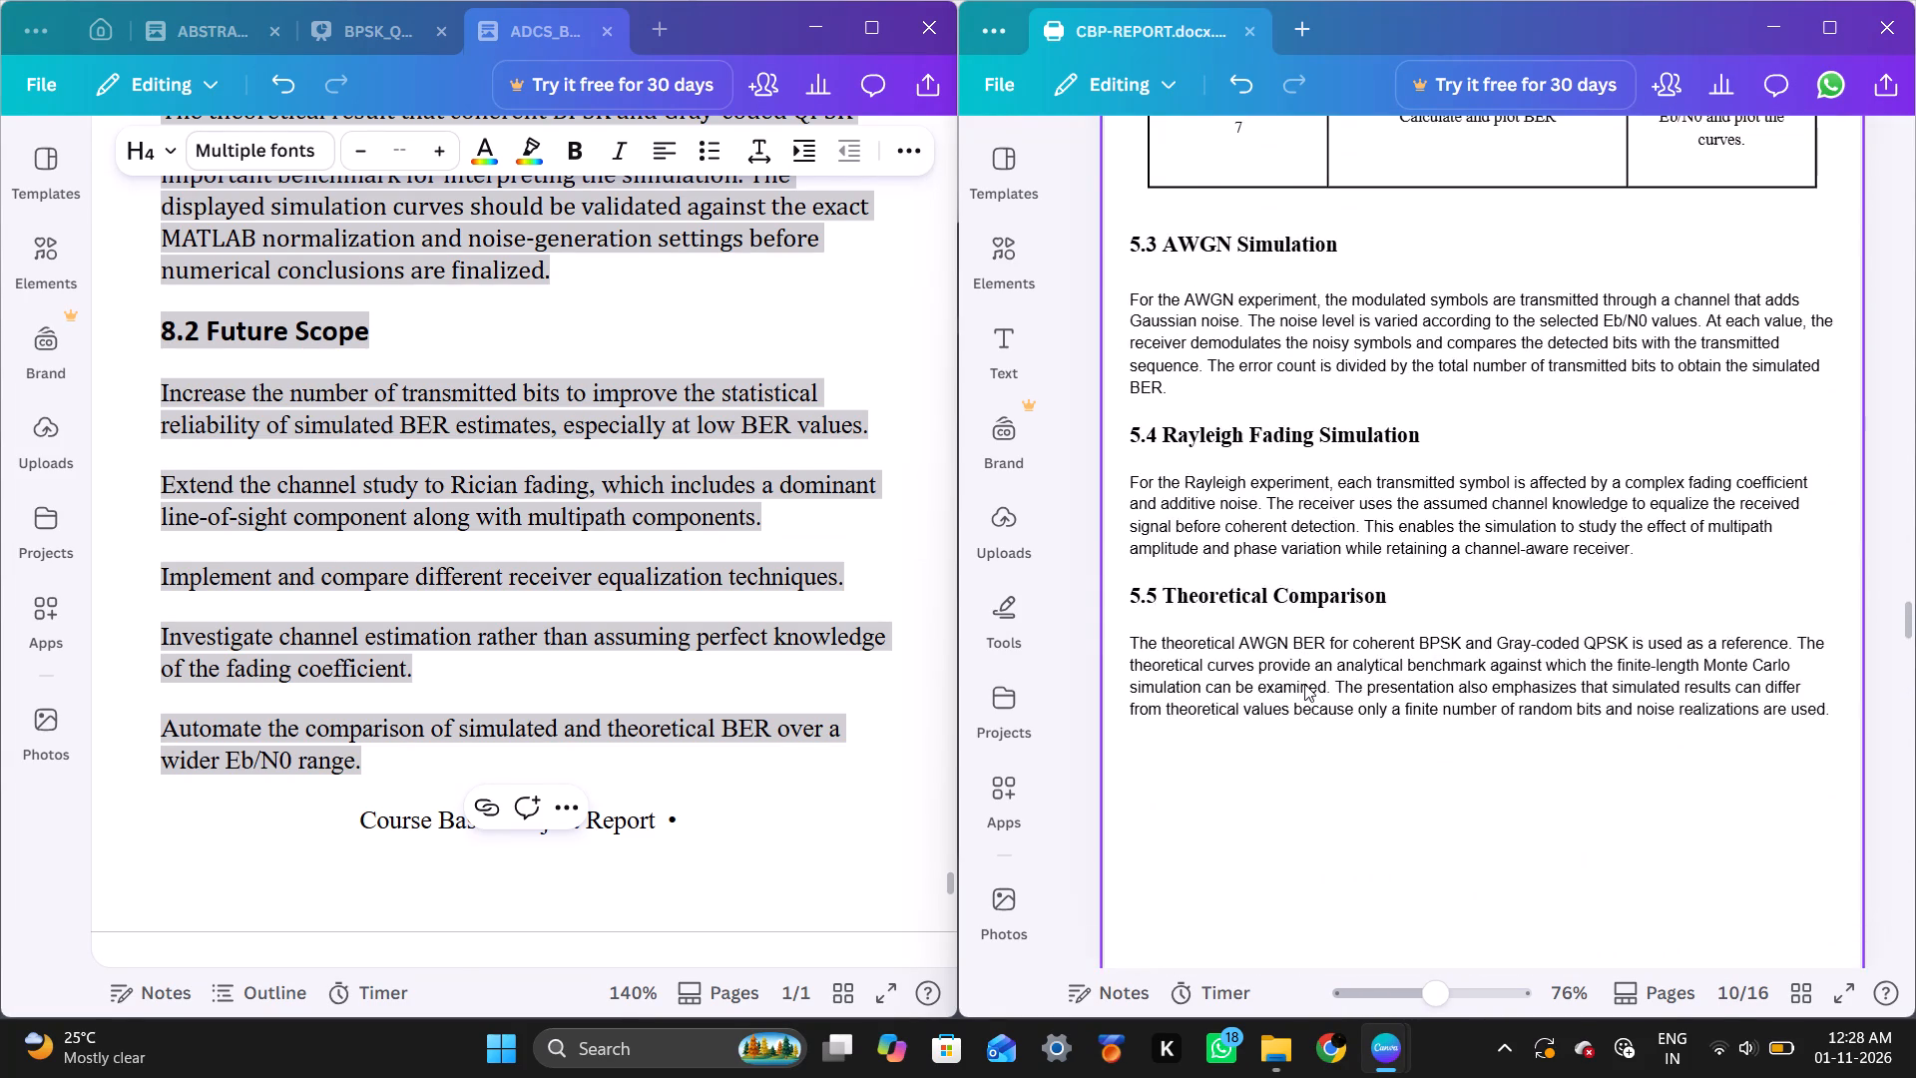
{"action": "scroll", "coordinate": [1304, 684], "scroll_direction": "up", "scroll_amount": 5}
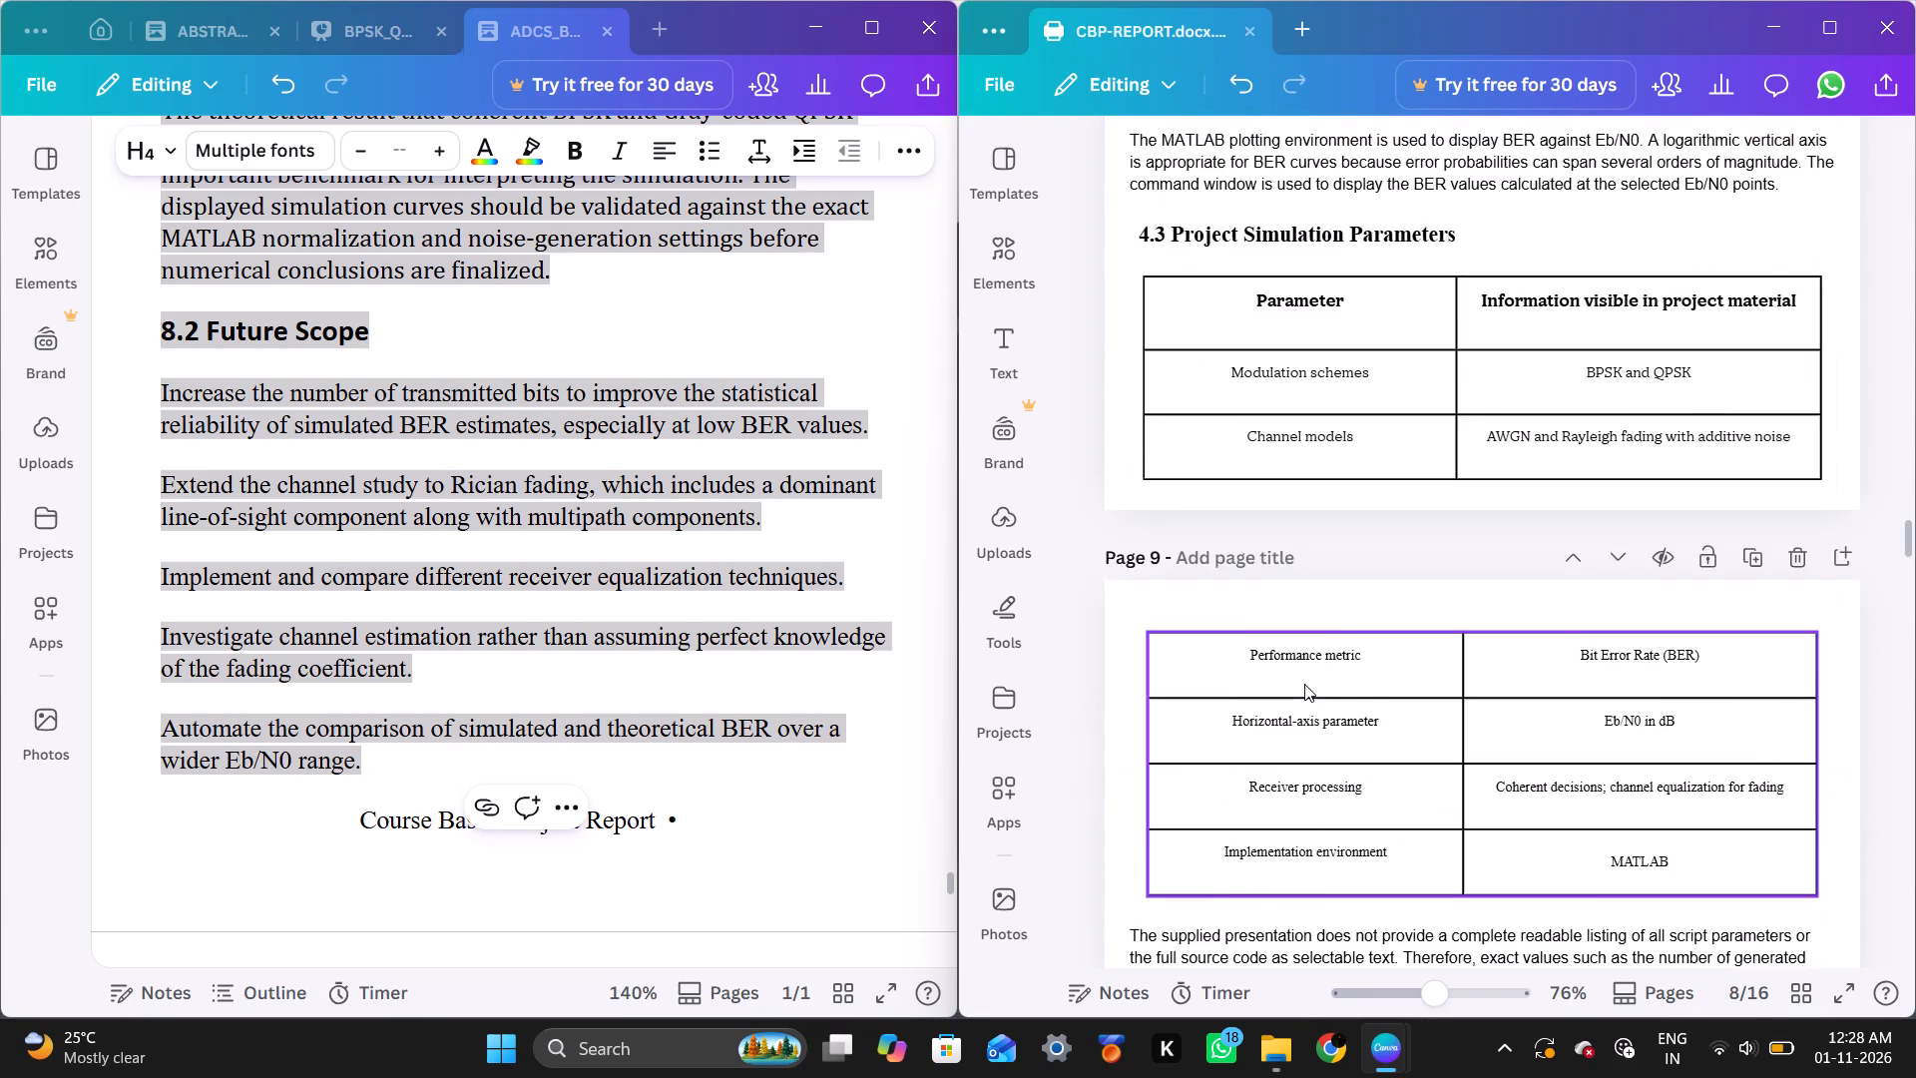
{"action": "scroll", "coordinate": [1304, 684], "scroll_direction": "up", "scroll_amount": 5}
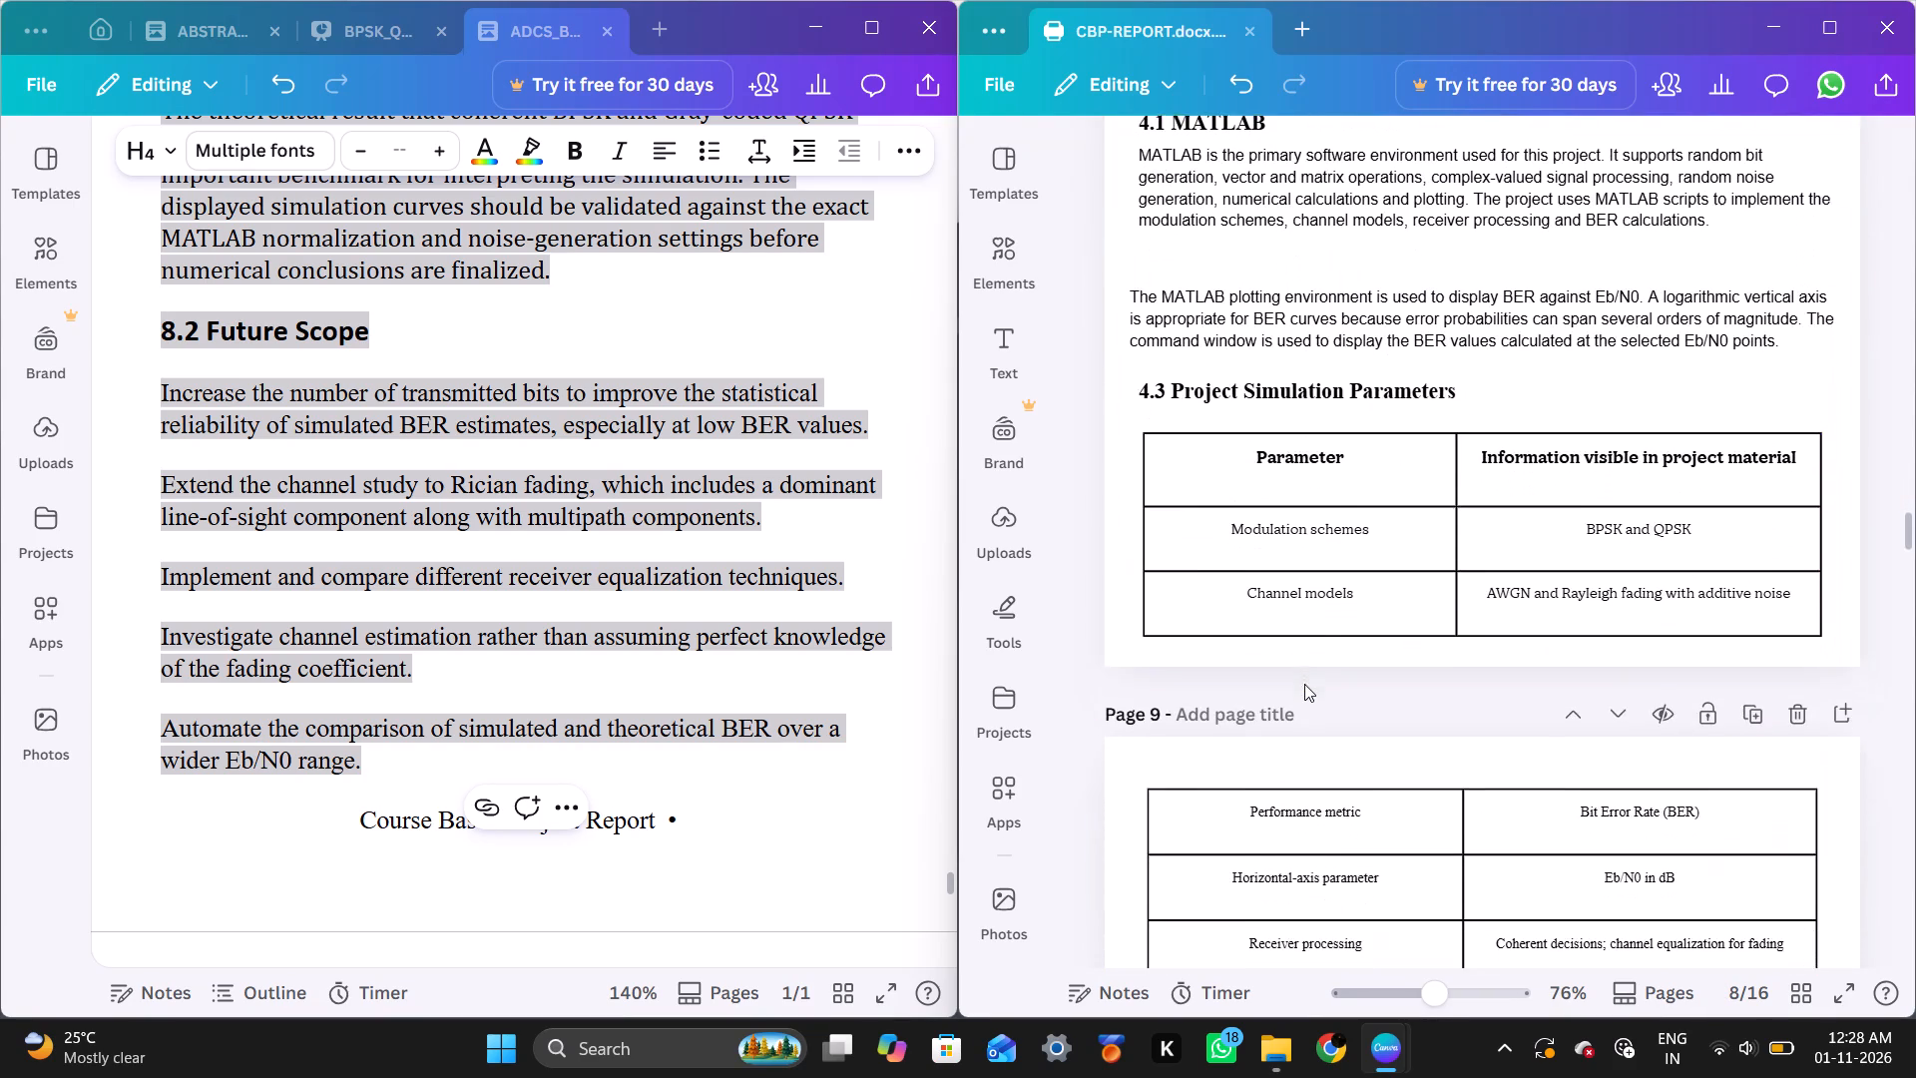
{"action": "scroll", "coordinate": [1304, 684], "scroll_direction": "up", "scroll_amount": 4}
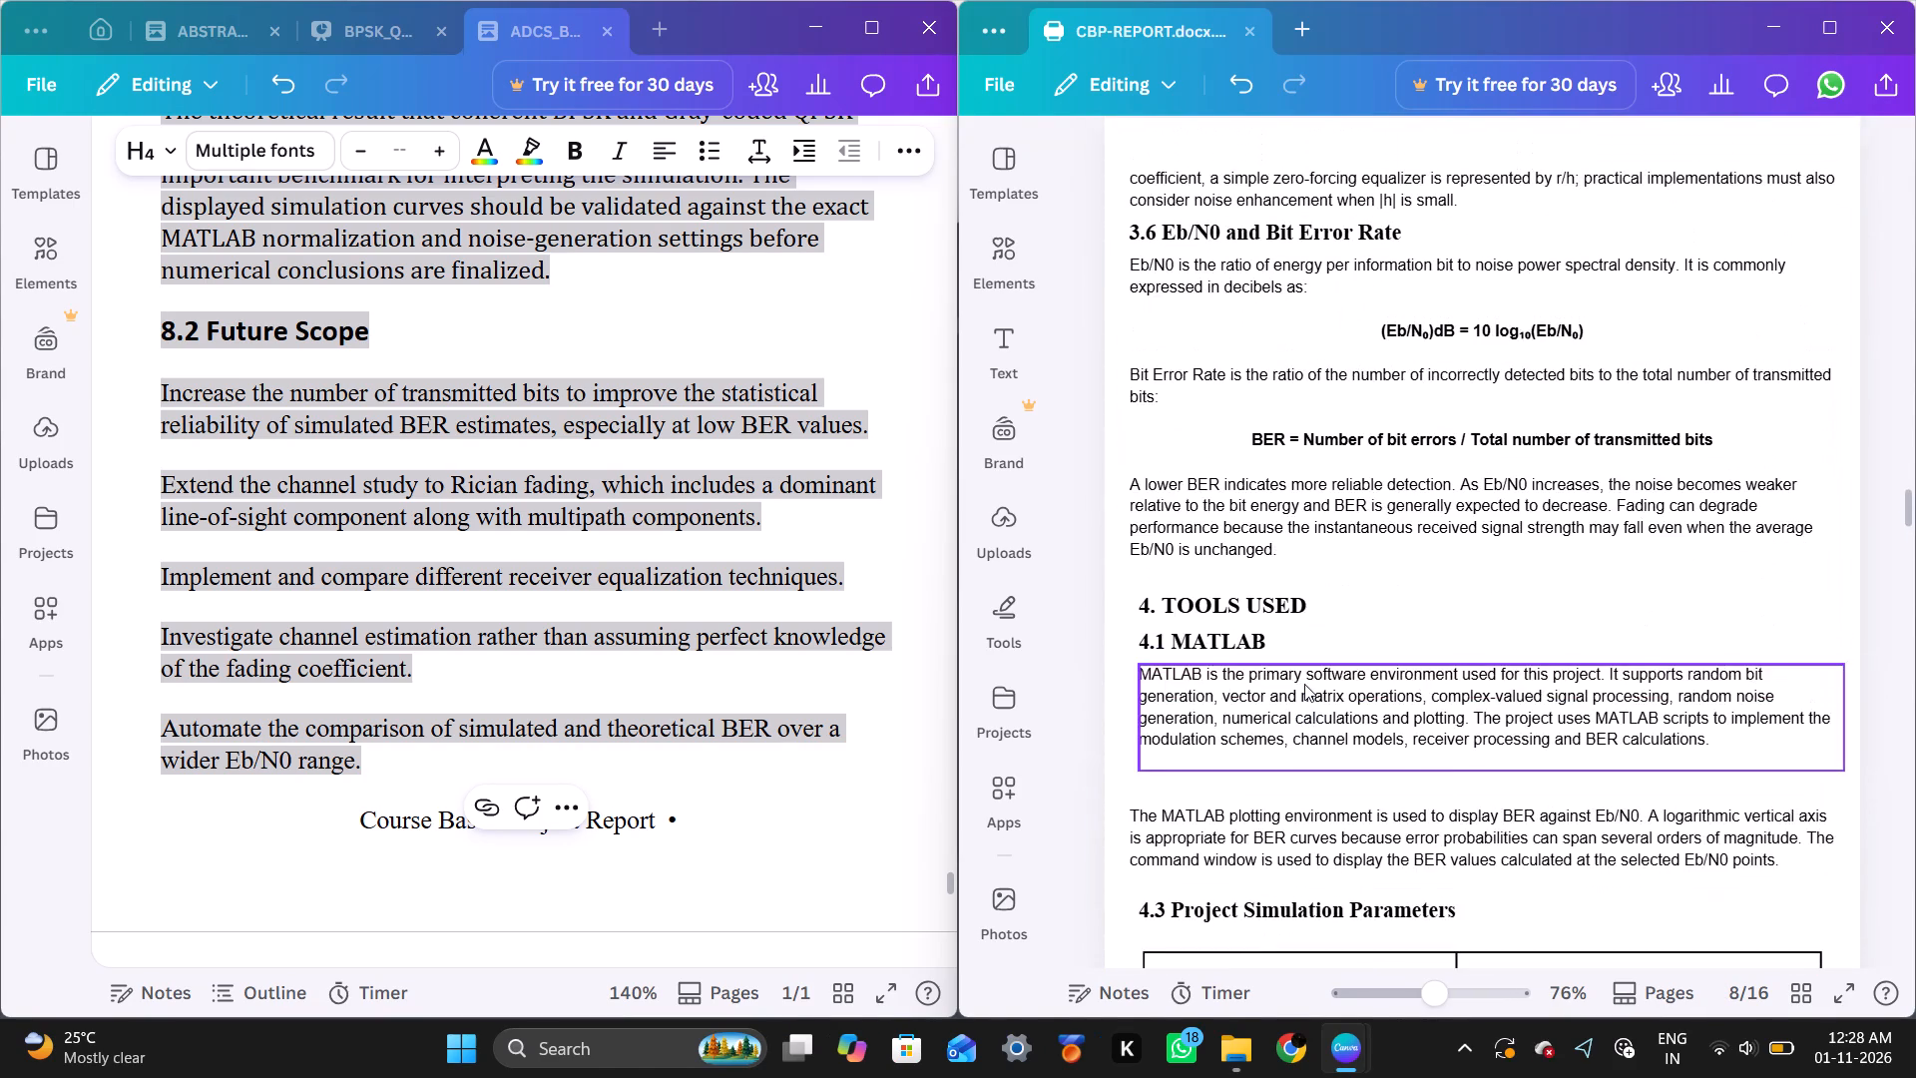
{"action": "scroll", "coordinate": [1304, 684], "scroll_direction": "up", "scroll_amount": 1}
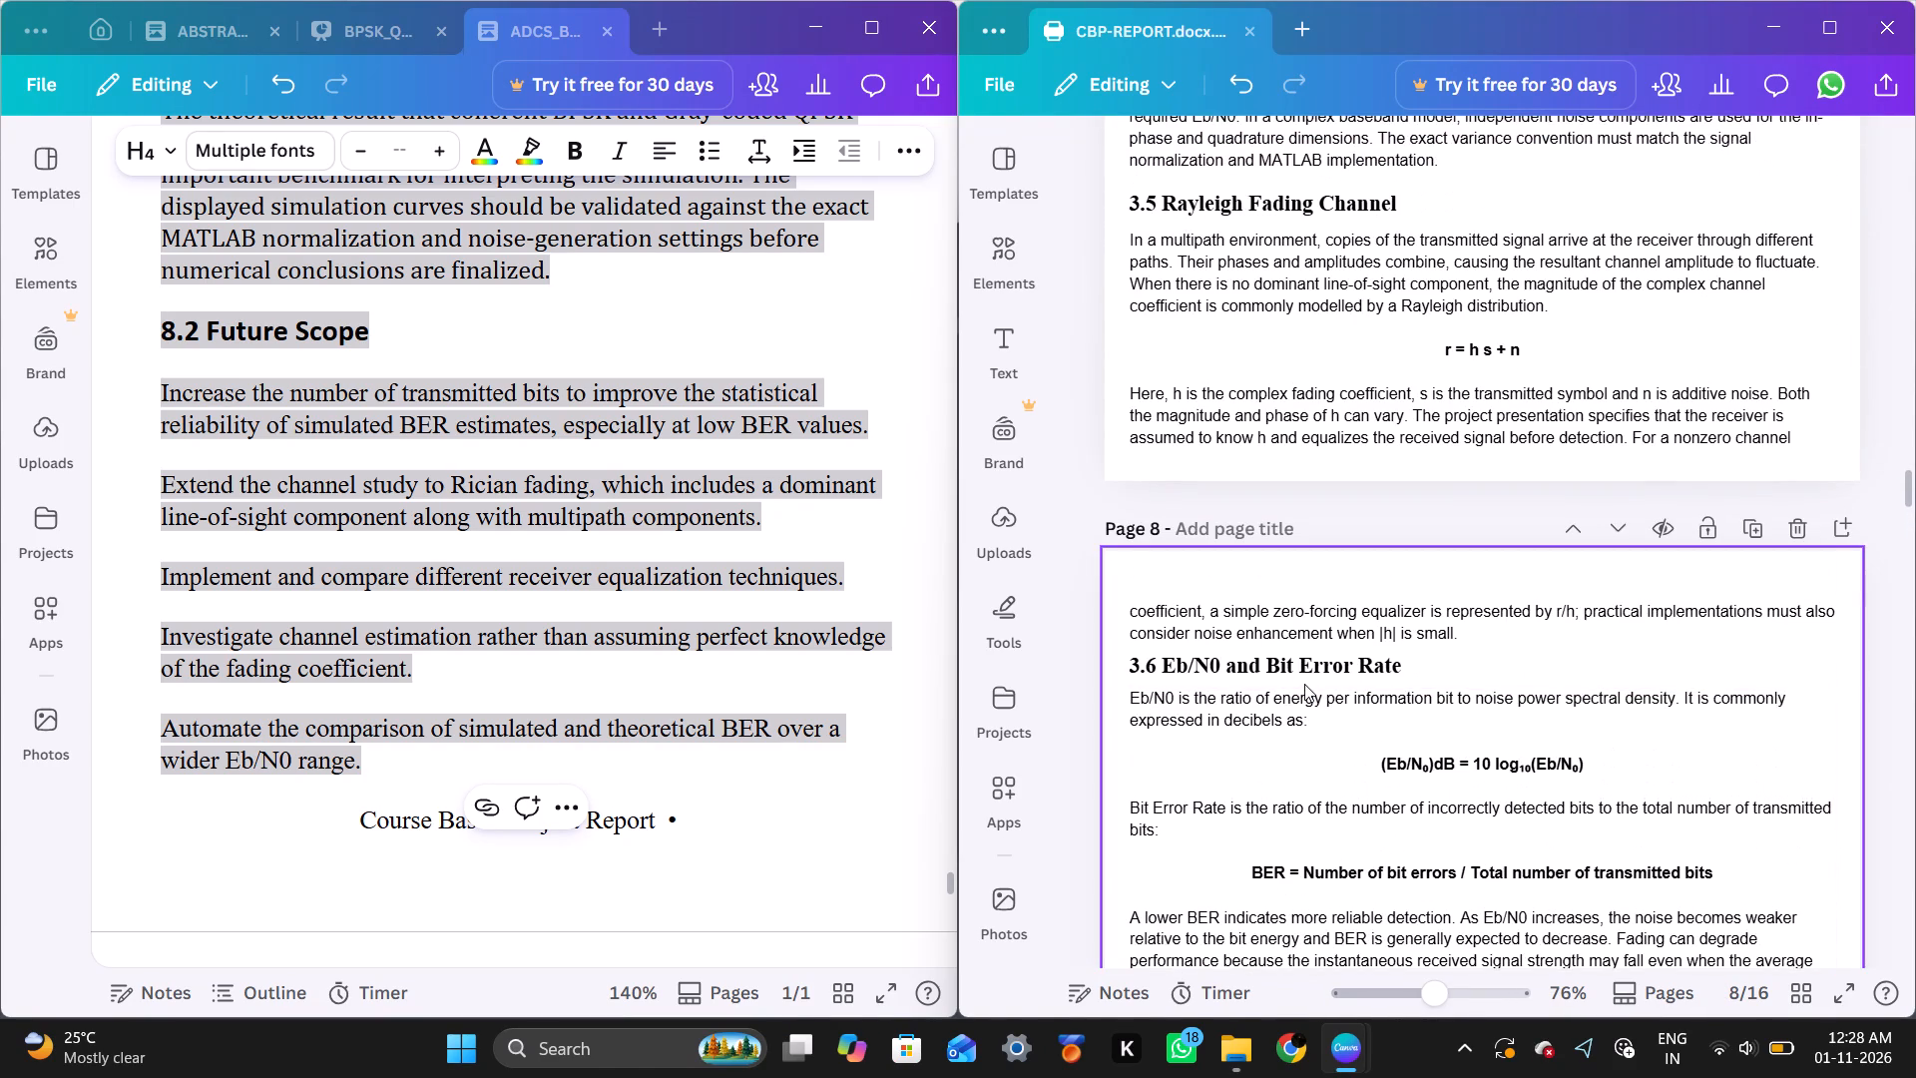
{"action": "scroll", "coordinate": [1304, 684], "scroll_direction": "up", "scroll_amount": 6}
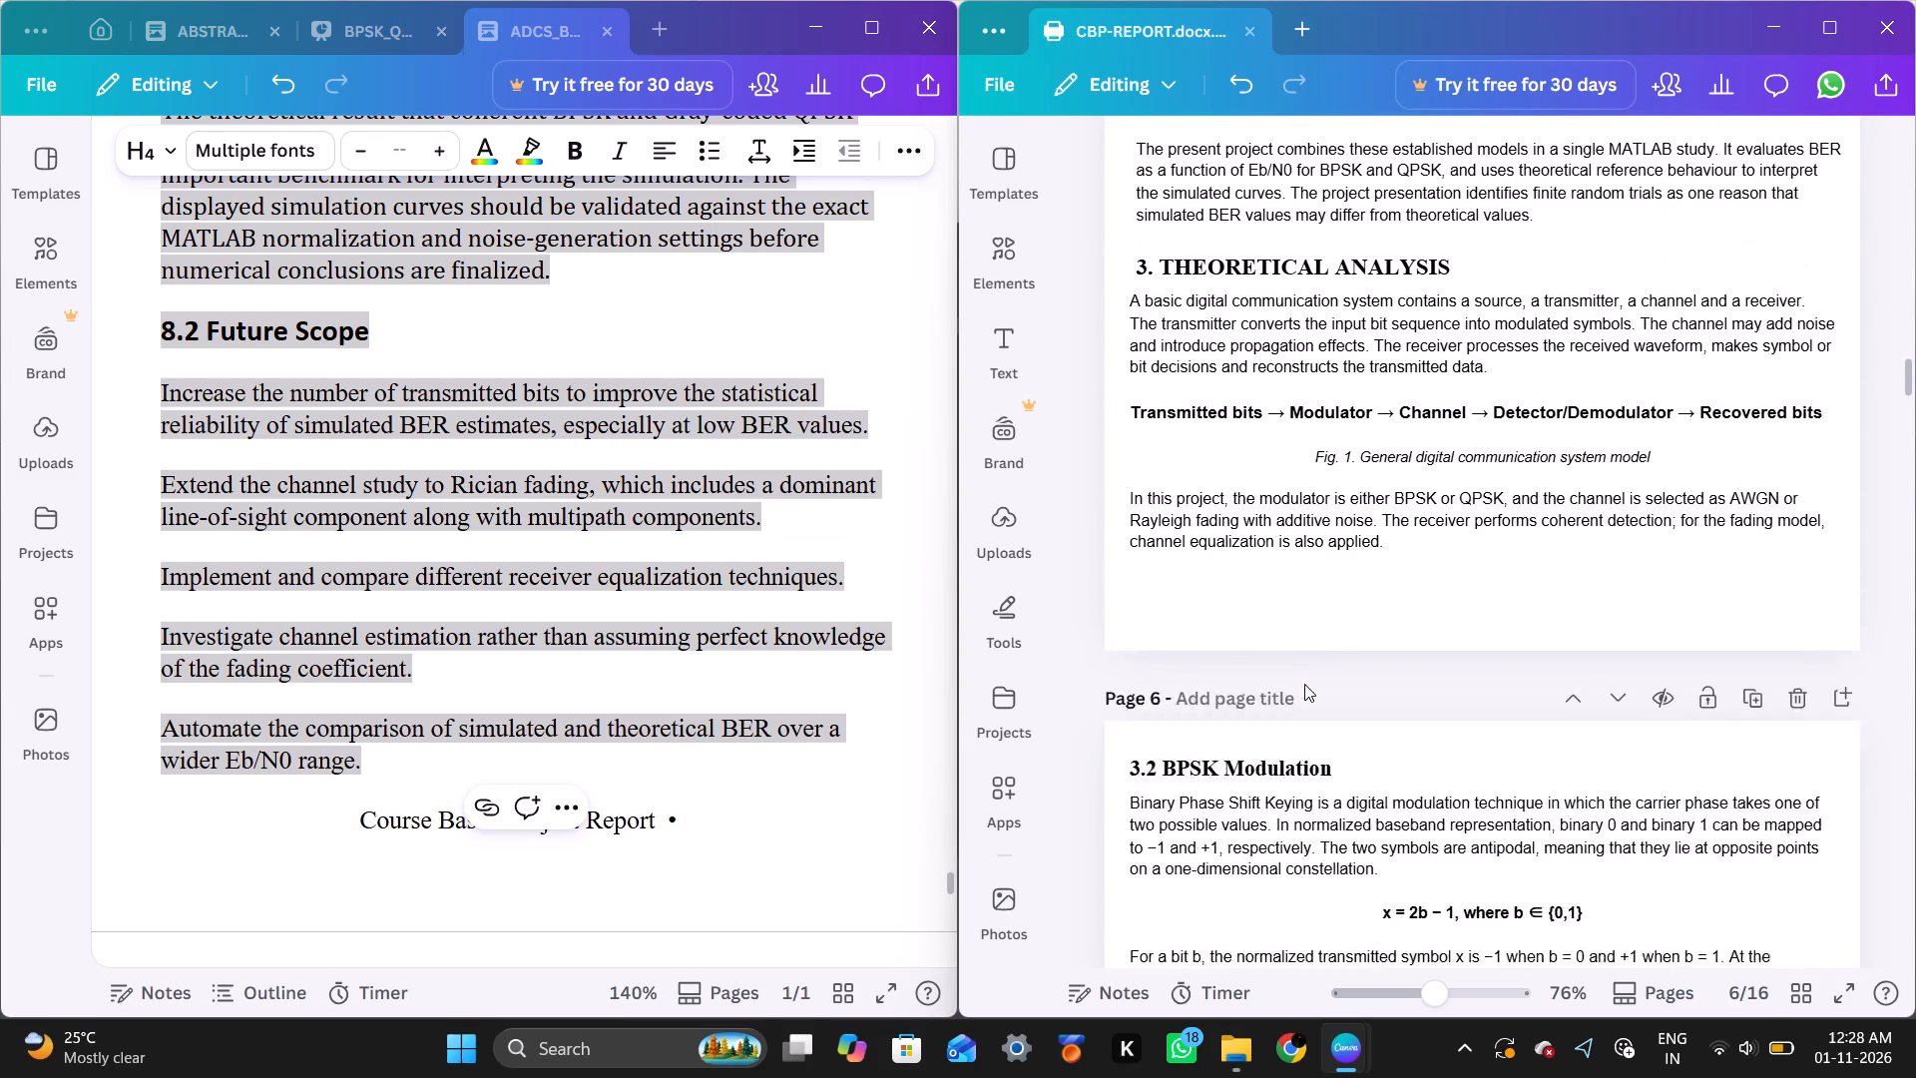
{"action": "scroll", "coordinate": [1304, 684], "scroll_direction": "up", "scroll_amount": 5}
{"action": "scroll", "coordinate": [1304, 684], "scroll_direction": "down", "scroll_amount": 1}
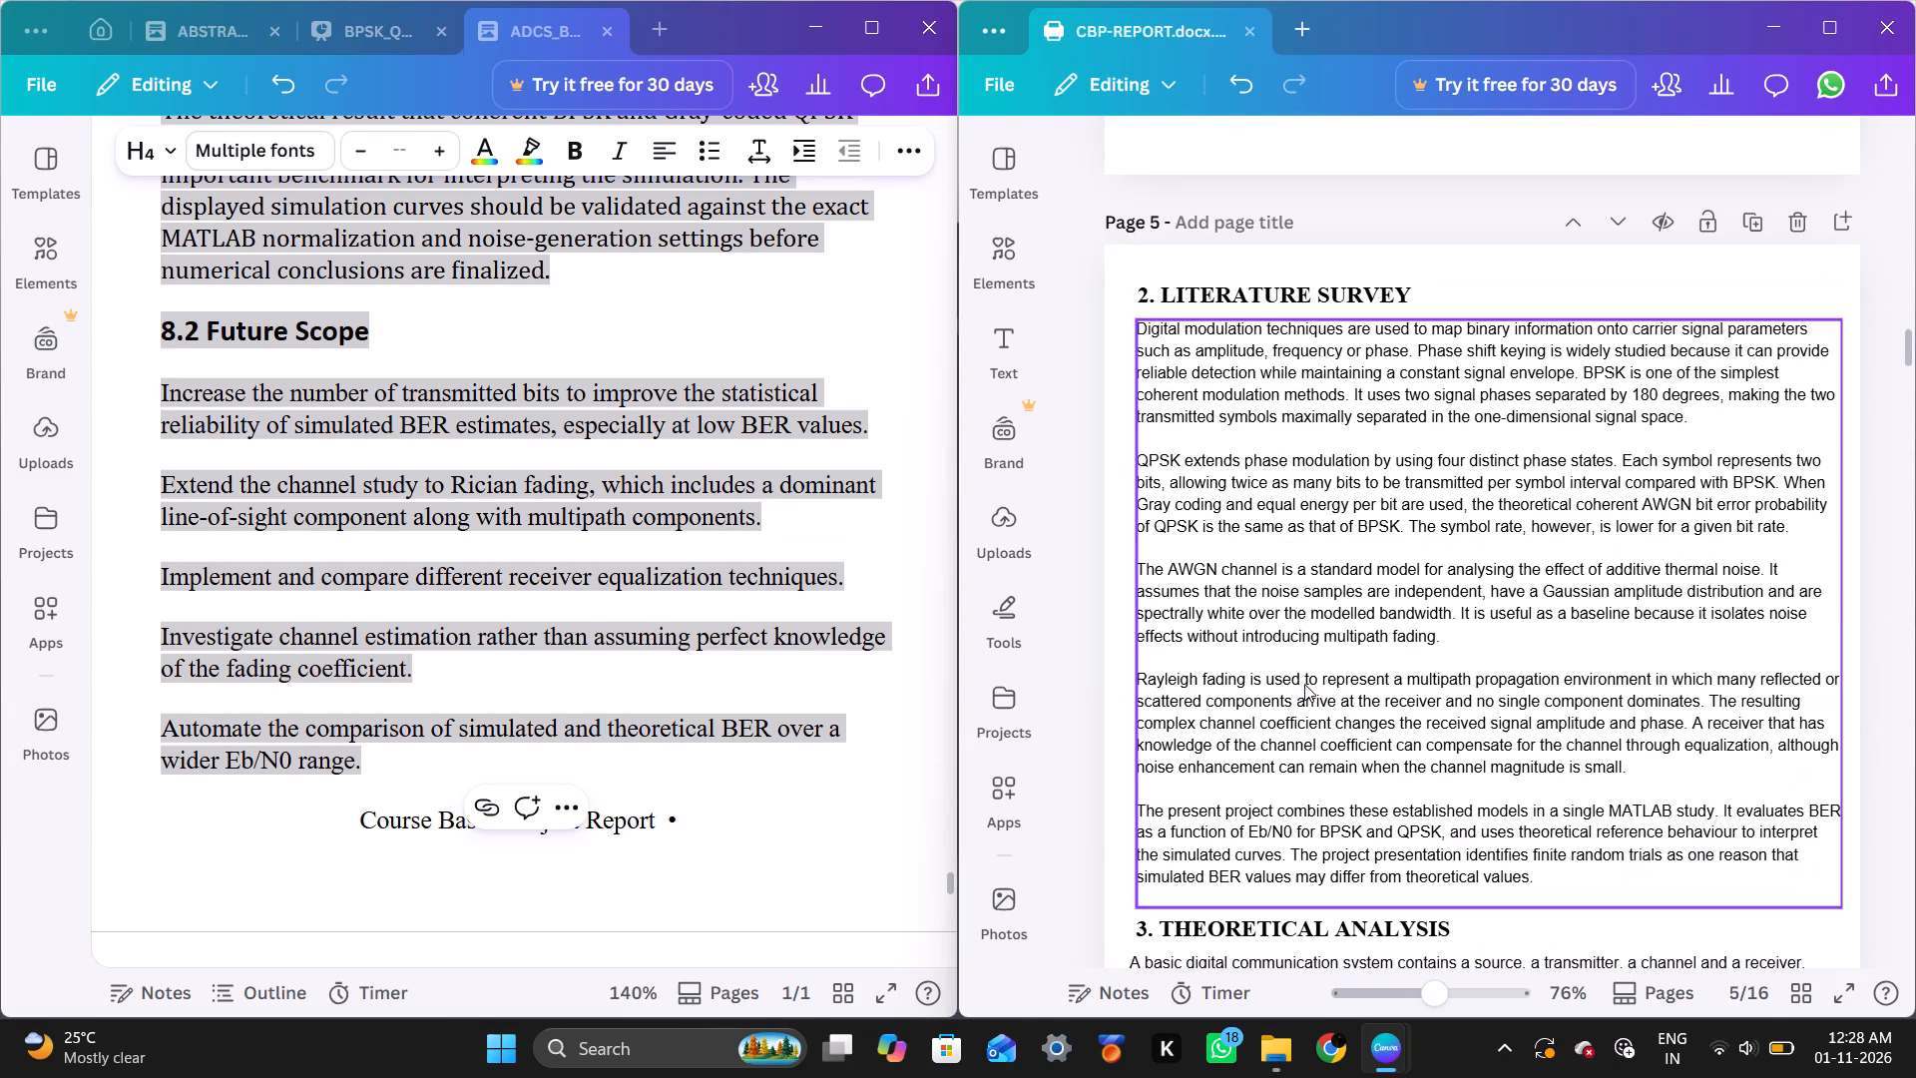
{"action": "scroll", "coordinate": [1304, 684], "scroll_direction": "down", "scroll_amount": 7}
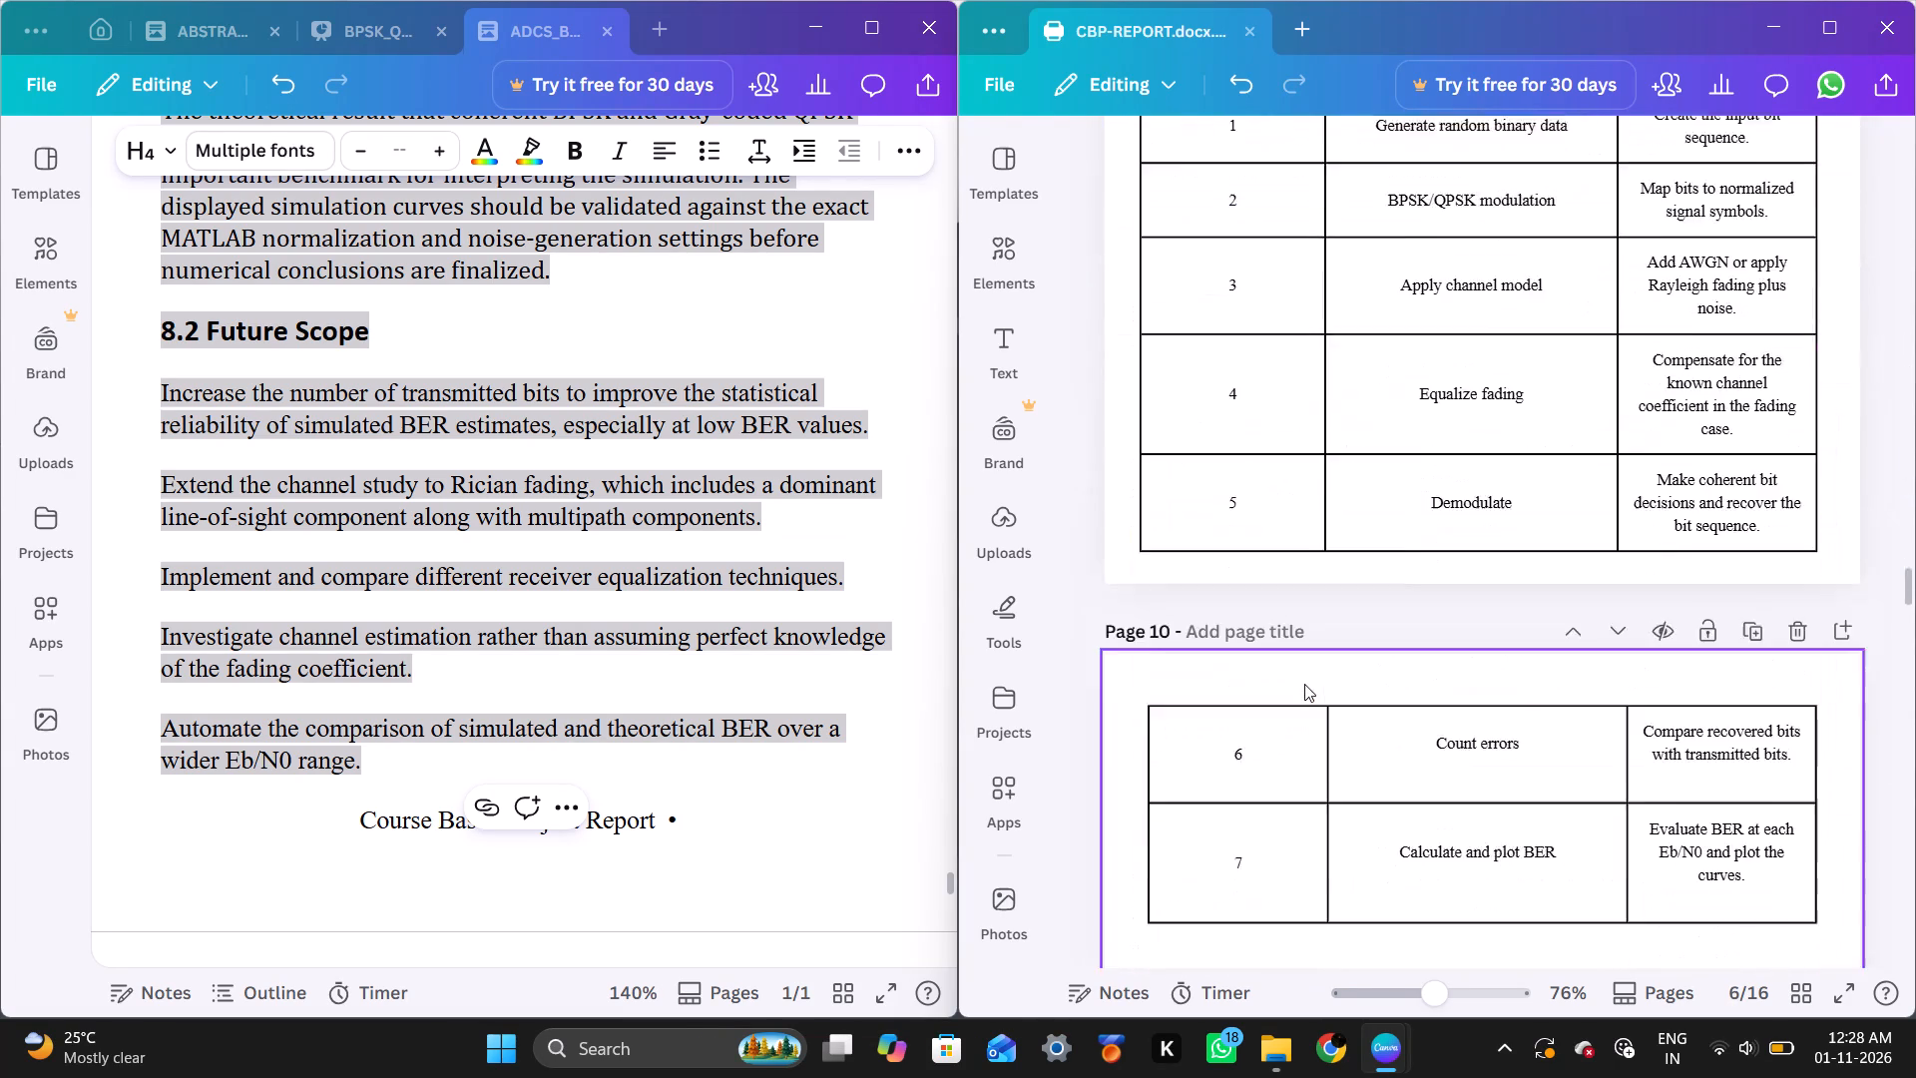
{"action": "scroll", "coordinate": [1304, 684], "scroll_direction": "down", "scroll_amount": 16}
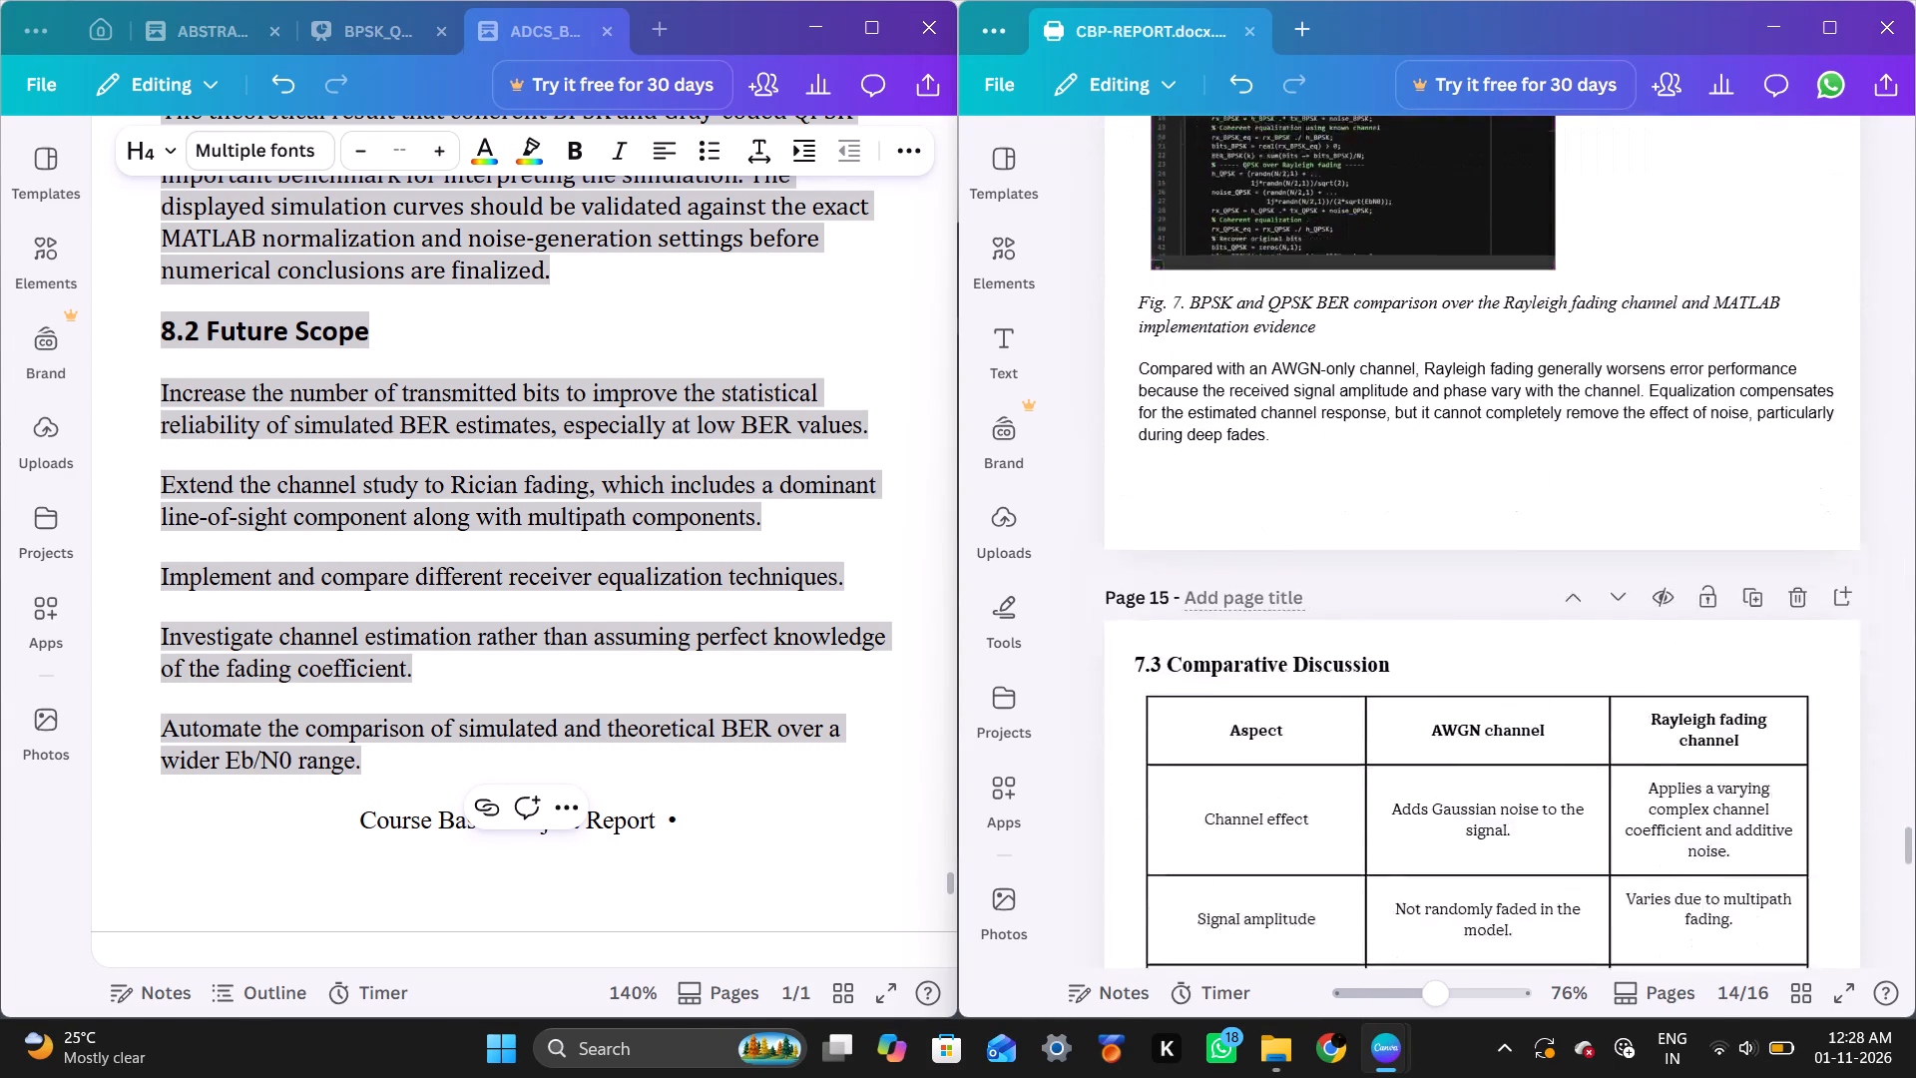
{"action": "scroll", "coordinate": [1304, 684], "scroll_direction": "down", "scroll_amount": 8}
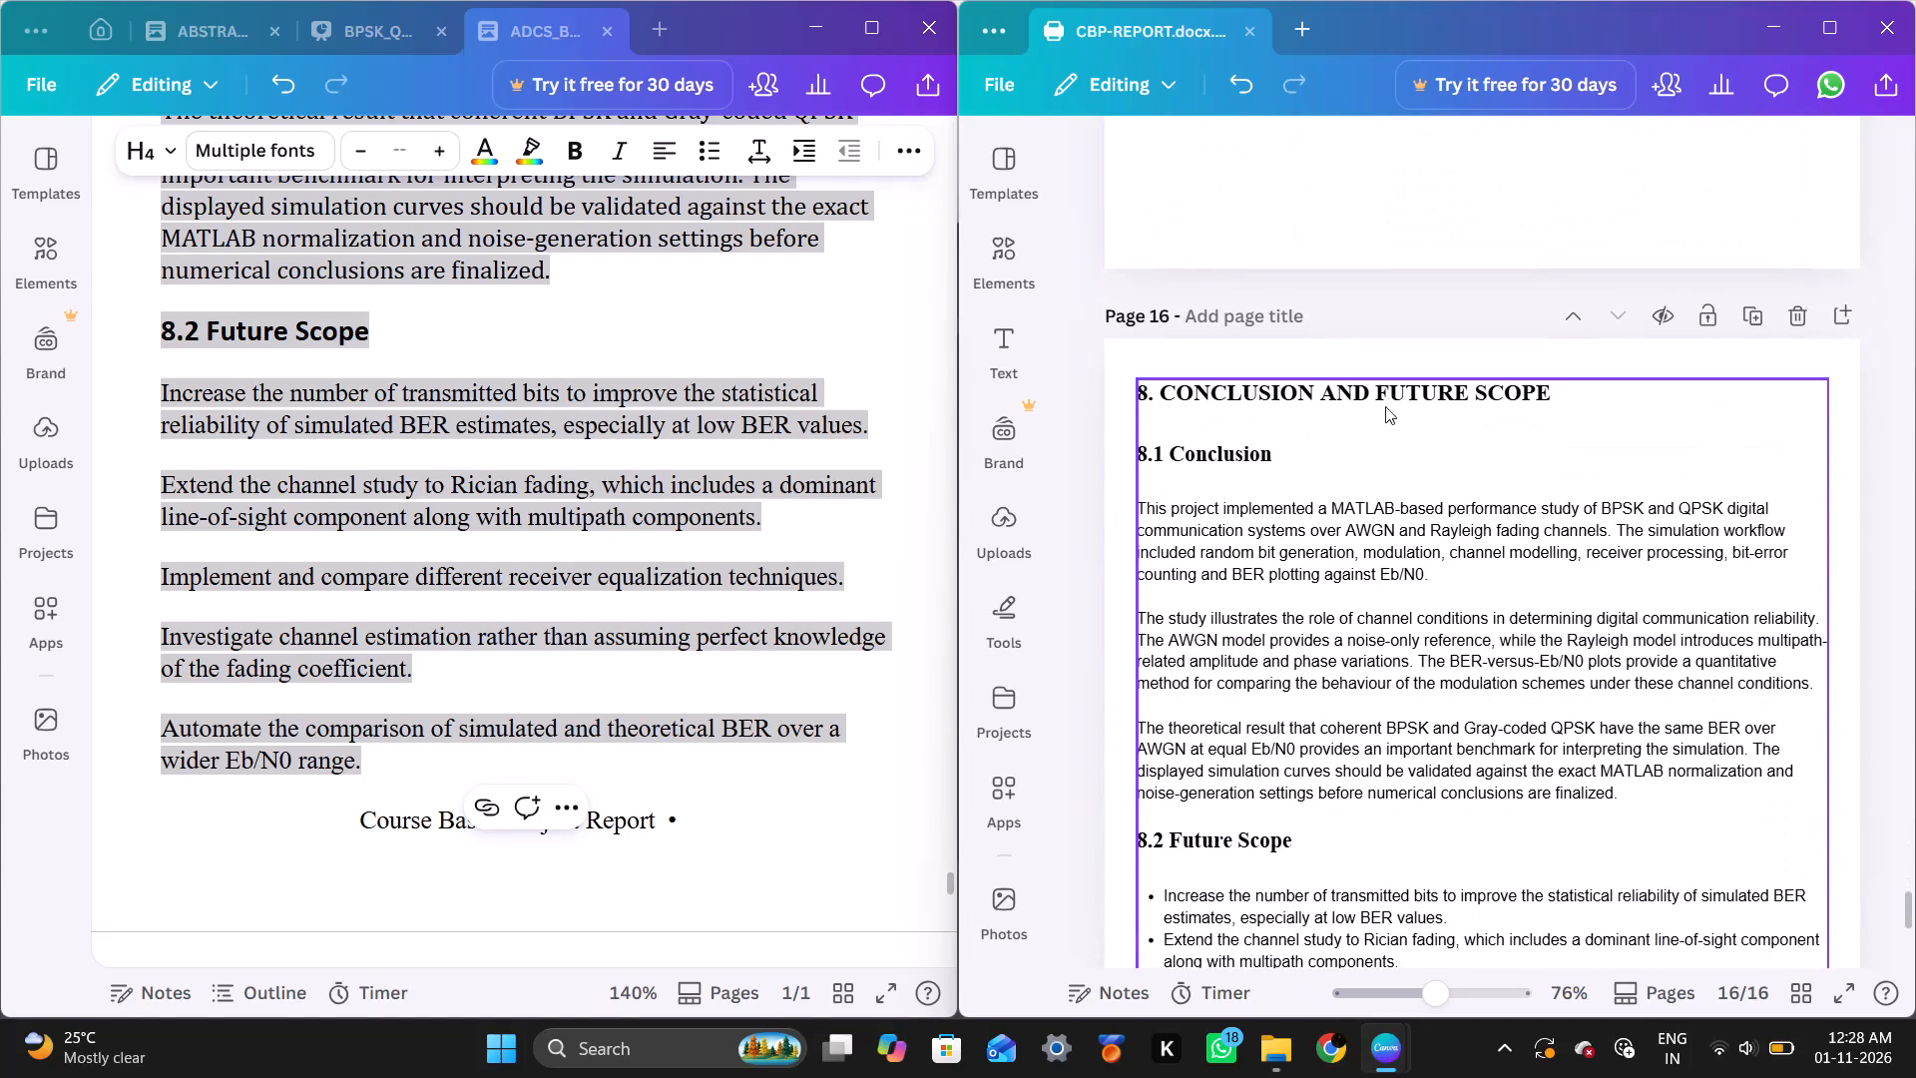
Check the font and size of the headings in sections 8, 5.3, 5 and 5.1 across the report pages.
{"action": "left_click", "coordinate": [1388, 397]}
{"action": "left_click", "coordinate": [1388, 397]}
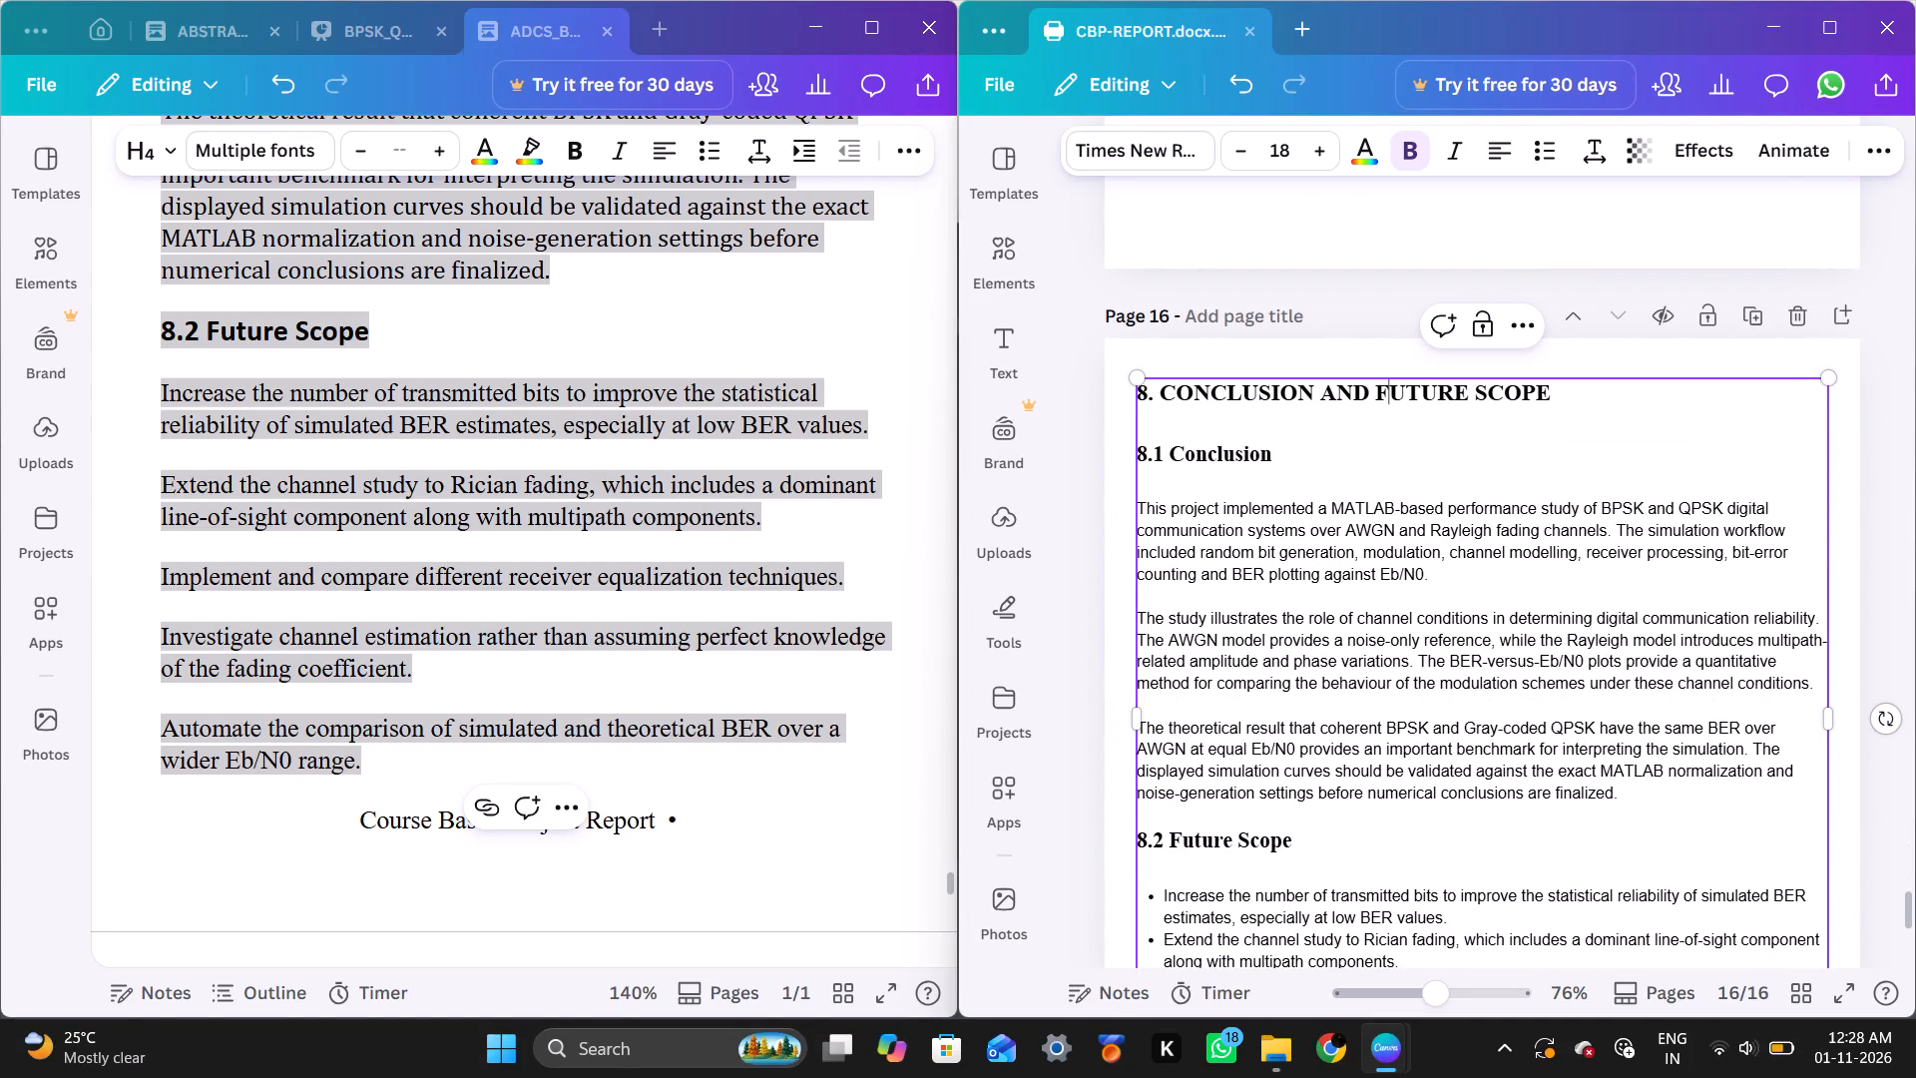
{"action": "scroll", "coordinate": [1388, 397], "scroll_direction": "up", "scroll_amount": 11}
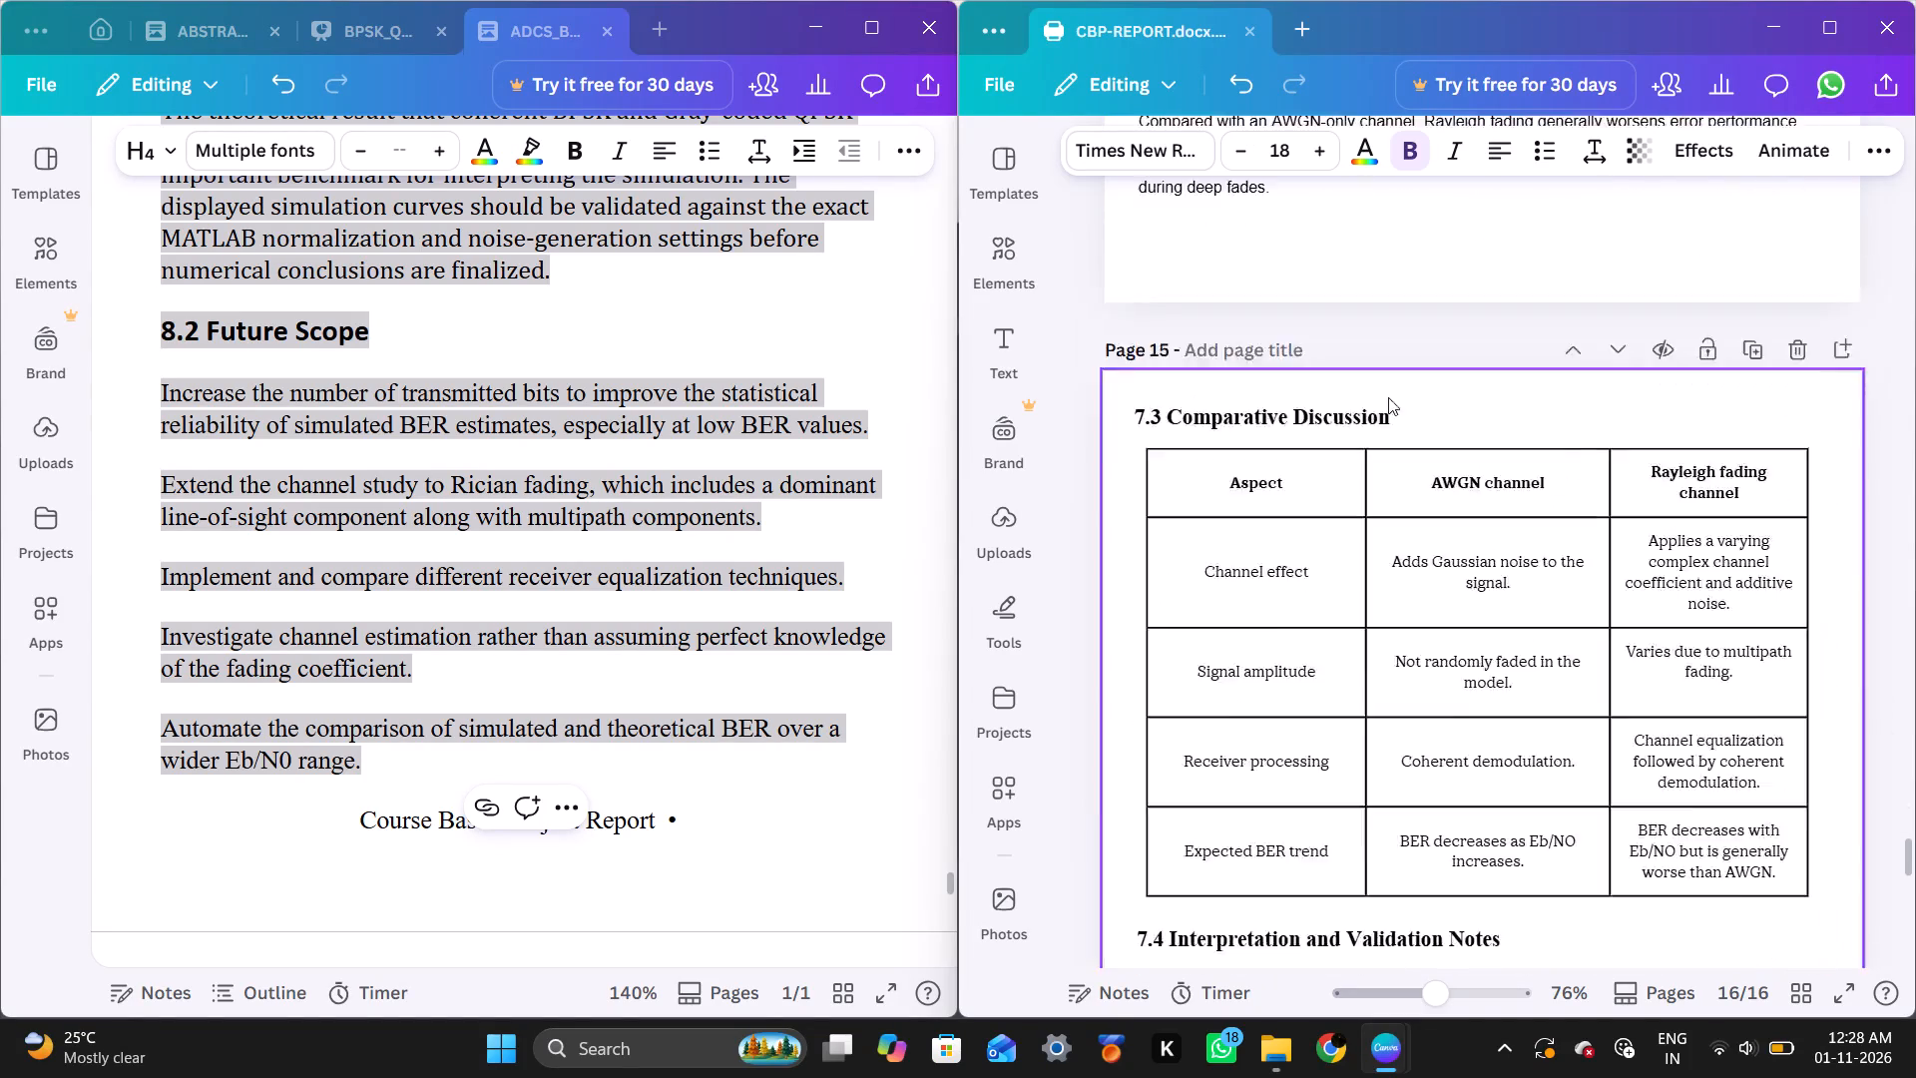
{"action": "scroll", "coordinate": [1388, 397], "scroll_direction": "up", "scroll_amount": 10}
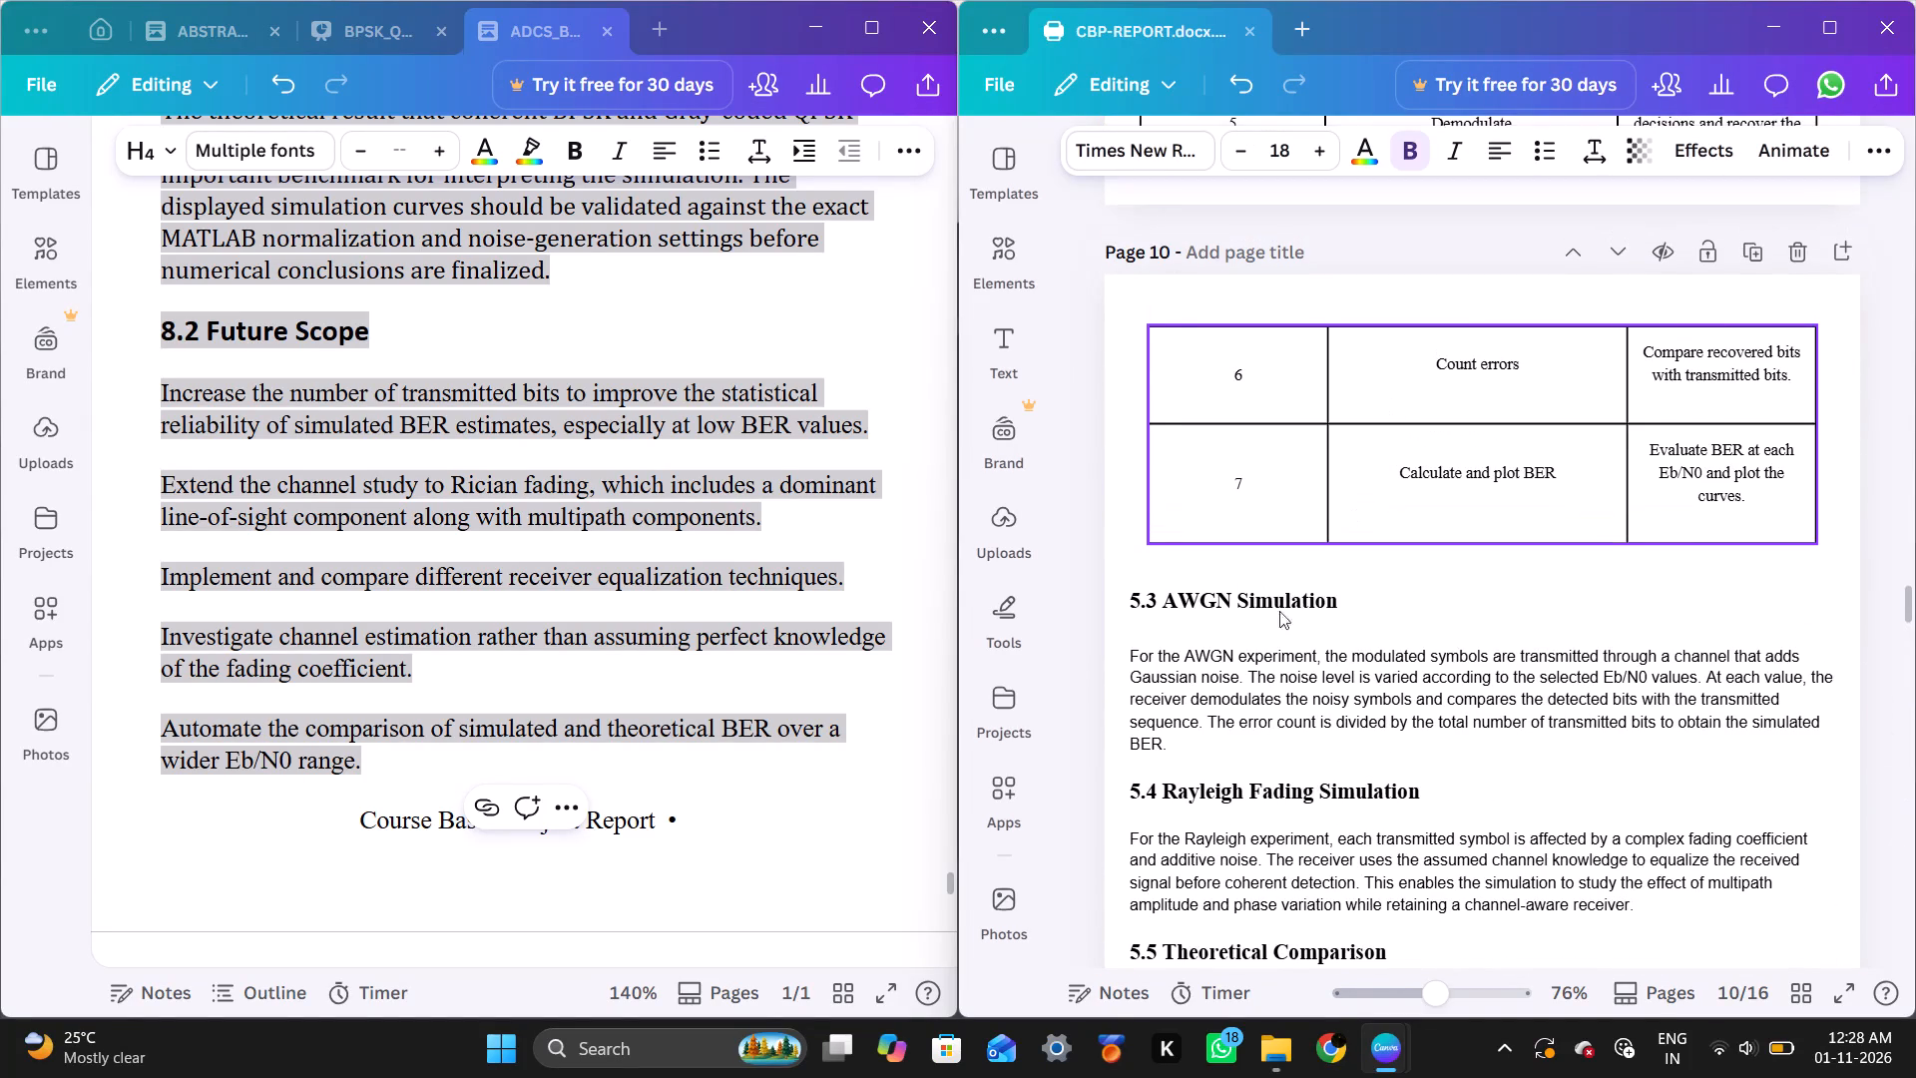
{"action": "left_click", "coordinate": [1267, 609]}
{"action": "left_click", "coordinate": [1267, 609]}
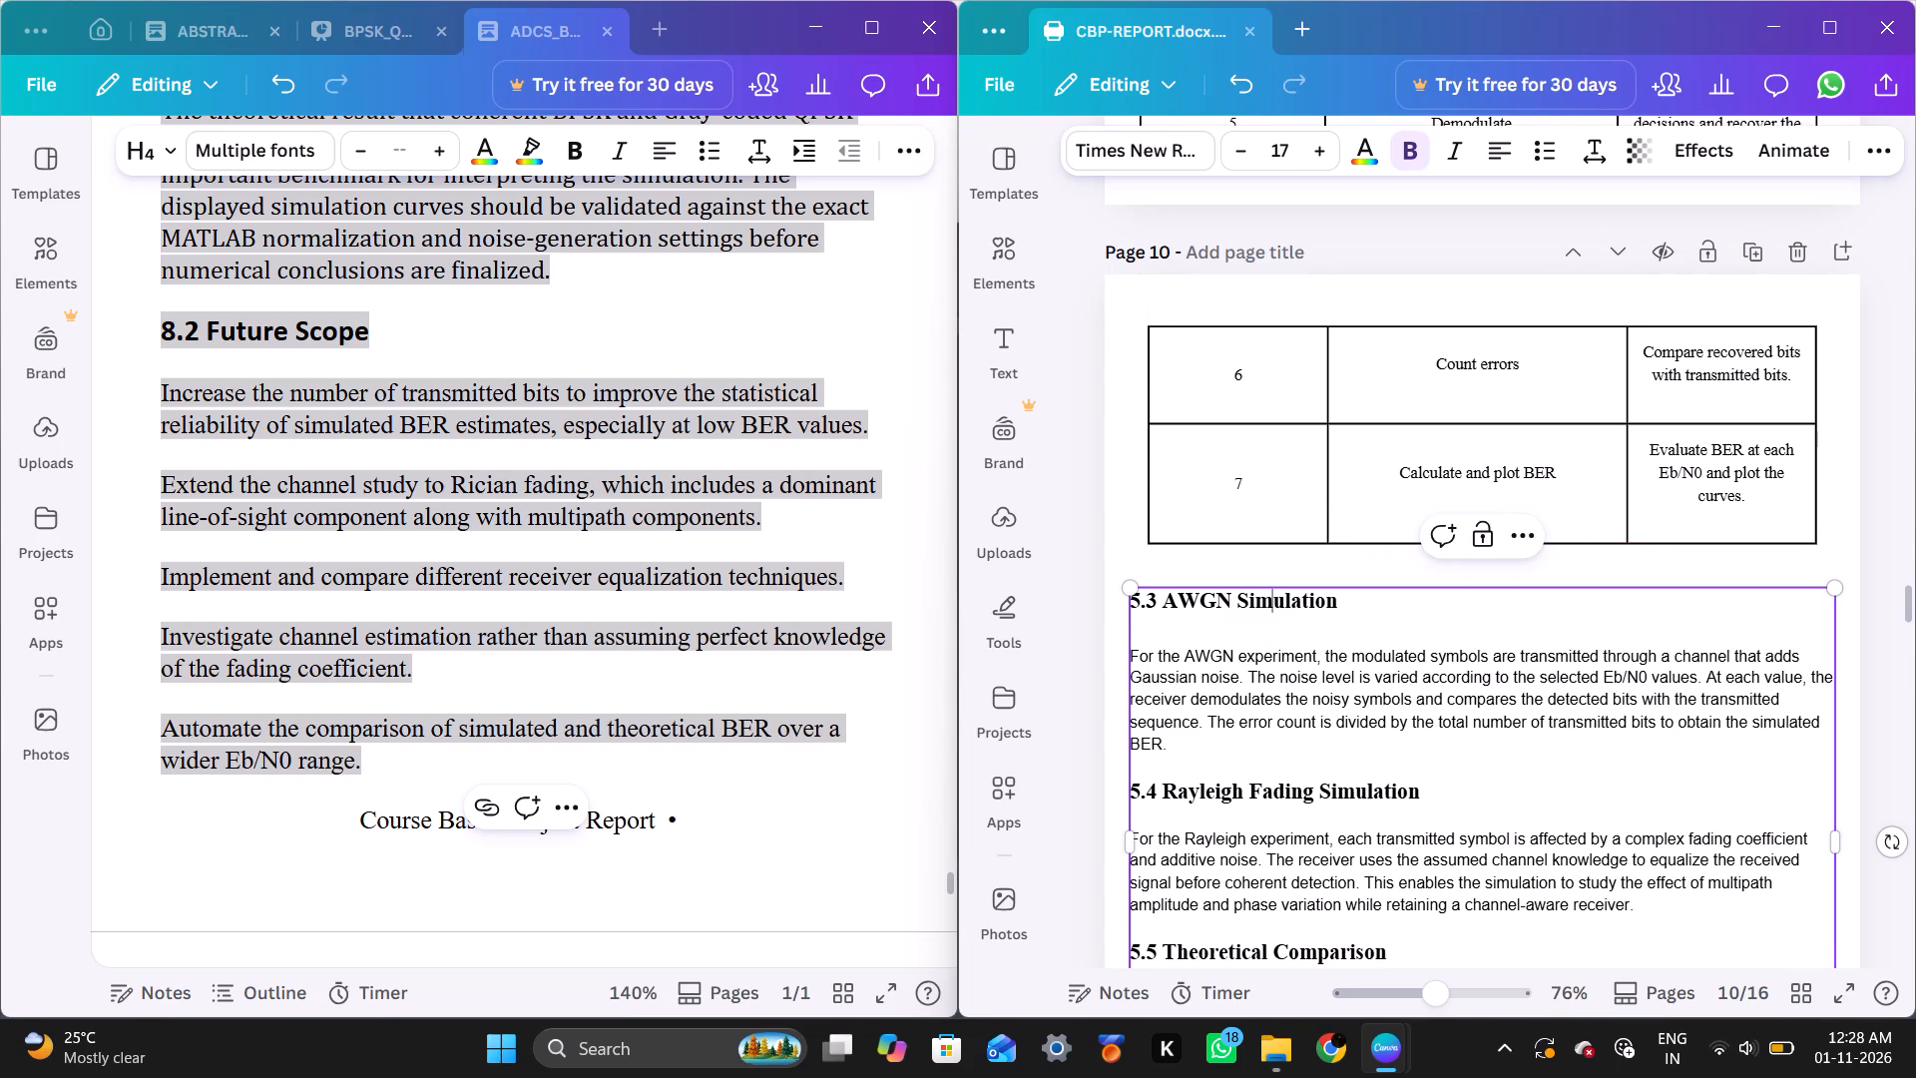
{"action": "scroll", "coordinate": [1267, 609], "scroll_direction": "up", "scroll_amount": 2}
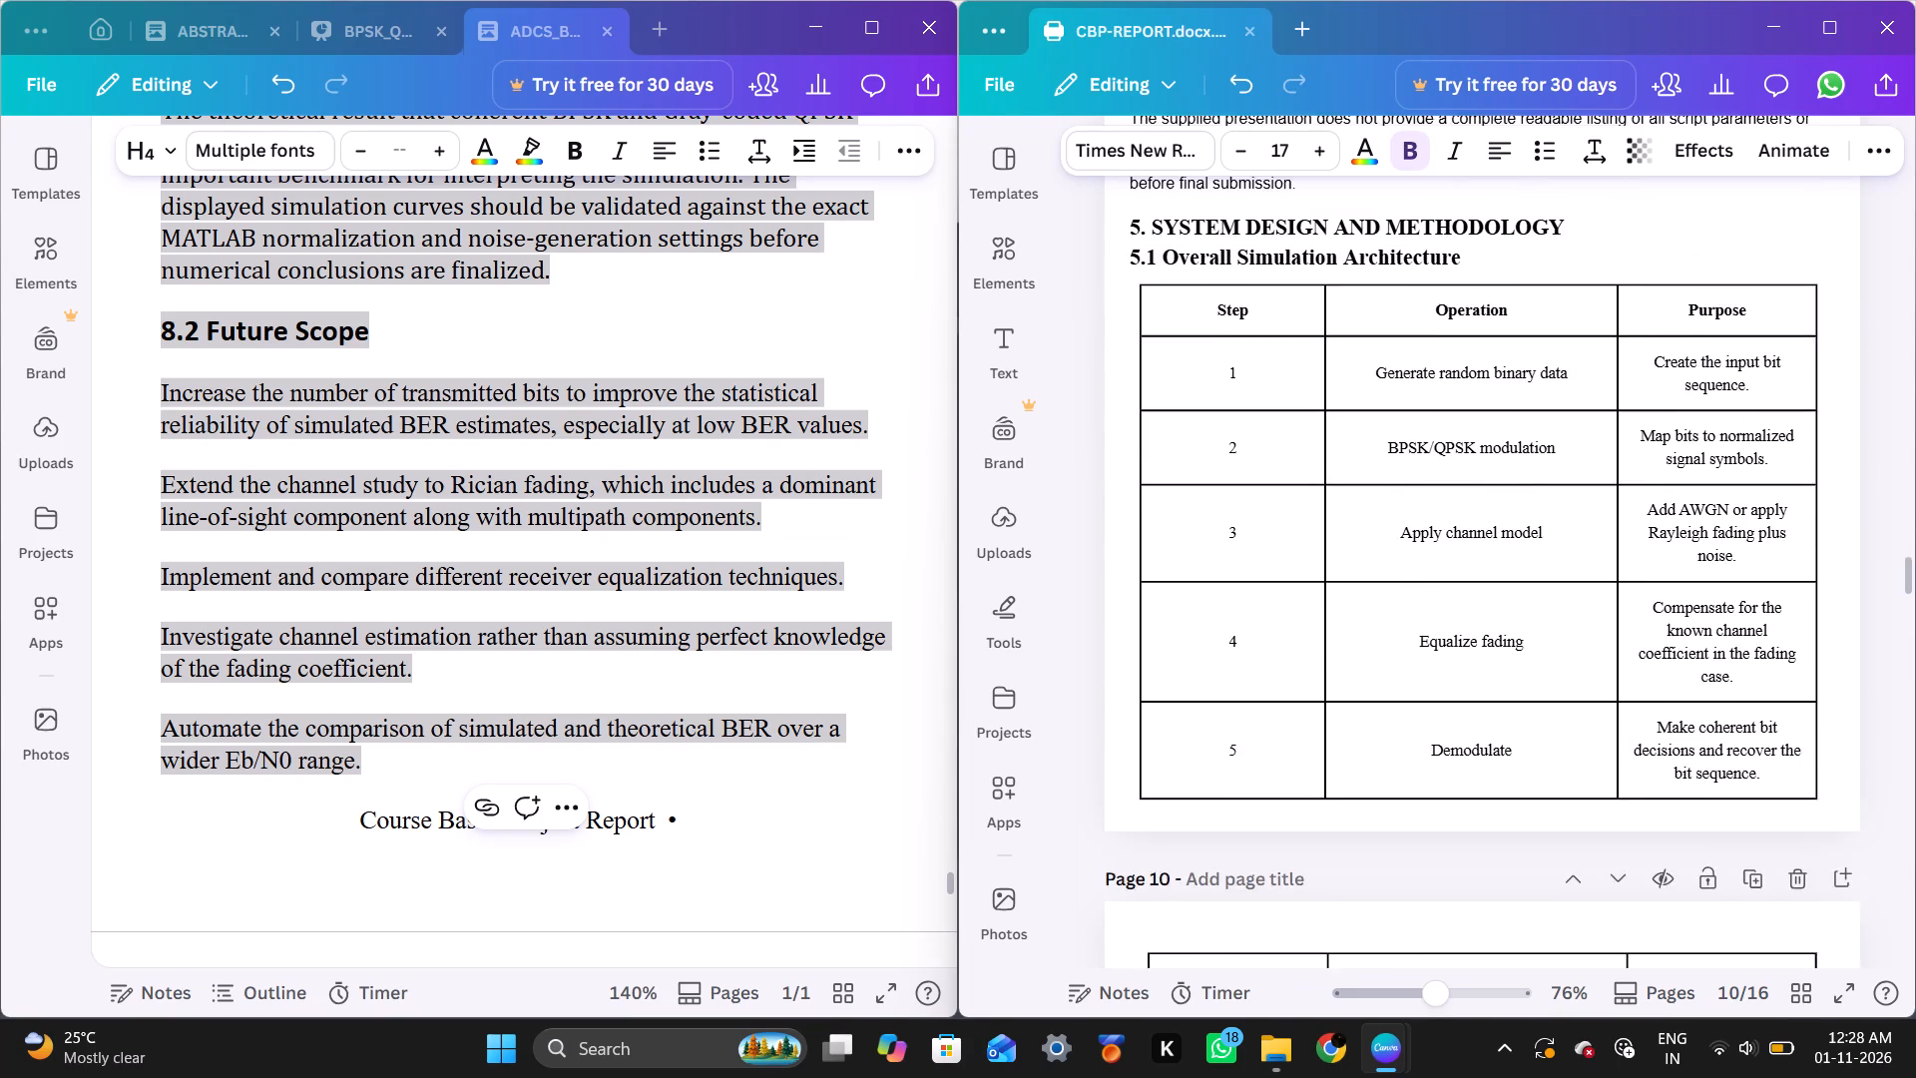
{"action": "scroll", "coordinate": [1267, 609], "scroll_direction": "up", "scroll_amount": 4}
{"action": "scroll", "coordinate": [1241, 702], "scroll_direction": "down", "scroll_amount": 1}
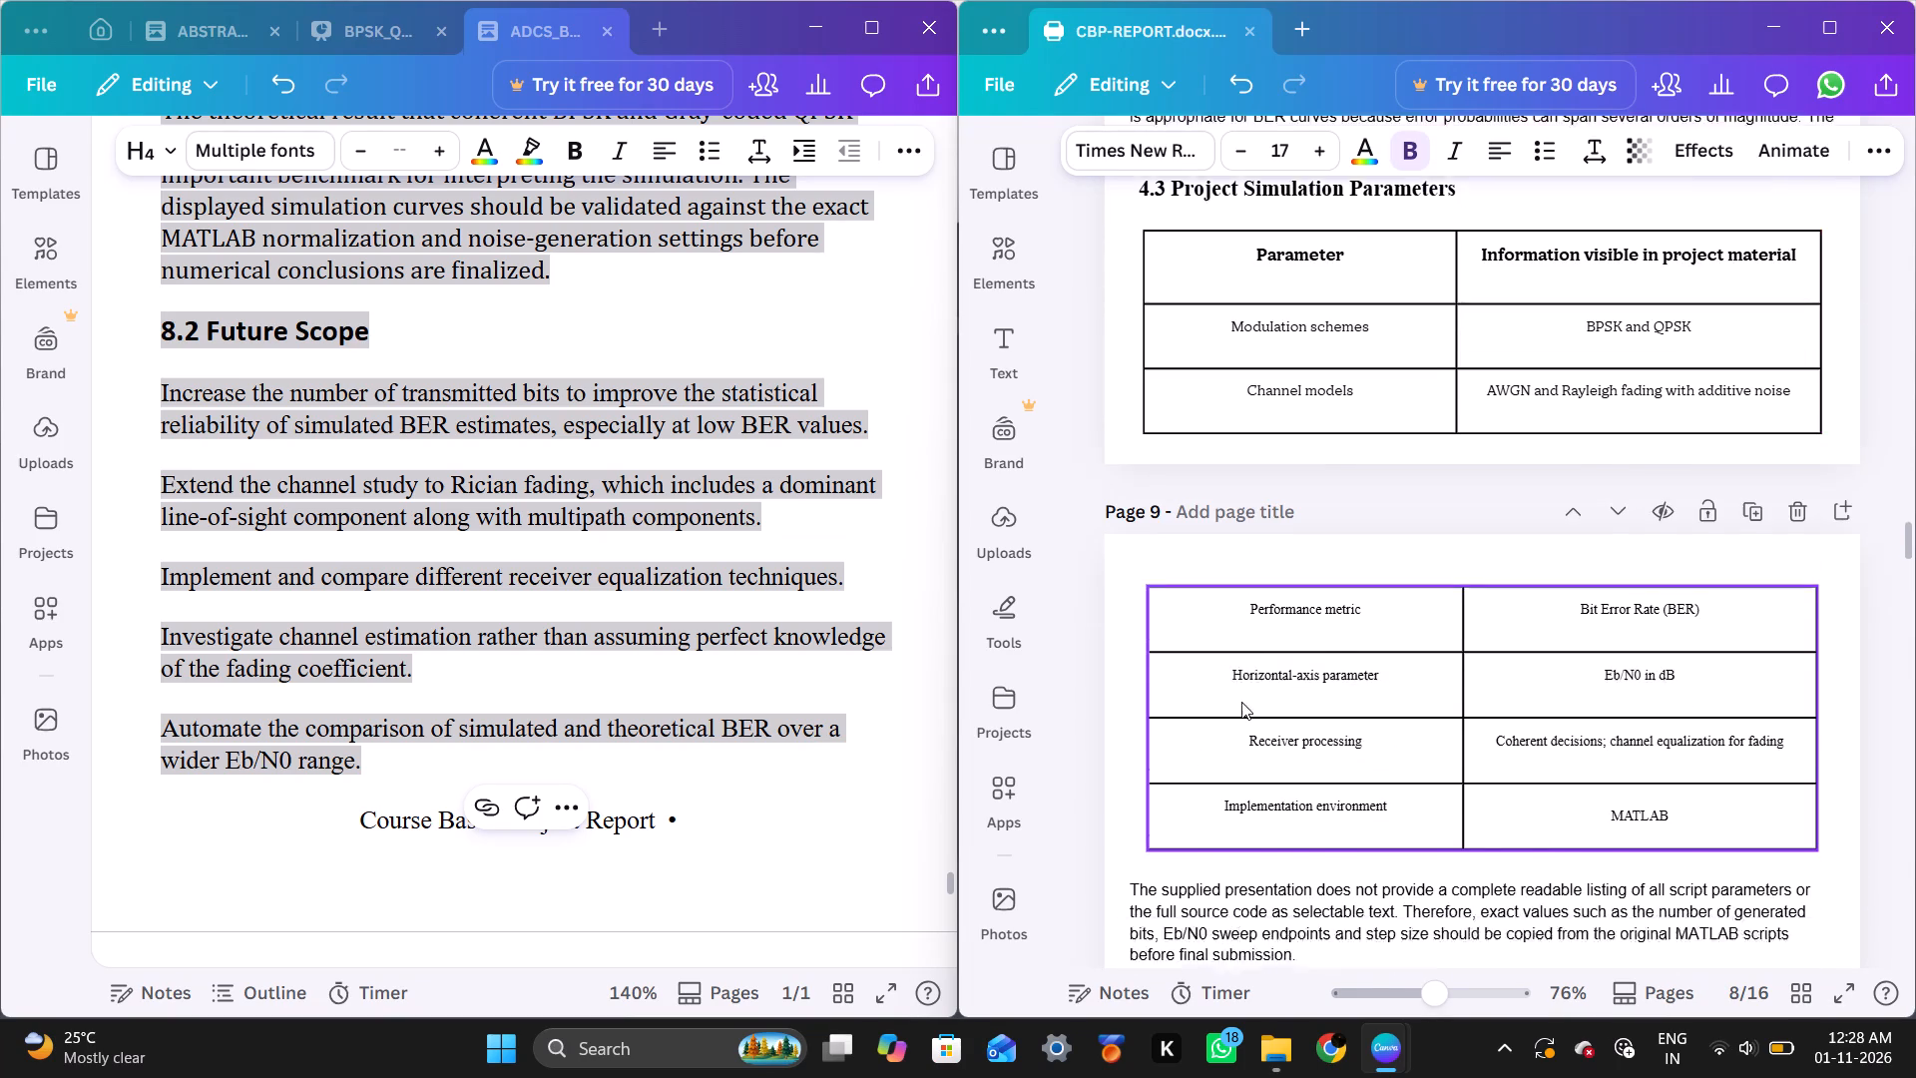
{"action": "scroll", "coordinate": [1241, 702], "scroll_direction": "down", "scroll_amount": 1}
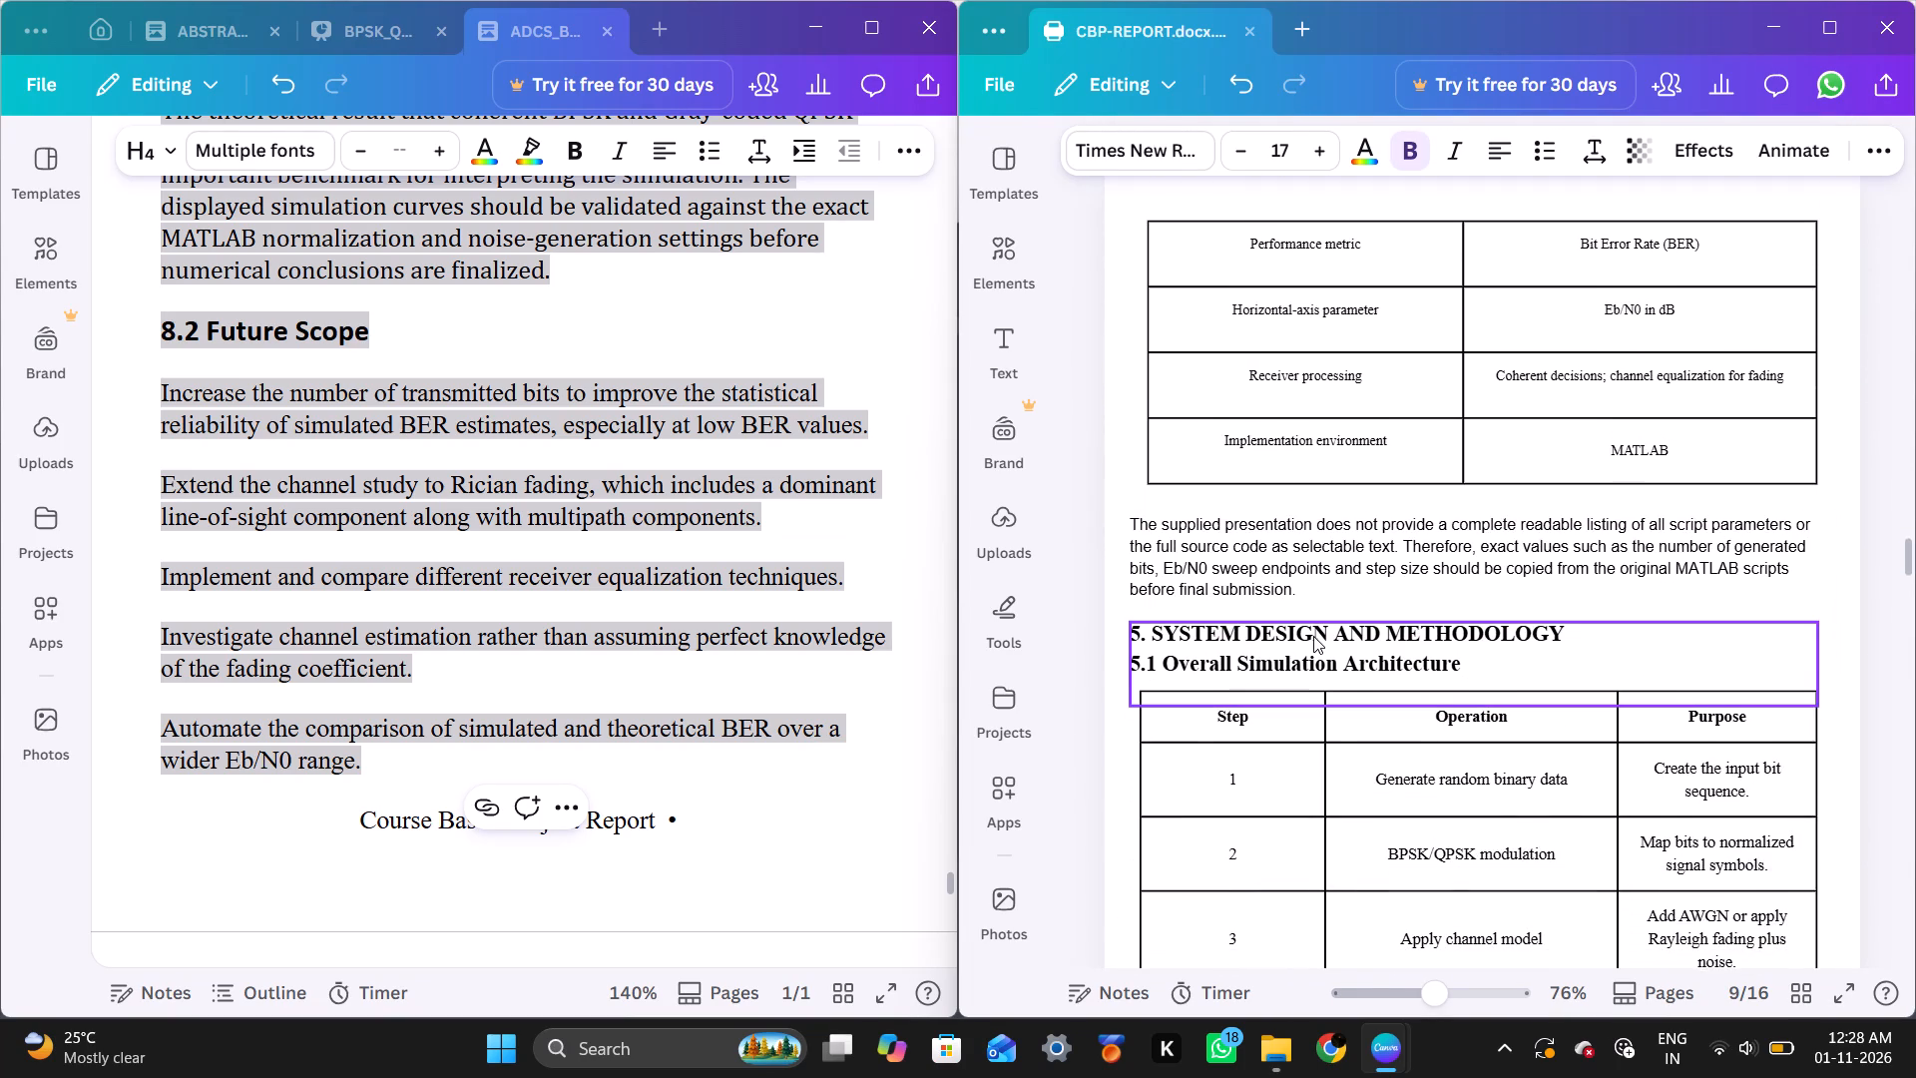
{"action": "left_click", "coordinate": [1313, 636]}
{"action": "left_click", "coordinate": [1313, 636]}
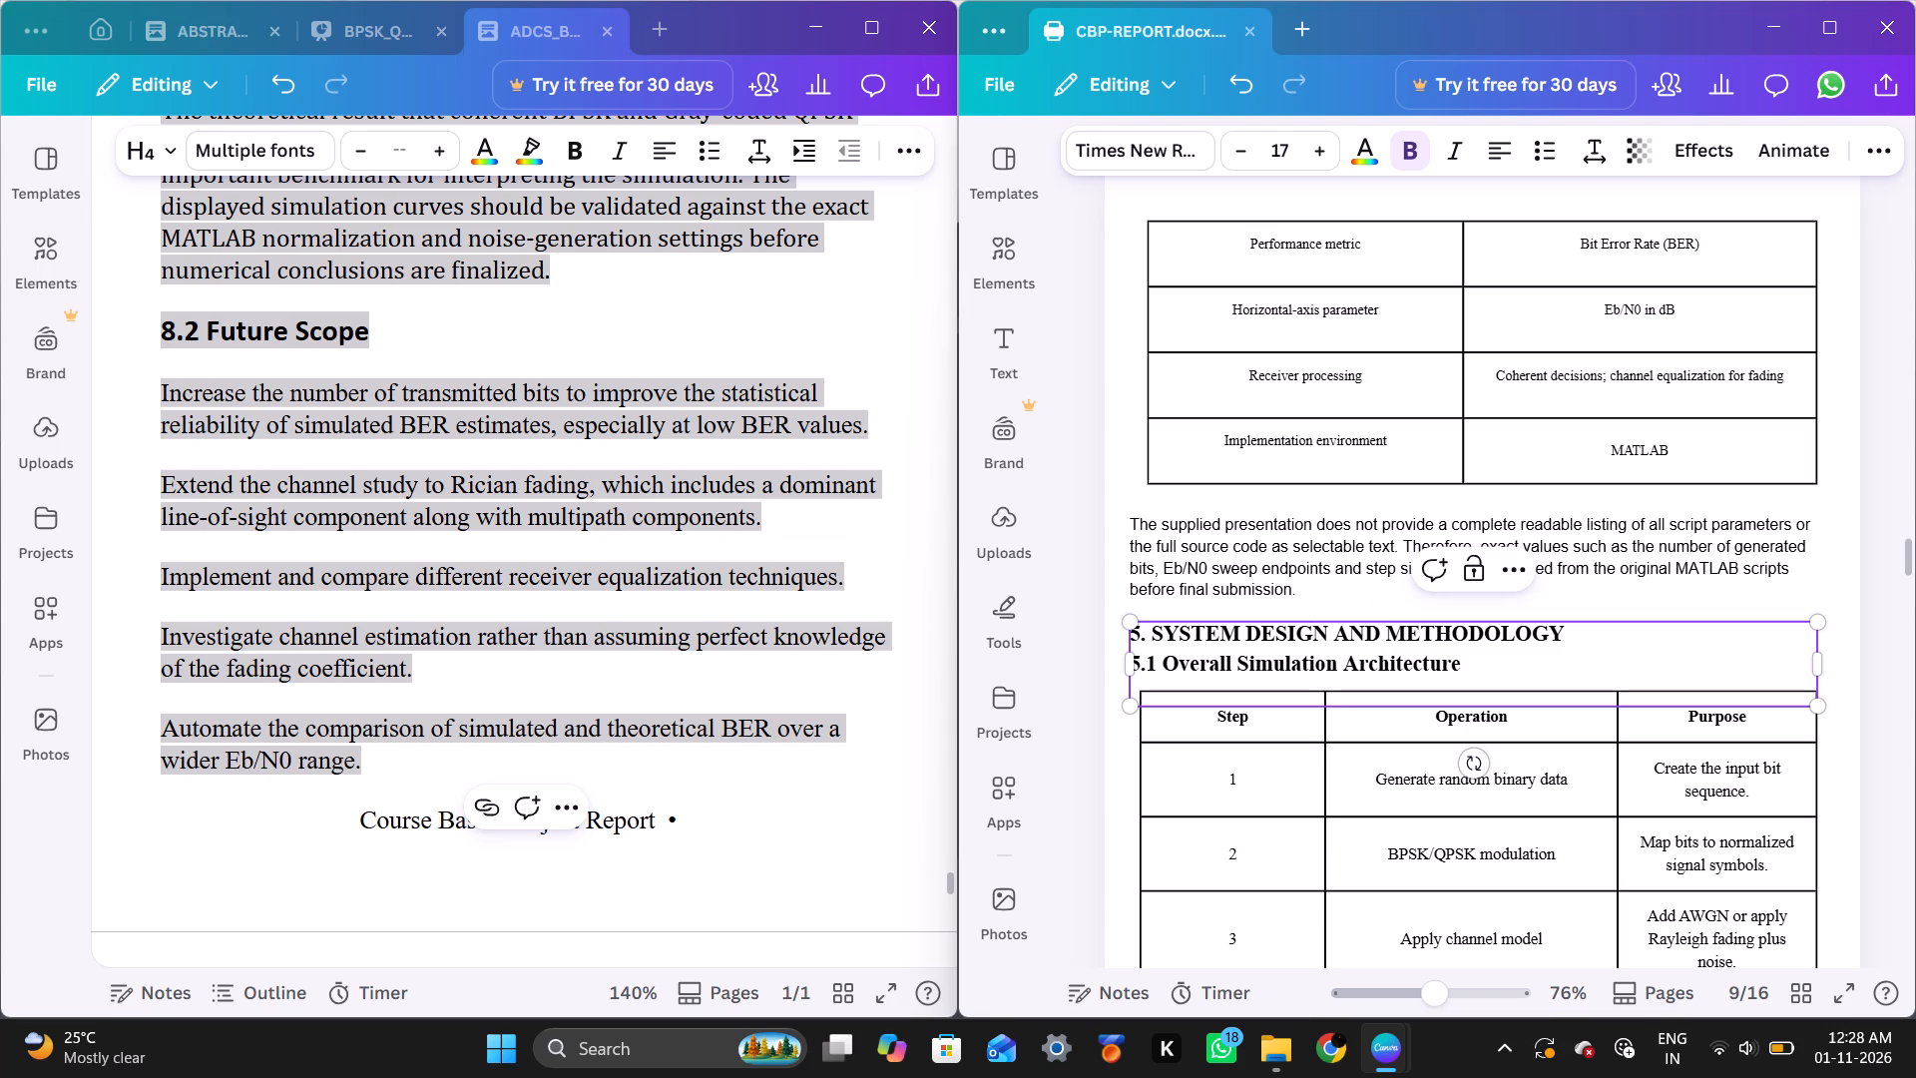
{"action": "left_click", "coordinate": [1478, 656]}
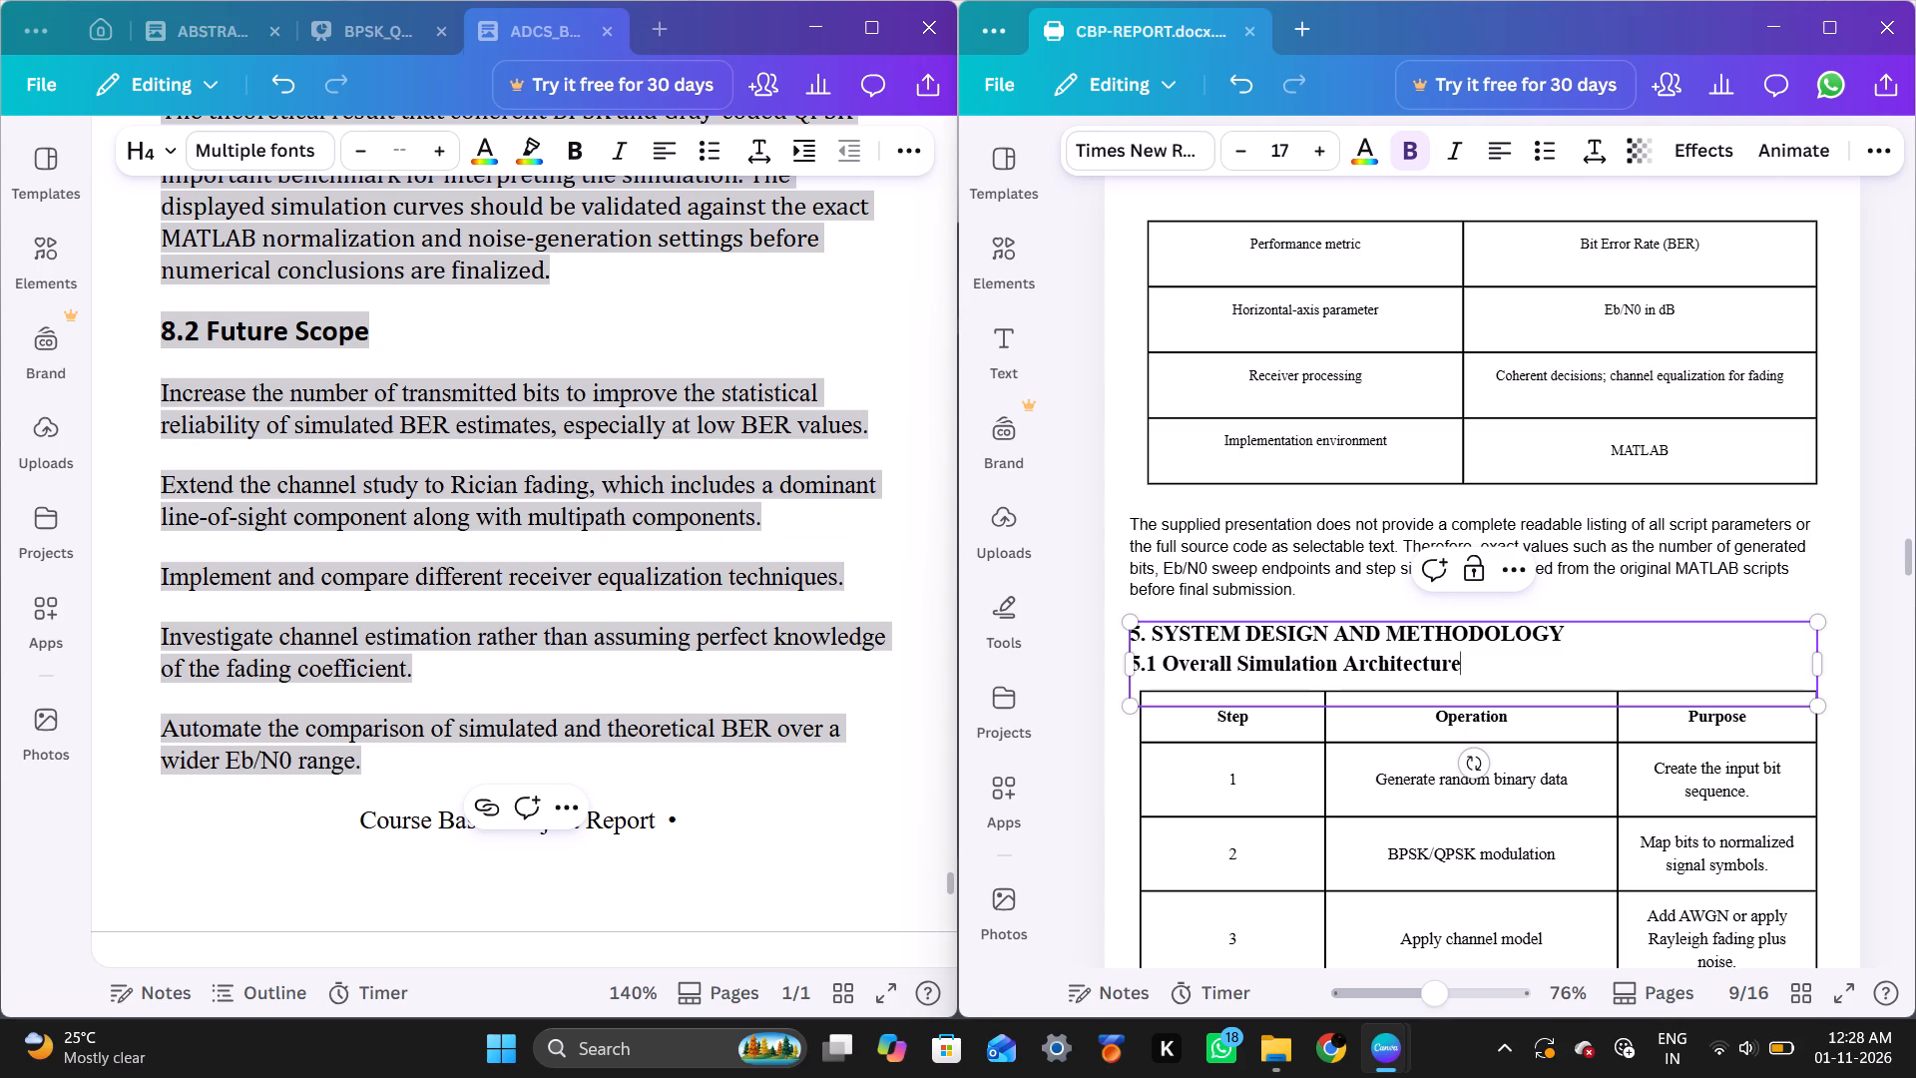
{"action": "left_click", "coordinate": [1432, 671]}
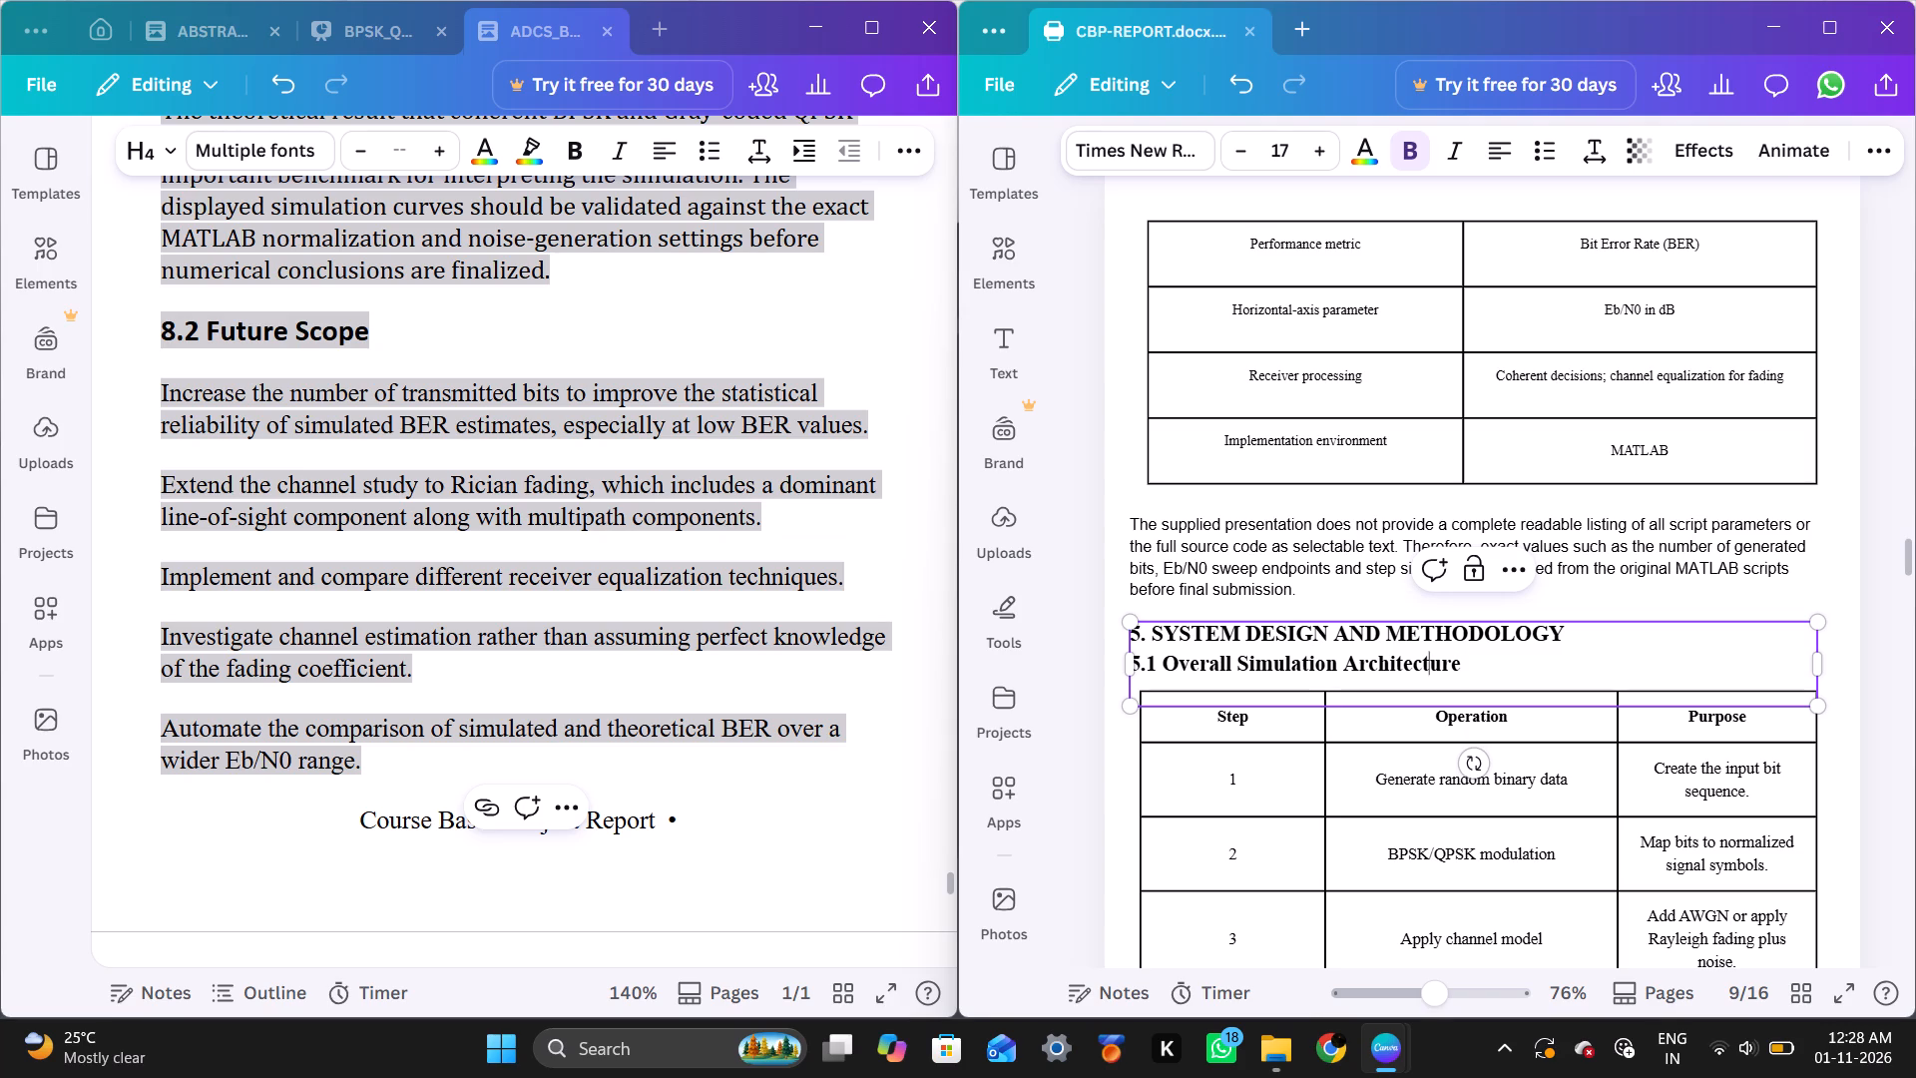
{"action": "left_click", "coordinate": [1497, 636]}
{"action": "scroll", "coordinate": [1572, 635], "scroll_direction": "down", "scroll_amount": 2}
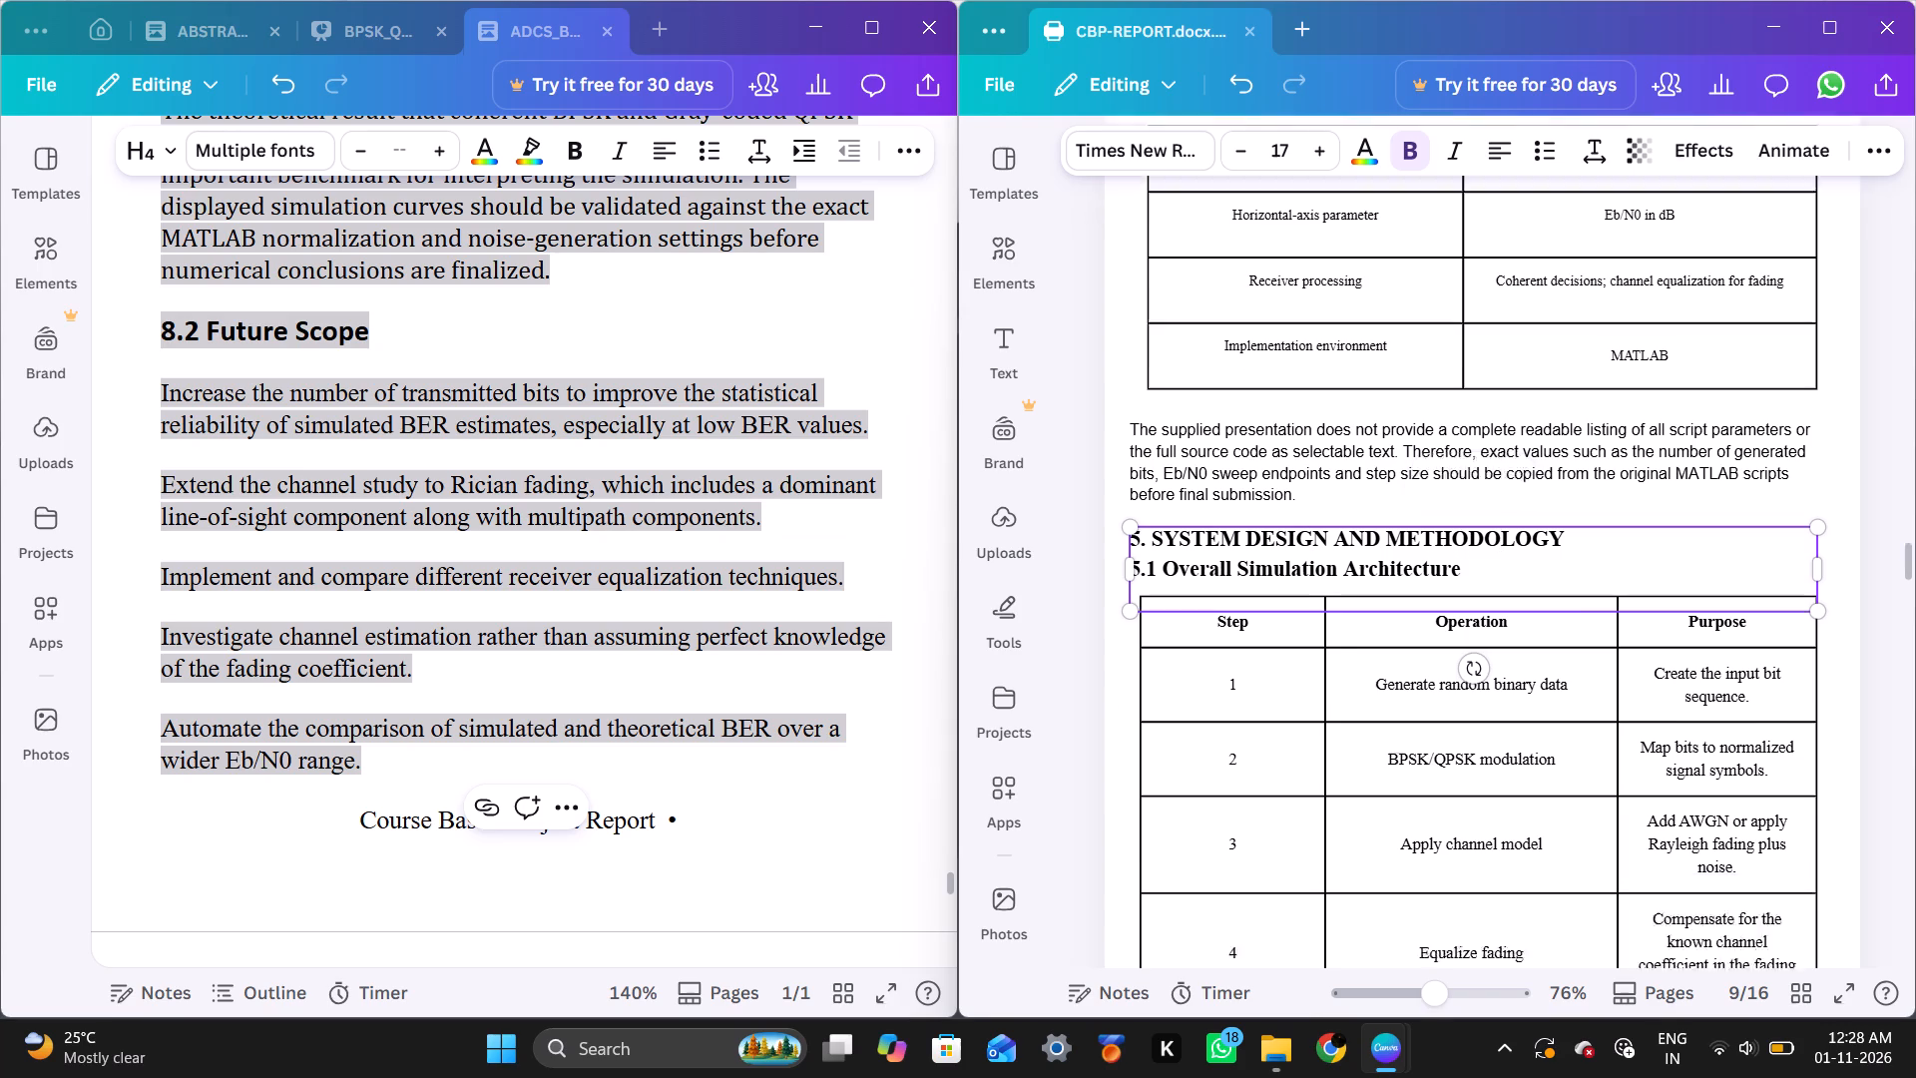
{"action": "scroll", "coordinate": [1572, 635], "scroll_direction": "down", "scroll_amount": 11}
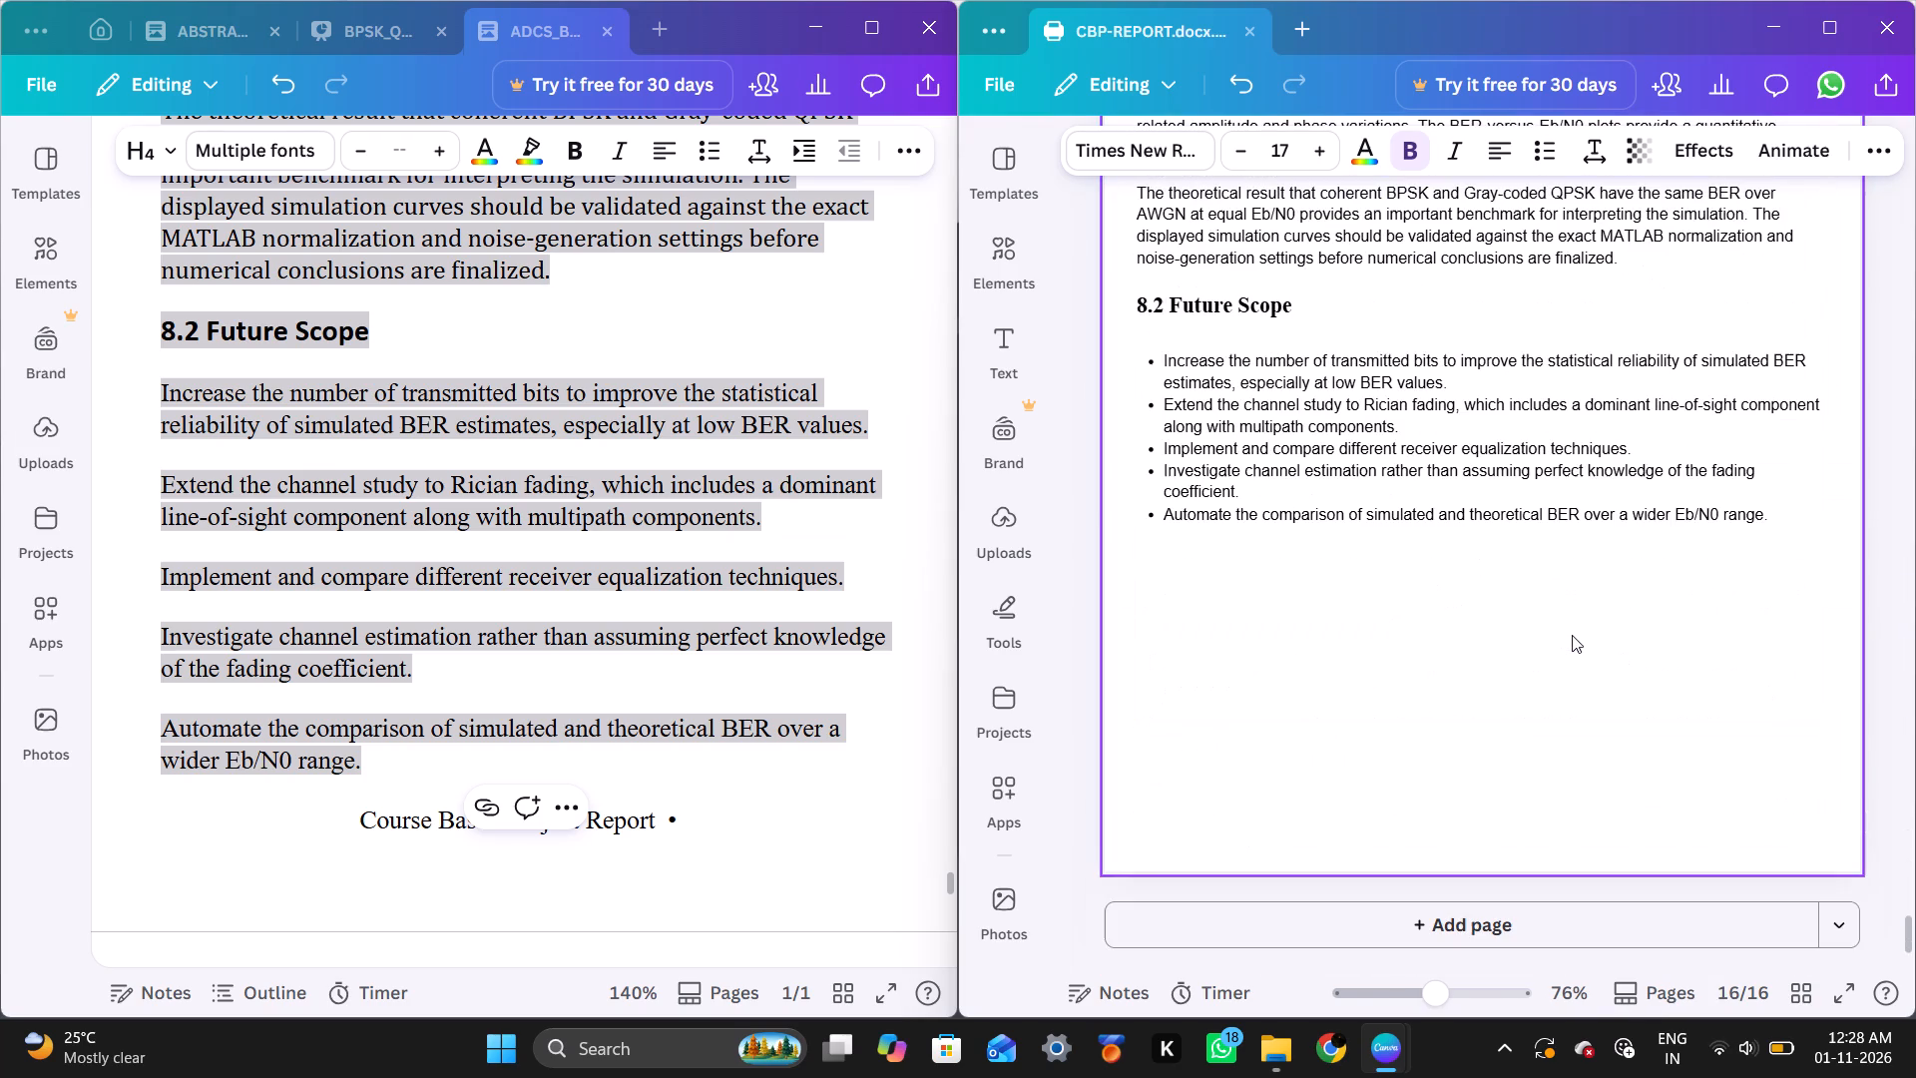
{"action": "scroll", "coordinate": [1572, 635], "scroll_direction": "down", "scroll_amount": 2}
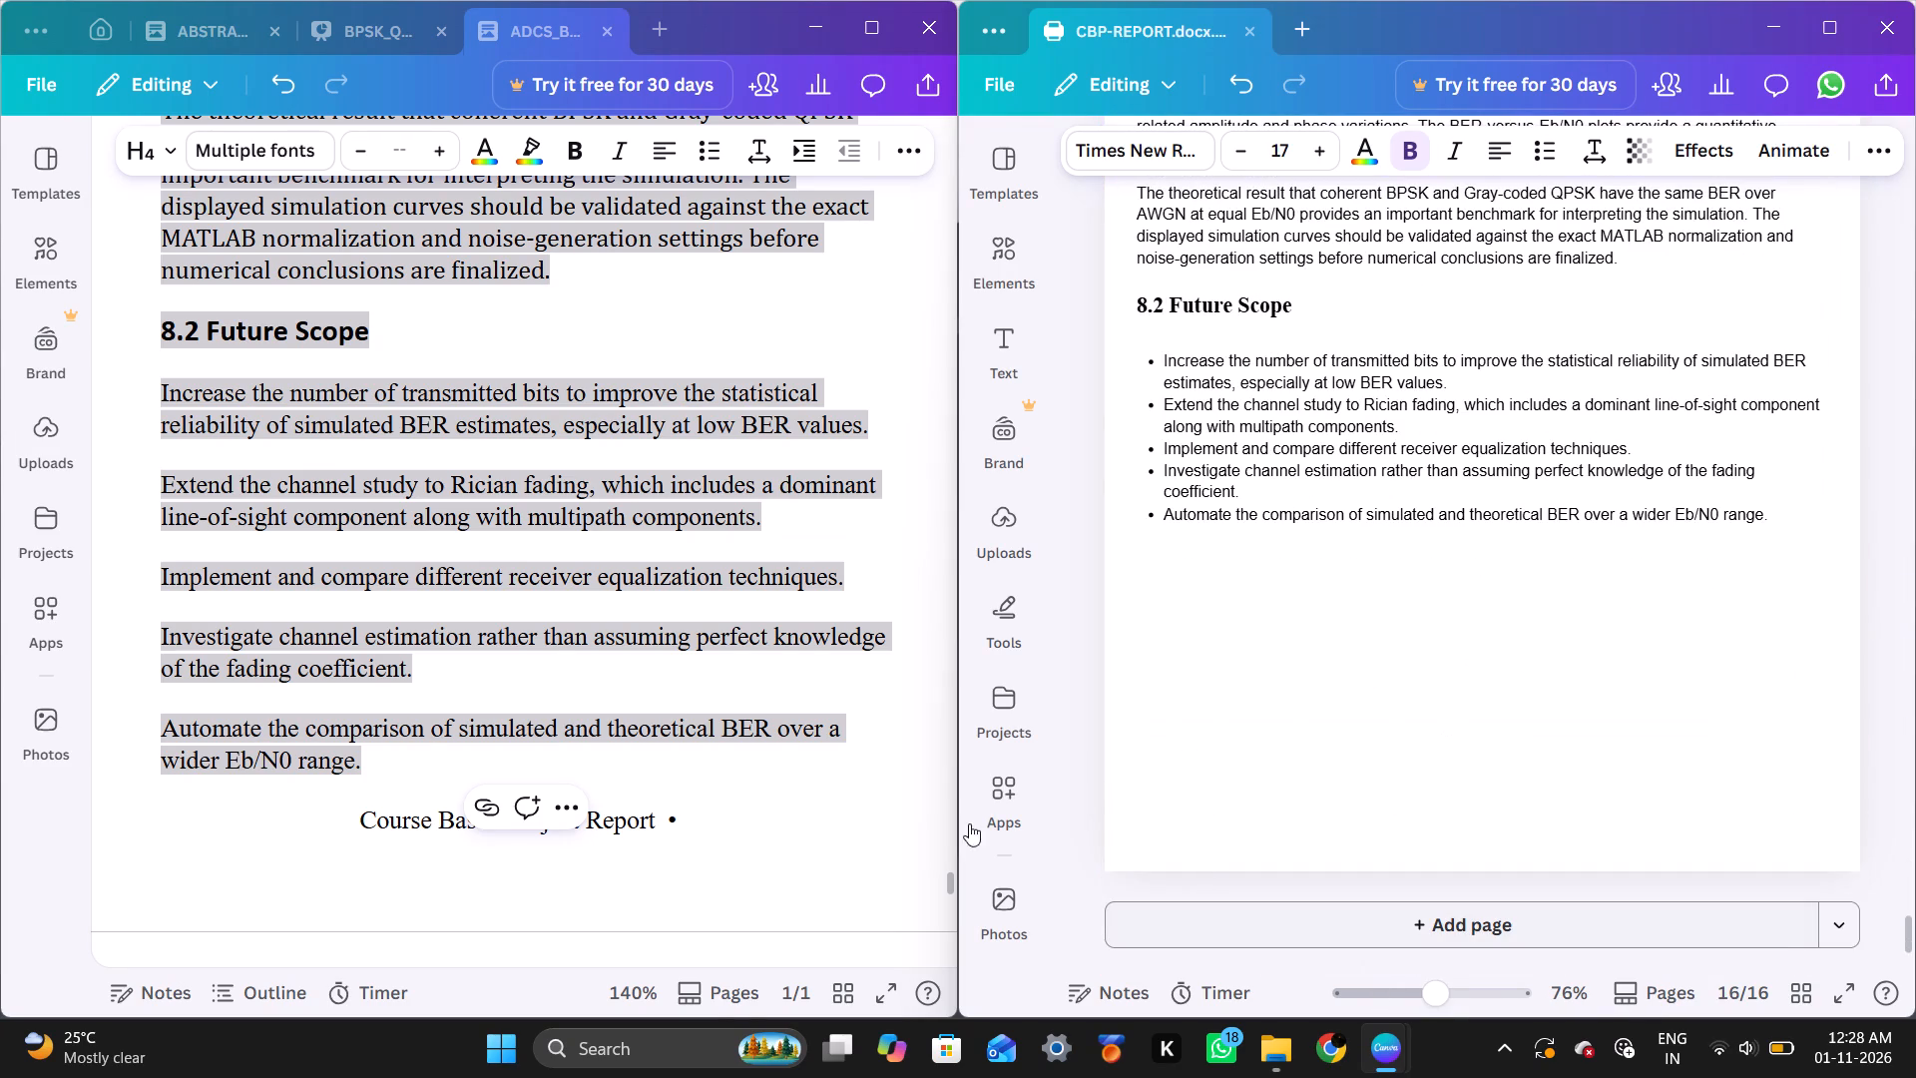
Read through "9. REFERENCES" and "APPENDIX A – ITEMS TO VERIFY BEFORE SUBMISSION" in the reference document.
{"action": "left_click", "coordinate": [821, 832]}
{"action": "scroll", "coordinate": [680, 756], "scroll_direction": "down", "scroll_amount": 3}
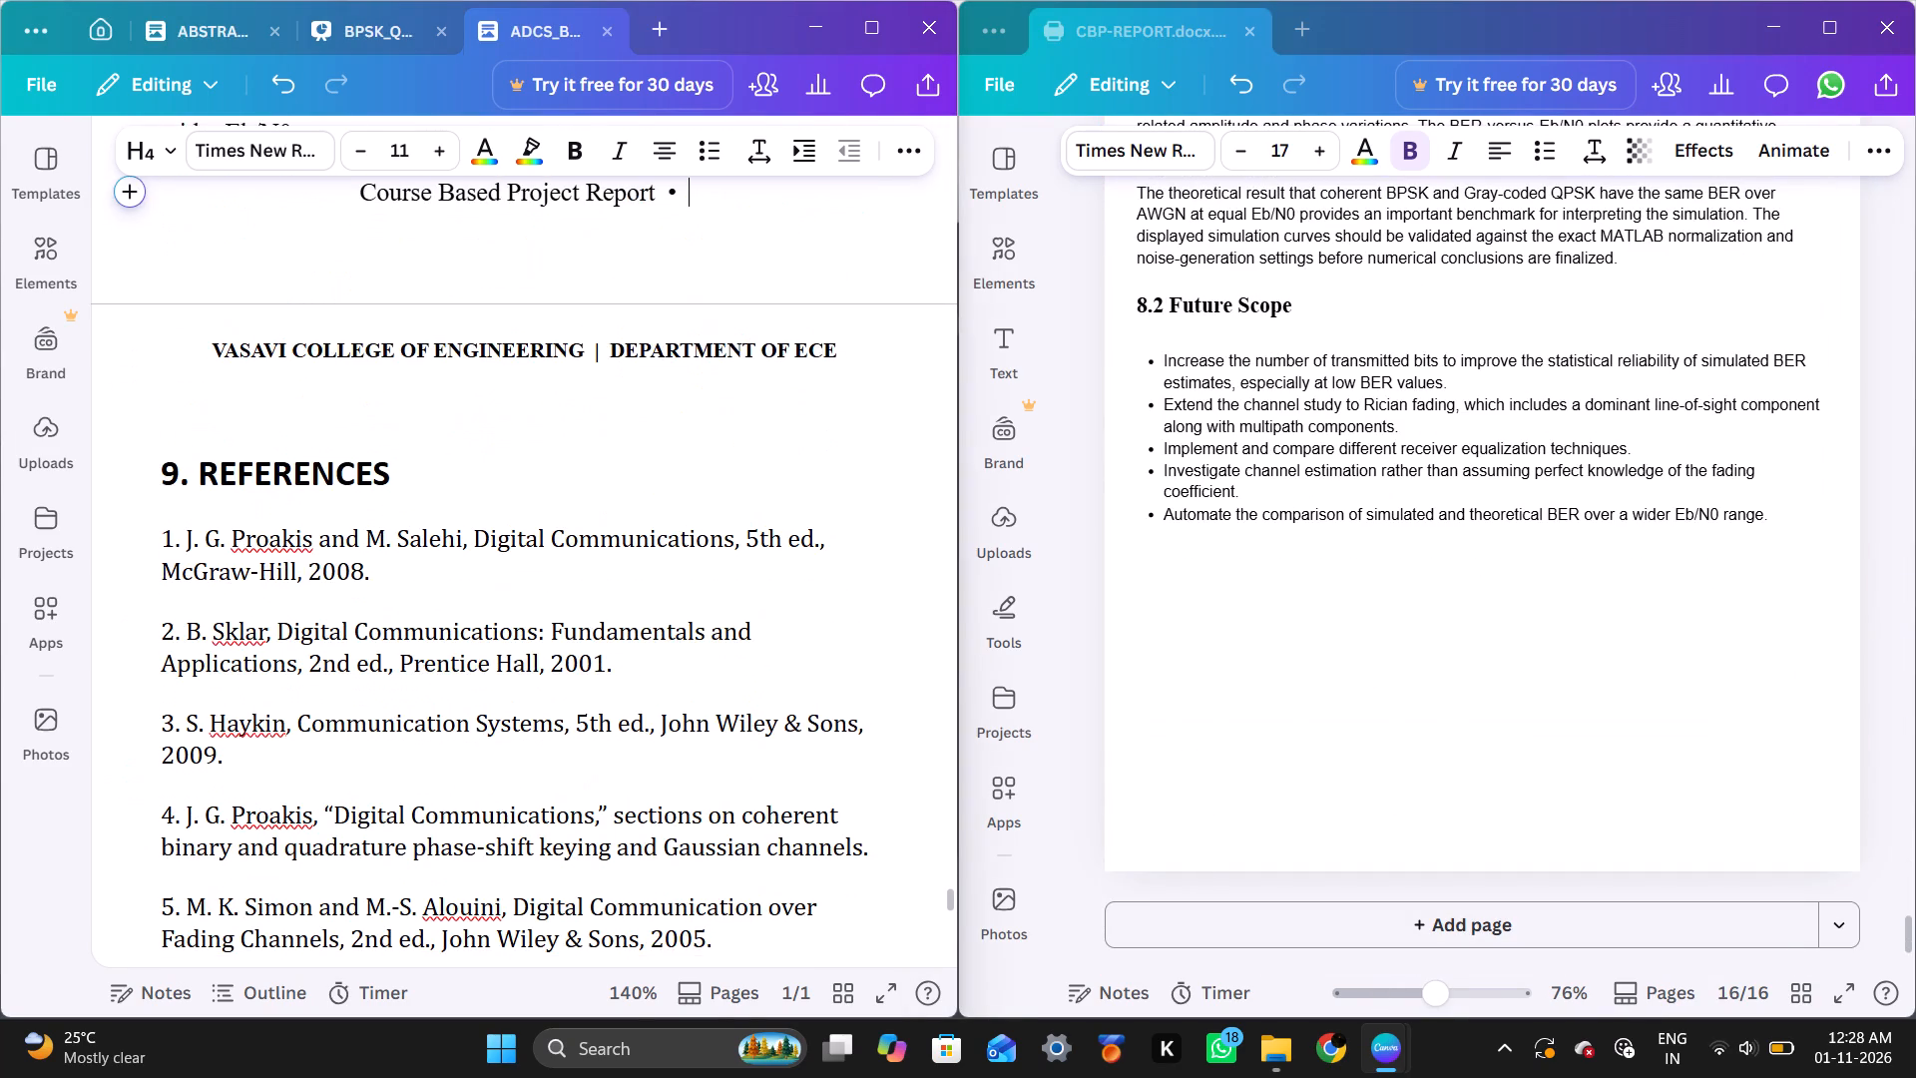
{"action": "scroll", "coordinate": [680, 756], "scroll_direction": "down", "scroll_amount": 5}
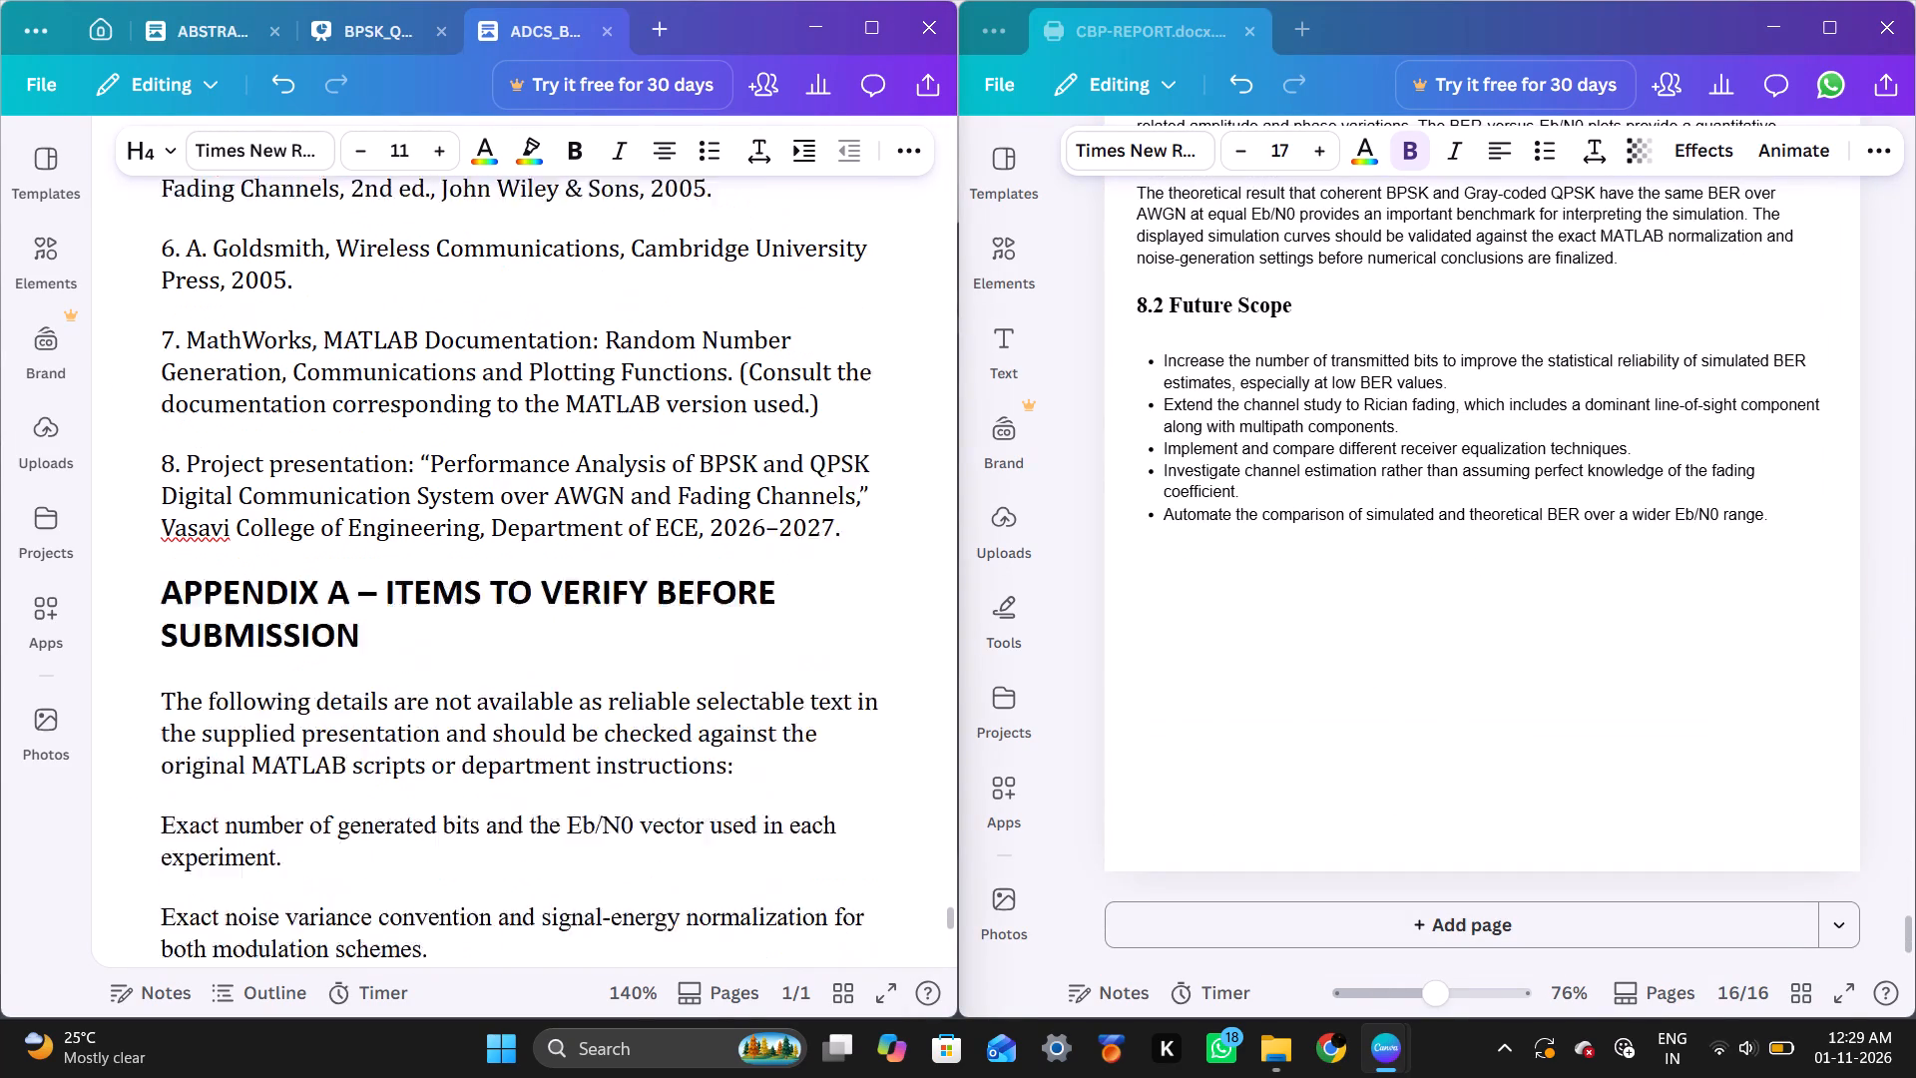
{"action": "scroll", "coordinate": [680, 756], "scroll_direction": "down", "scroll_amount": 2}
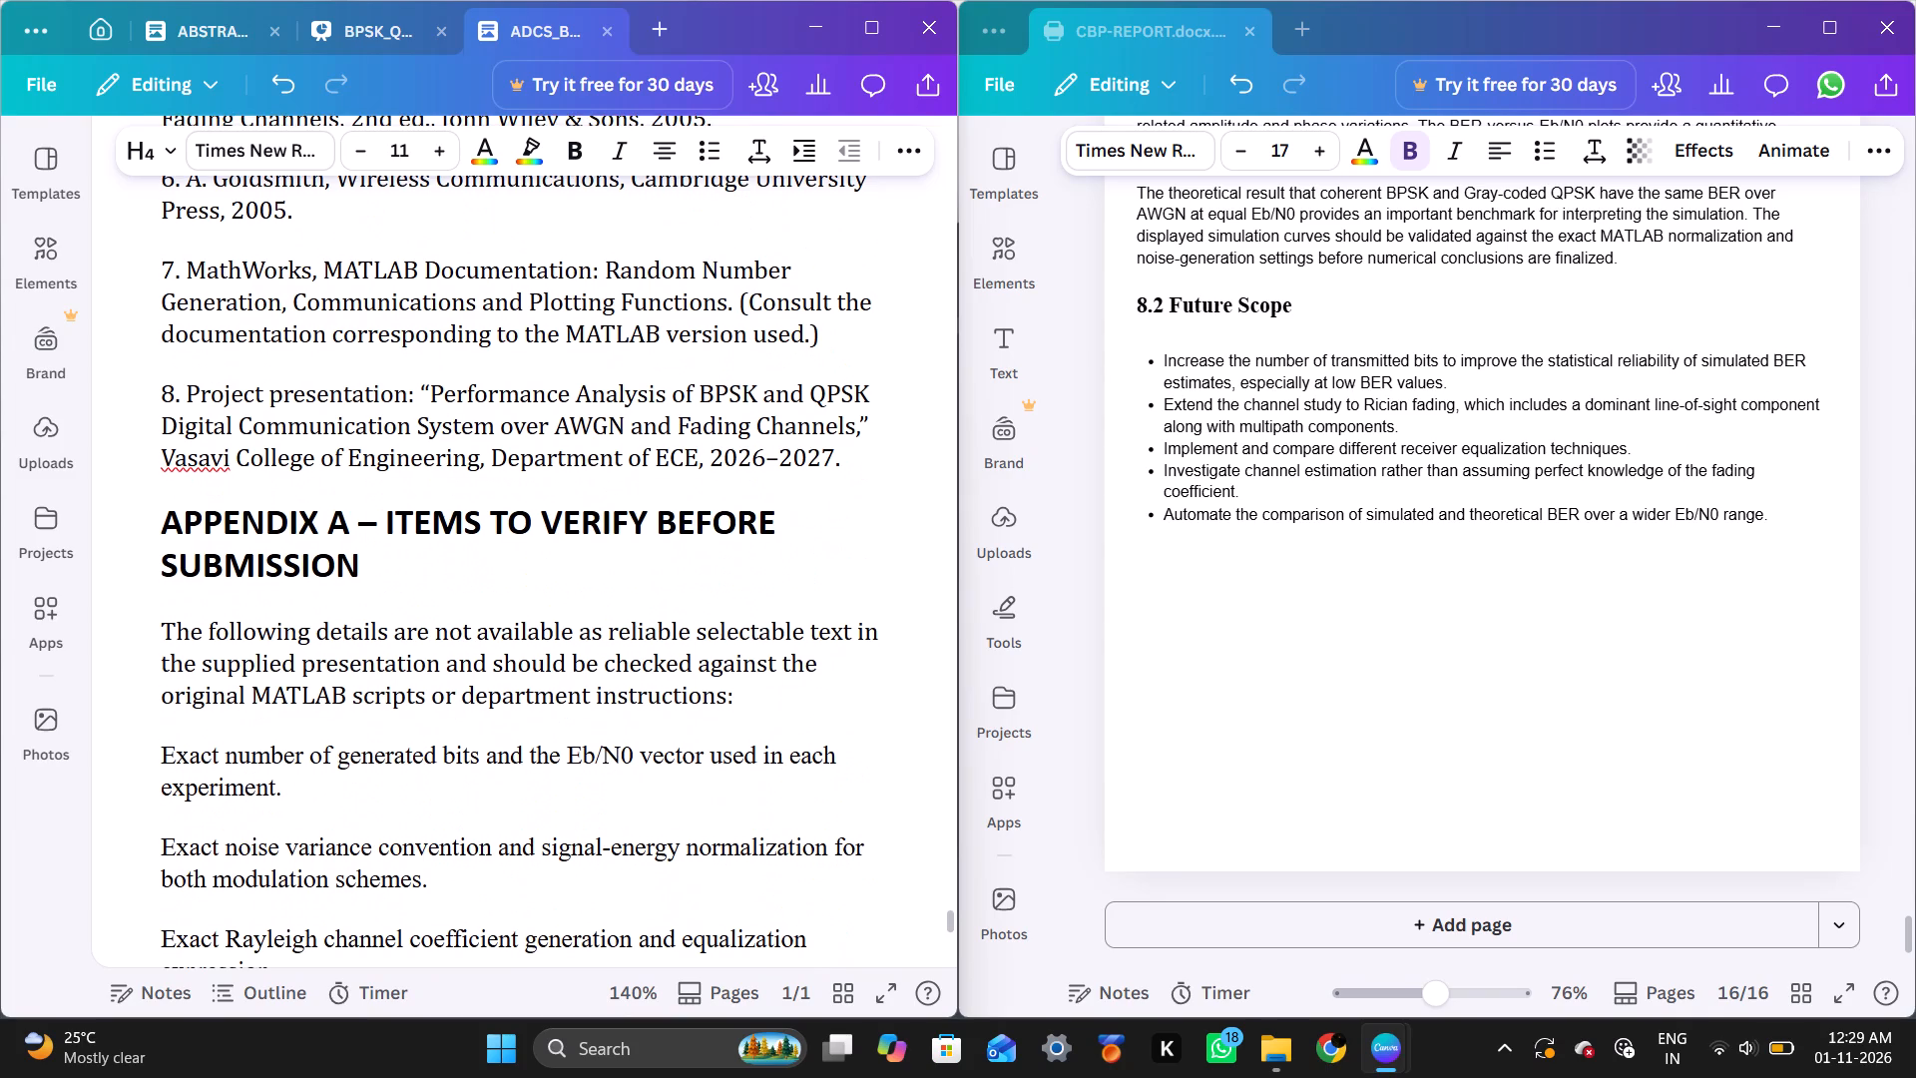
{"action": "scroll", "coordinate": [680, 756], "scroll_direction": "down", "scroll_amount": 1}
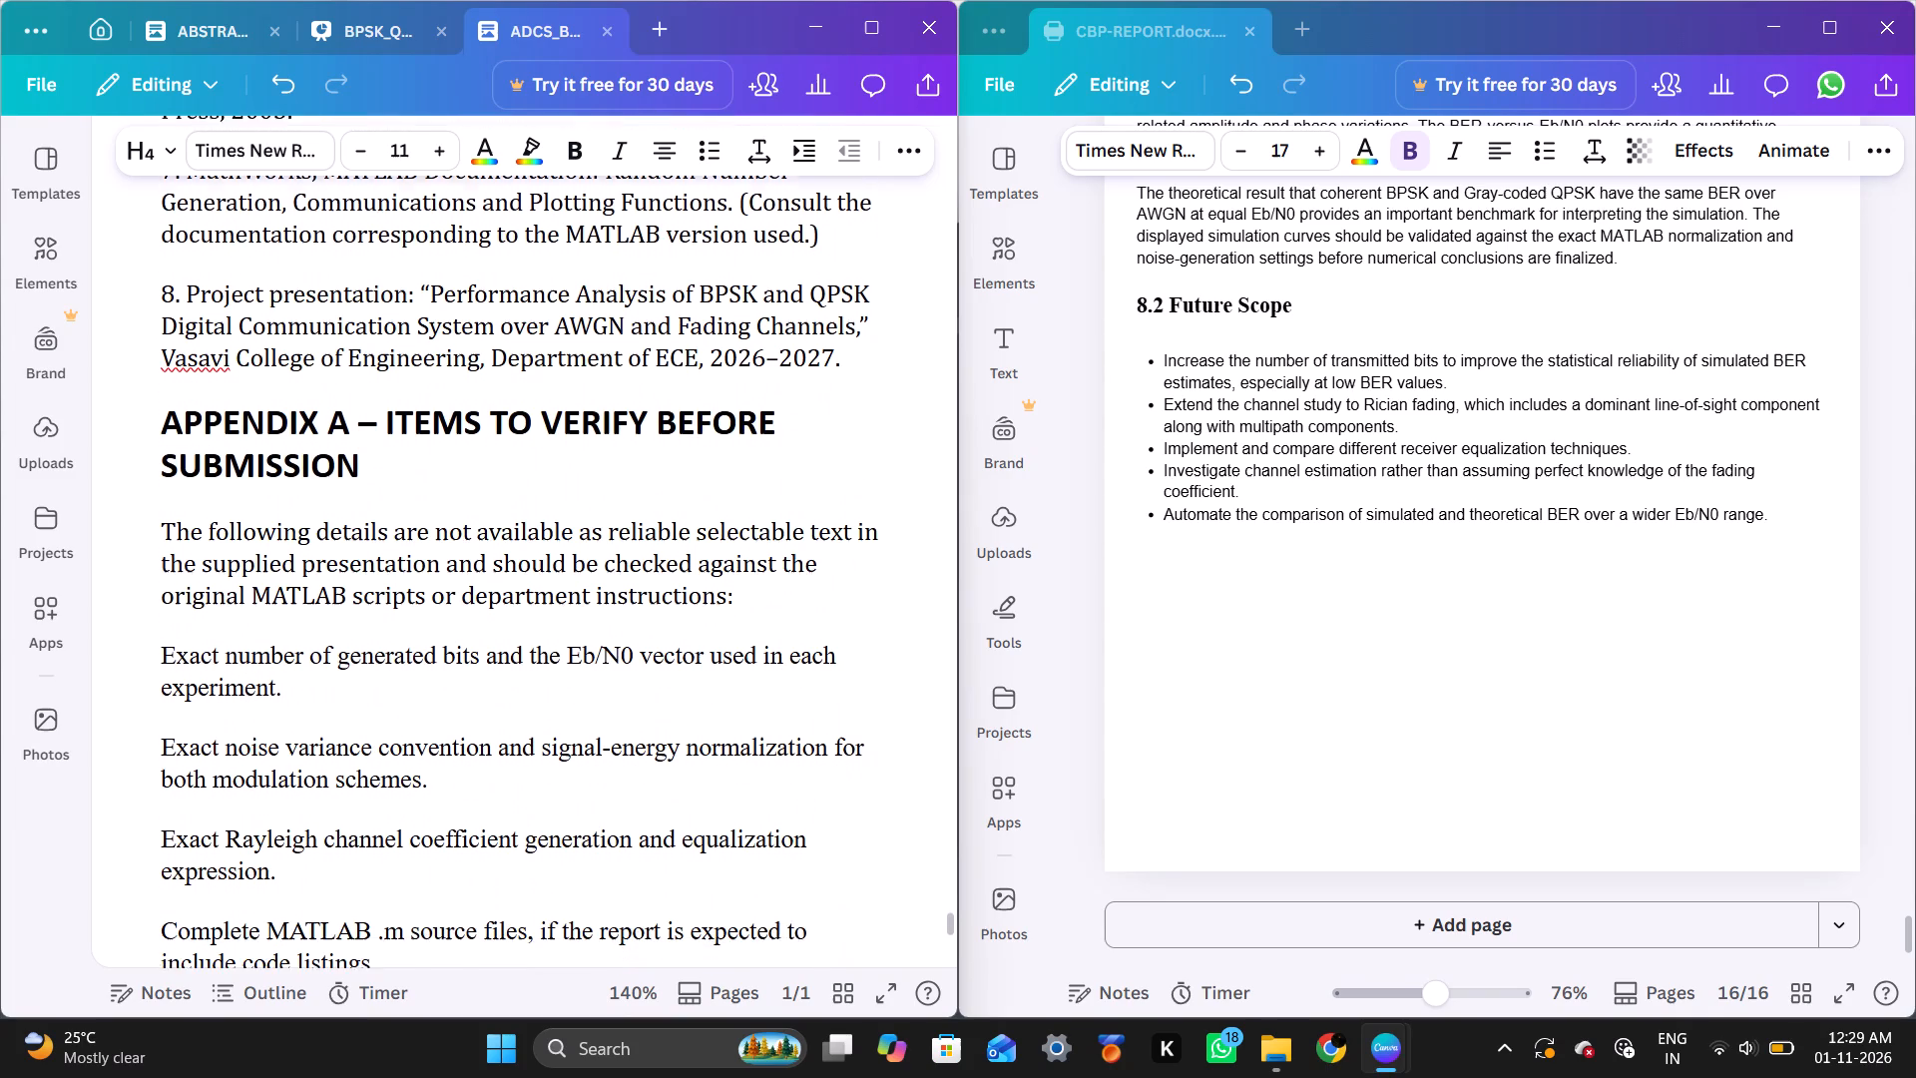
{"action": "scroll", "coordinate": [680, 756], "scroll_direction": "down", "scroll_amount": 2}
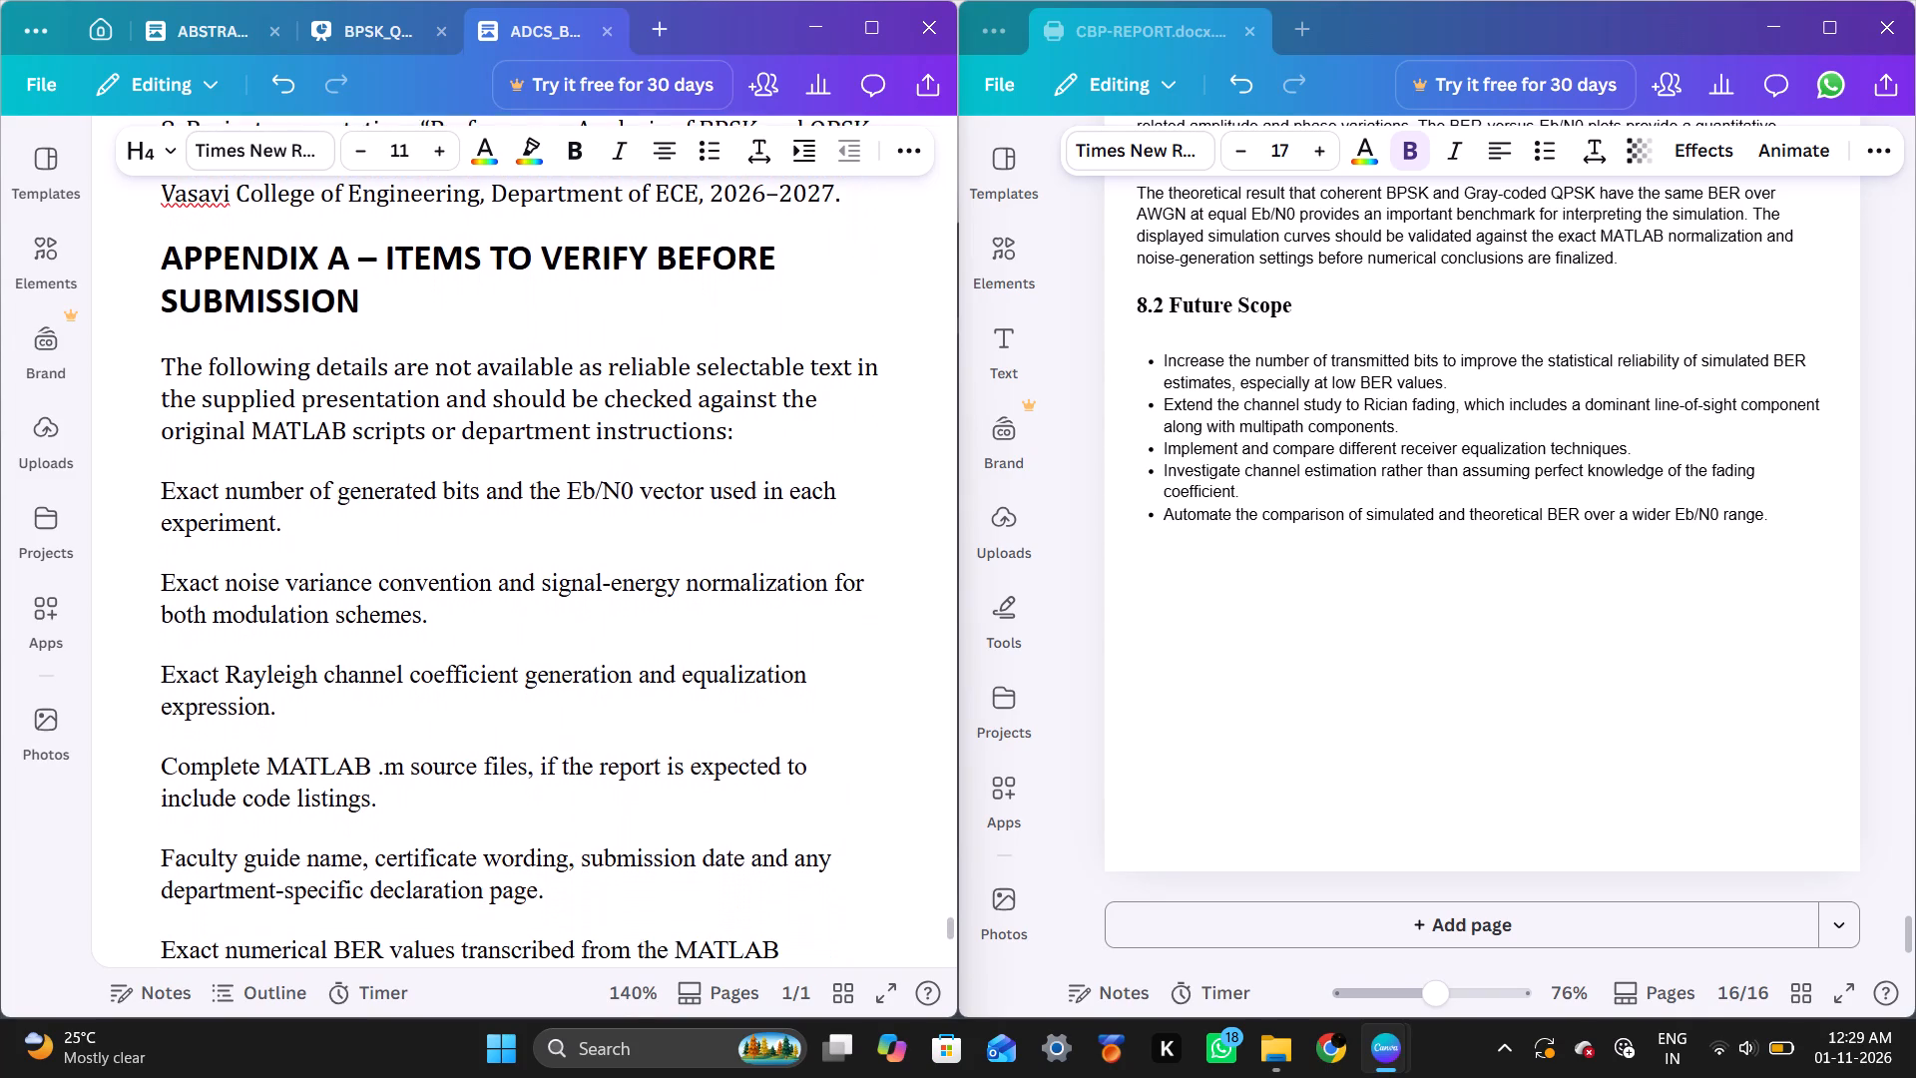
{"action": "scroll", "coordinate": [680, 756], "scroll_direction": "down", "scroll_amount": 2}
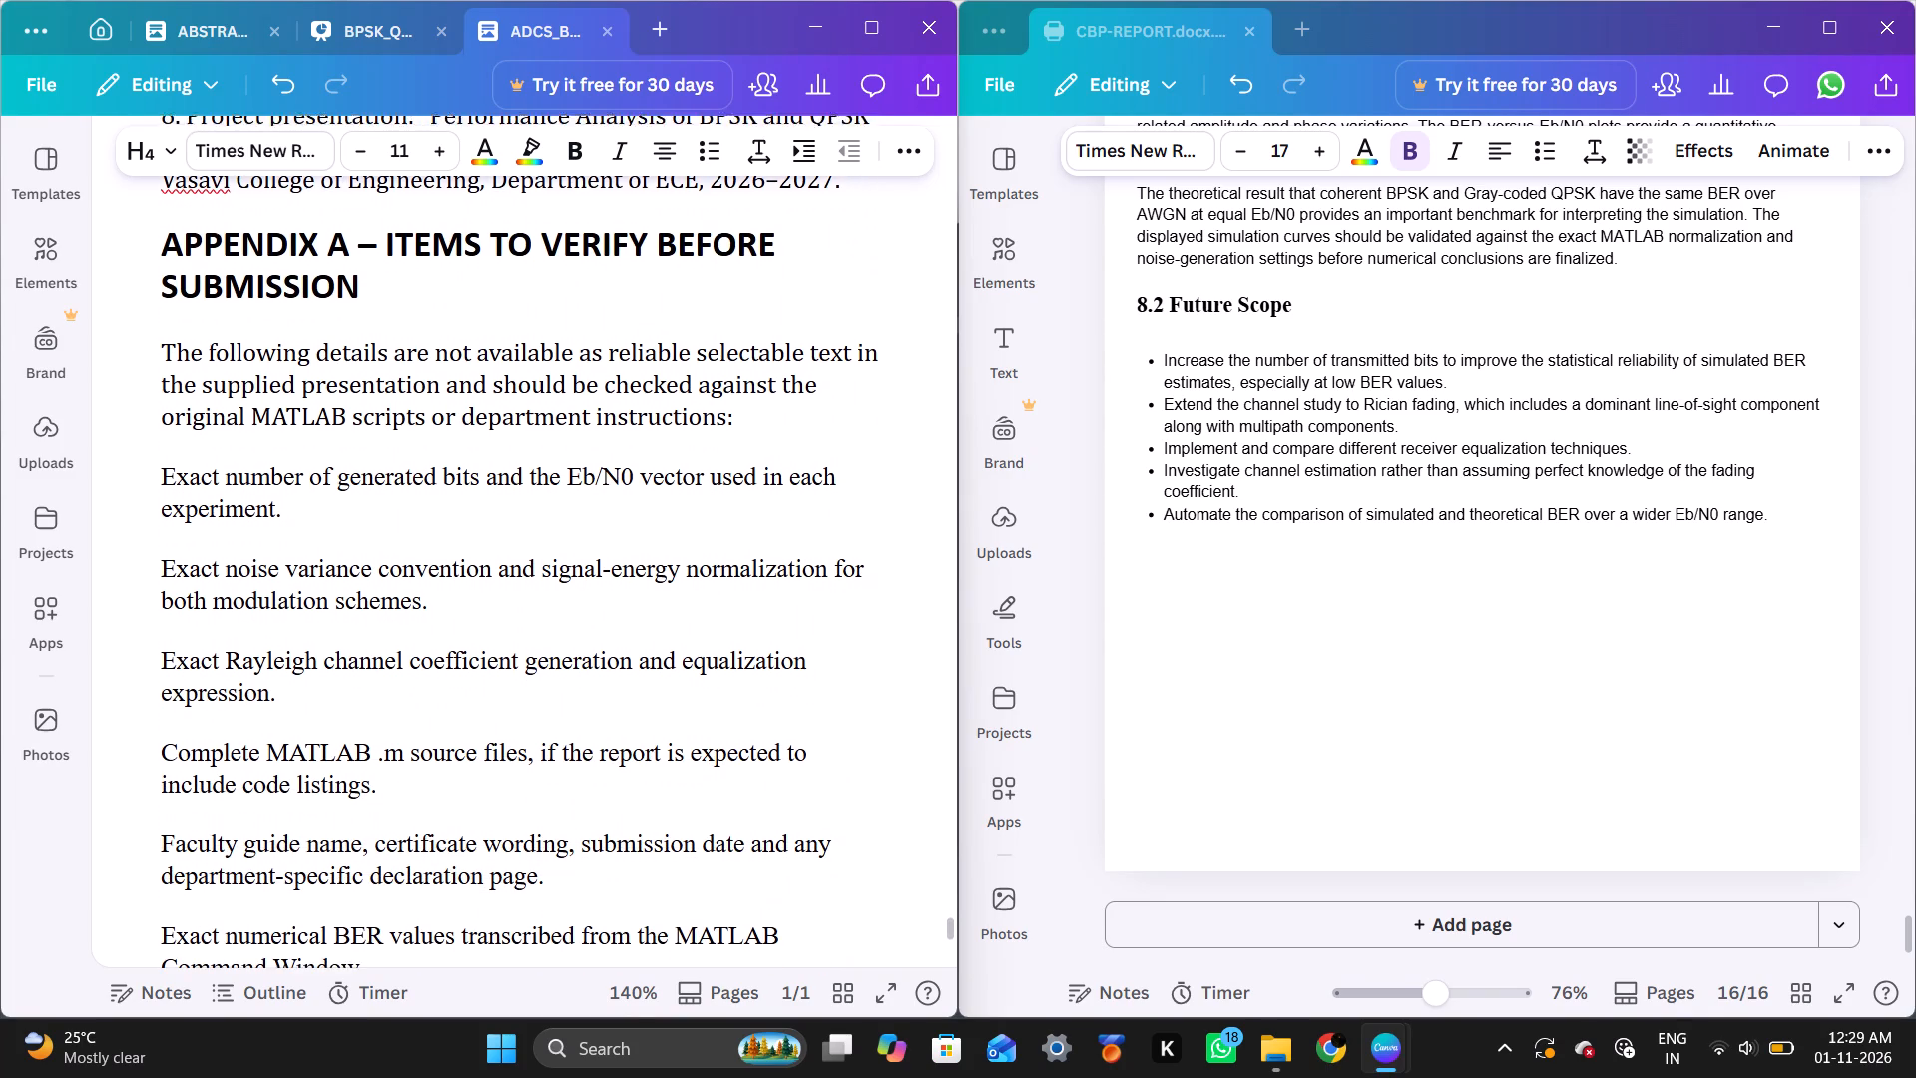
{"action": "scroll", "coordinate": [680, 756], "scroll_direction": "down", "scroll_amount": 3}
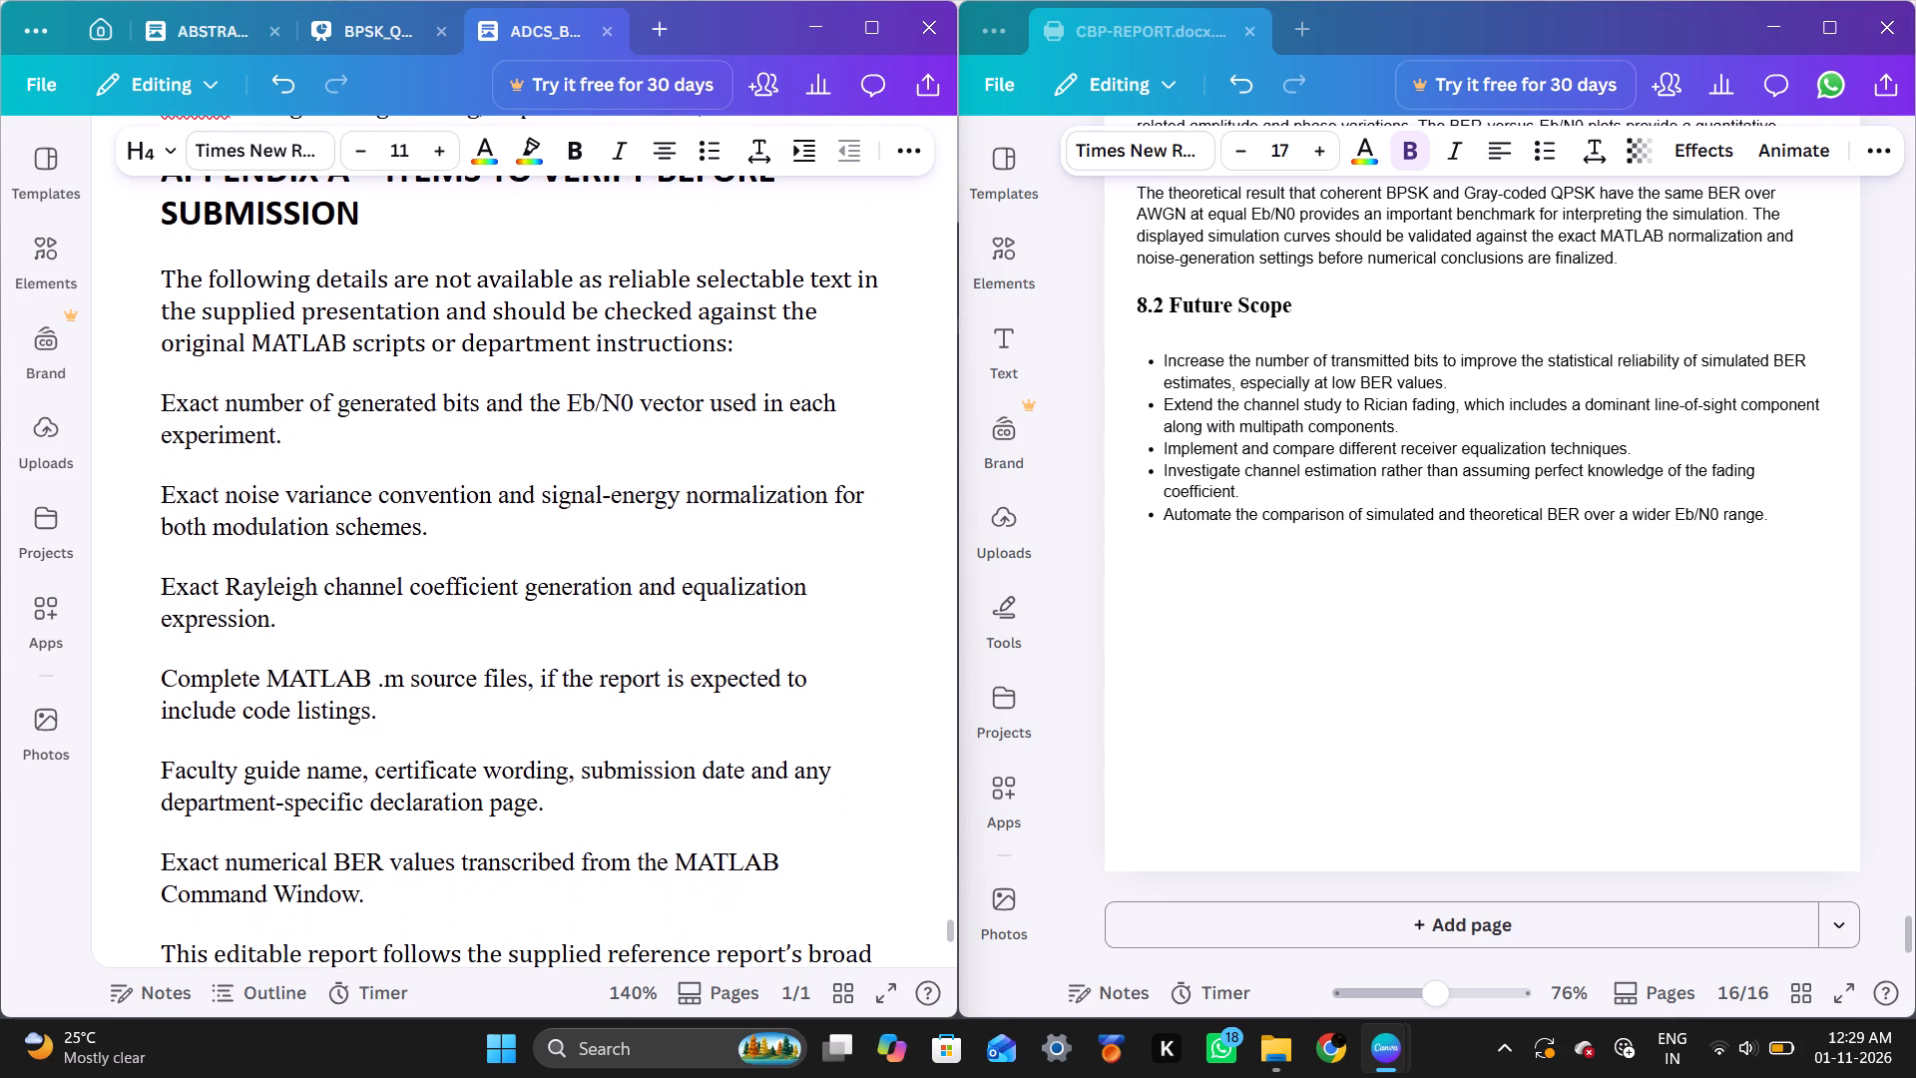
{"action": "scroll", "coordinate": [680, 756], "scroll_direction": "down", "scroll_amount": 2}
{"action": "scroll", "coordinate": [680, 756], "scroll_direction": "up", "scroll_amount": 1}
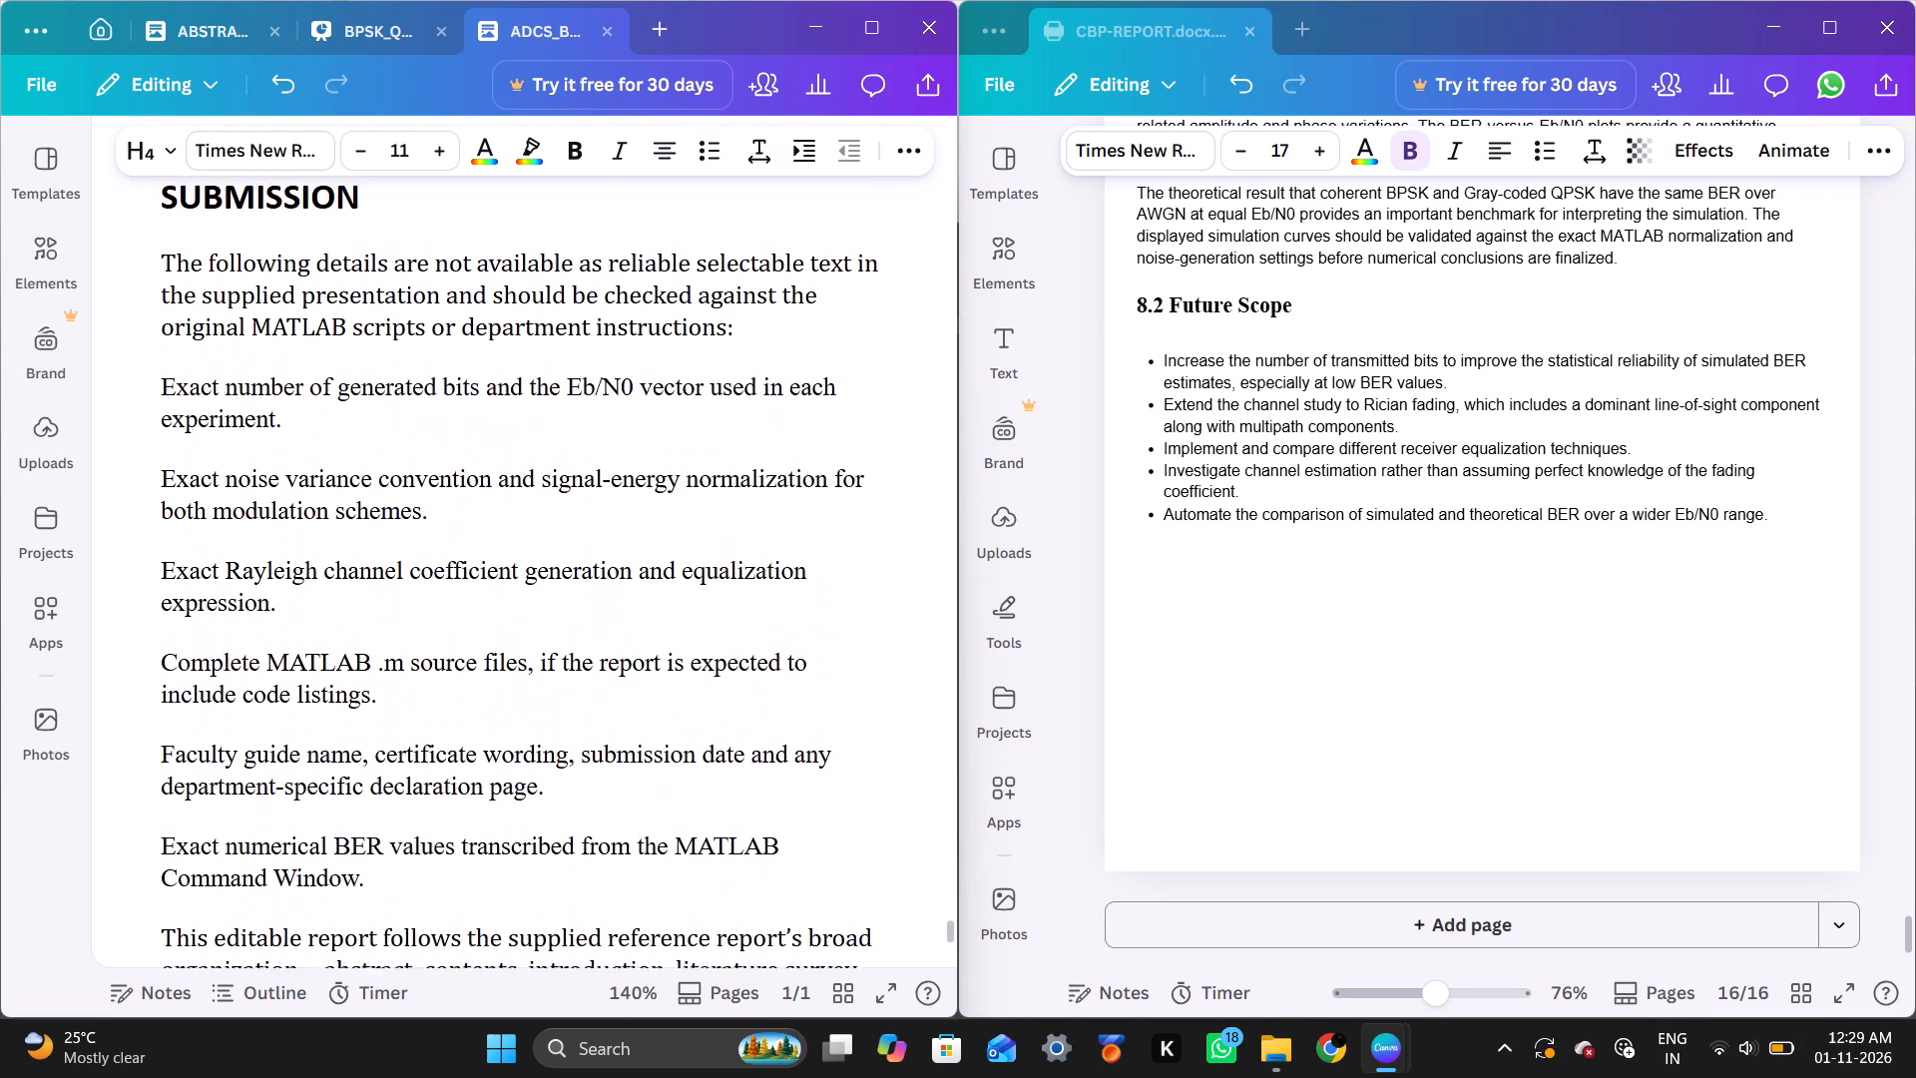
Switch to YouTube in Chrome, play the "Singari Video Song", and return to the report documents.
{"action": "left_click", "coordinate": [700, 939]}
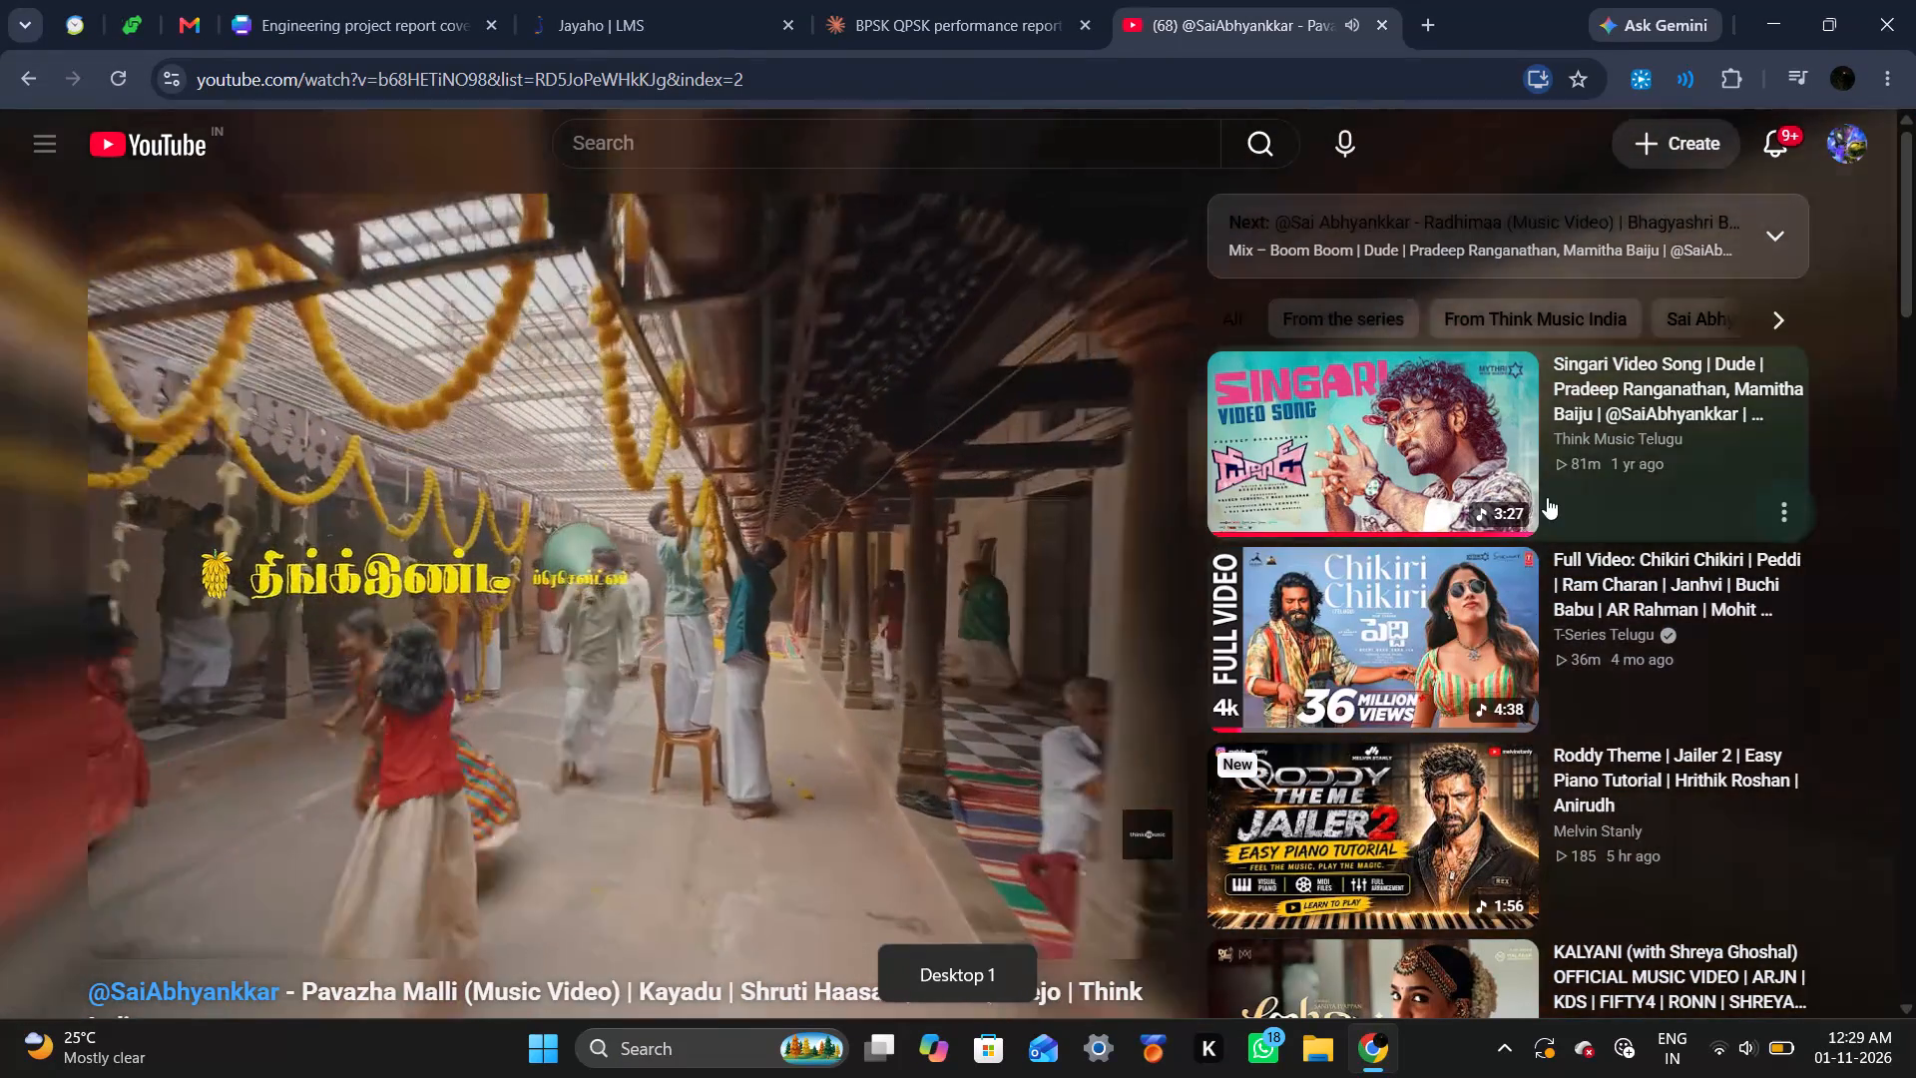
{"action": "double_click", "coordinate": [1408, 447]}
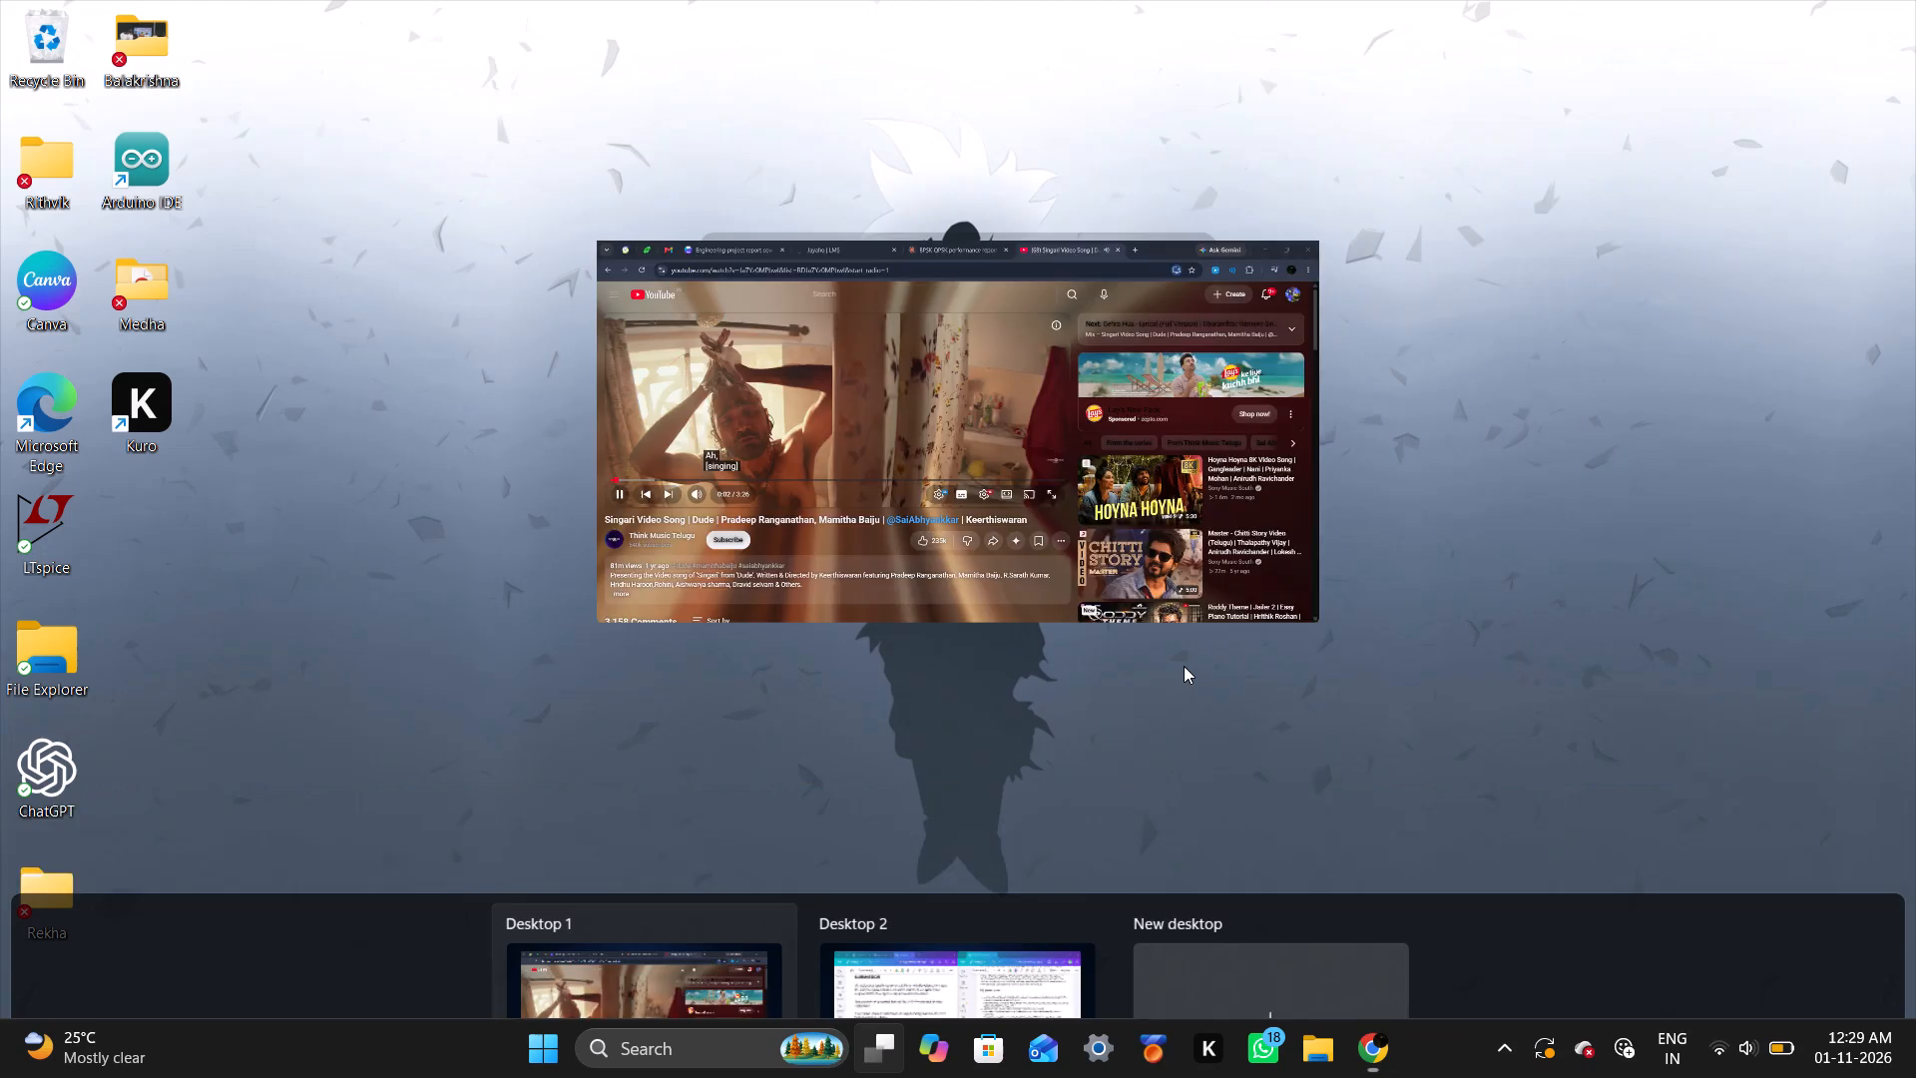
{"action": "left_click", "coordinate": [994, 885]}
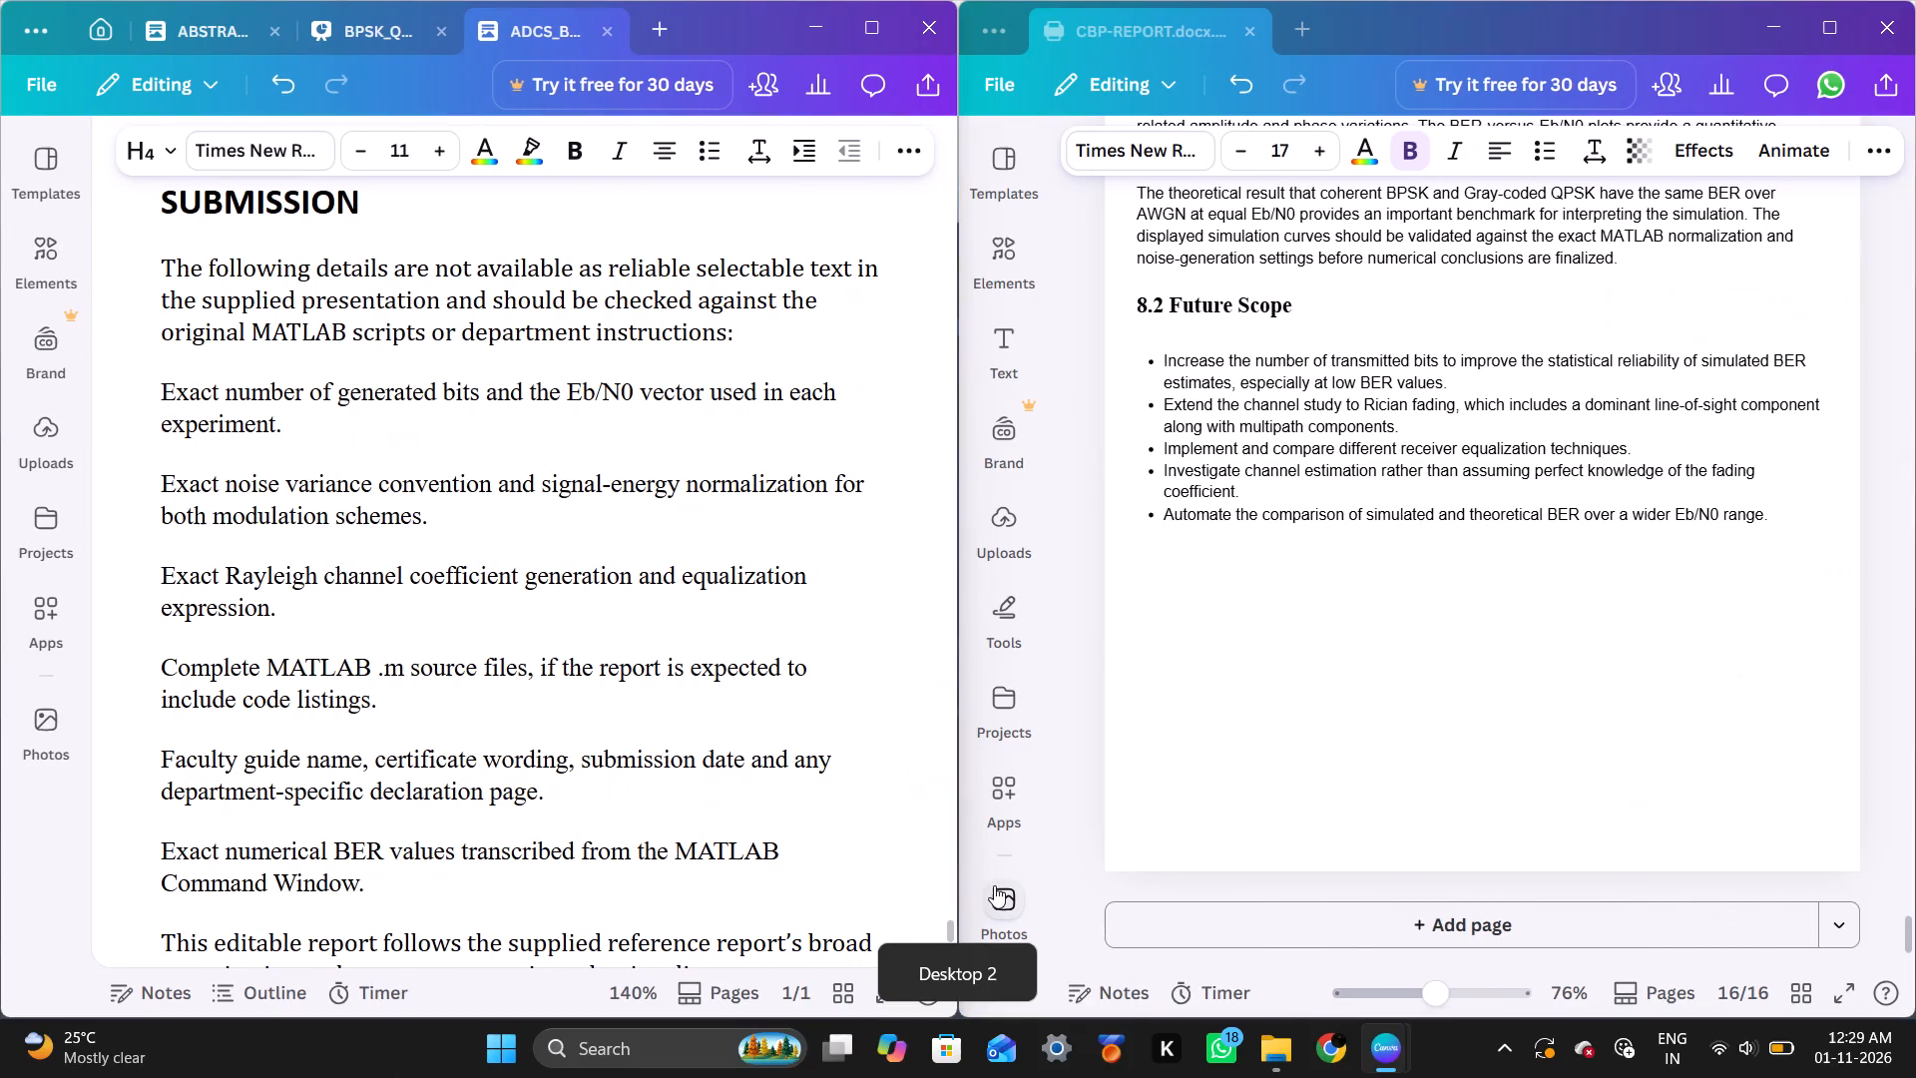
Copy the "9. REFERENCES" heading and its entries 1 to 8 from the reference document.
{"action": "scroll", "coordinate": [1442, 316], "scroll_direction": "up", "scroll_amount": 1}
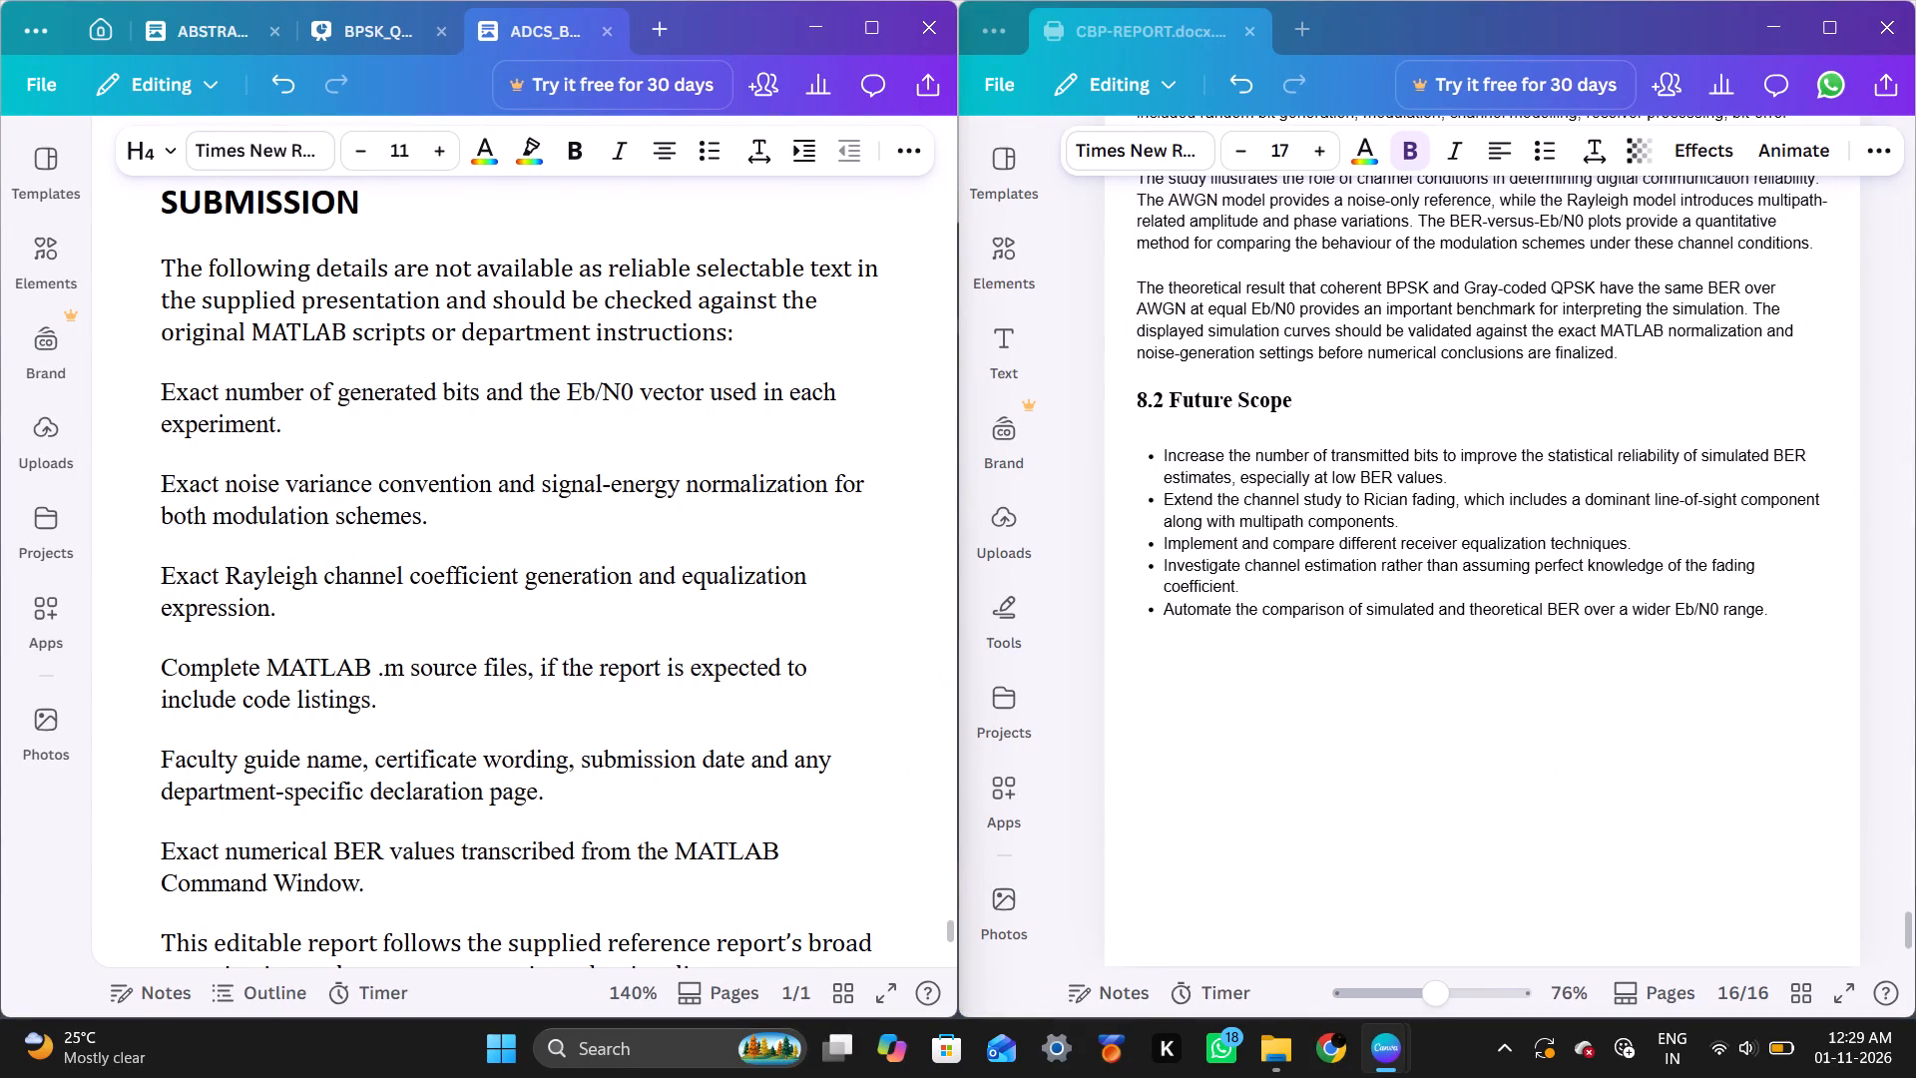
{"action": "scroll", "coordinate": [514, 507], "scroll_direction": "right", "scroll_amount": 1}
{"action": "scroll", "coordinate": [514, 507], "scroll_direction": "up", "scroll_amount": 1}
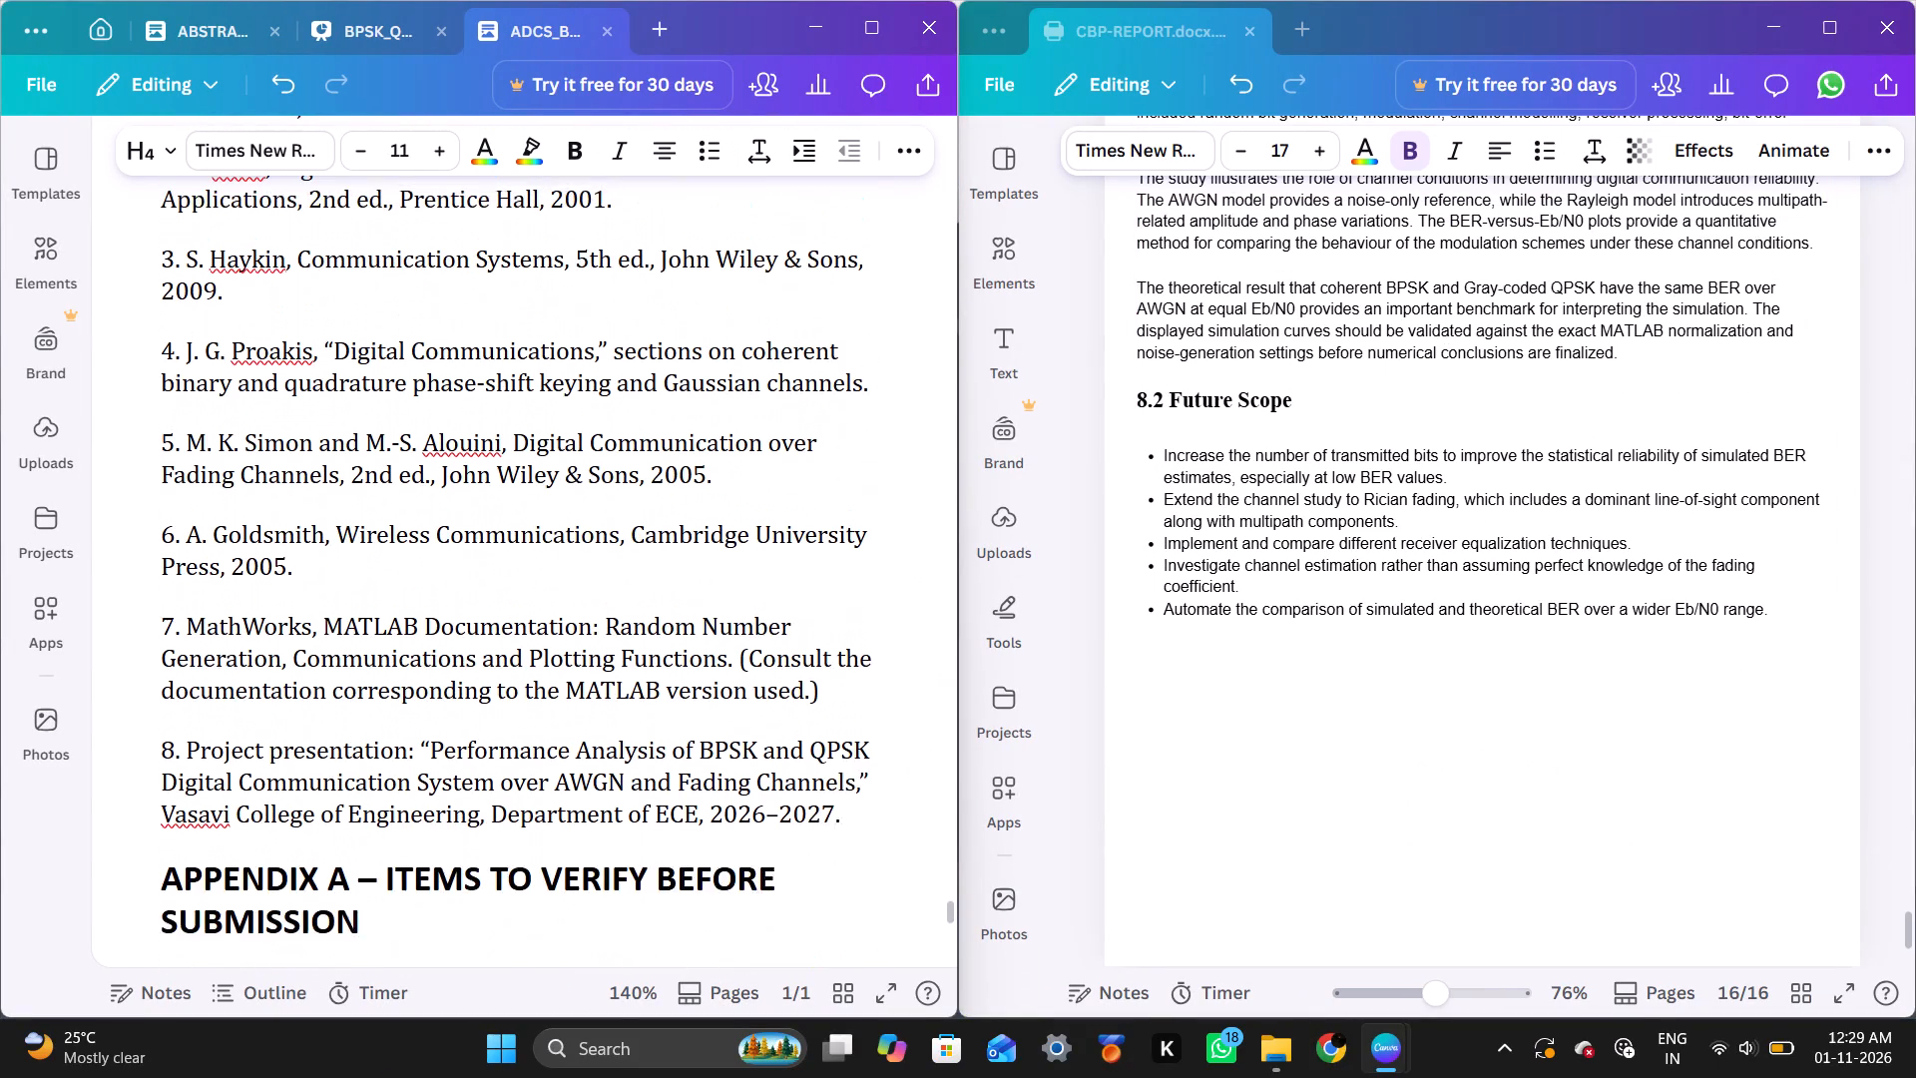
{"action": "scroll", "coordinate": [514, 507], "scroll_direction": "up", "scroll_amount": 1}
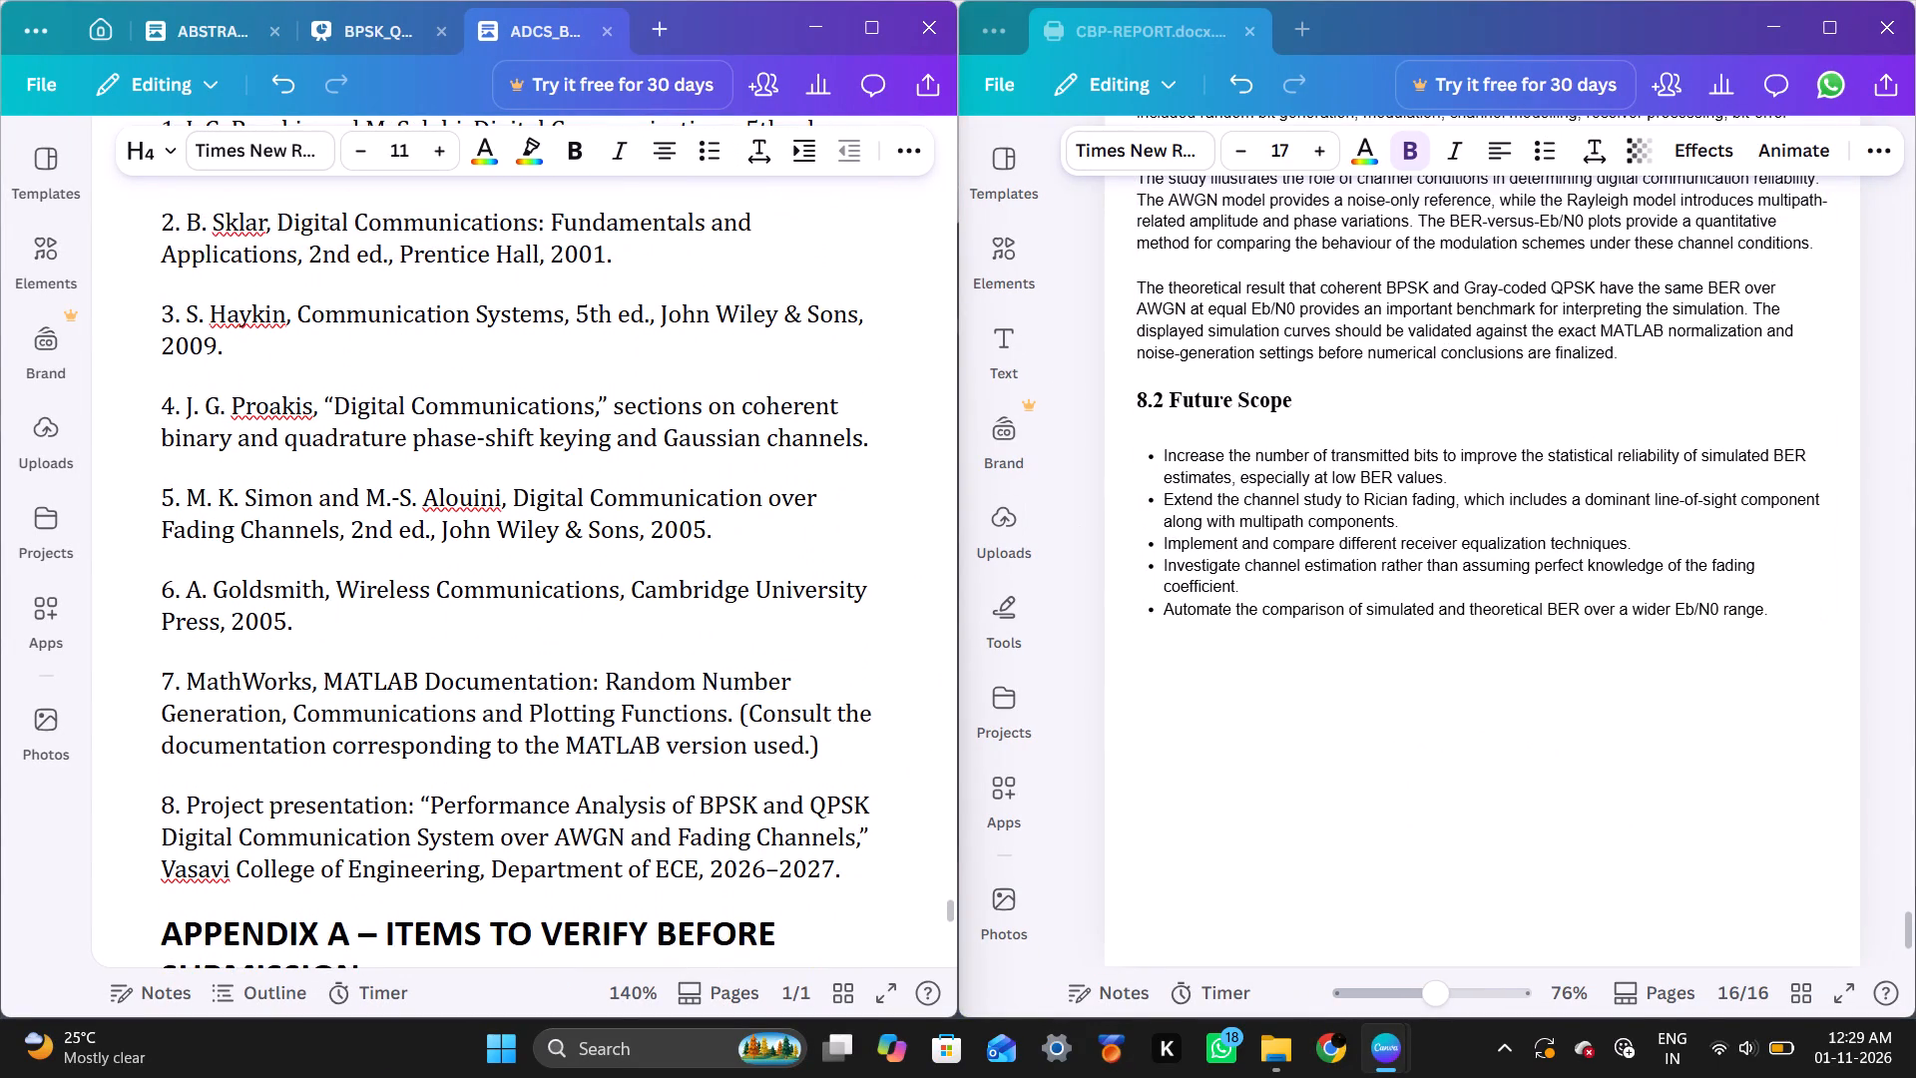
{"action": "left_click_drag", "start_coordinate": [860, 875], "coordinate": [178, 525]}
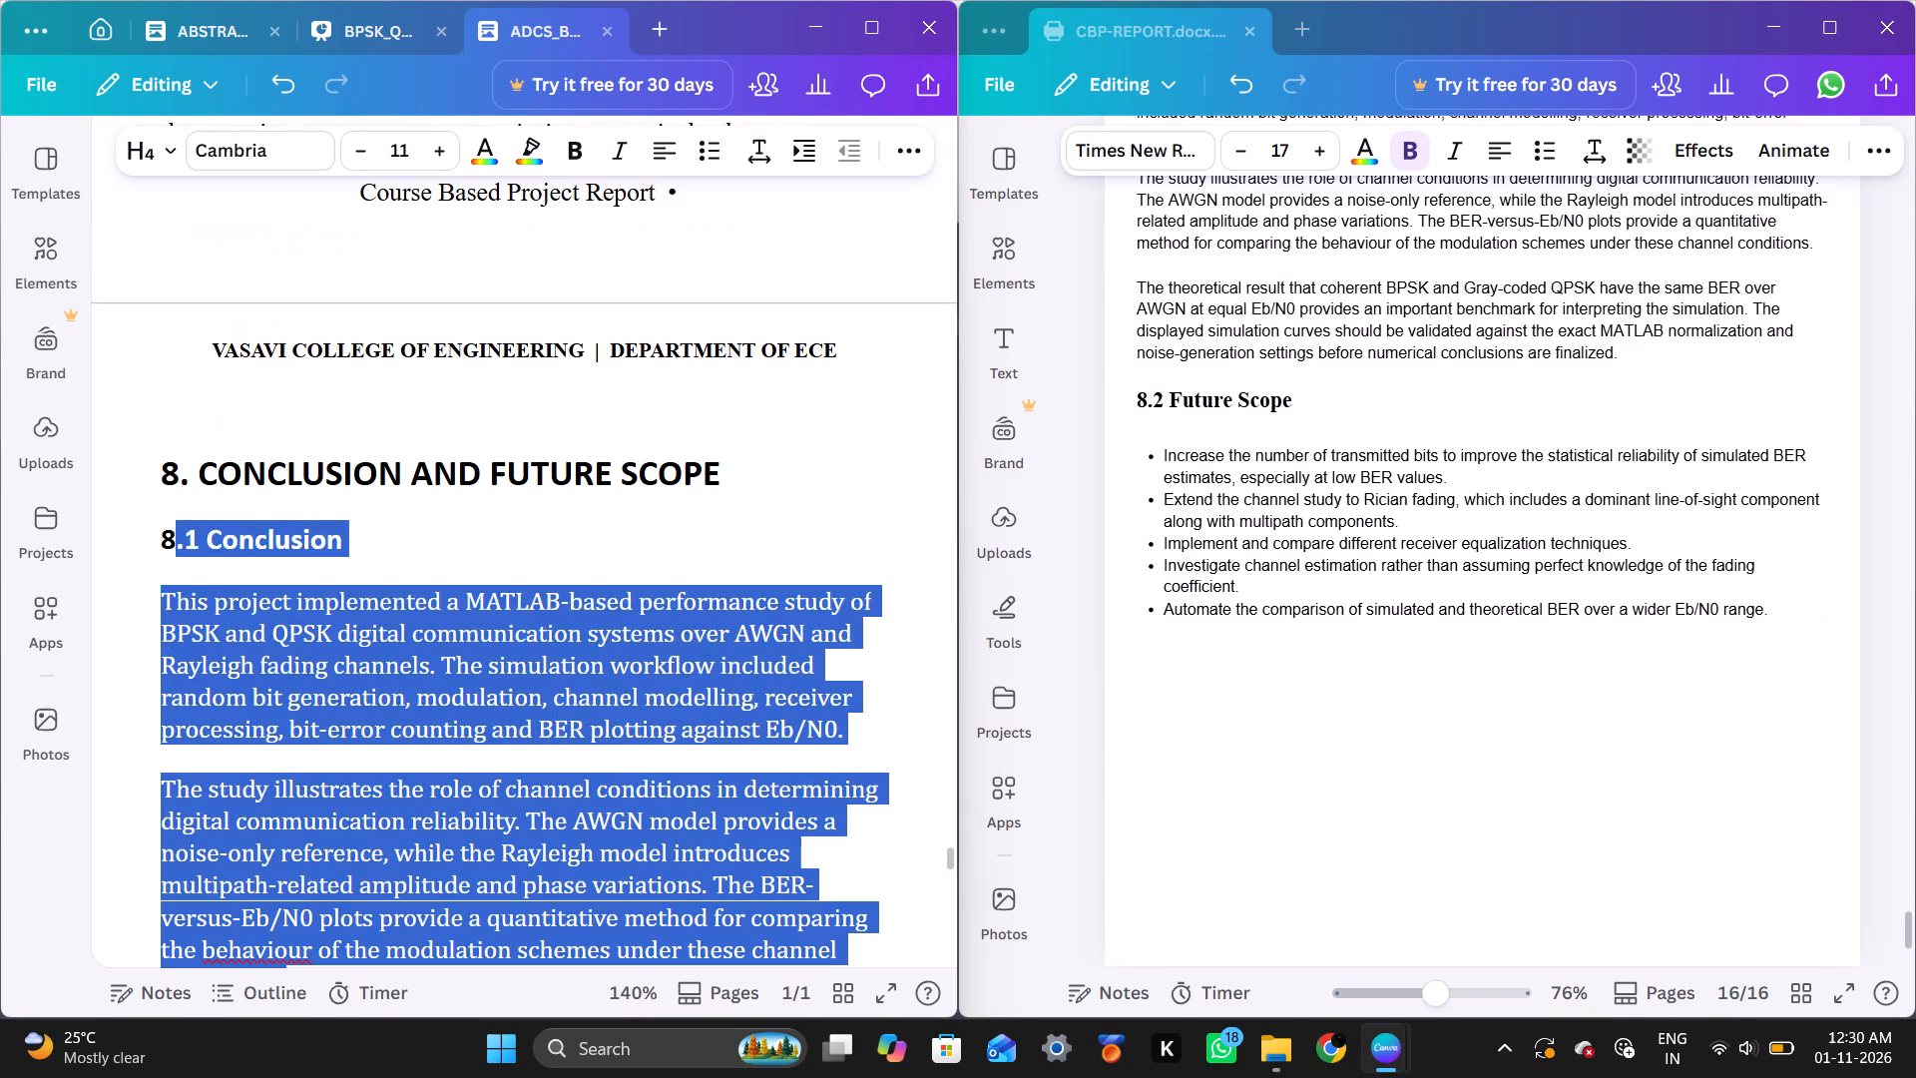
{"action": "left_click_drag", "start_coordinate": [178, 525], "coordinate": [159, 611]}
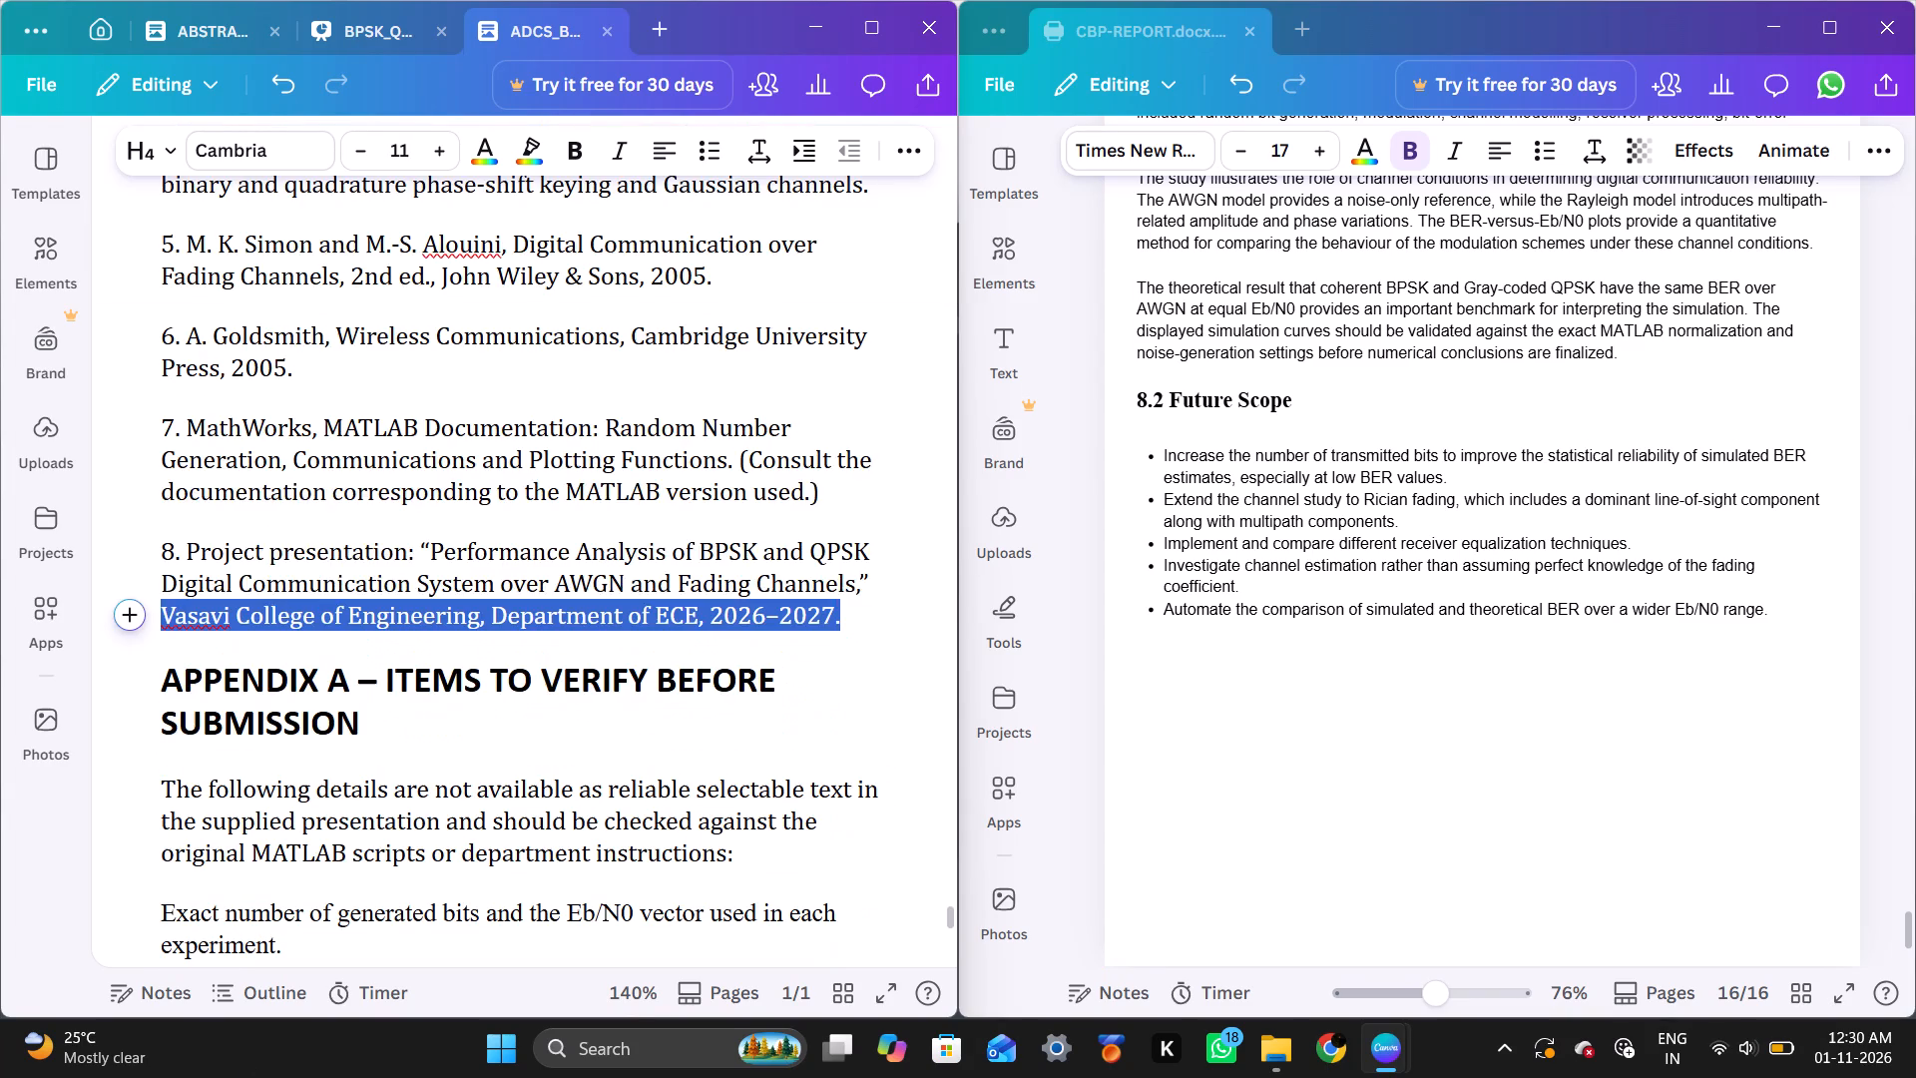
{"action": "left_click_drag", "start_coordinate": [159, 611], "coordinate": [179, 313]}
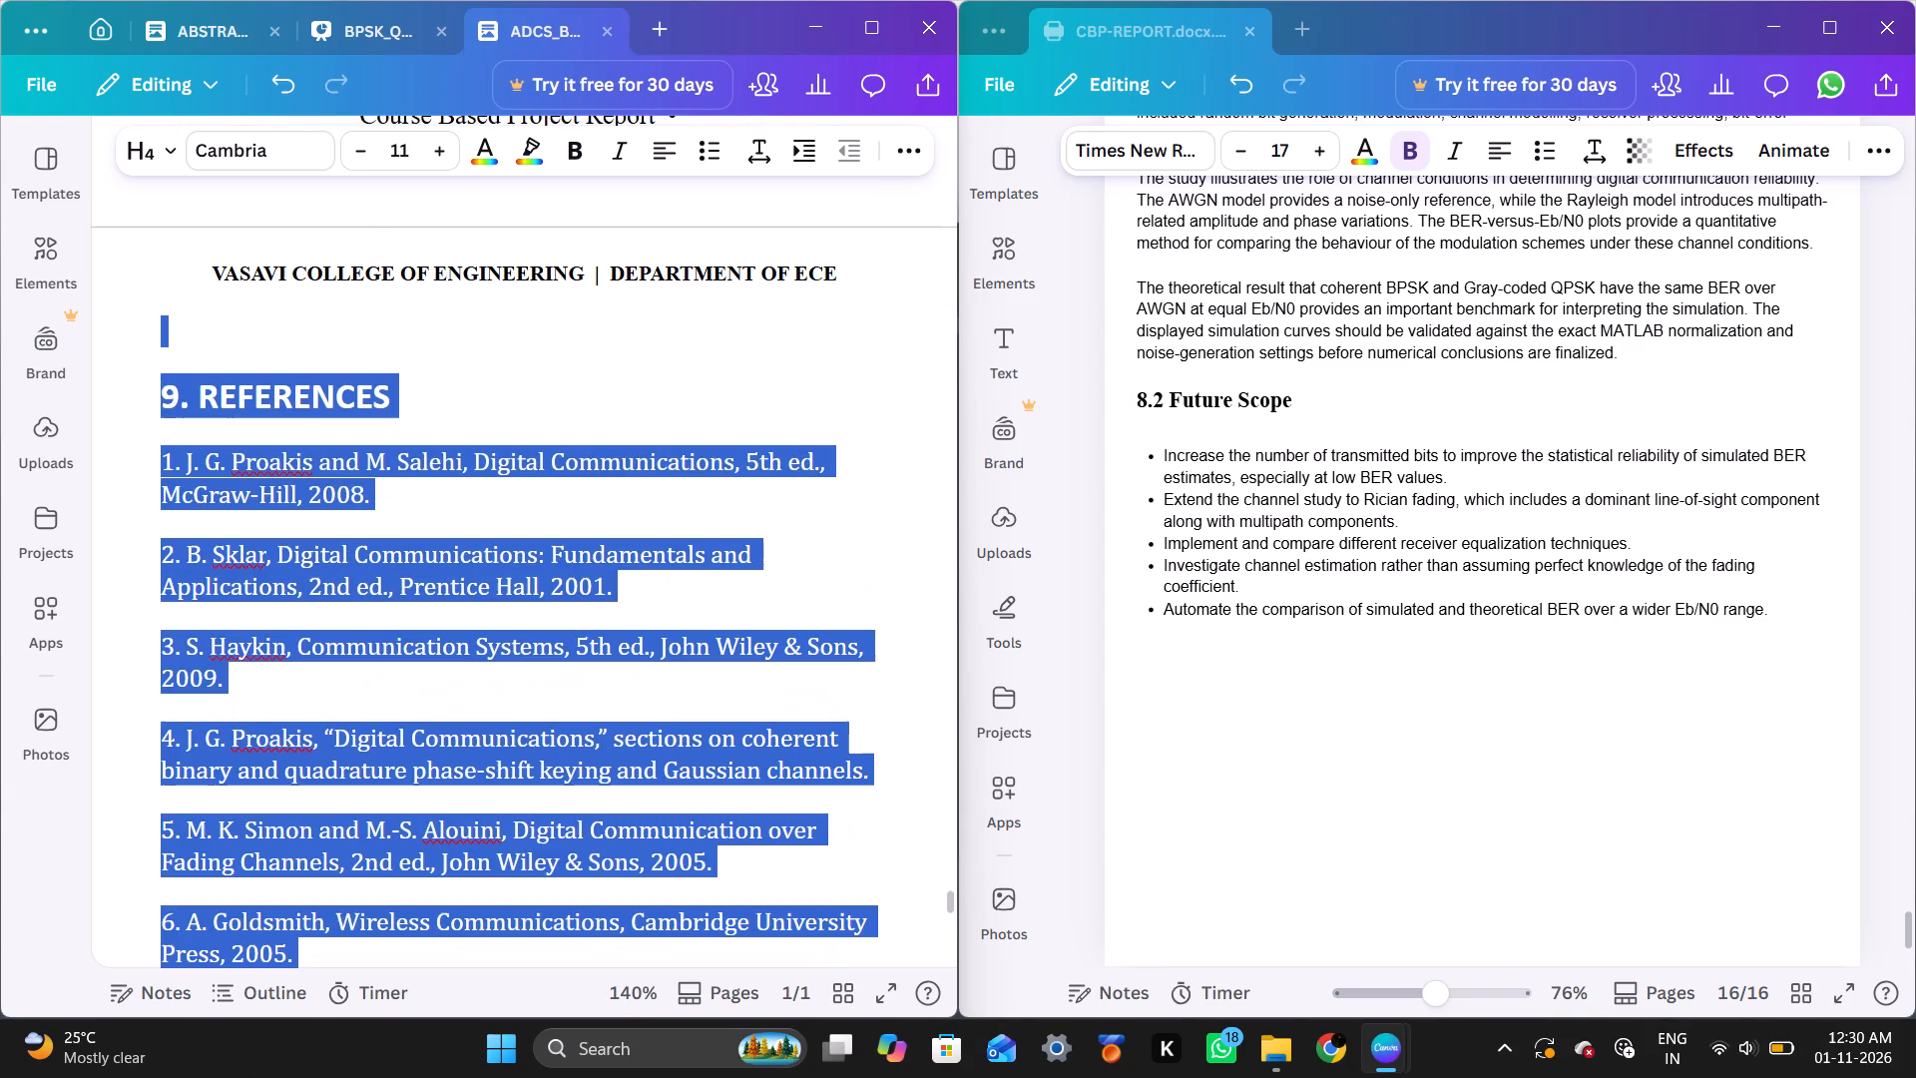
{"action": "left_click_drag", "start_coordinate": [179, 313], "coordinate": [163, 395]}
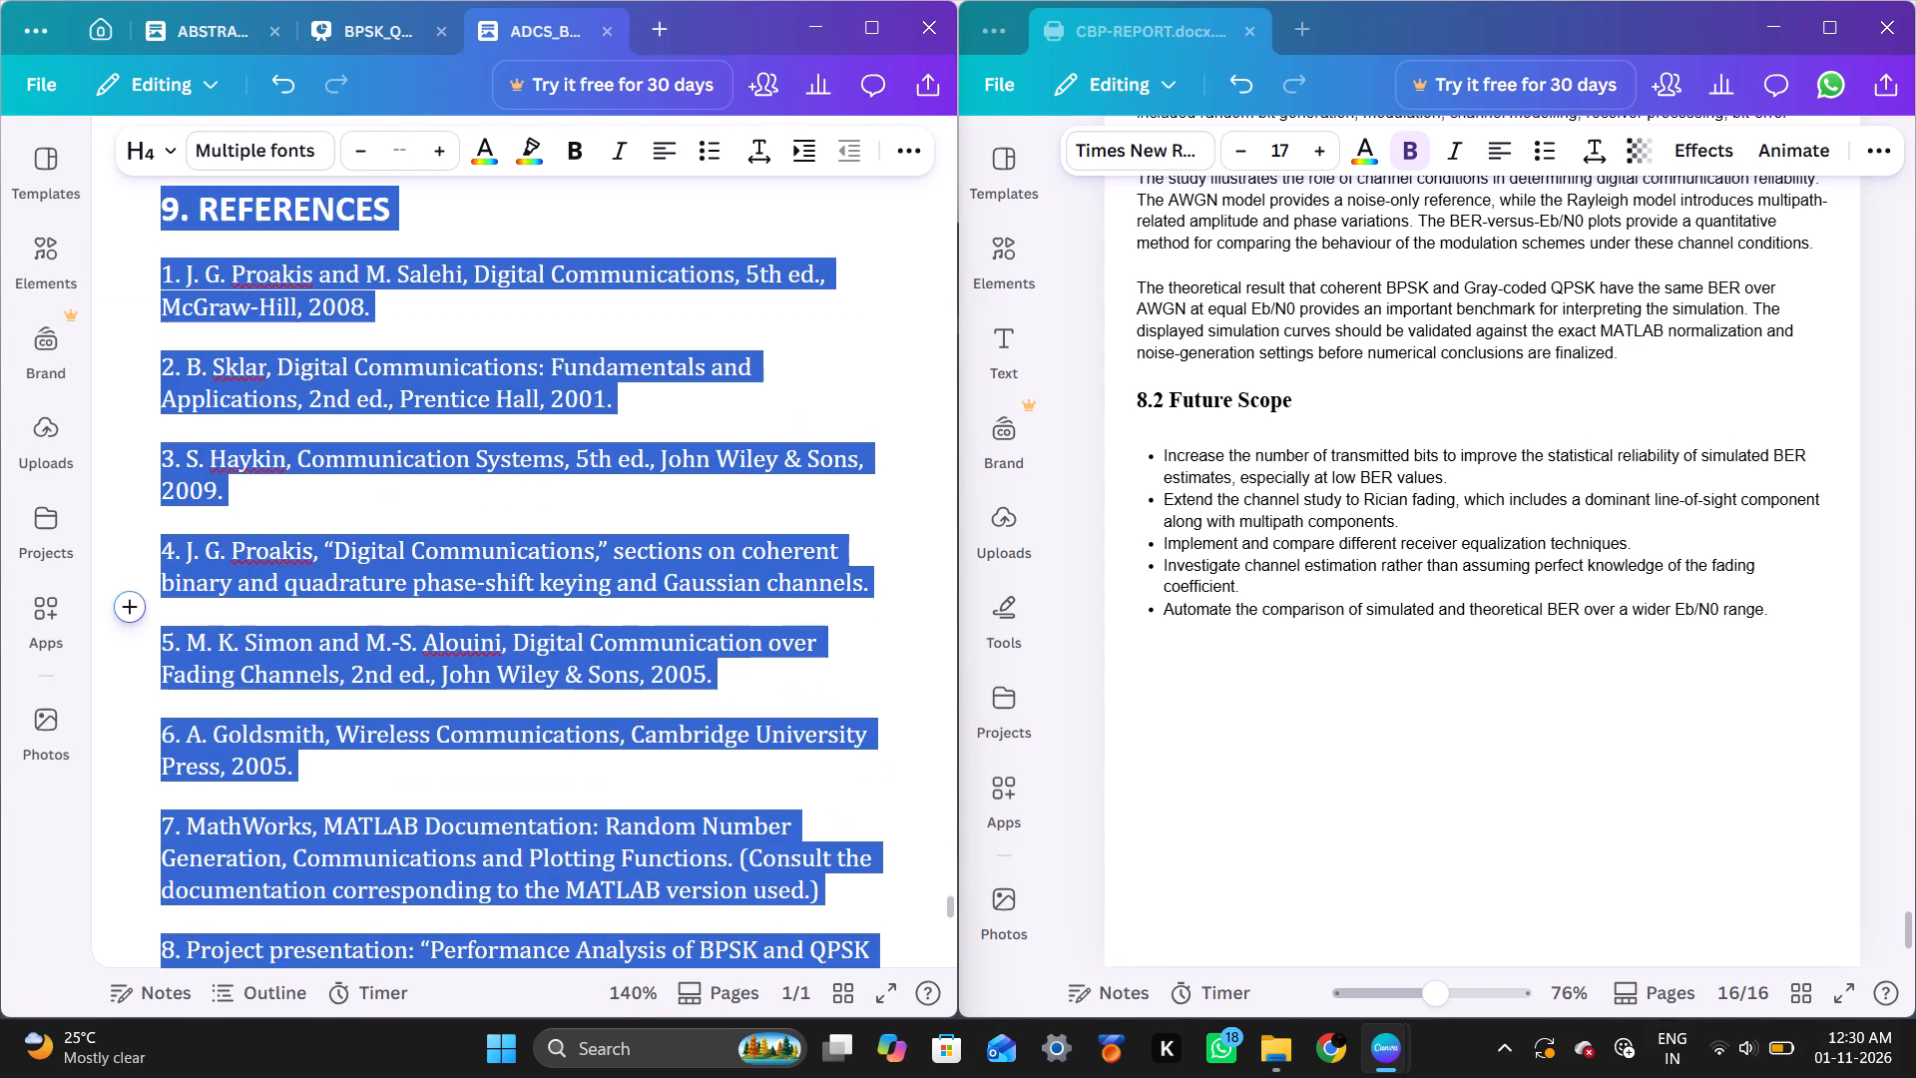
{"action": "key", "text": "ctrl+c"}
Duplicate the section 8 text box on page 16 and move the copy down to just below the "8.2 Future Scope" heading.
{"action": "left_click", "coordinate": [1733, 893]}
{"action": "left_click", "coordinate": [1540, 521]}
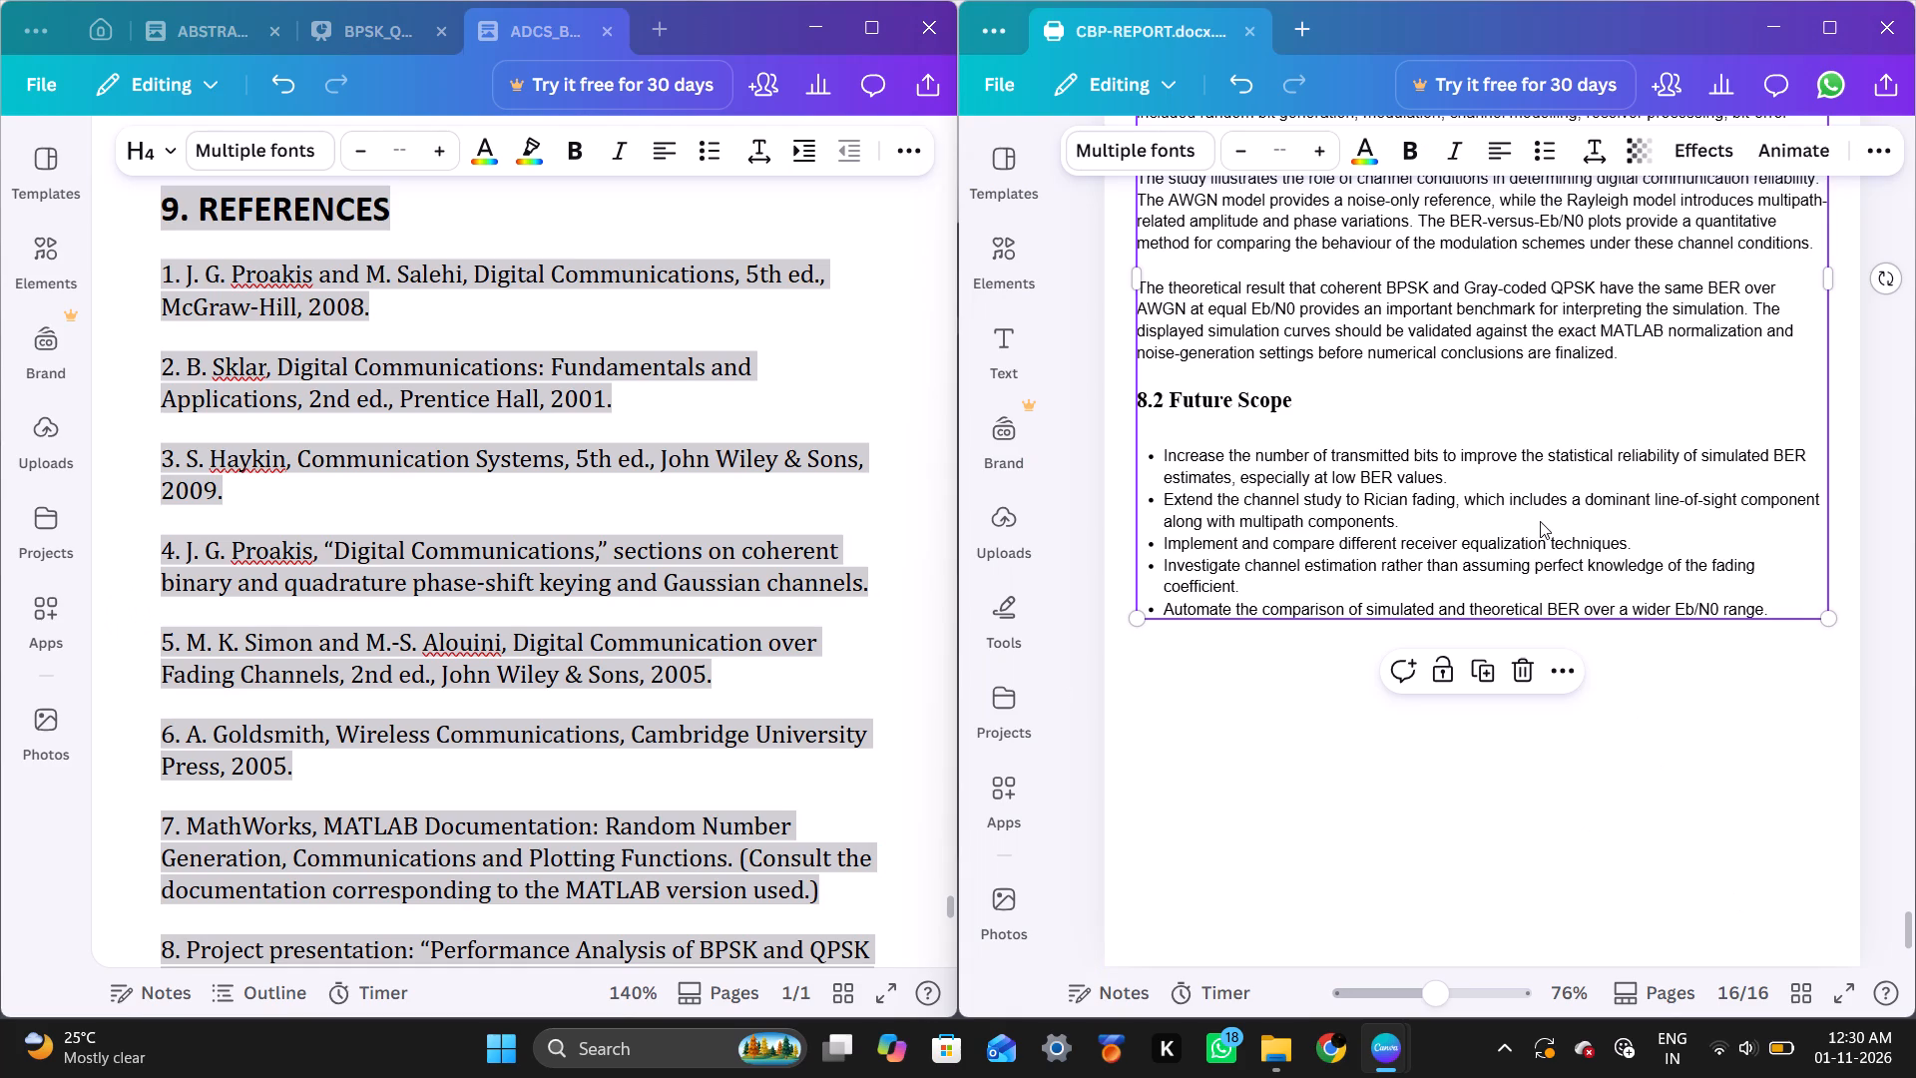
{"action": "left_click", "coordinate": [1487, 662]}
{"action": "left_click_drag", "start_coordinate": [1522, 407], "coordinate": [1517, 867]}
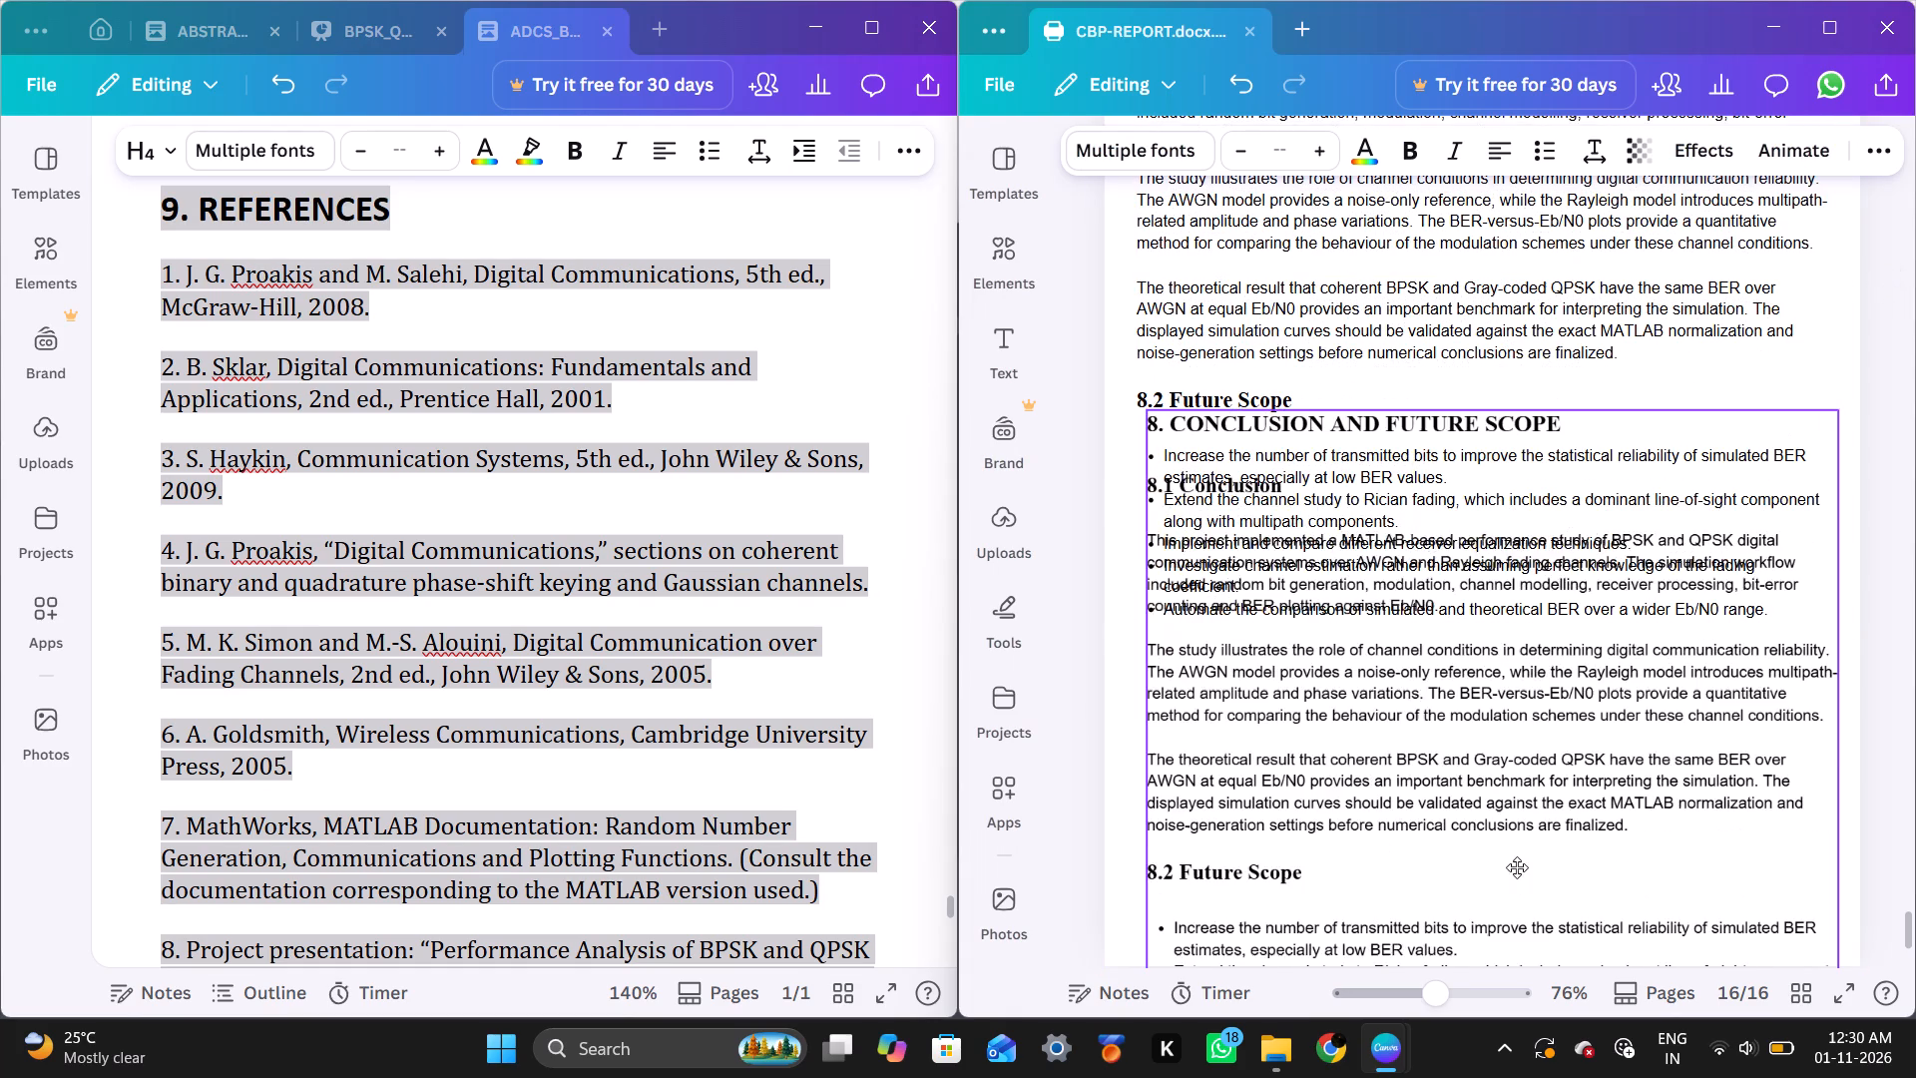
{"action": "left_click_drag", "start_coordinate": [1517, 867], "coordinate": [1517, 869]}
Replace the duplicated text box's content with the copied "9. REFERENCES" section.
{"action": "double_click", "coordinate": [1517, 869]}
{"action": "key", "text": "ctrl+v"}
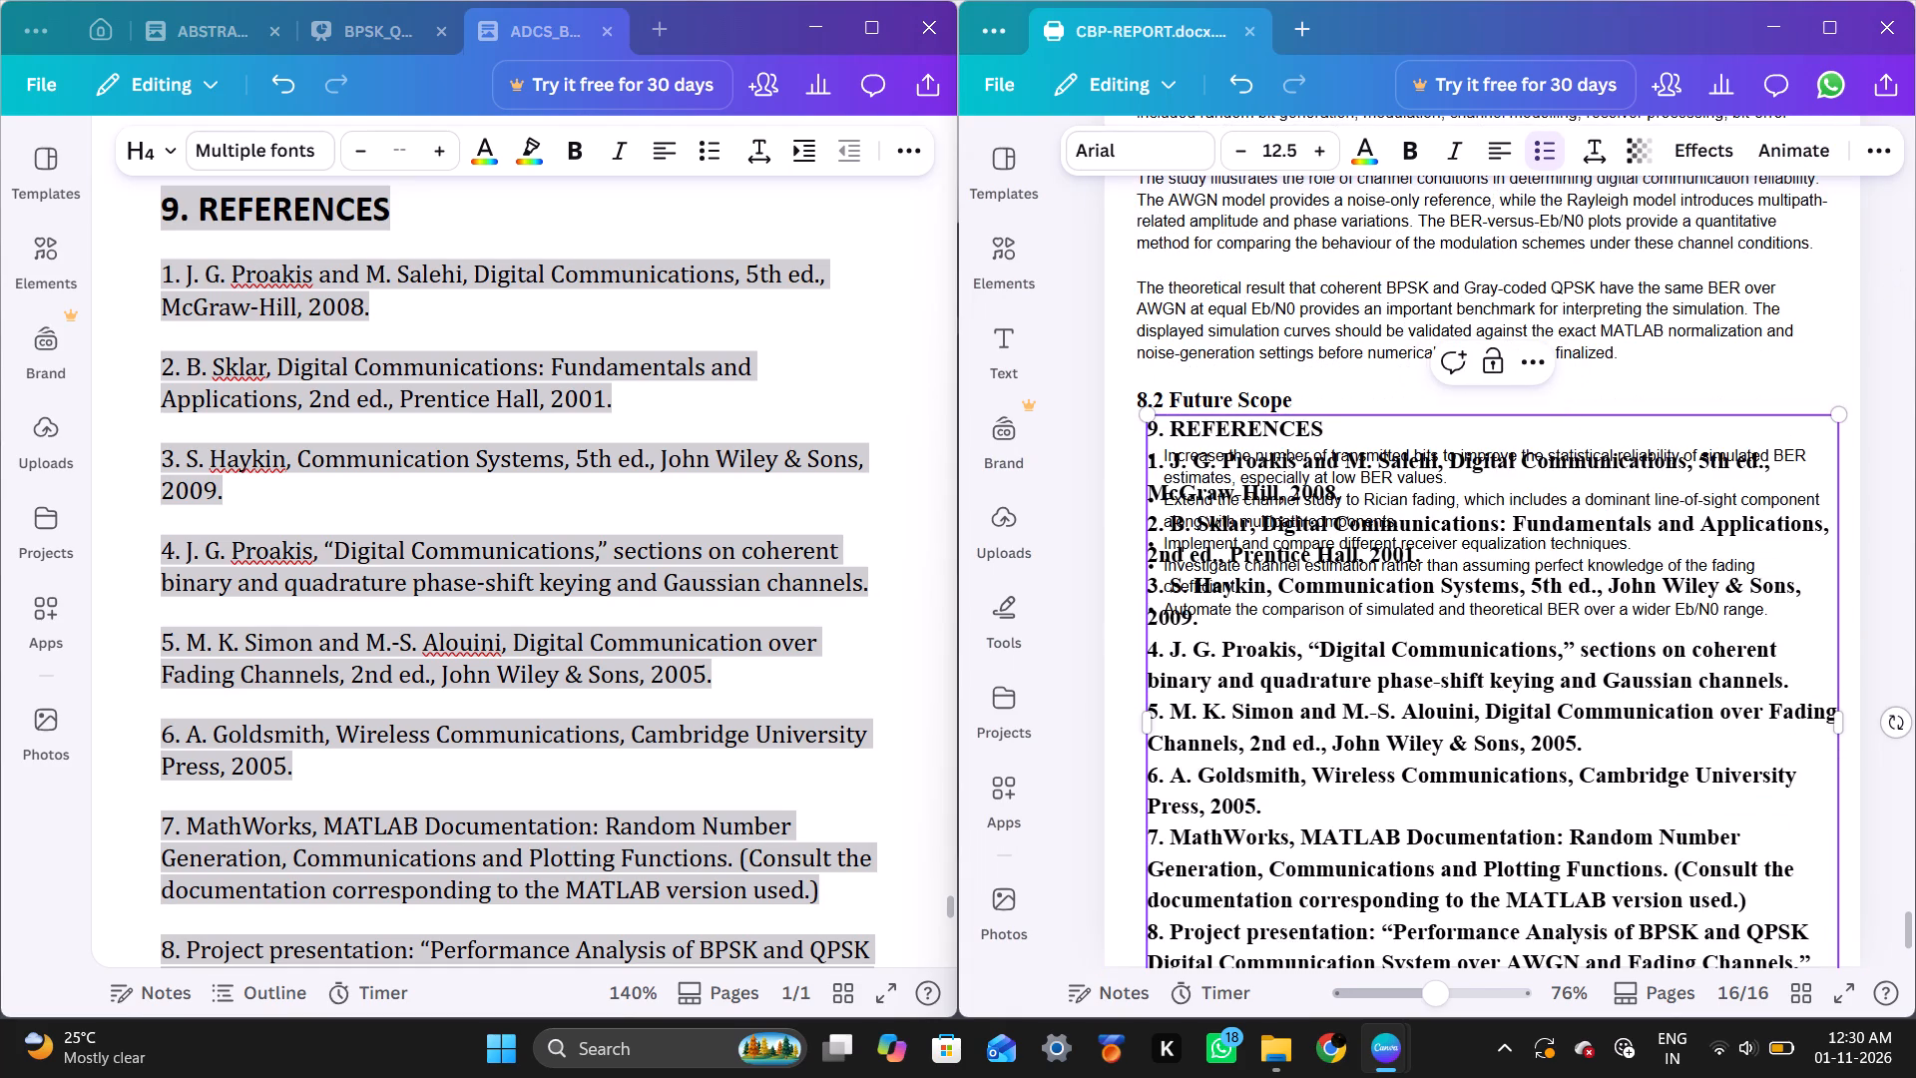
Format all text in the References text box as non-bold Arial at size 12.5.
{"action": "key", "text": "ctrl+a"}
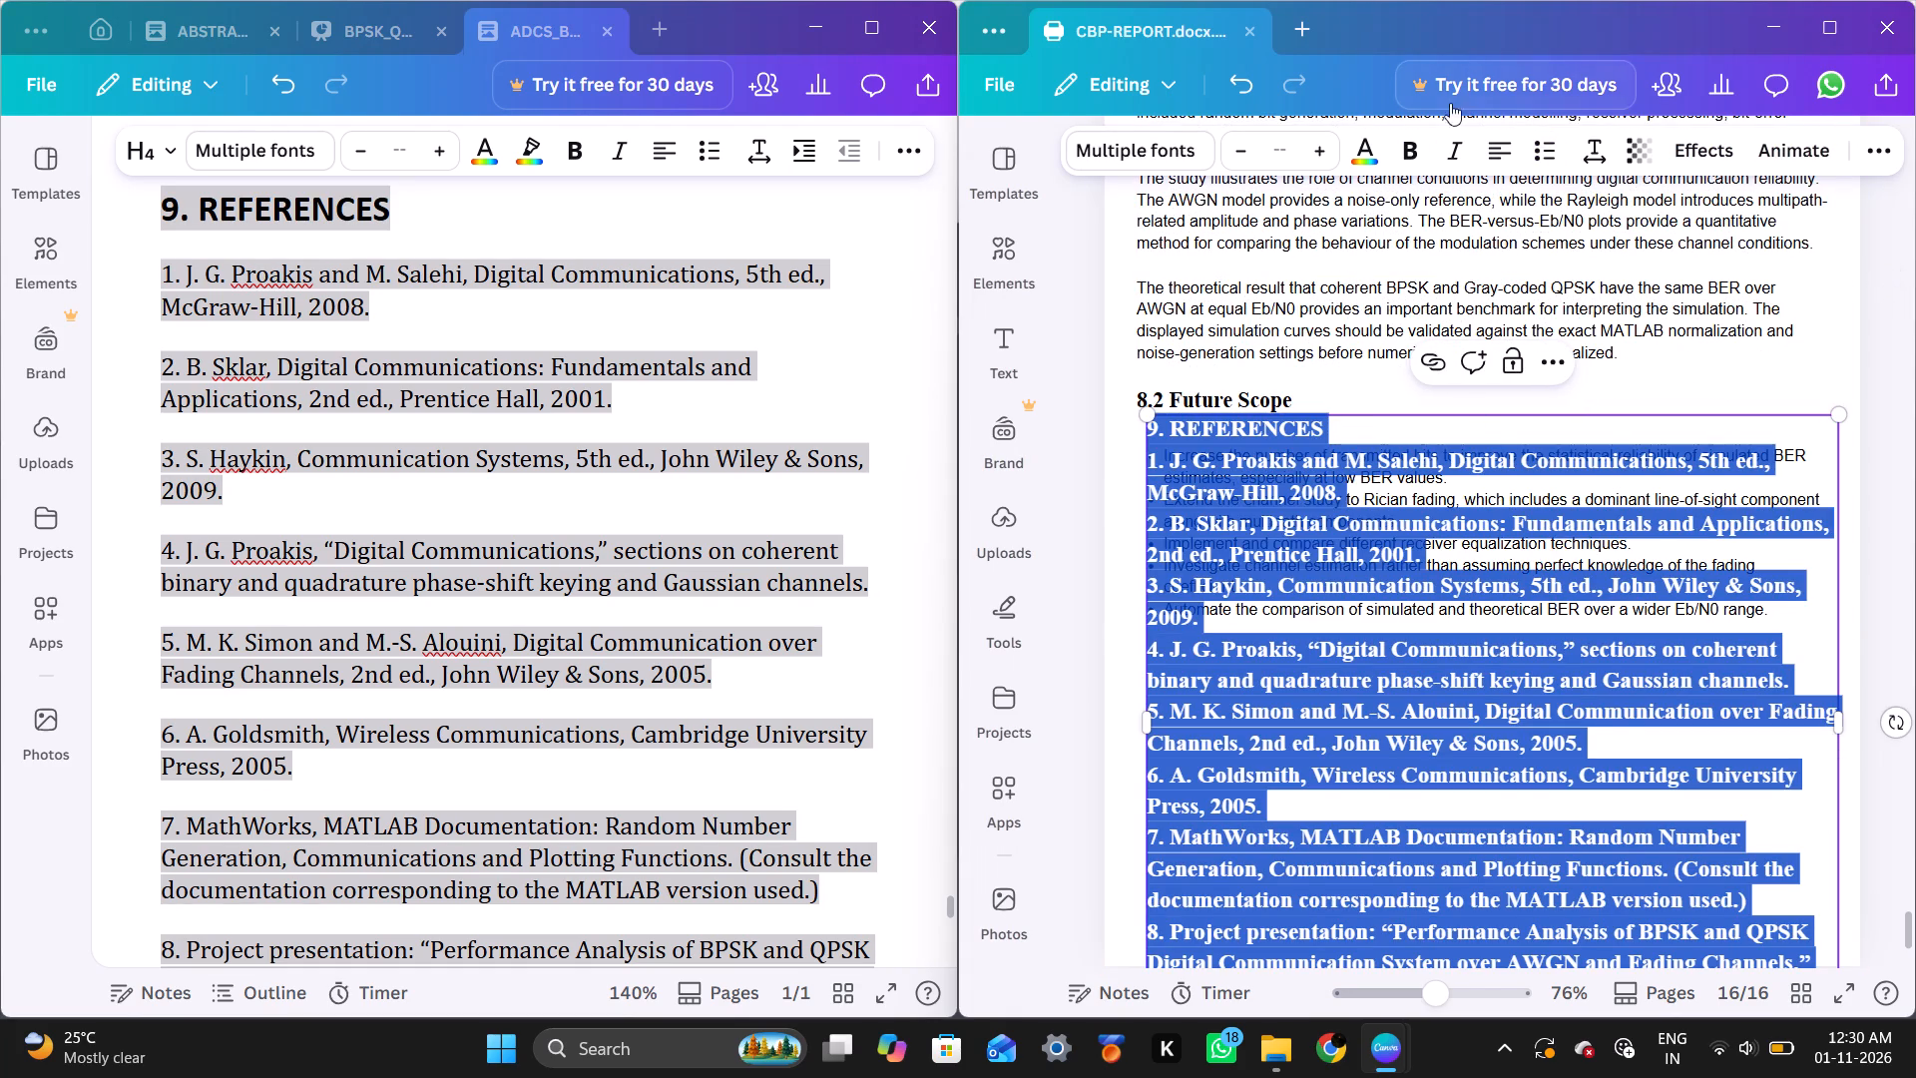
{"action": "left_click", "coordinate": [1403, 141]}
{"action": "left_click", "coordinate": [1403, 141]}
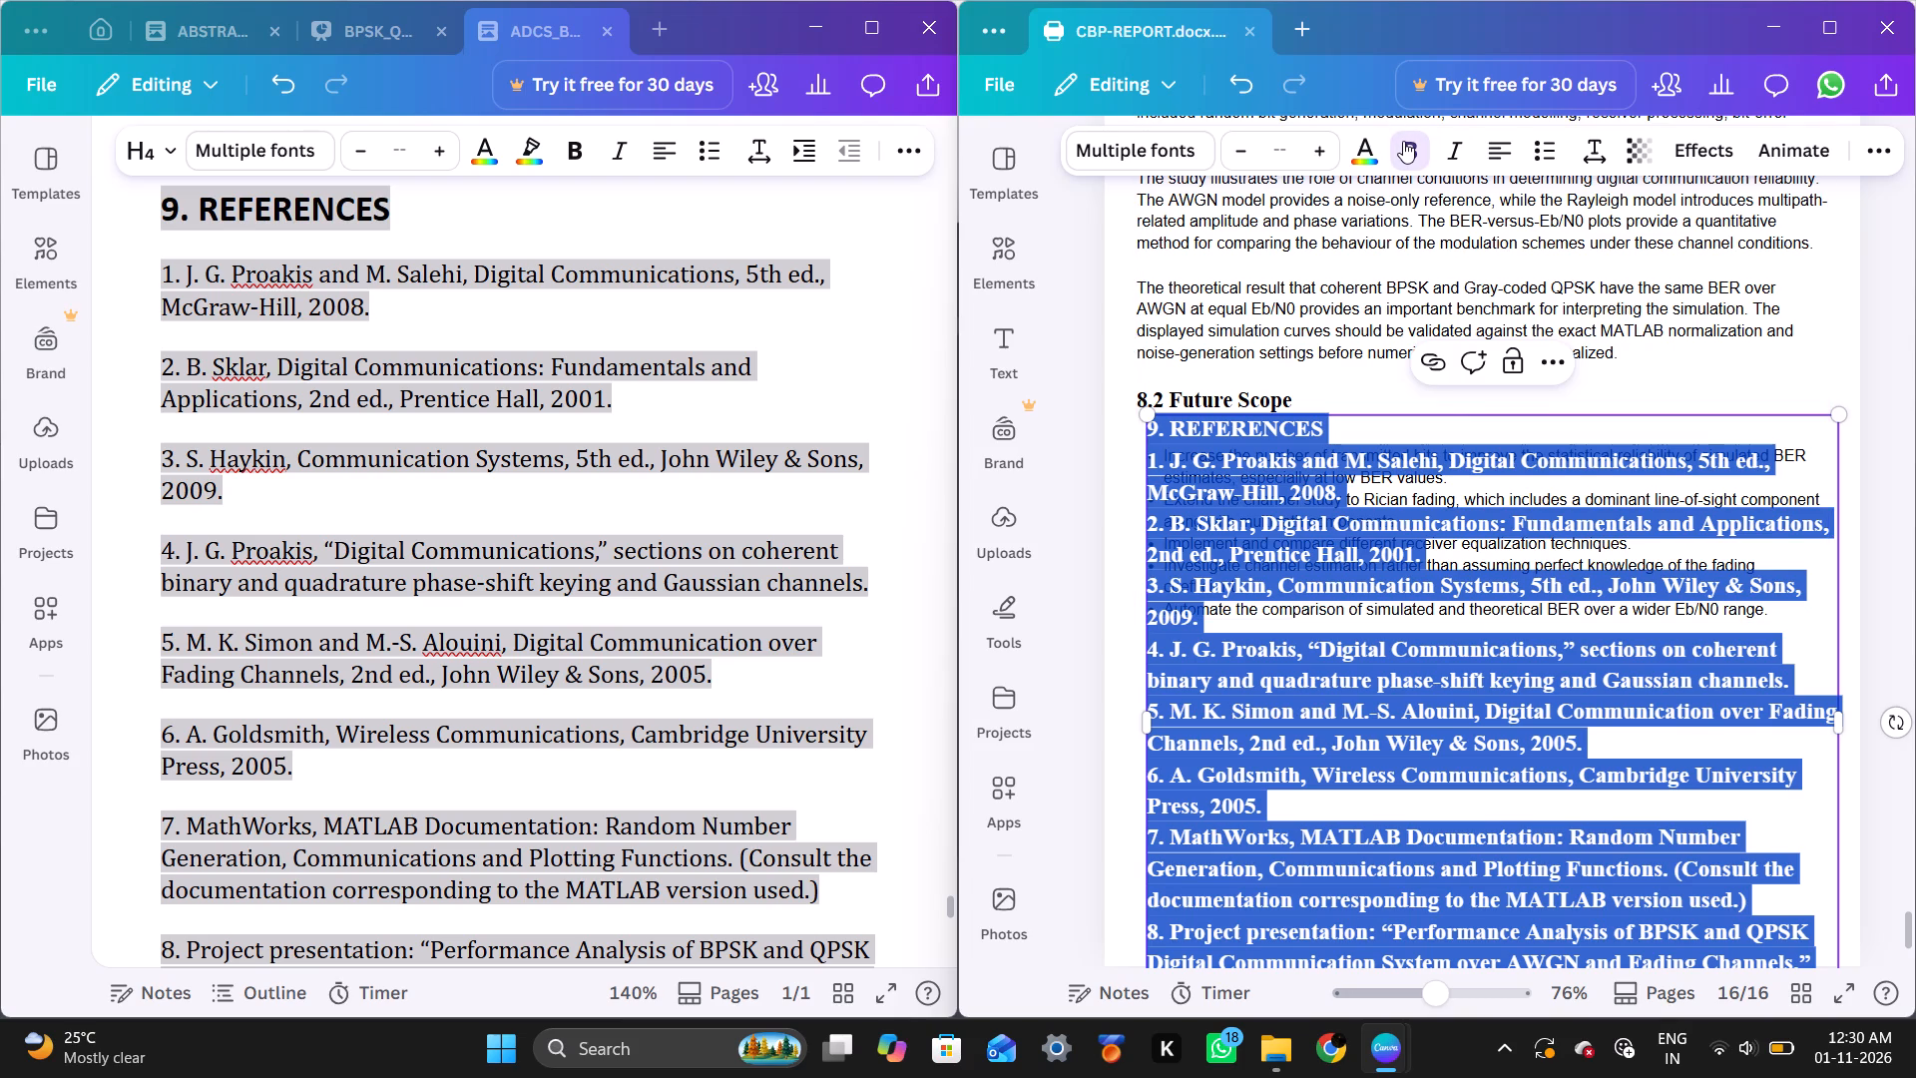
{"action": "left_click", "coordinate": [1164, 158]}
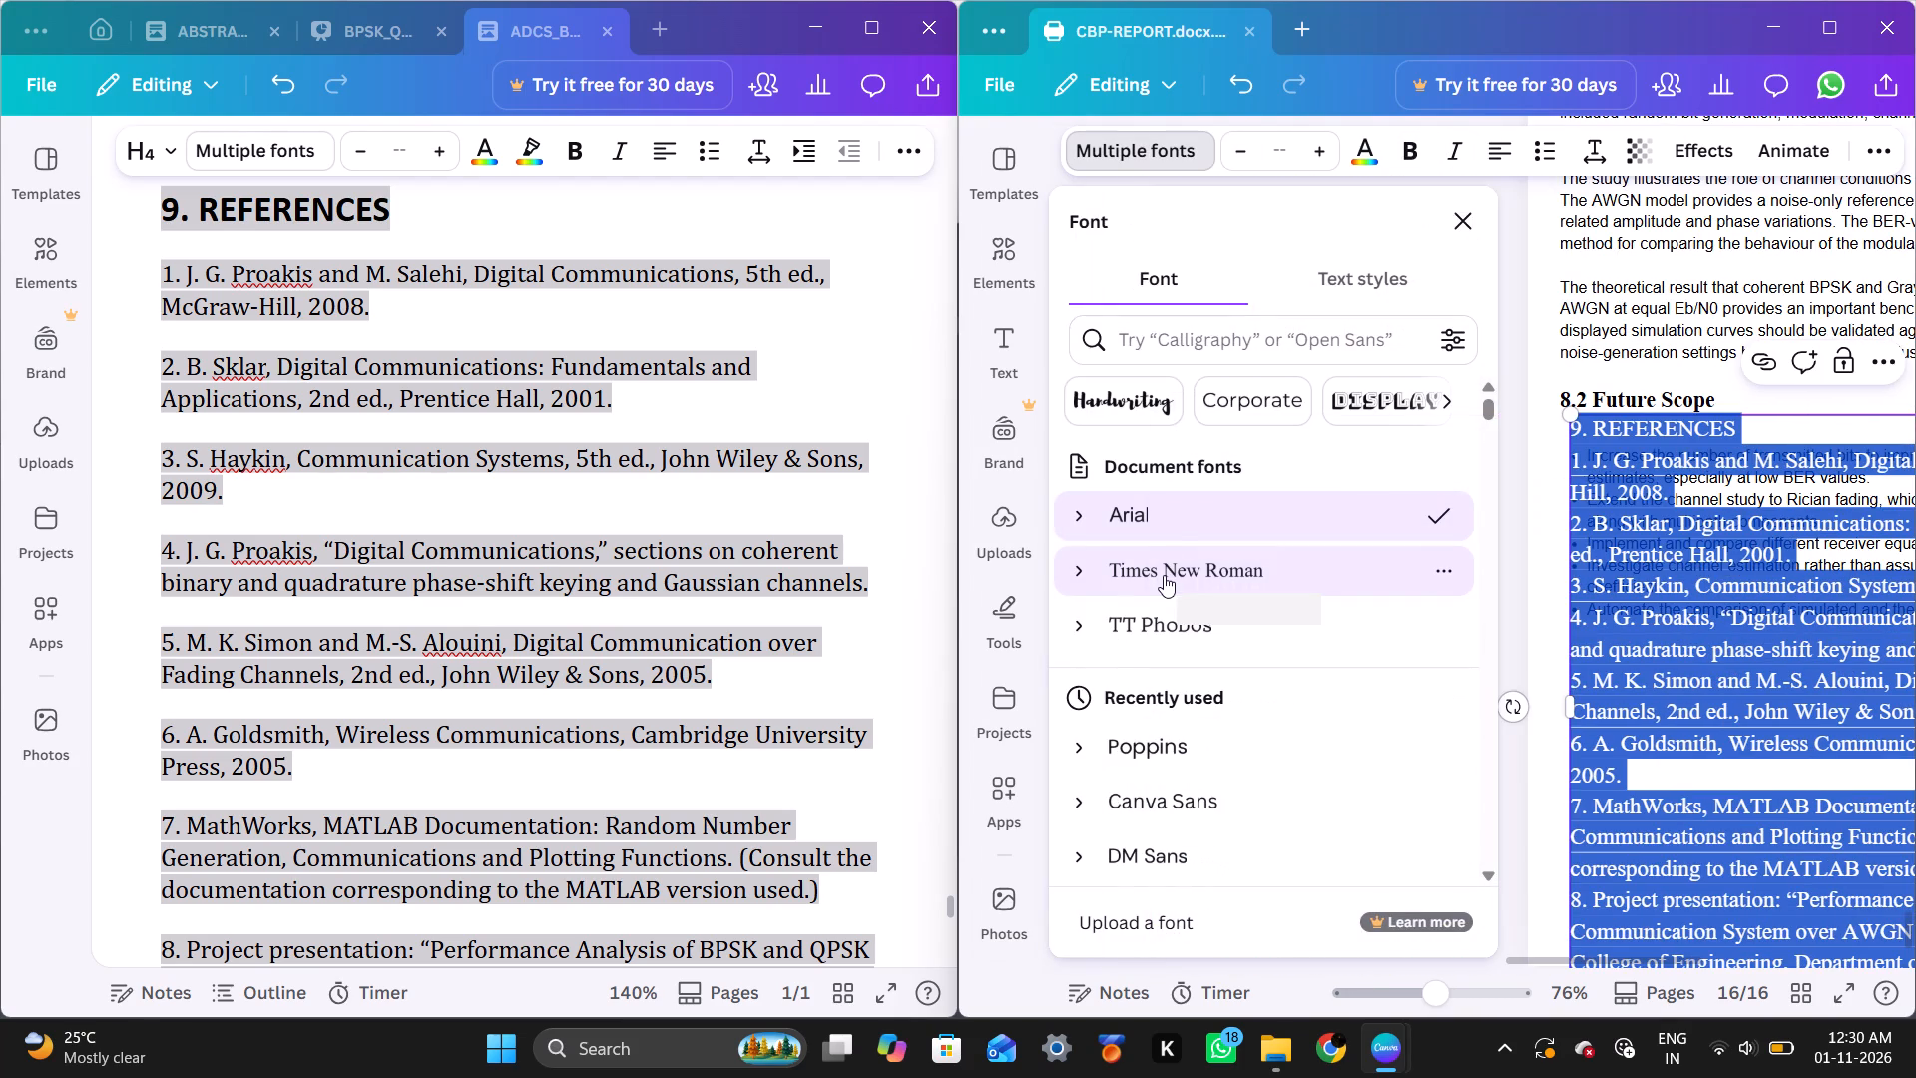
{"action": "left_click", "coordinate": [1179, 565]}
{"action": "left_click", "coordinate": [1284, 155]}
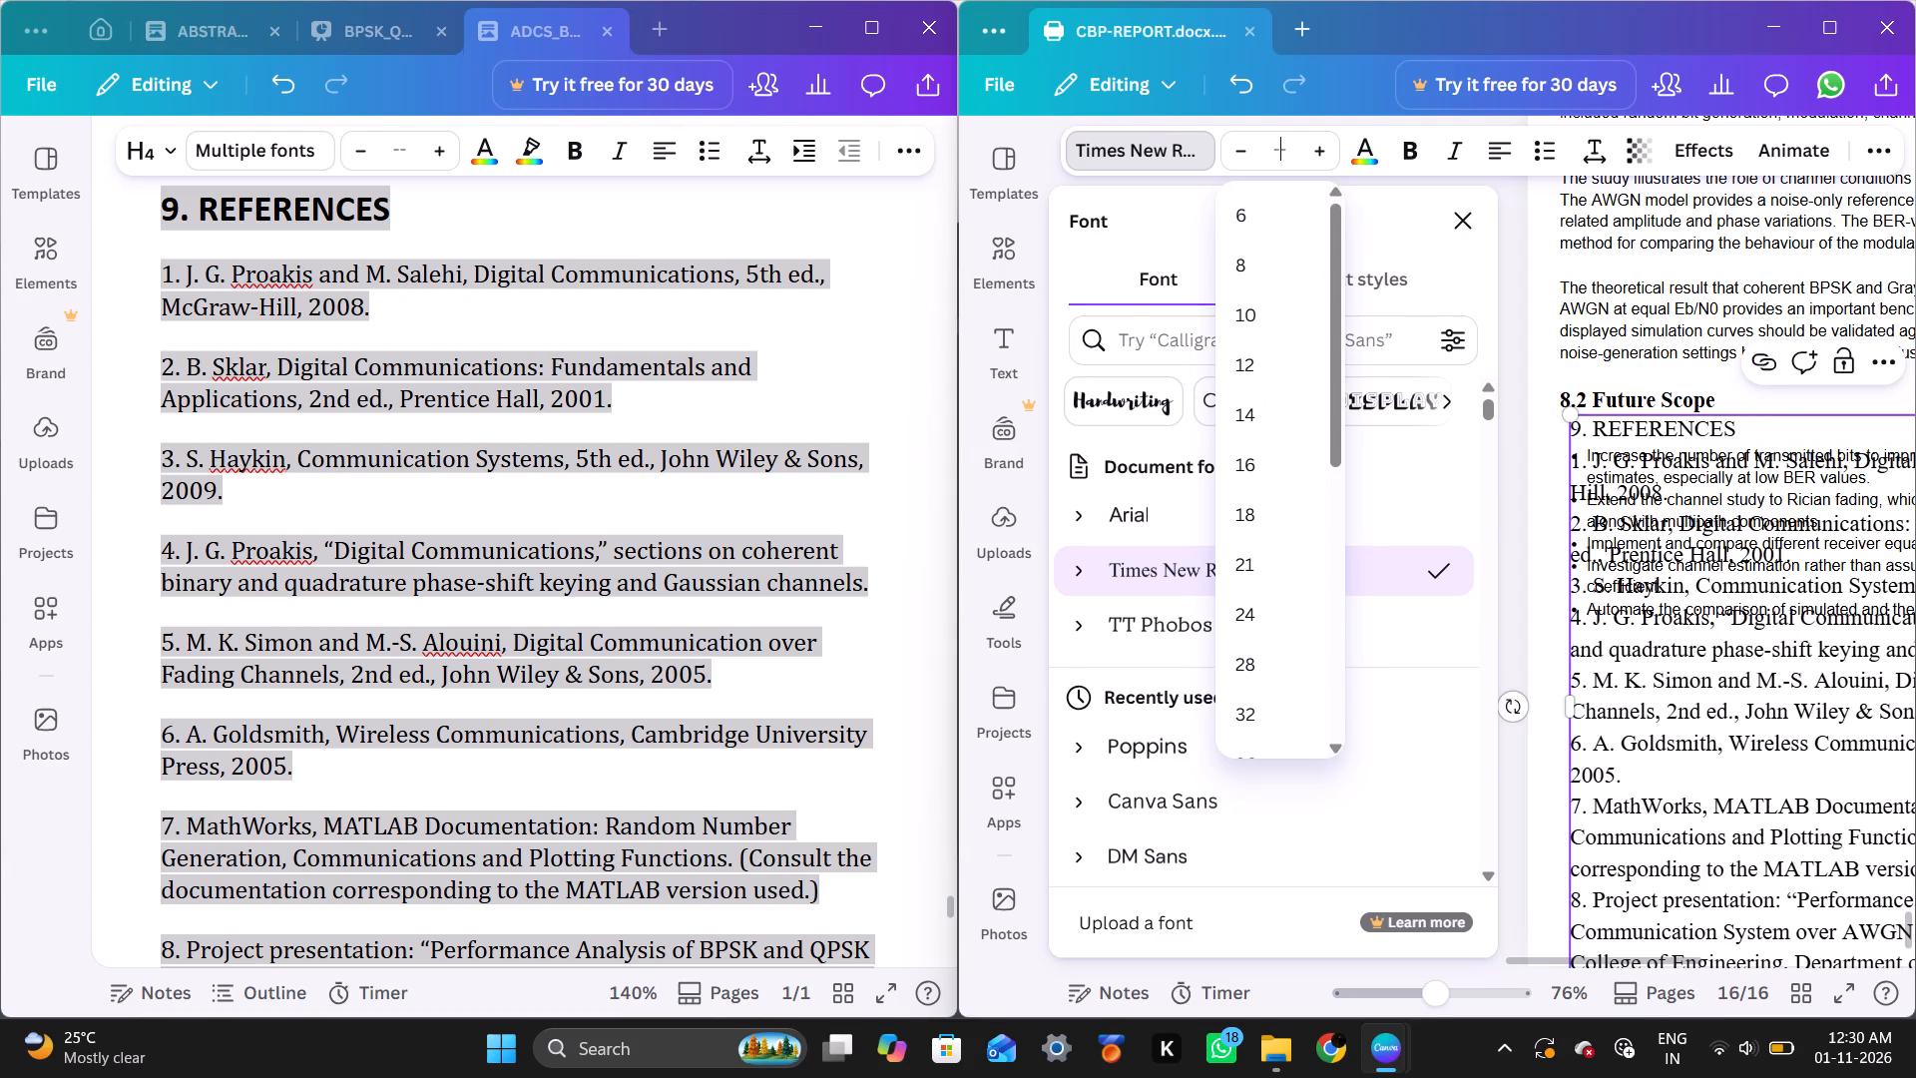
{"action": "type", "text": "12"}
{"action": "type", "text": ".5"}
{"action": "key", "text": "Return"}
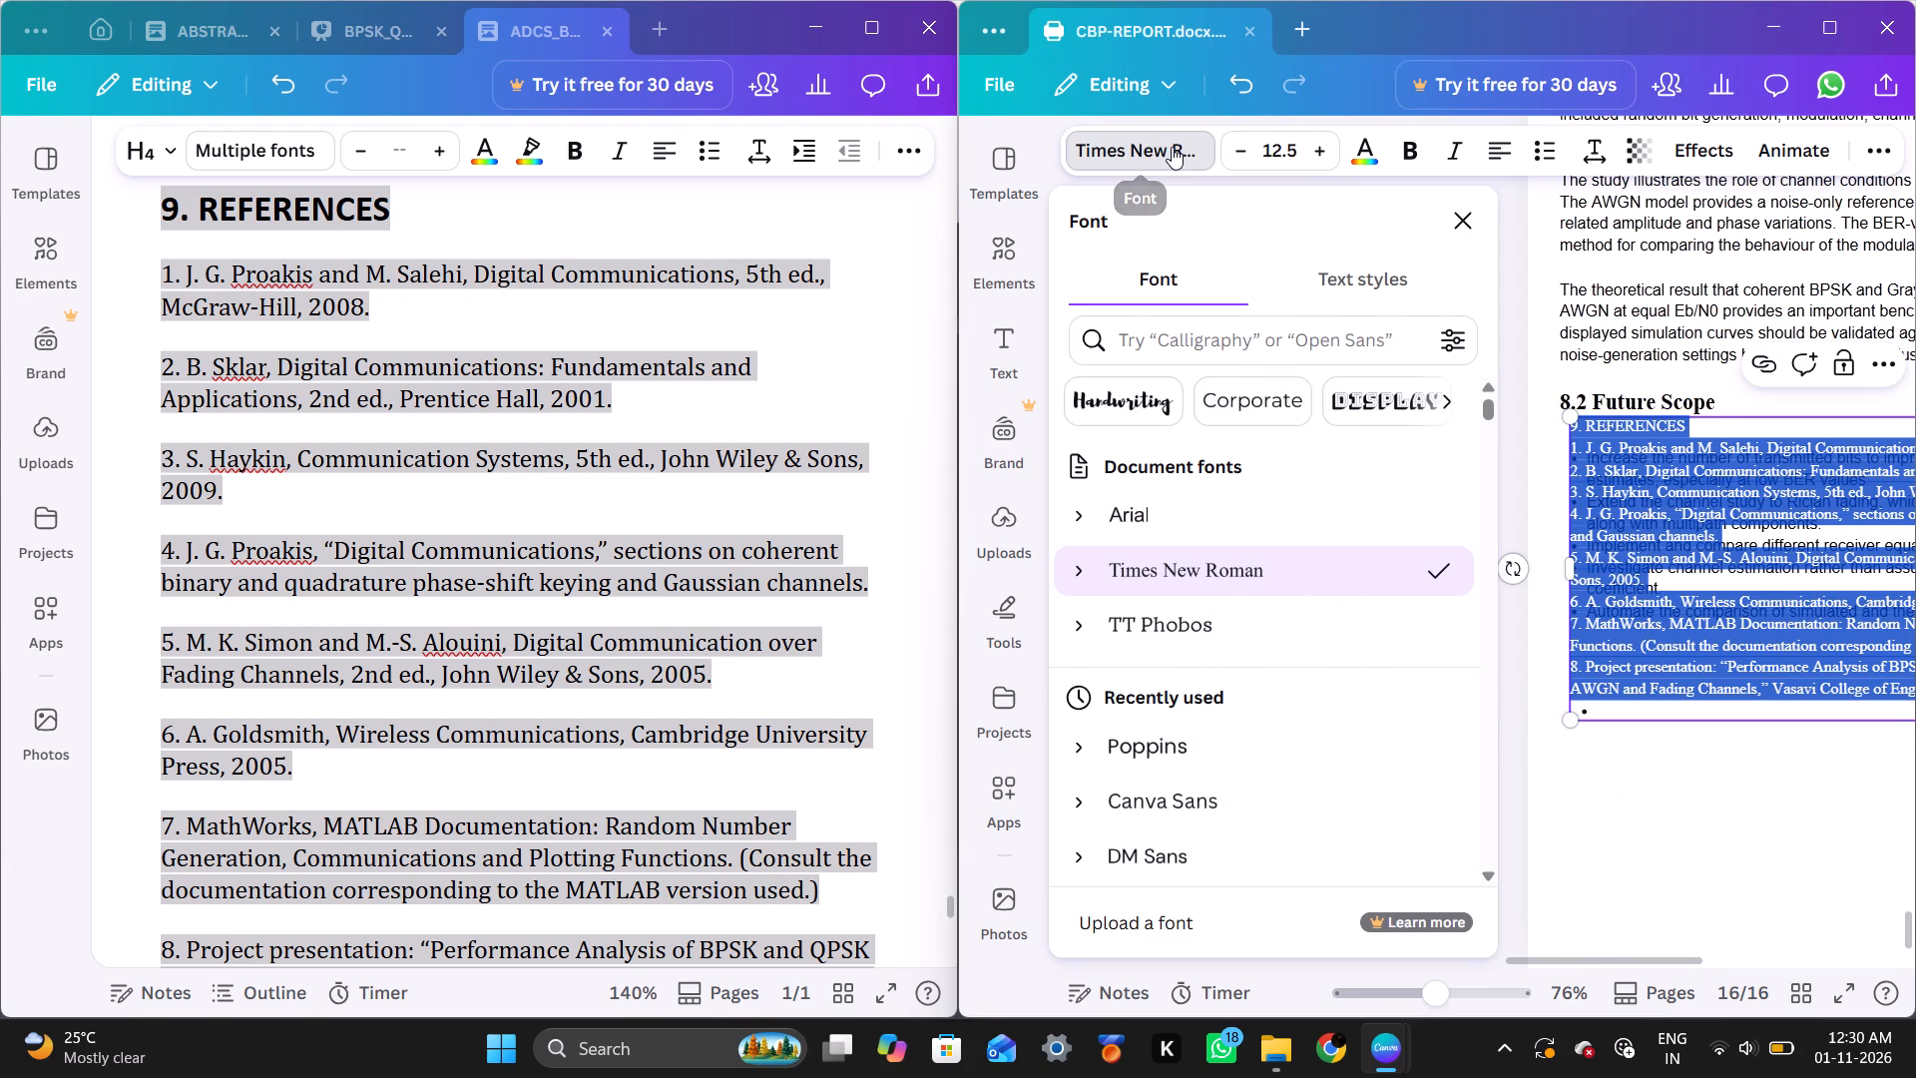
{"action": "left_click", "coordinate": [1153, 522]}
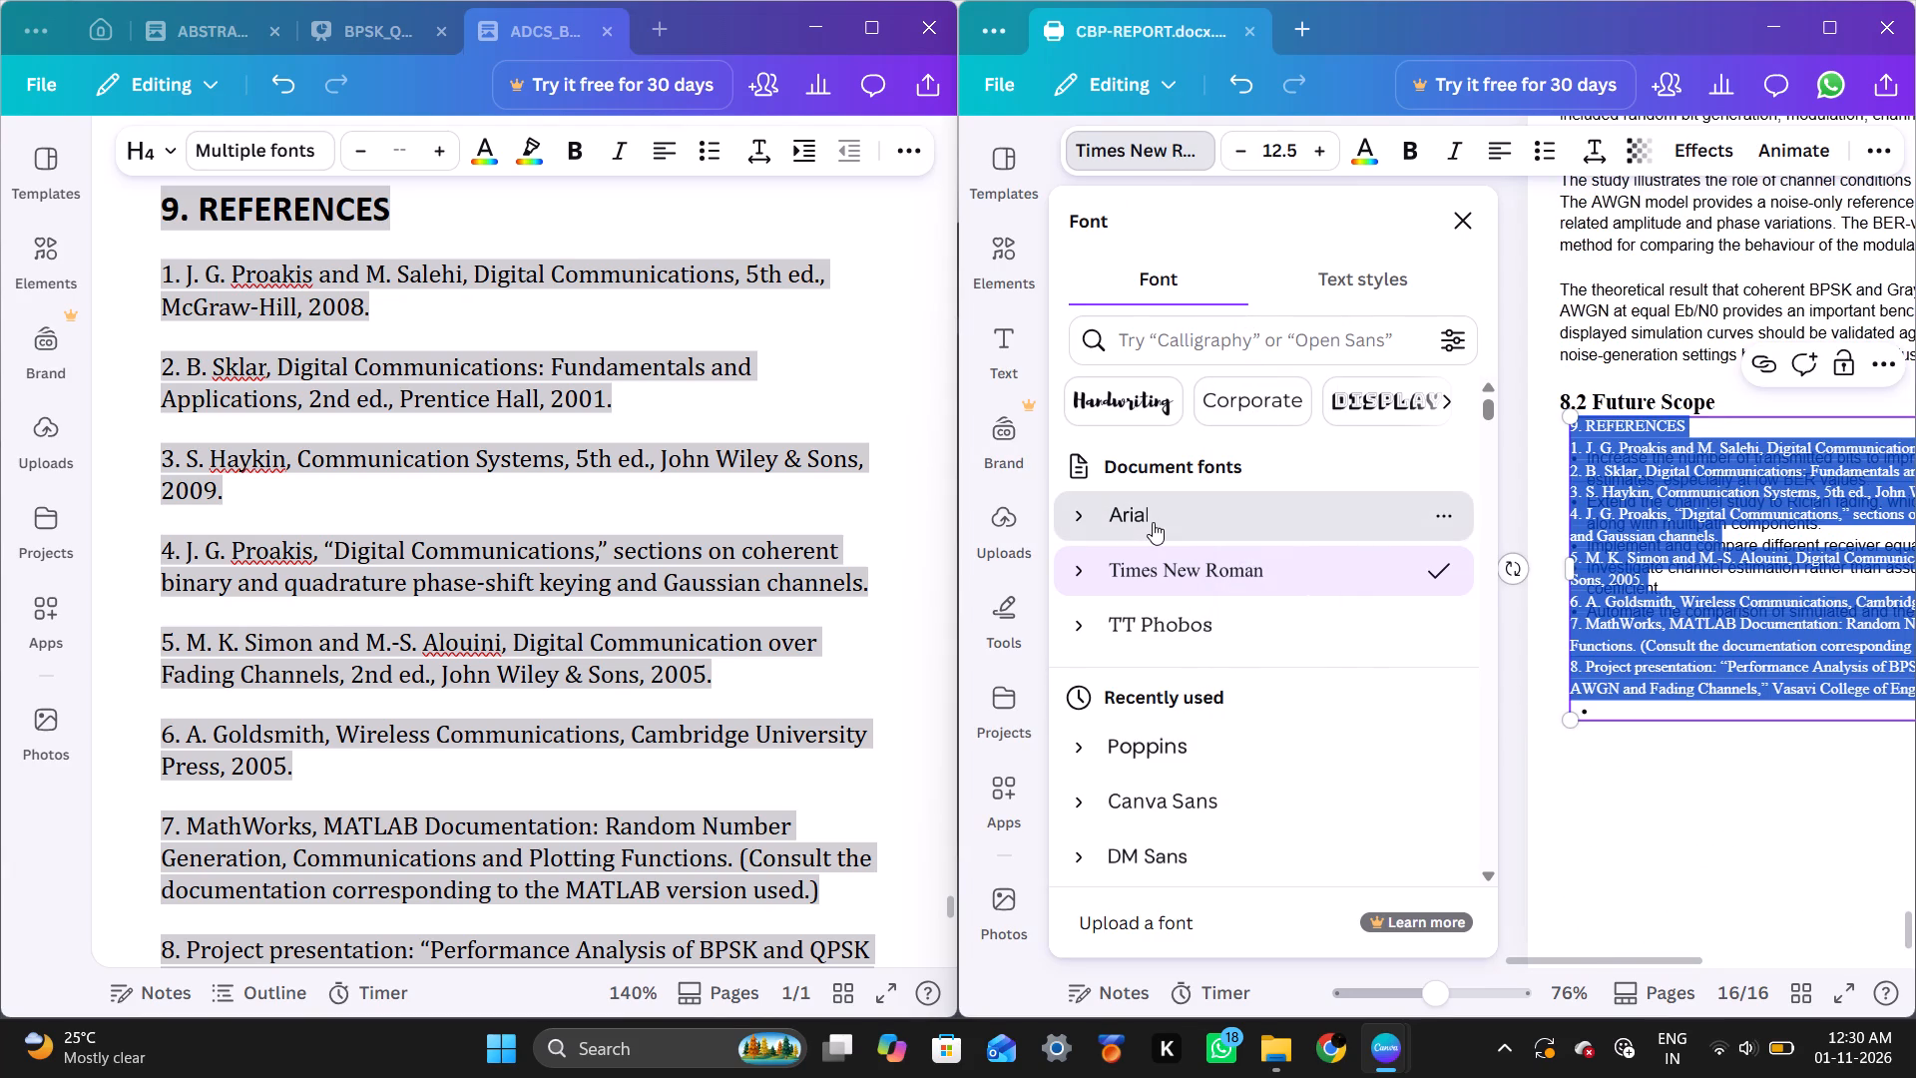
{"action": "left_click", "coordinate": [1598, 877]}
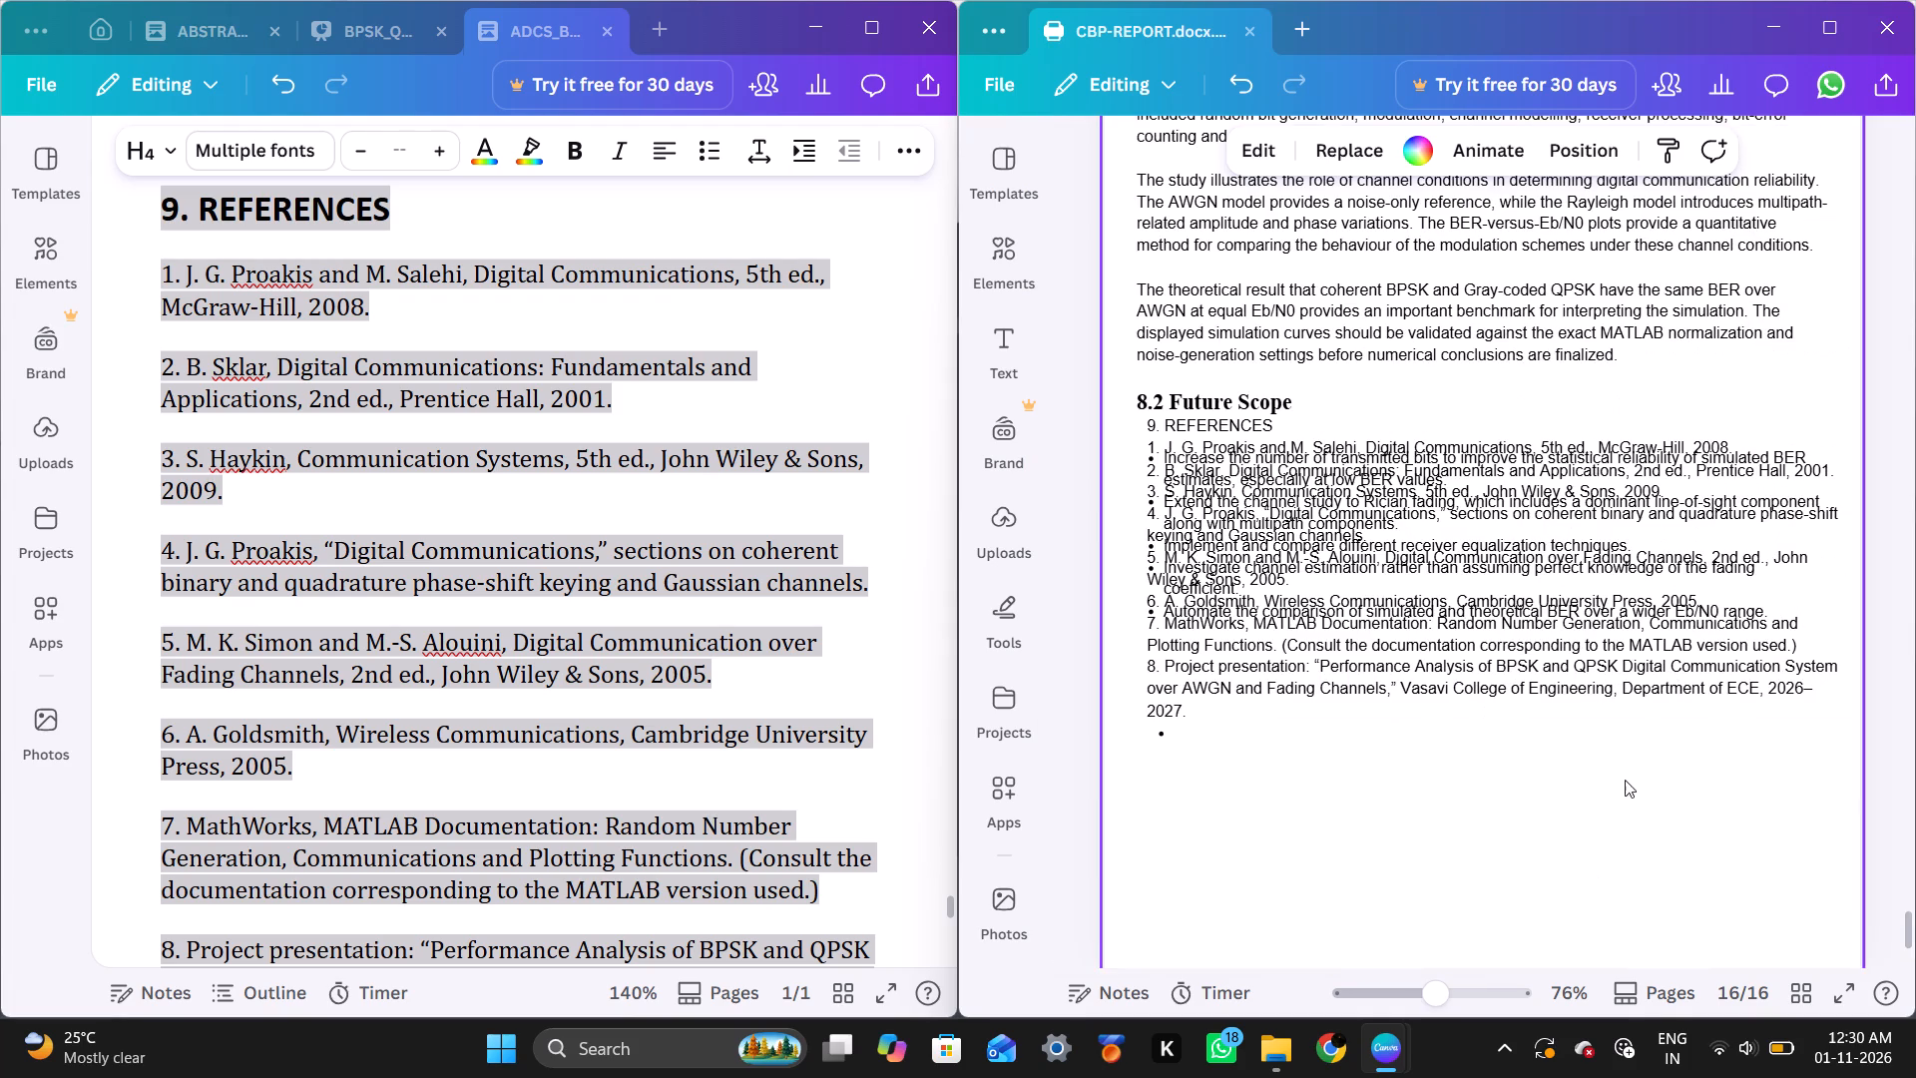
Move the References text box lower on page 16, aligning its side edges with the section 8 text.
{"action": "left_click_drag", "start_coordinate": [1563, 686], "coordinate": [1548, 871]}
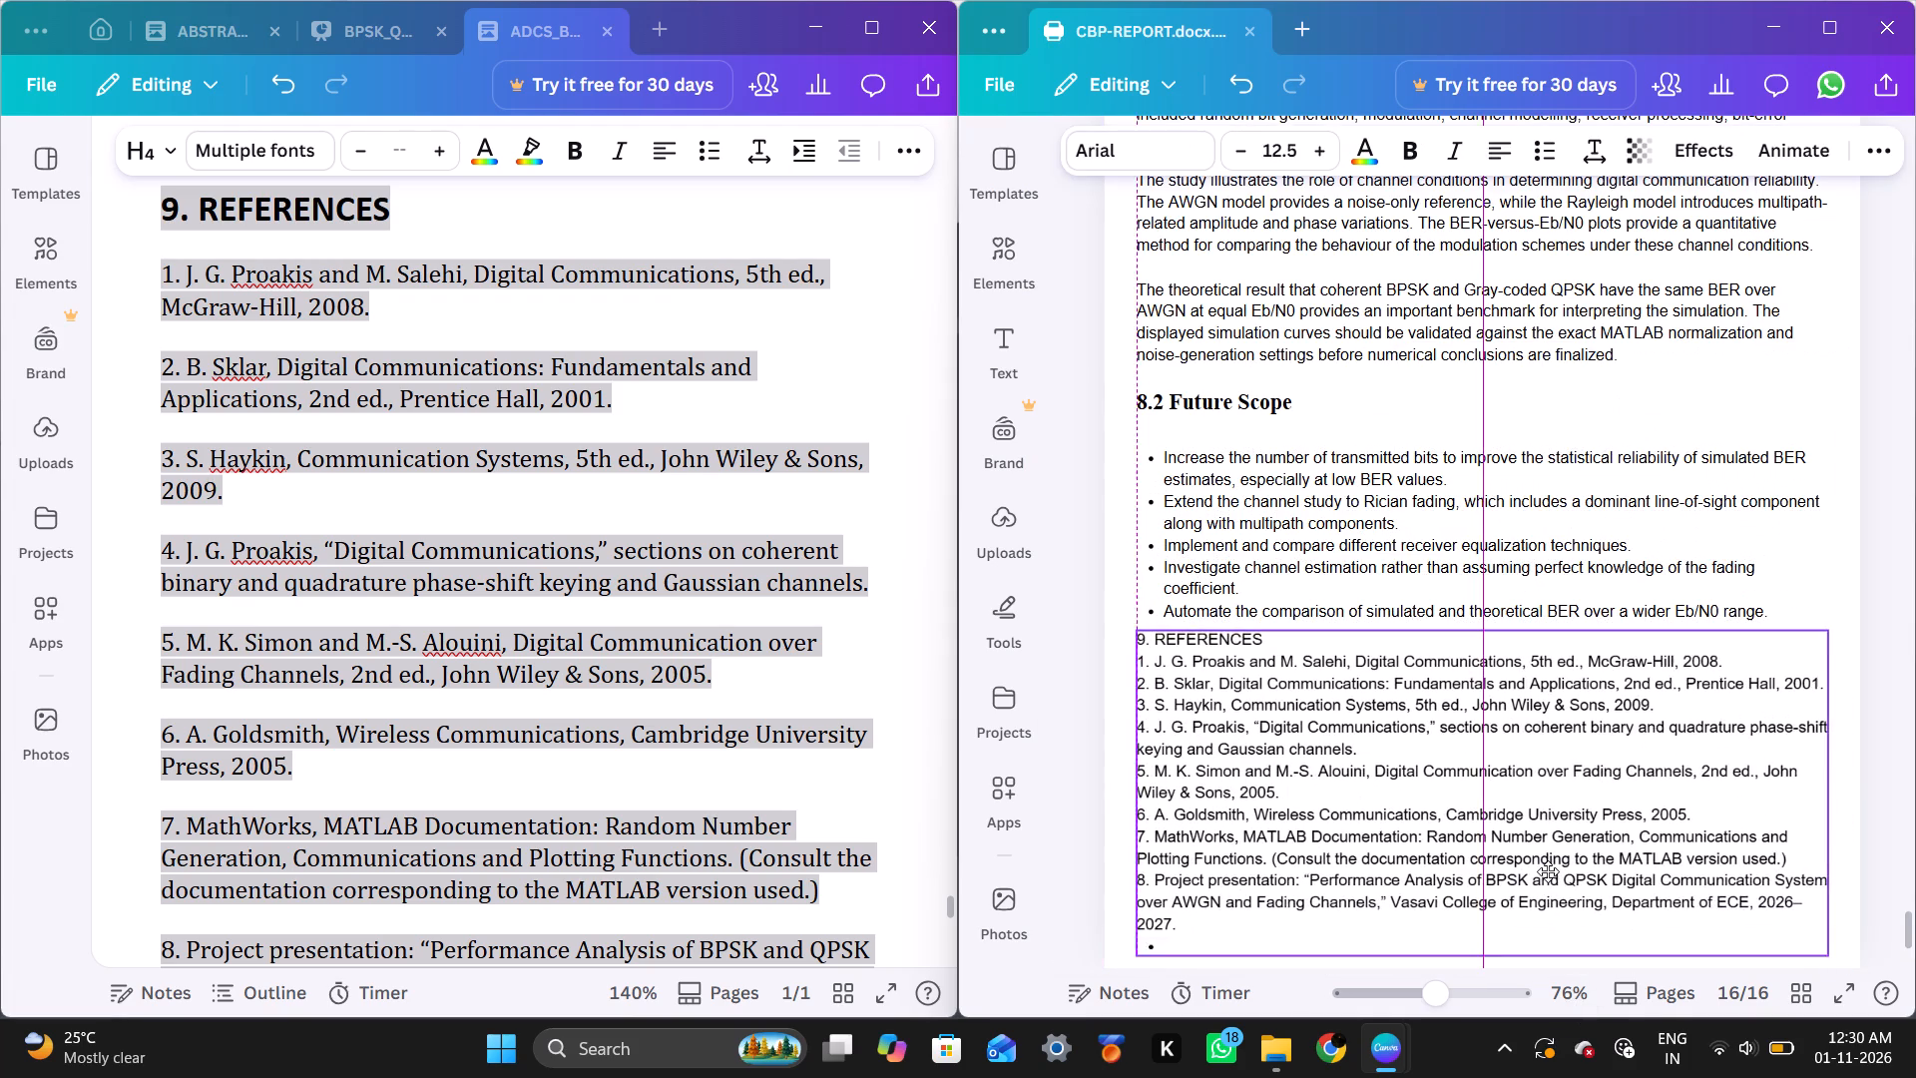
{"action": "left_click_drag", "start_coordinate": [1548, 871], "coordinate": [1548, 870]}
{"action": "scroll", "coordinate": [1548, 870], "scroll_direction": "down", "scroll_amount": 2}
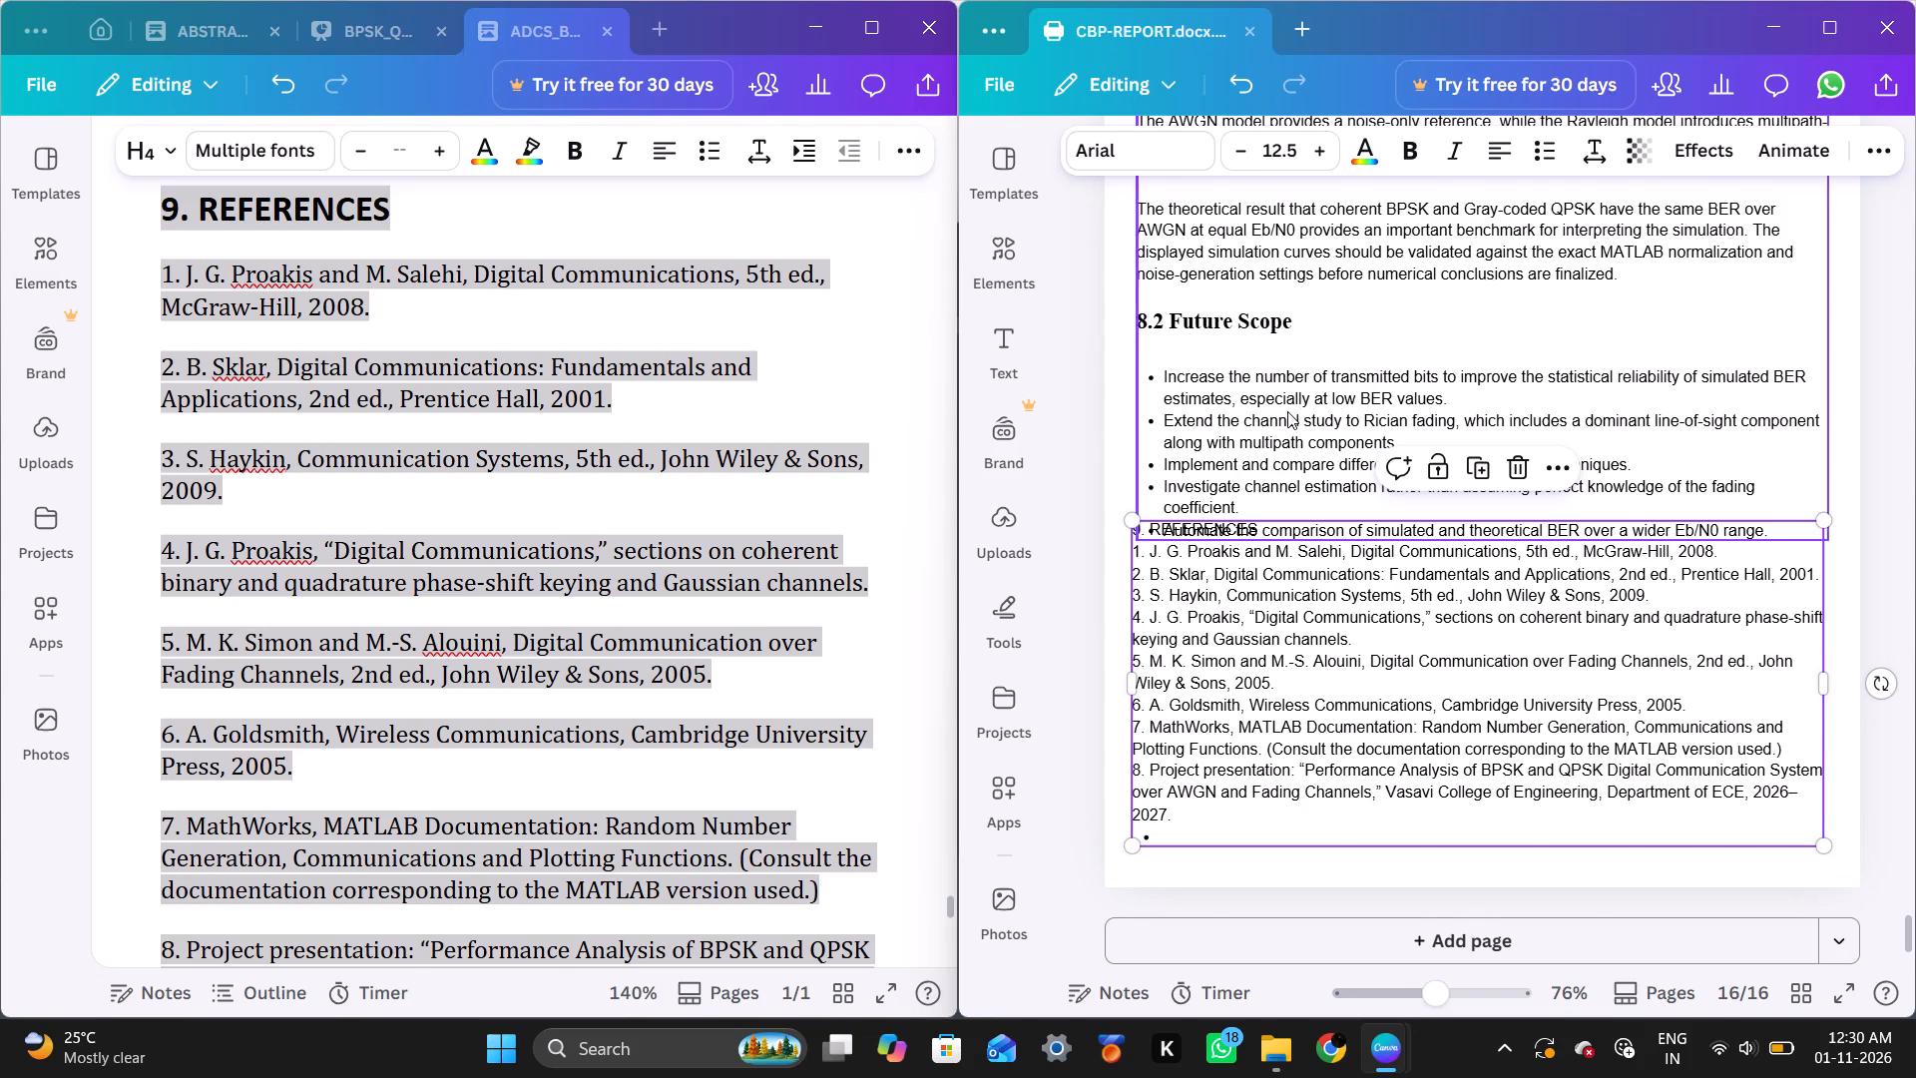
{"action": "scroll", "coordinate": [1287, 411], "scroll_direction": "right", "scroll_amount": 1}
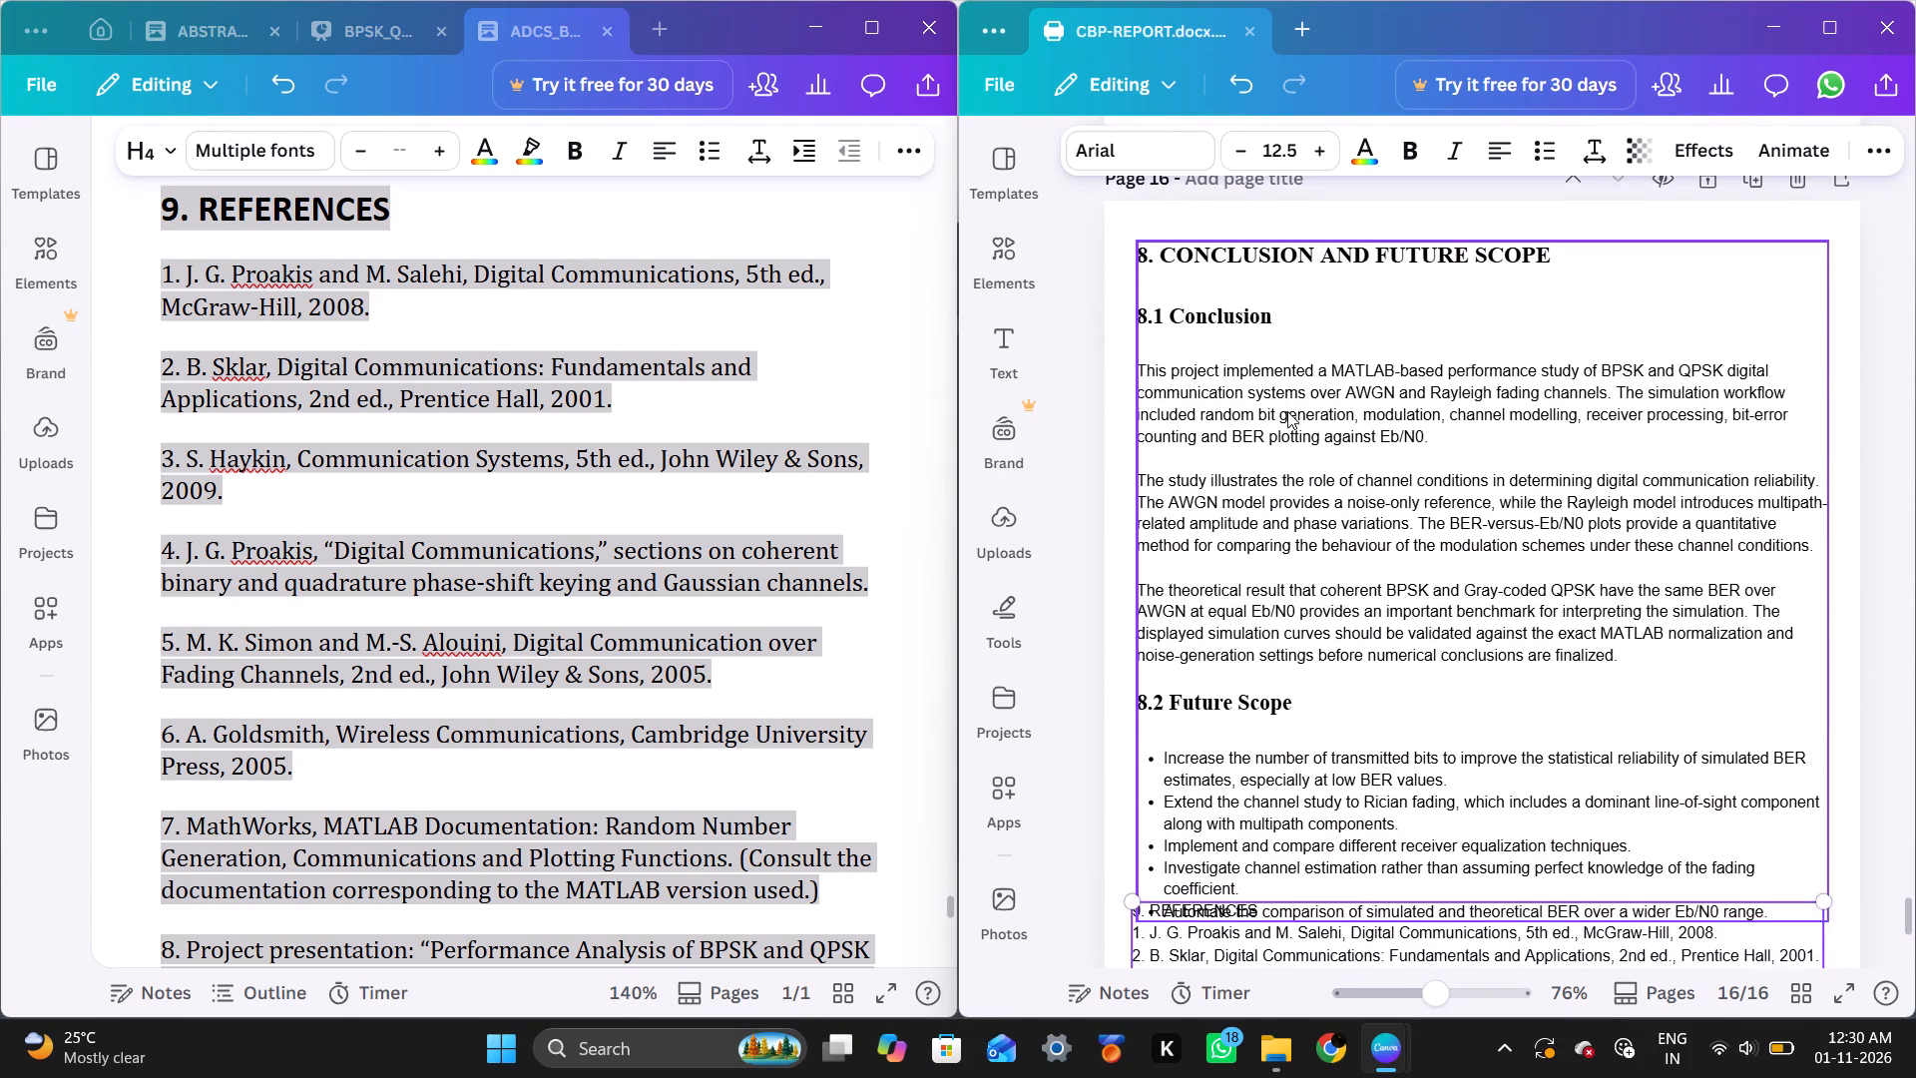
{"action": "scroll", "coordinate": [1287, 411], "scroll_direction": "right", "scroll_amount": 1}
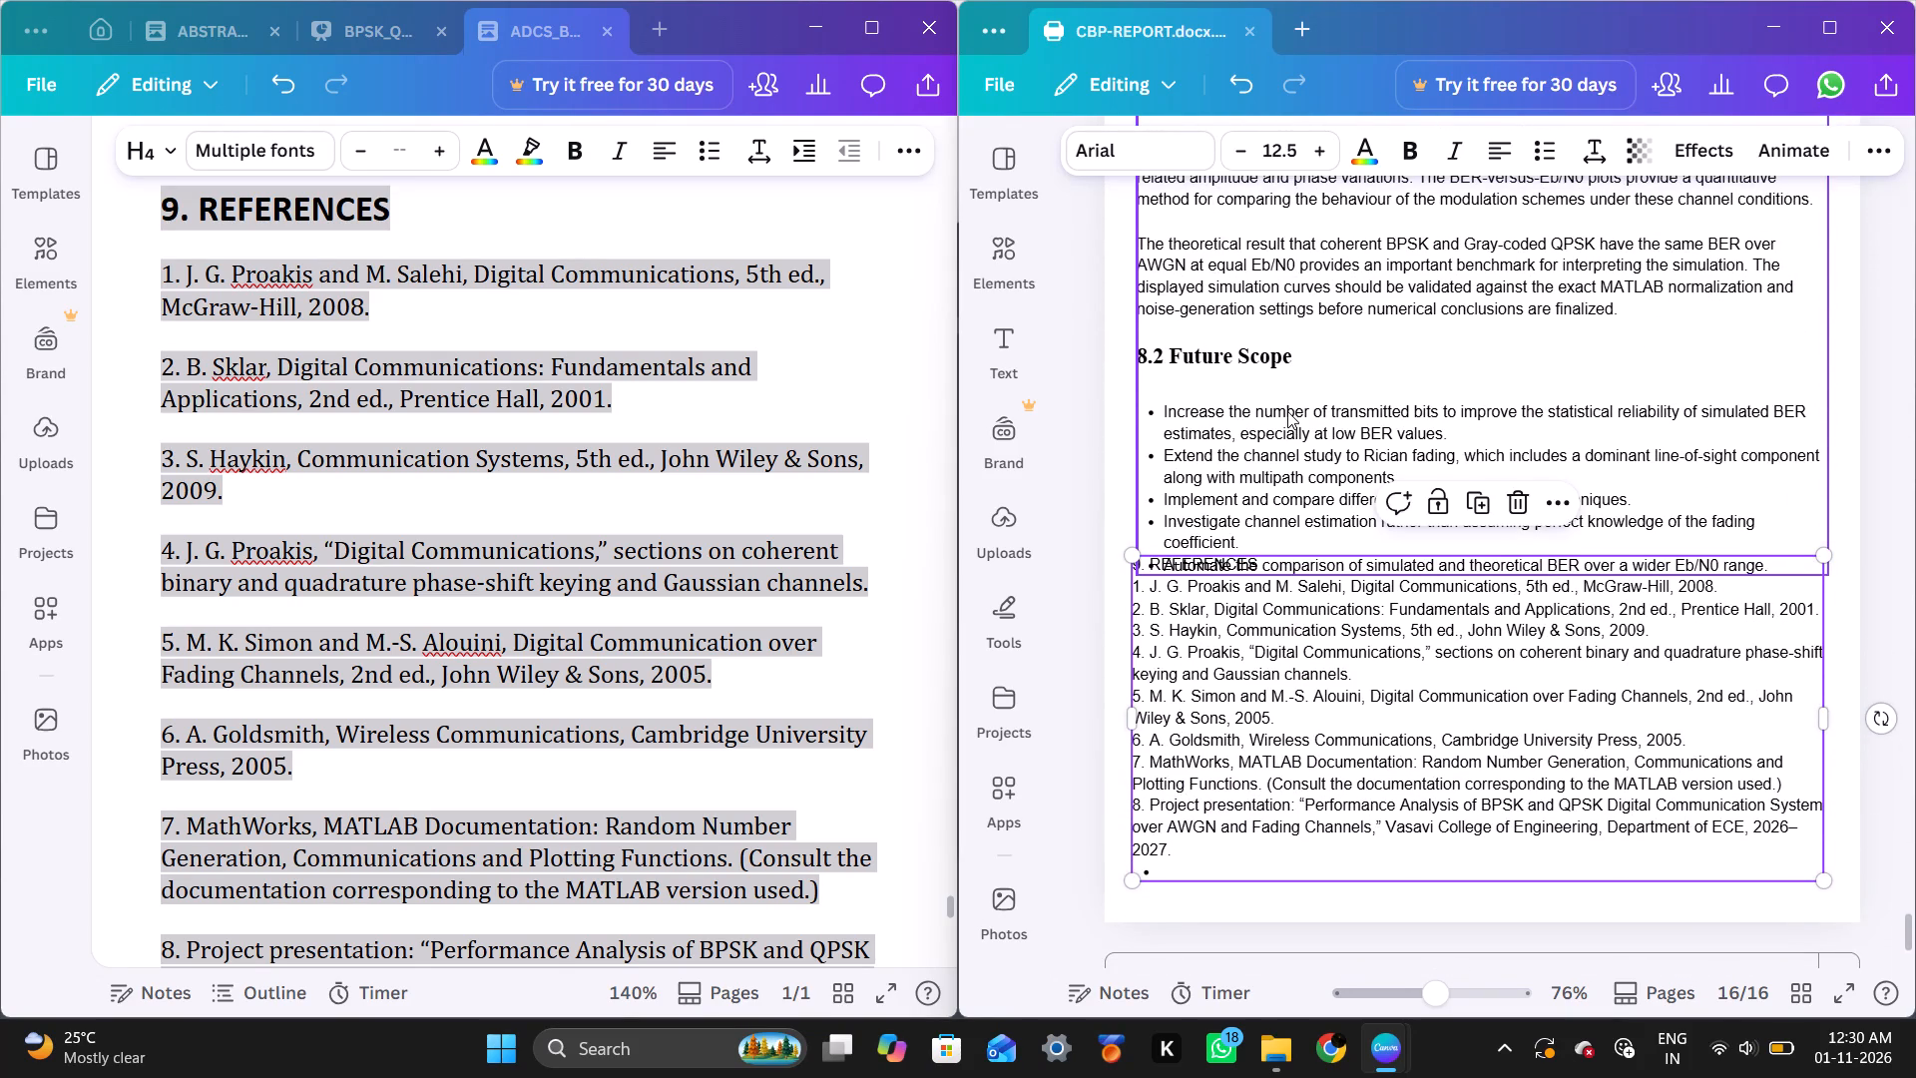
{"action": "scroll", "coordinate": [1287, 411], "scroll_direction": "right", "scroll_amount": 1}
{"action": "left_click_drag", "start_coordinate": [1268, 779], "coordinate": [1273, 801]}
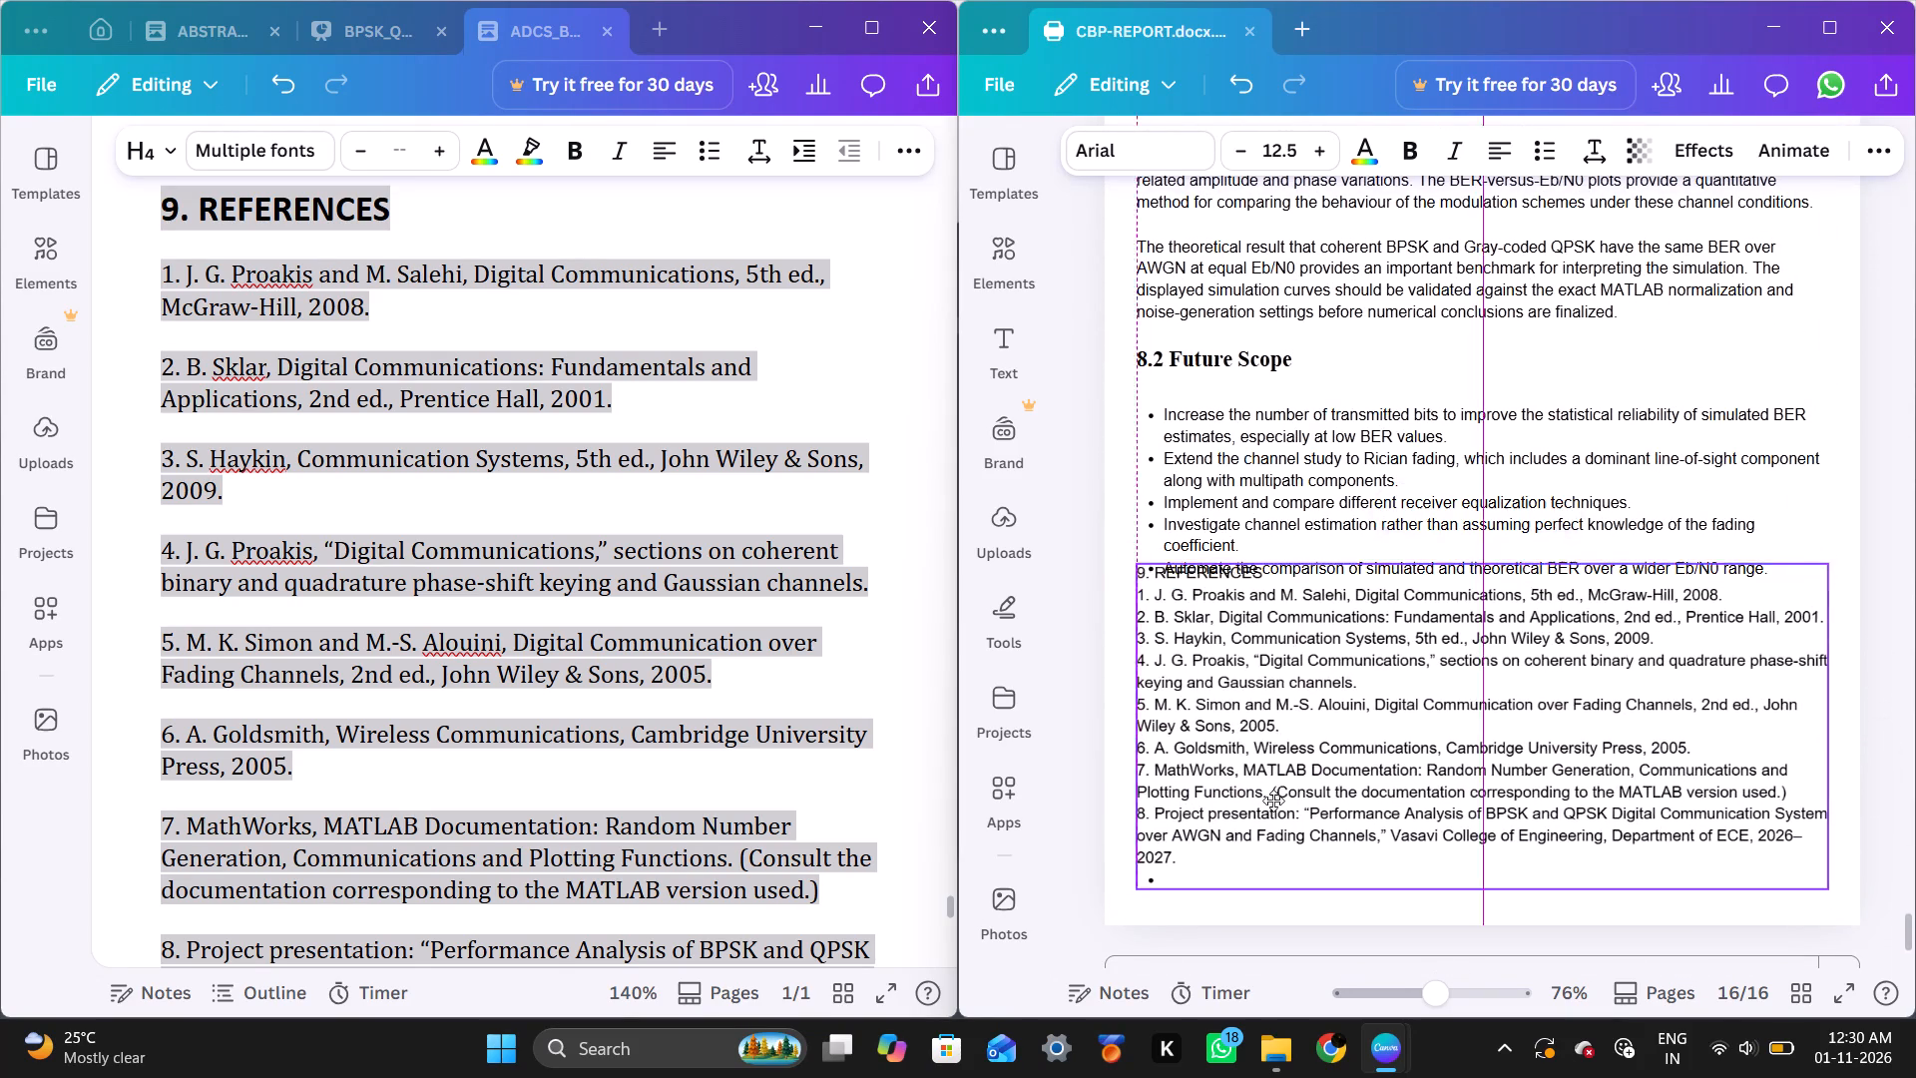
{"action": "left_click_drag", "start_coordinate": [1273, 801], "coordinate": [1275, 709]}
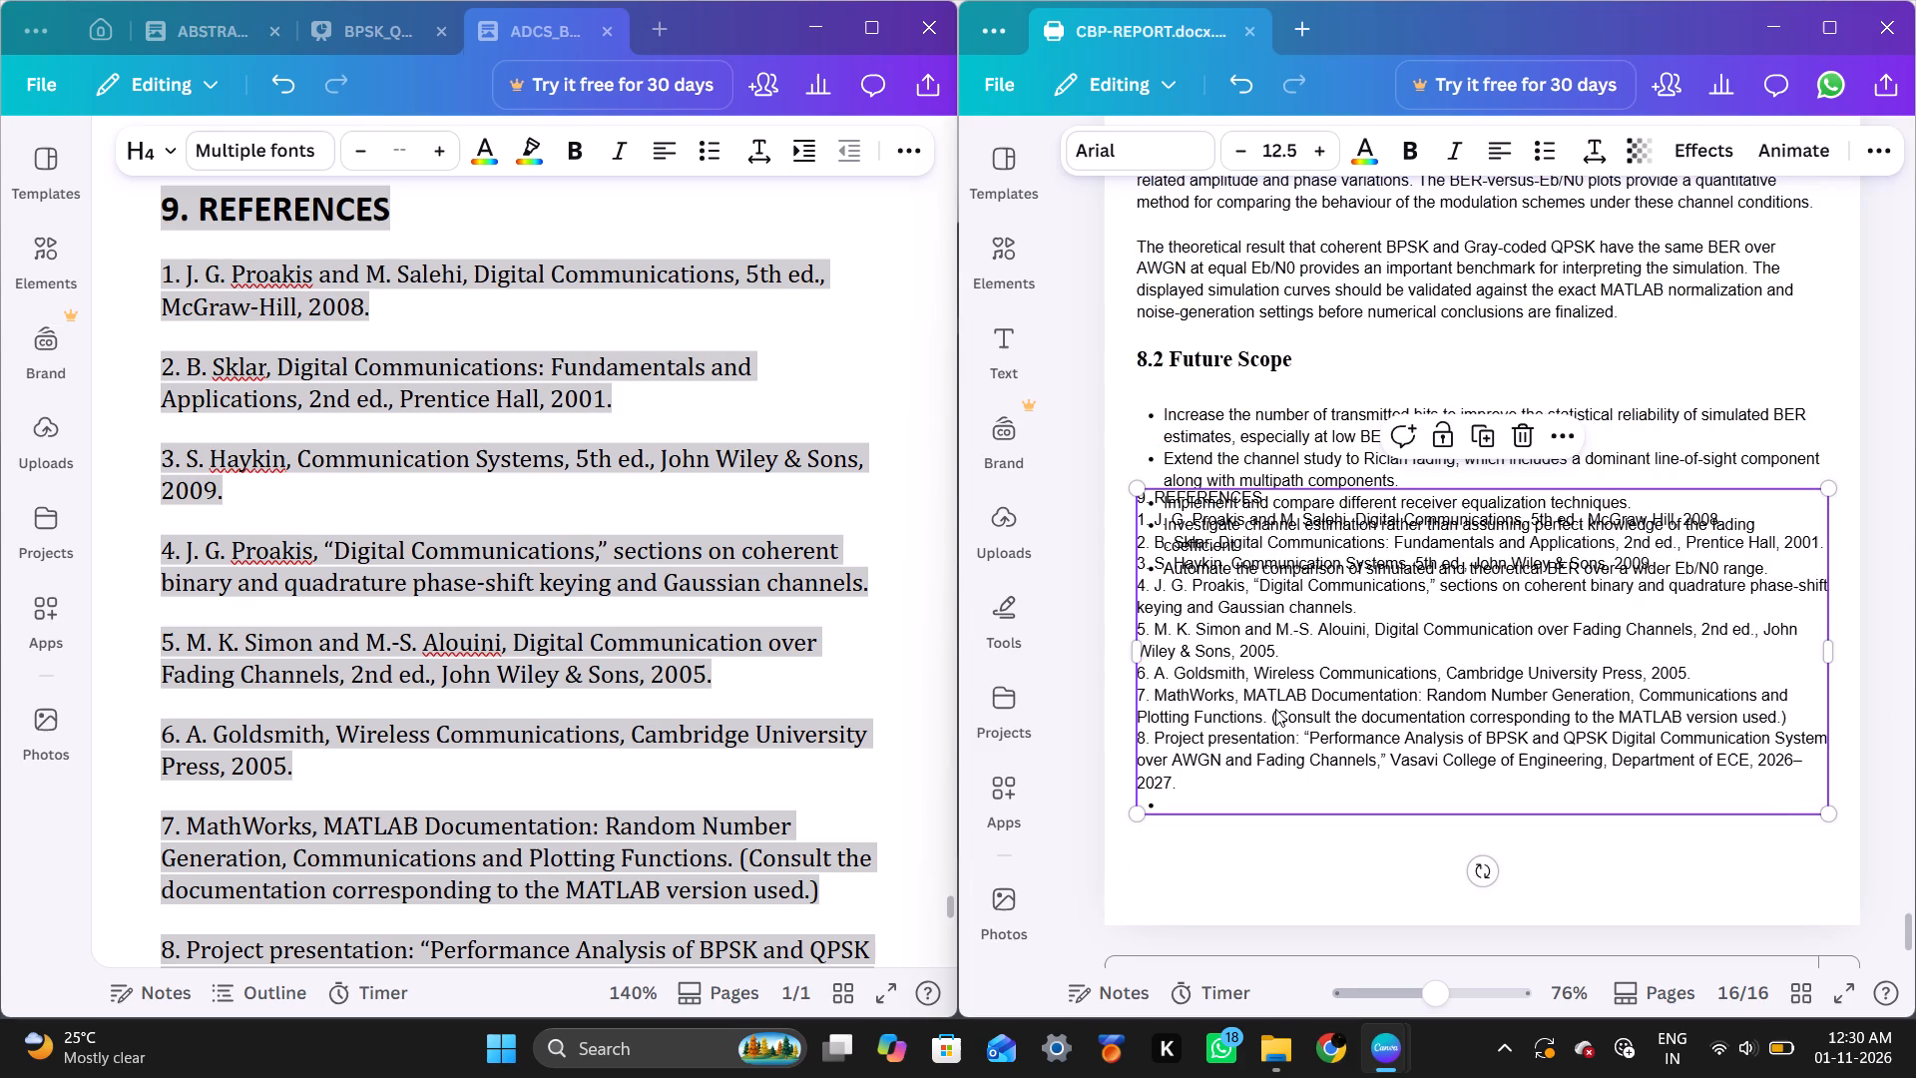
Start editing the empty bullet line after entry 8 in the References text box.
{"action": "scroll", "coordinate": [732, 870], "scroll_direction": "down", "scroll_amount": 2}
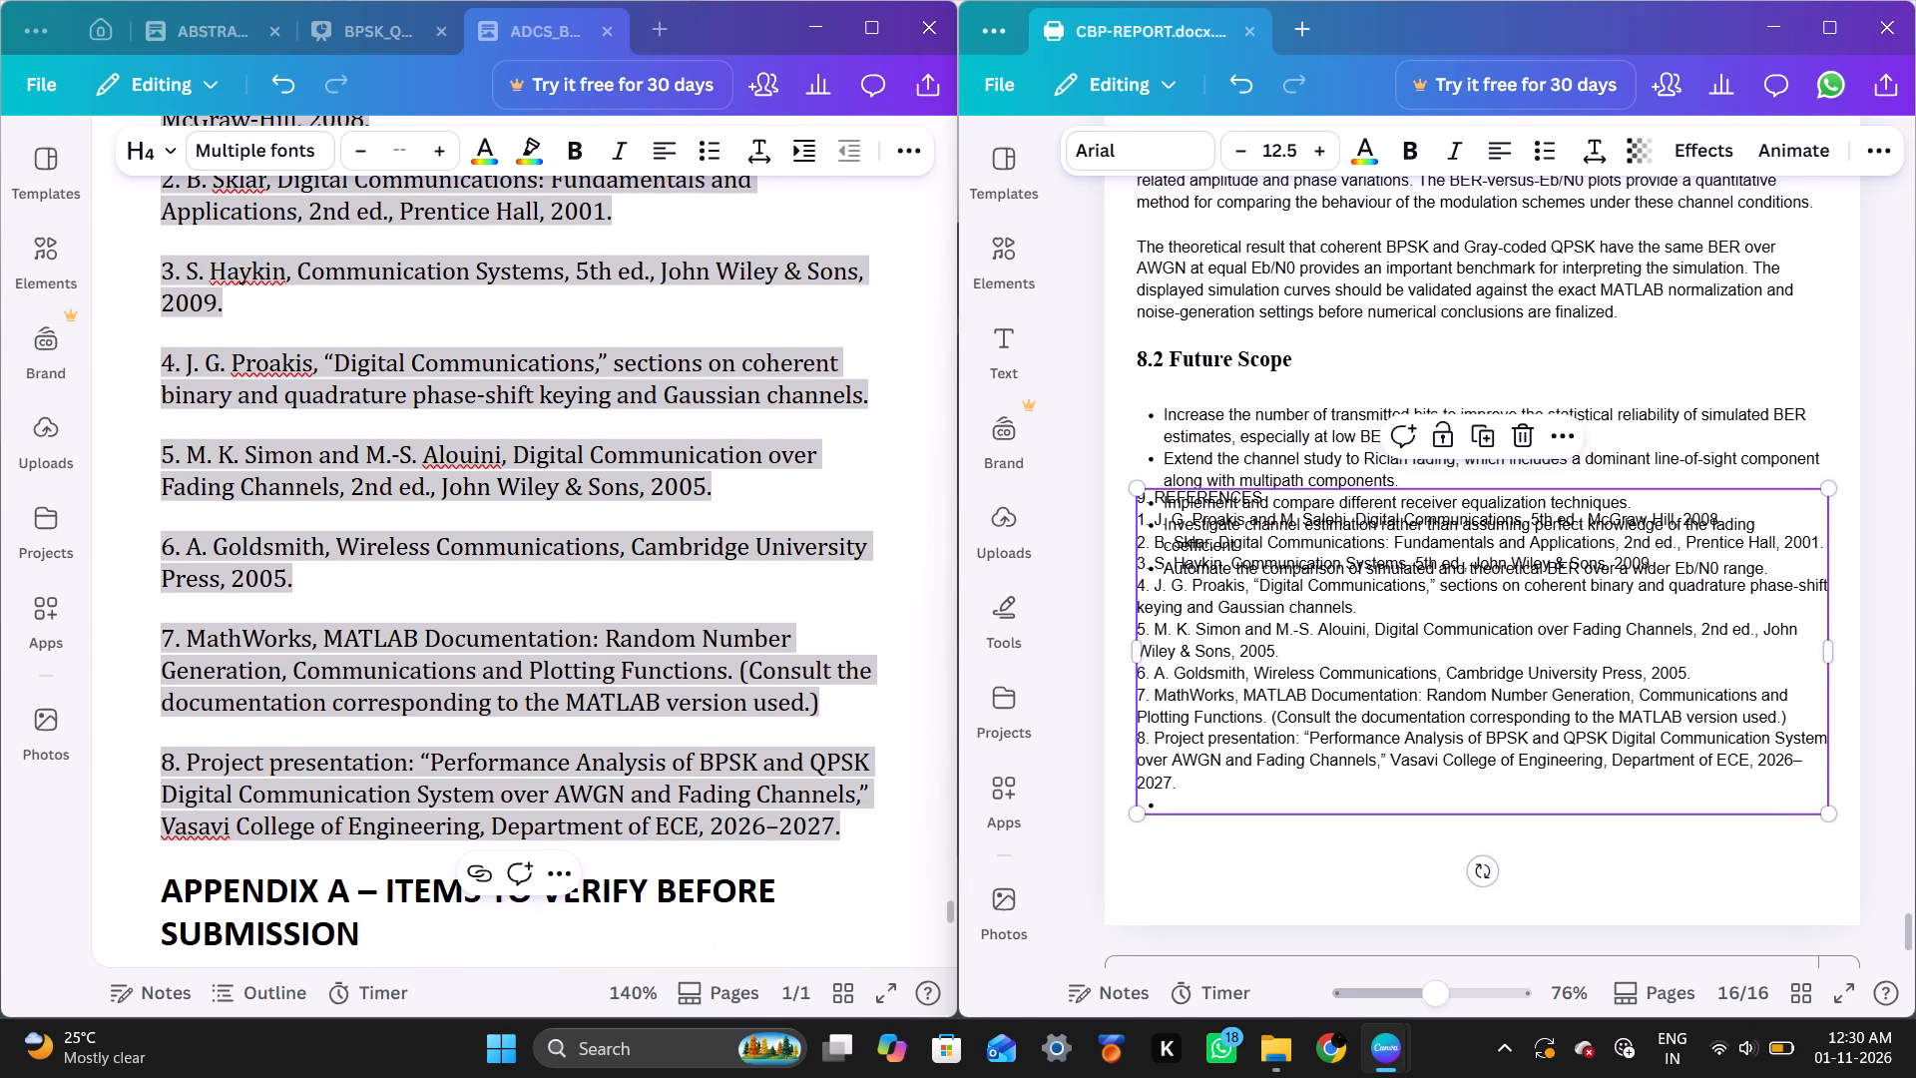
{"action": "left_click", "coordinate": [1195, 799]}
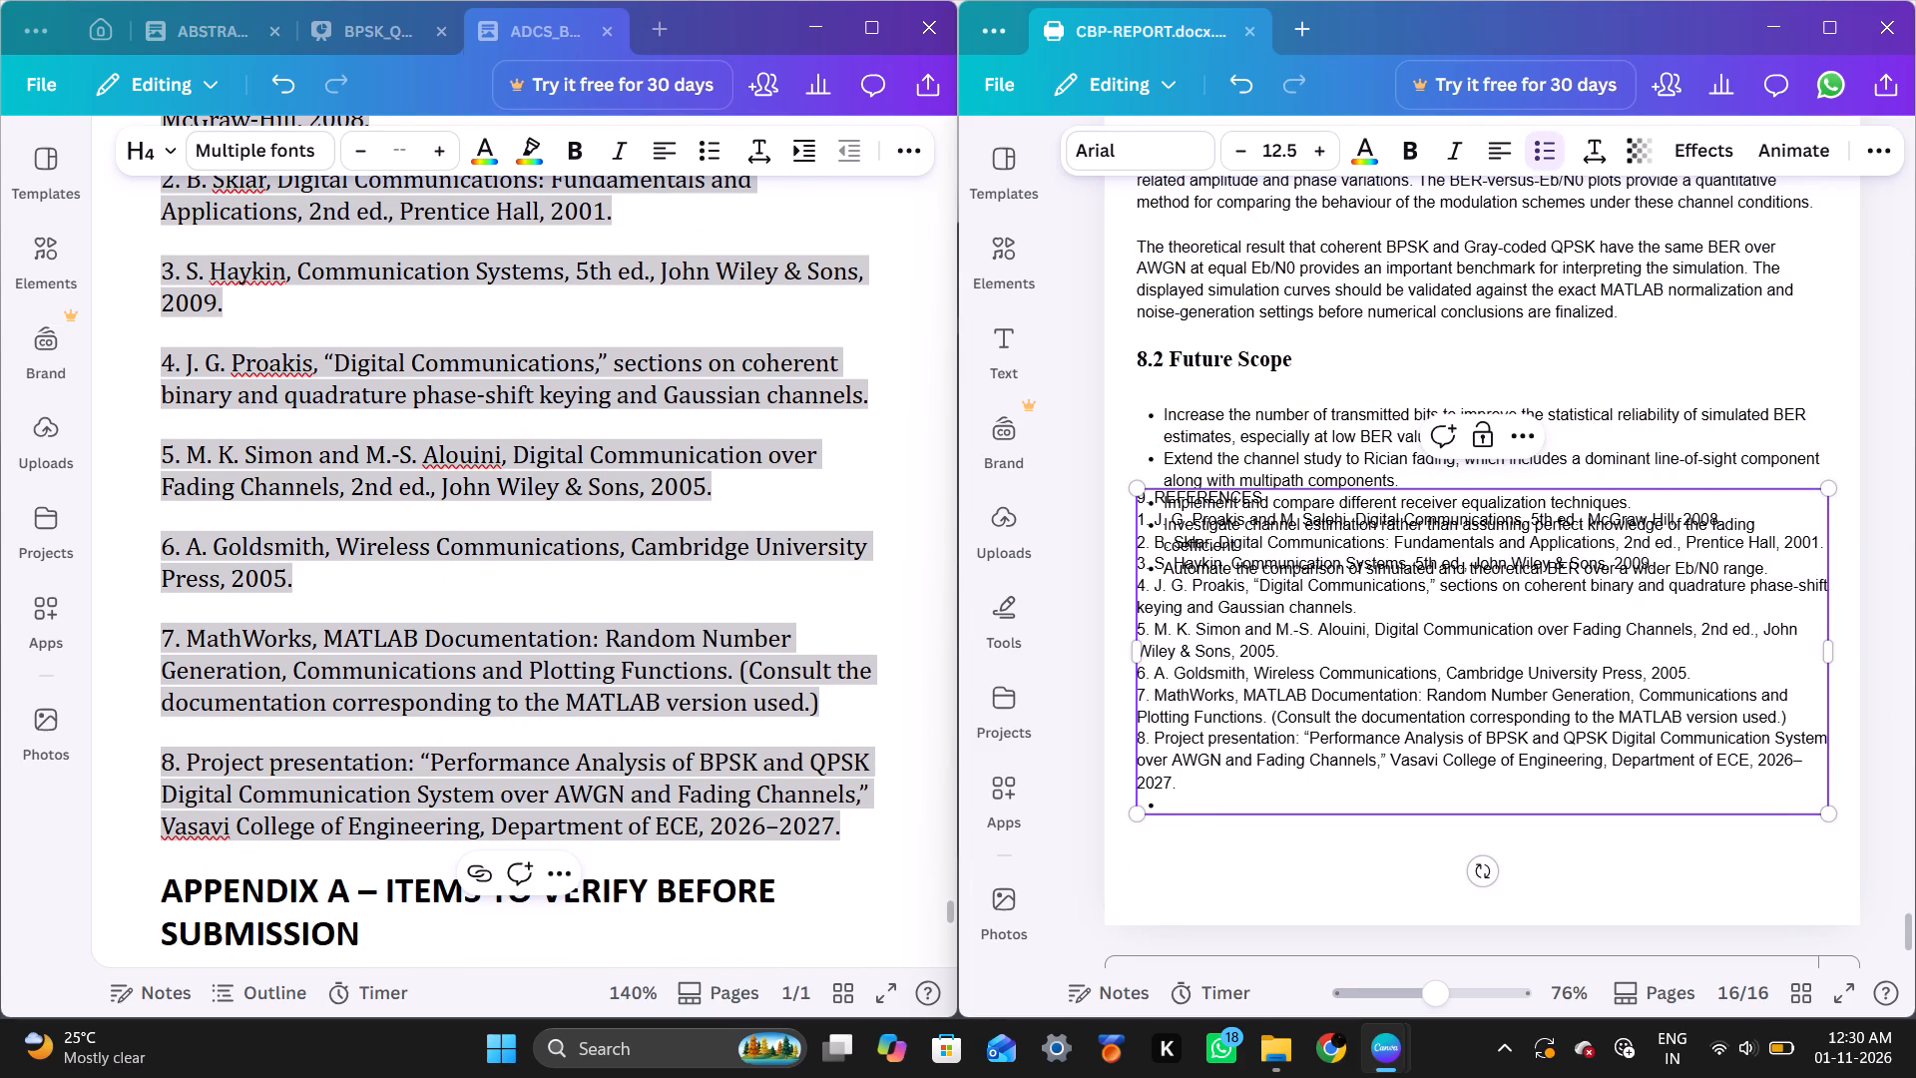
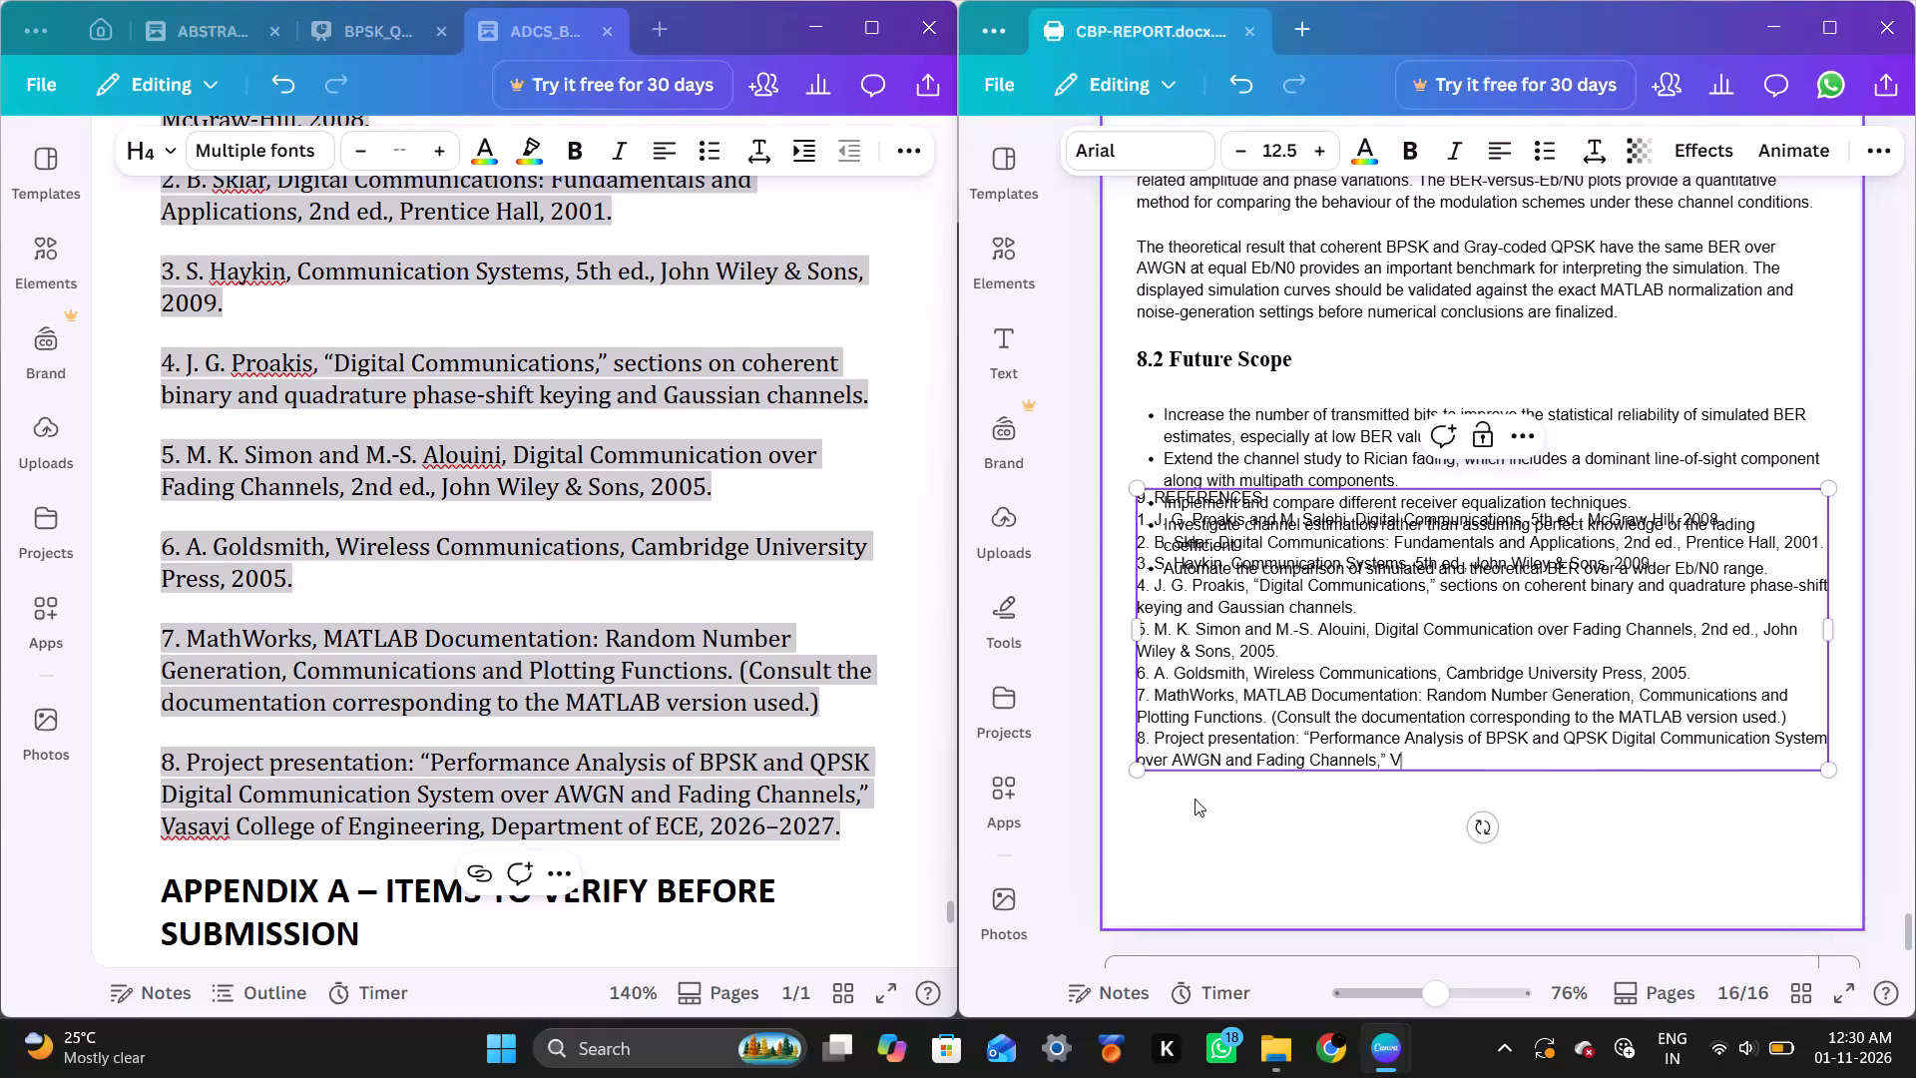
Delete entry 8 and the parenthetical MATLAB version note of entry 7, ending the References text at "Plotting Functions.".
{"action": "key", "text": "BackSpace"}
{"action": "key", "text": "BackSpace"}
{"action": "key", "text": "BackSpace"}
{"action": "key", "text": "BackSpace"}
{"action": "key", "text": "BackSpace"}
{"action": "key", "text": "BackSpace"}
{"action": "key", "text": "BackSpace"}
{"action": "key", "text": "BackSpace"}
{"action": "key", "text": "BackSpace"}
{"action": "key", "text": "BackSpace"}
{"action": "key", "text": "BackSpace"}
{"action": "key", "text": "BackSpace"}
{"action": "key", "text": "BackSpace"}
{"action": "key", "text": "BackSpace"}
{"action": "key", "text": "BackSpace"}
{"action": "key", "text": "BackSpace"}
{"action": "key", "text": "BackSpace"}
{"action": "key", "text": "BackSpace"}
{"action": "key", "text": "BackSpace"}
{"action": "key", "text": "BackSpace"}
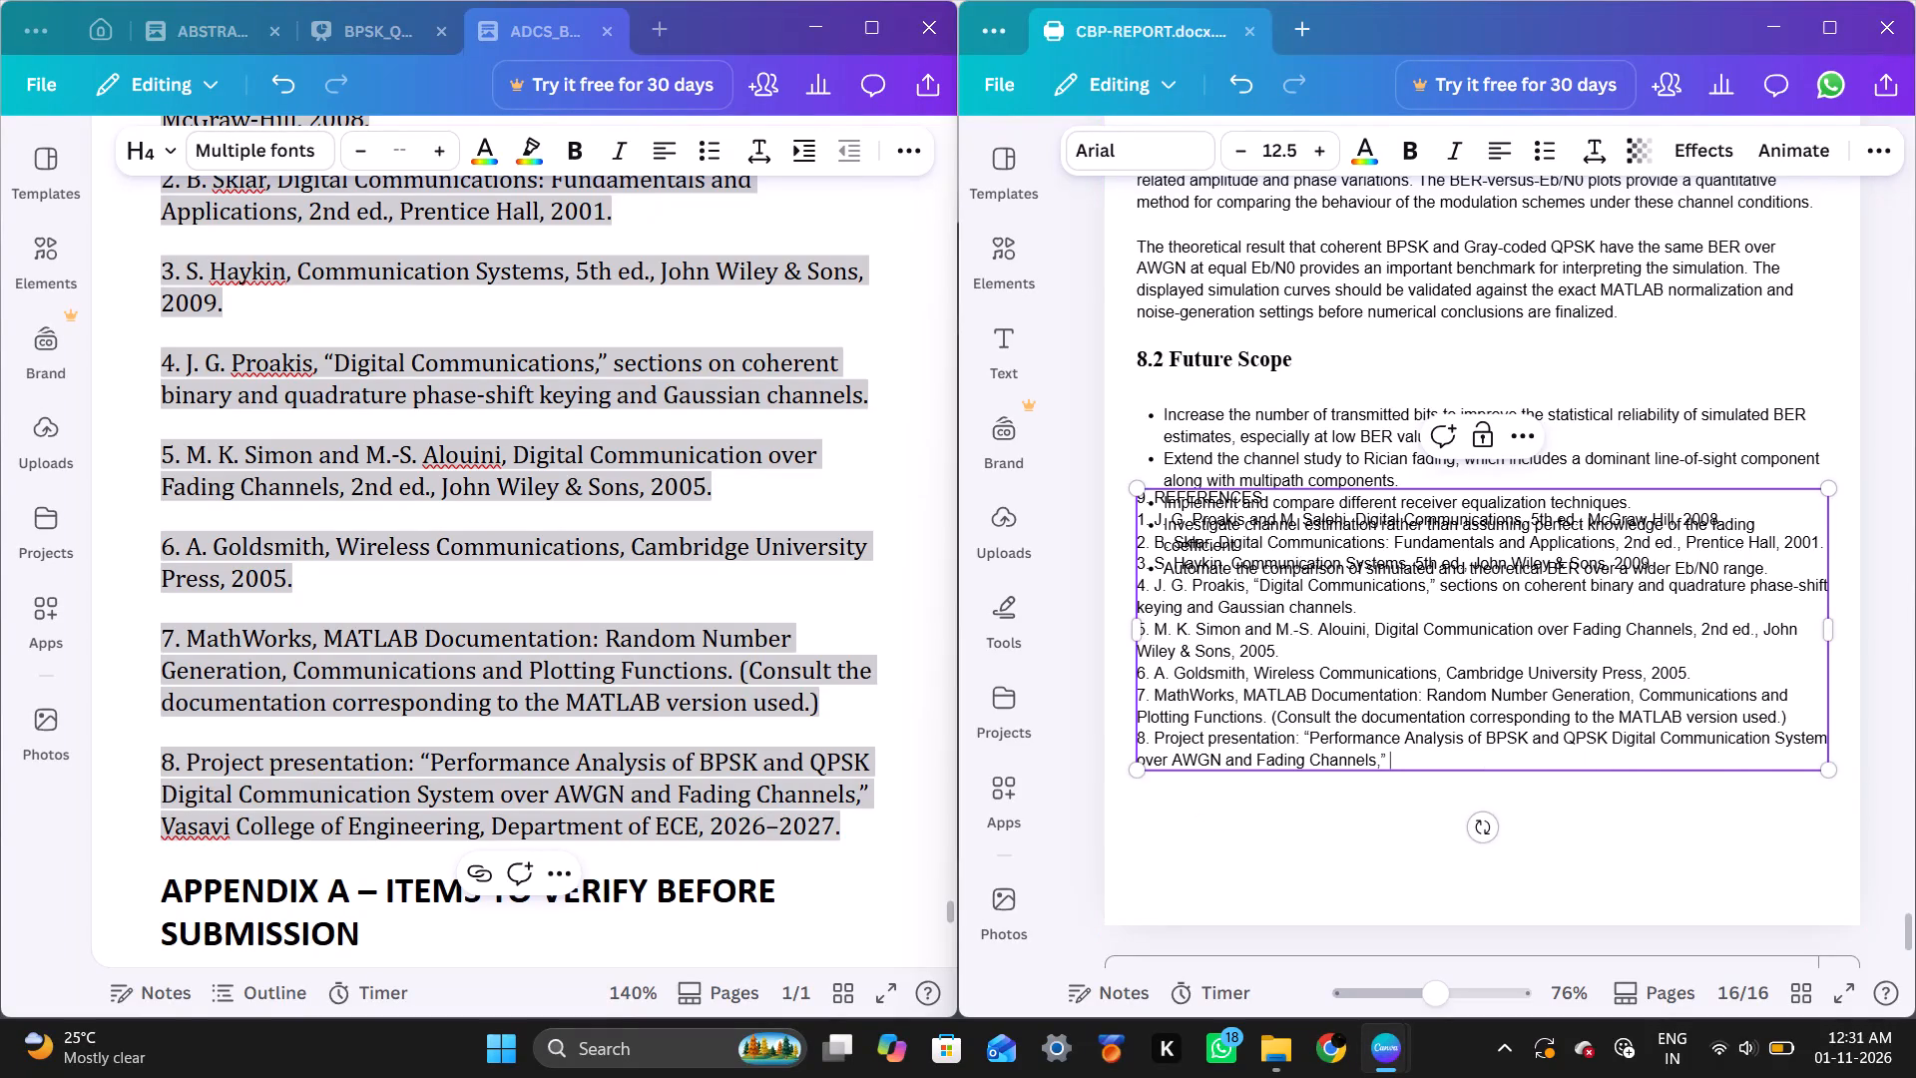
{"action": "left_click_drag", "start_coordinate": [1405, 768], "coordinate": [1311, 726]}
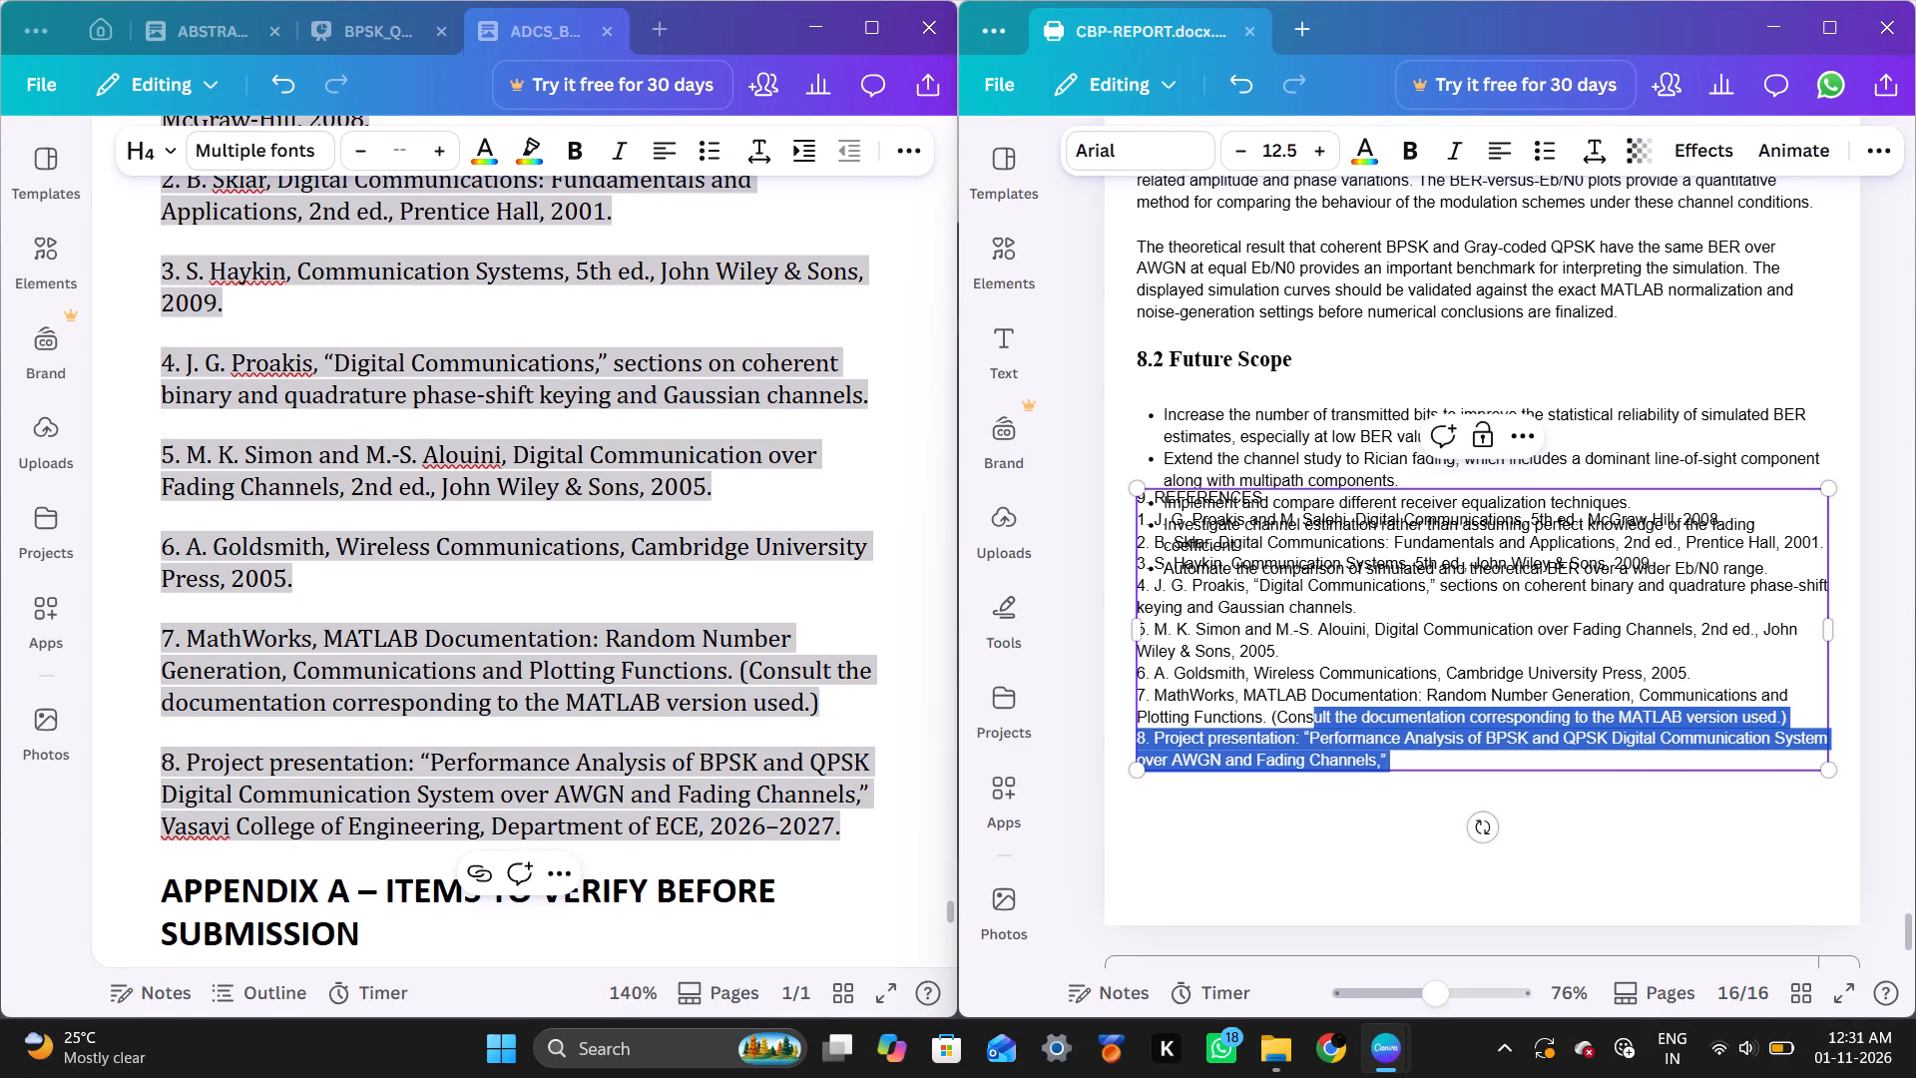
{"action": "left_click_drag", "start_coordinate": [1311, 726], "coordinate": [1276, 710]}
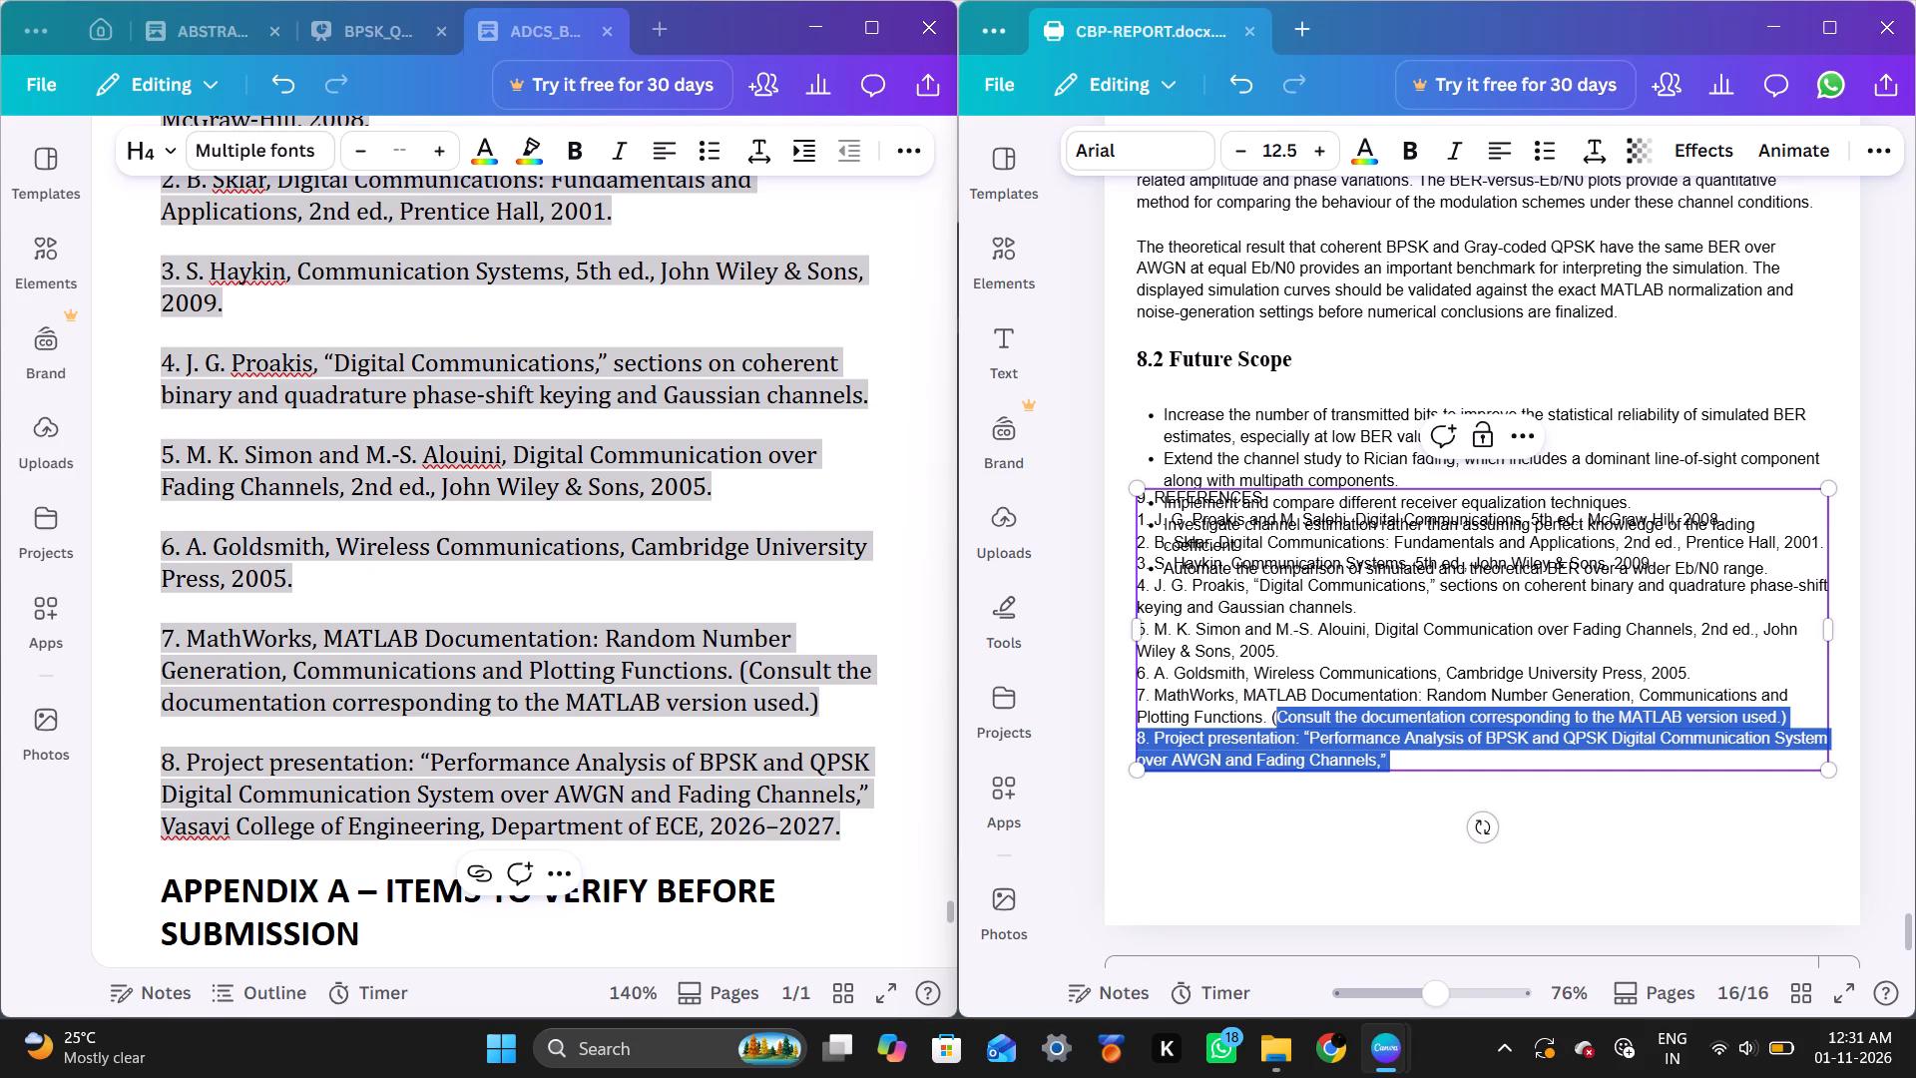
{"action": "left_click_drag", "start_coordinate": [1276, 710], "coordinate": [1267, 710]}
{"action": "key", "text": "BackSpace"}
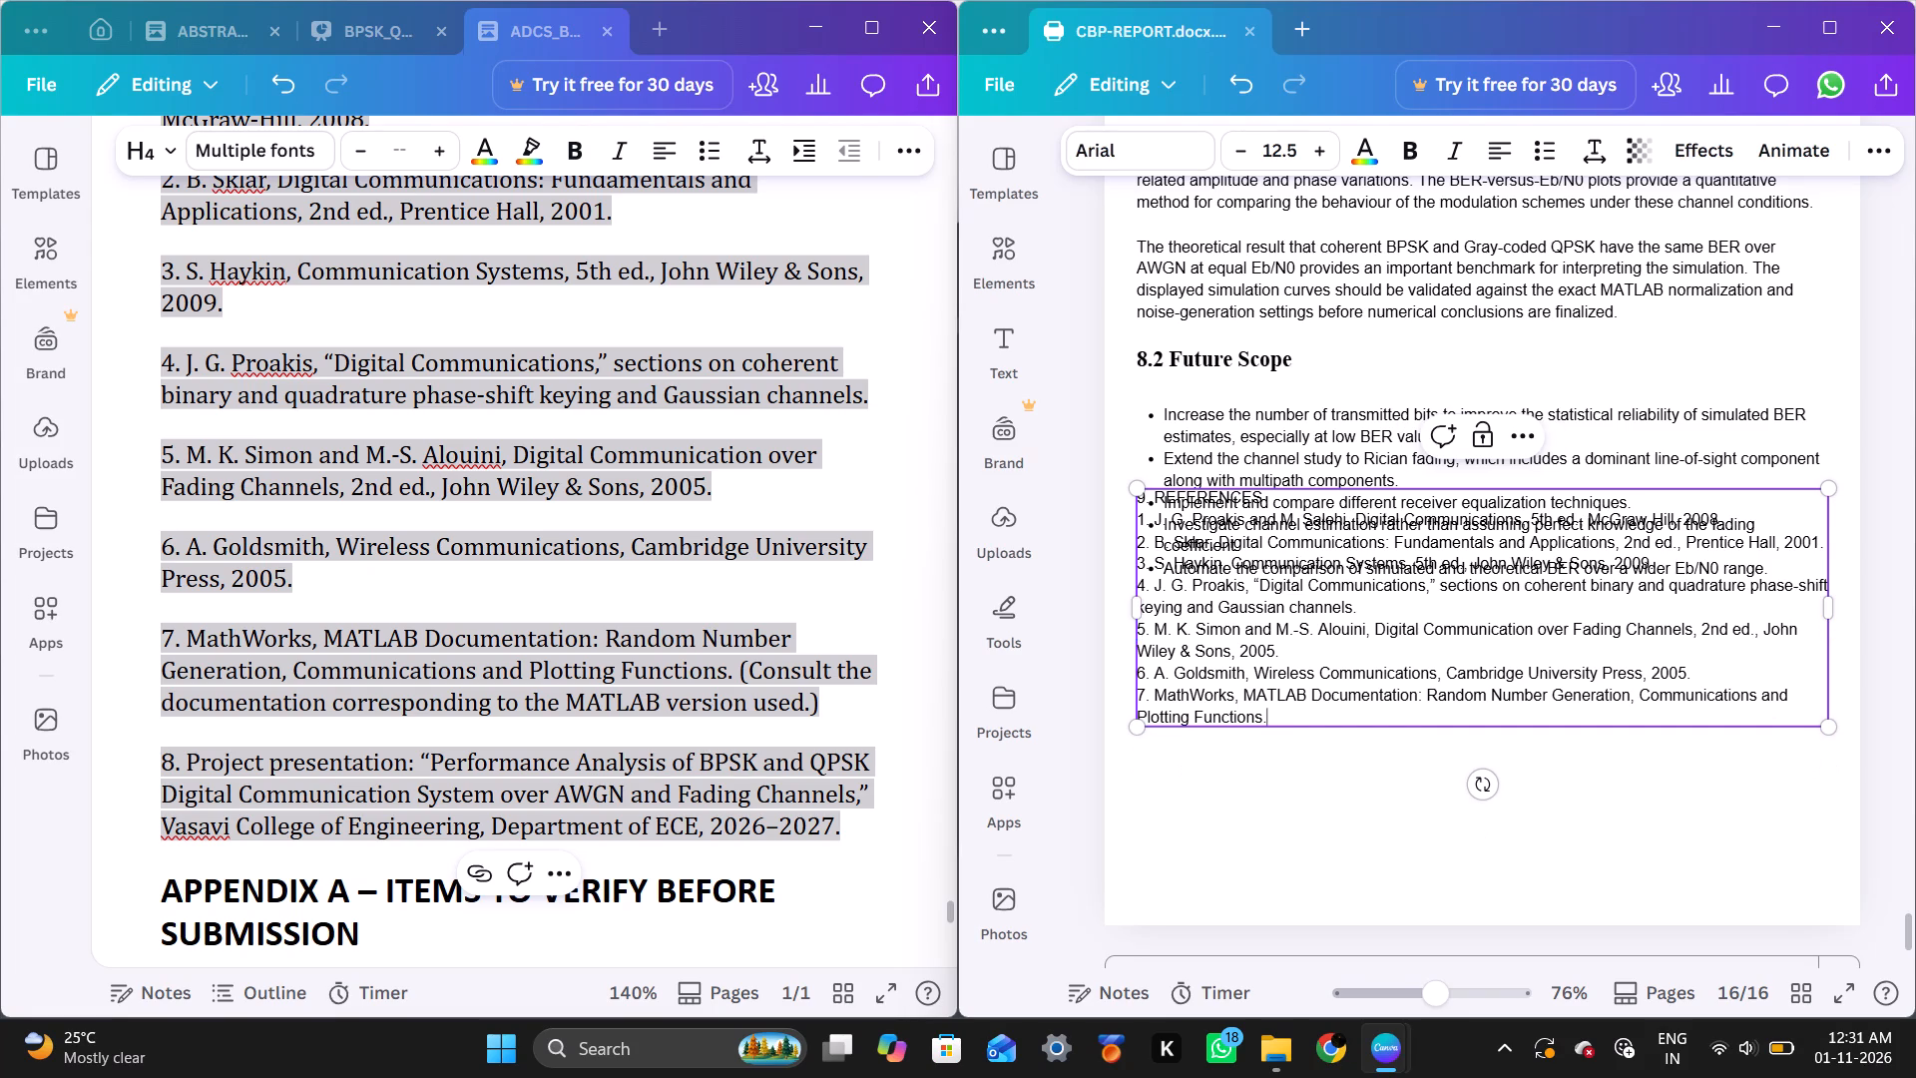
{"action": "left_click", "coordinate": [1421, 756]}
Move the References text box down page 16 into the empty space below the last Future Scope bullet.
{"action": "left_click_drag", "start_coordinate": [1413, 633], "coordinate": [1413, 718]}
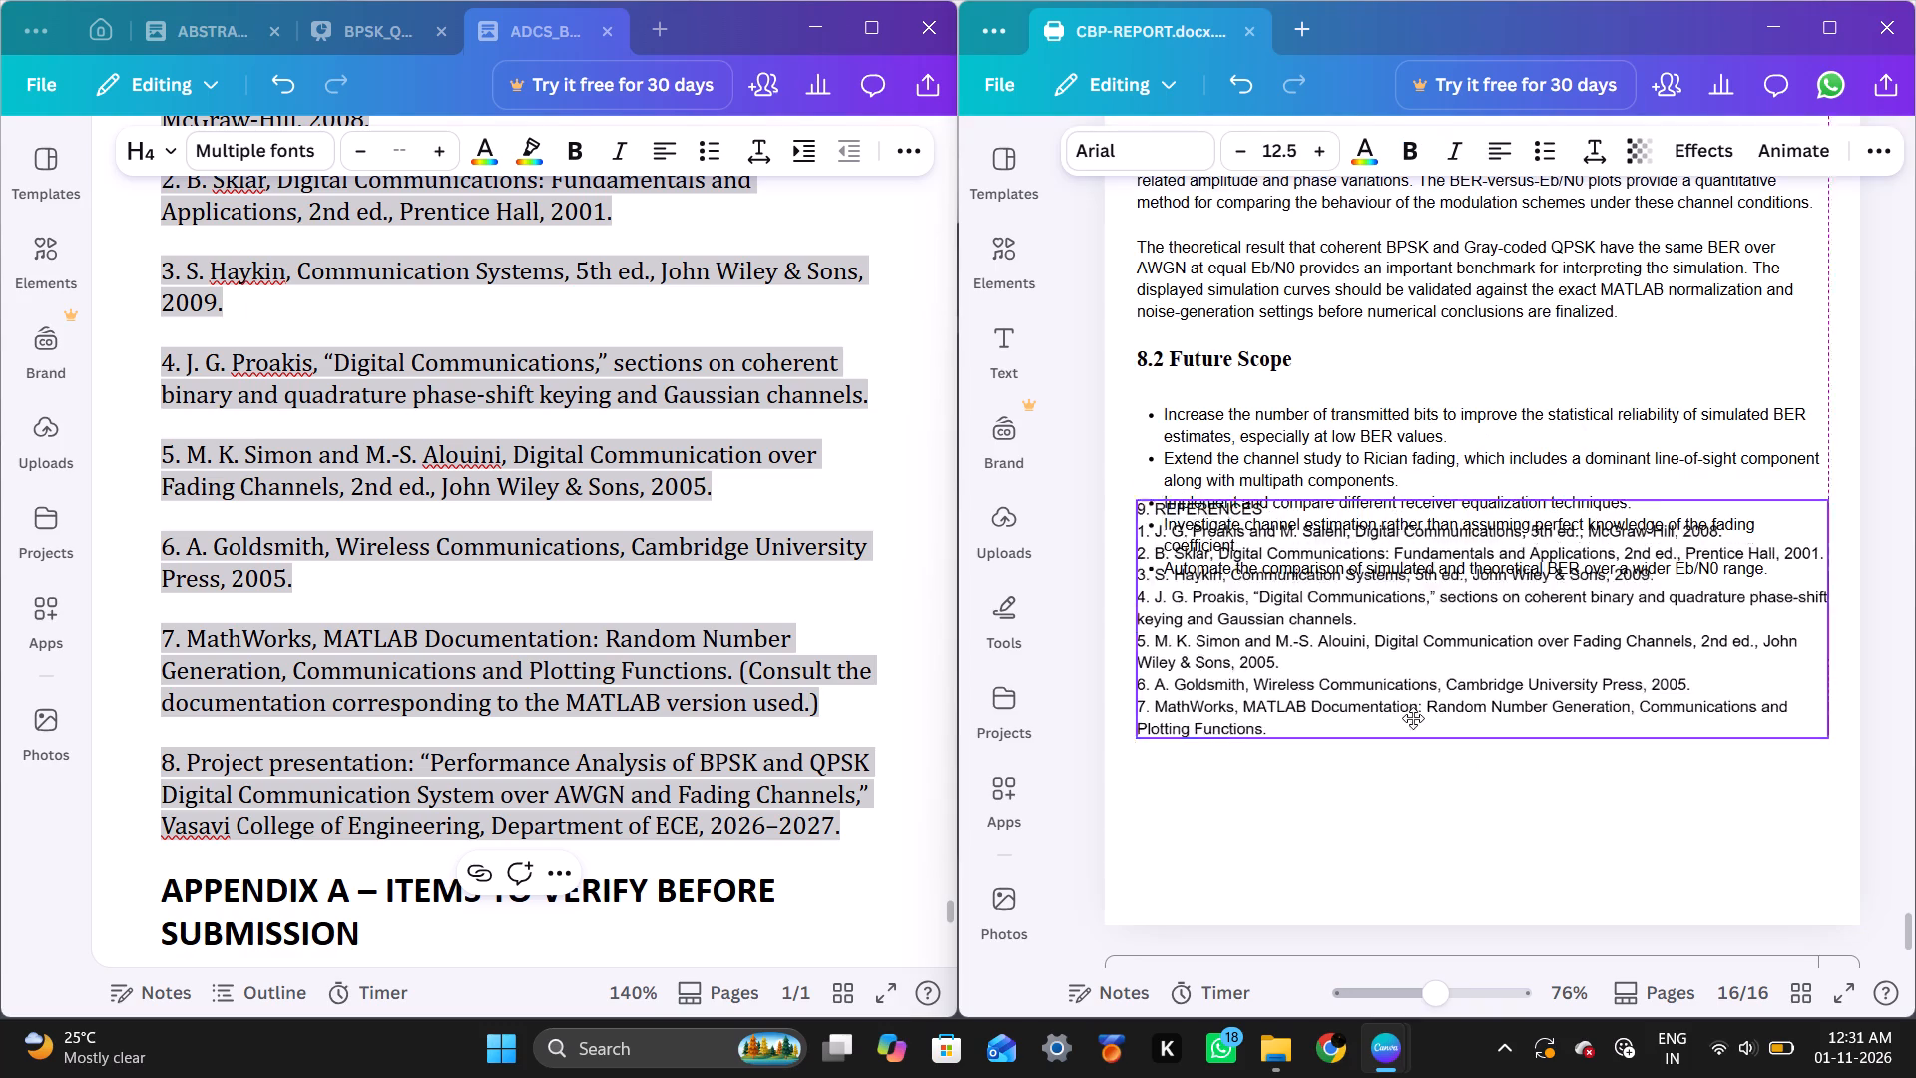
{"action": "left_click_drag", "start_coordinate": [1413, 718], "coordinate": [1419, 784]}
Format the "9. REFERENCES" heading as bold Times New Roman at size 18.
{"action": "left_click", "coordinate": [1279, 644]}
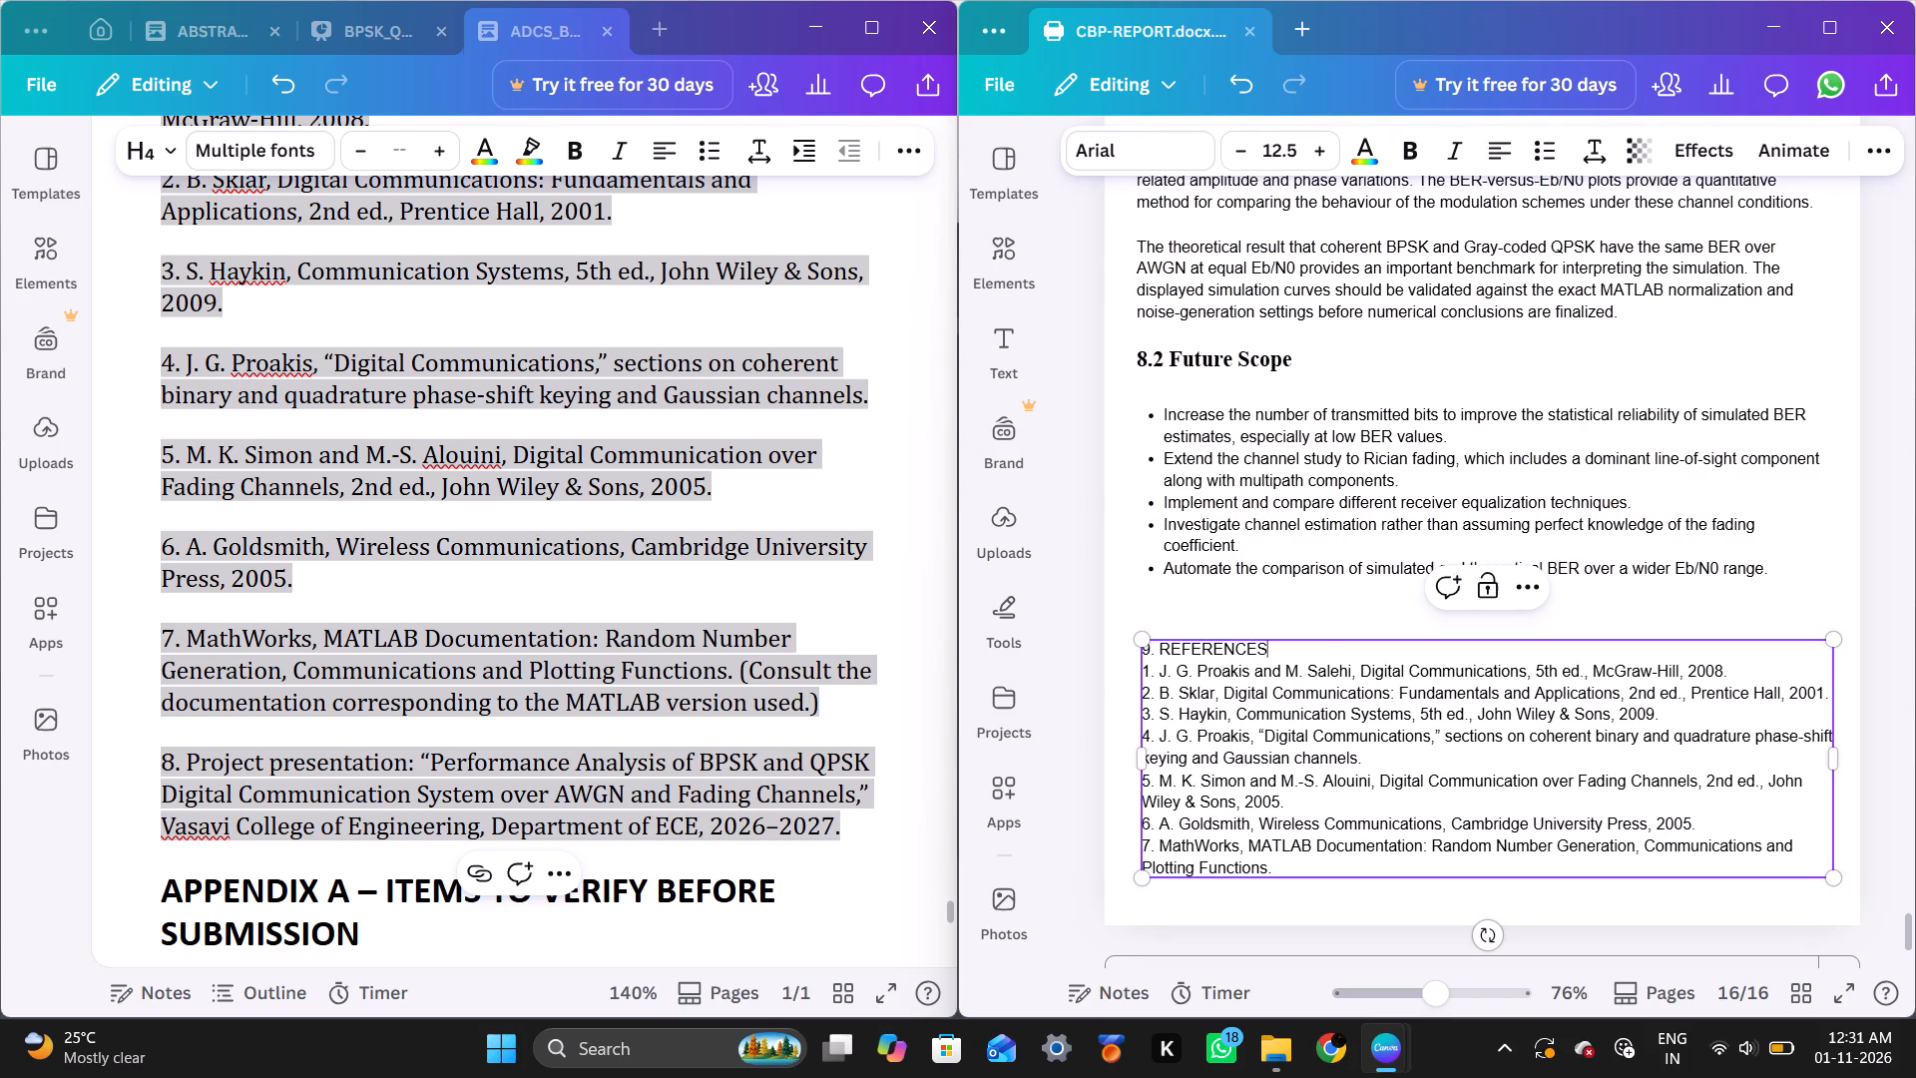
{"action": "left_click_drag", "start_coordinate": [1279, 644], "coordinate": [1134, 653]}
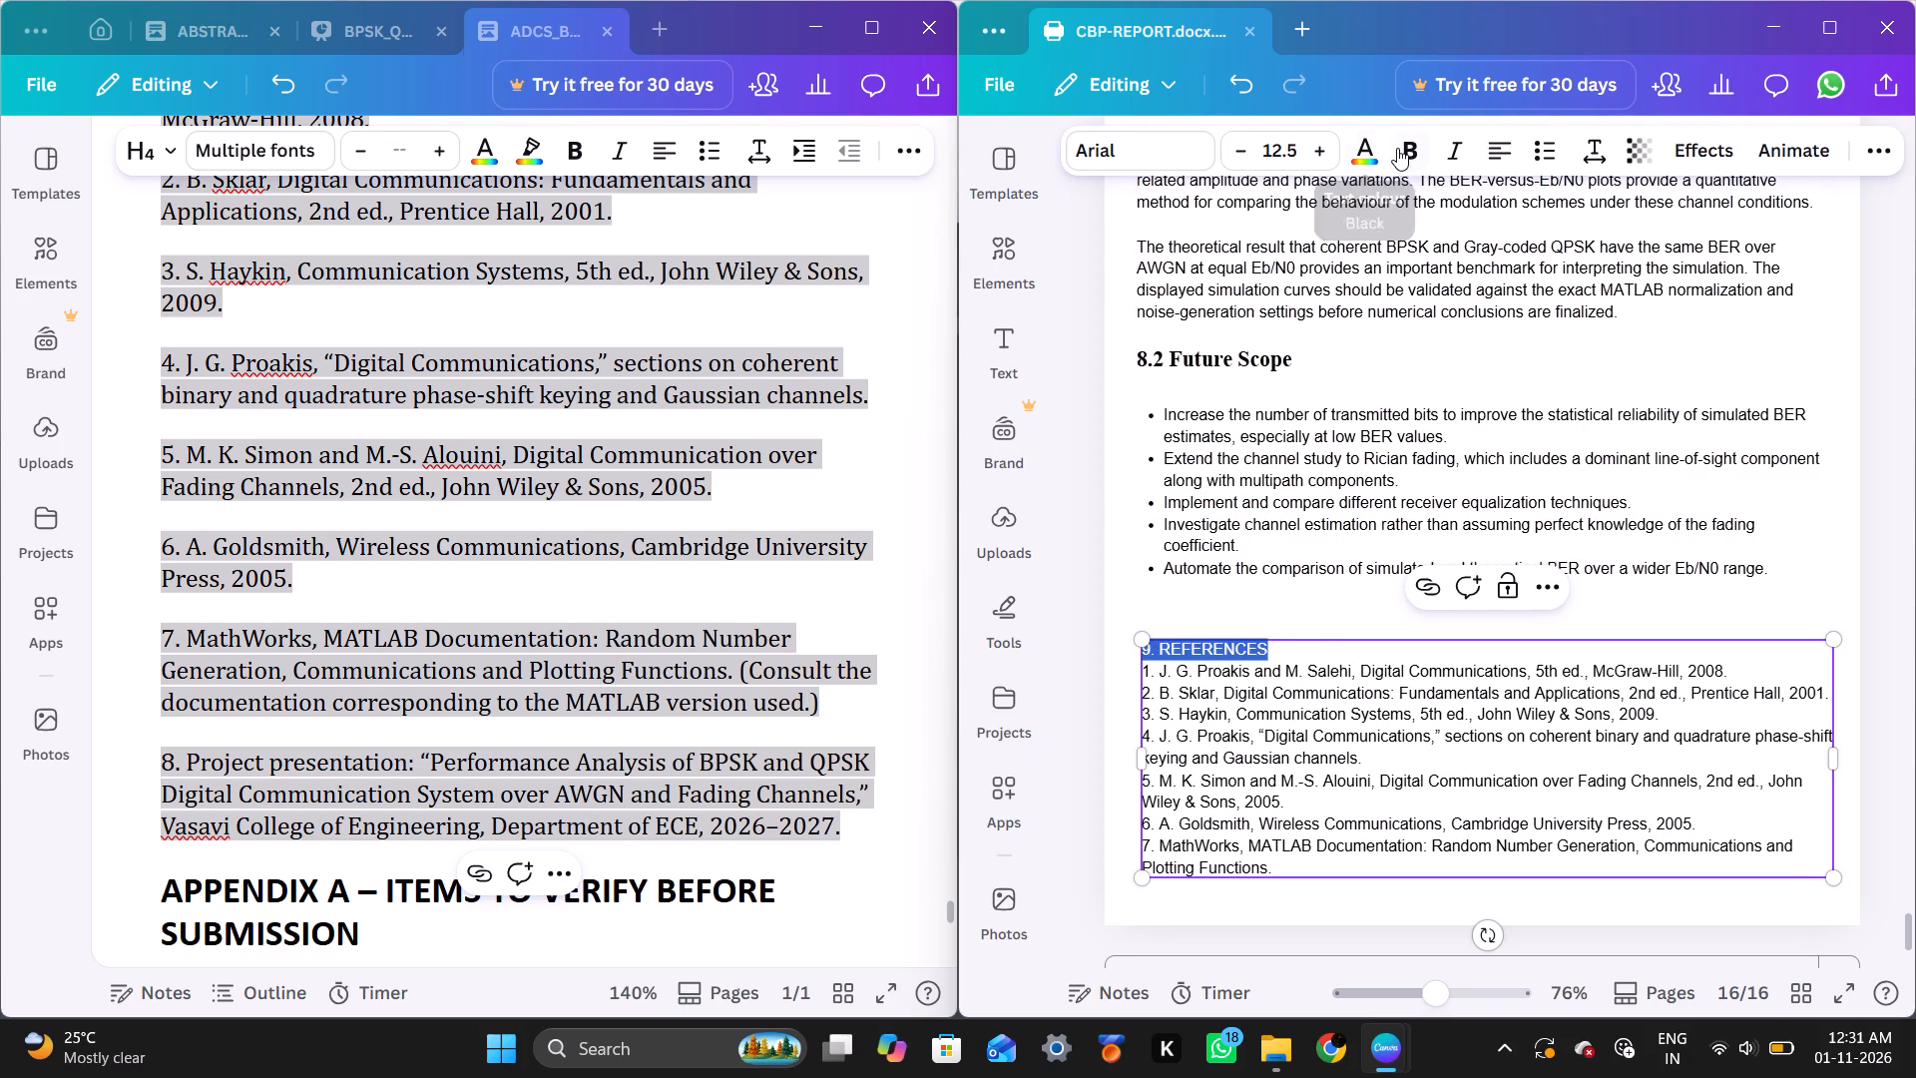
{"action": "left_click", "coordinate": [1398, 148]}
{"action": "left_click", "coordinate": [1303, 157]}
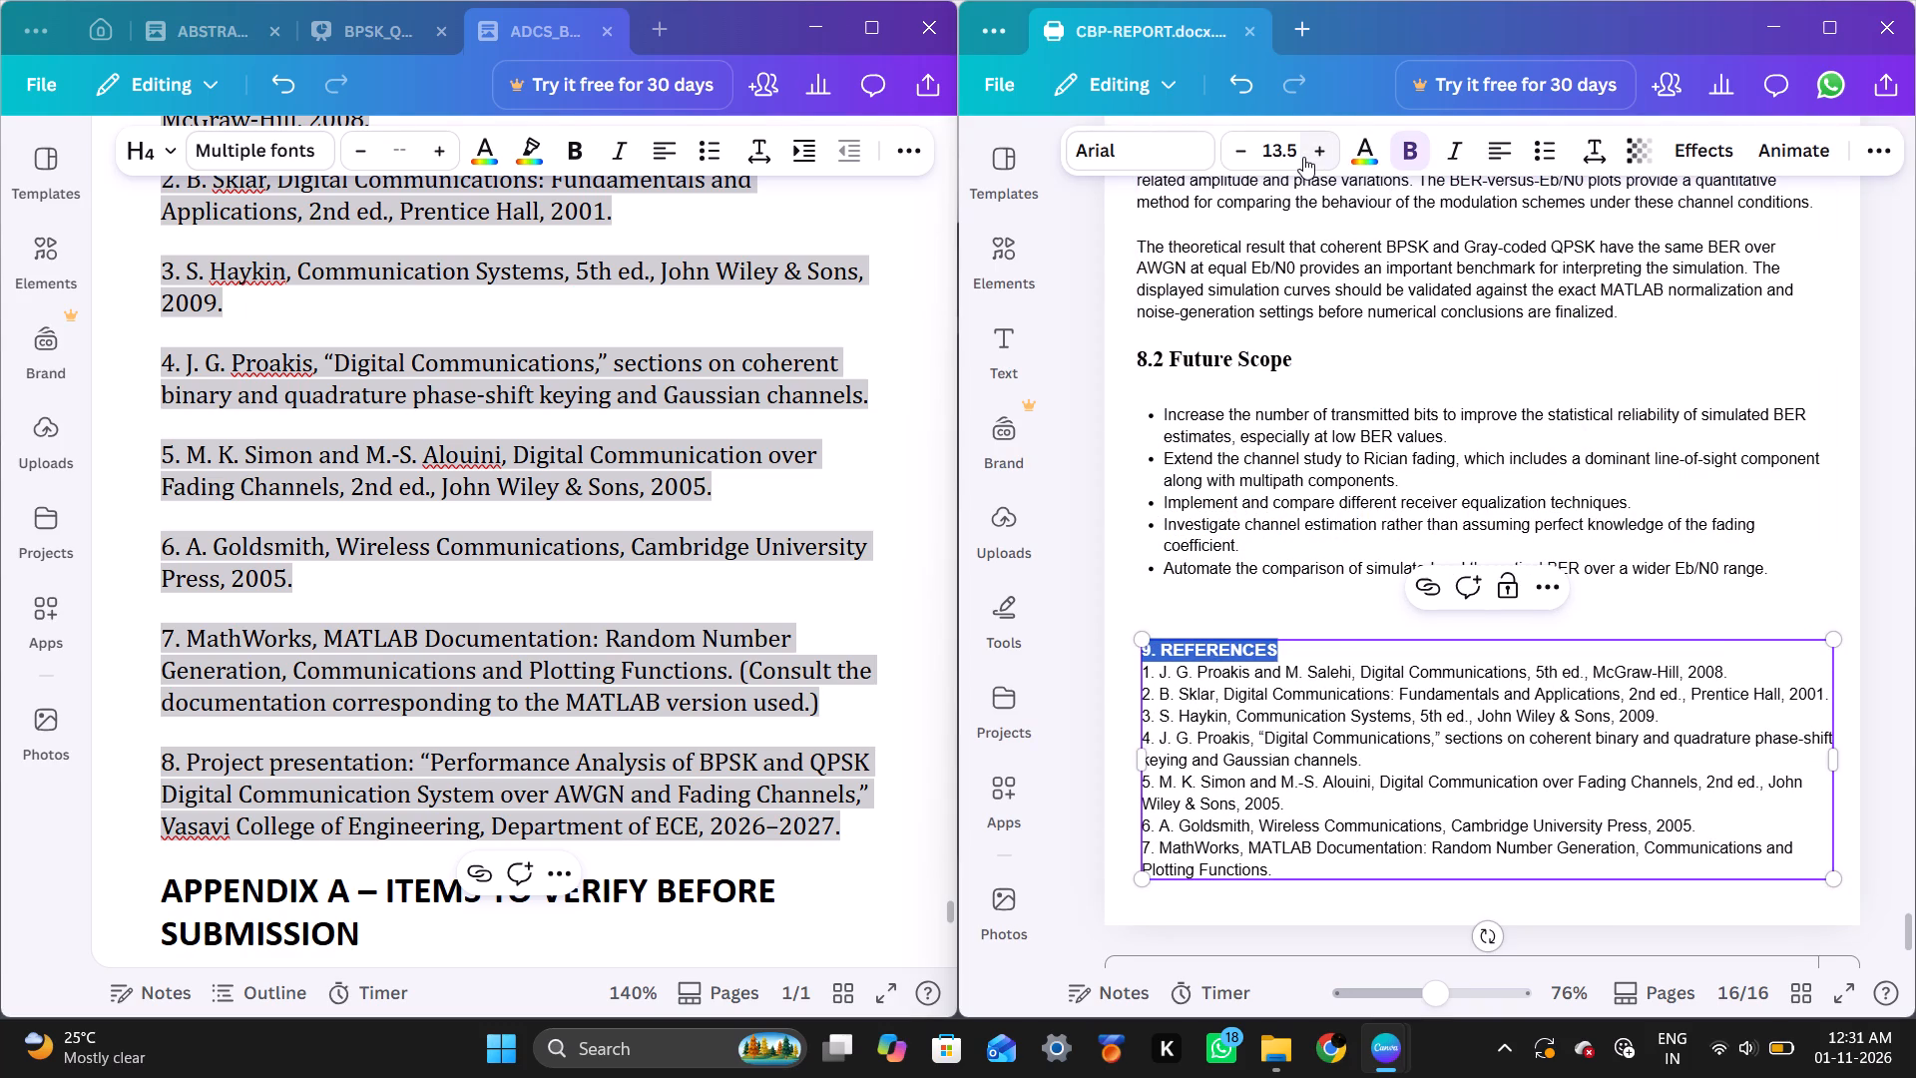
{"action": "left_click", "coordinate": [1299, 157]}
{"action": "left_click", "coordinate": [1296, 155]}
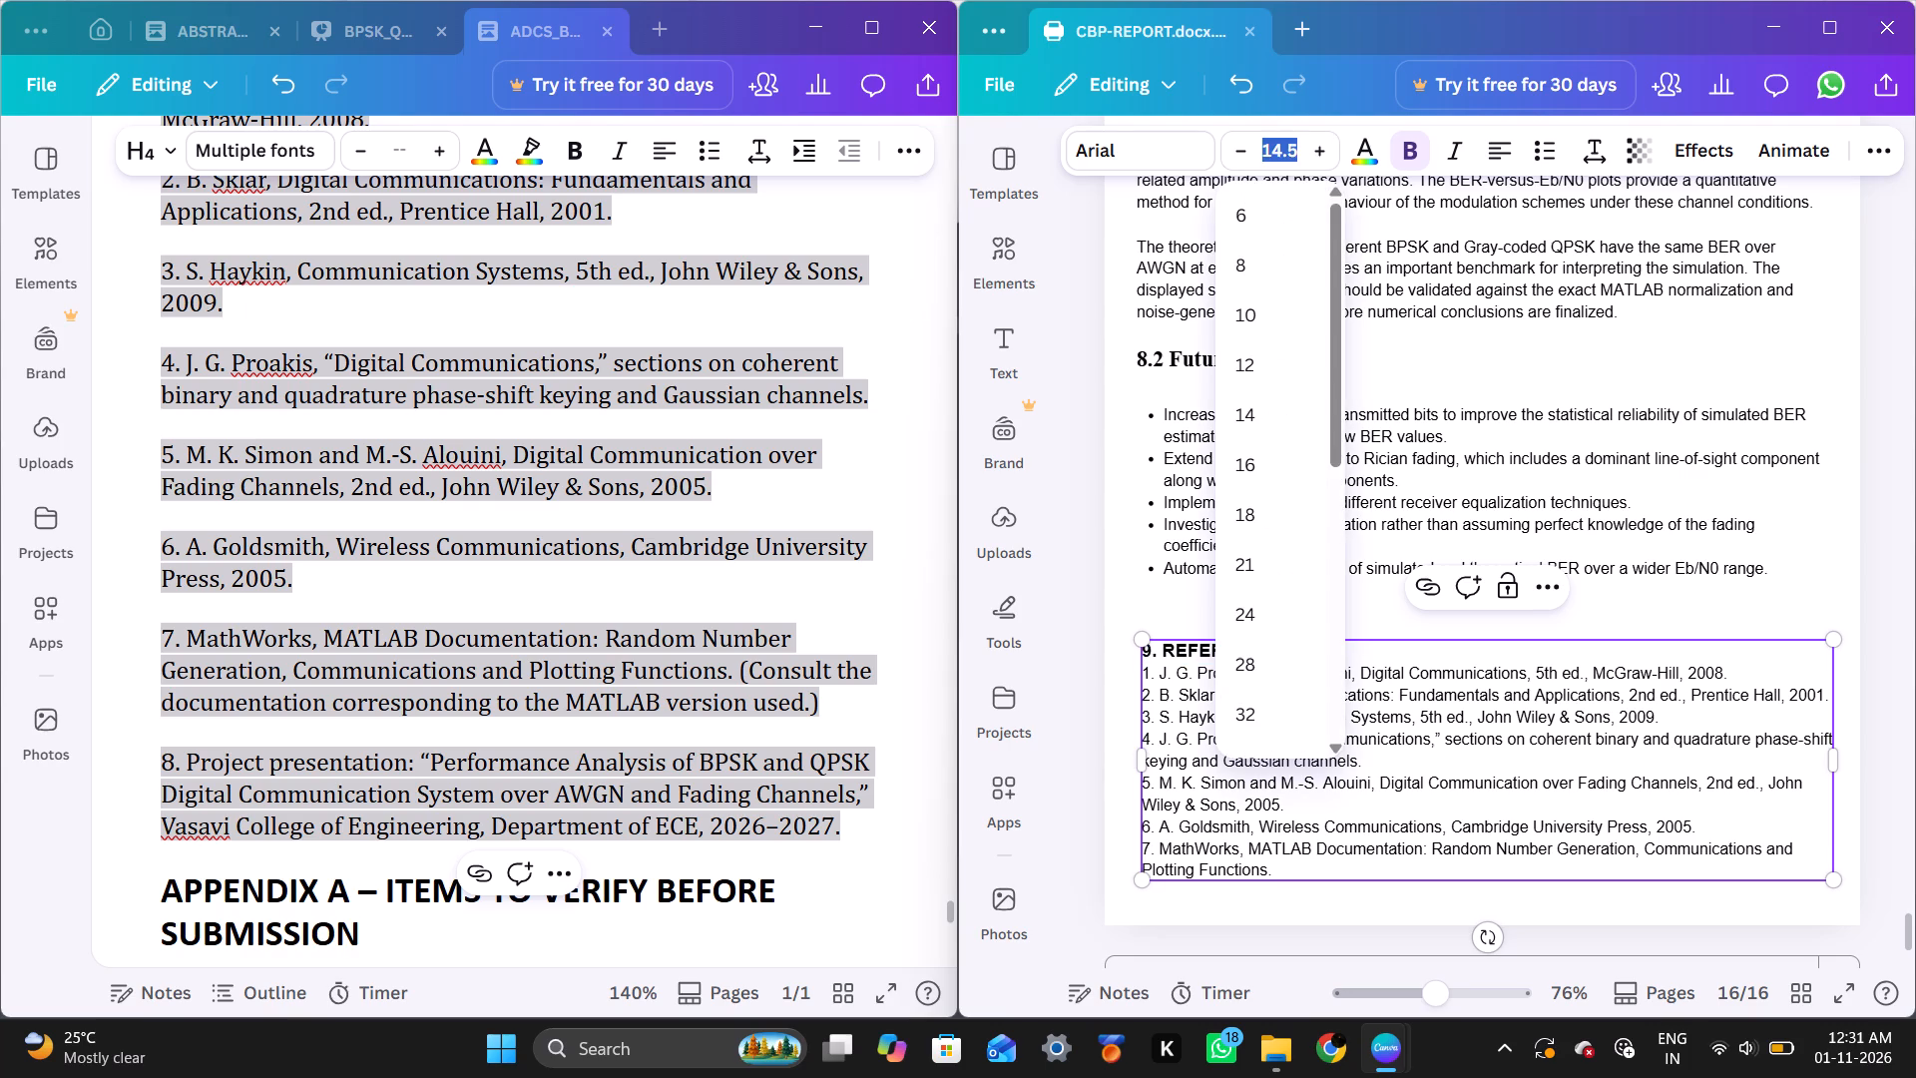
{"action": "type", "text": "18"}
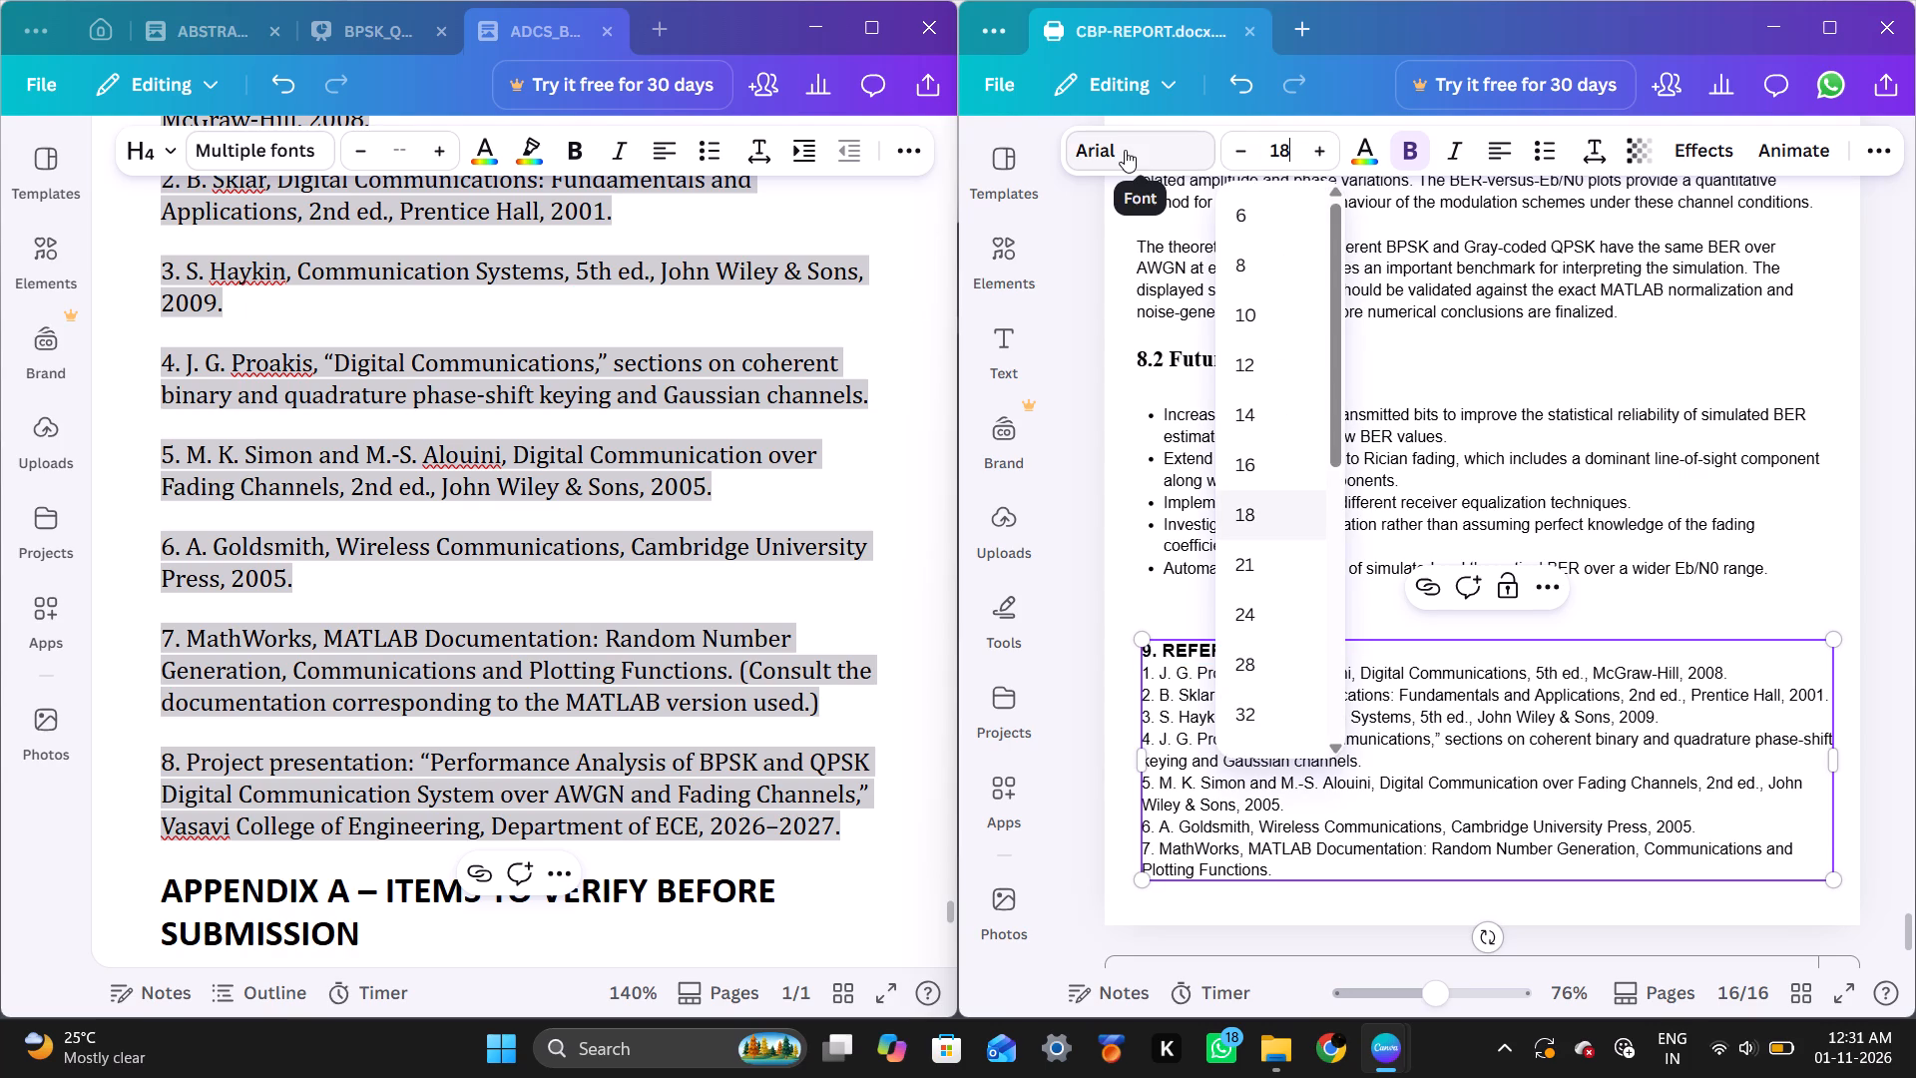
{"action": "left_click", "coordinate": [1125, 150]}
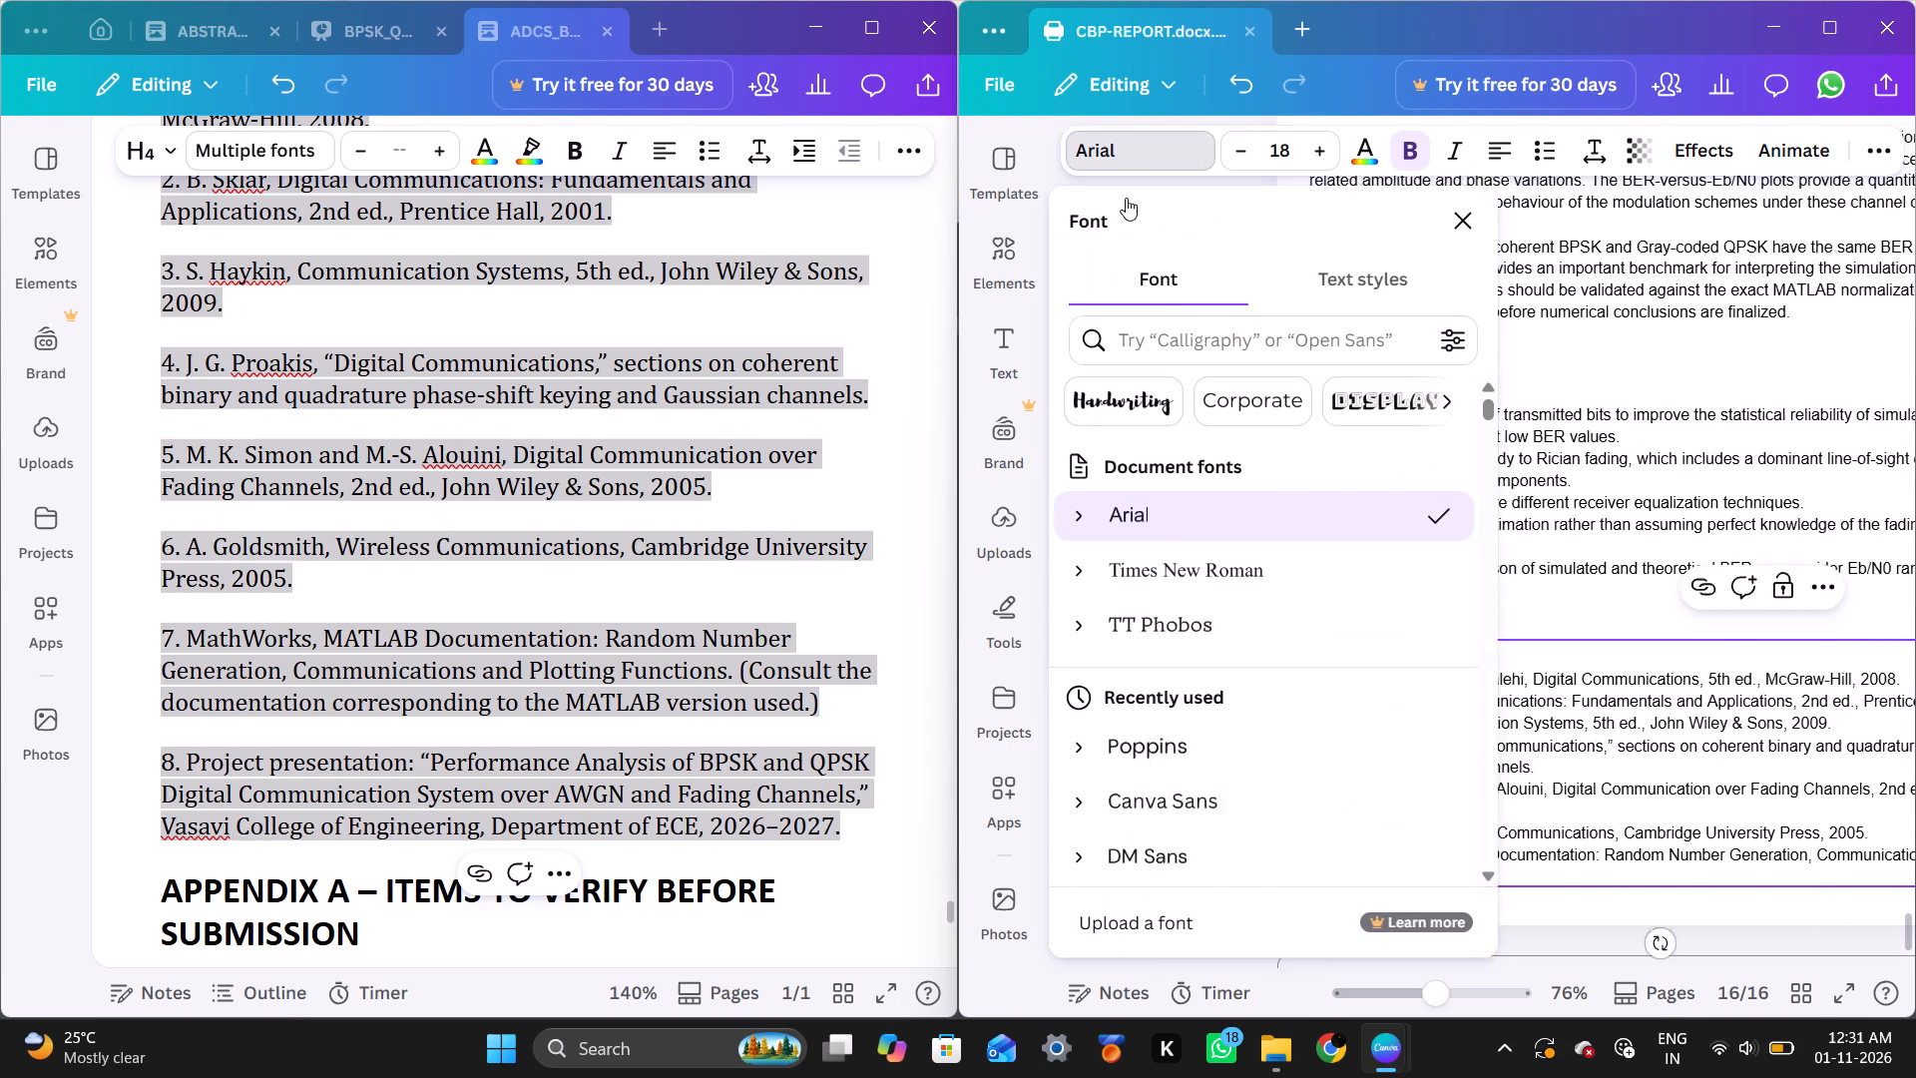
{"action": "left_click", "coordinate": [1231, 574]}
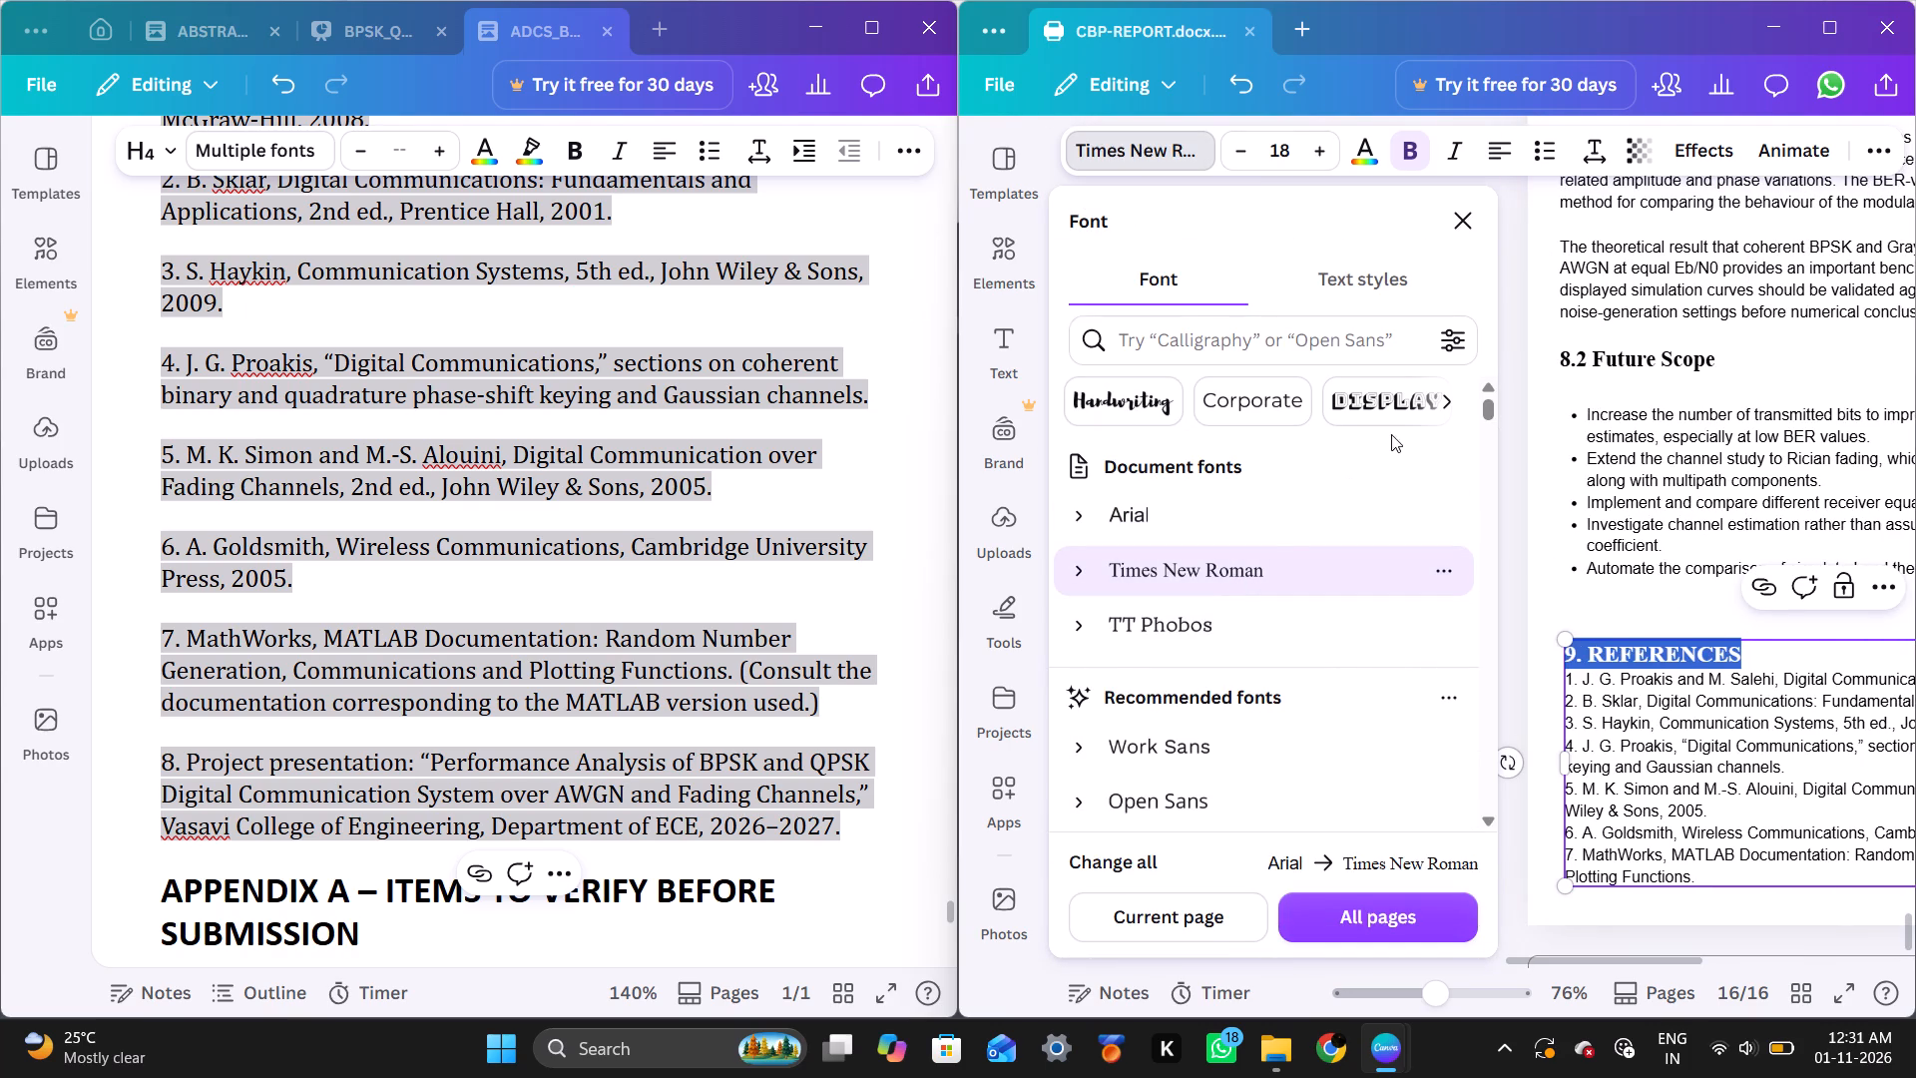
{"action": "left_click", "coordinate": [1458, 214]}
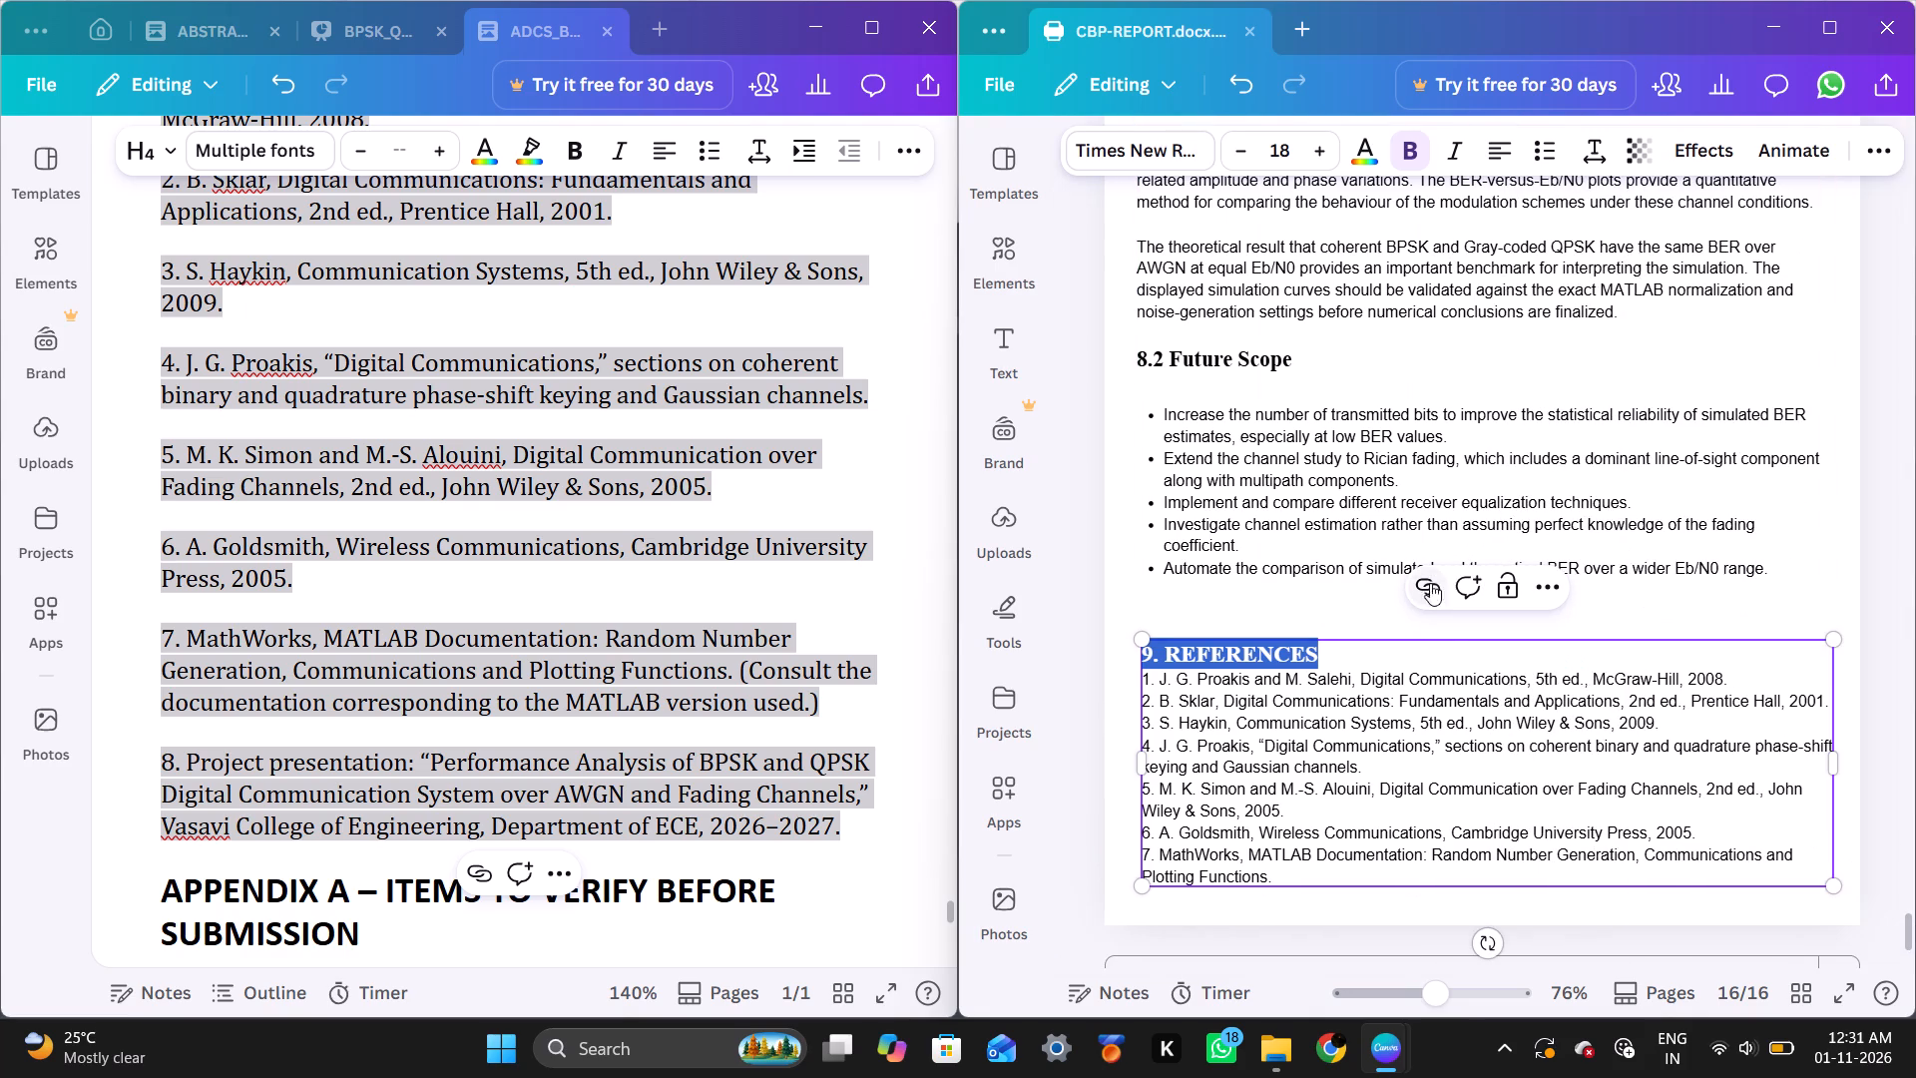
{"action": "left_click", "coordinate": [1366, 604]}
Select the References text box below section 8 on page 16.
{"action": "scroll", "coordinate": [1366, 604], "scroll_direction": "down", "scroll_amount": 1}
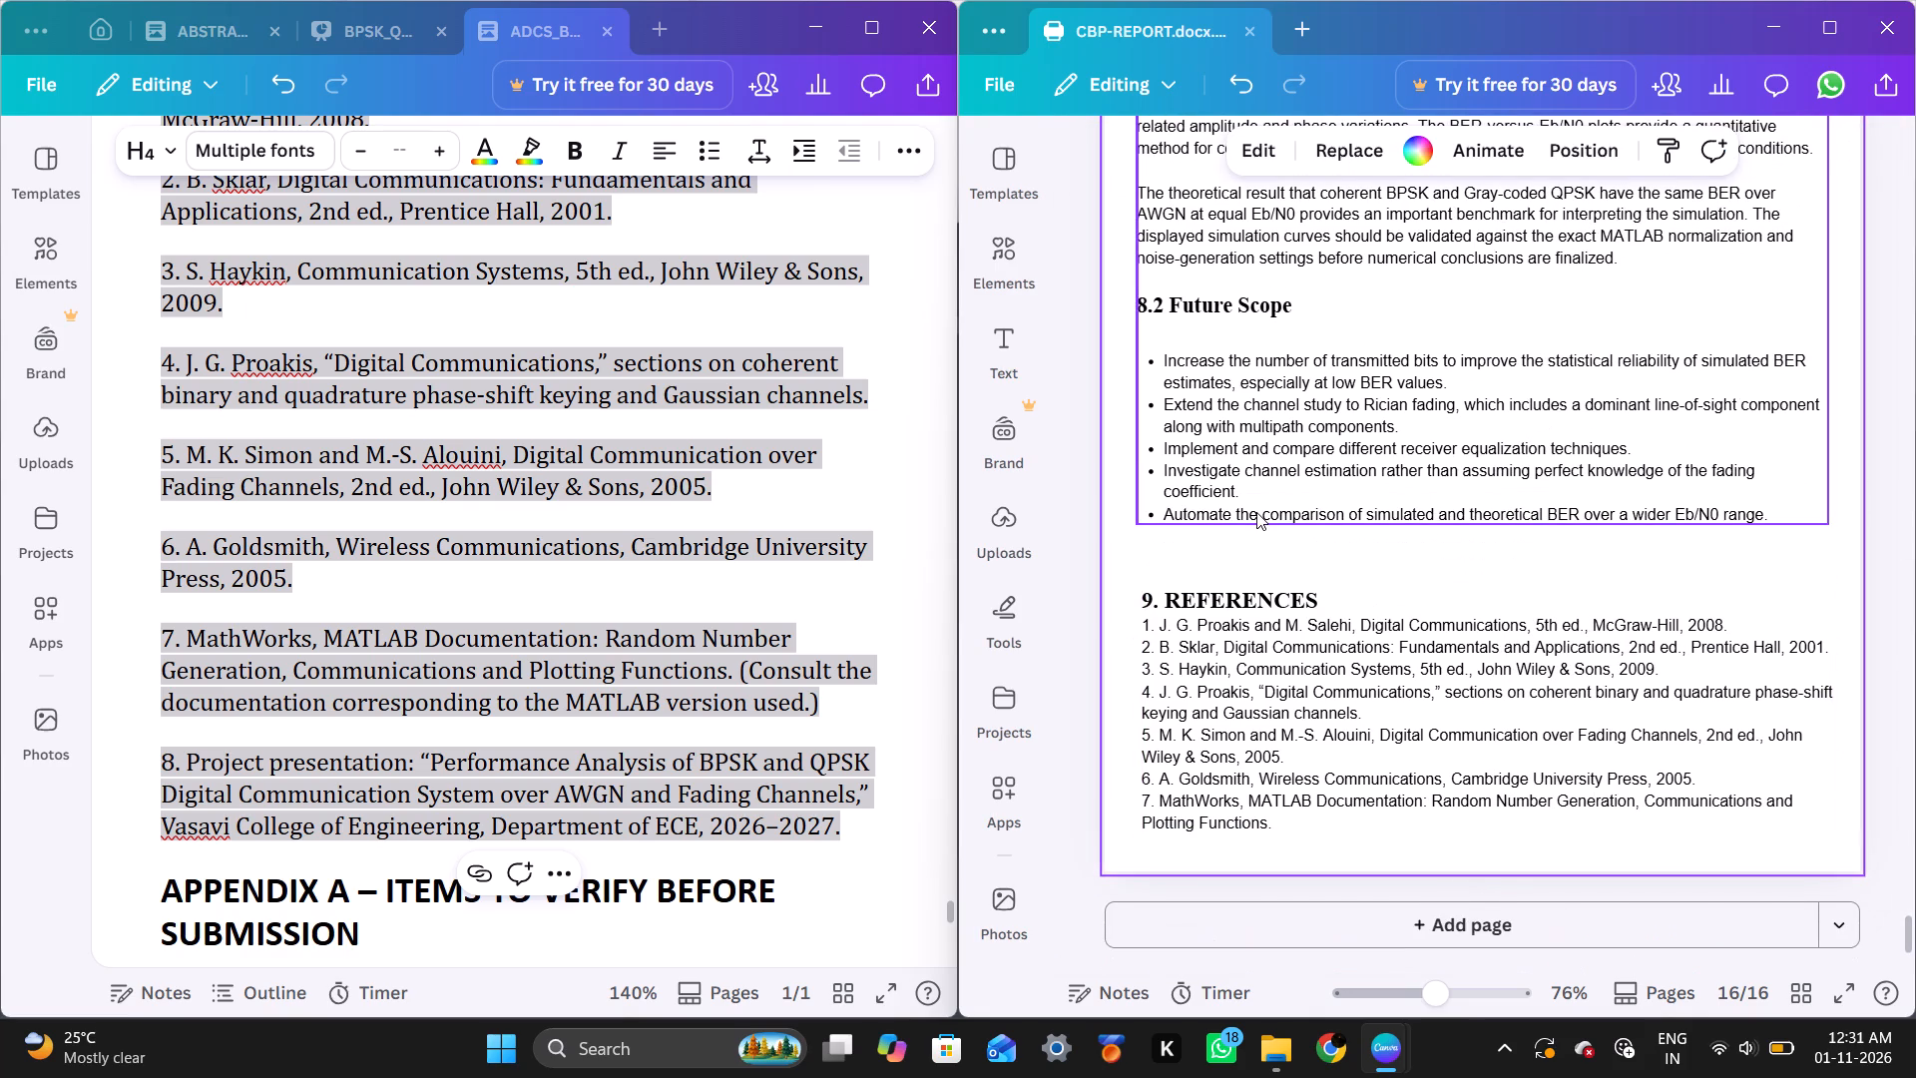
{"action": "scroll", "coordinate": [1256, 512], "scroll_direction": "down", "scroll_amount": 1}
{"action": "left_click", "coordinate": [1354, 655]}
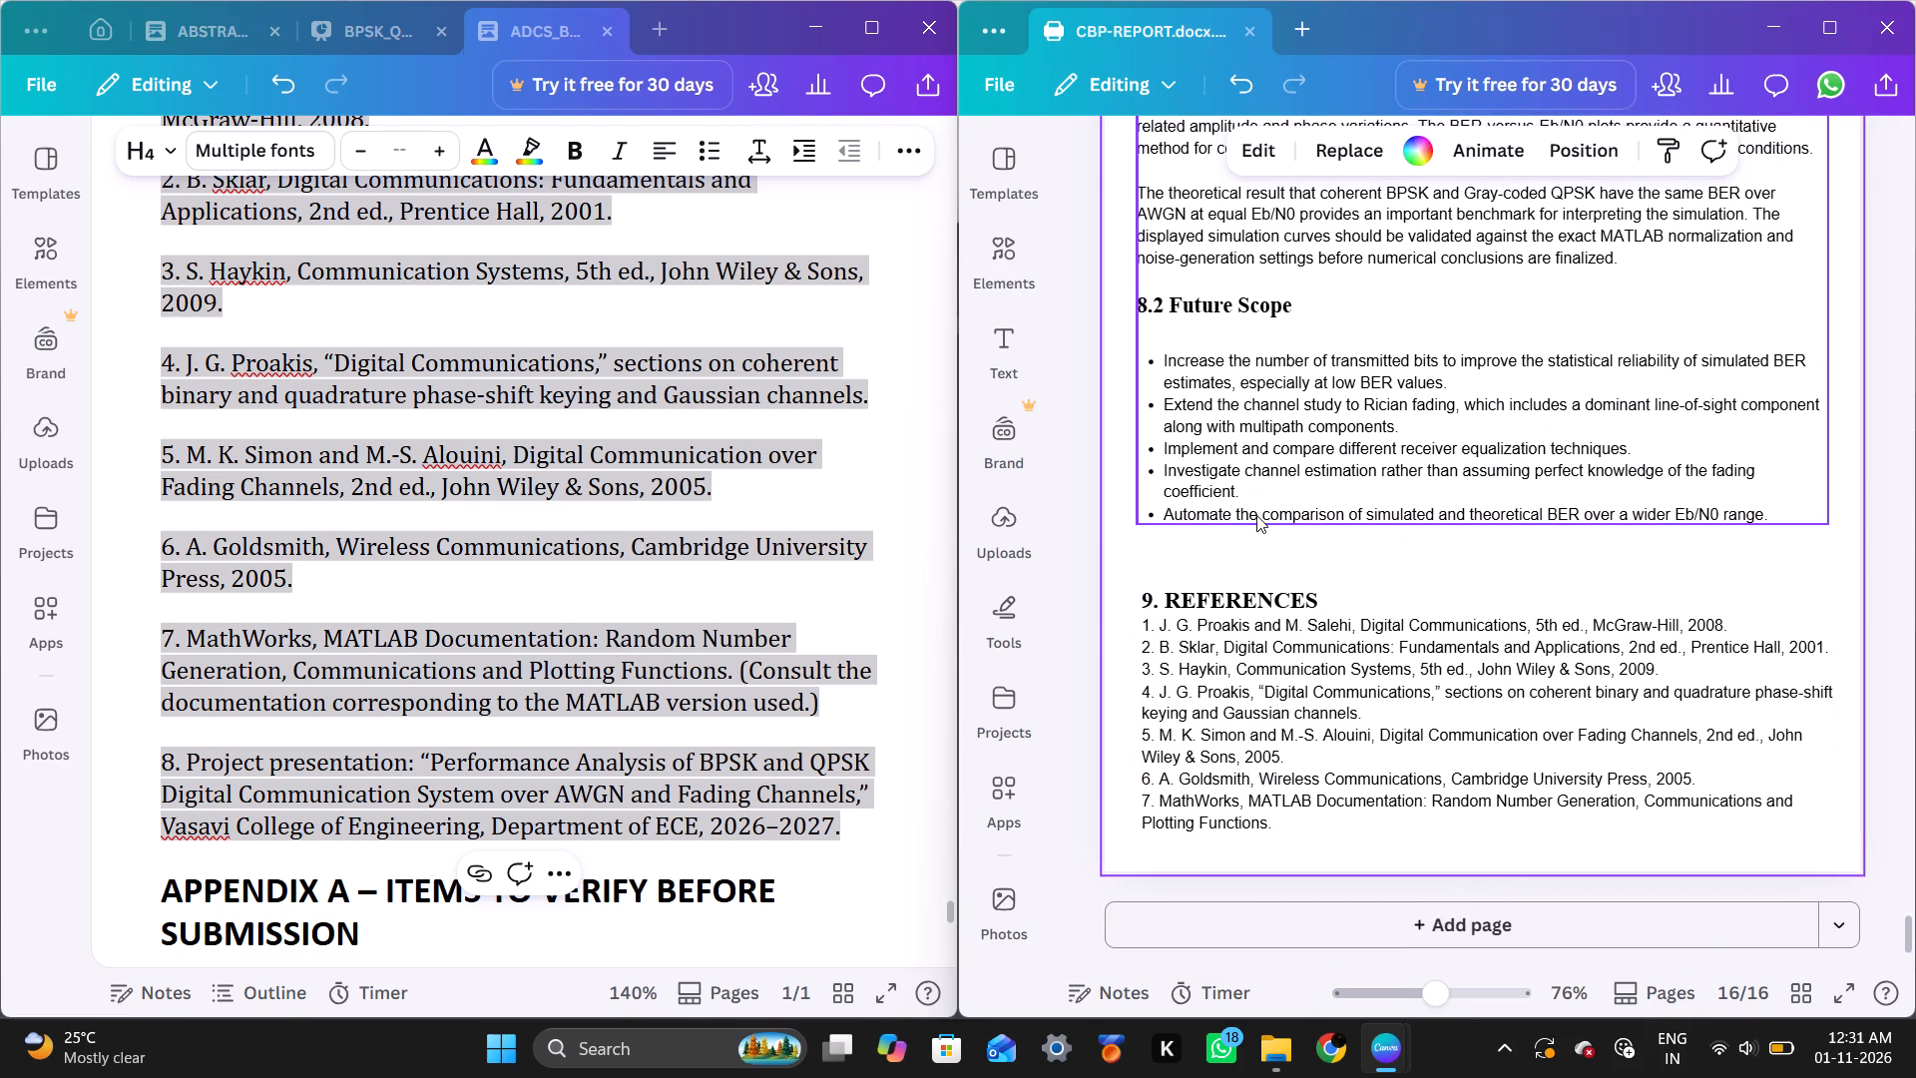